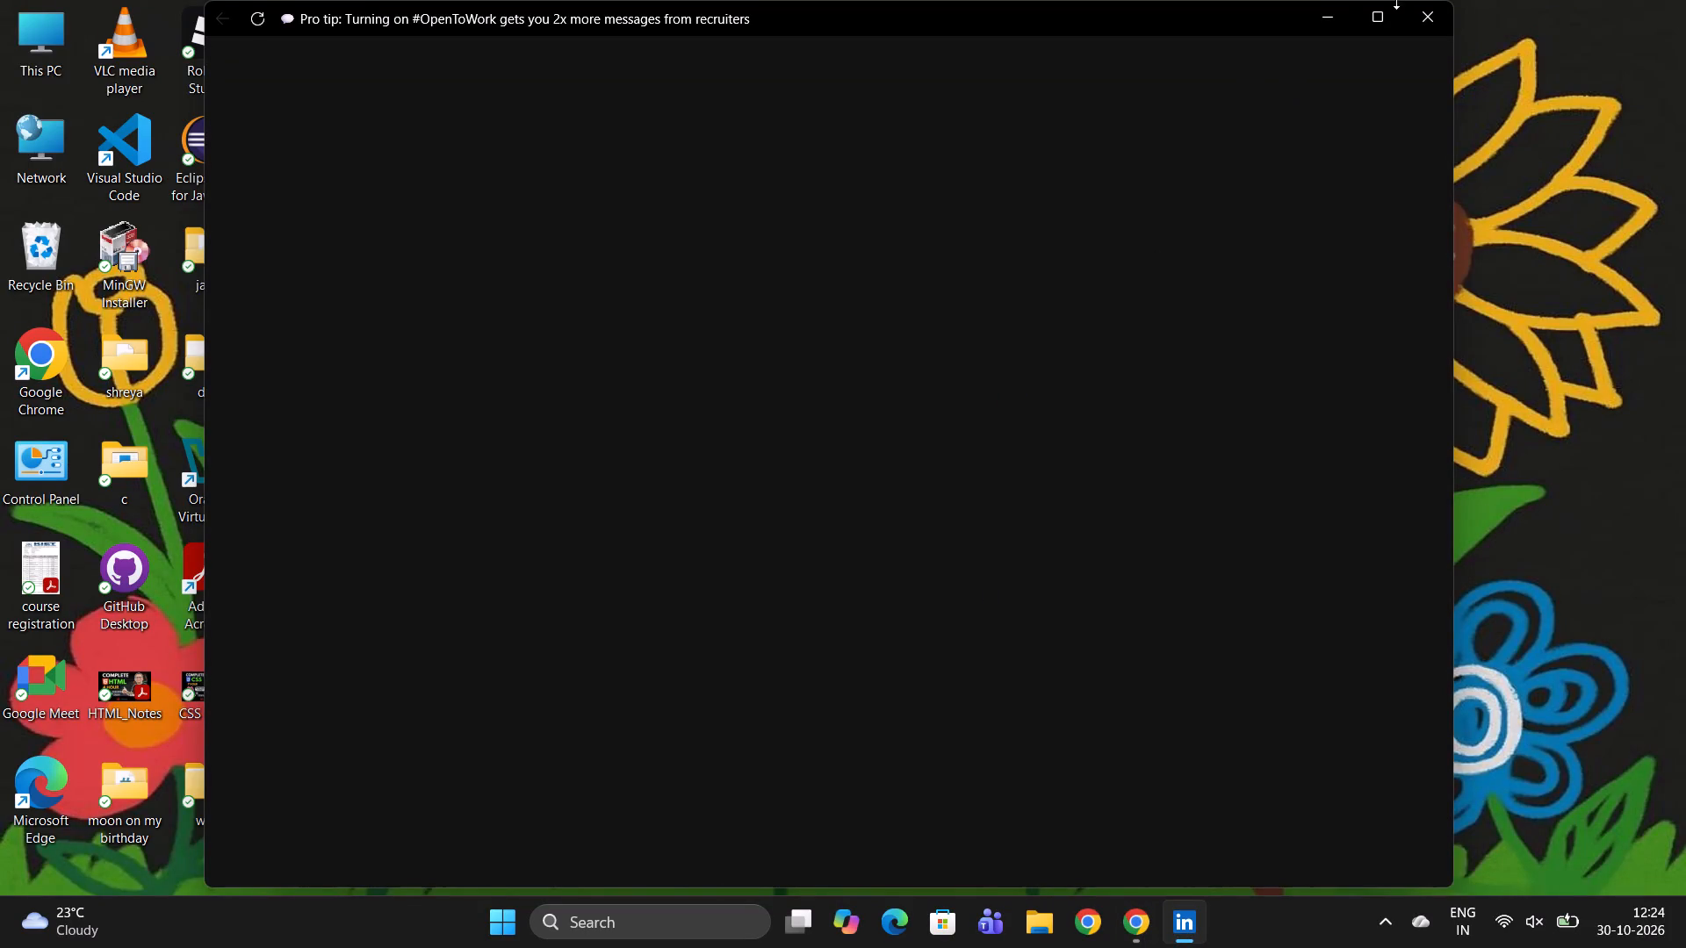
Close the LinkedIn window that is showing the #OpenToWork pro tip.
left_click(1427, 11)
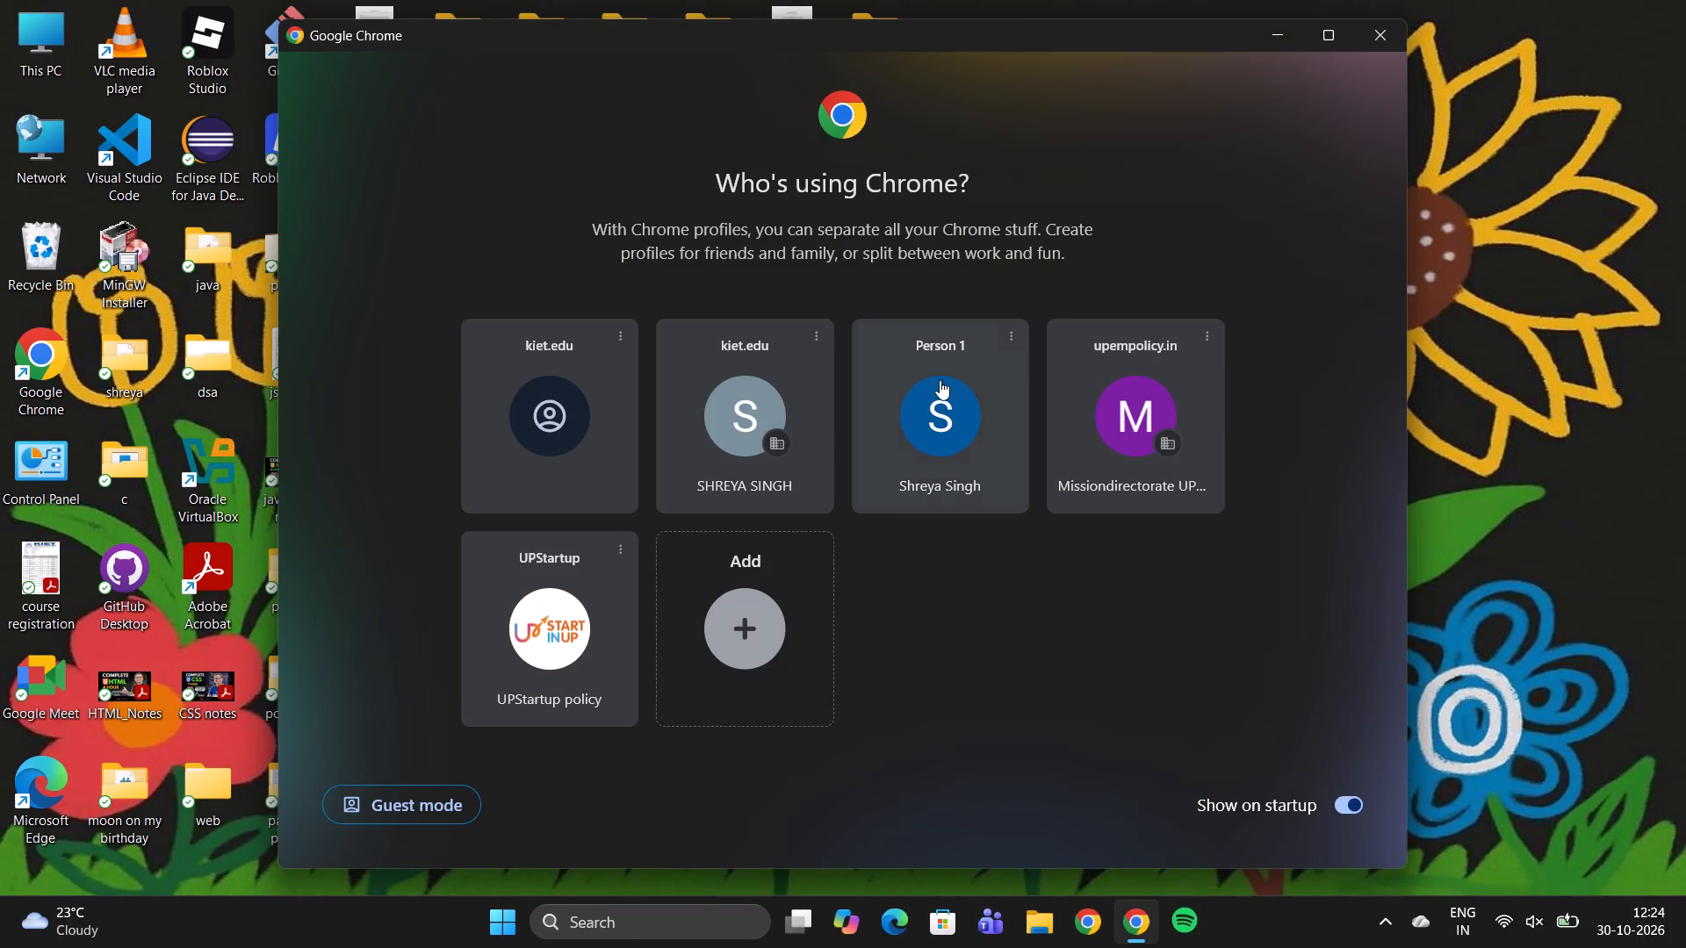
Switch to Google Chrome and open a browser window with the Person 1 profile.
left_click(937, 428)
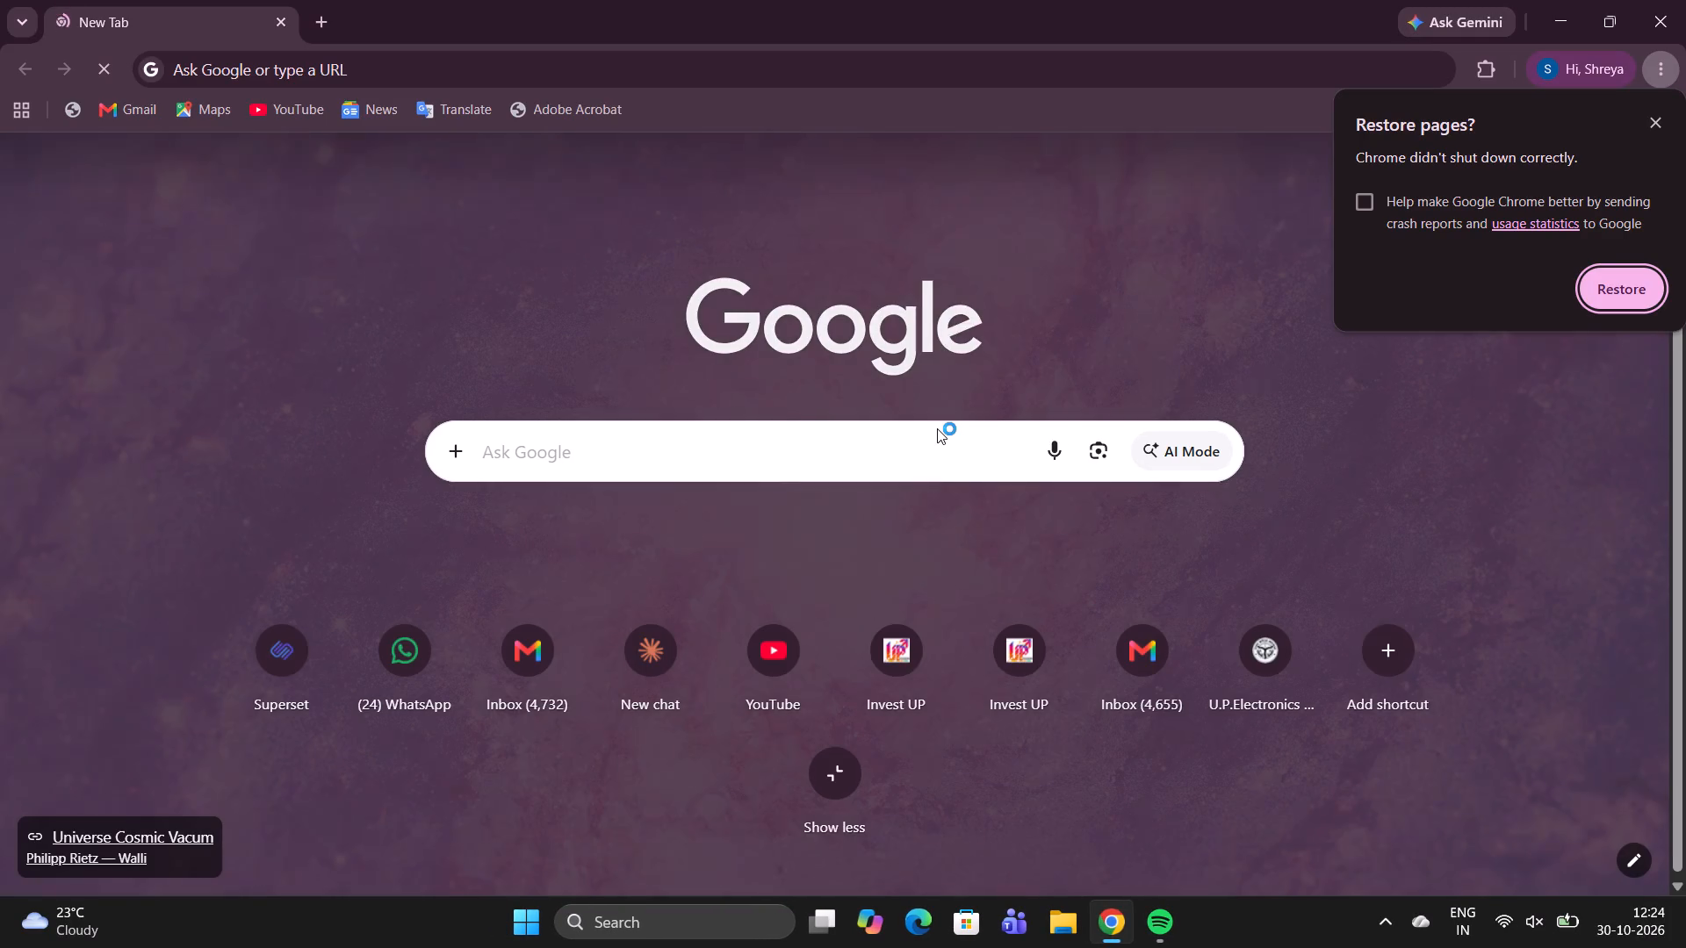
Restore the browser pages from the session that was not shut down correctly.
left_click(1617, 296)
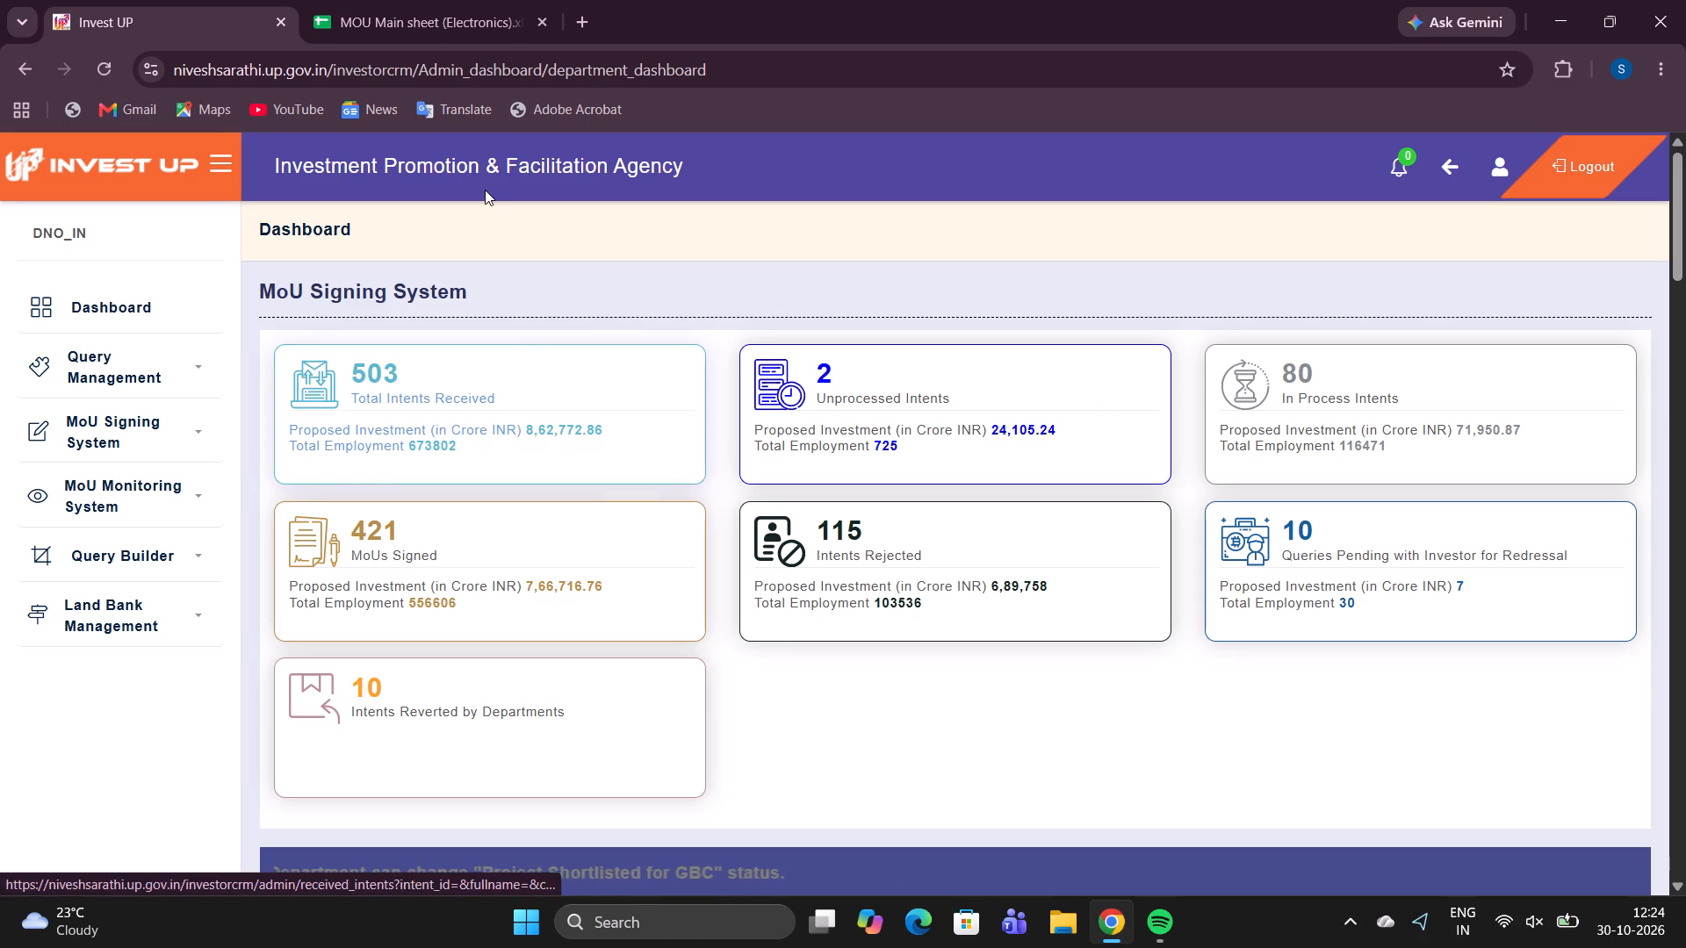
Open a new browser tab alongside the Invest UP dashboard and the MOU Main sheet.
left_click(582, 19)
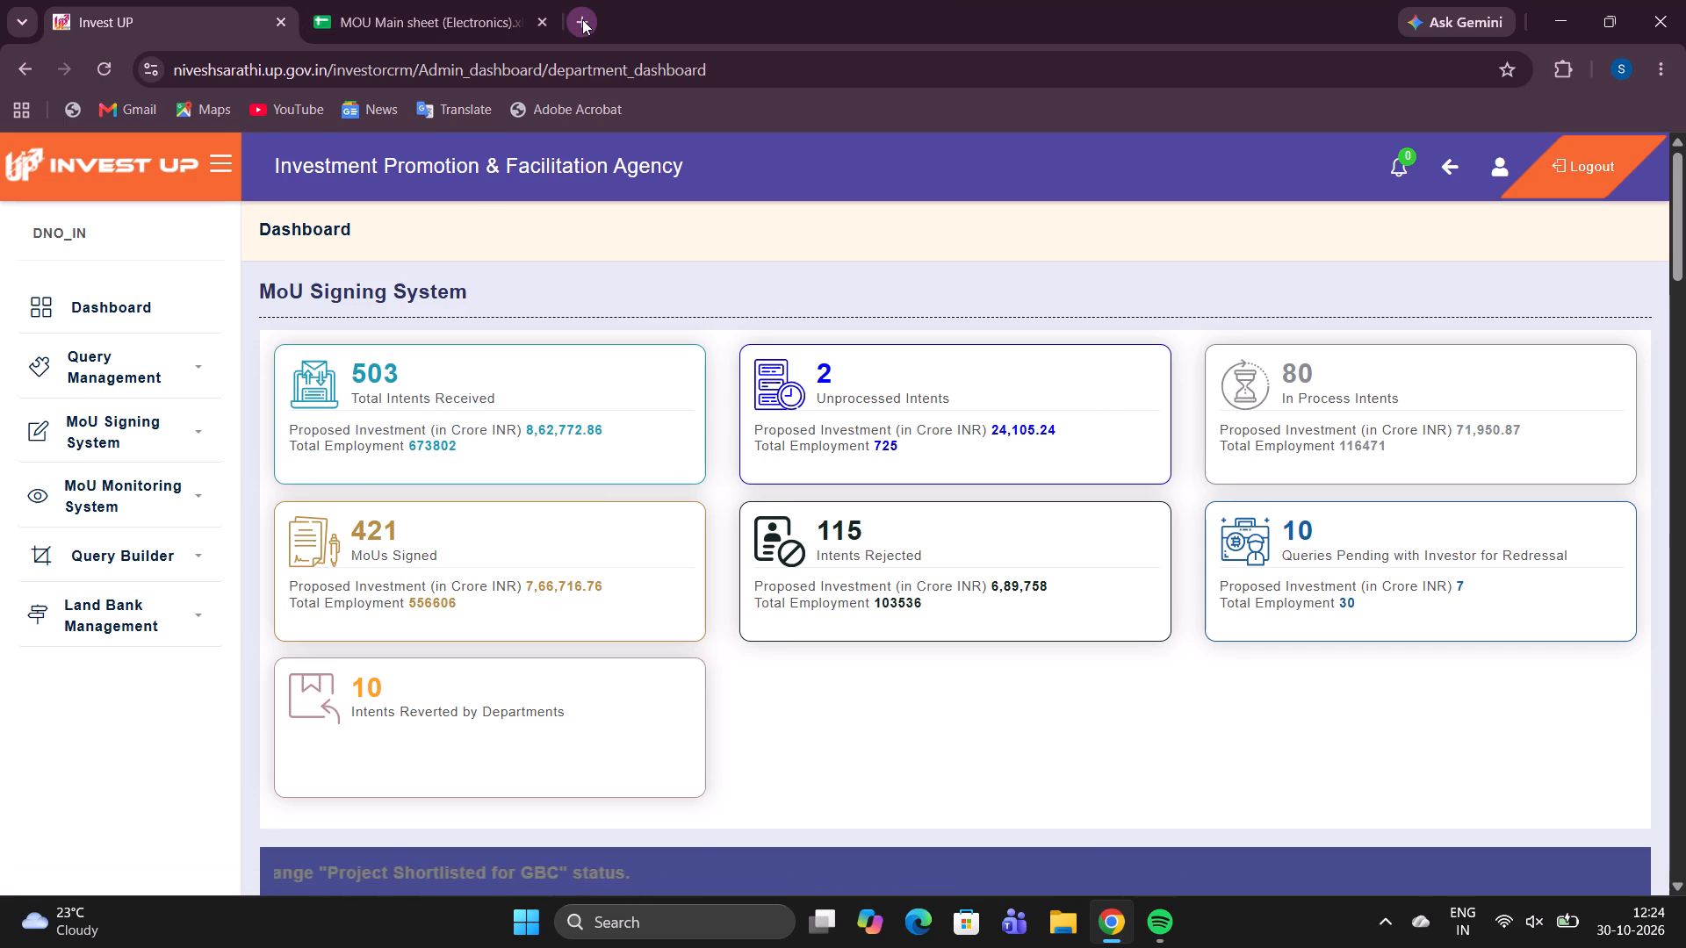
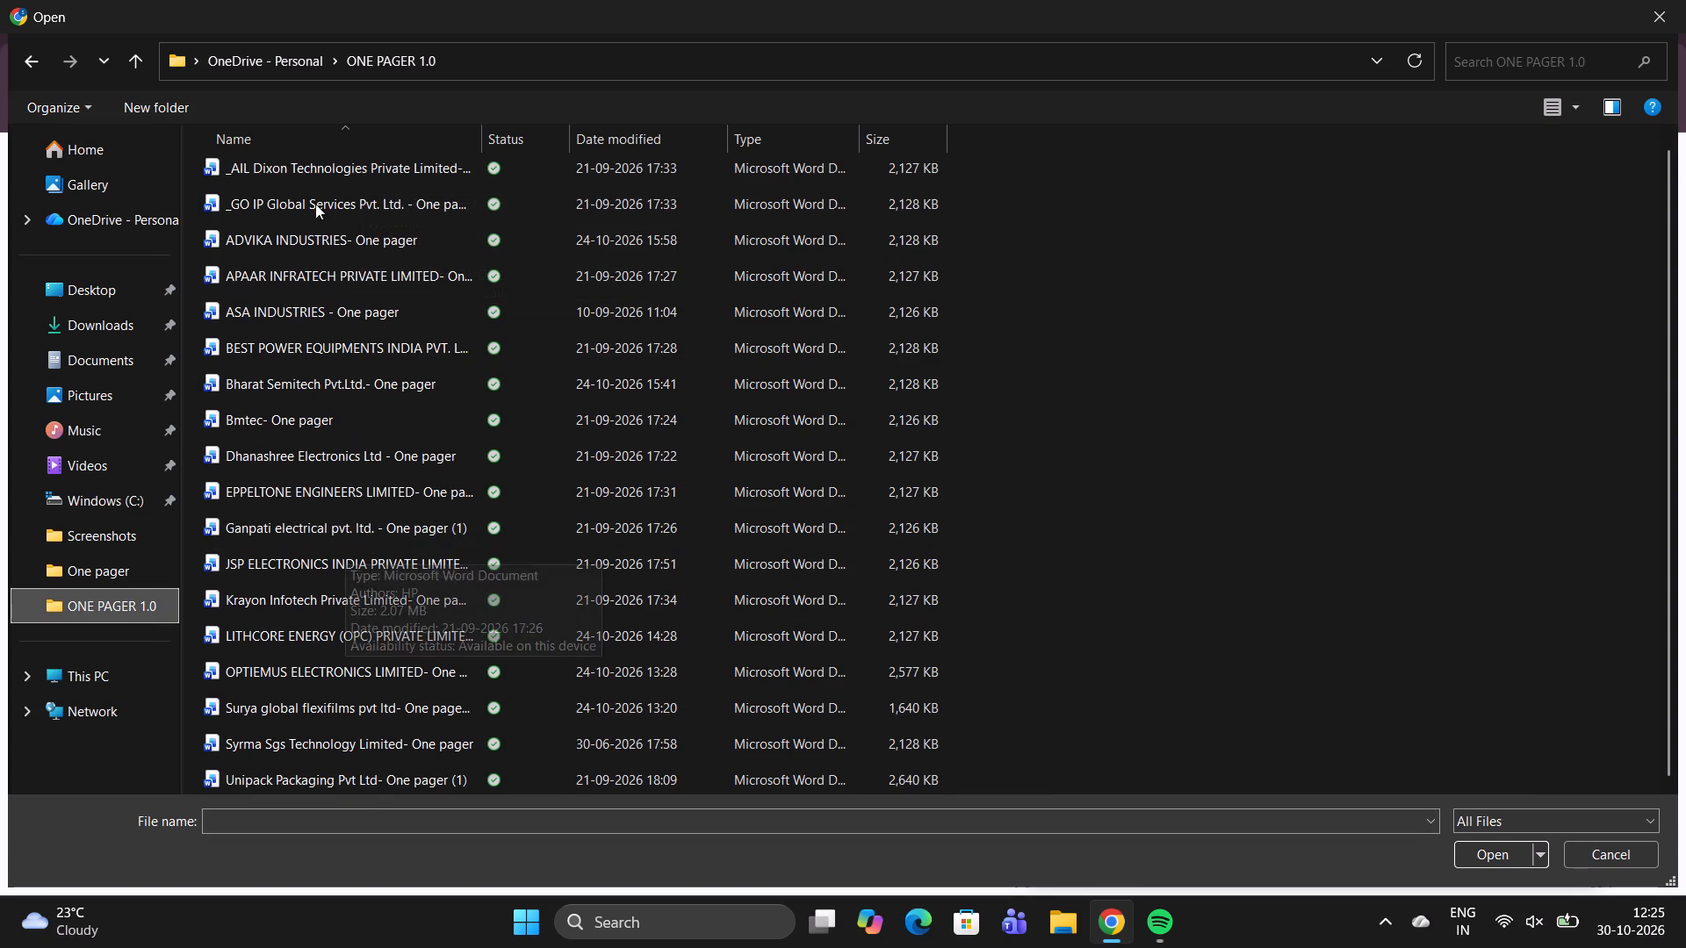
Choose the document "_AIL Dixon Technologies Private Limited- One pager" from the ONE PAGER 1.0 folder as the file to open.
left_click(342, 169)
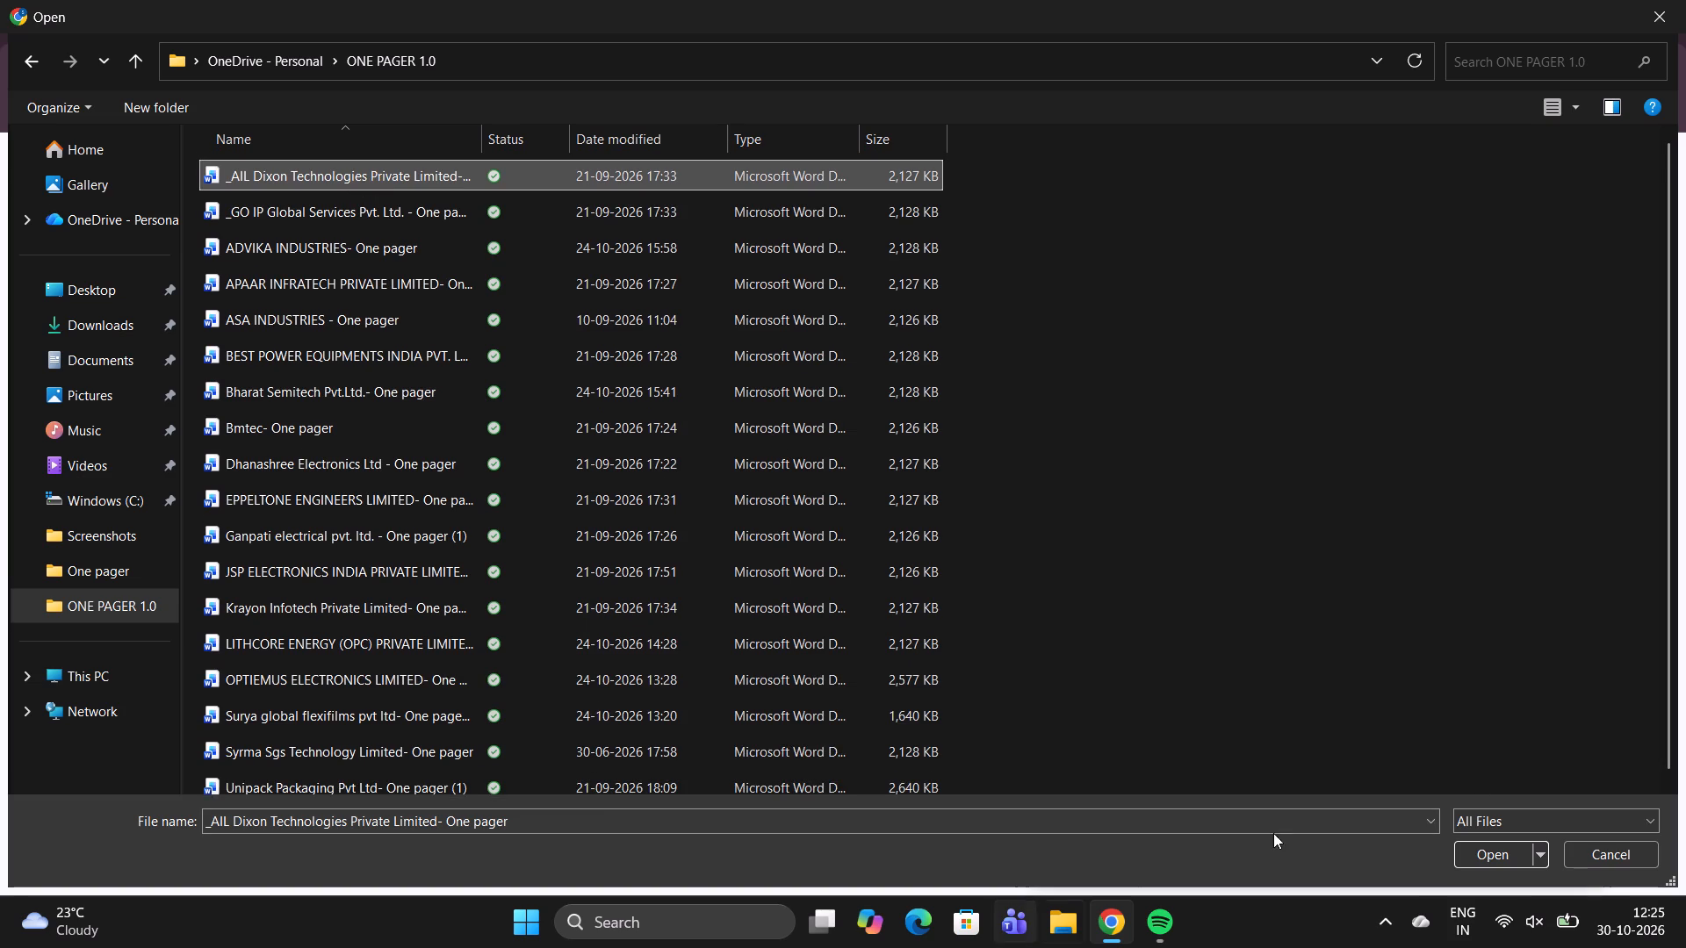
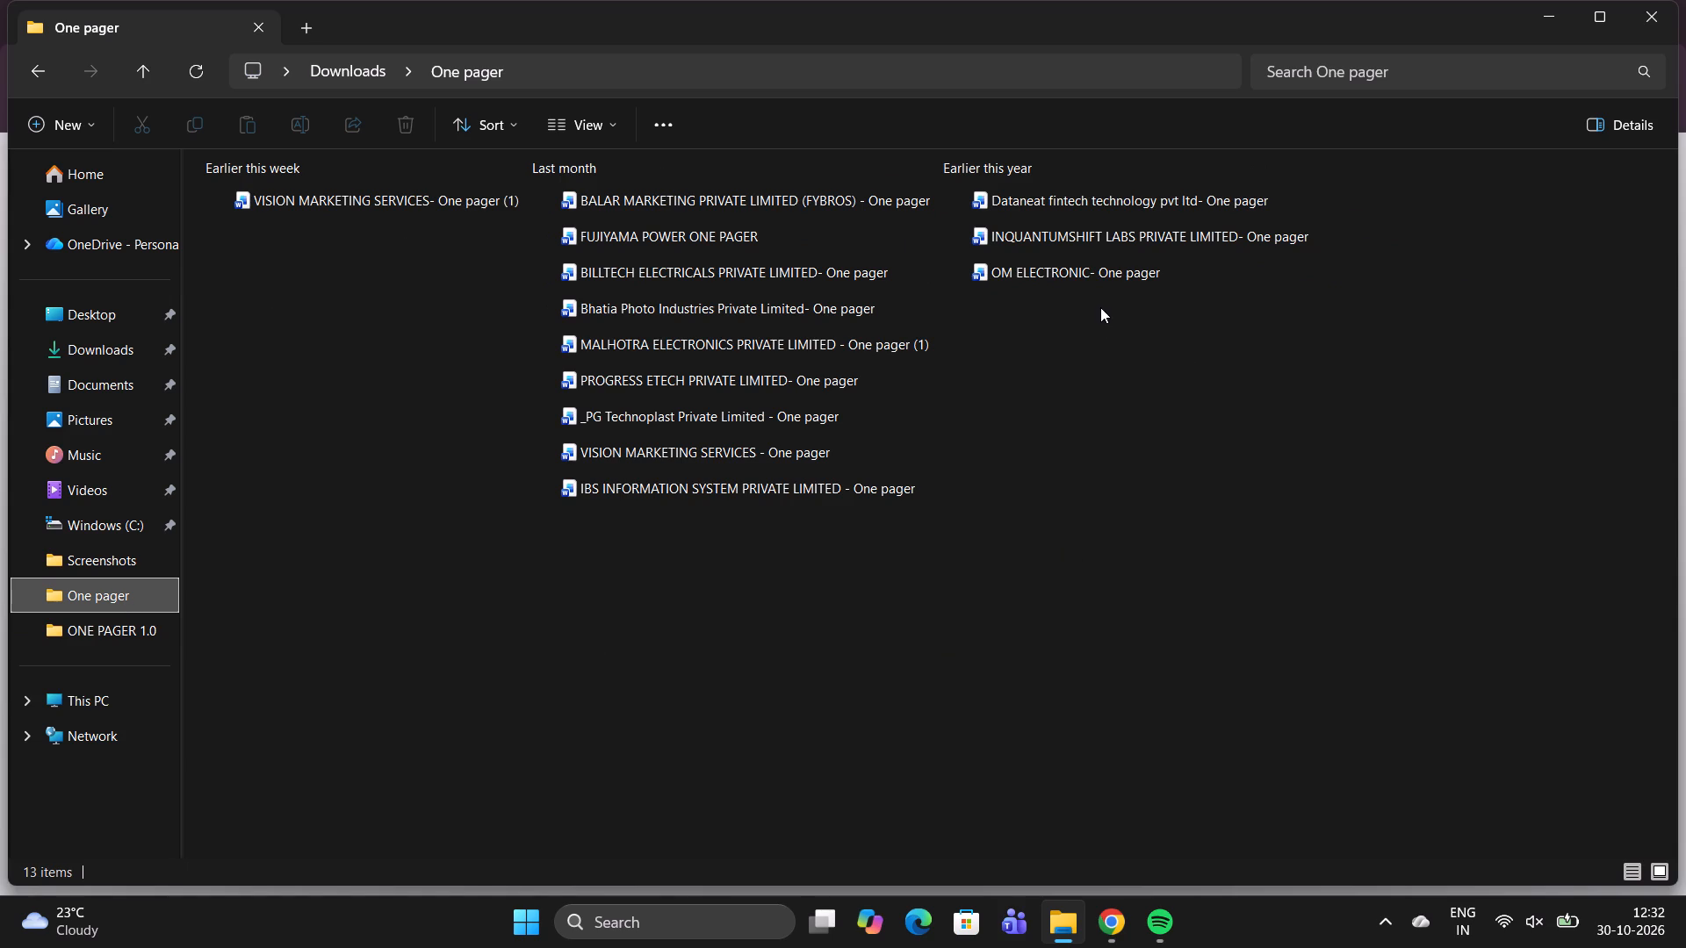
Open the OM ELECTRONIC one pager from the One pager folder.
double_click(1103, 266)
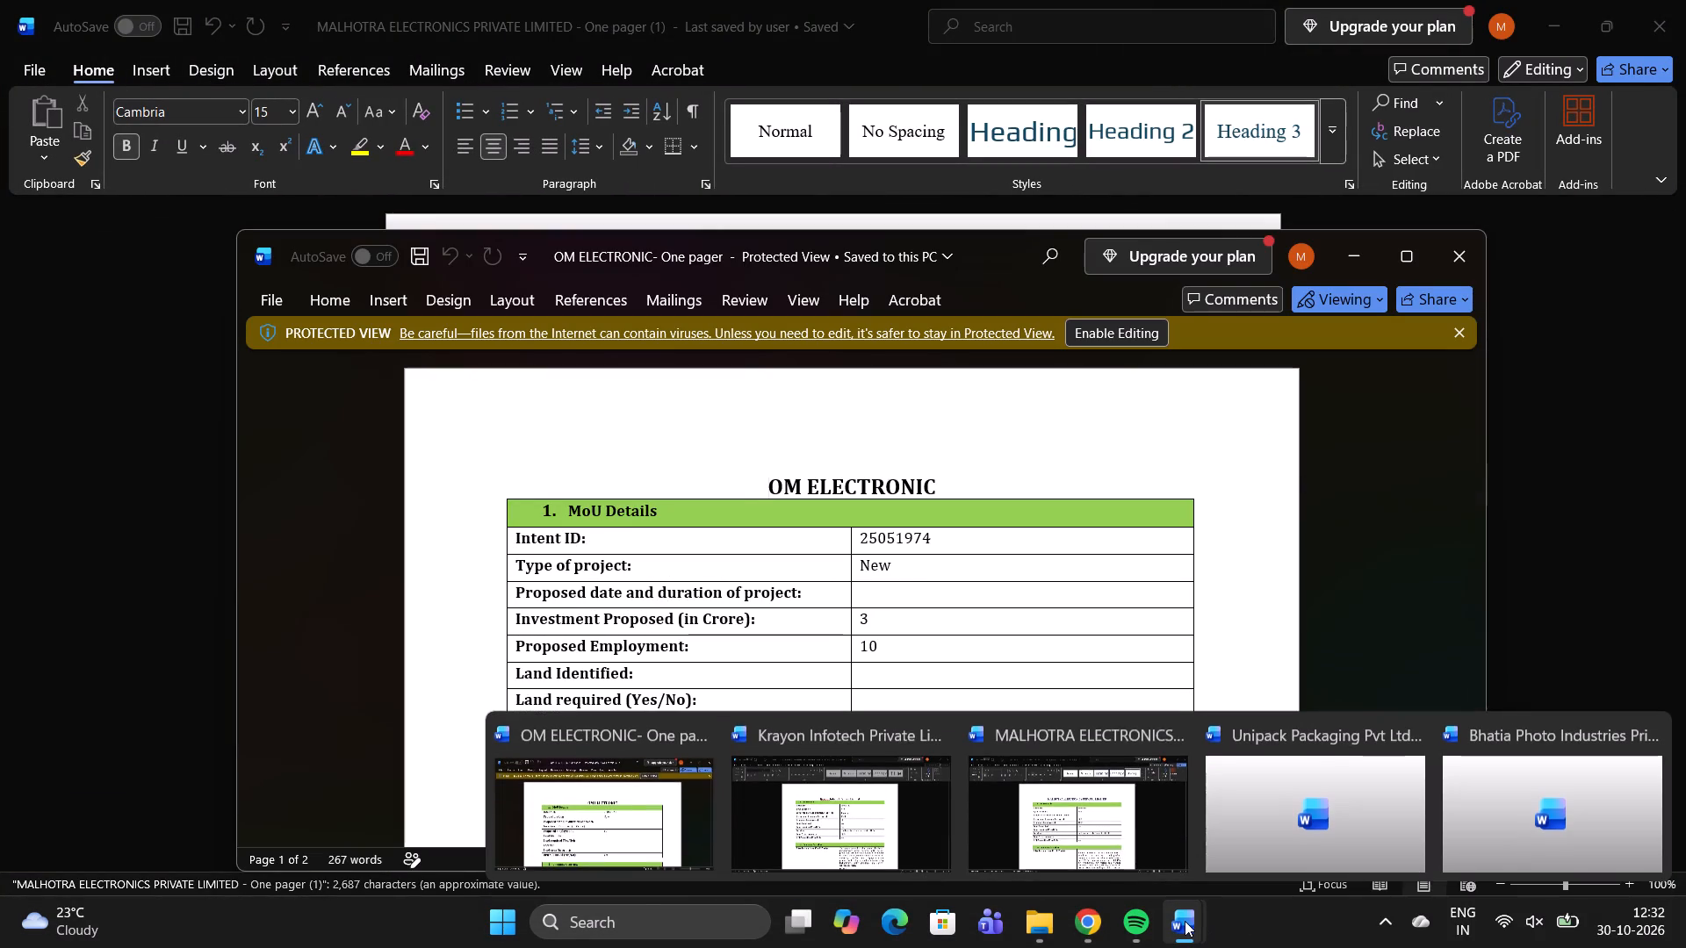
Close all open Word documents: OM ELECTRONIC, Krayon Infotech, MALHOTRA ELECTRONICS, Unipack Packaging and Bhatia Photo Industries.
left_click(705, 729)
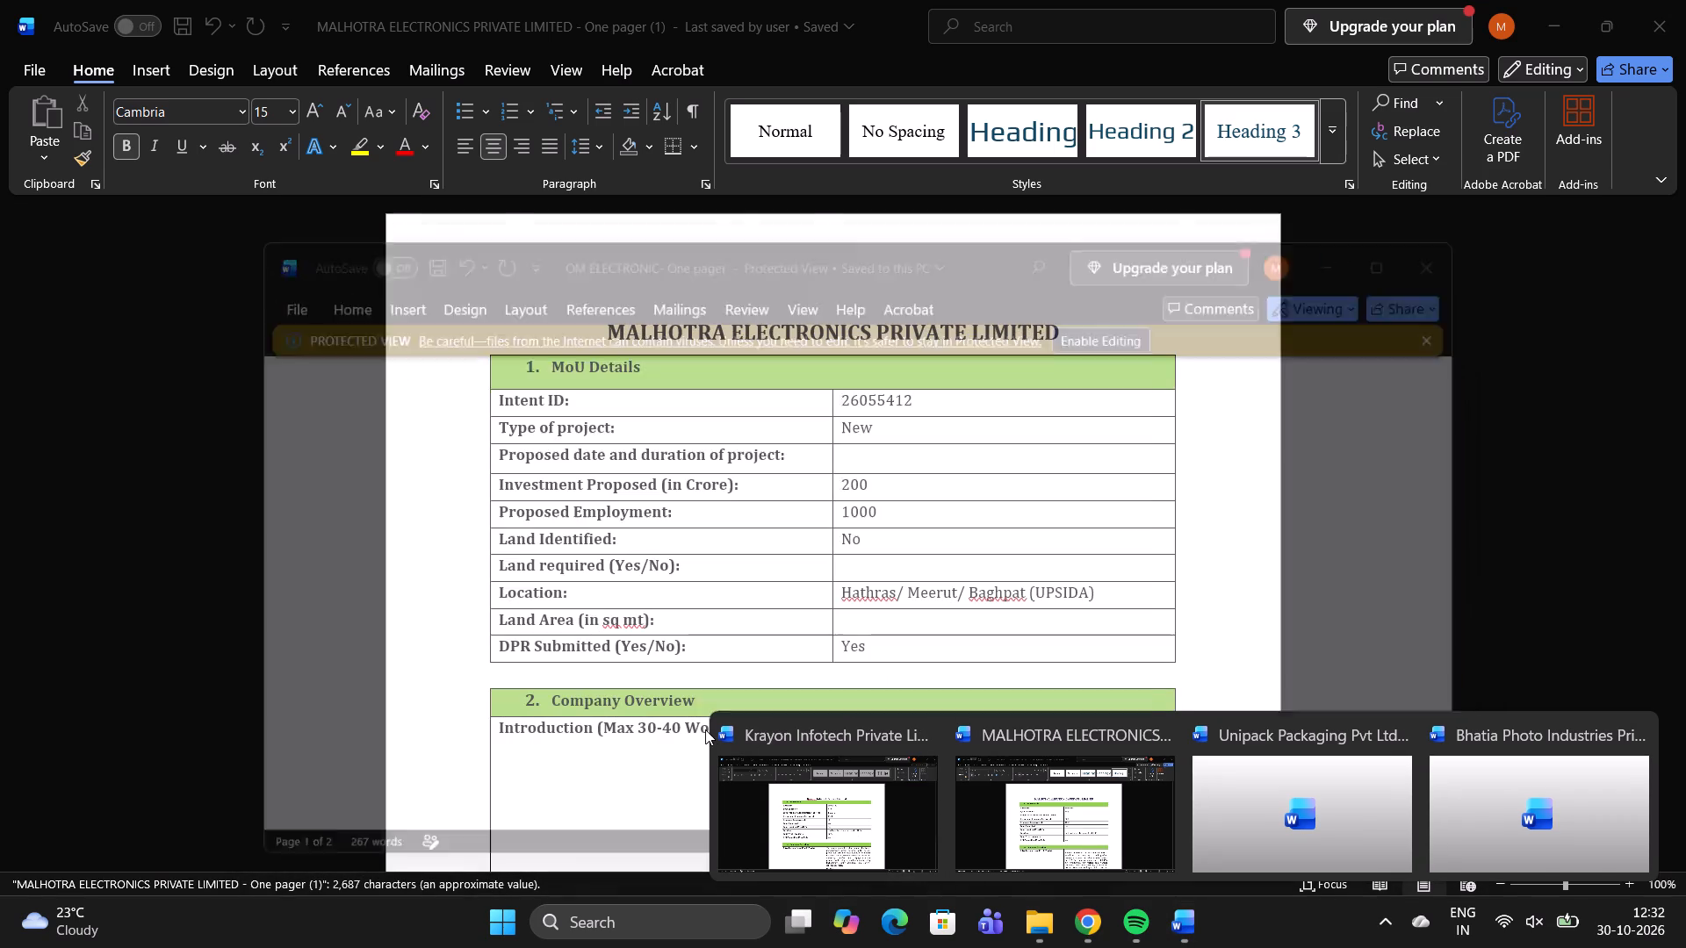
left_click(926, 736)
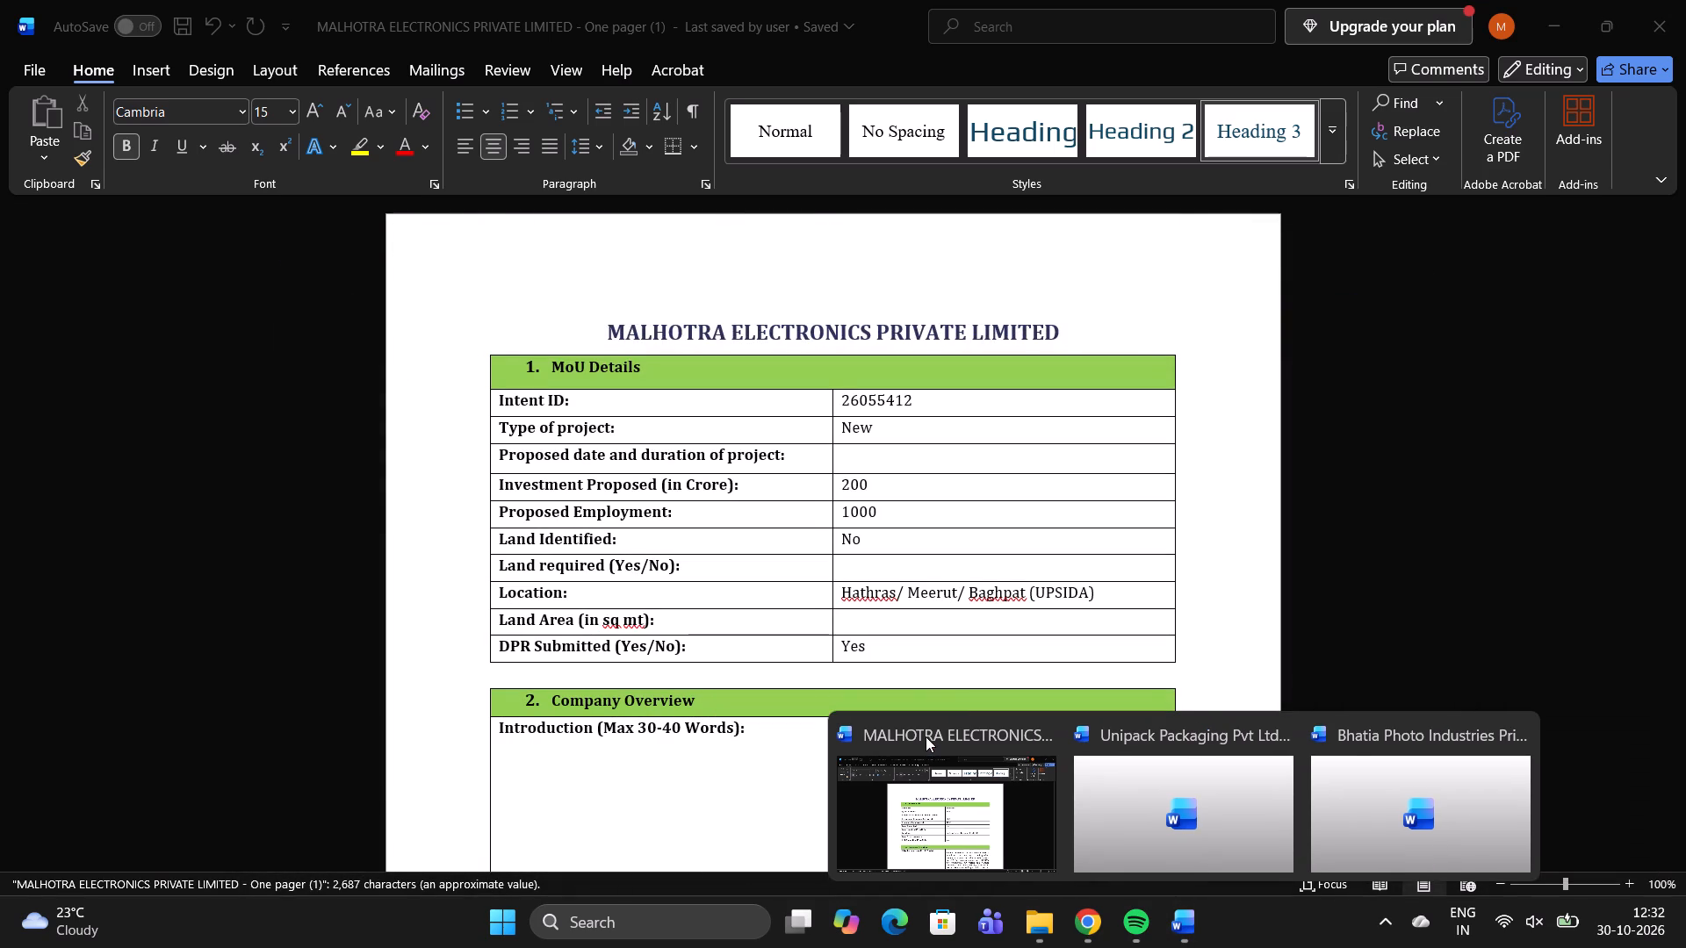
left_click(1043, 729)
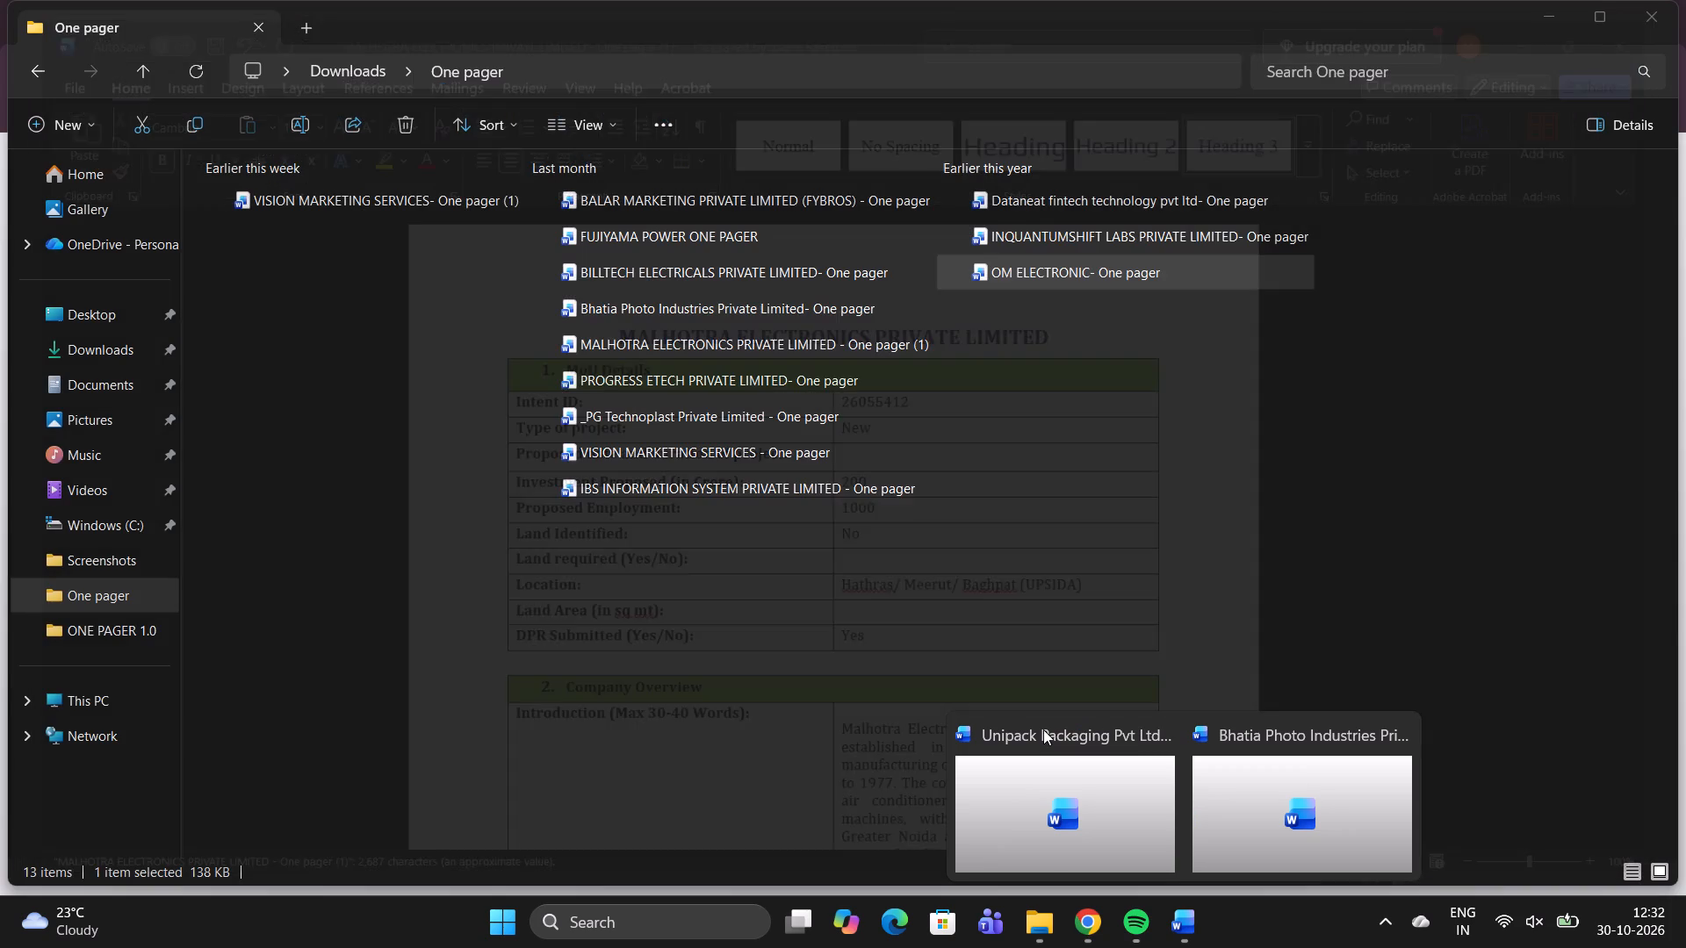
left_click(1164, 736)
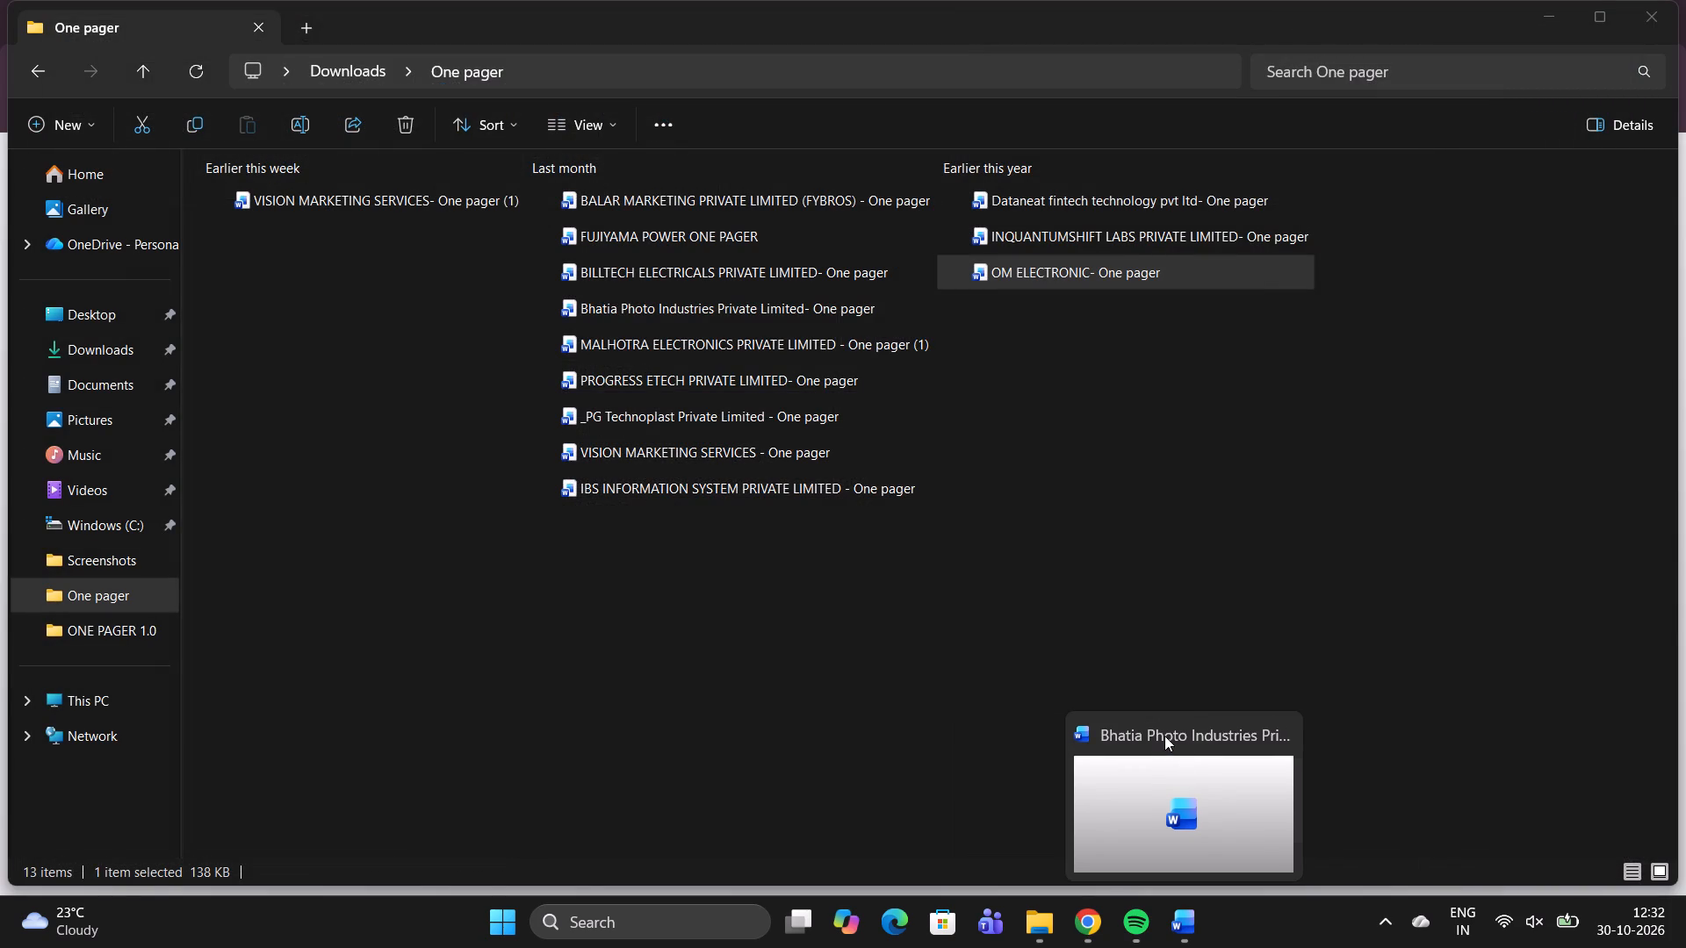
left_click(1275, 733)
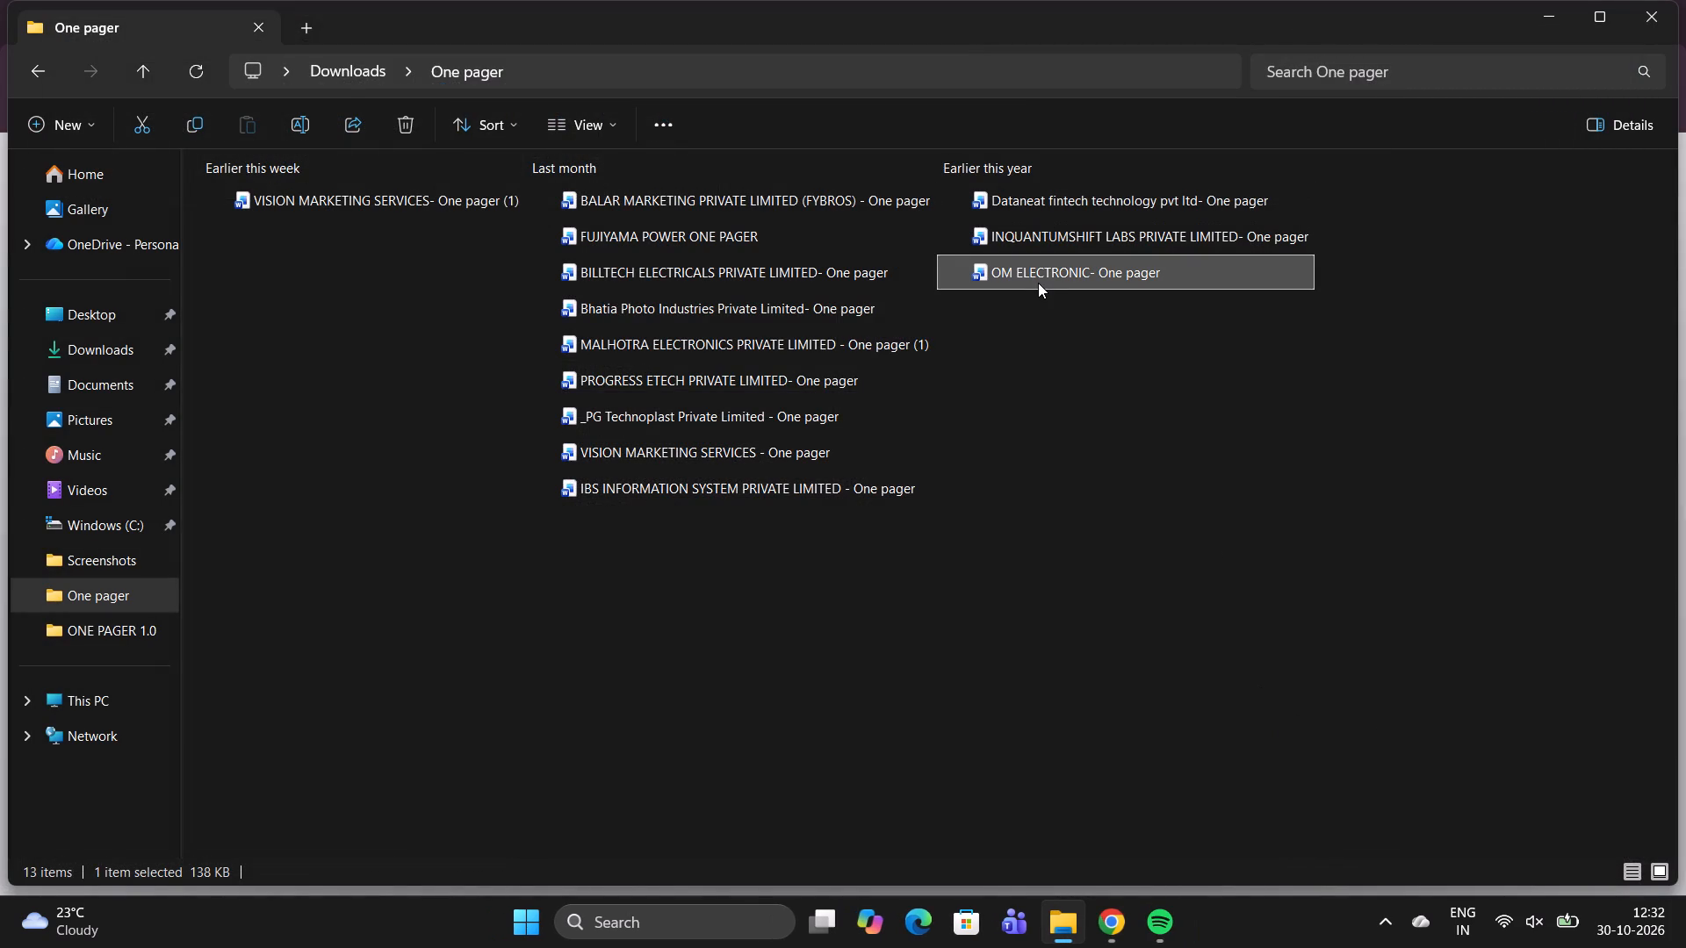
Open the OM ELECTRONIC one pager in a maximized window, look through its sections and close it.
triple_click(1038, 283)
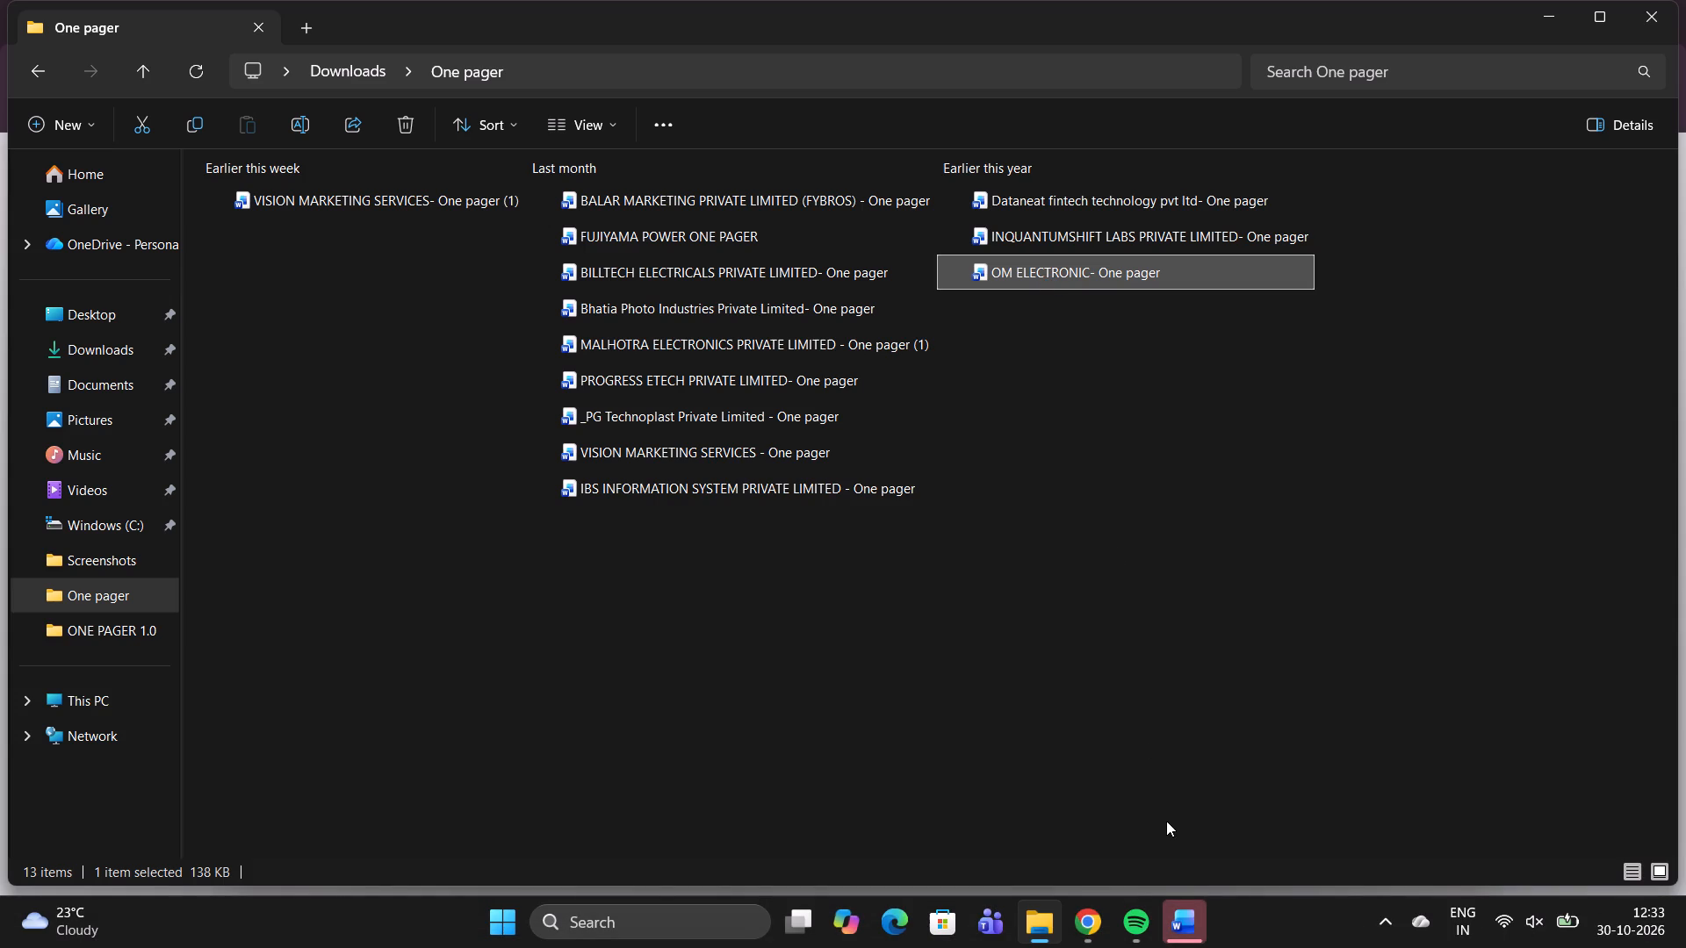
left_click(1187, 925)
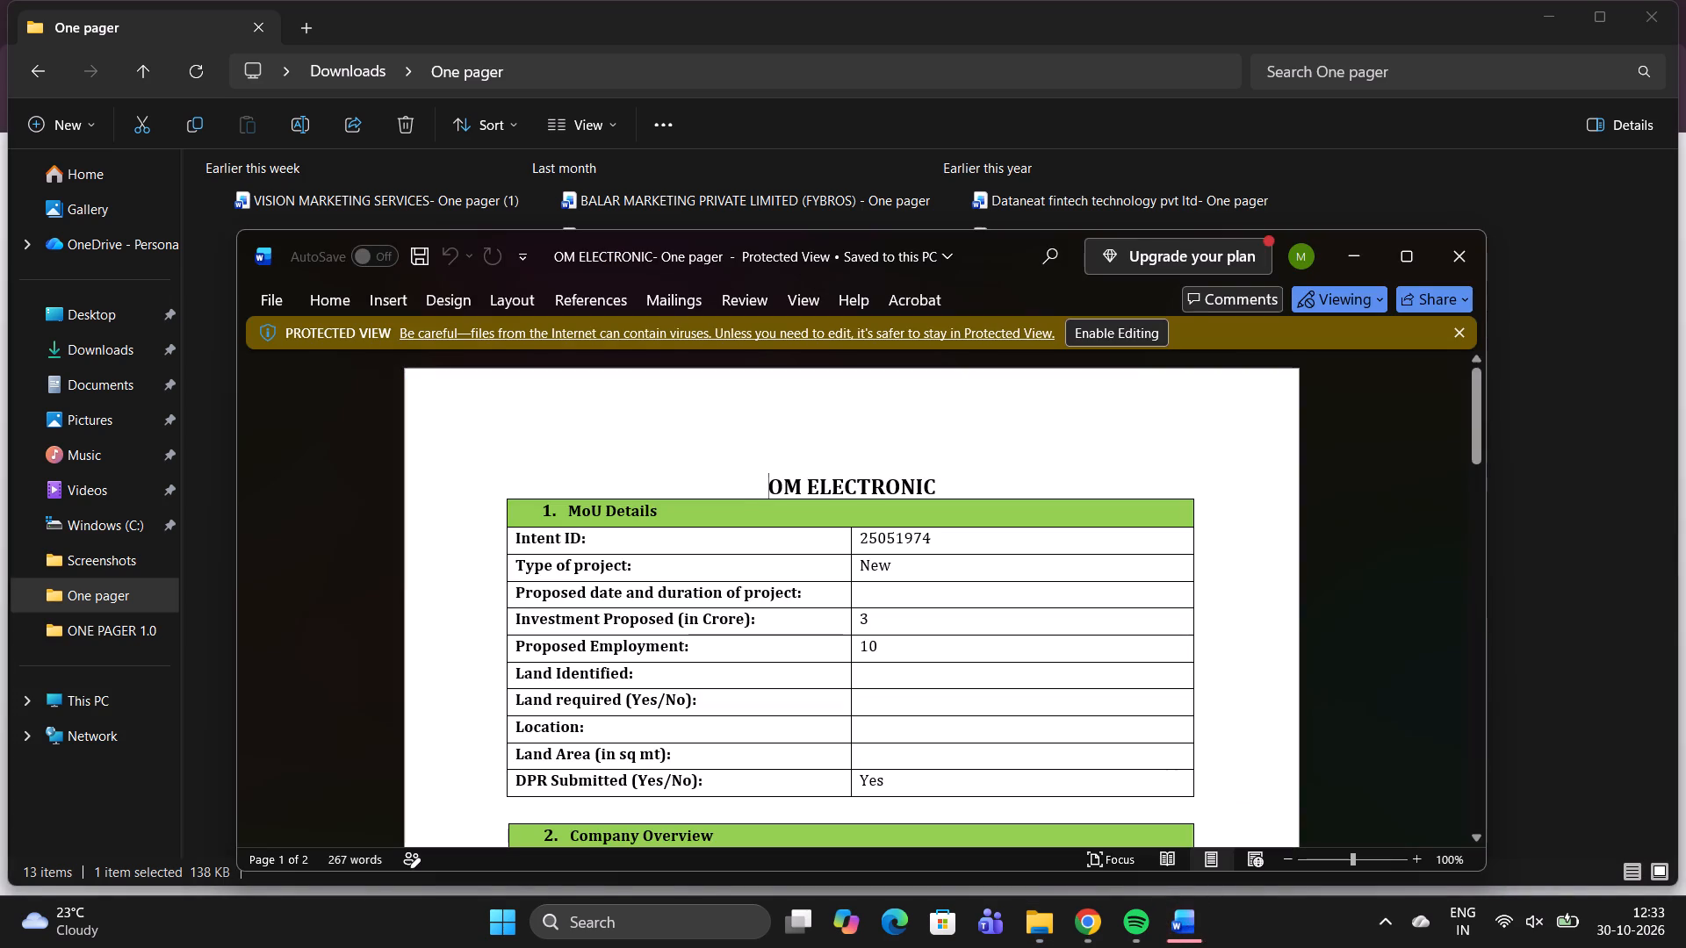
left_click(1406, 253)
scroll(1003, 535, "down", 3)
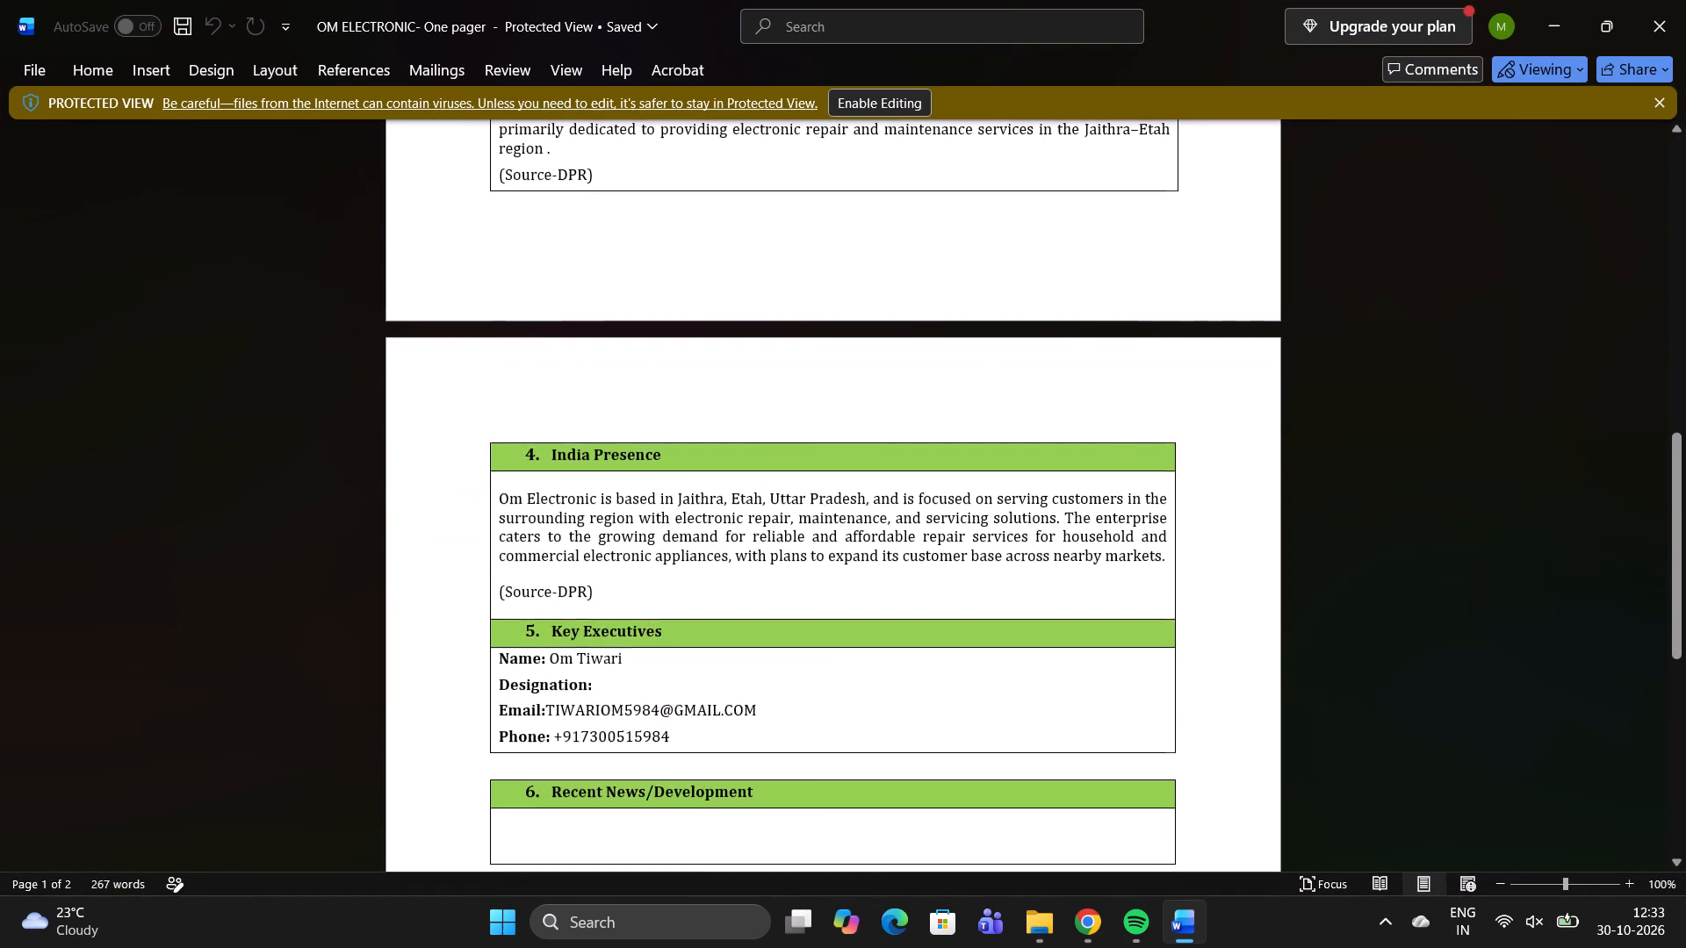
scroll(1003, 535, "down", 2)
scroll(1003, 535, "up", 3)
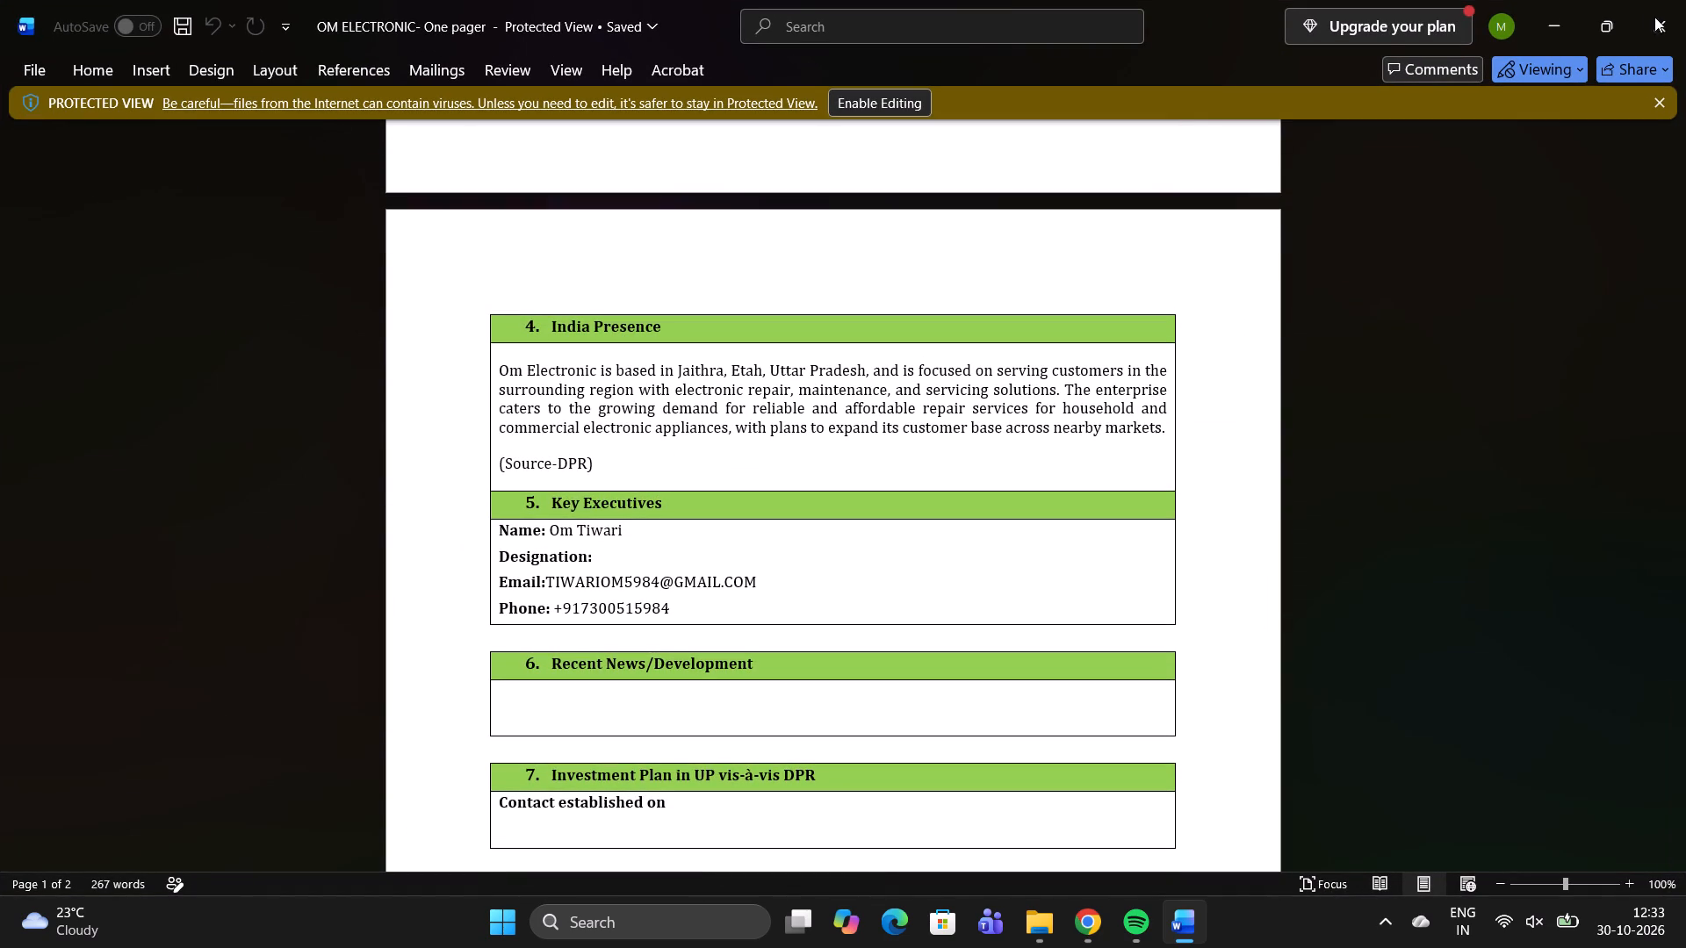
left_click(1661, 20)
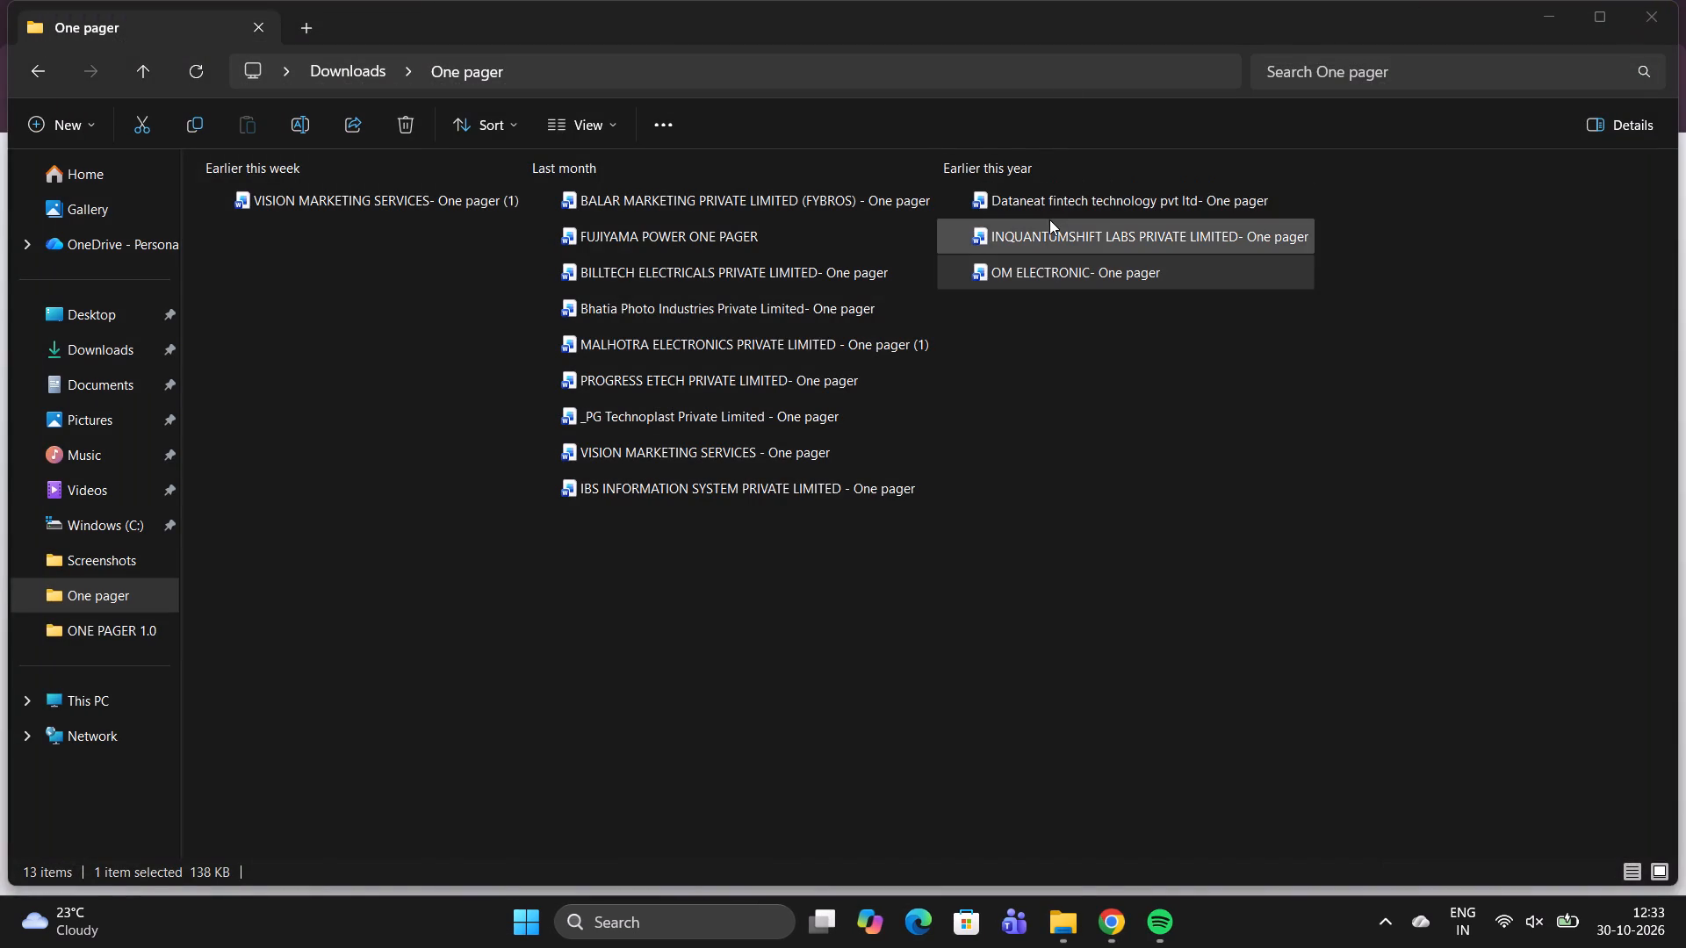
Open the INQUANTUMSHIFT LABS PRIVATE LIMITED one pager and look through it down to the Investment Plan section.
double_click(1050, 220)
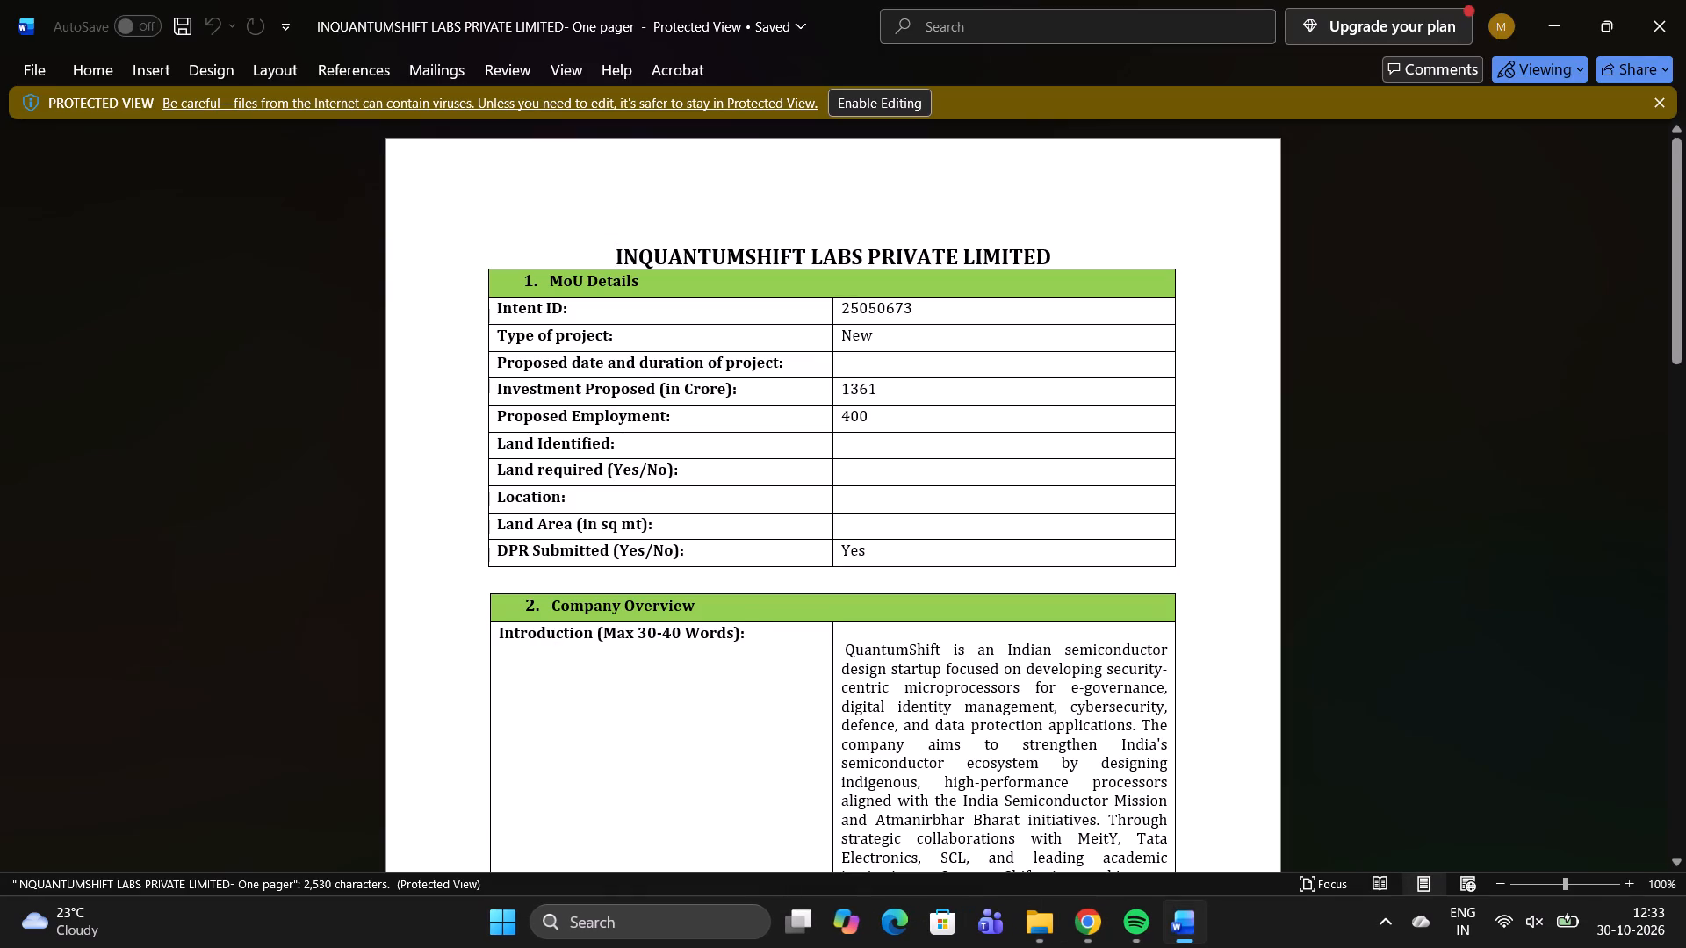
scroll(886, 600, "down", 1)
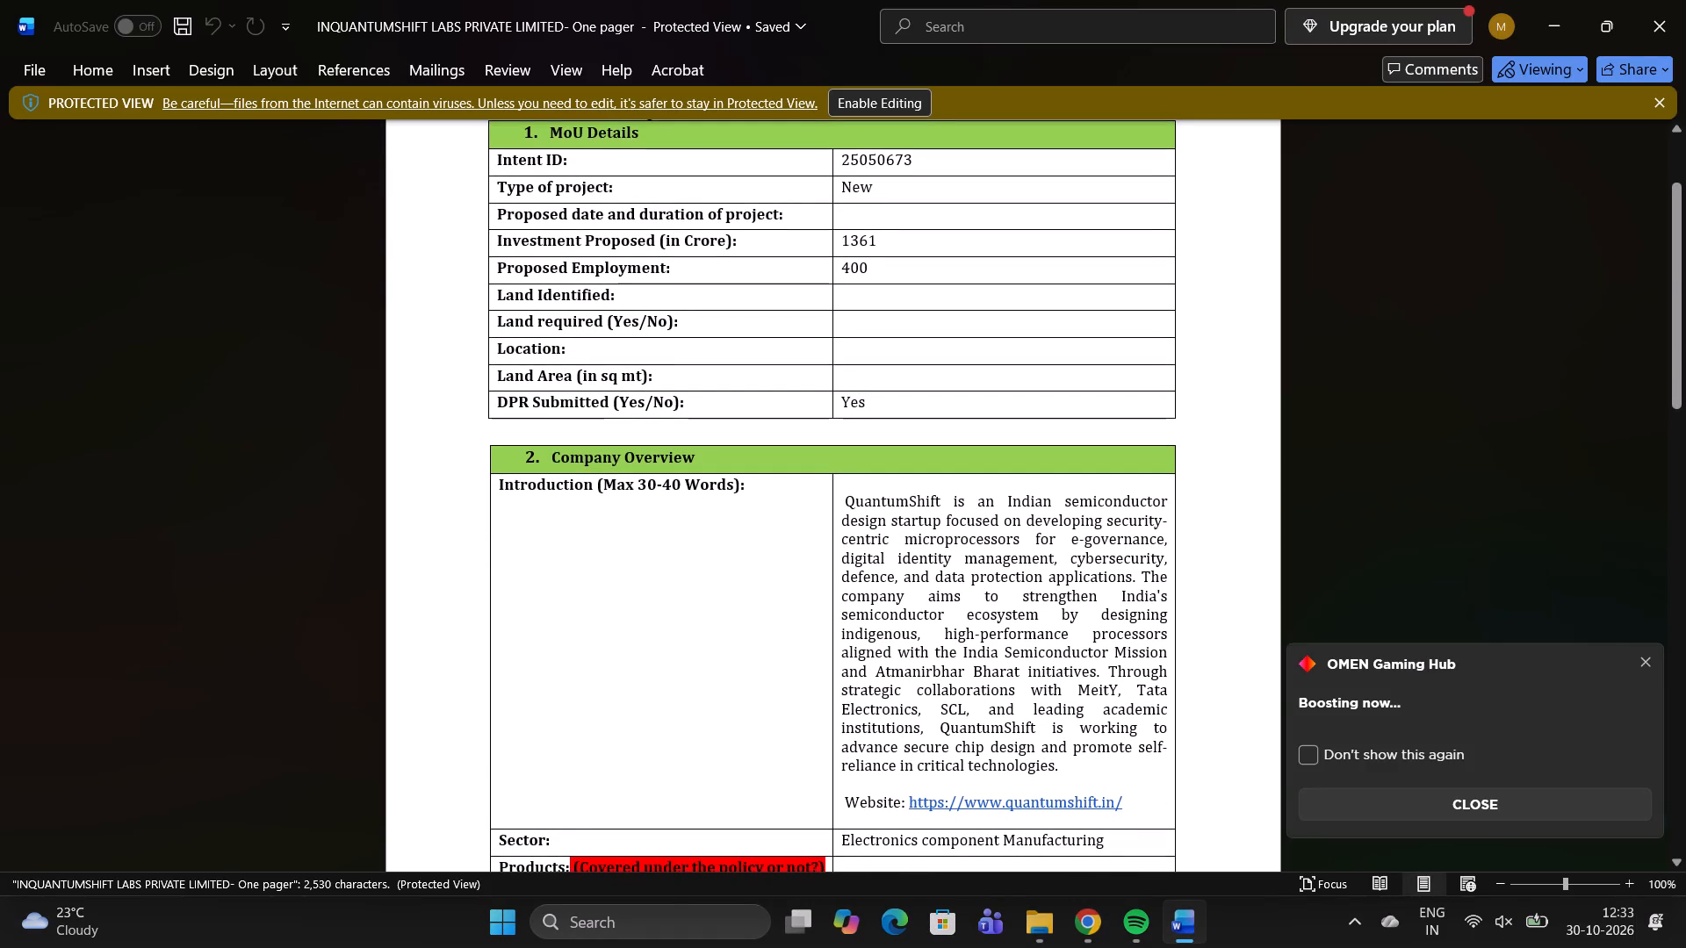
scroll(886, 600, "down", 4)
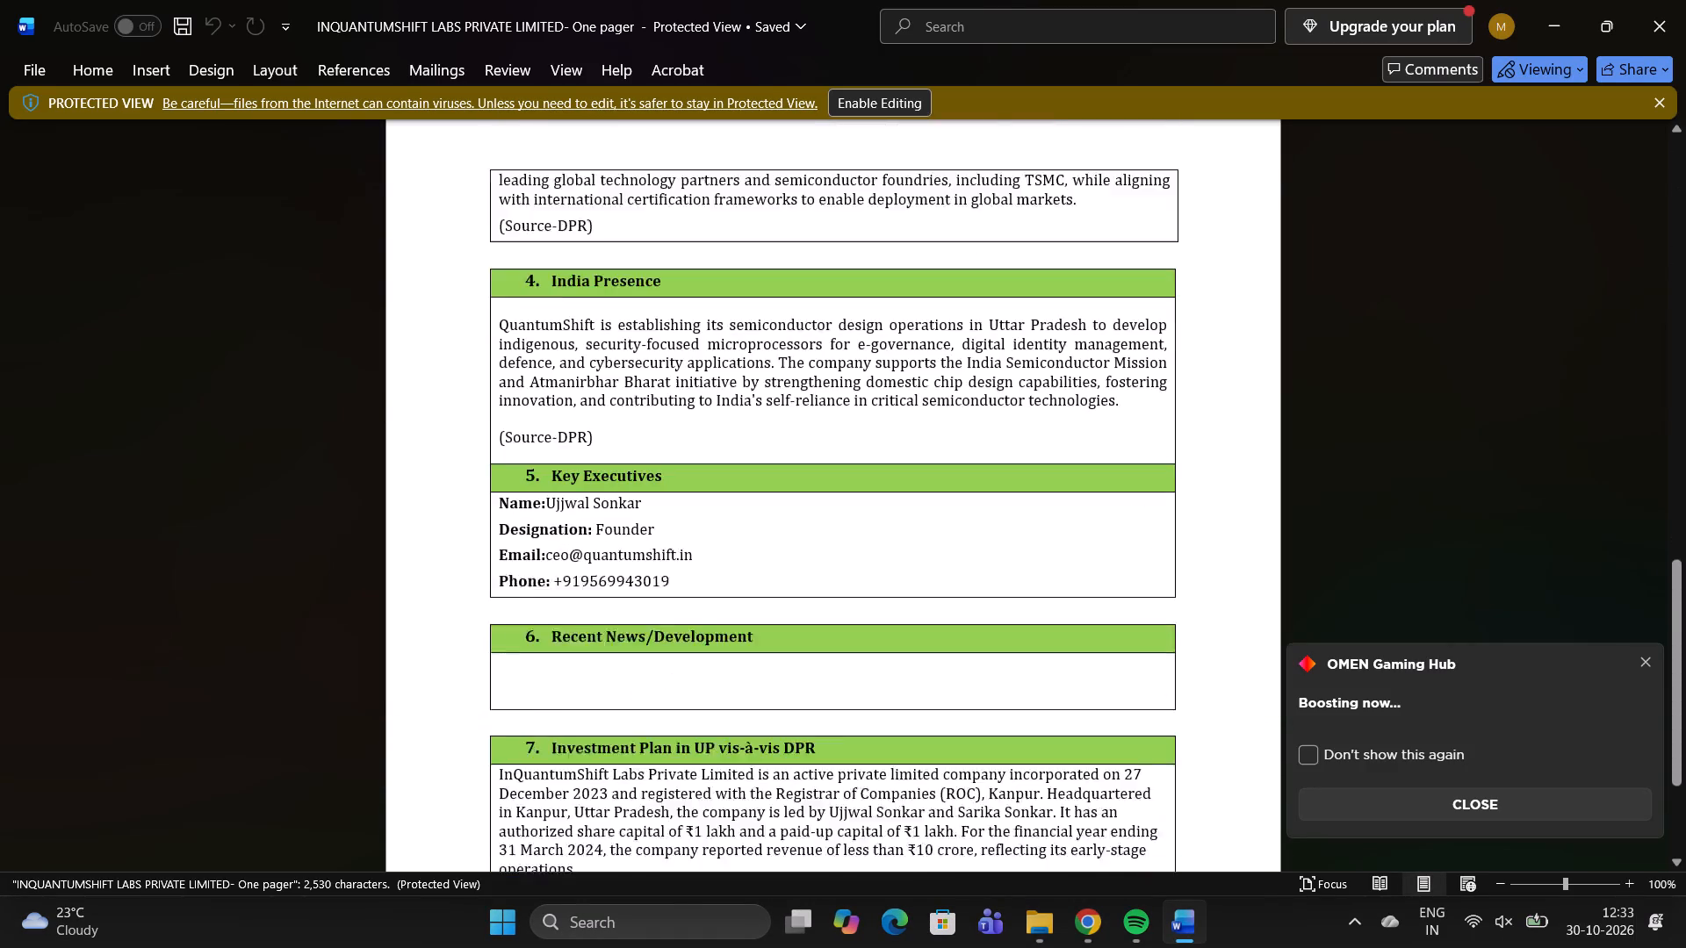
scroll(886, 600, "down", 3)
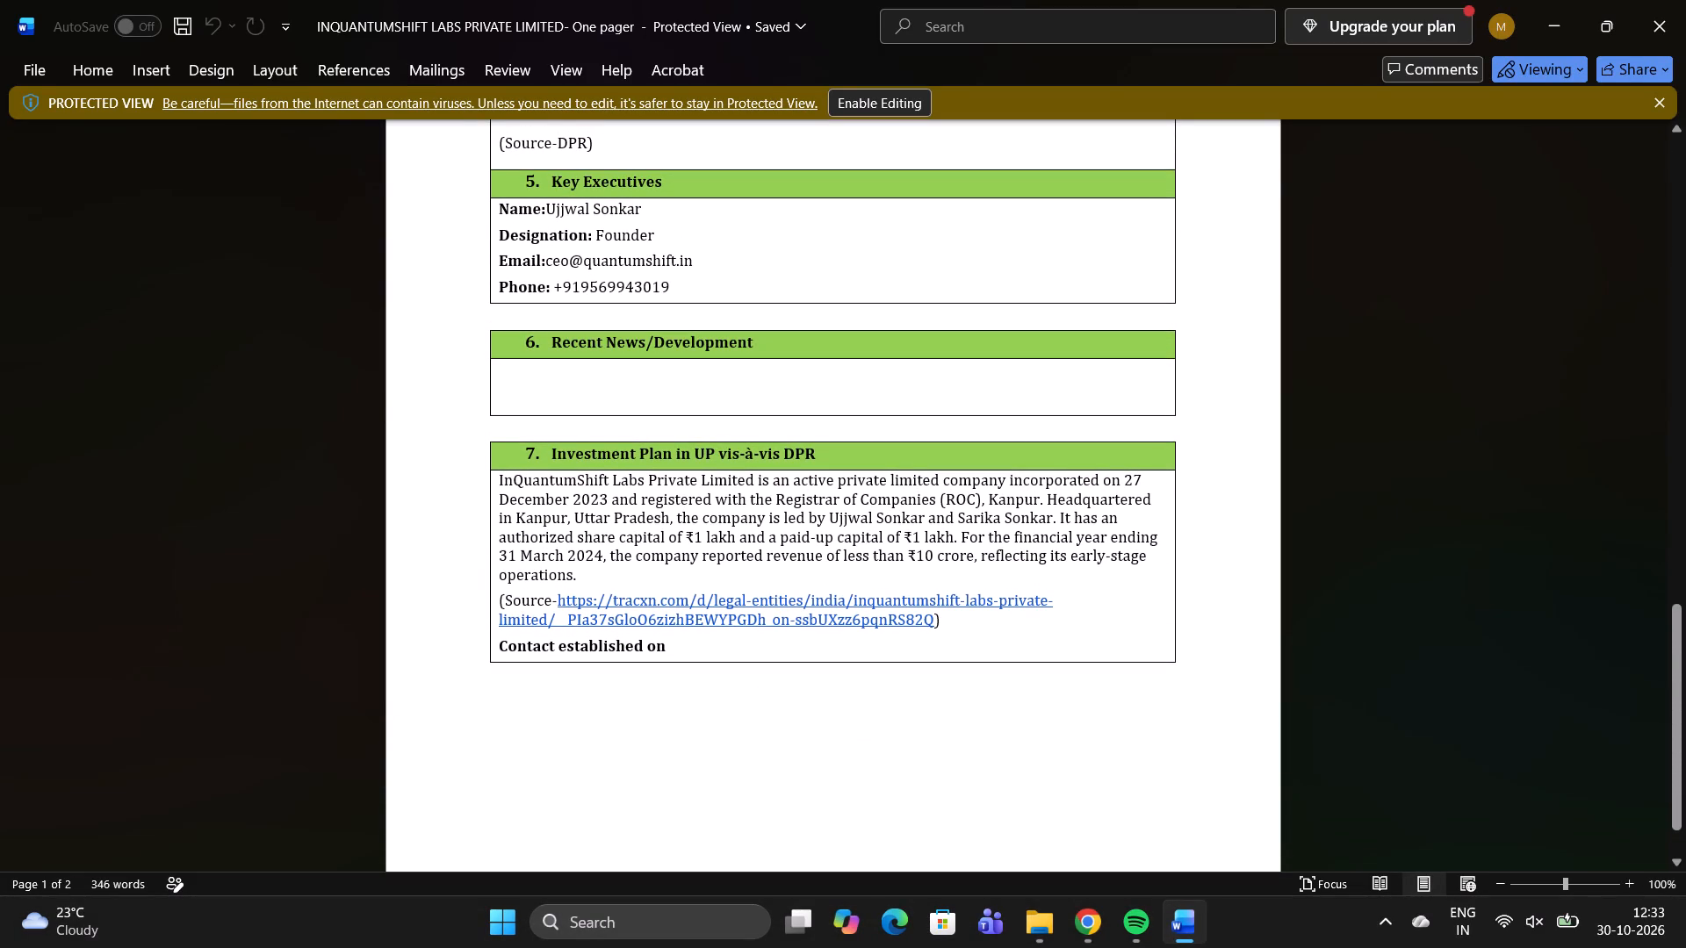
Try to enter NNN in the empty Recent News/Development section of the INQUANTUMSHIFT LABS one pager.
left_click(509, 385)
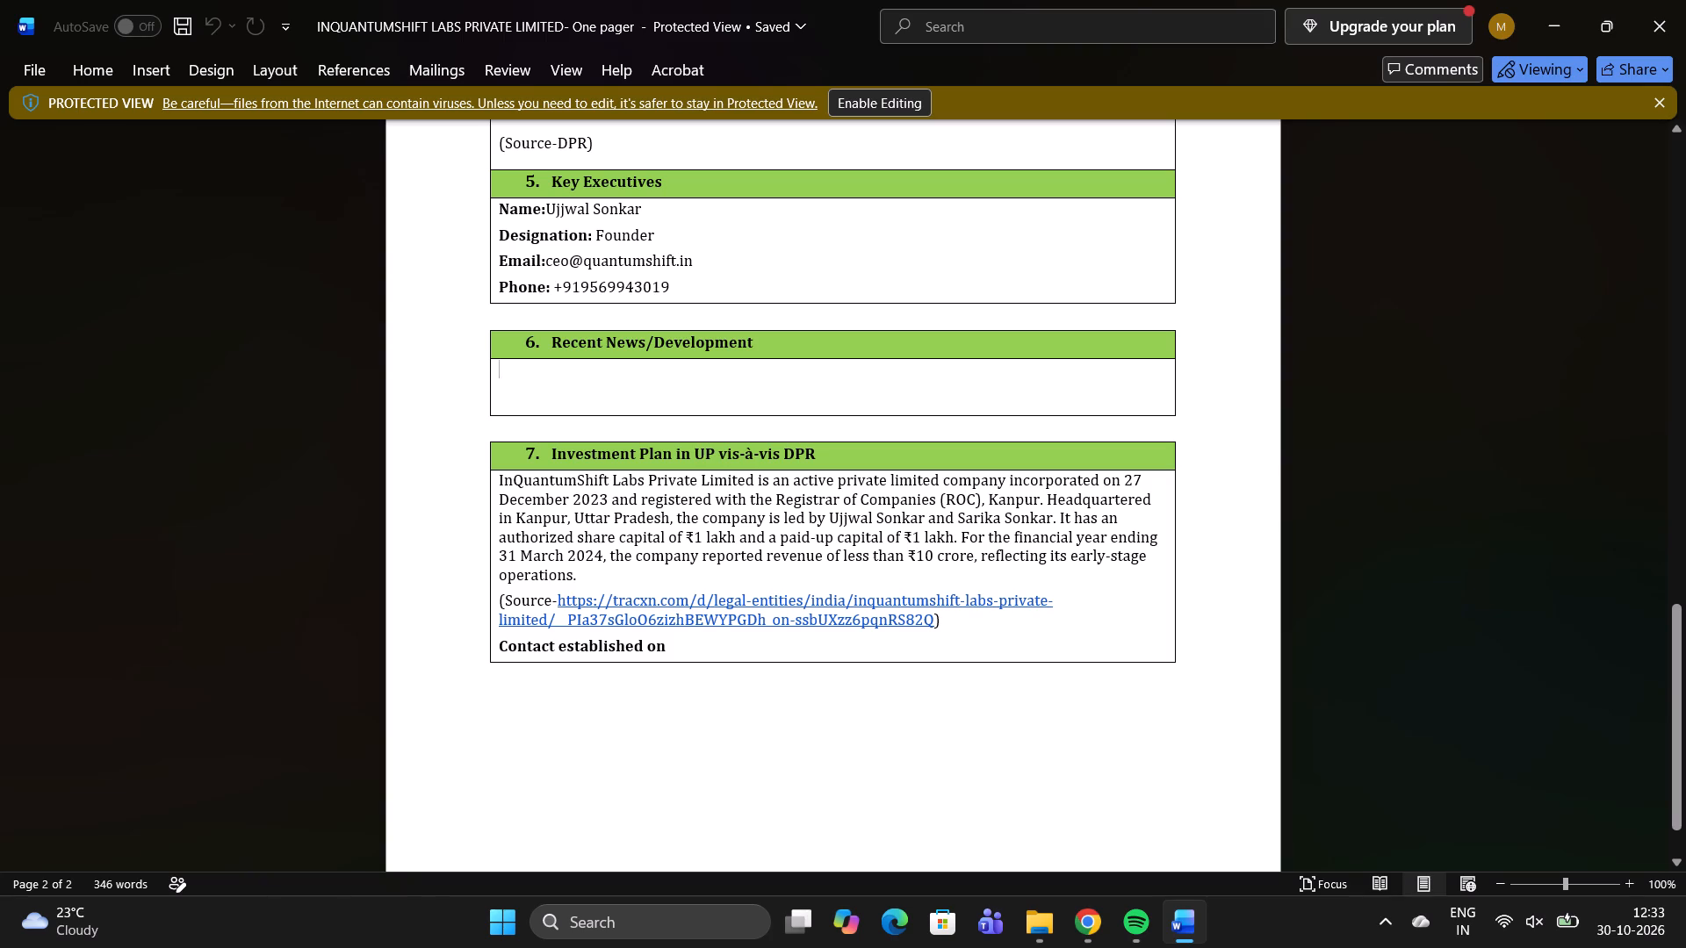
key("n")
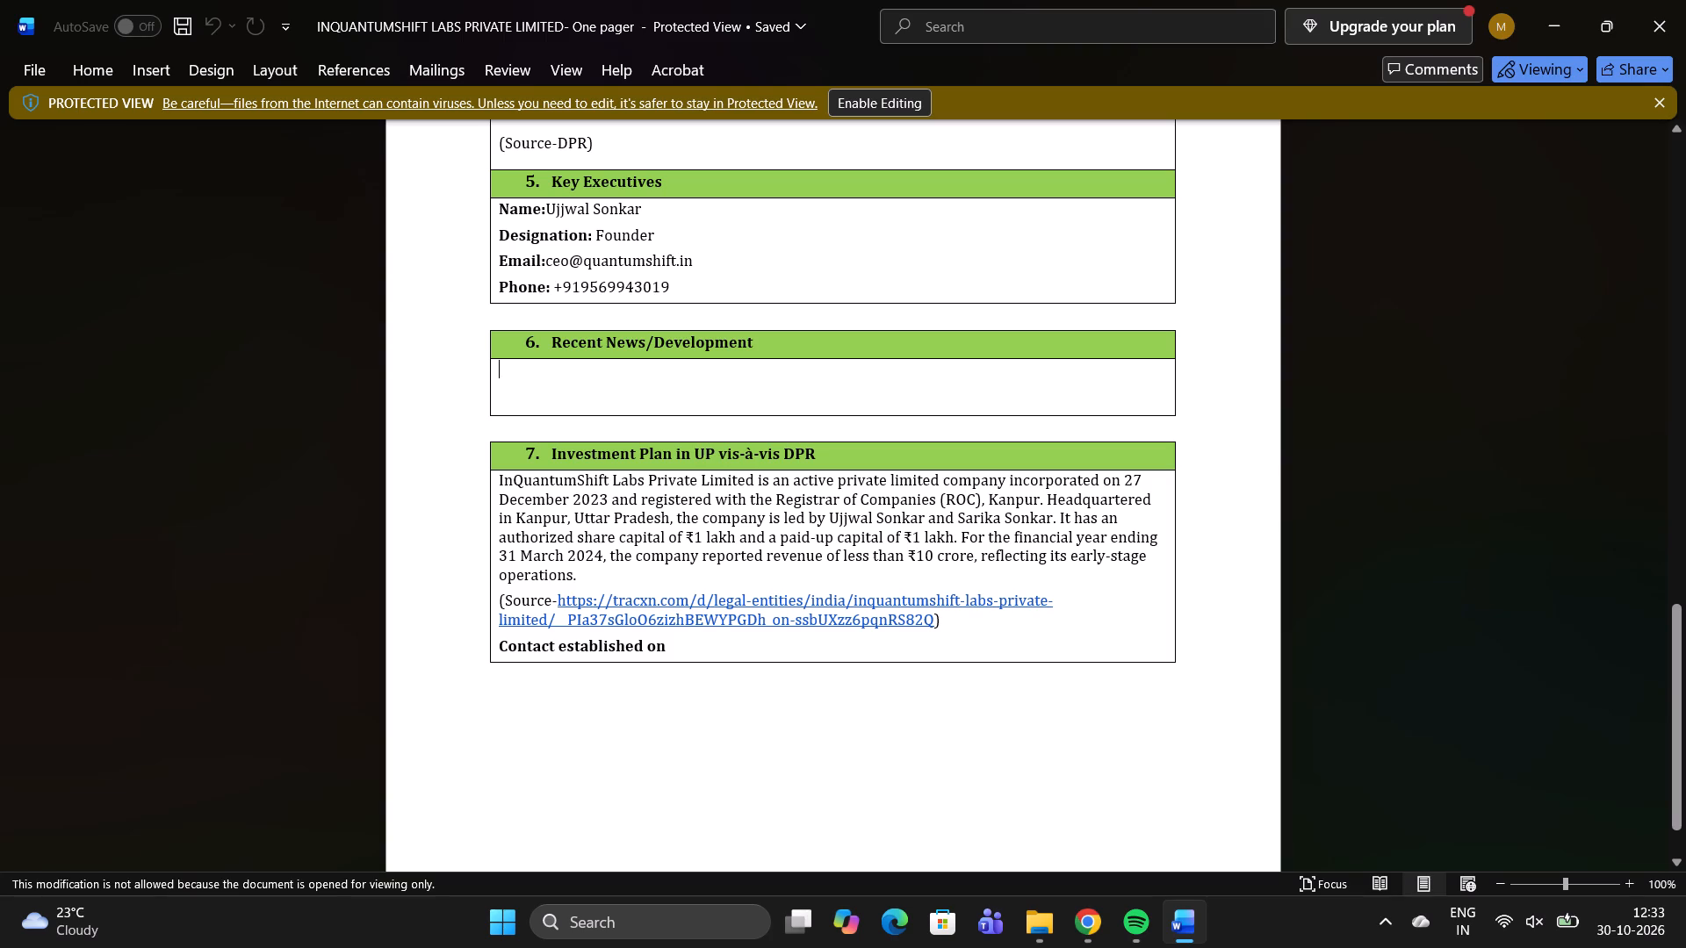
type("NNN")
Enable editing for the INQUANTUMSHIFT LABS one pager and return to its Recent News/Development section.
left_click(914, 107)
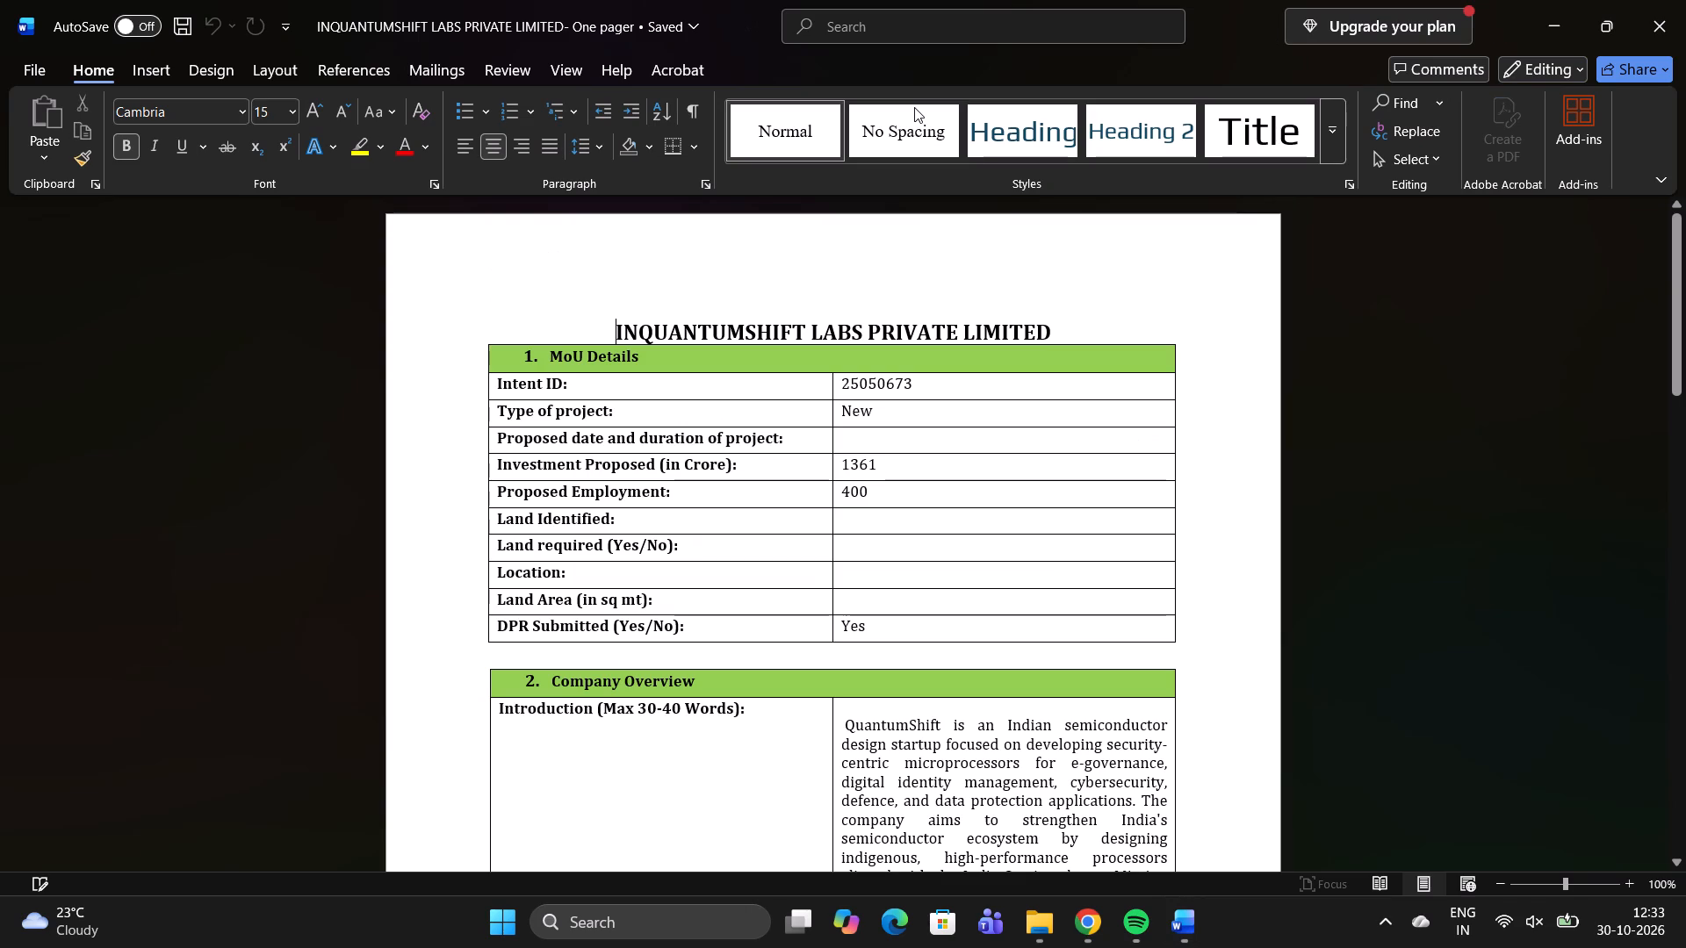
scroll(843, 446, "down", 3)
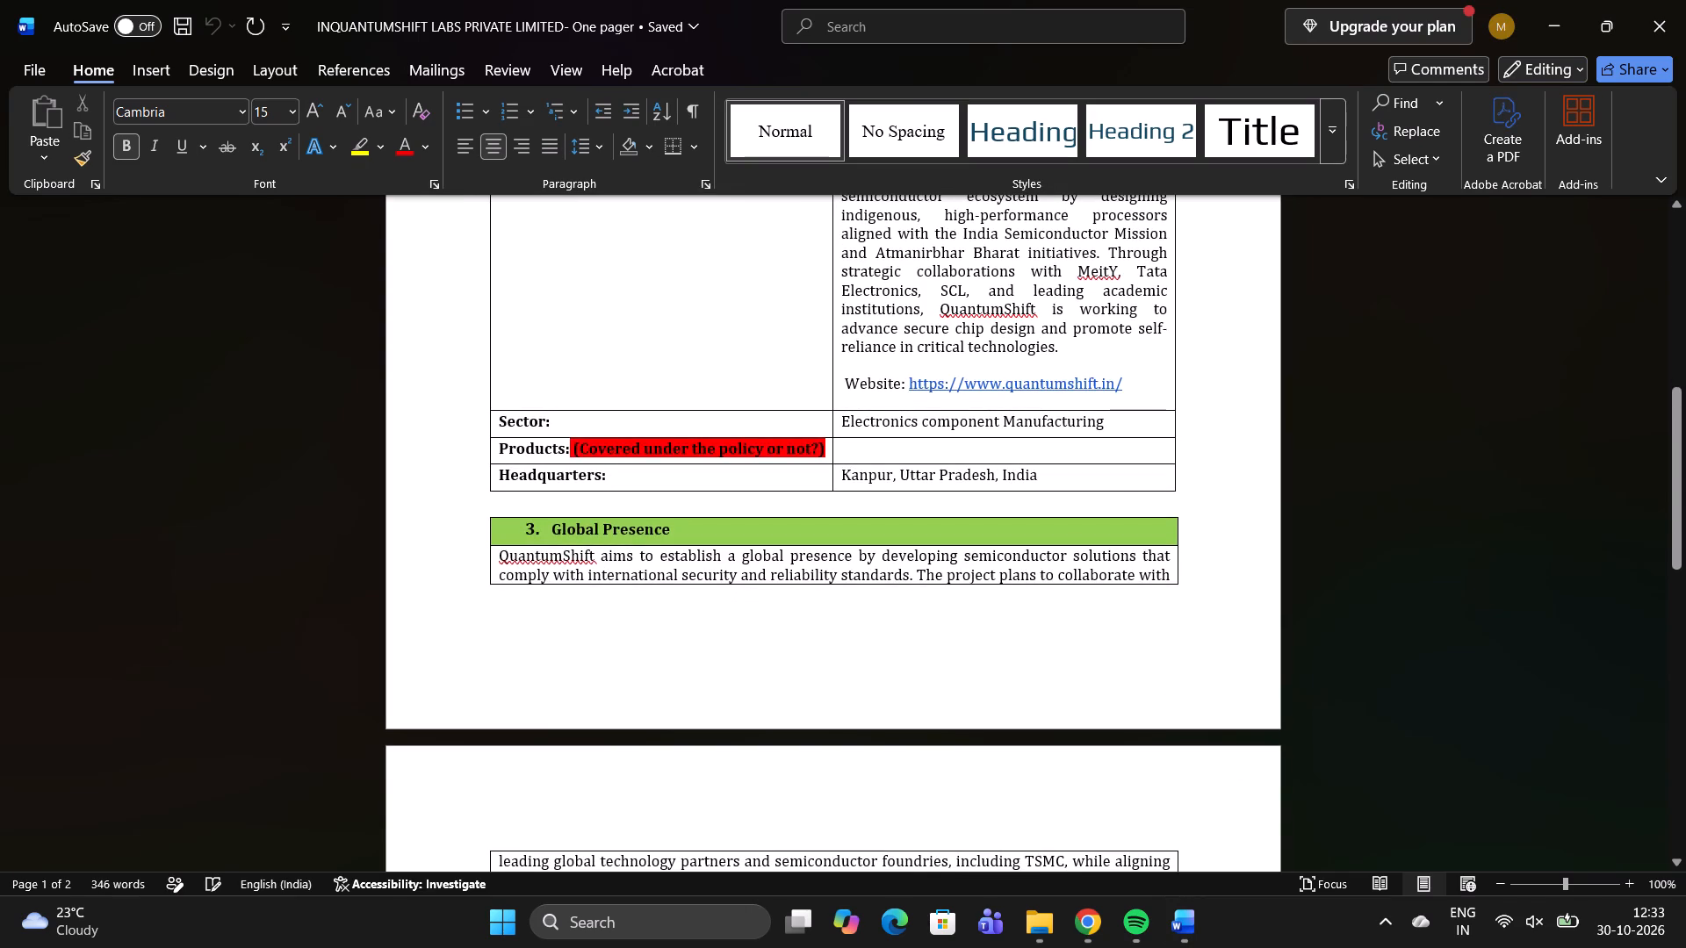
scroll(674, 739, "down", 1)
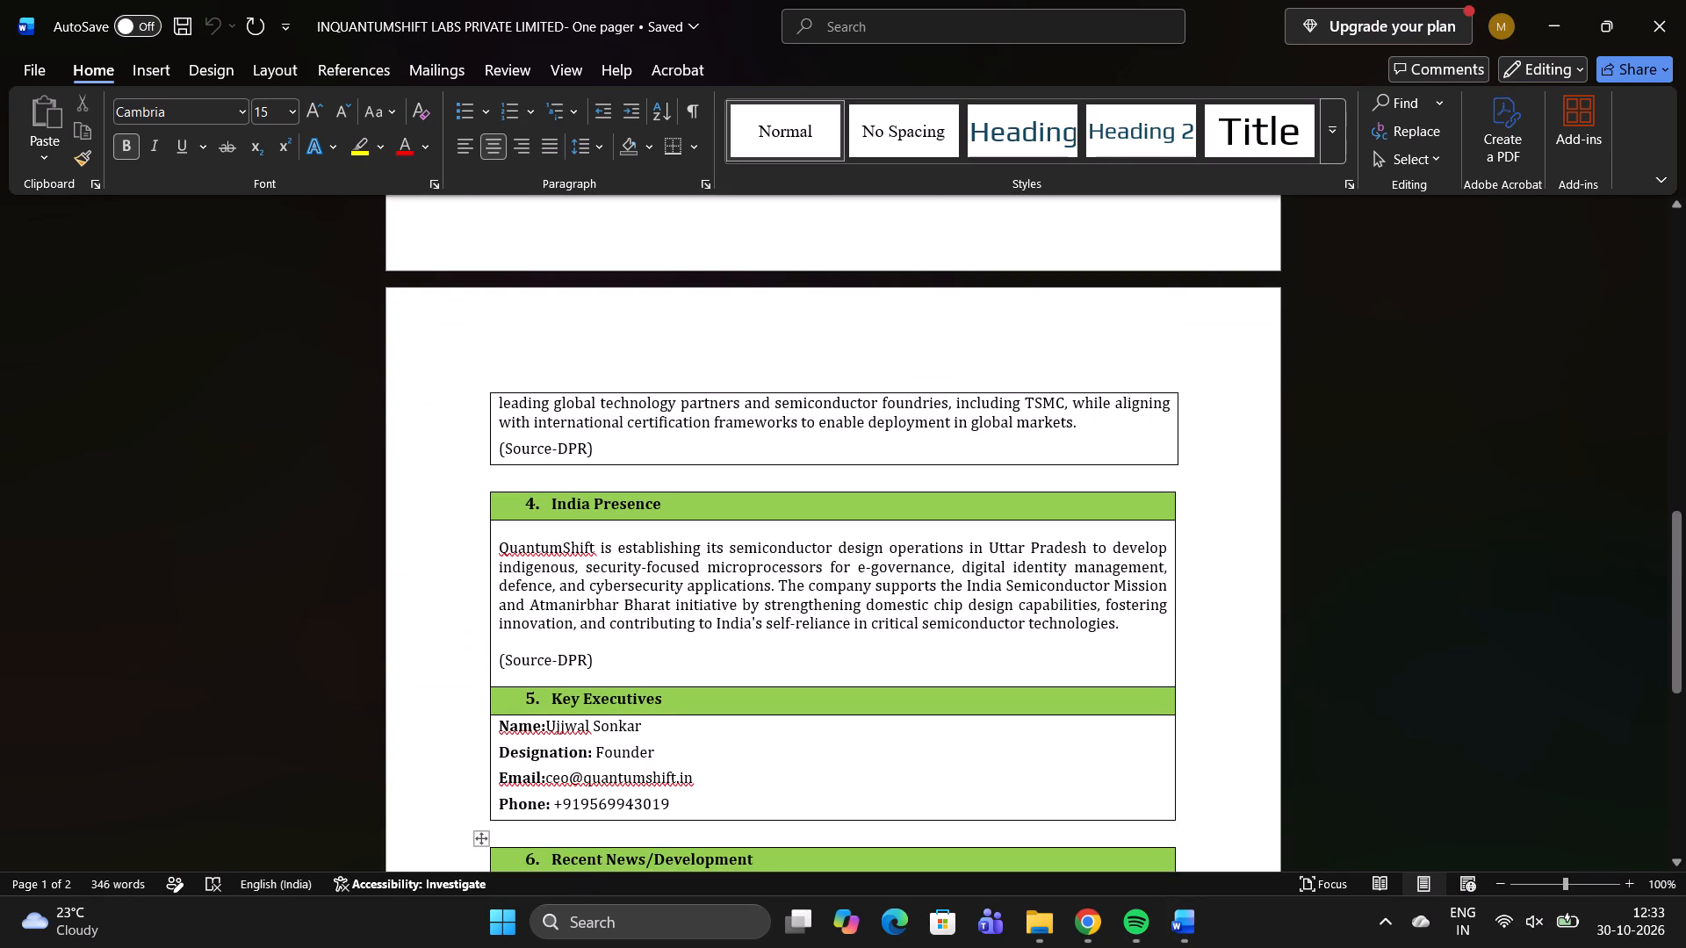
Enter N/A in the Recent News/Development section of the INQUANTUMSHIFT LABS one pager.
scroll(615, 747, "down", 1)
left_click(546, 520)
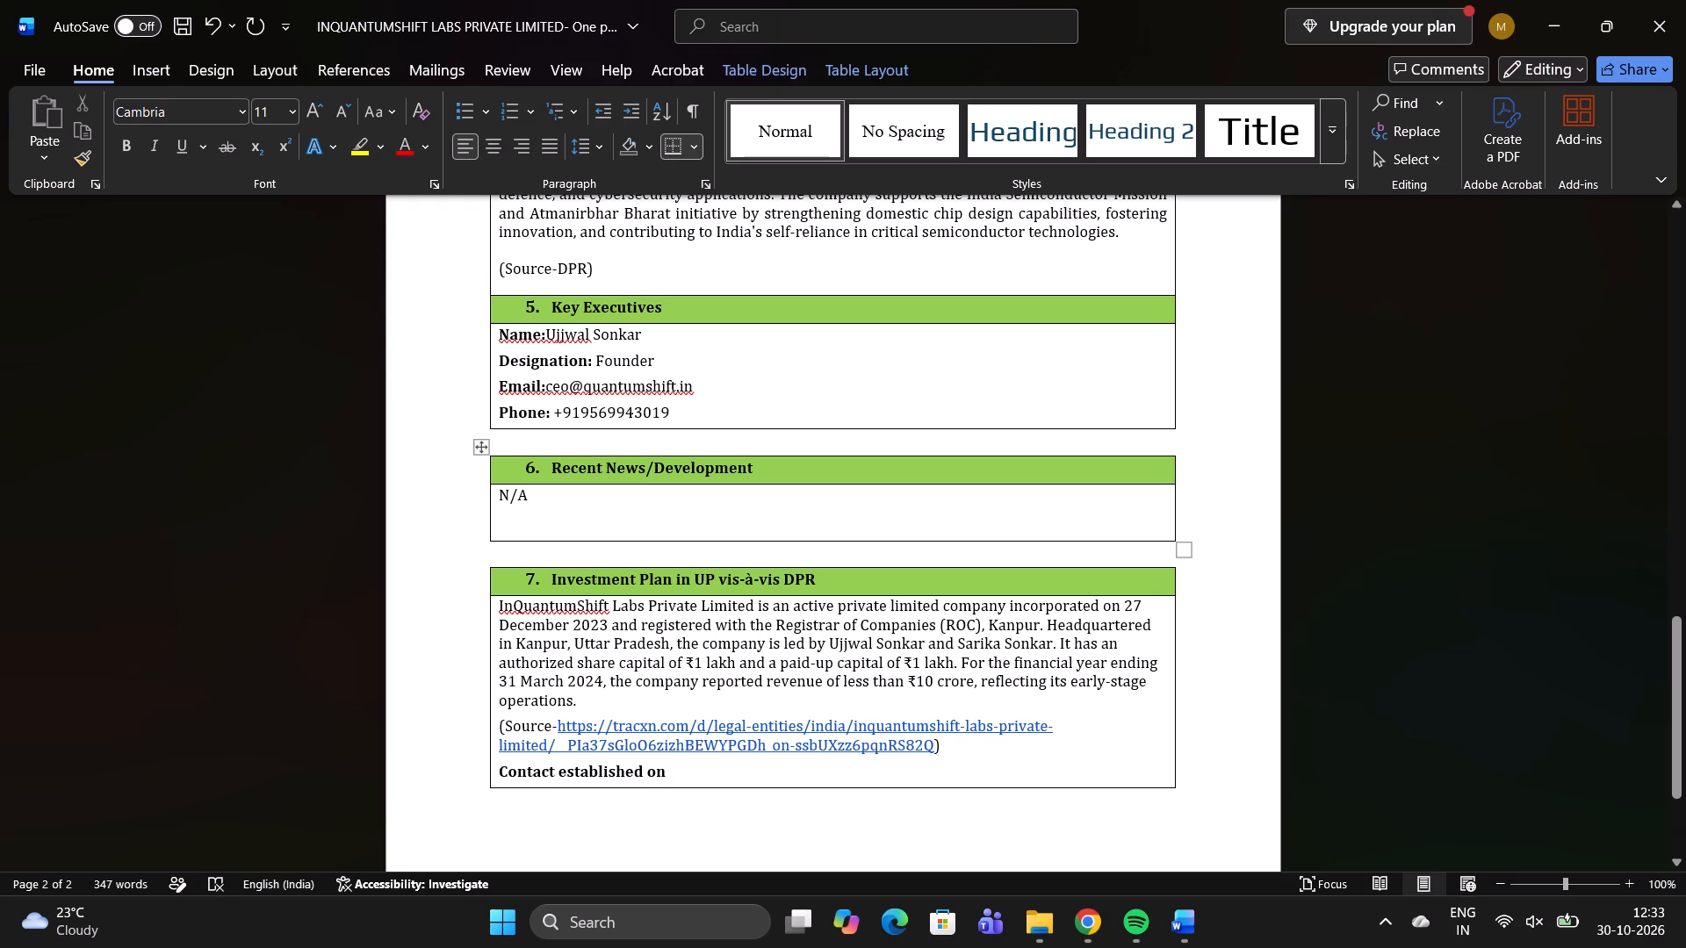
Copy the Intent ID value from the MoU Details table of the INQUANTUMSHIFT LABS one pager and minimize the document.
scroll(642, 696, "up", 4)
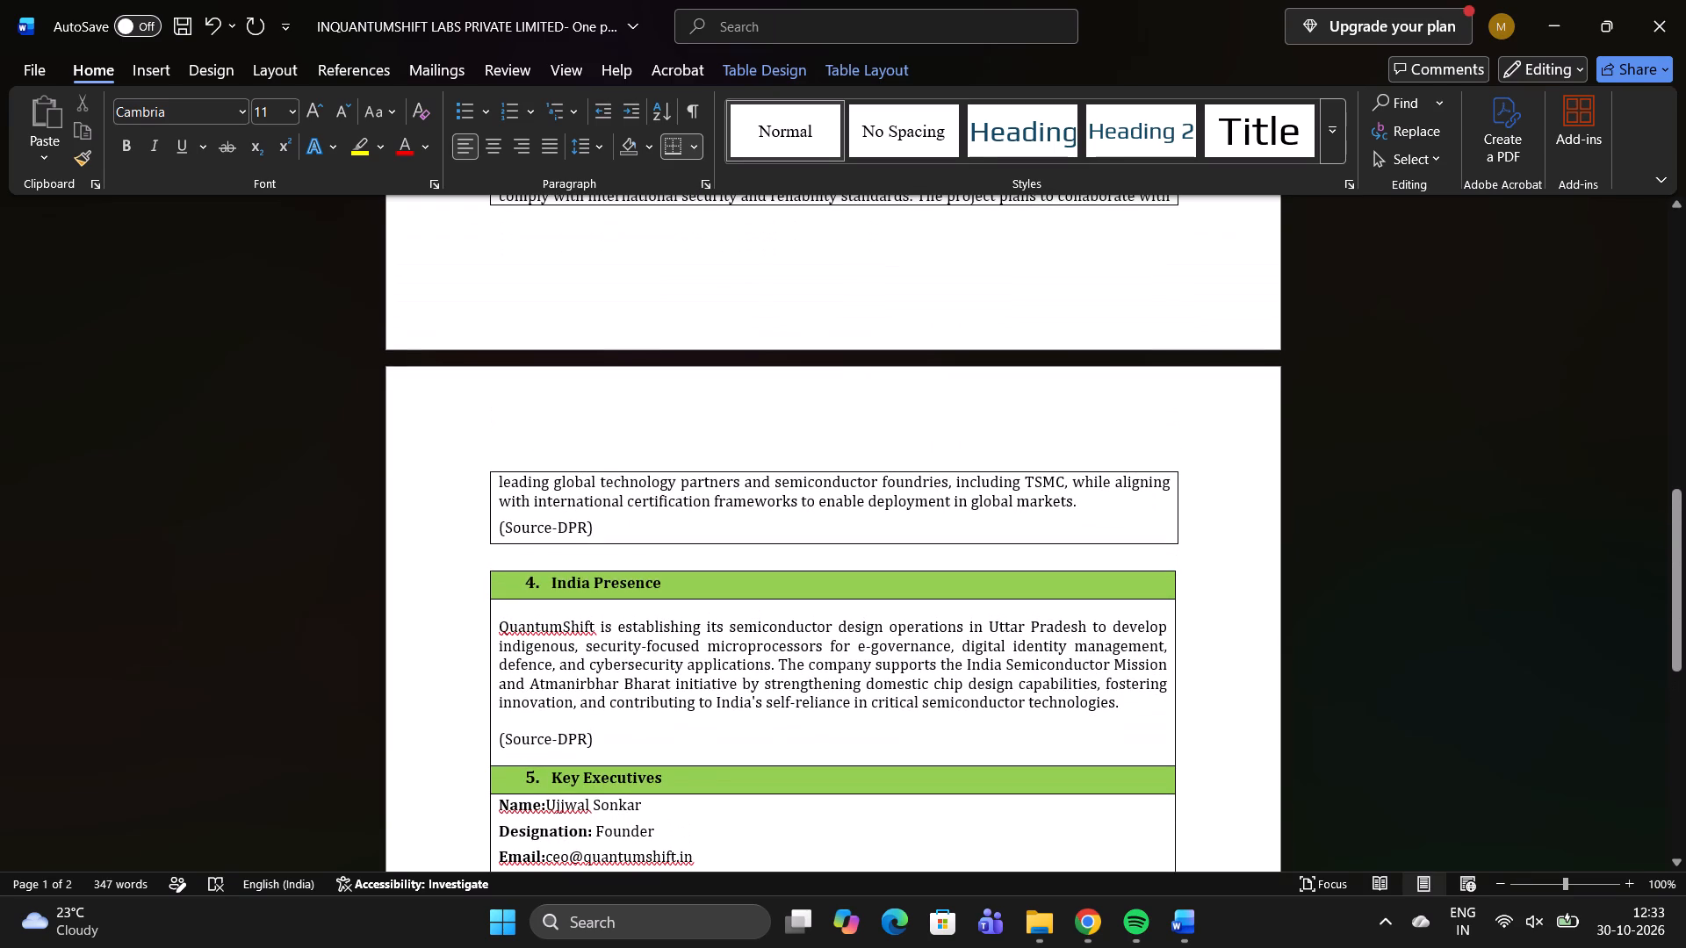
scroll(642, 696, "up", 2)
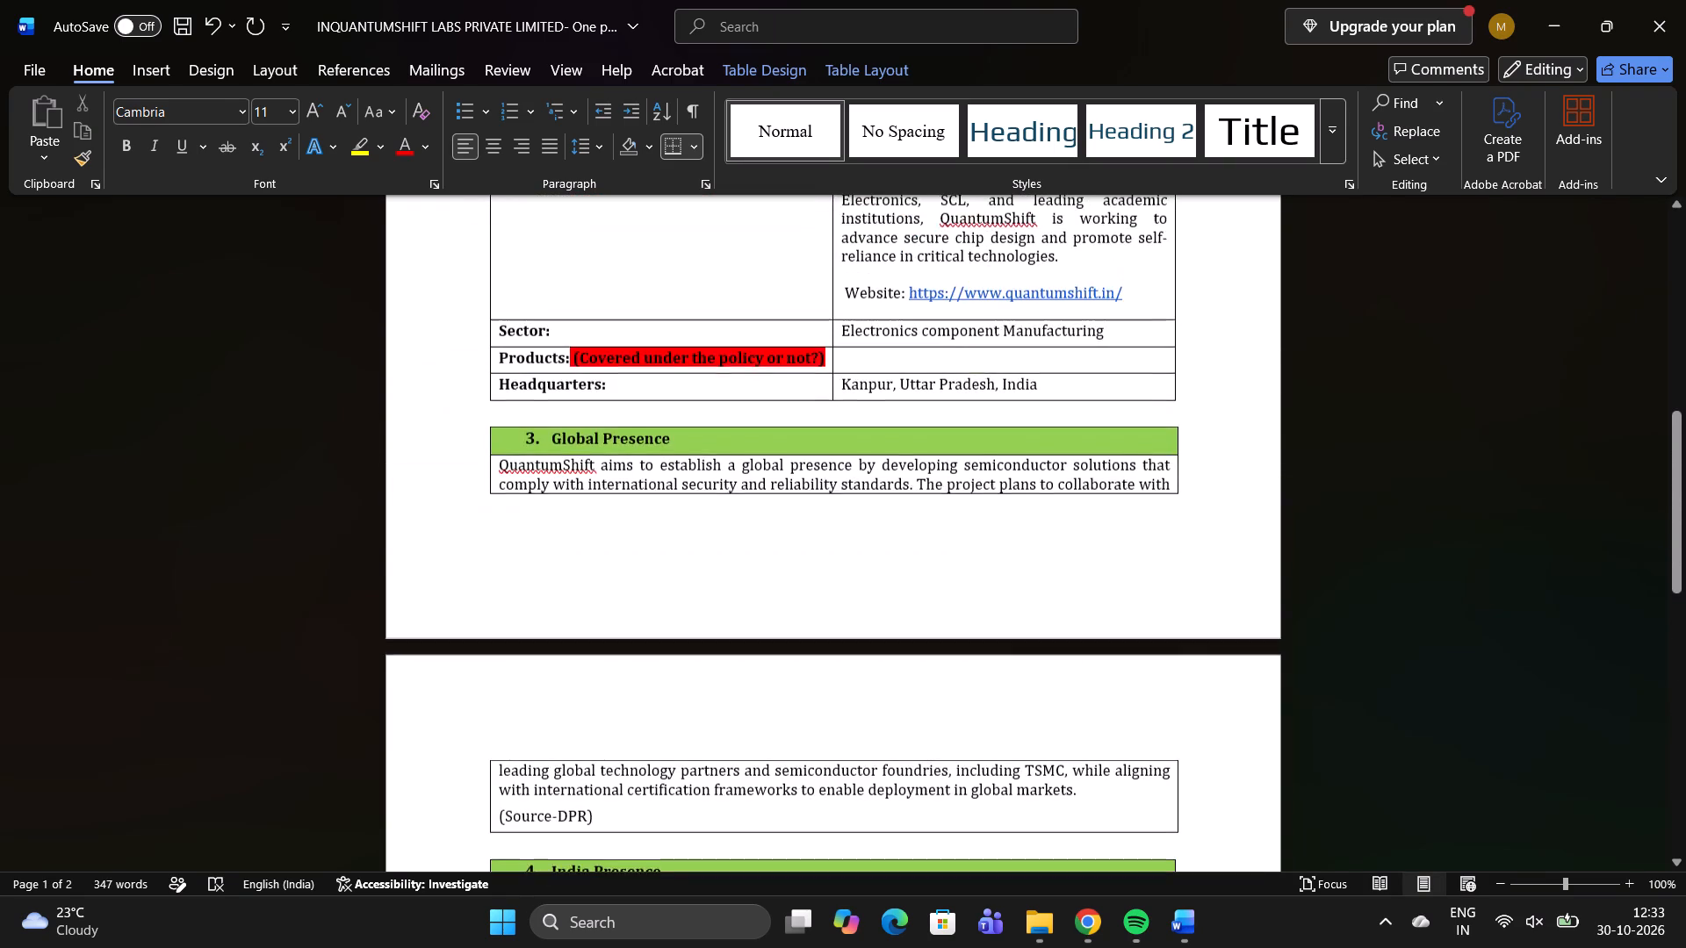
scroll(642, 696, "up", 6)
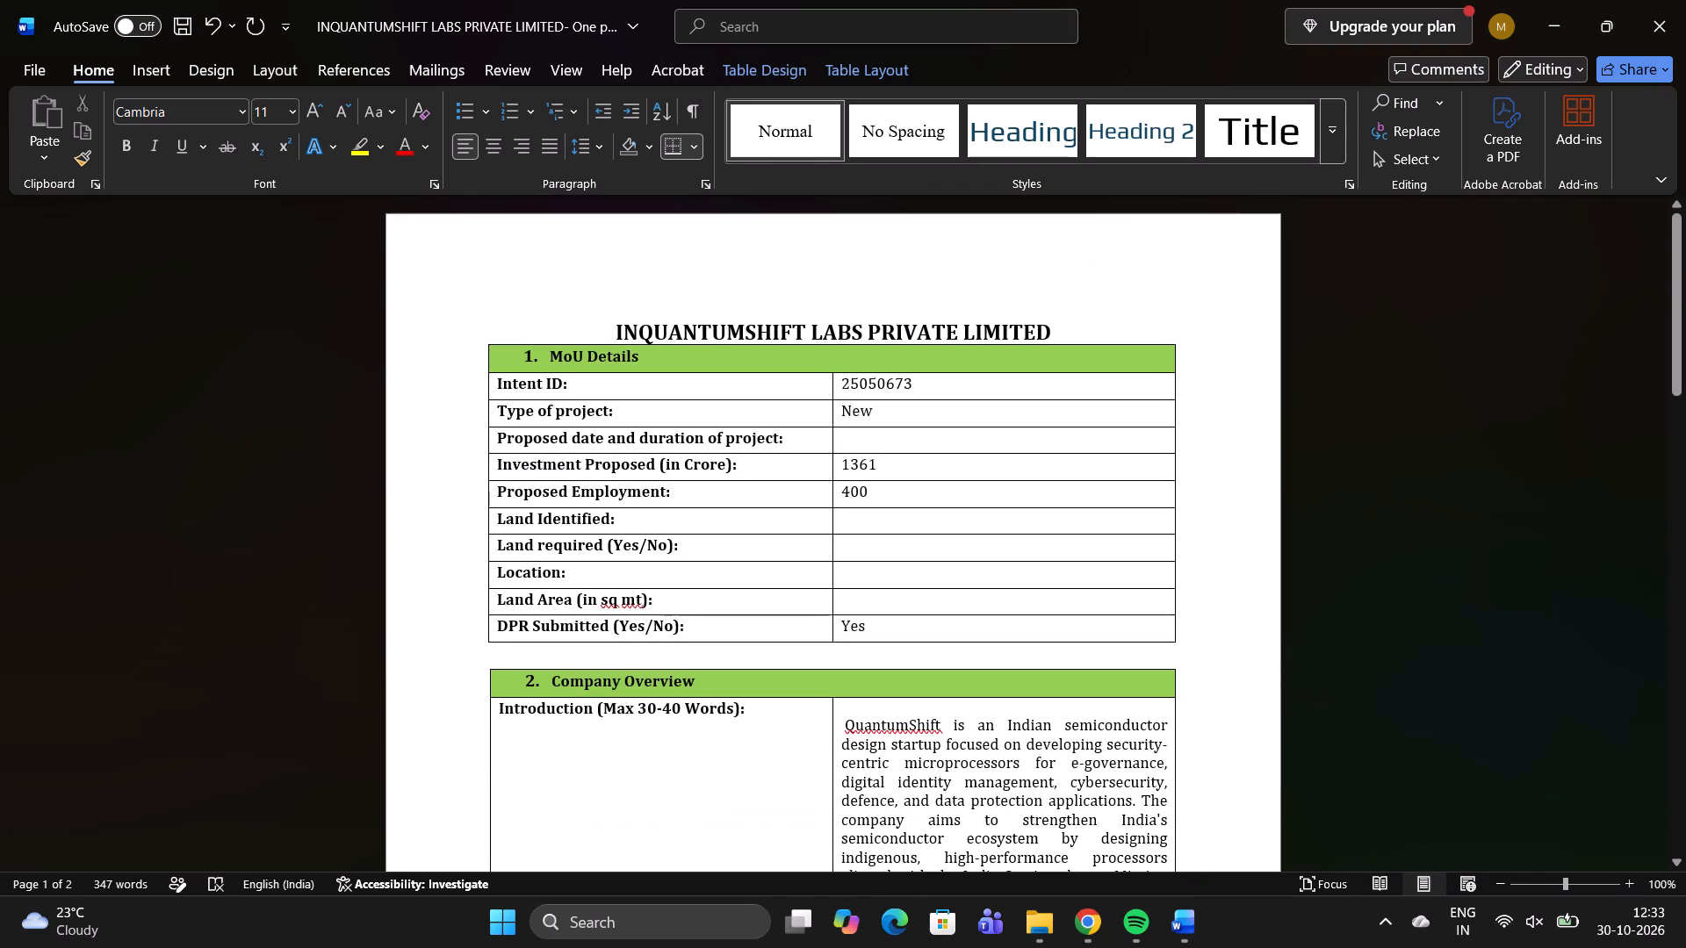
left_click_drag(911, 379, 842, 380)
key("ctrl+c")
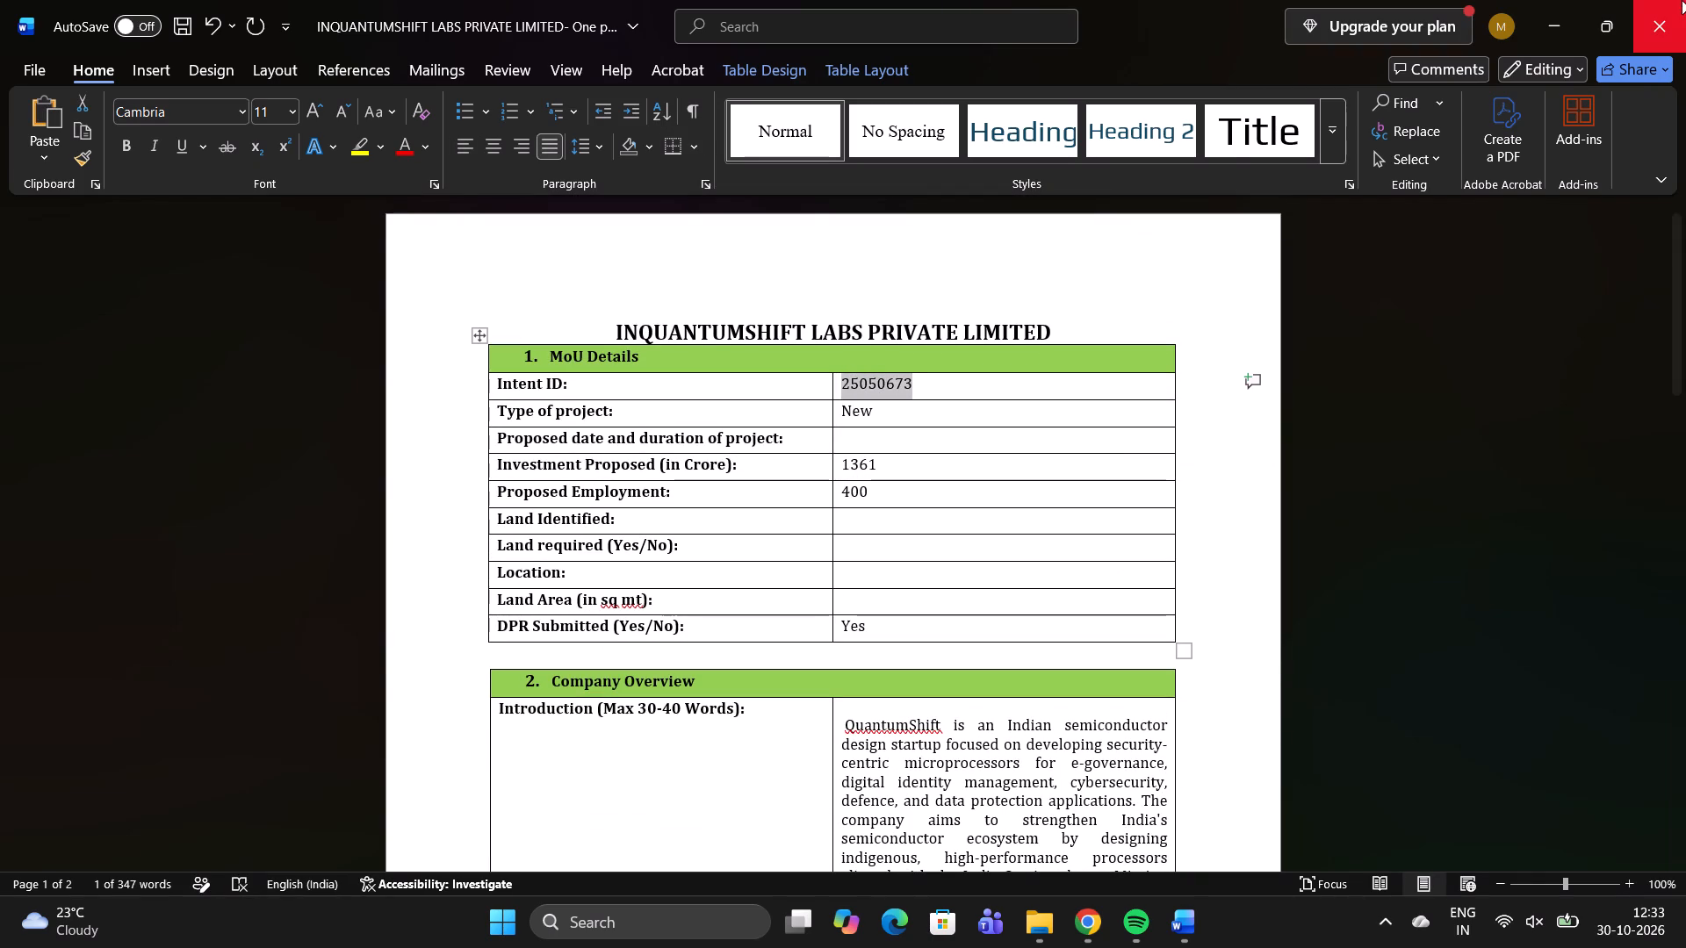
left_click(1548, 19)
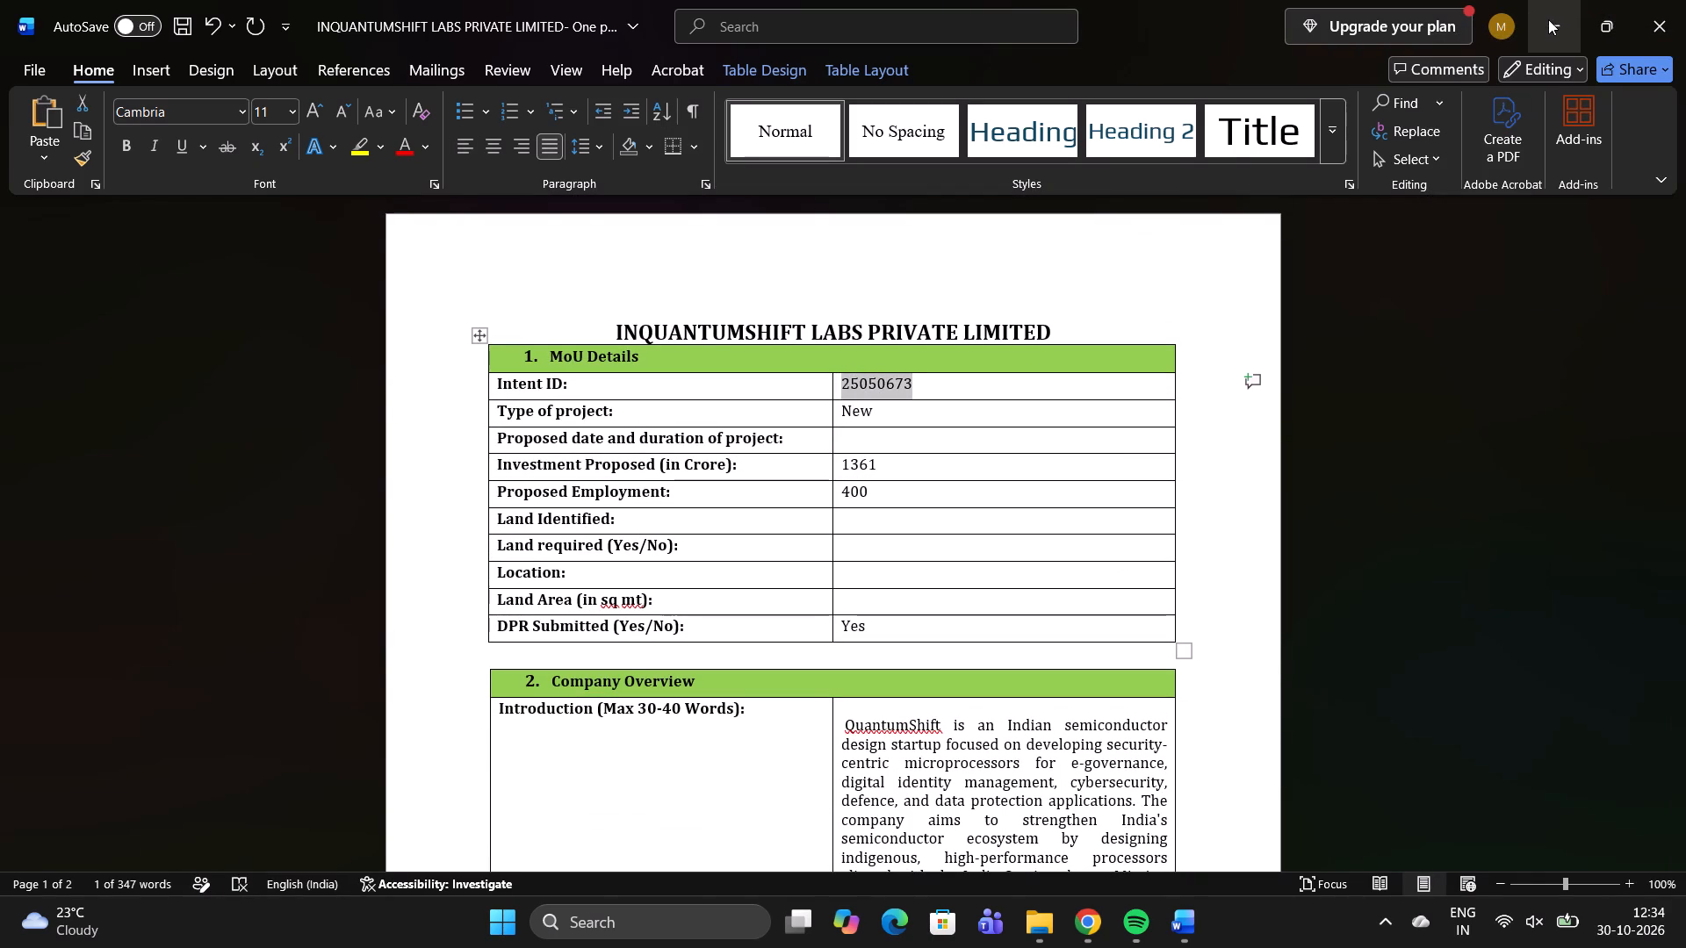
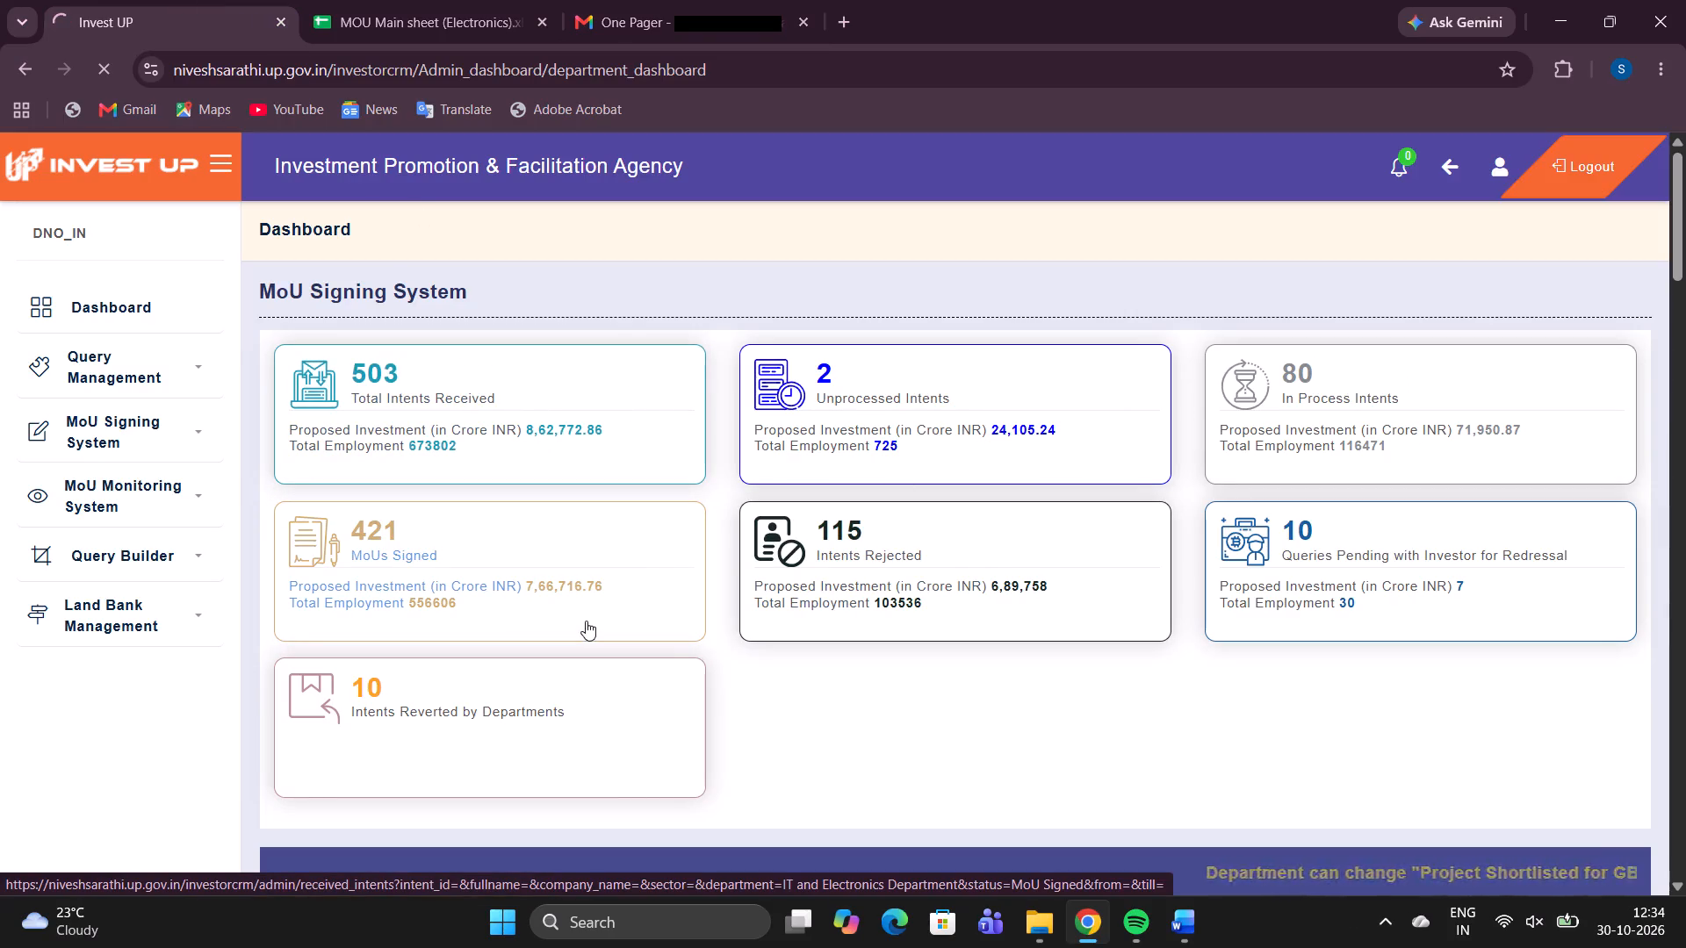
Open the MoUs Signed records from the Invest UP dashboard and look through the table of company intents.
double_click(586, 621)
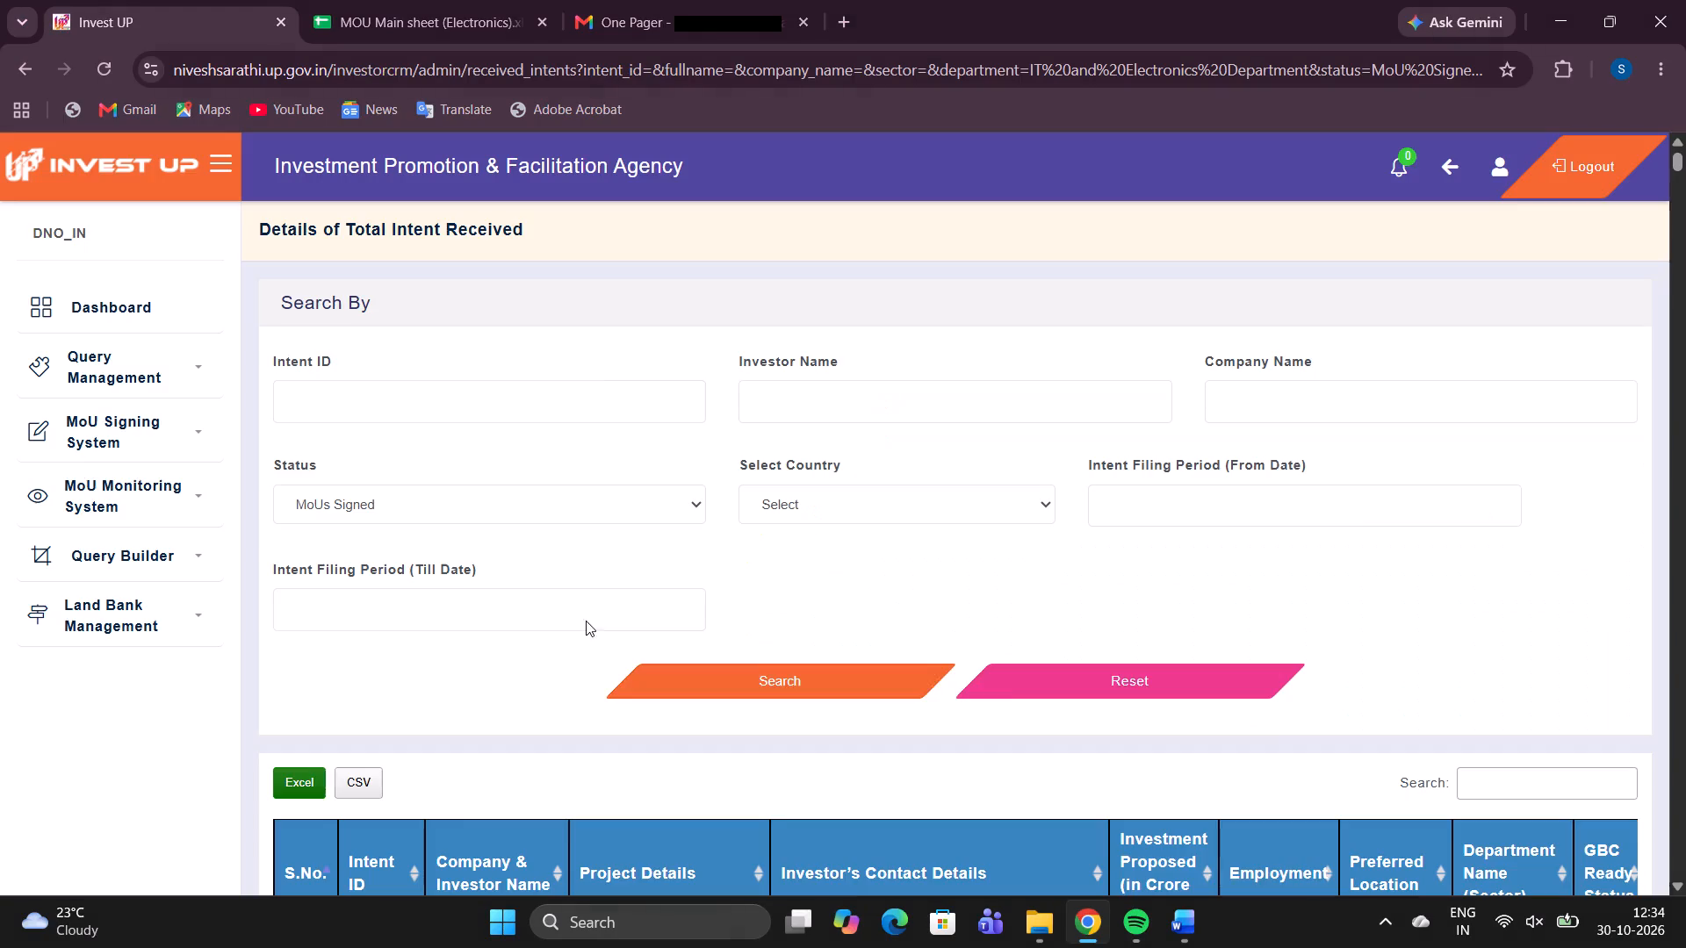
scroll(1023, 696, "down", 3)
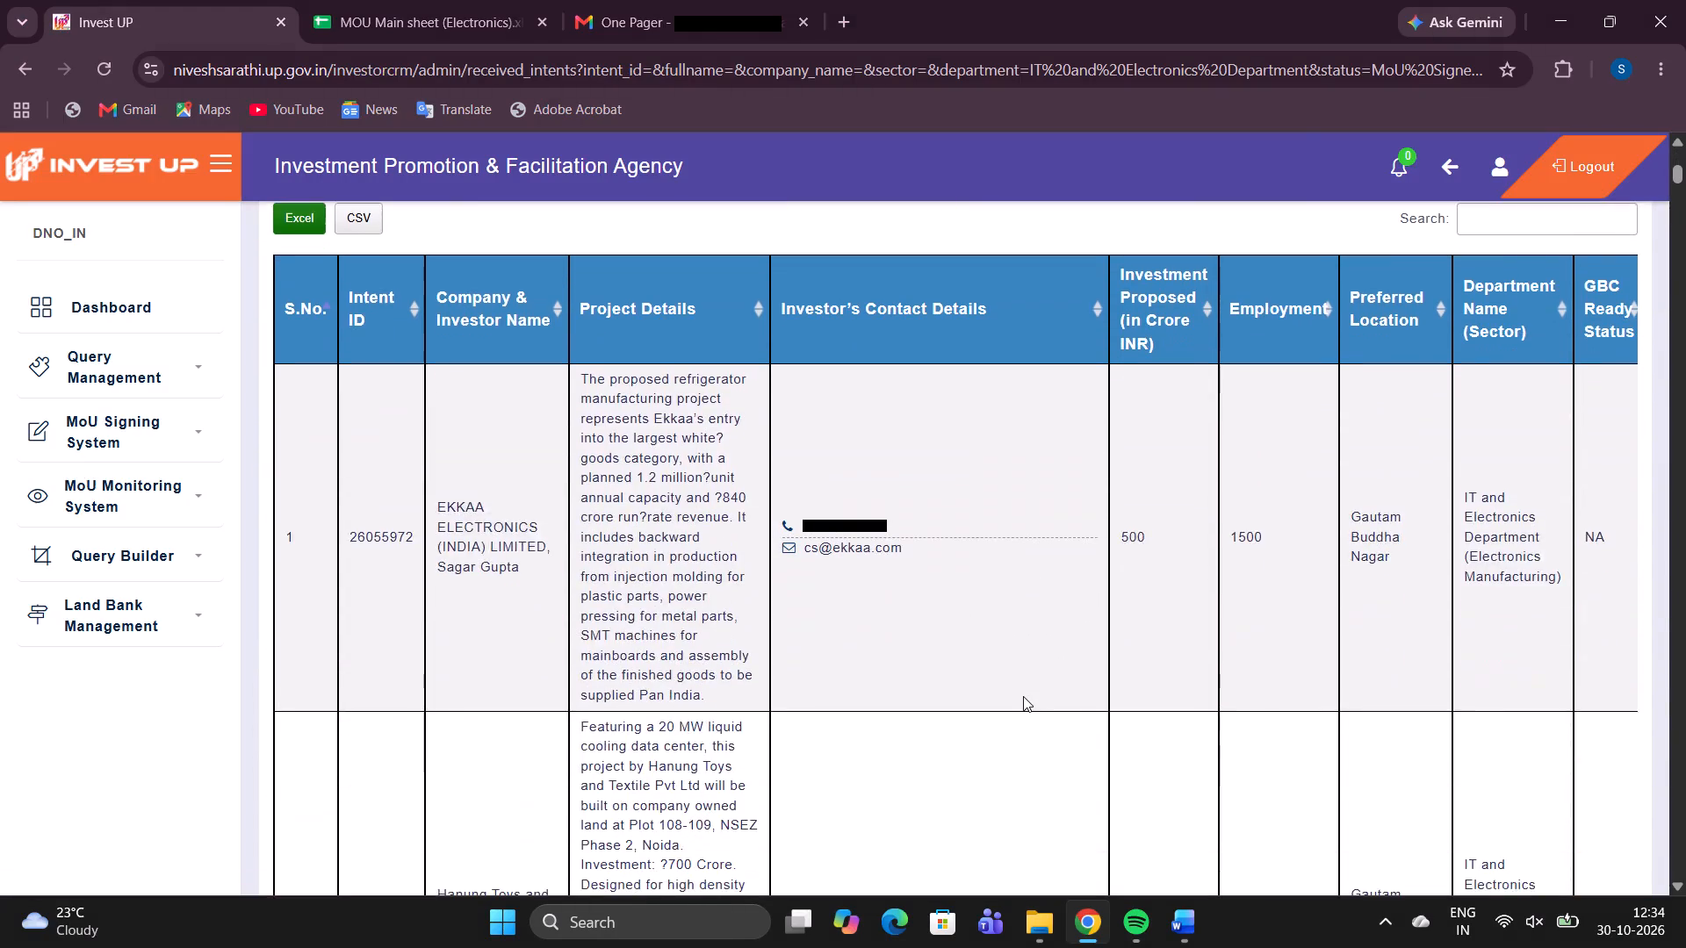
scroll(1023, 696, "down", 5)
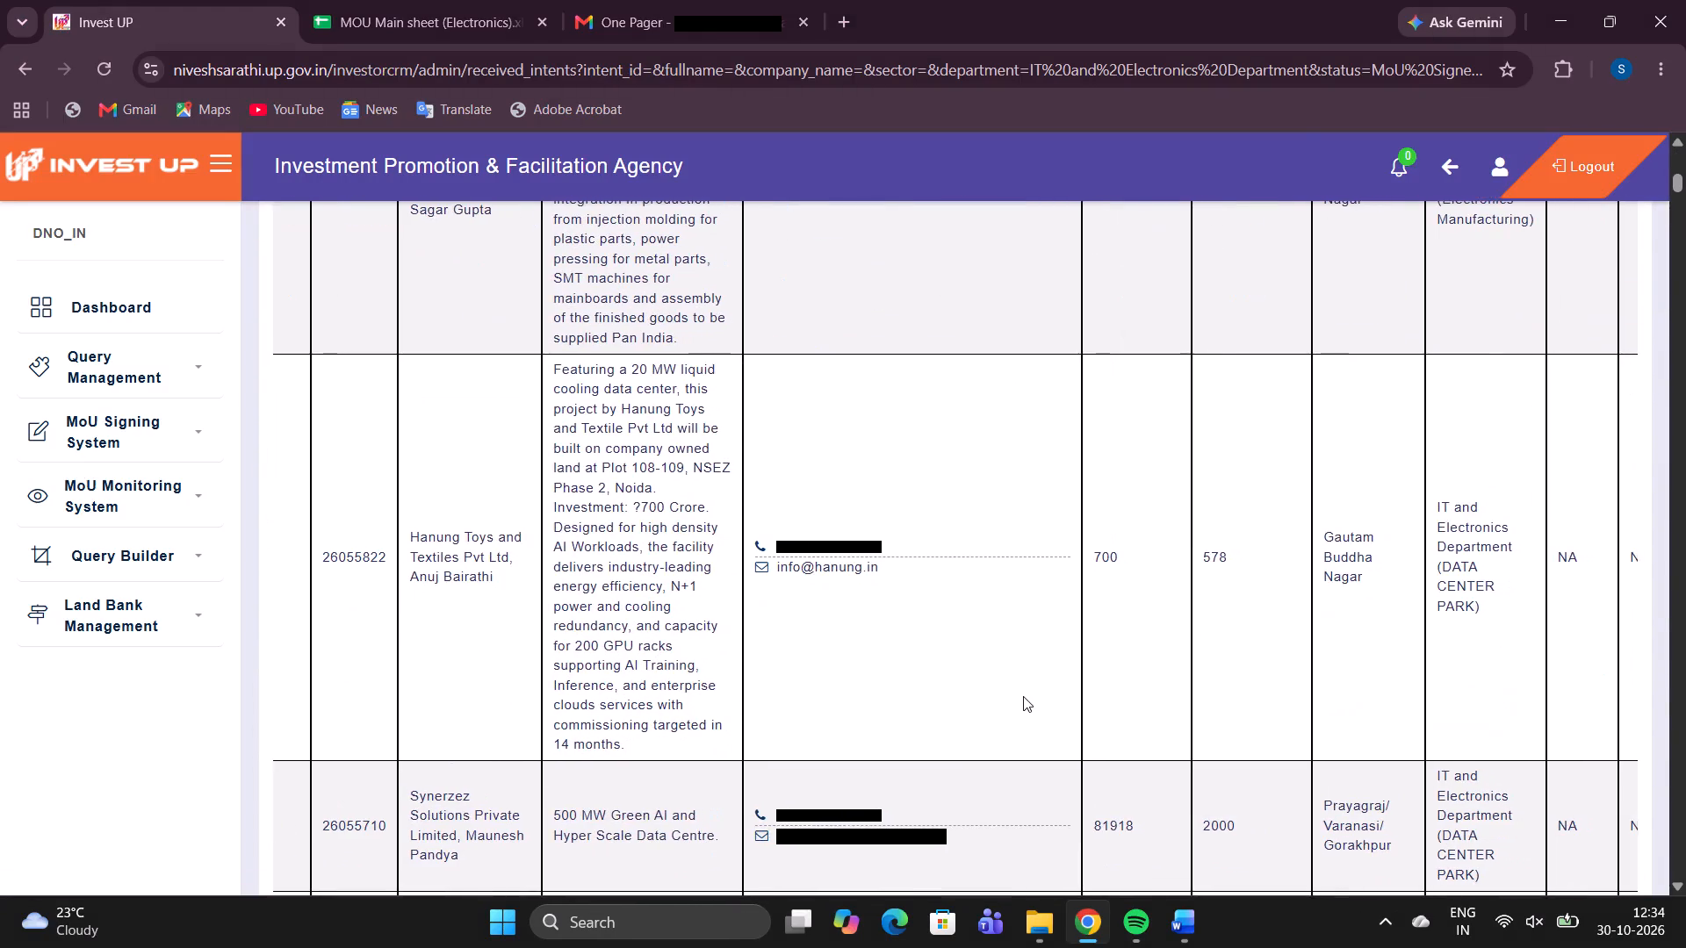
scroll(1023, 696, "down", 18)
scroll(1023, 696, "down", 10)
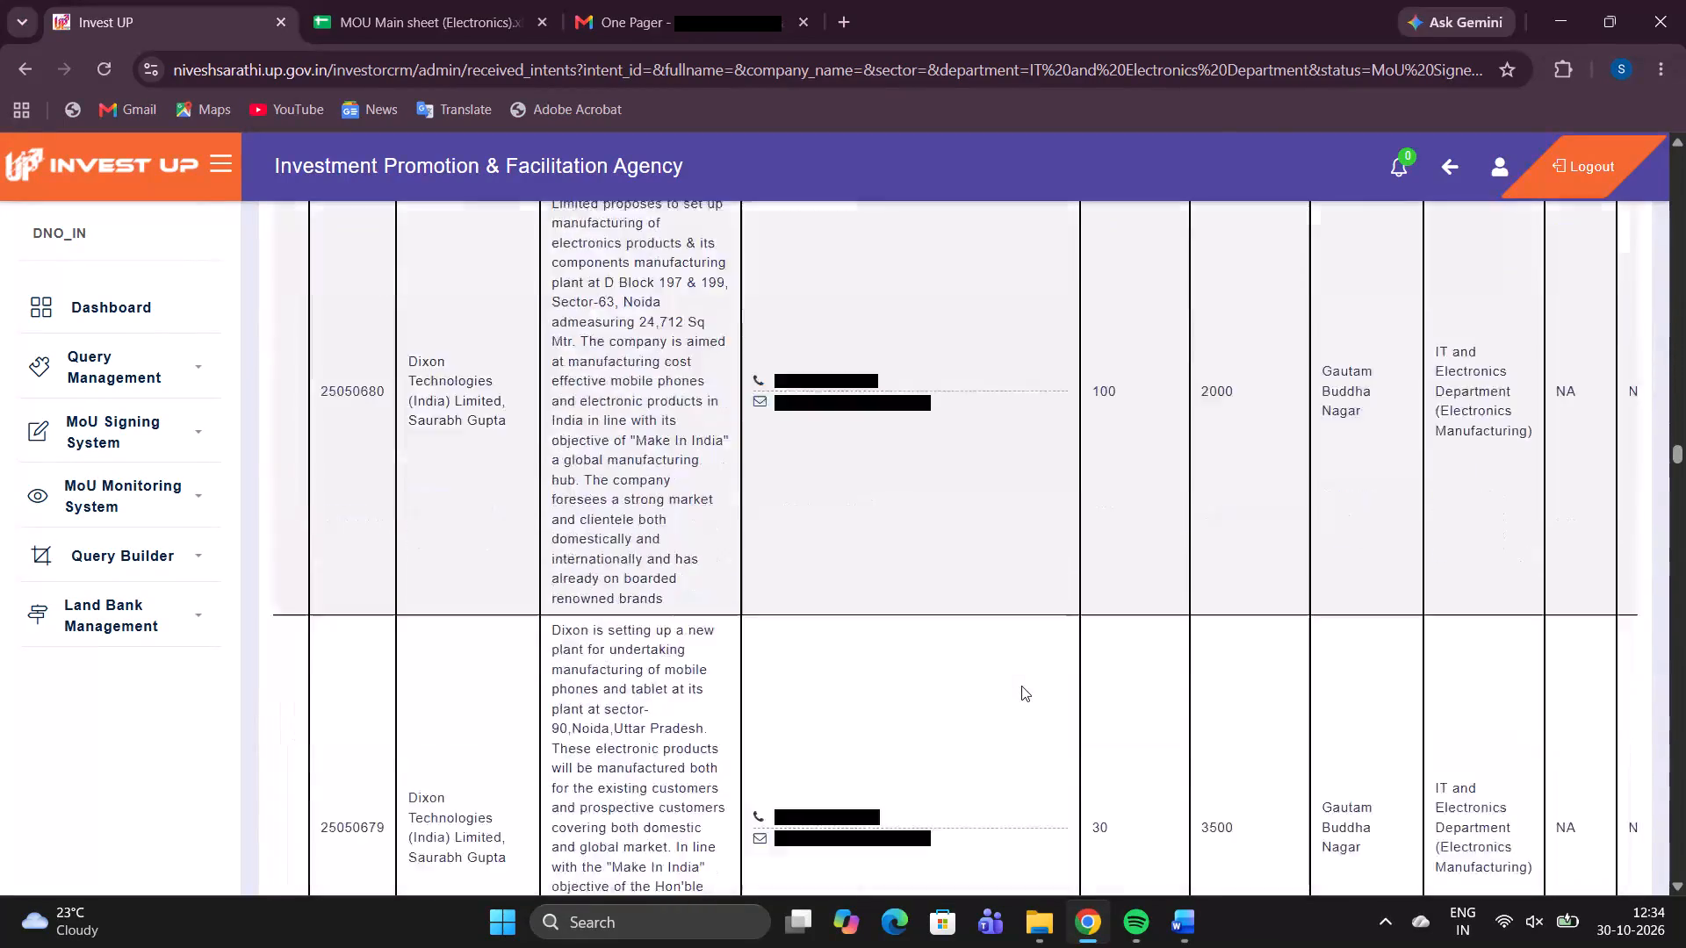
scroll(1021, 686, "up", 8)
scroll(1021, 686, "up", 20)
scroll(1021, 686, "up", 6)
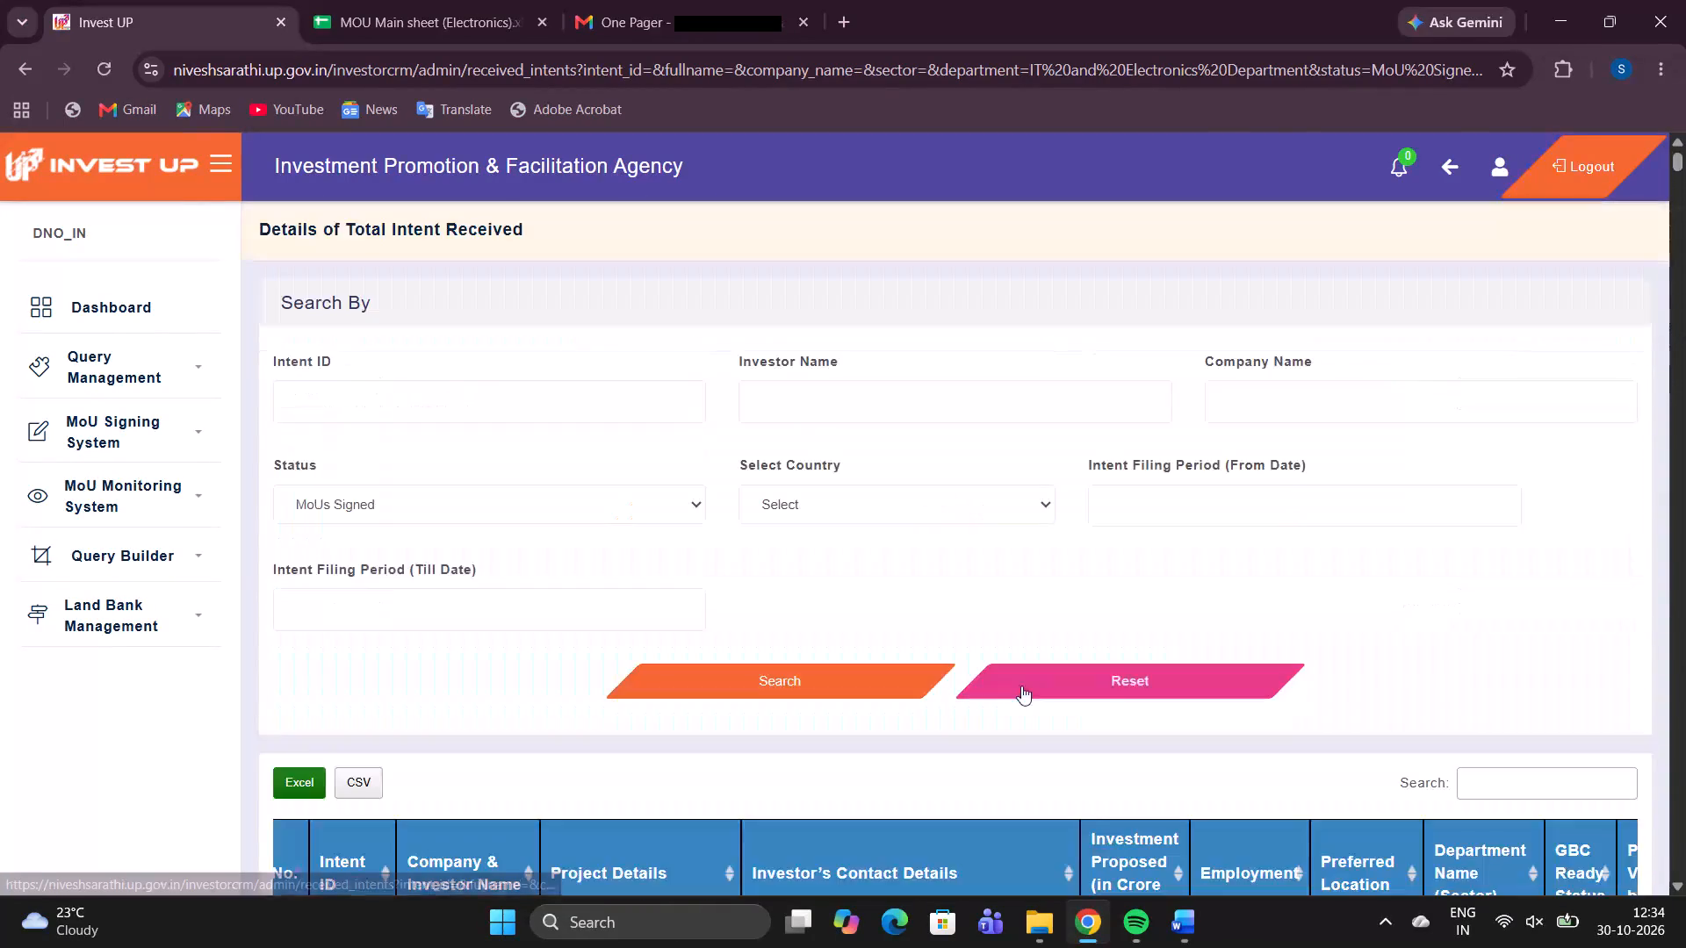
scroll(1021, 686, "down", 3)
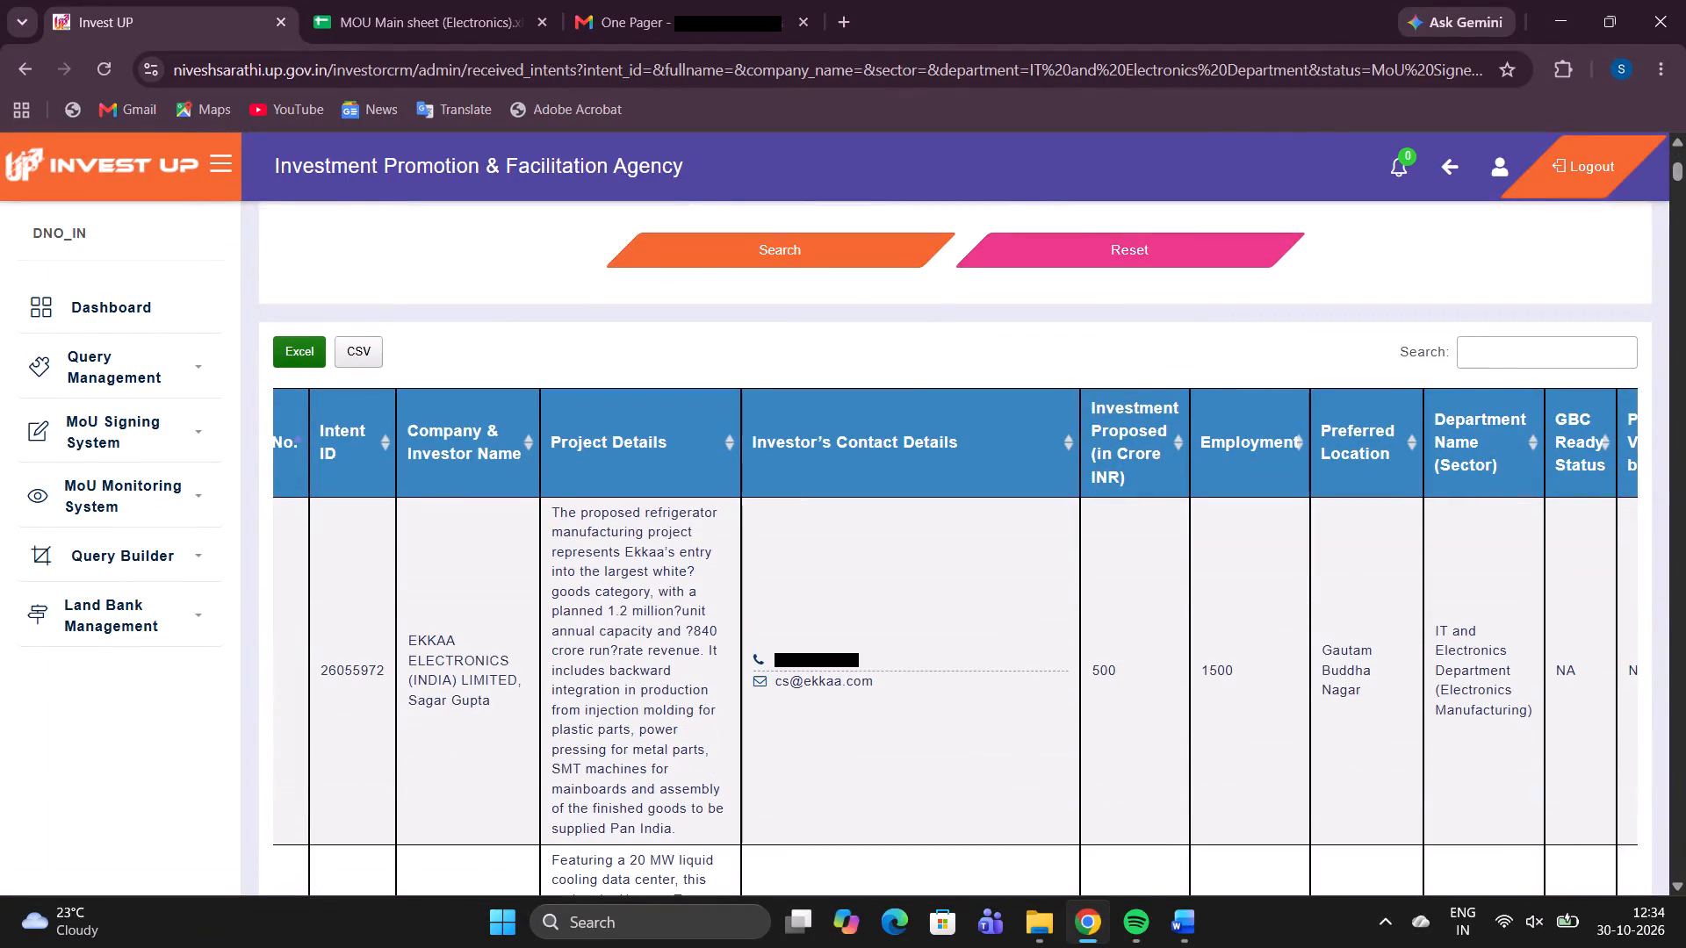
left_click(1473, 353)
key("ctrl+v")
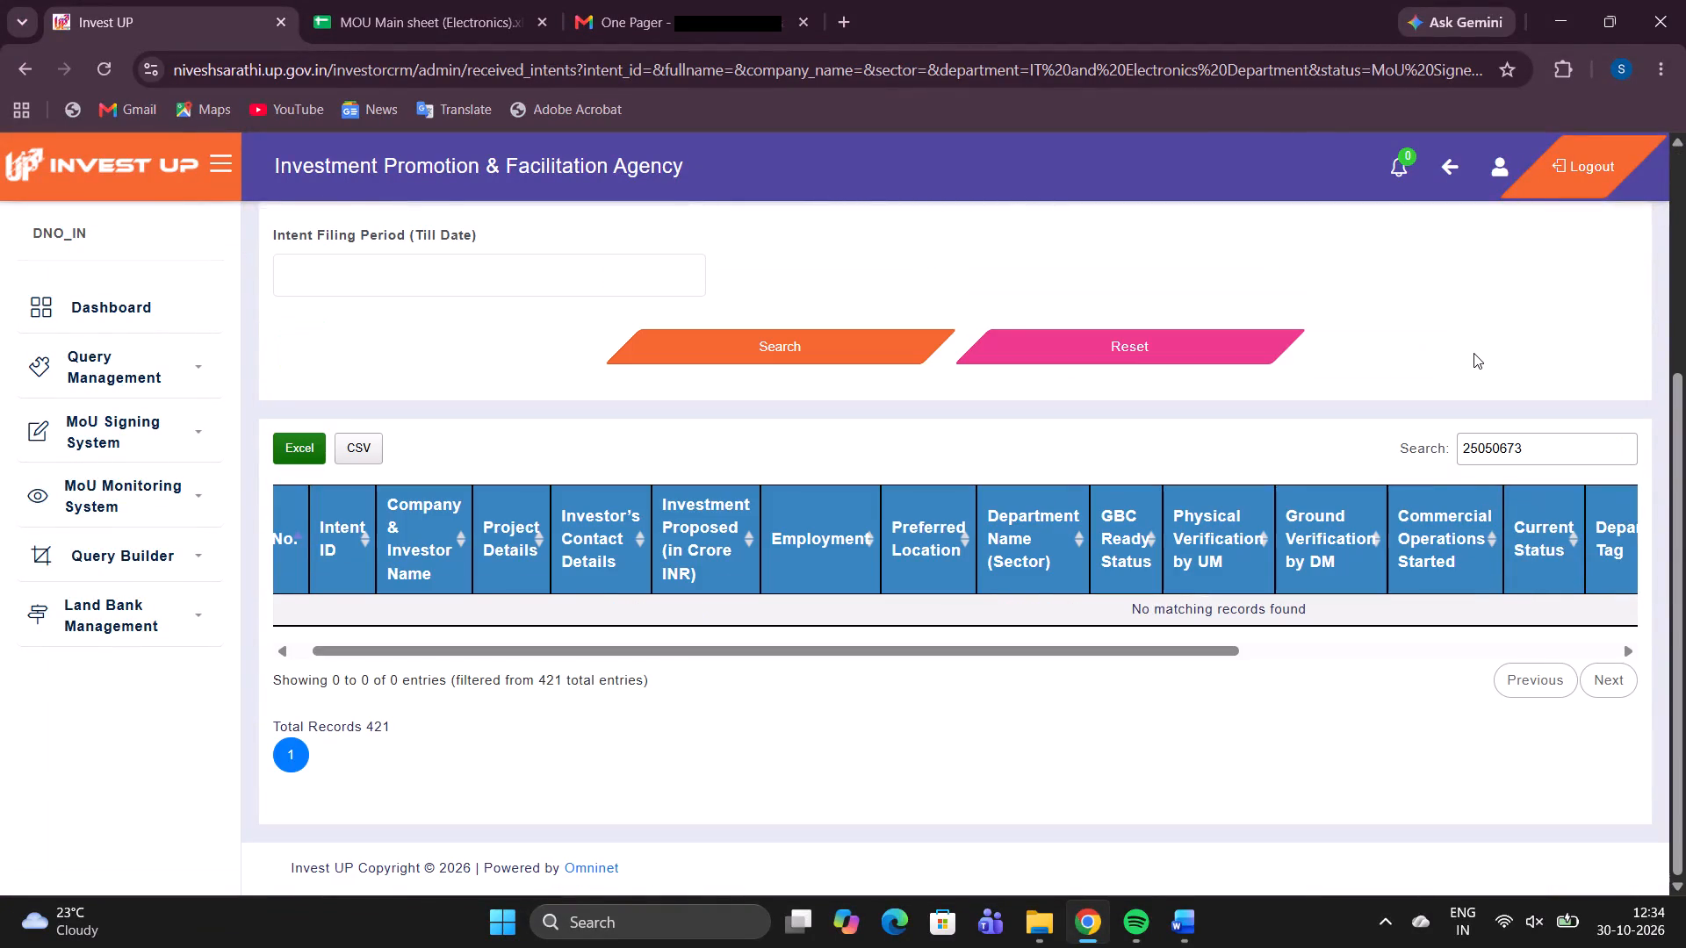
key("BackSpace")
key("BackSpace")
key("BackSpace")
key("BackSpace")
key("BackSpace")
key("BackSpace")
key("BackSpace")
key("BackSpace")
key("BackSpace")
key("BackSpace")
key("BackSpace")
key("BackSpace")
key("BackSpace")
key("BackSpace")
key("BackSpace")
key("BackSpace")
key("BackSpace")
key("BackSpace")
key("BackSpace")
key("BackSpace")
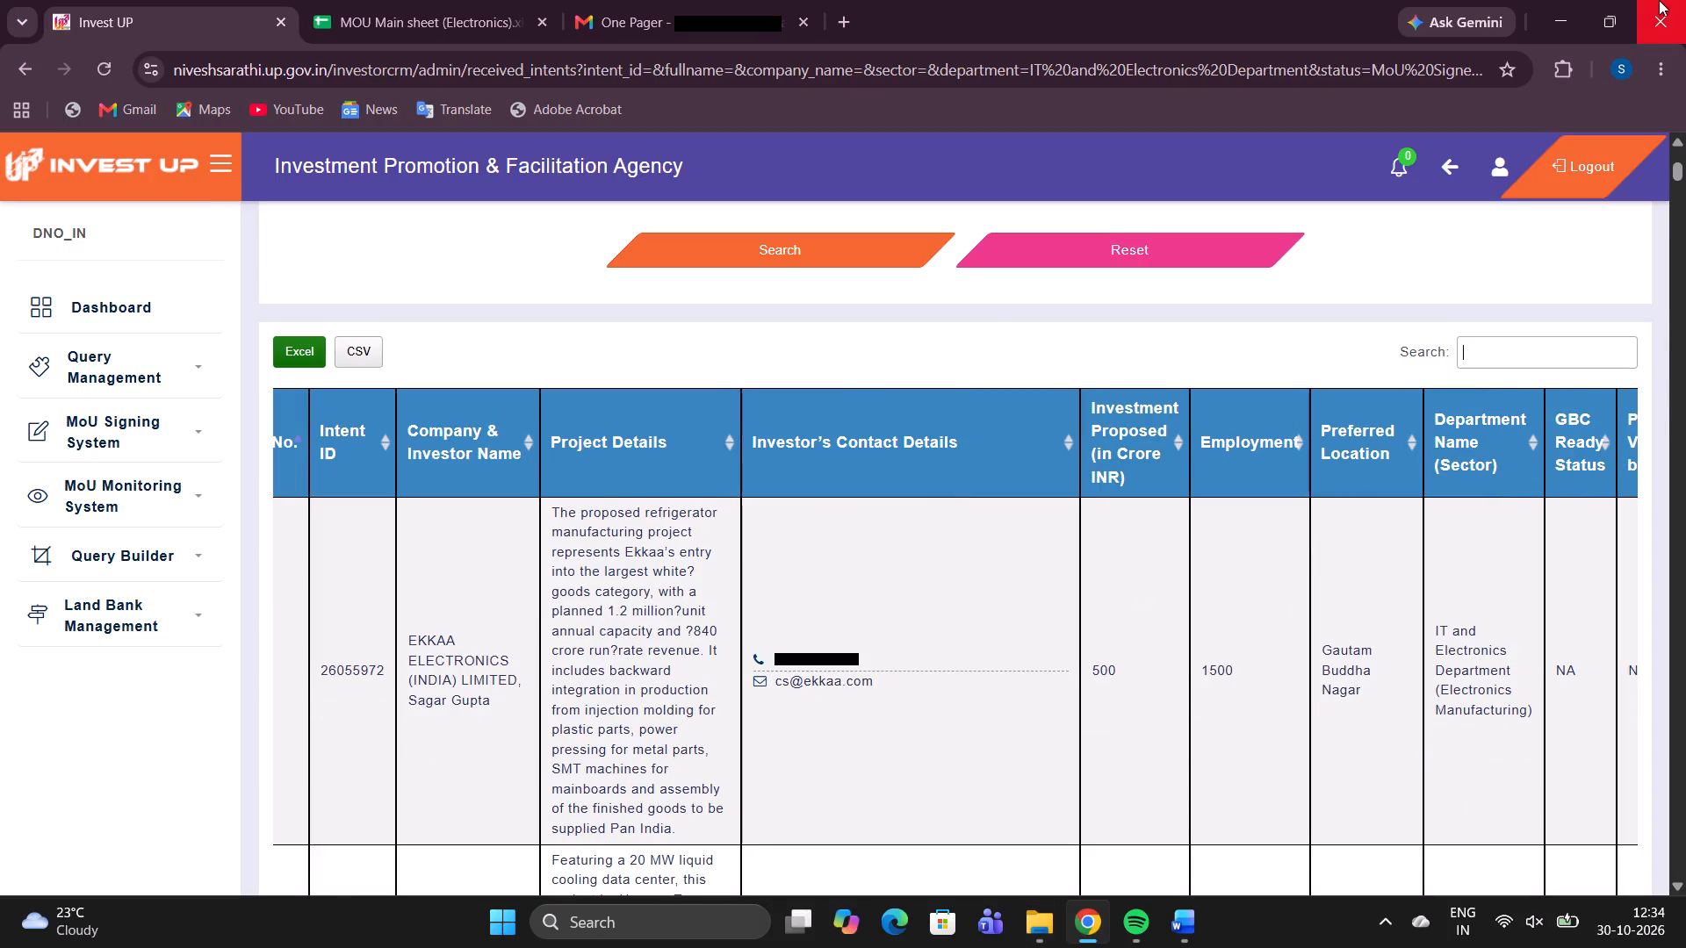
Place the browser side by side with the File Explorer window and open the ONE PAGER 1.0 folder there.
left_click(1534, 183)
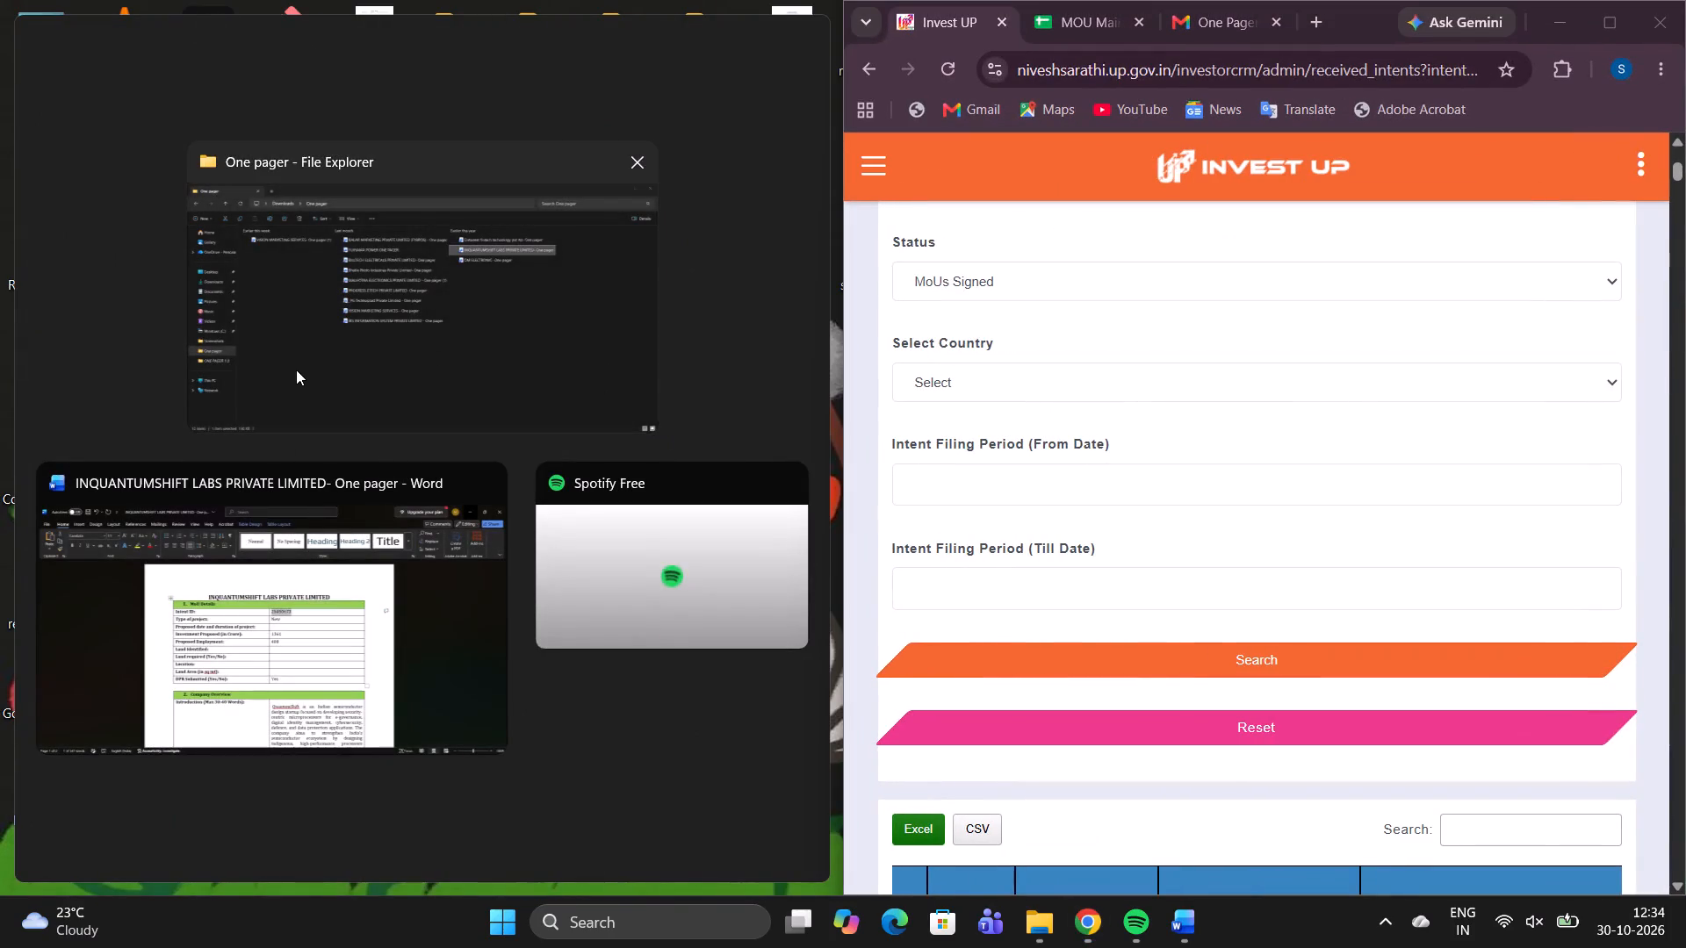
left_click(296, 370)
left_click(55, 629)
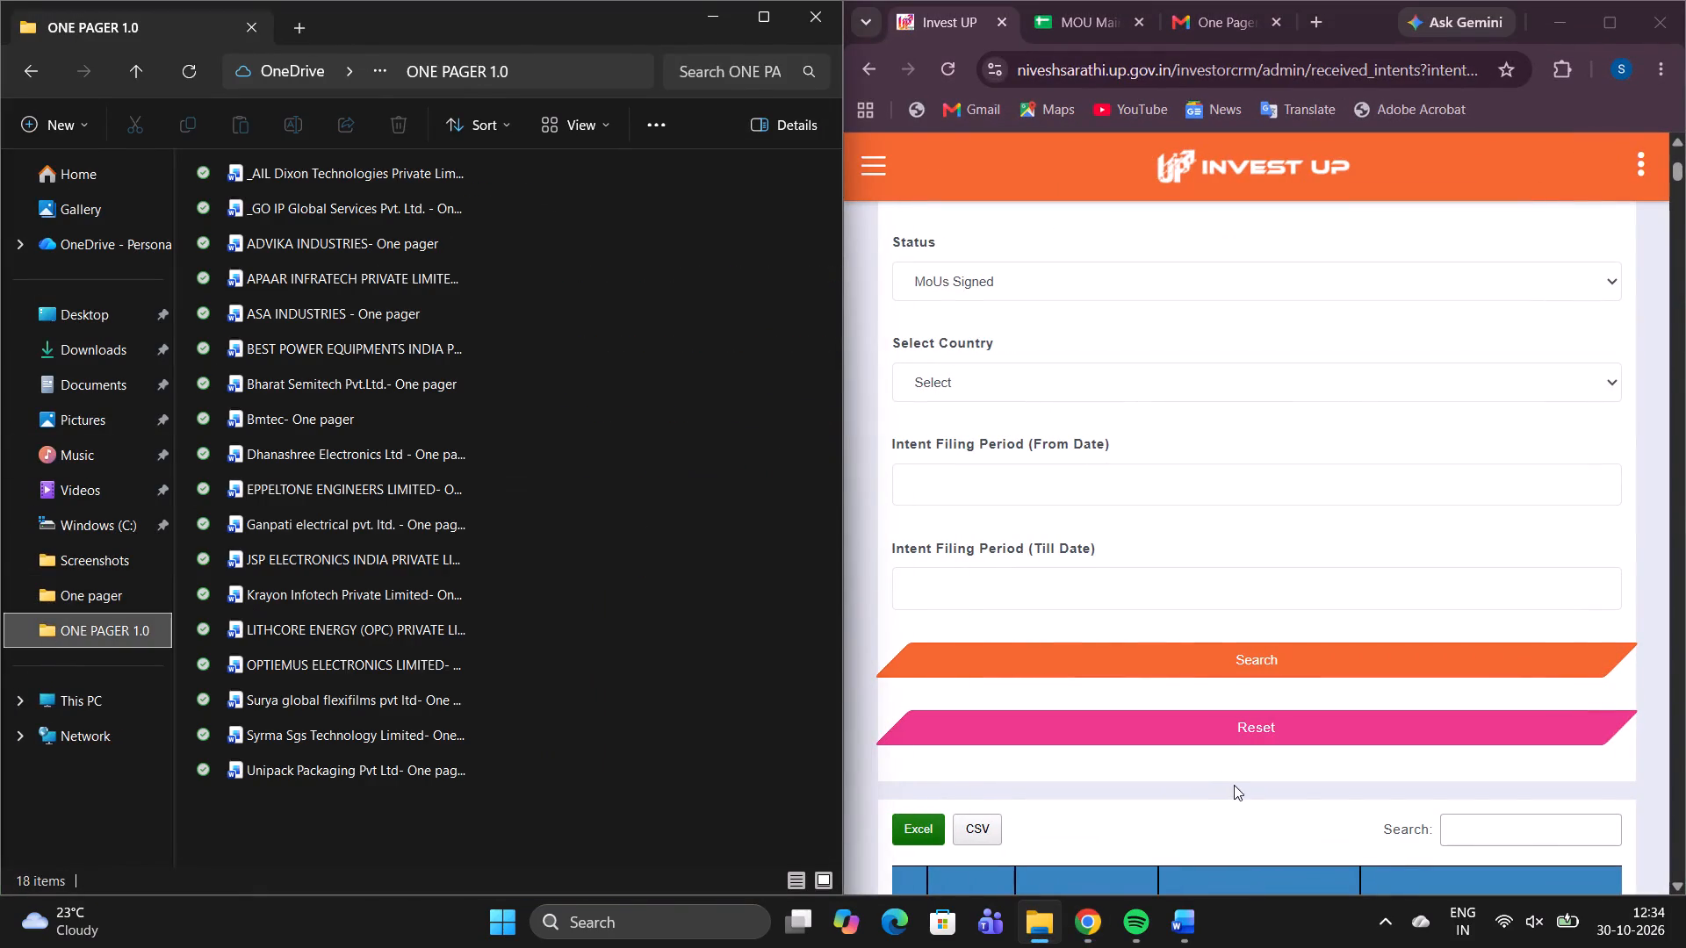
Search the received intents table for unipa to look up Unipack Packaging, and clear the search.
scroll(1234, 785, "down", 3)
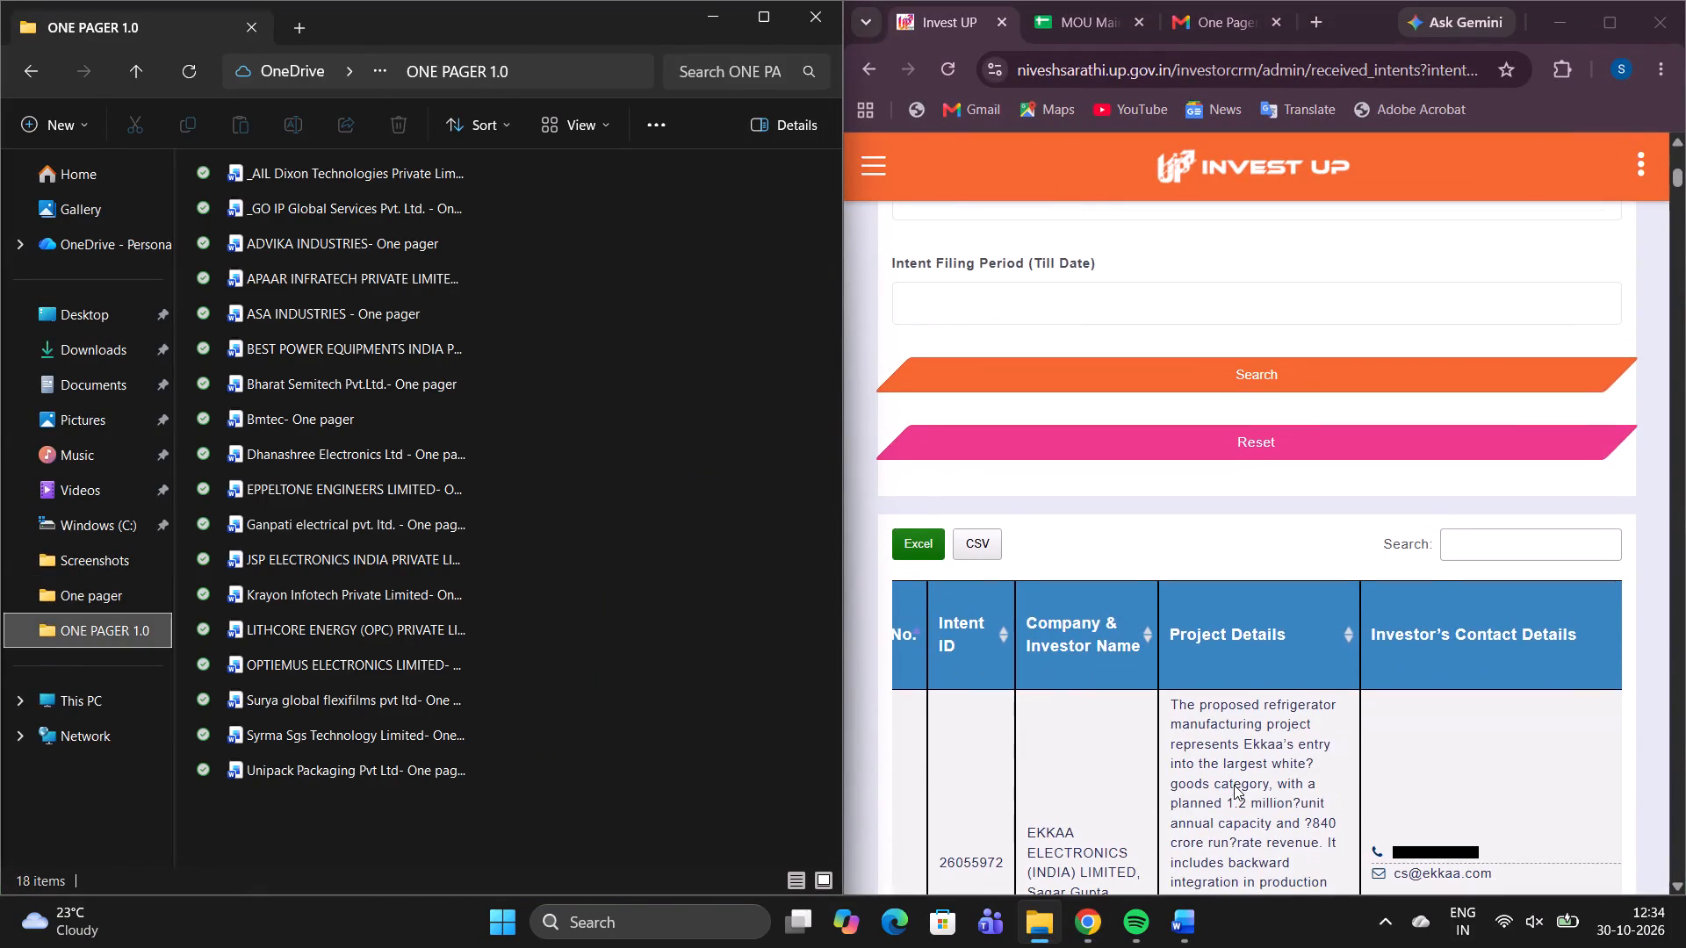
left_click(1485, 542)
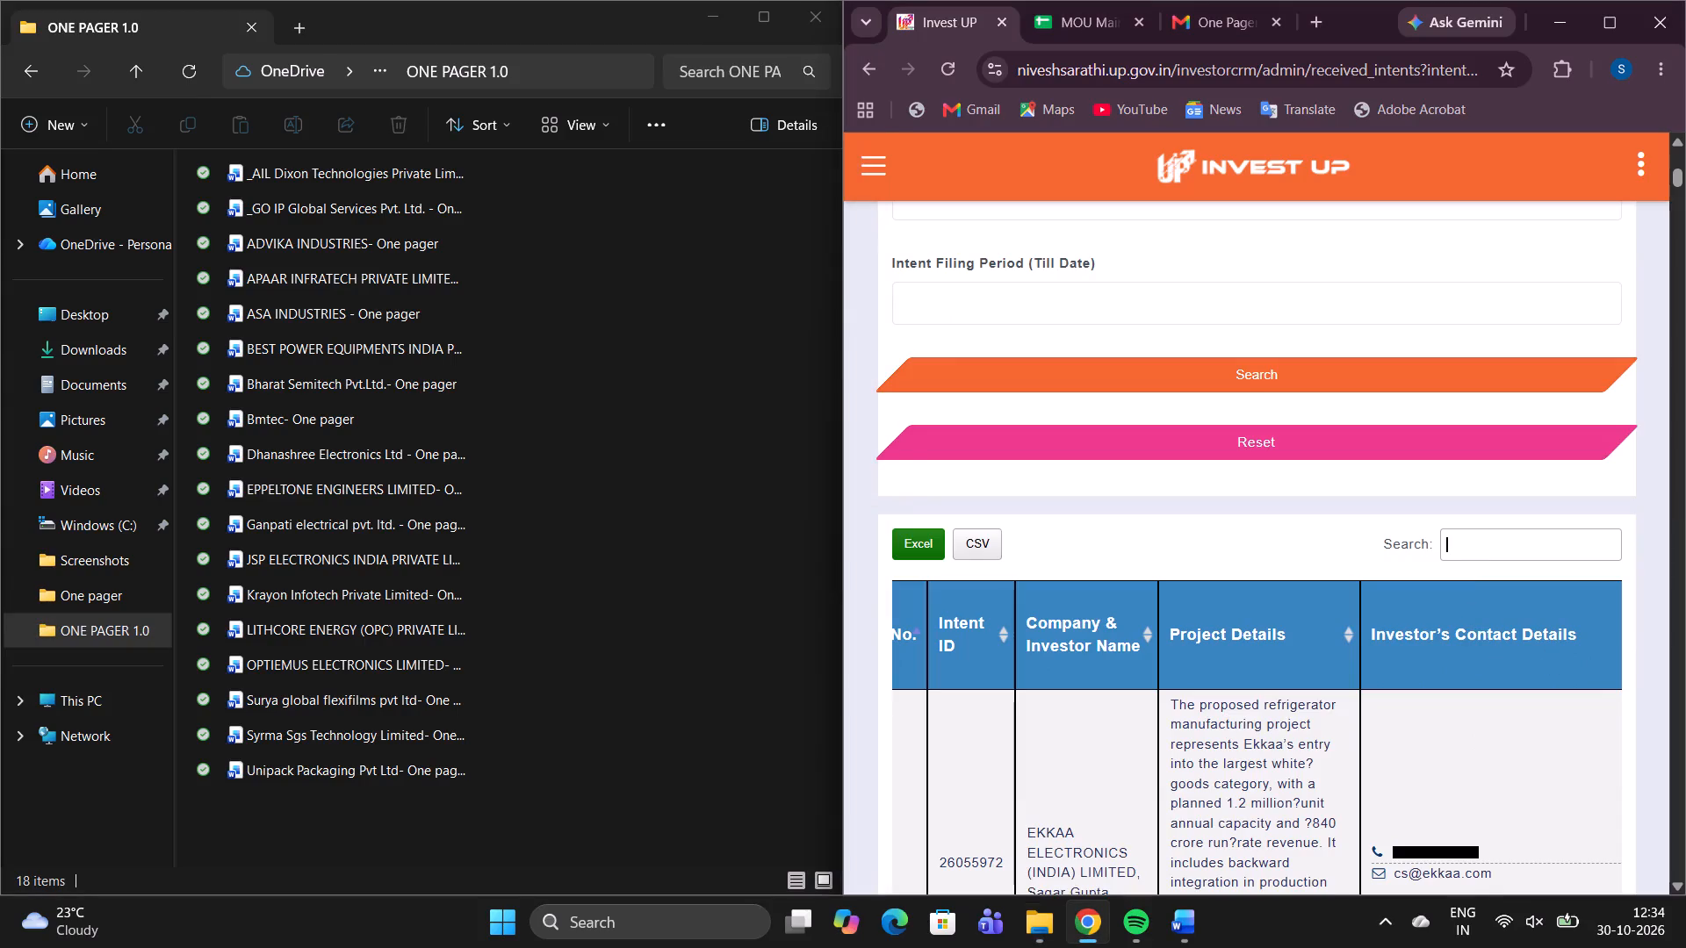
key("u")
type("ni")
type("pa")
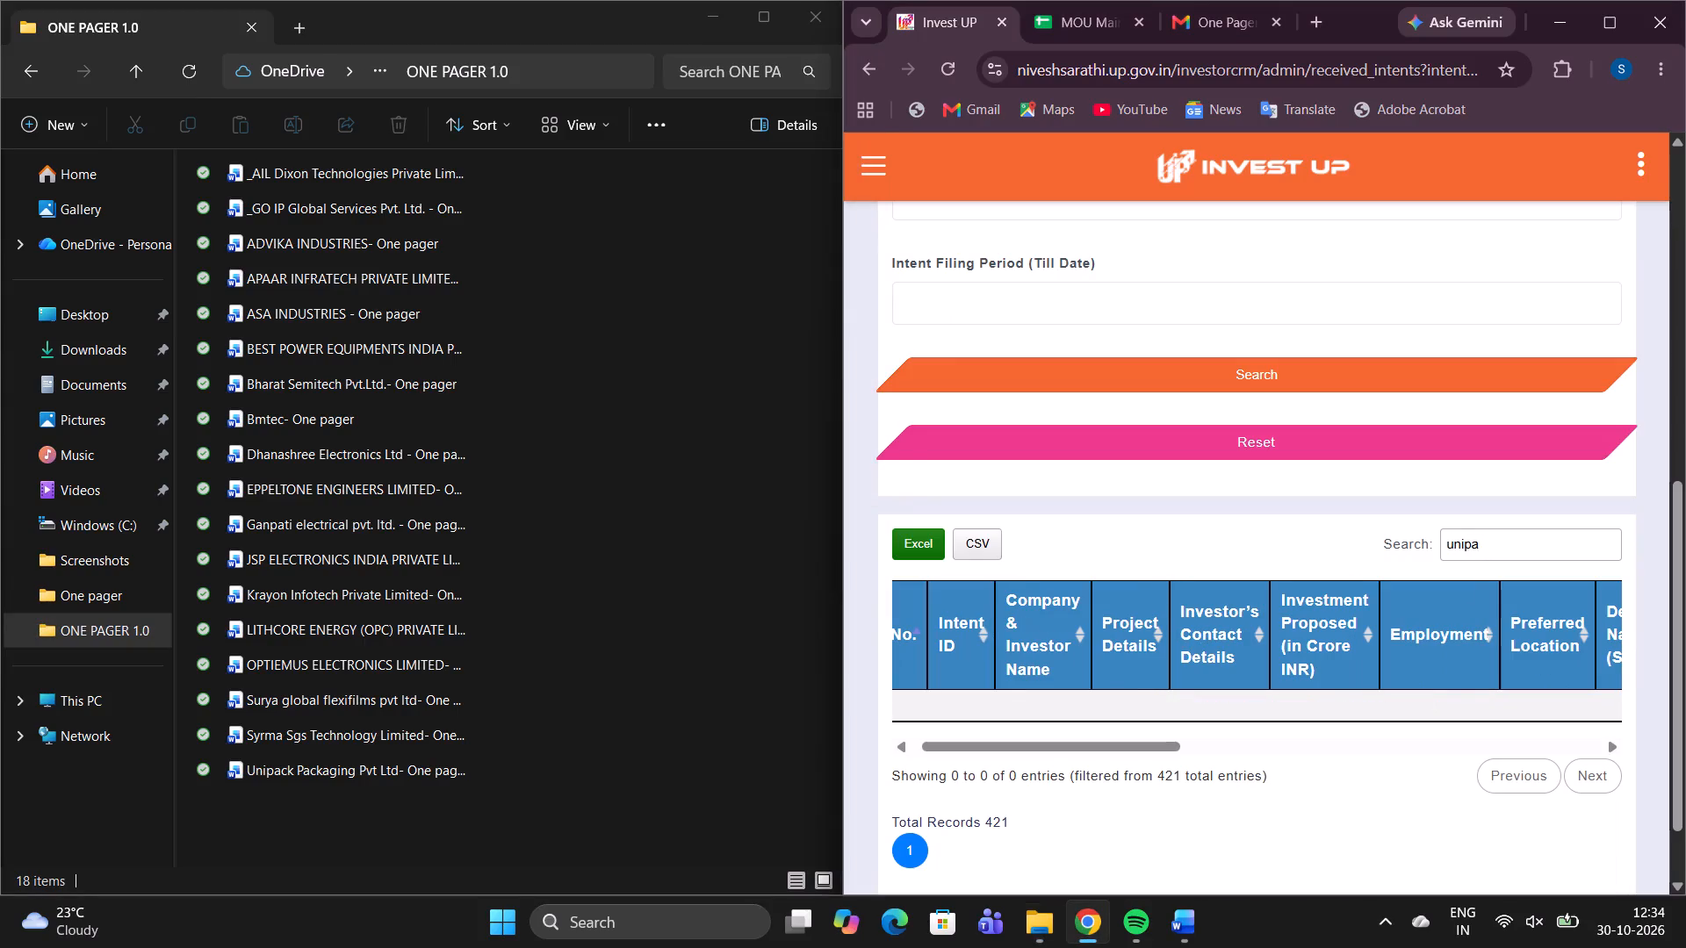
key("BackSpace")
key("BackSpace")
key("BackSpace")
key("BackSpace")
key("BackSpace")
key("BackSpace")
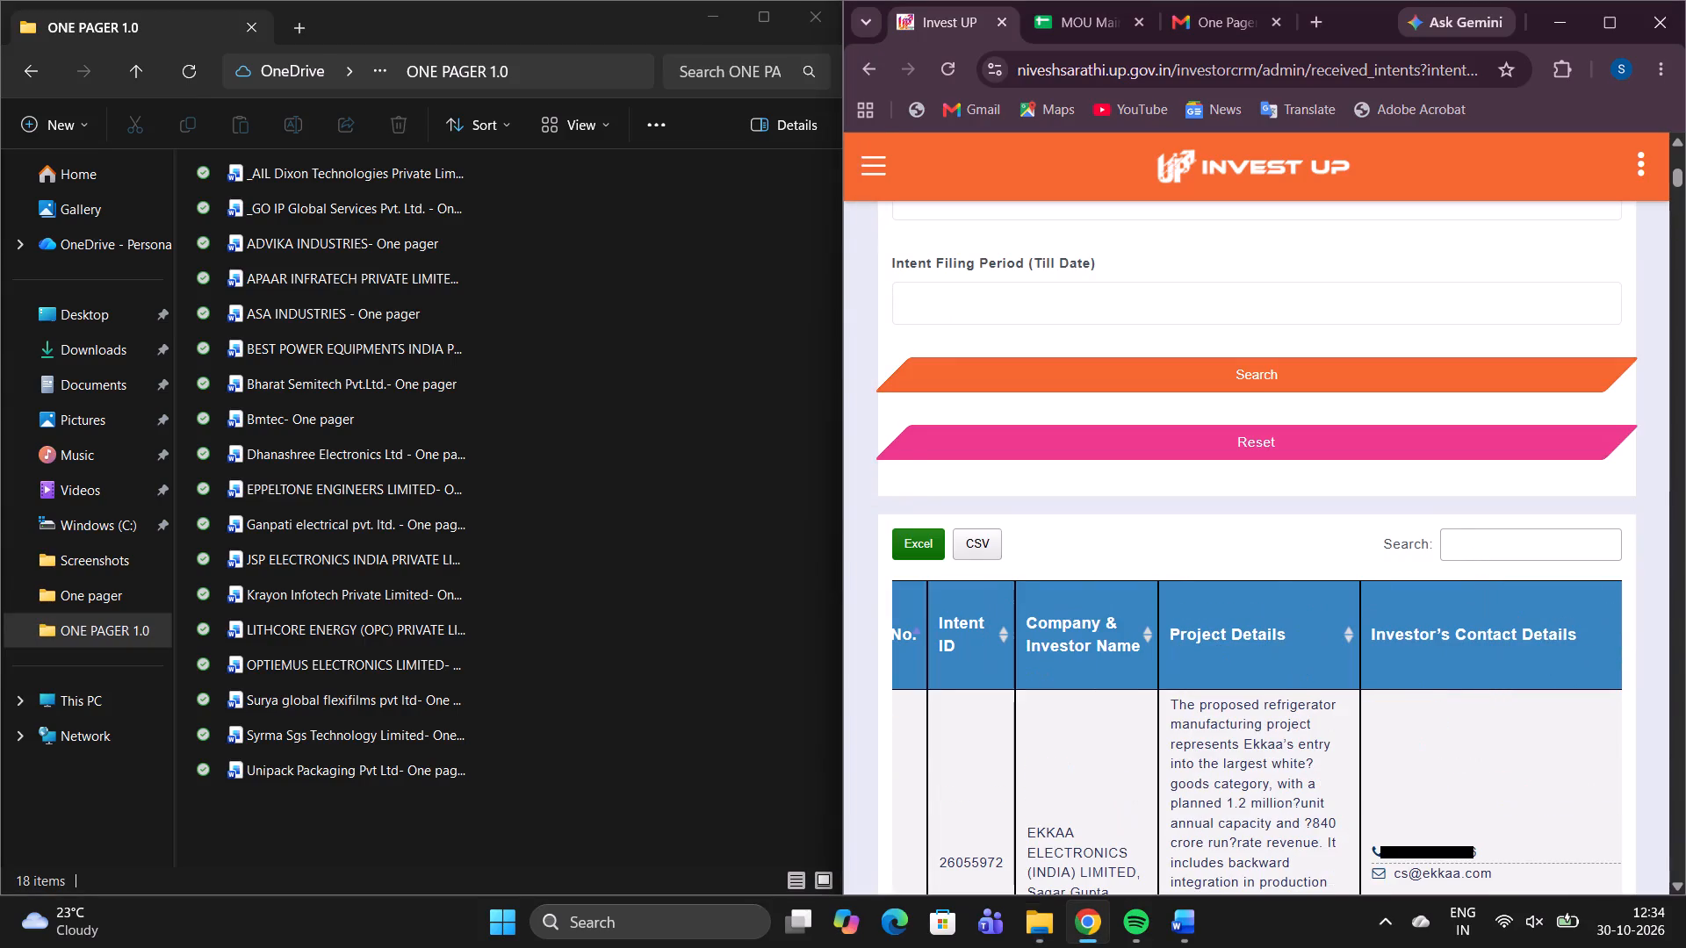
Search the received intents table for syr to look up Syrma Sgs Technology, and clear the search.
type("sy")
key("r")
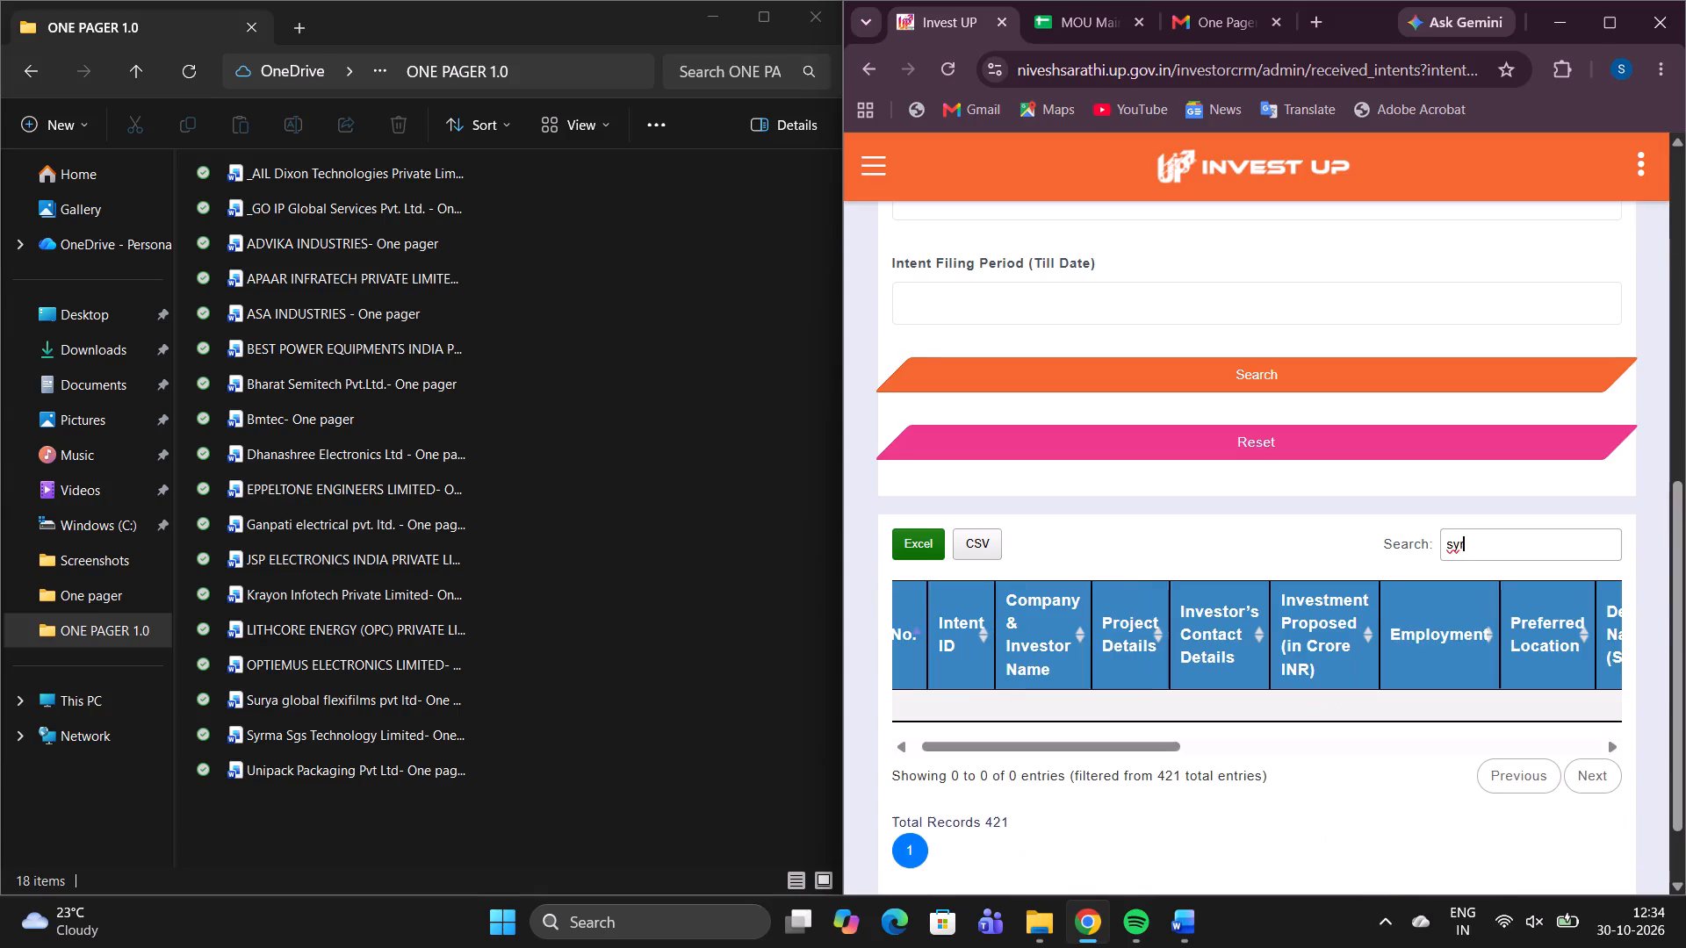
key("BackSpace")
key("BackSpace")
key("BackSpace")
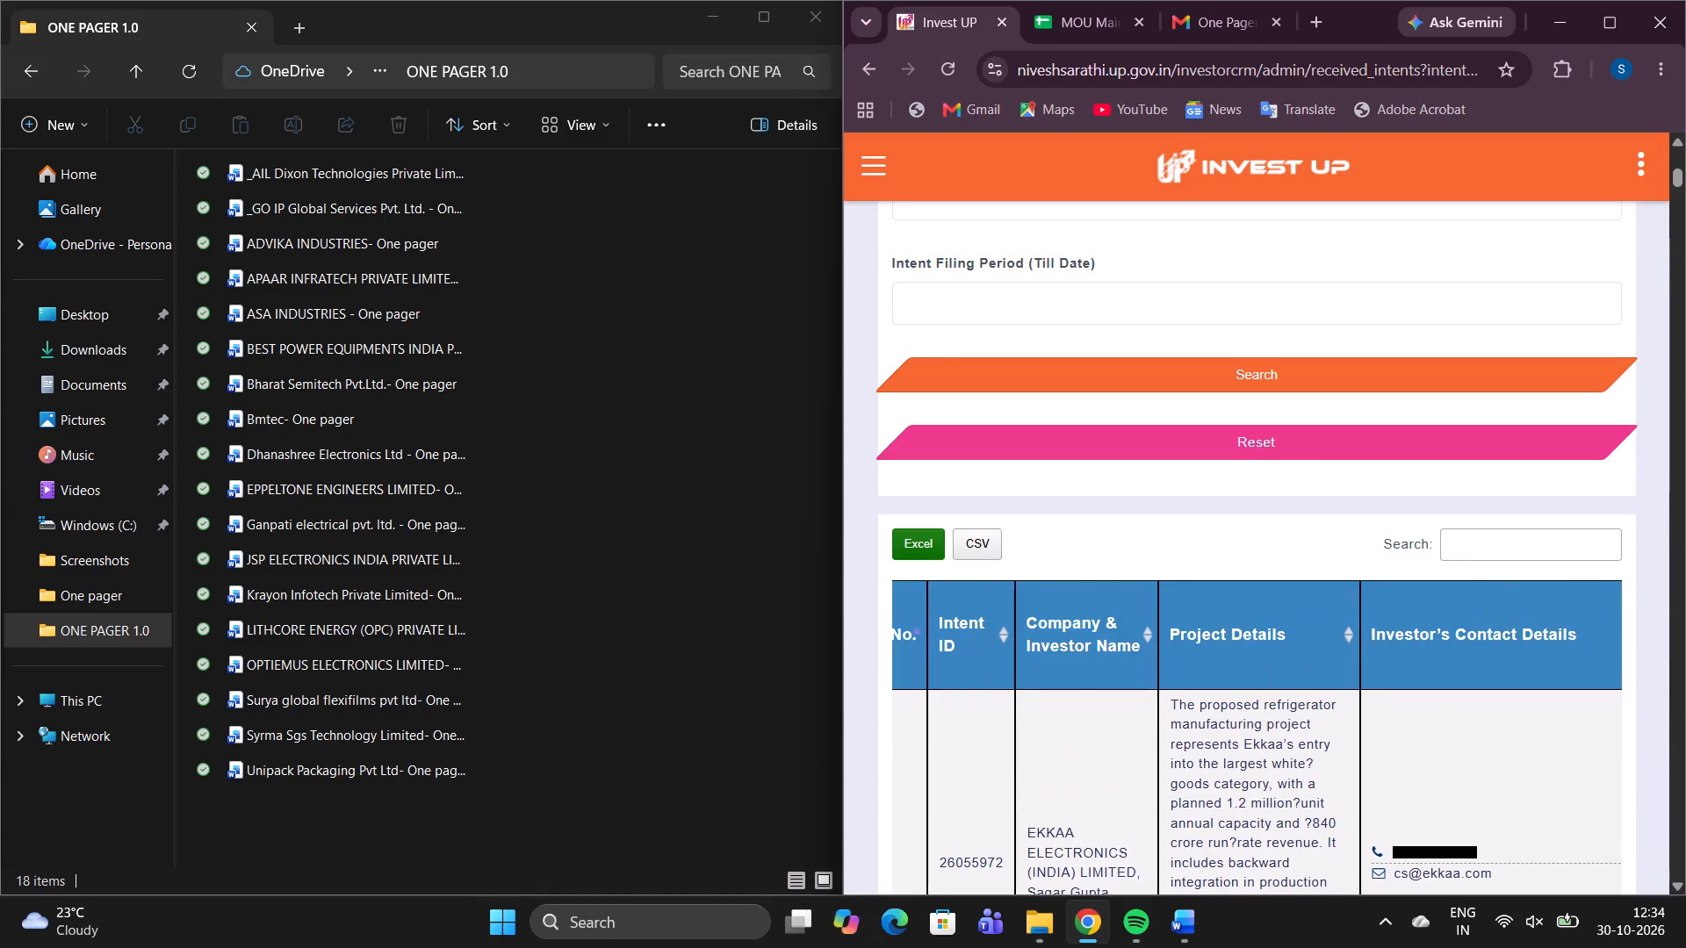
Search the received intents table for sury to look up Surya global flexifilms, and clear the search.
type("su")
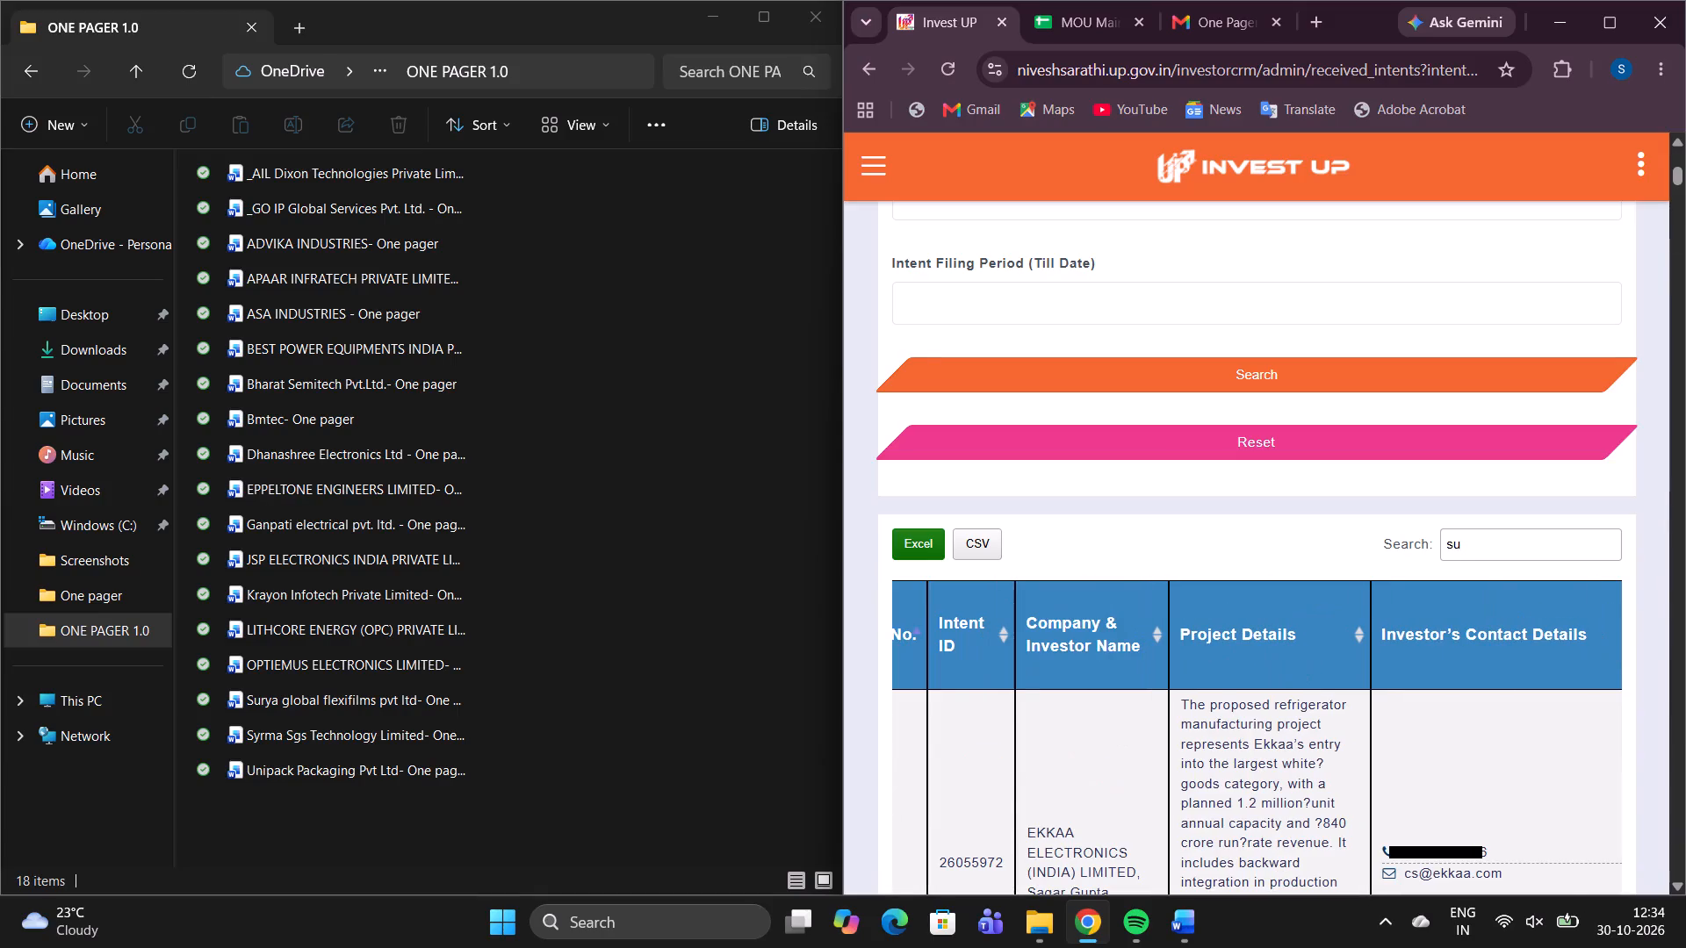
type("ry")
key("BackSpace")
key("BackSpace")
key("BackSpace")
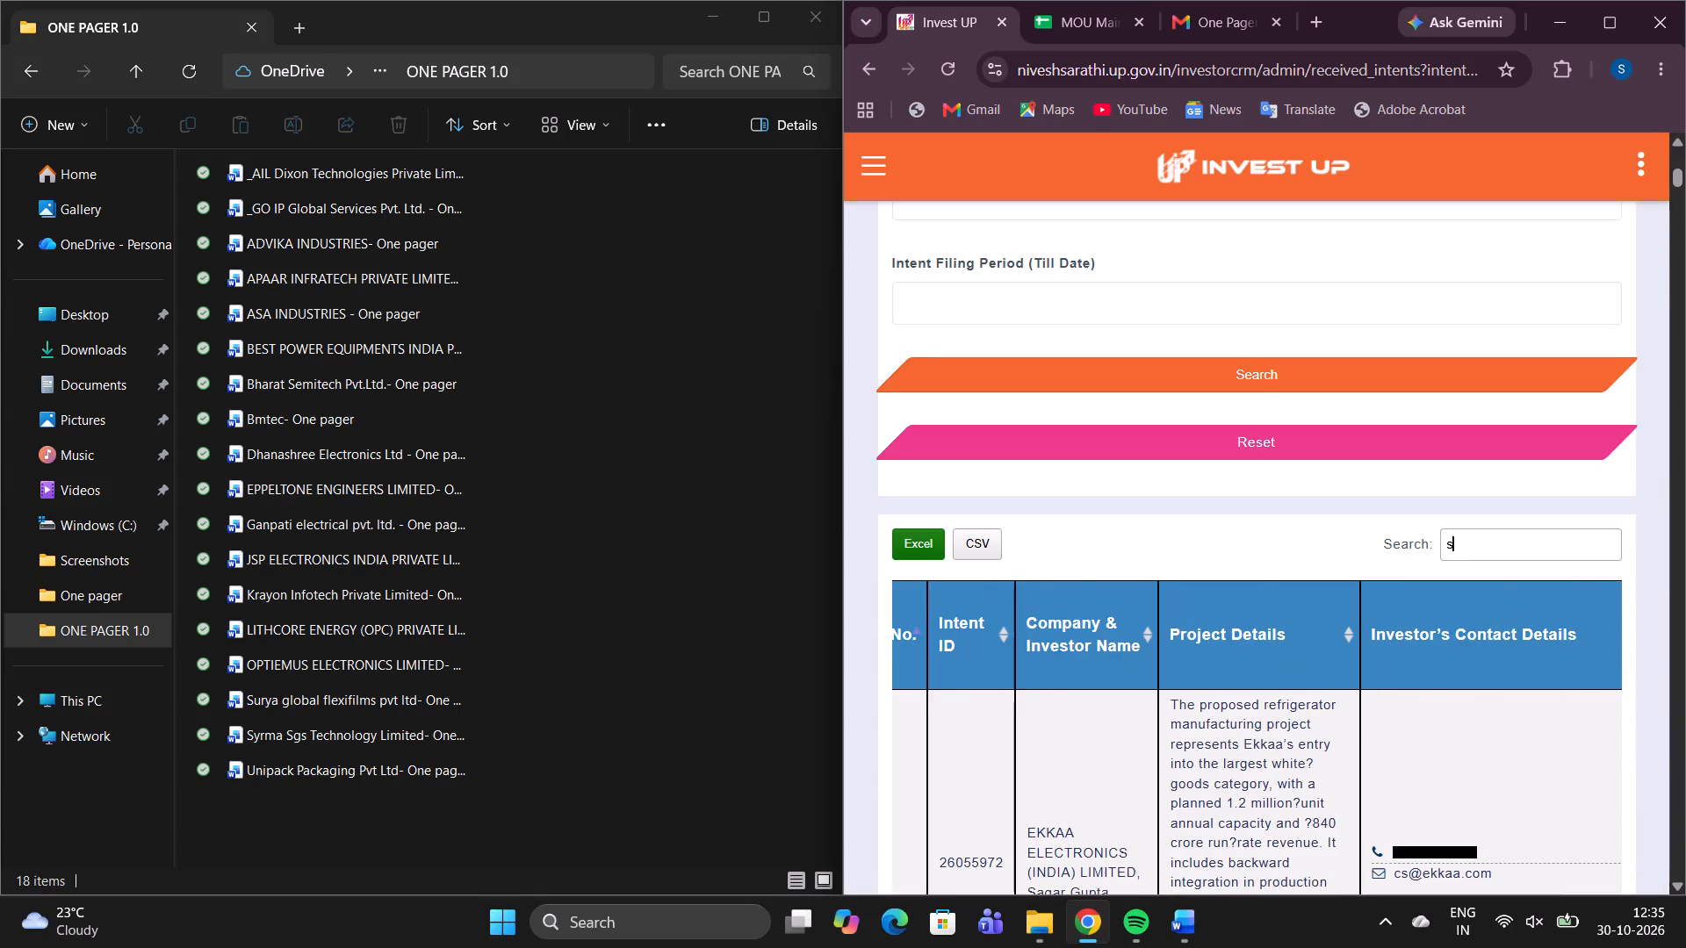
key("BackSpace")
Search the received intents table for optiemus and view the matching record.
type("op")
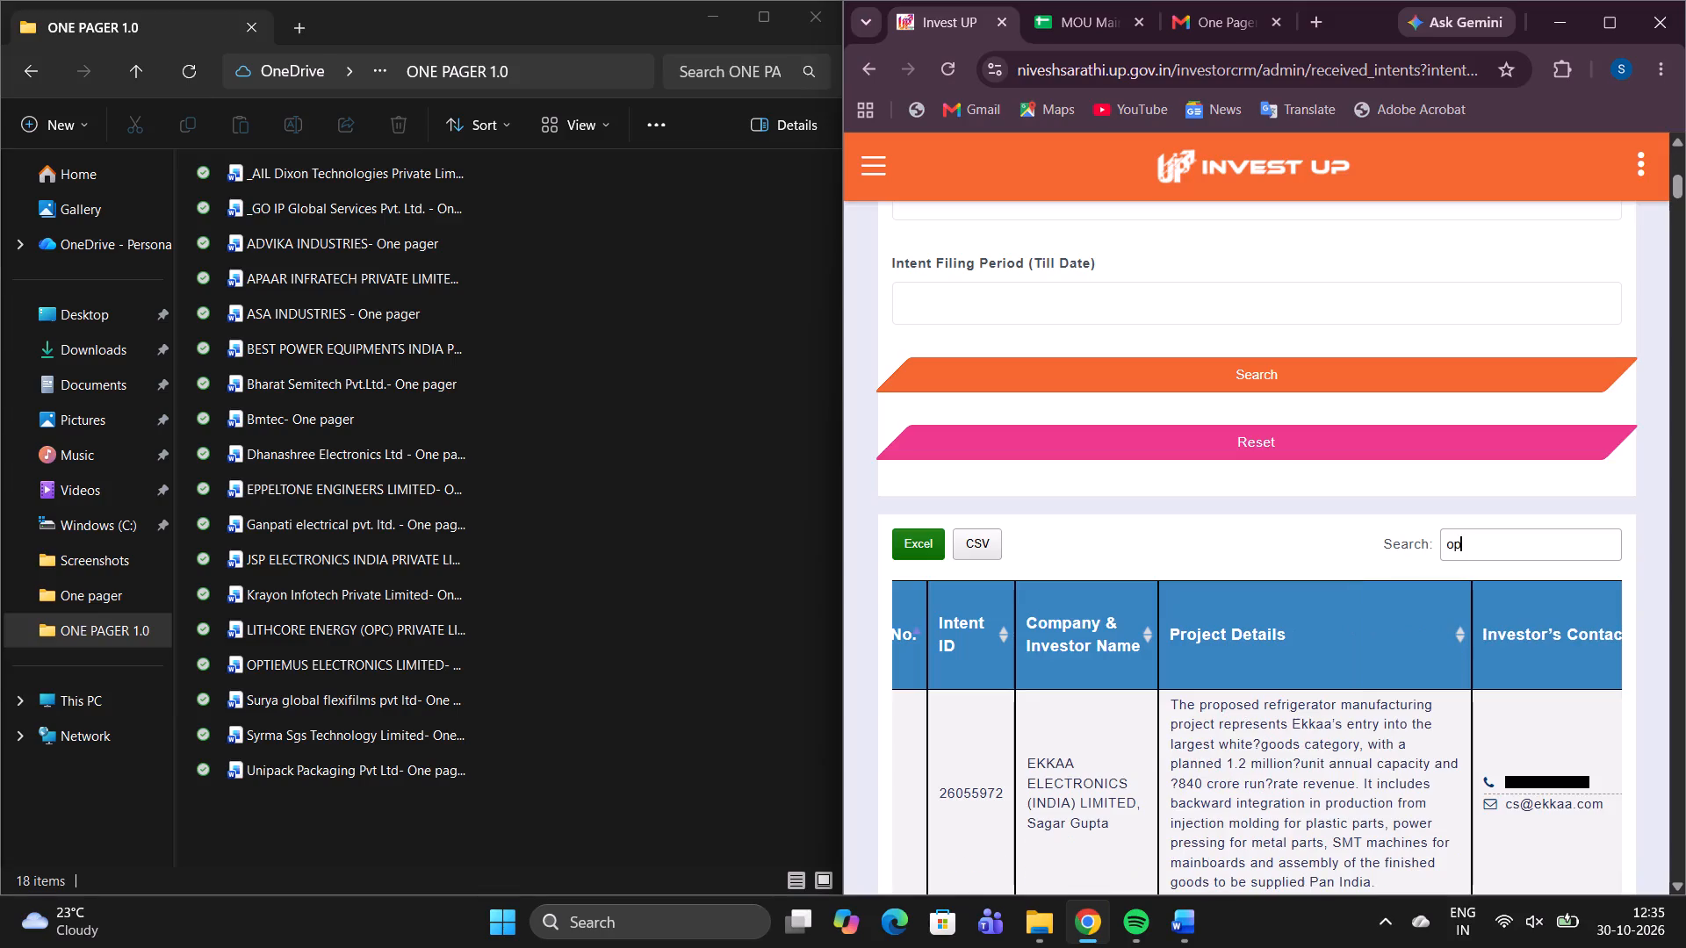
key("t")
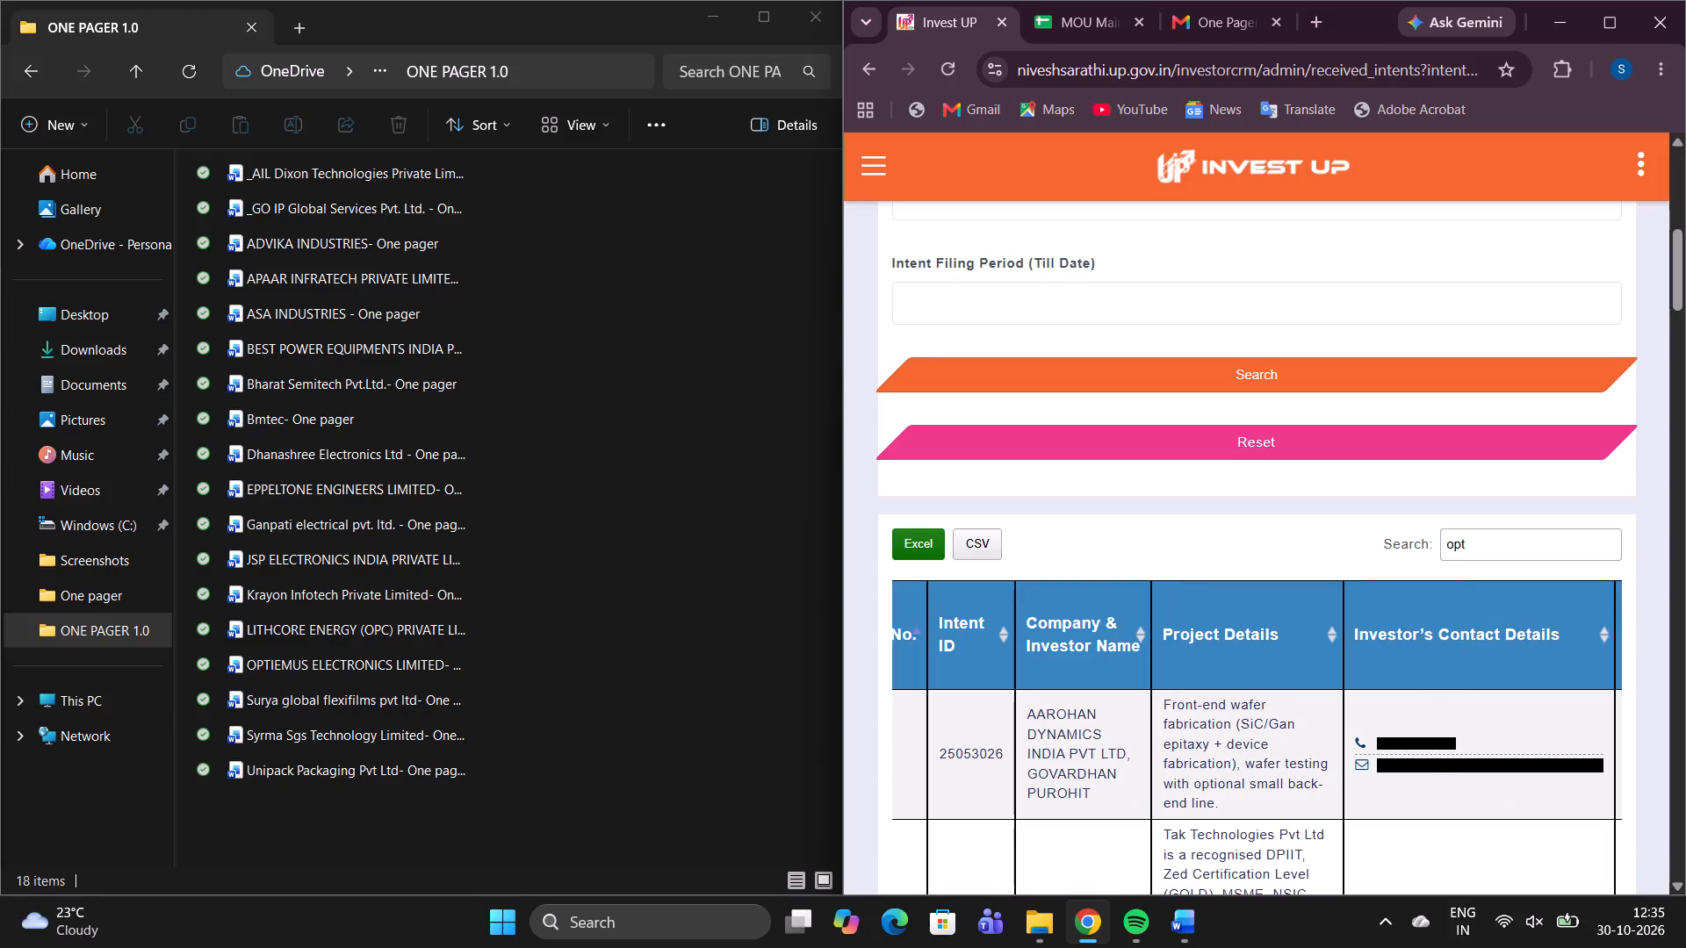
type("ie")
key("m")
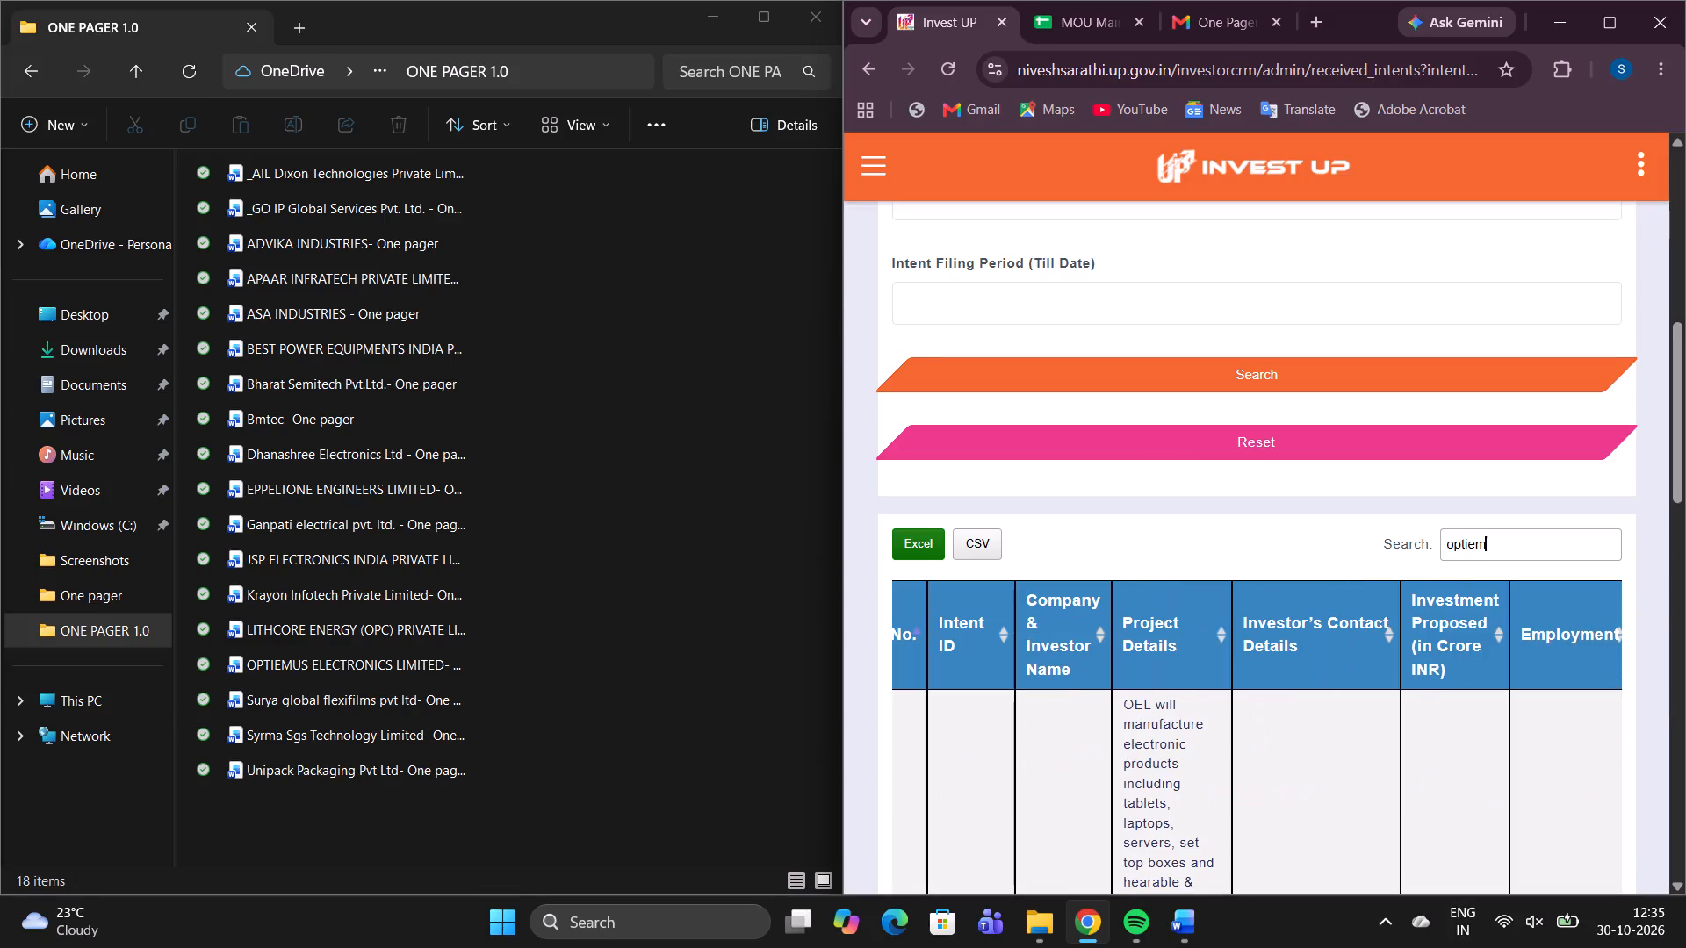
type("ud")
key("BackSpace")
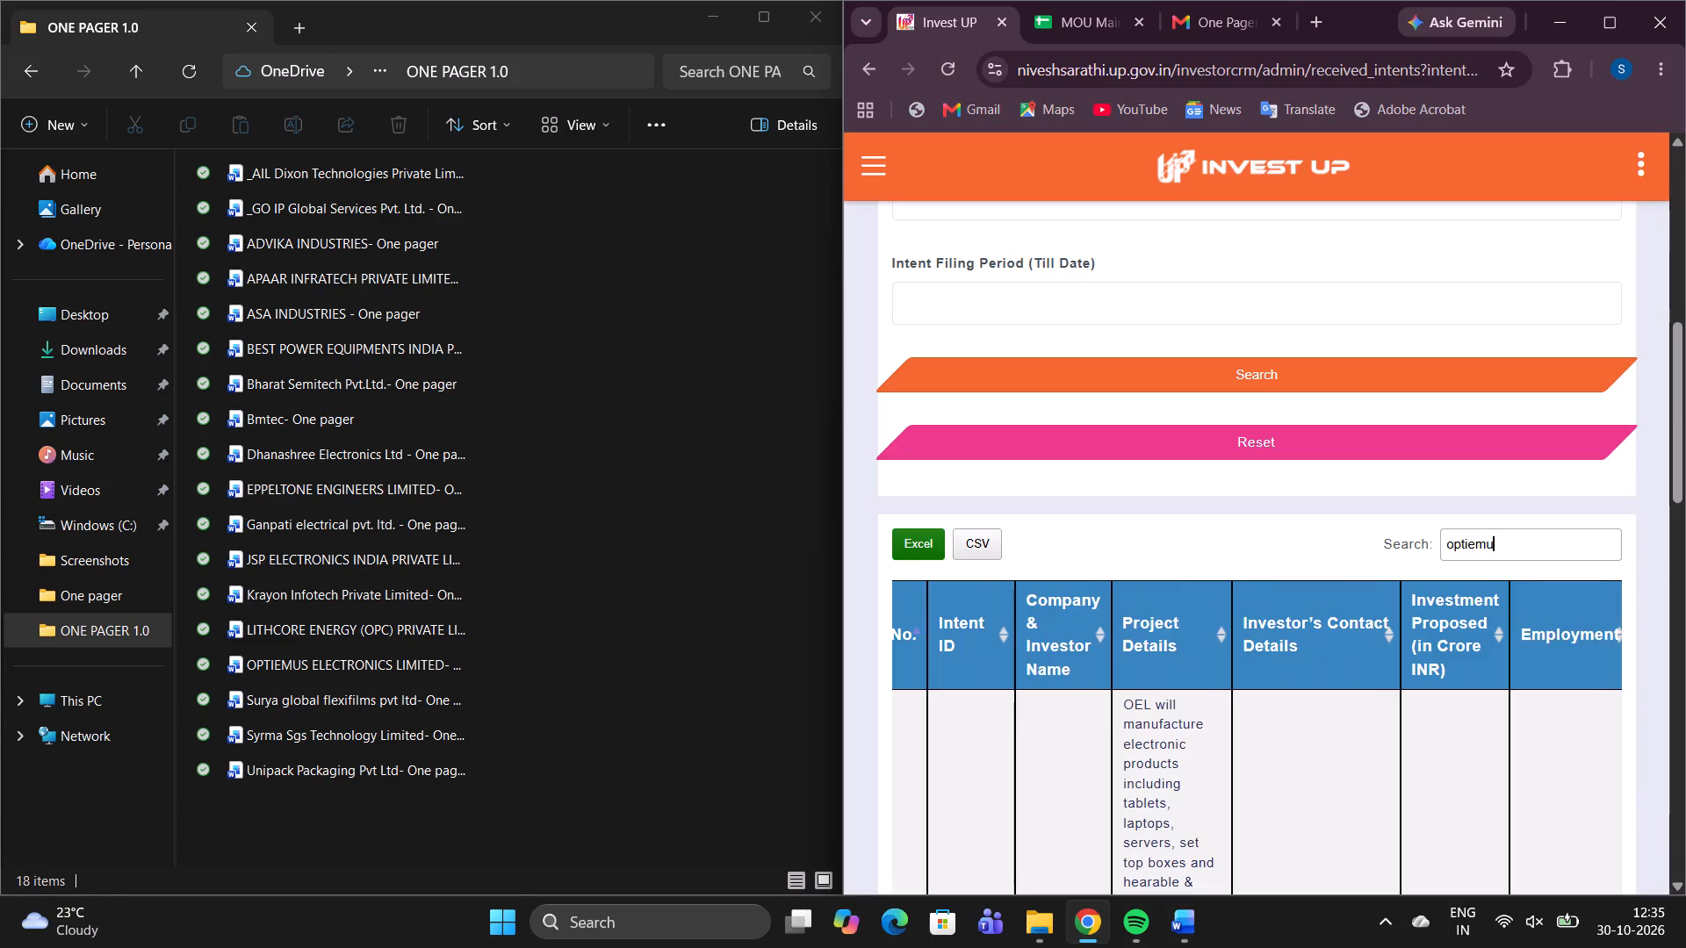
key("s")
scroll(1485, 542, "down", 2)
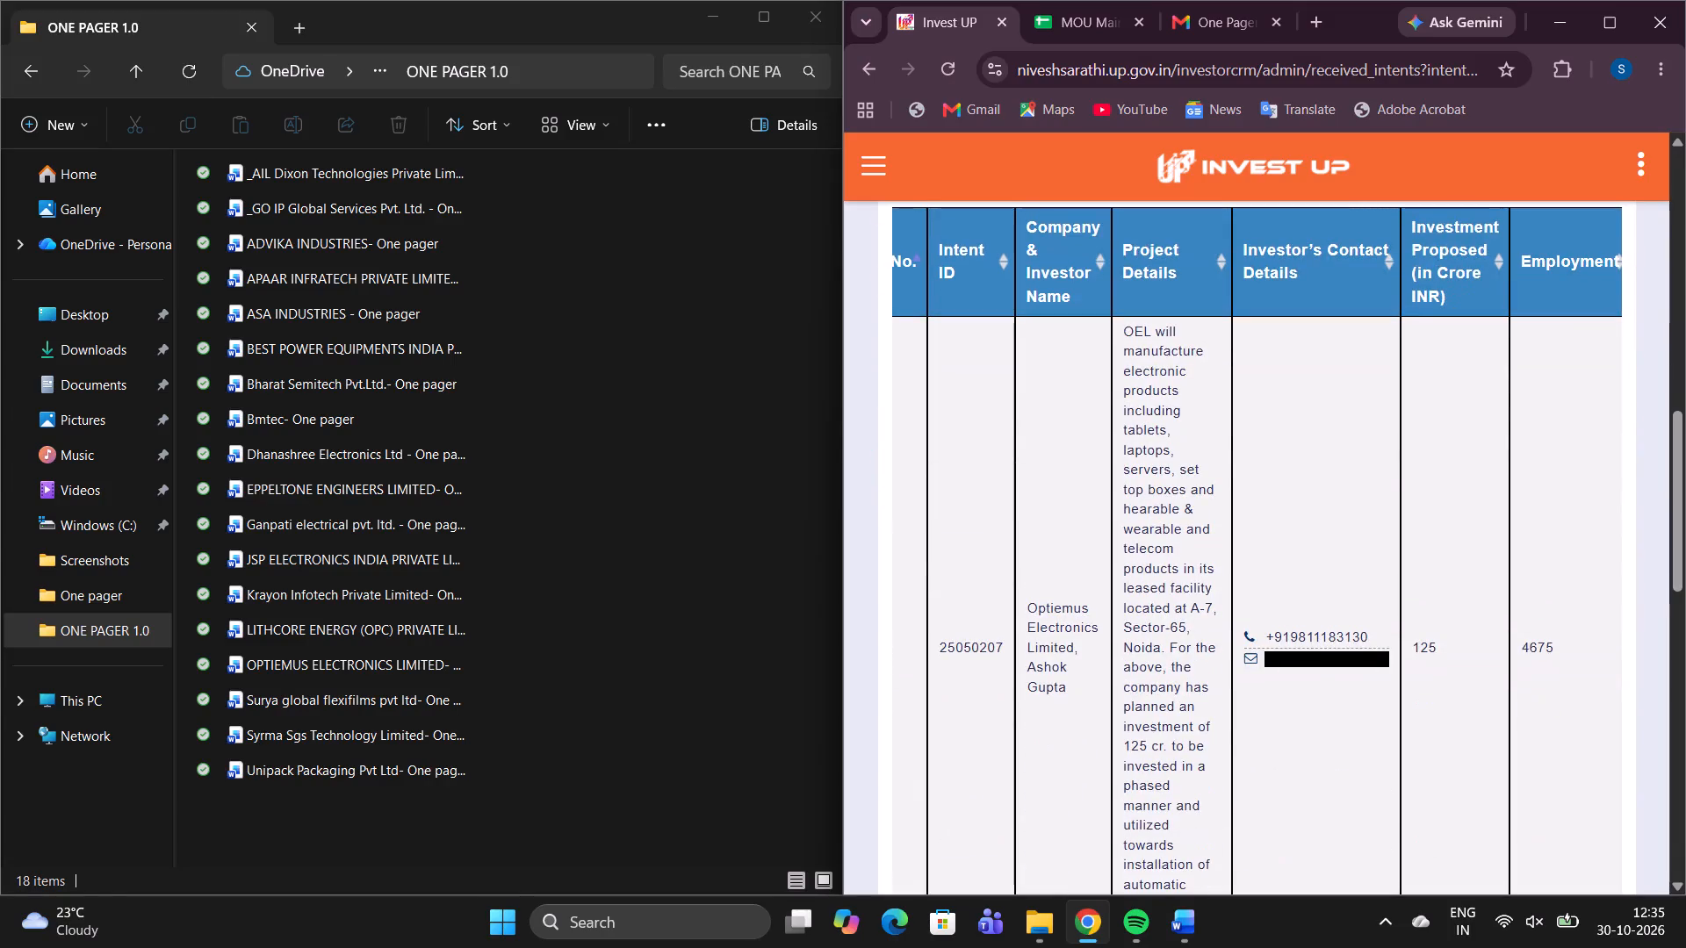
Open the OPTIEMUS ELECTRONICS LIMITED one pager, minimize the Word windows and compare its MoU details with the Optiemus intent records.
double_click(379, 653)
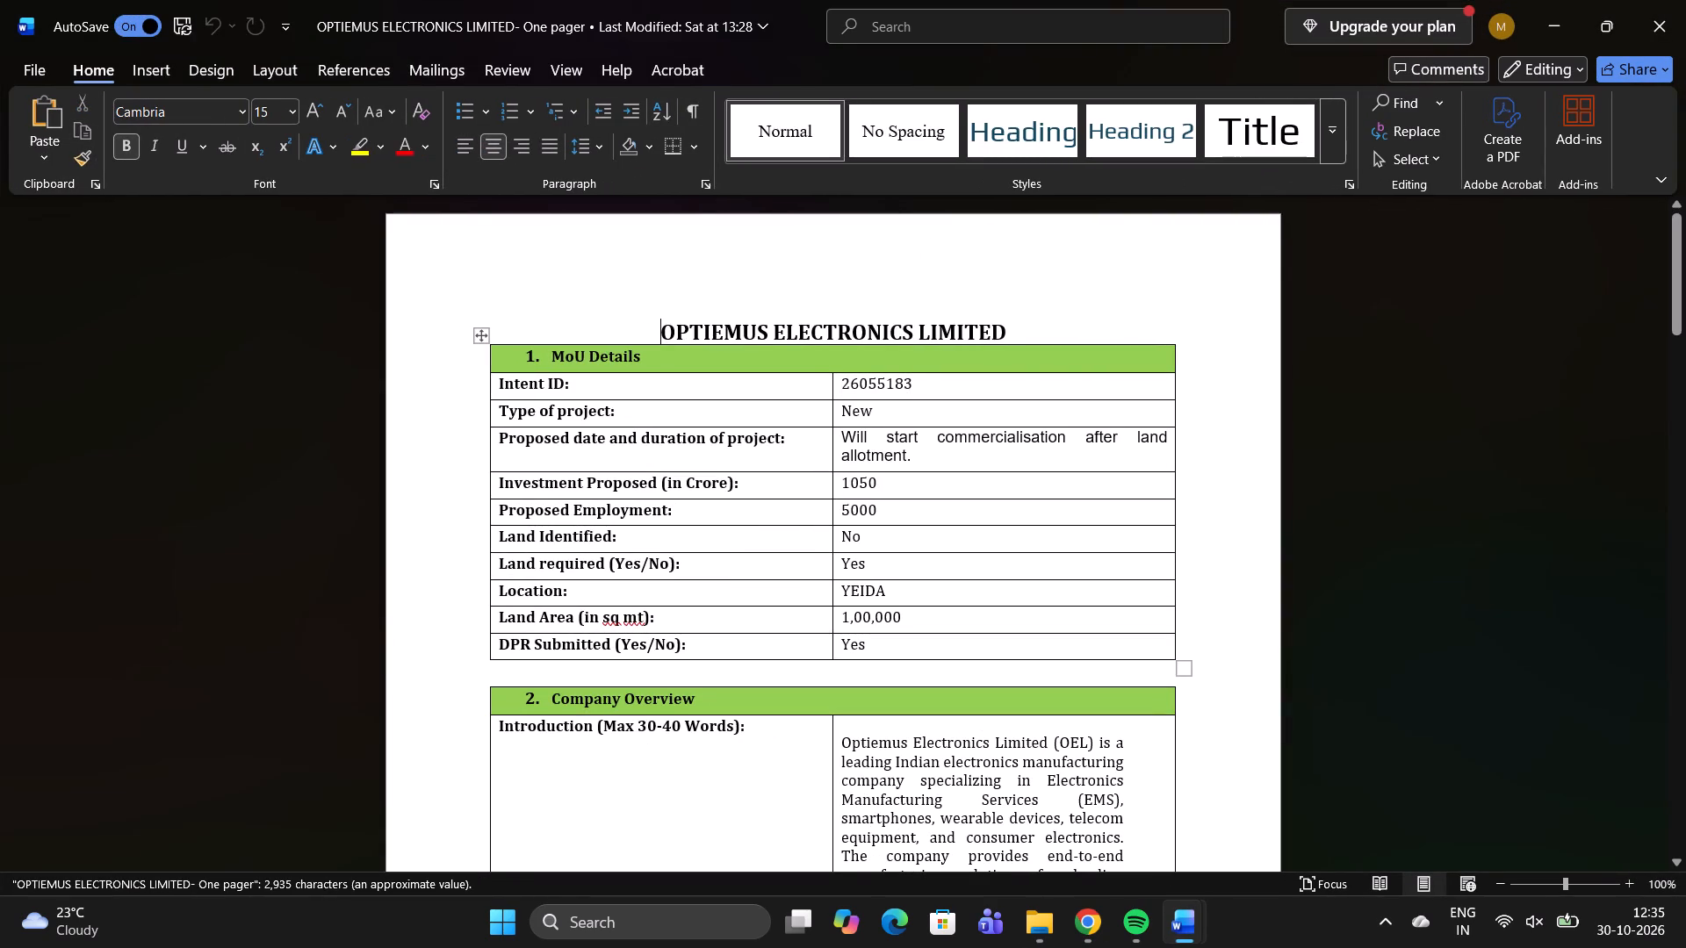
left_click(1554, 6)
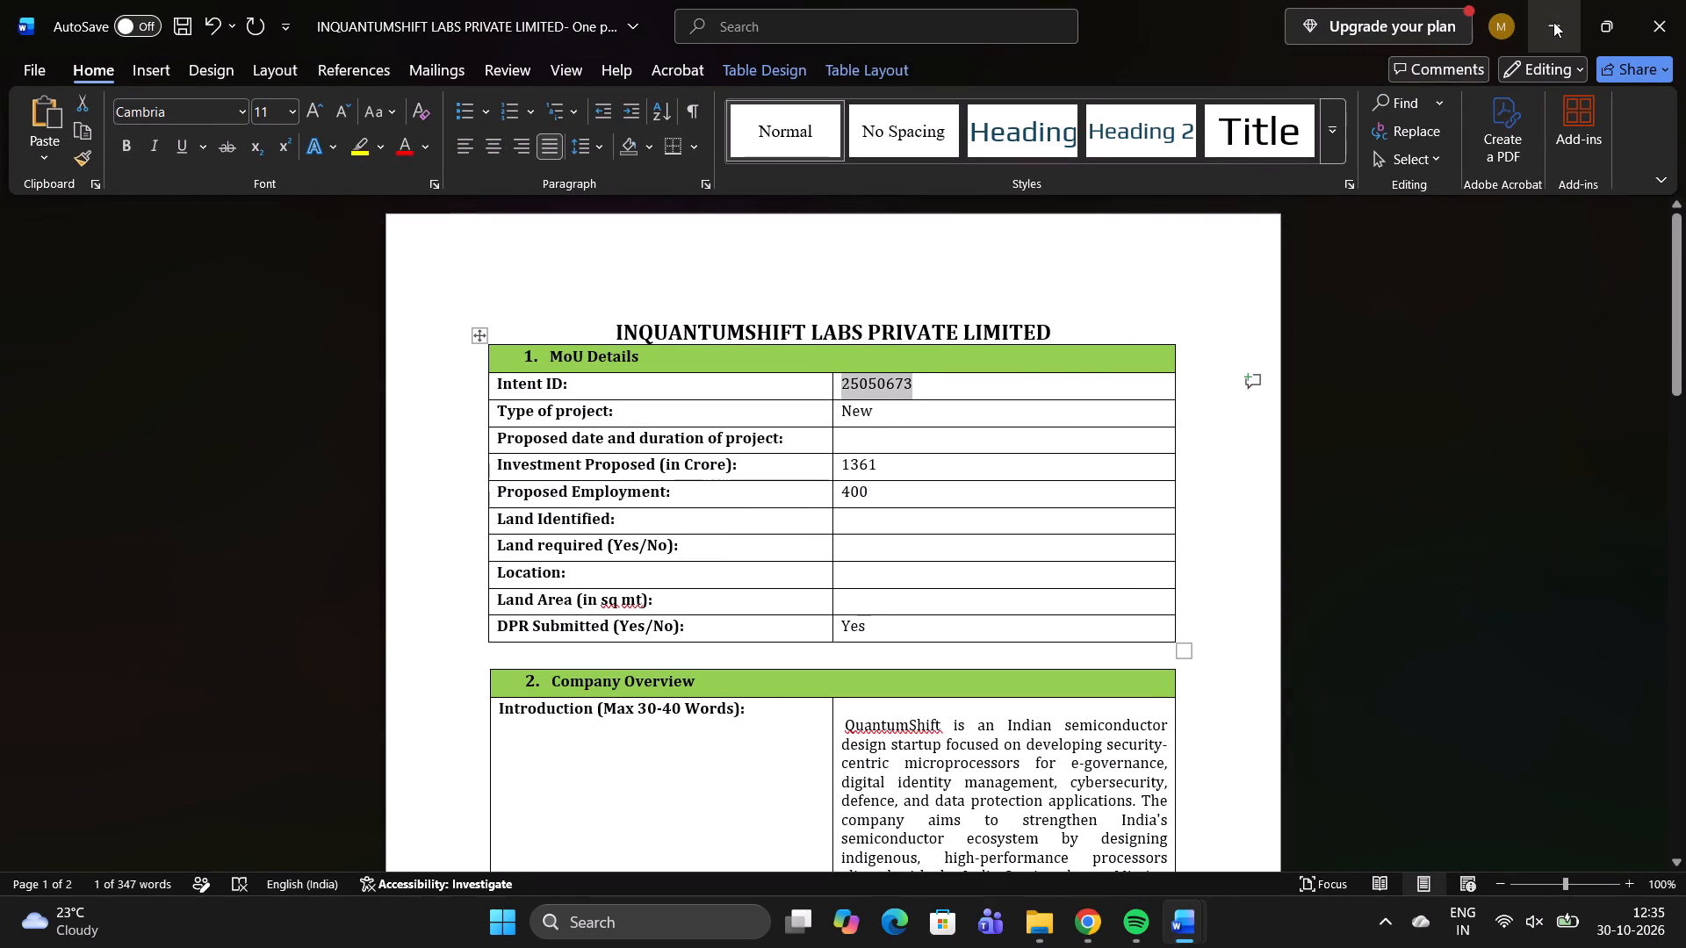
left_click(1553, 22)
scroll(1401, 570, "down", 2)
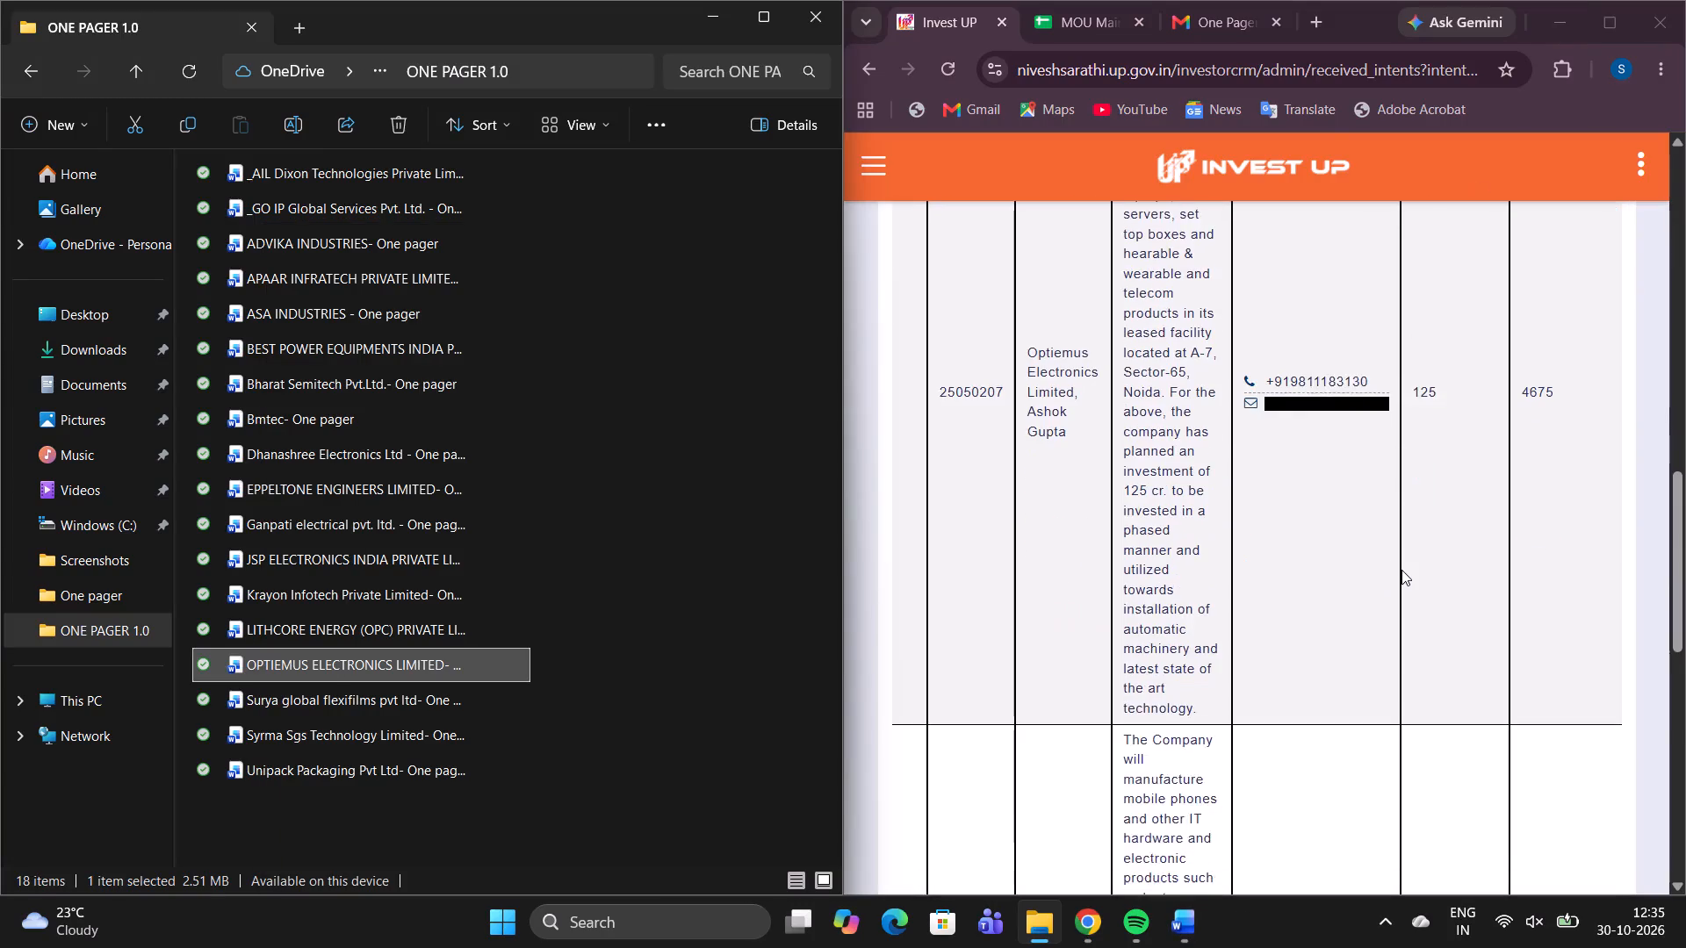
scroll(1401, 570, "down", 4)
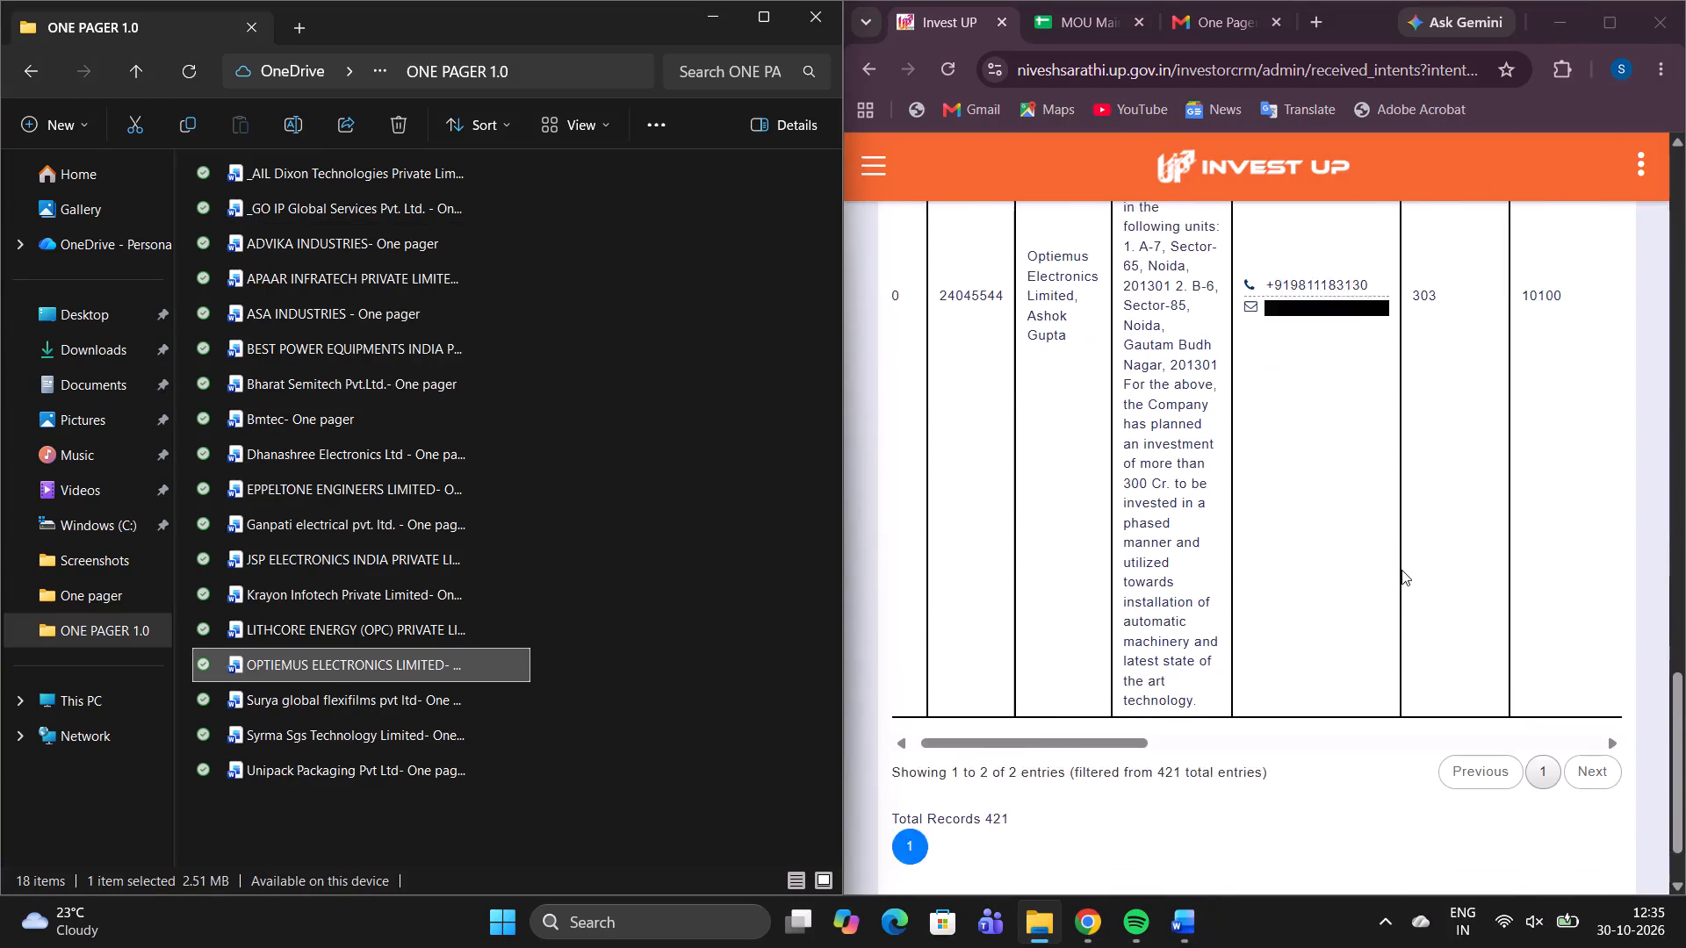
scroll(1401, 570, "down", 1)
scroll(1401, 570, "up", 9)
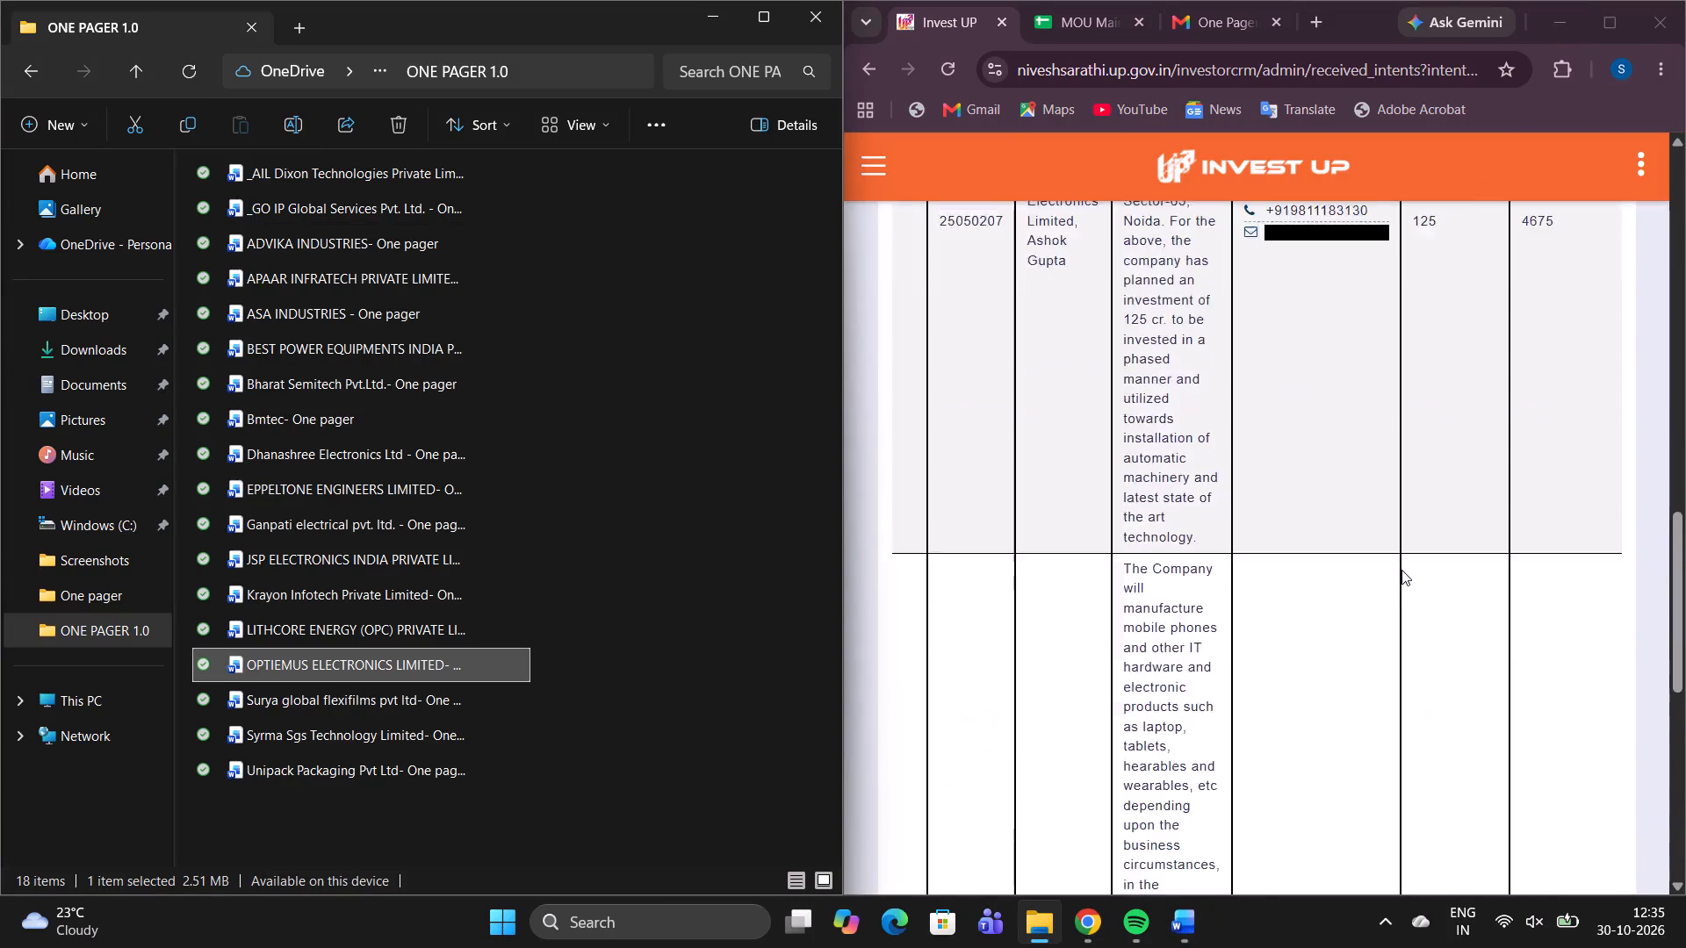
scroll(1401, 570, "up", 3)
scroll(1466, 433, "up", 1)
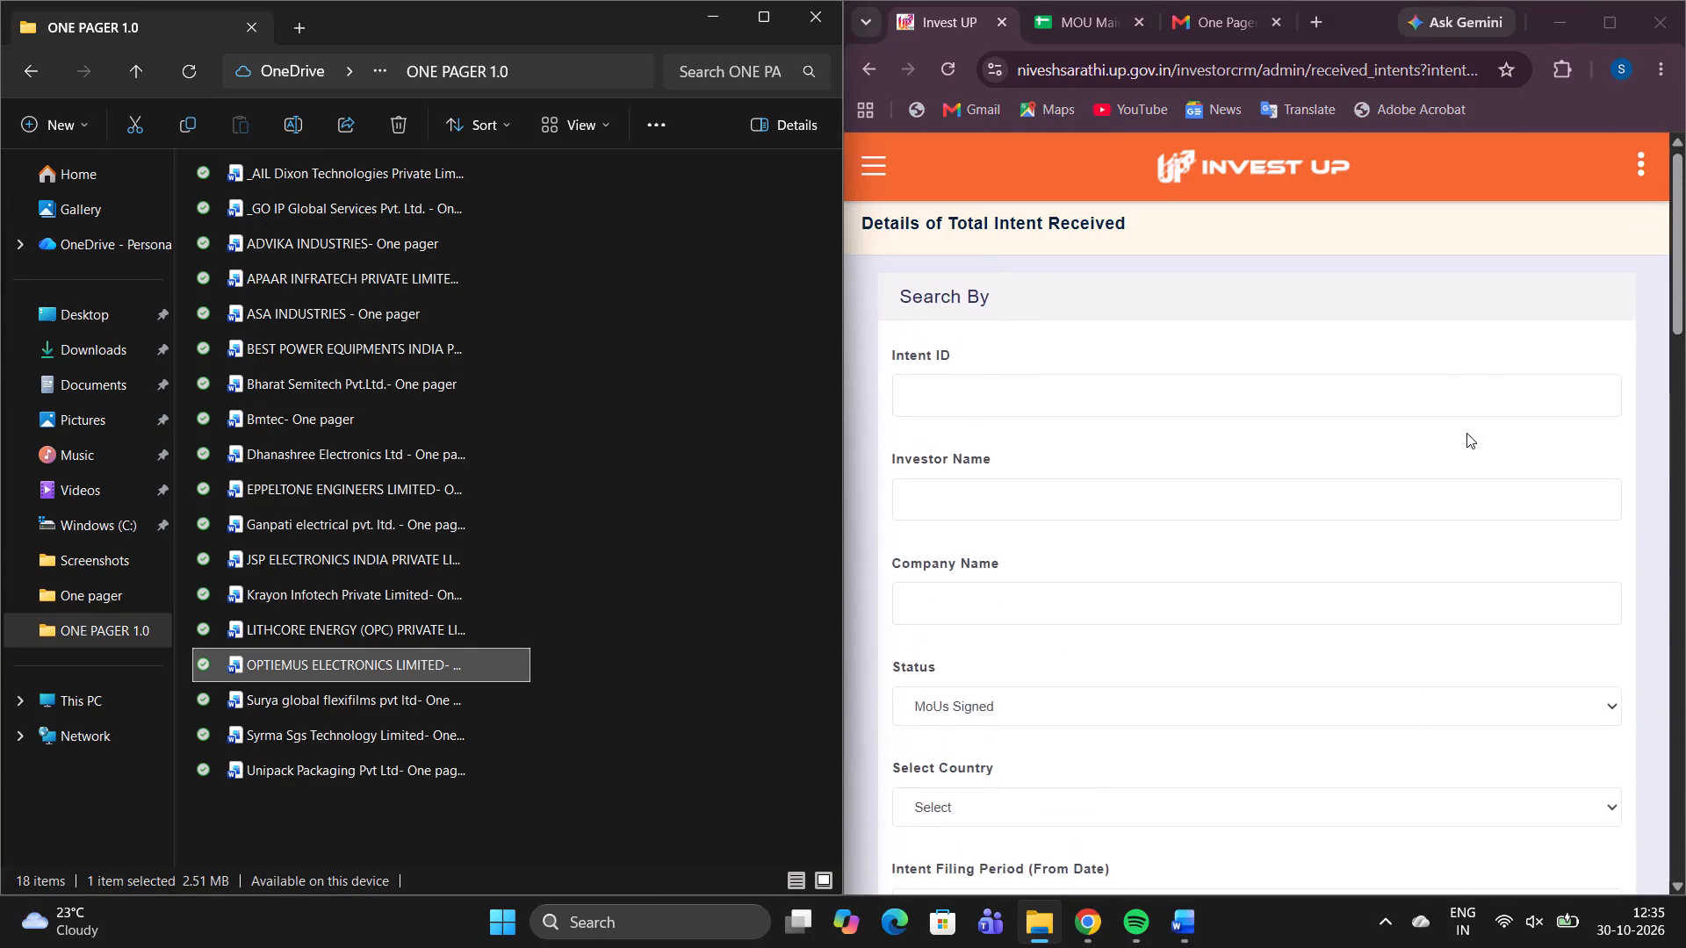
scroll(1493, 532, "down", 3)
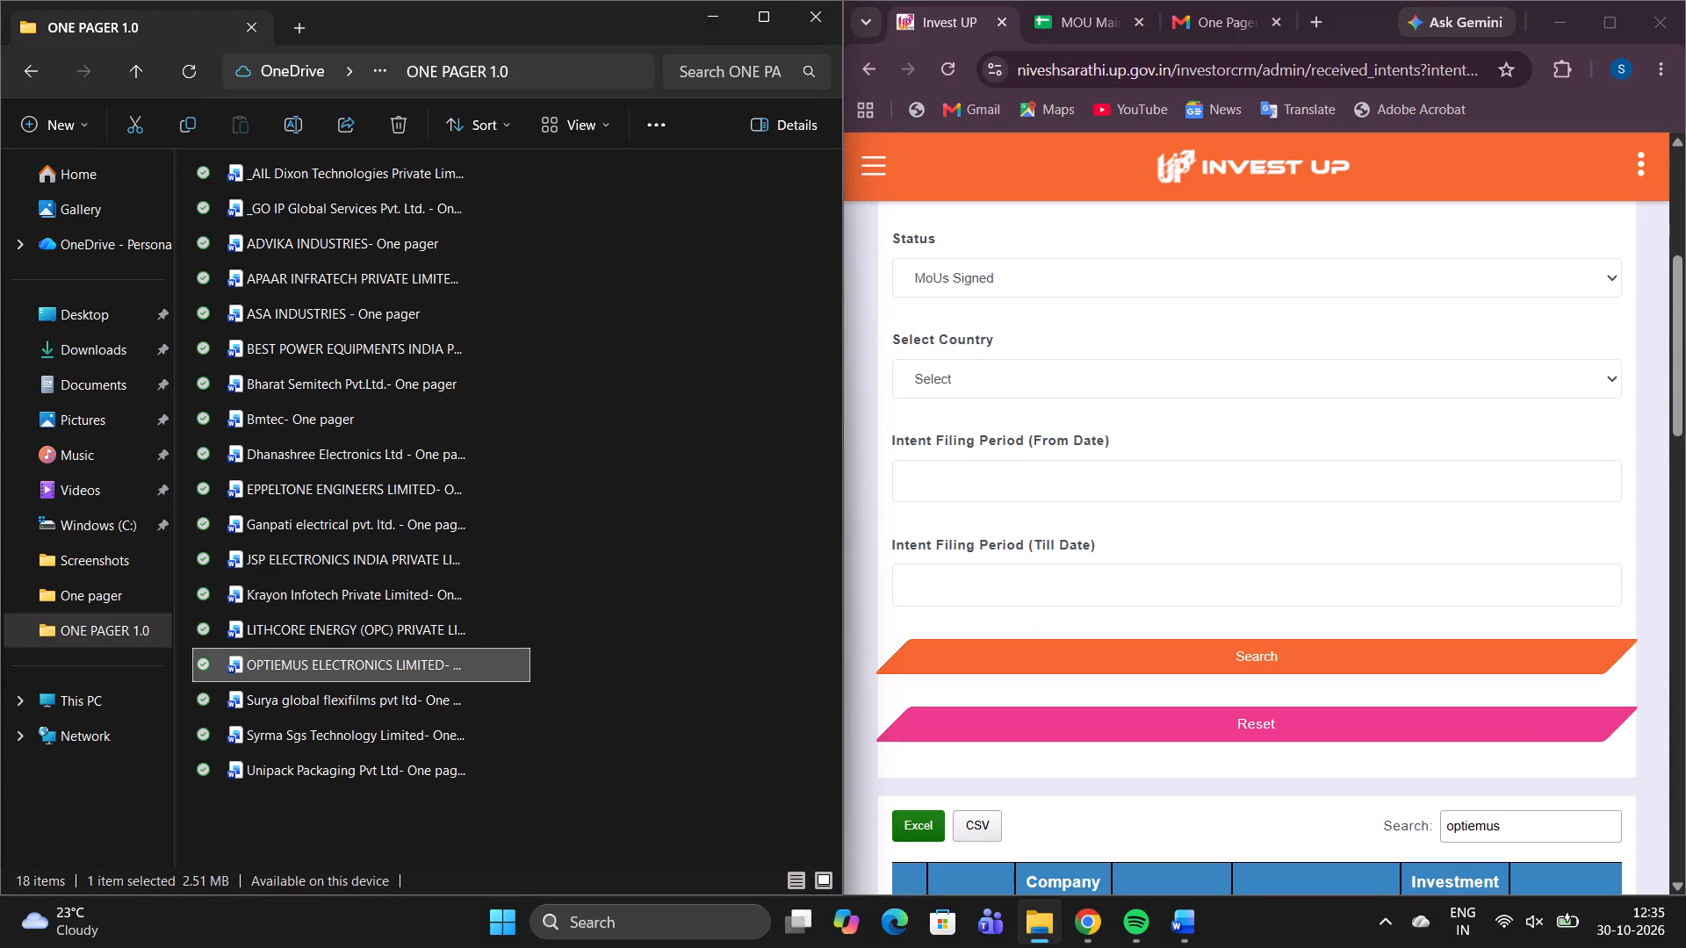
Search the received intents table for lithcore, and clear the search.
left_click_drag(1500, 824, 1328, 798)
key("BackSpace")
type("lithcore")
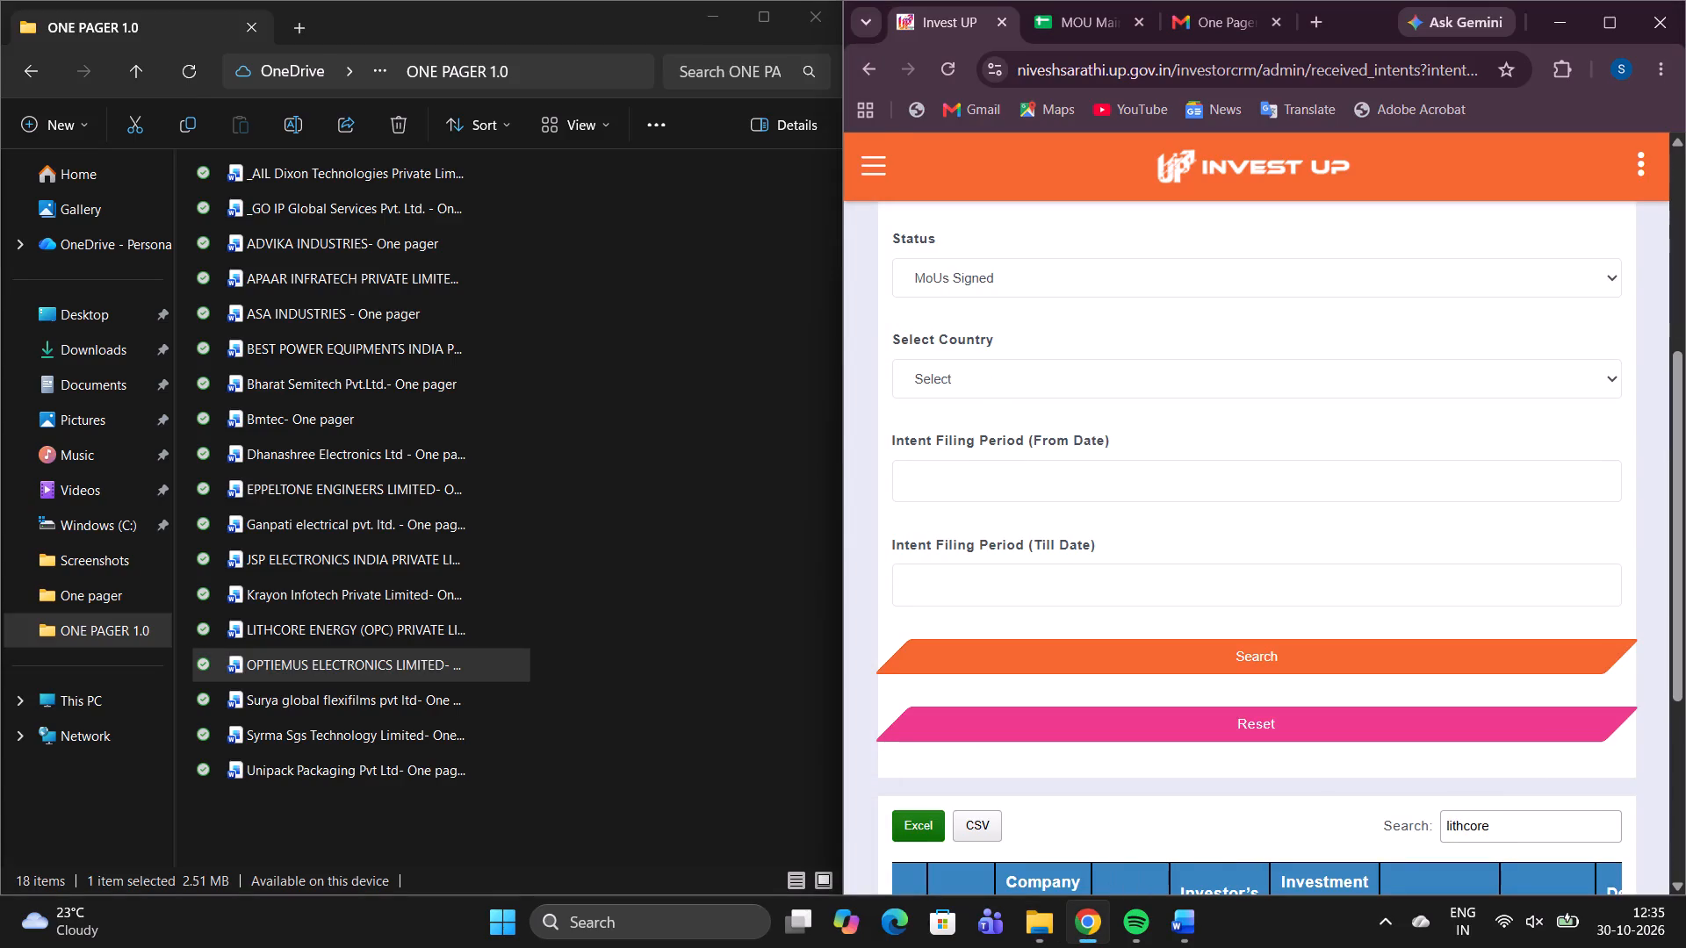
scroll(1328, 798, "down", 3)
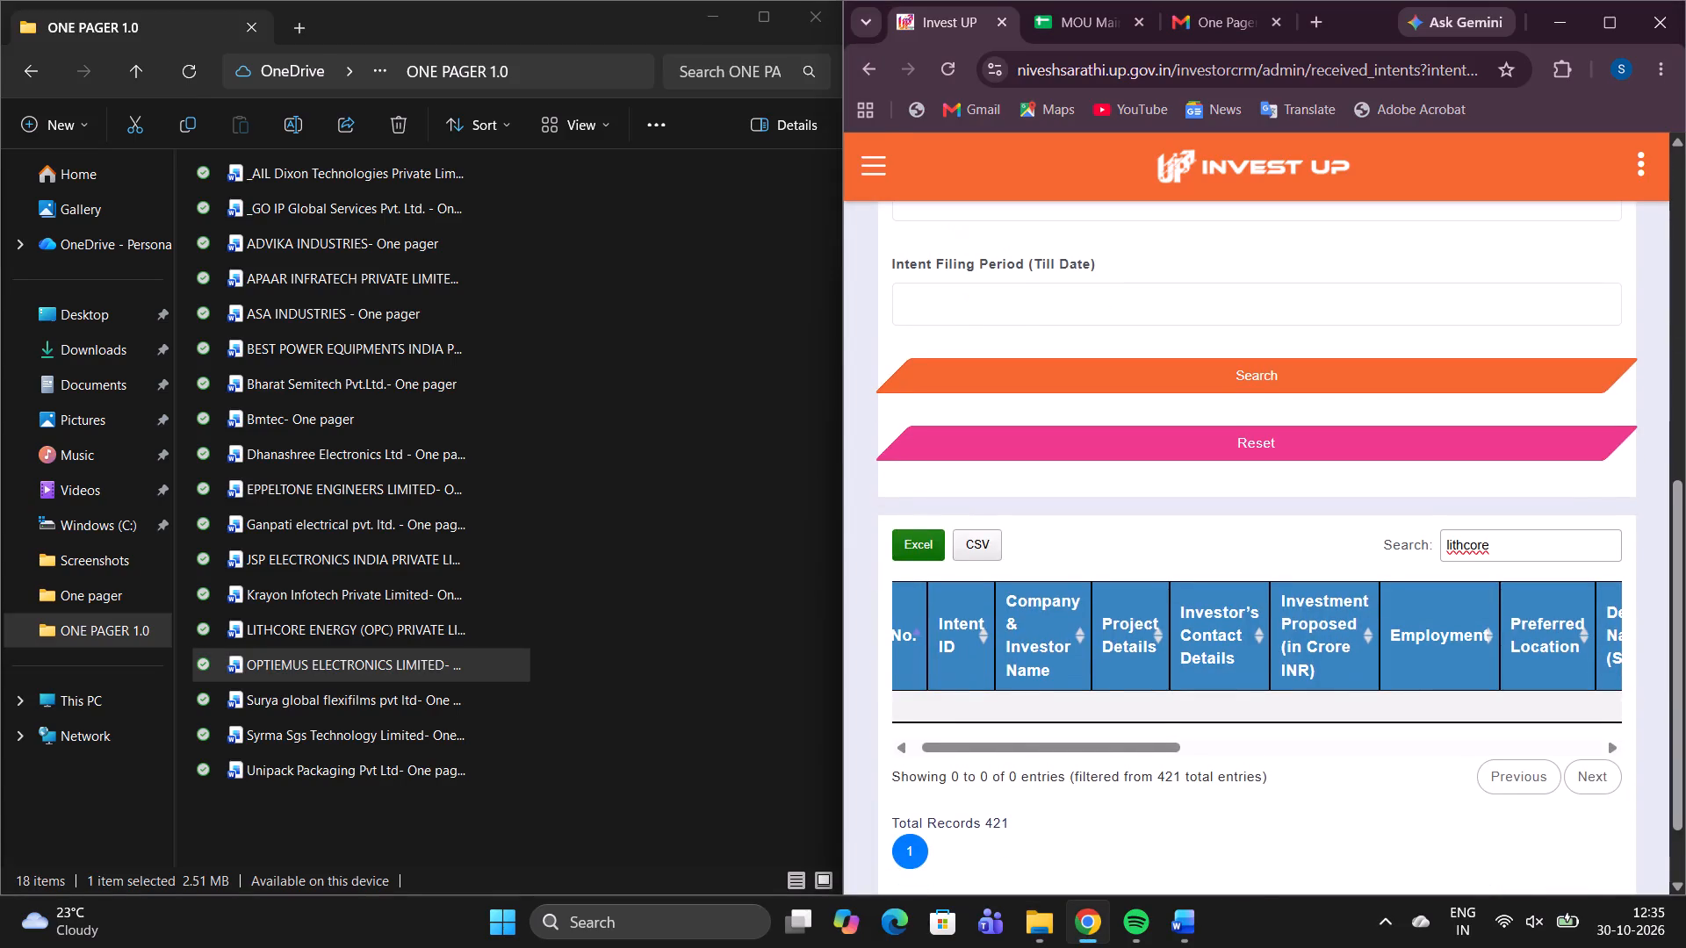
key("BackSpace")
key("BackSpace")
key("BackSpace")
key("BackSpace")
key("BackSpace")
key("BackSpace")
key("BackSpace")
key("BackSpace")
key("BackSpace")
key("BackSpace")
key("BackSpace")
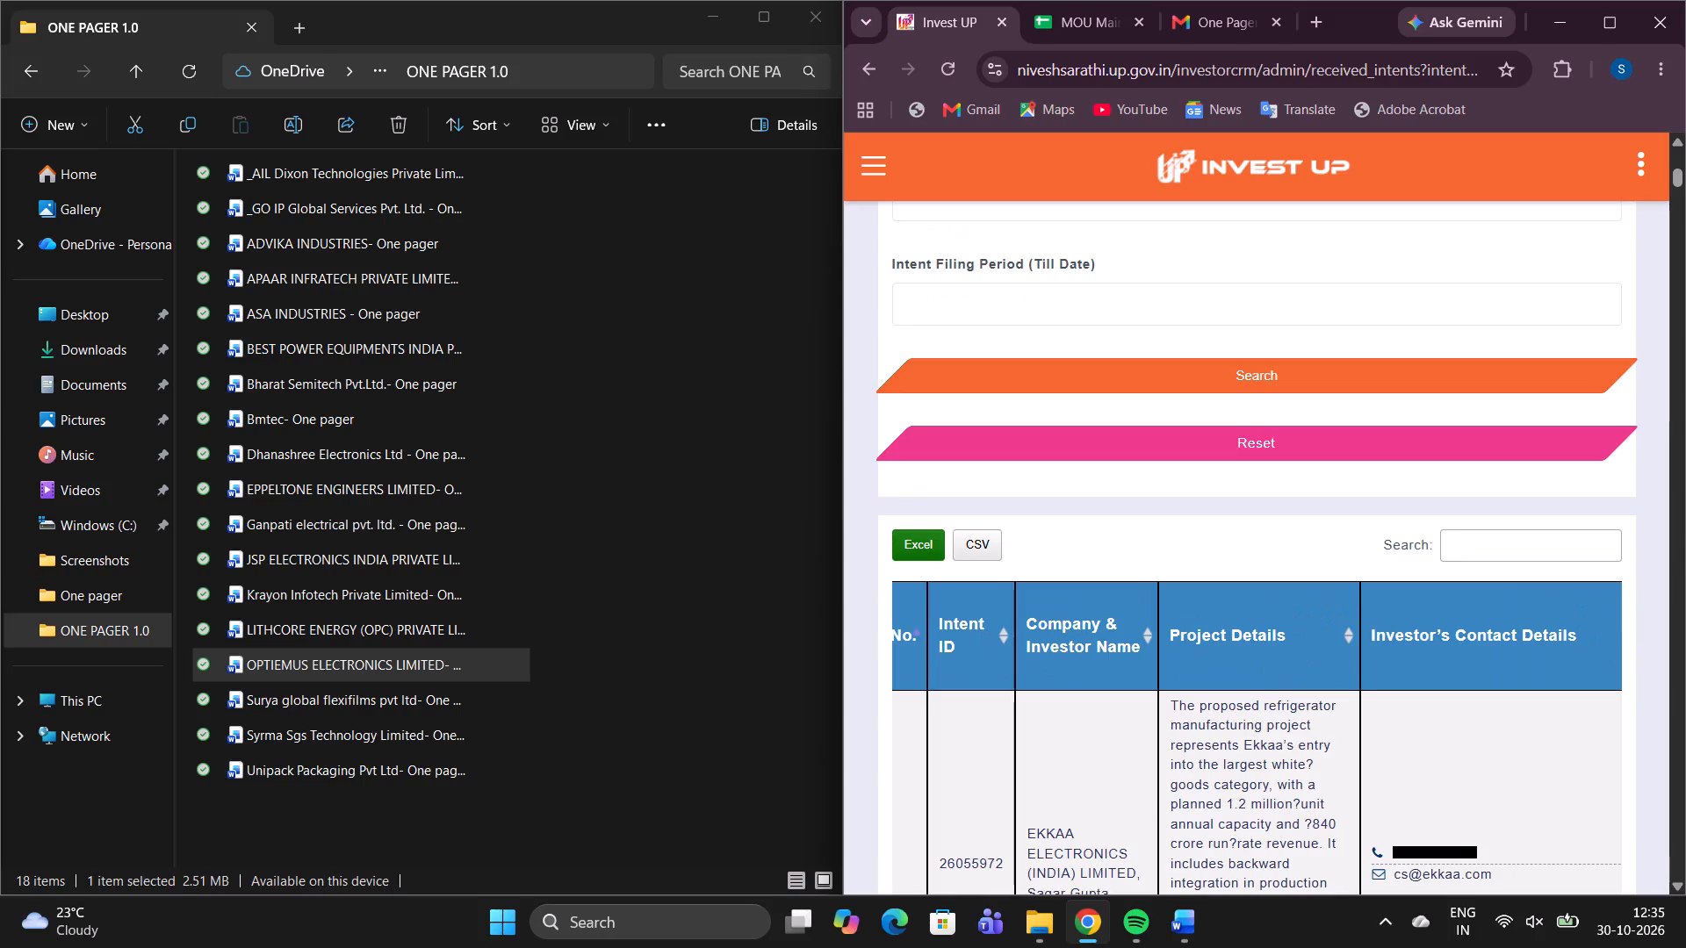
Search the received intents table for krayo to look up Krayon Infotech, and clear the search.
type("kr")
key("a")
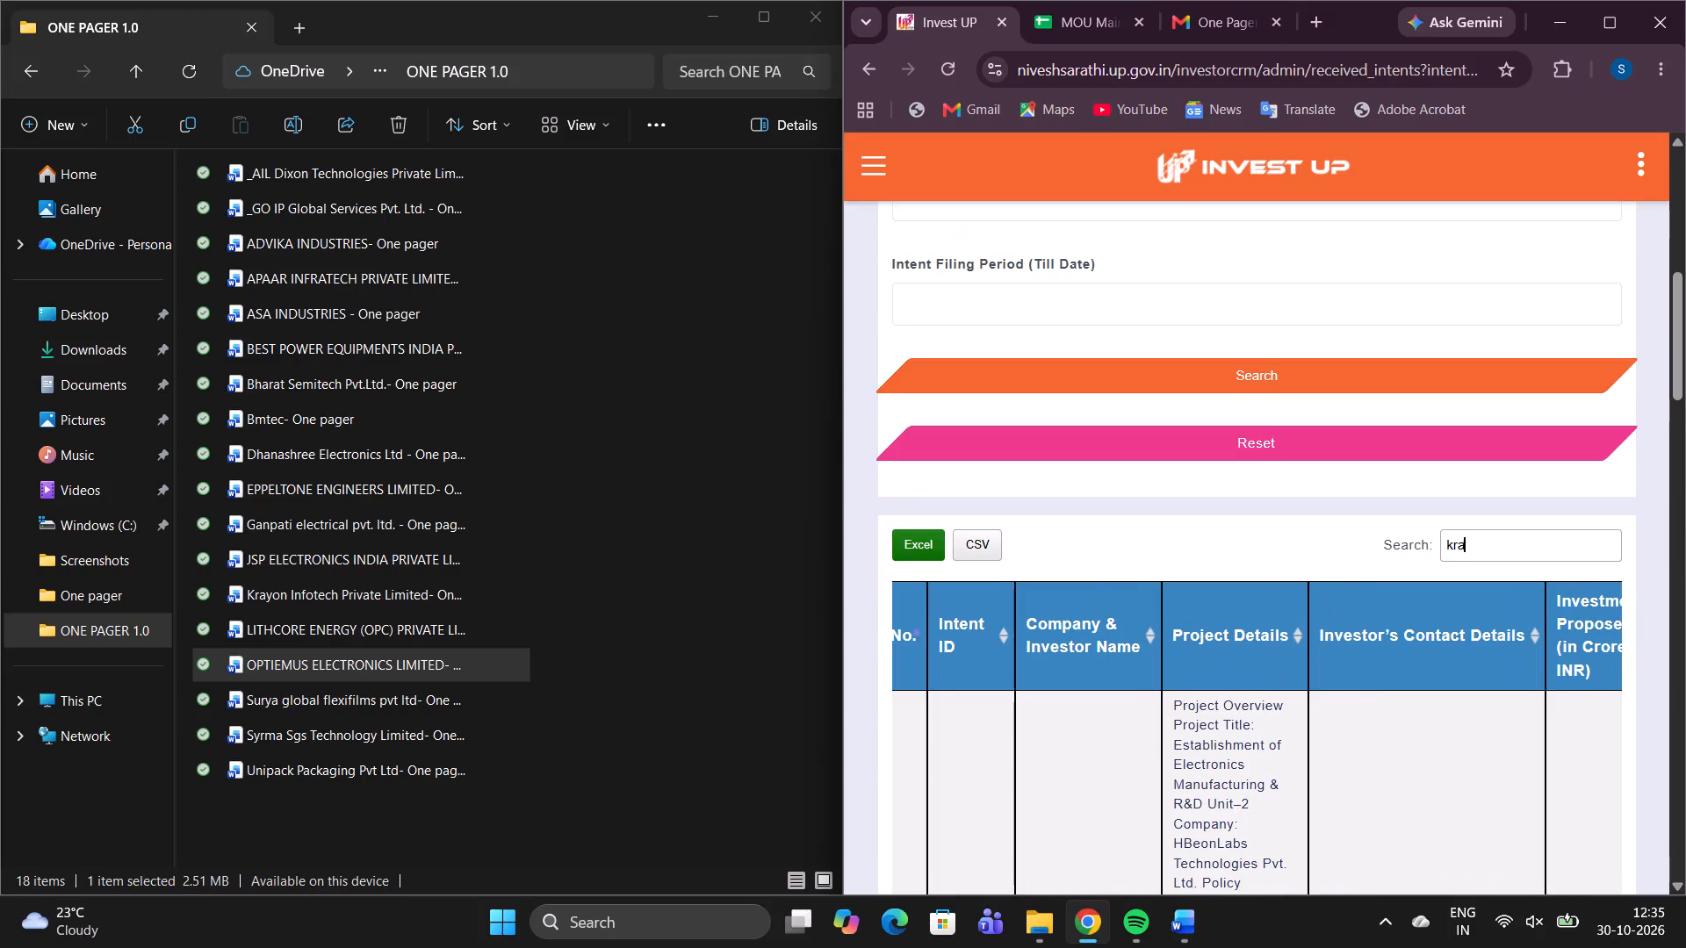
type("yo")
key("BackSpace")
key("BackSpace")
key("BackSpace")
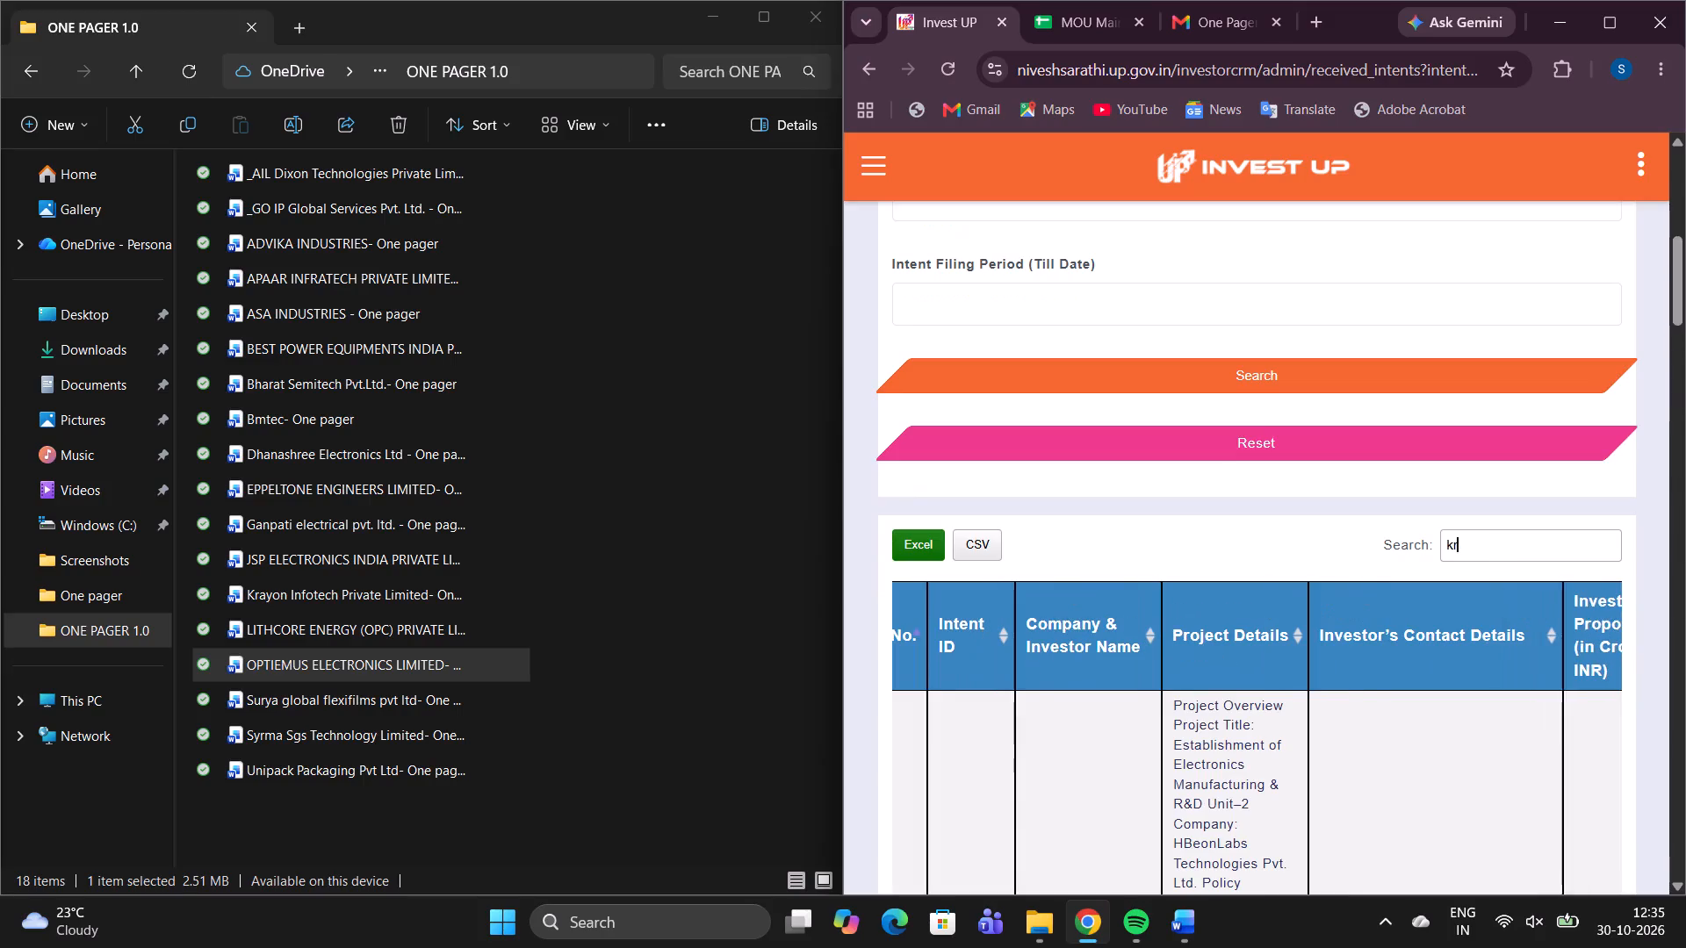
key("BackSpace")
key("BackSpace")
Search the received intents table for jsp to look up JSP ELECTRONICS INDIA, and clear the search.
type("js")
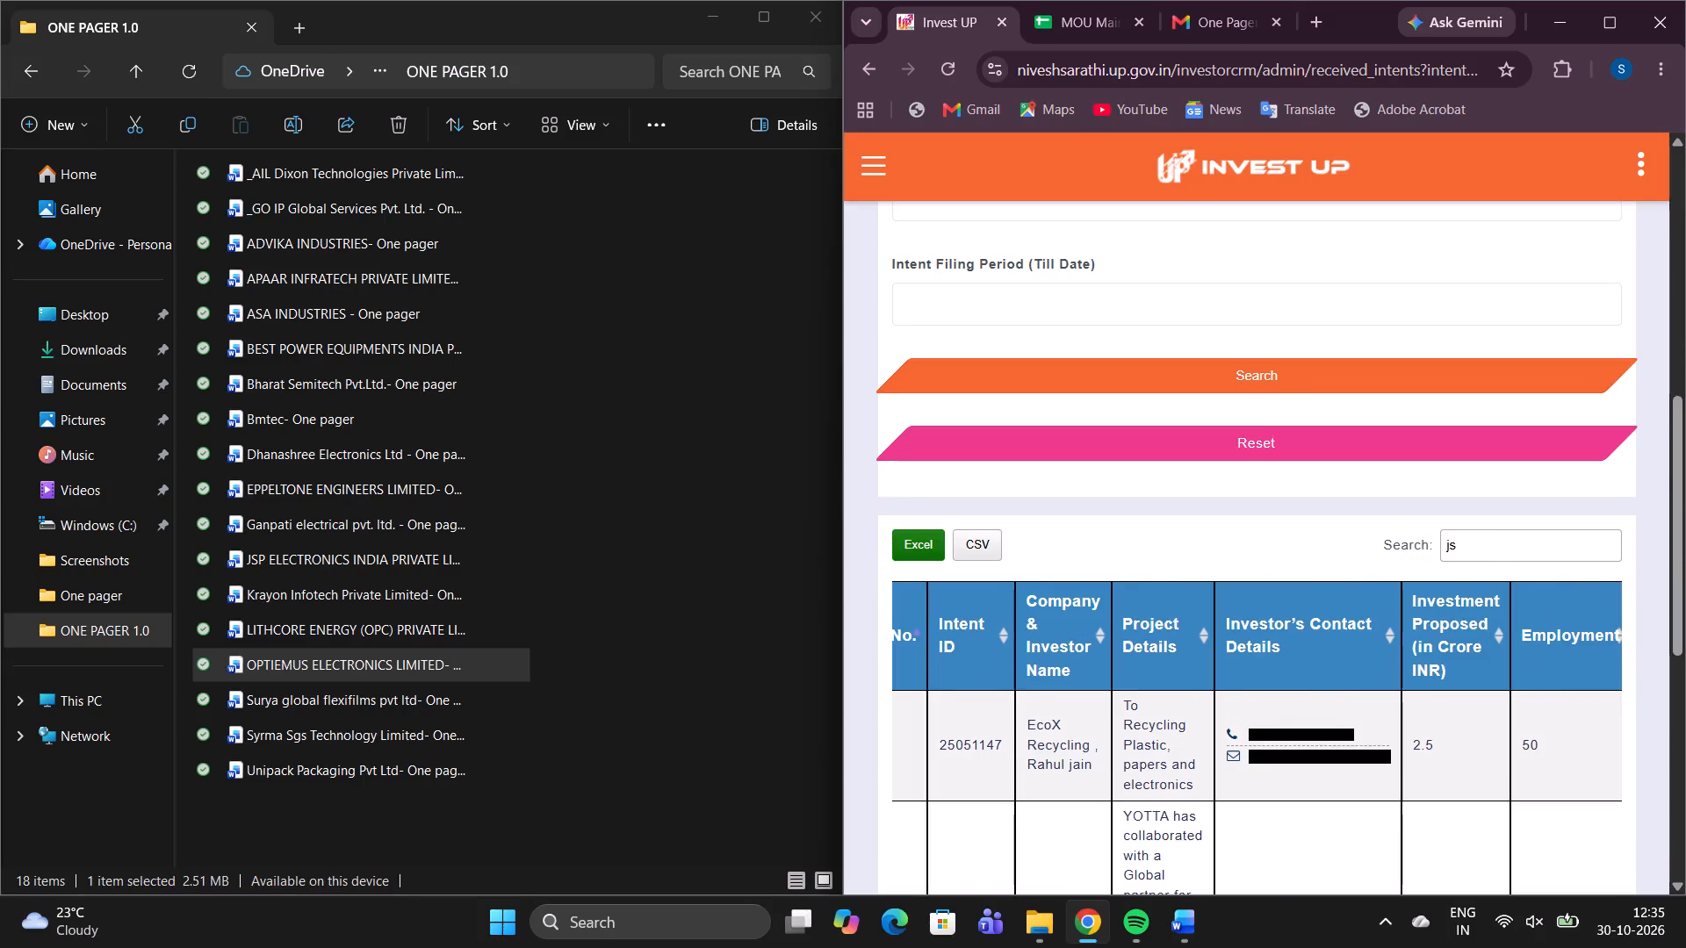
key("p")
key("BackSpace")
key("BackSpace")
key("BackSpace")
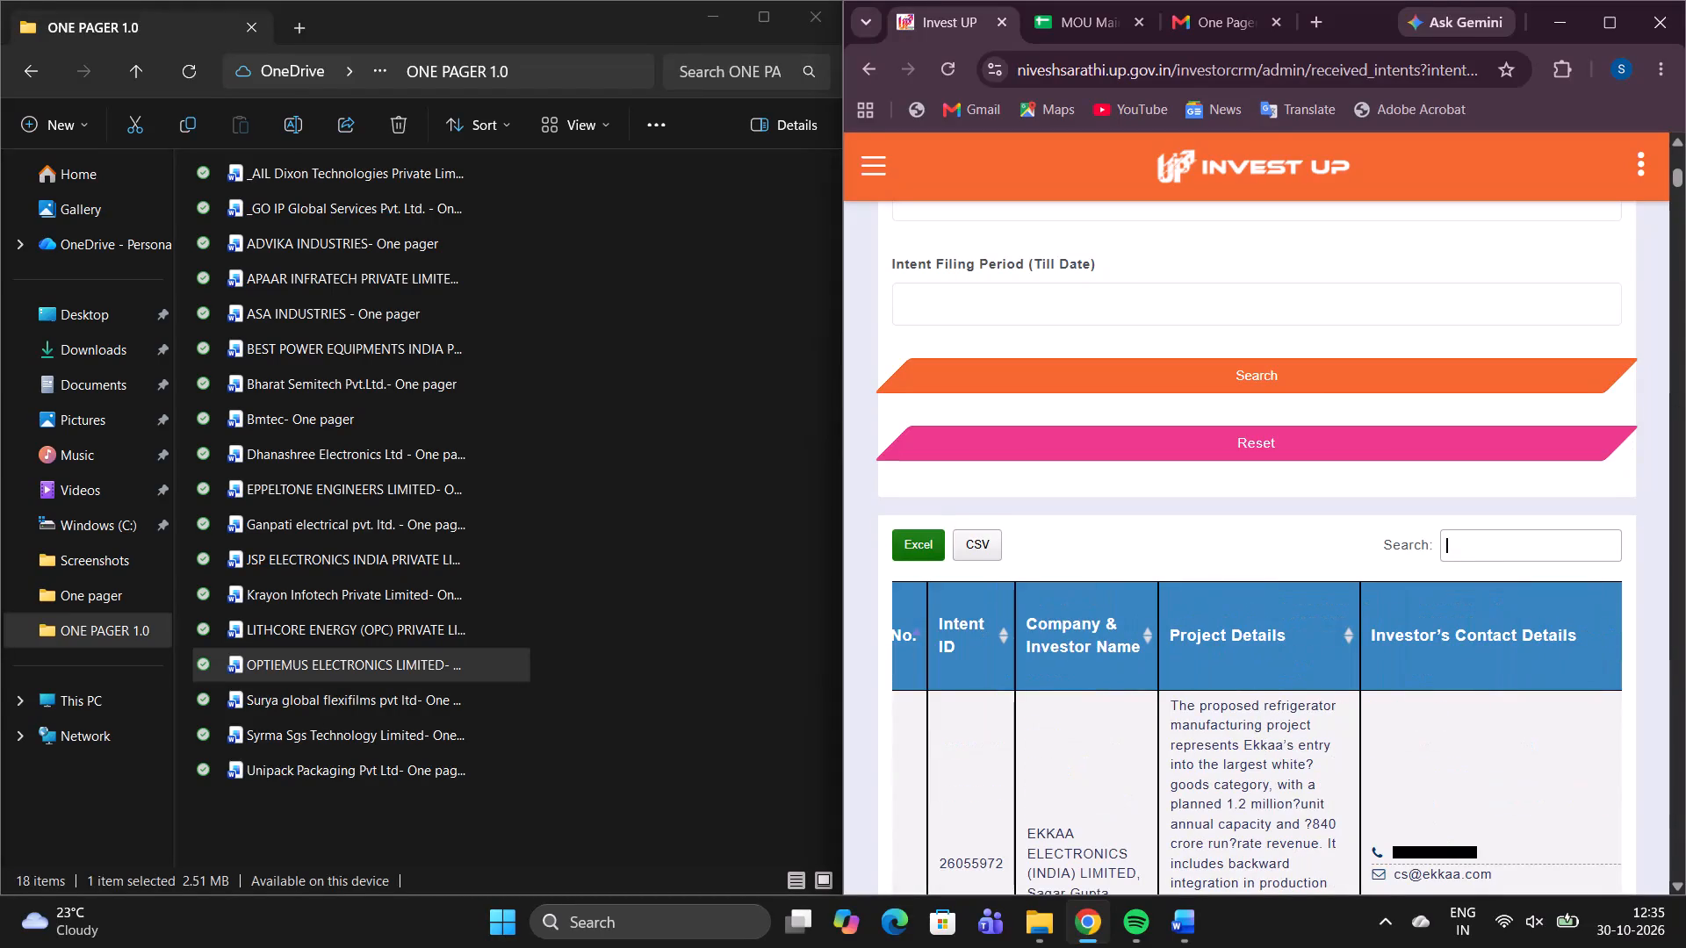
Search the received intents table for ganpati, check the MoU details in the Ganpati electrical one pager and minimize the Word windows.
type("ganpati")
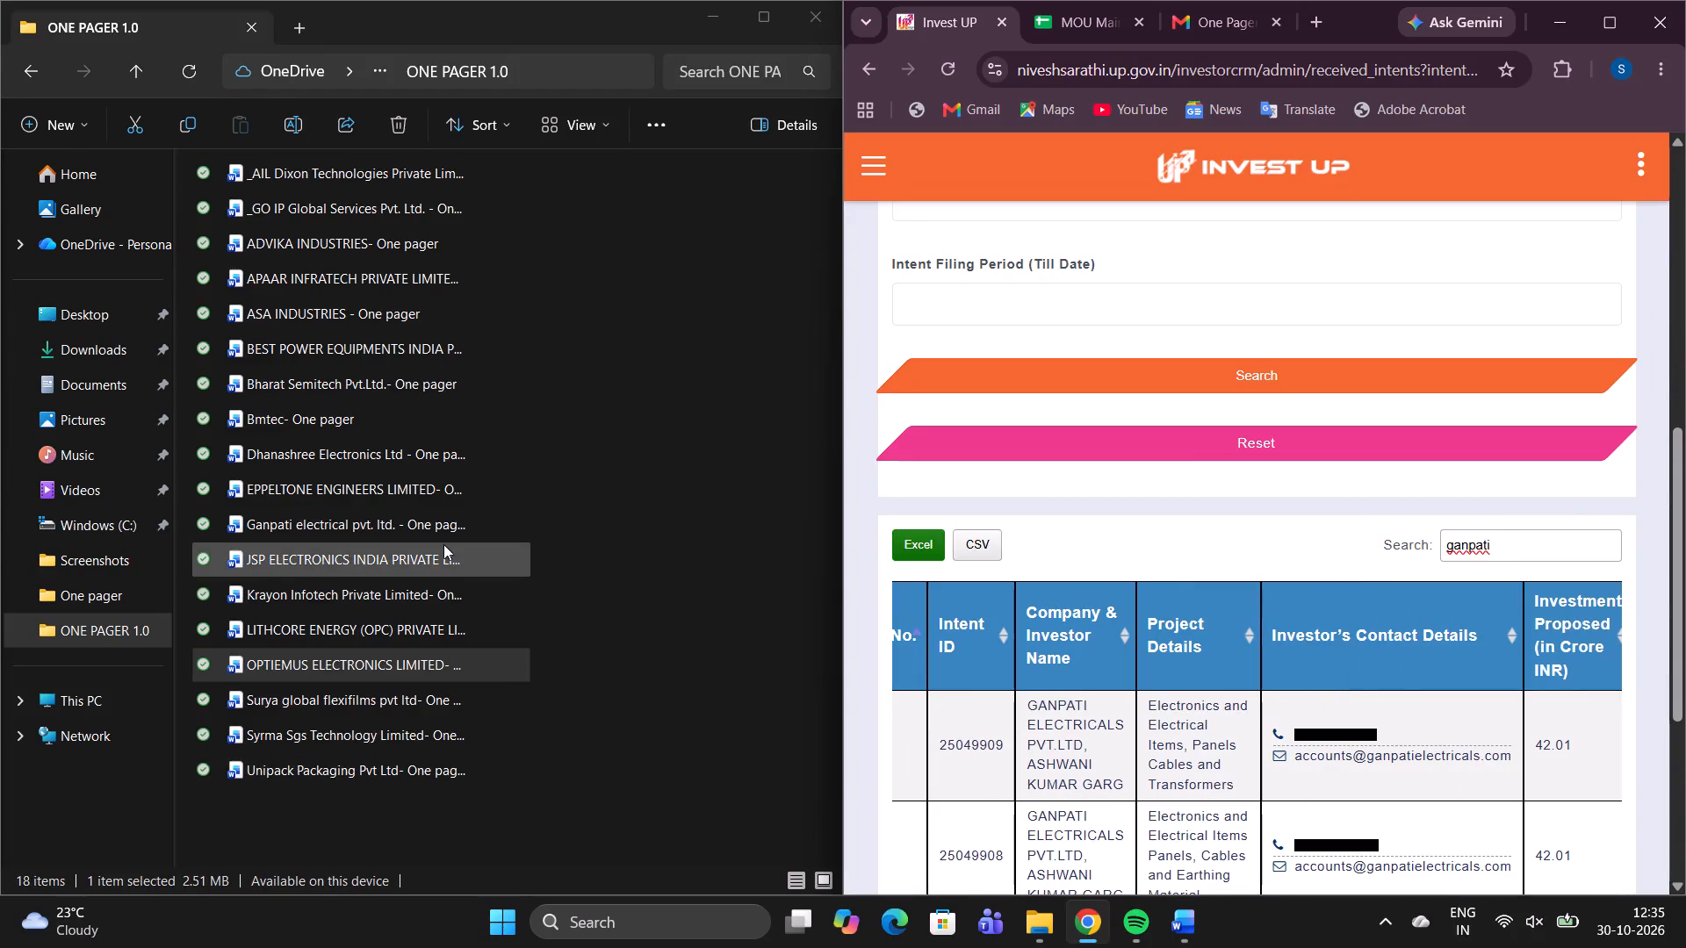
double_click(422, 528)
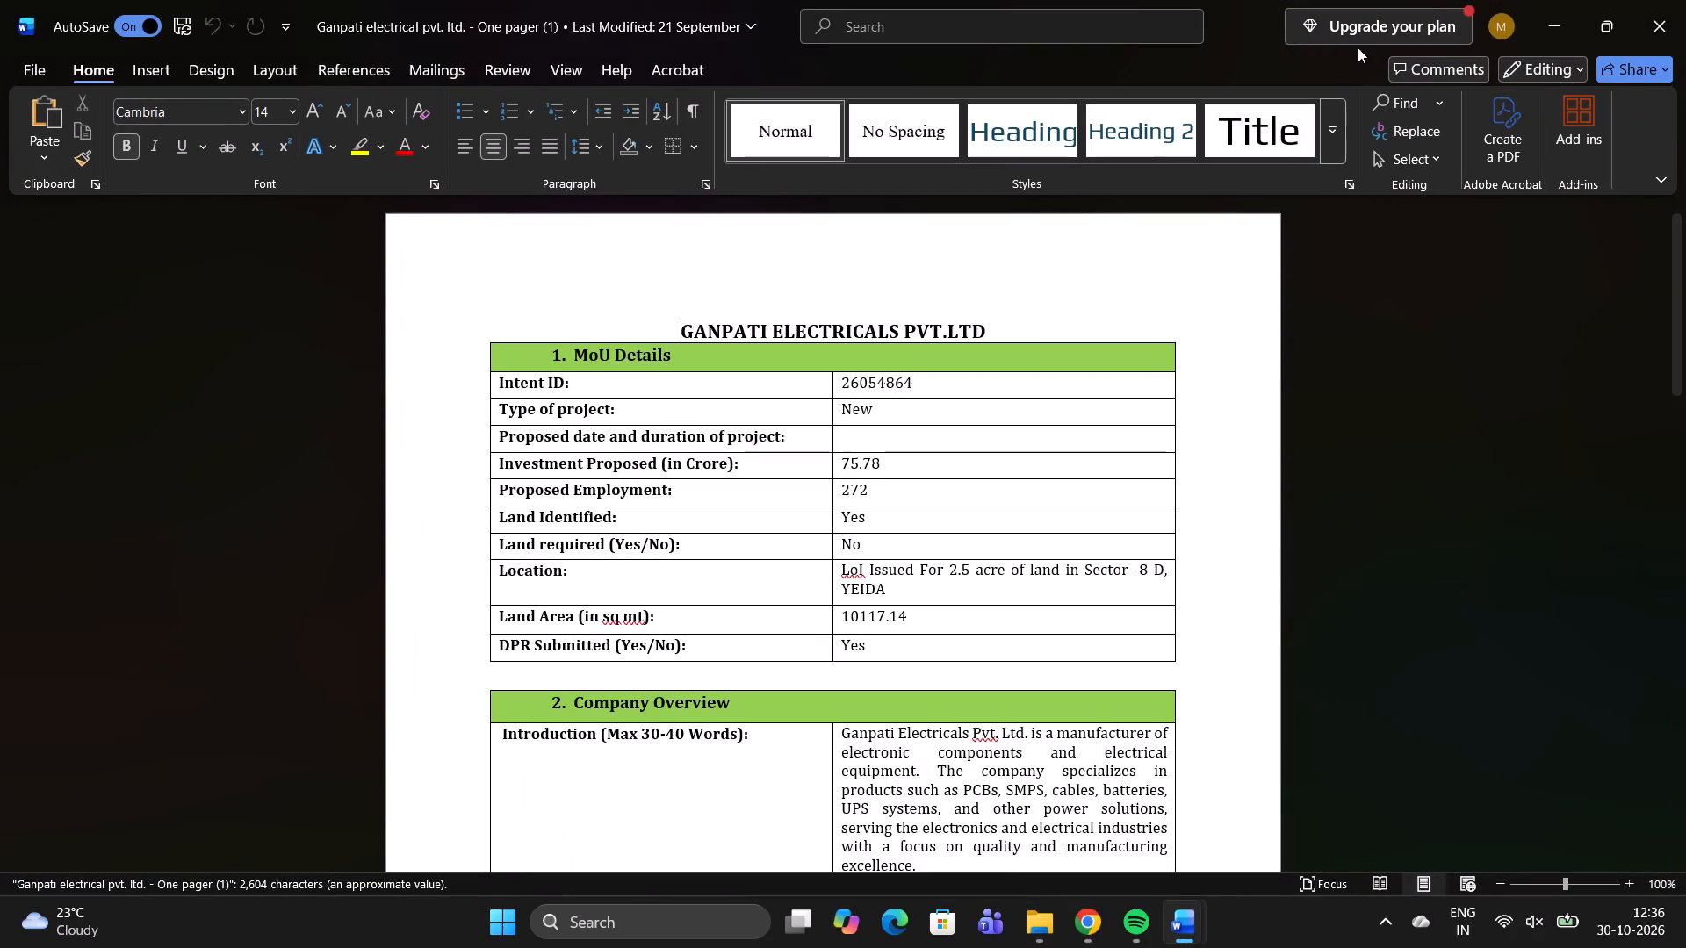
left_click(1557, 16)
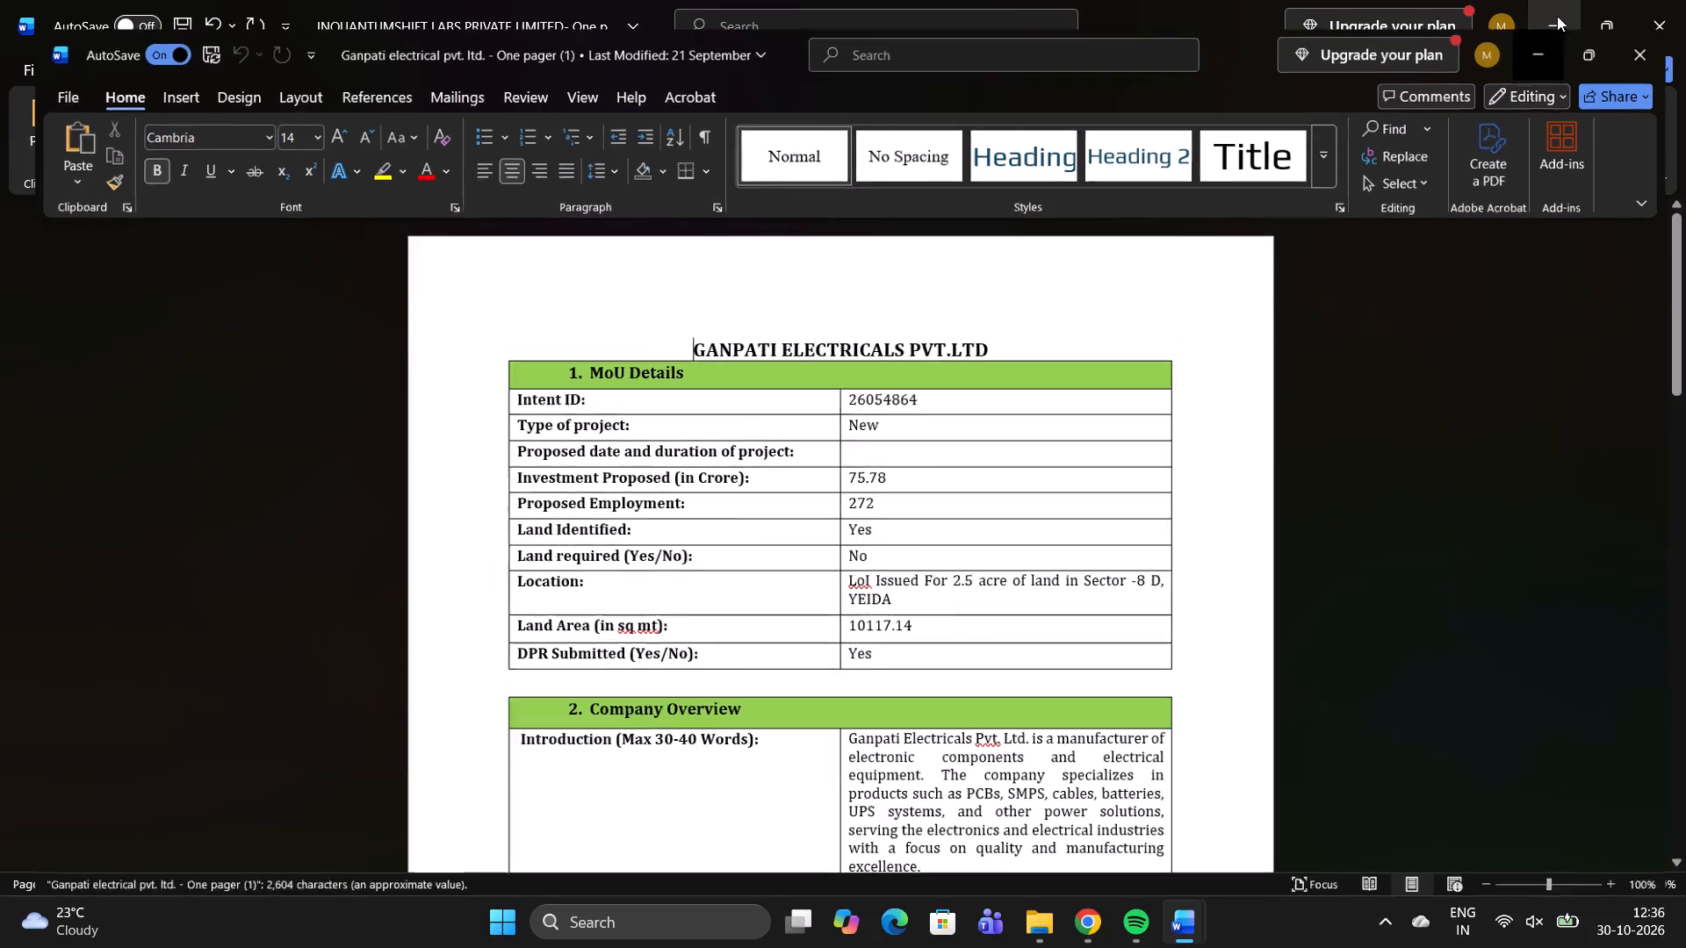
left_click(1550, 20)
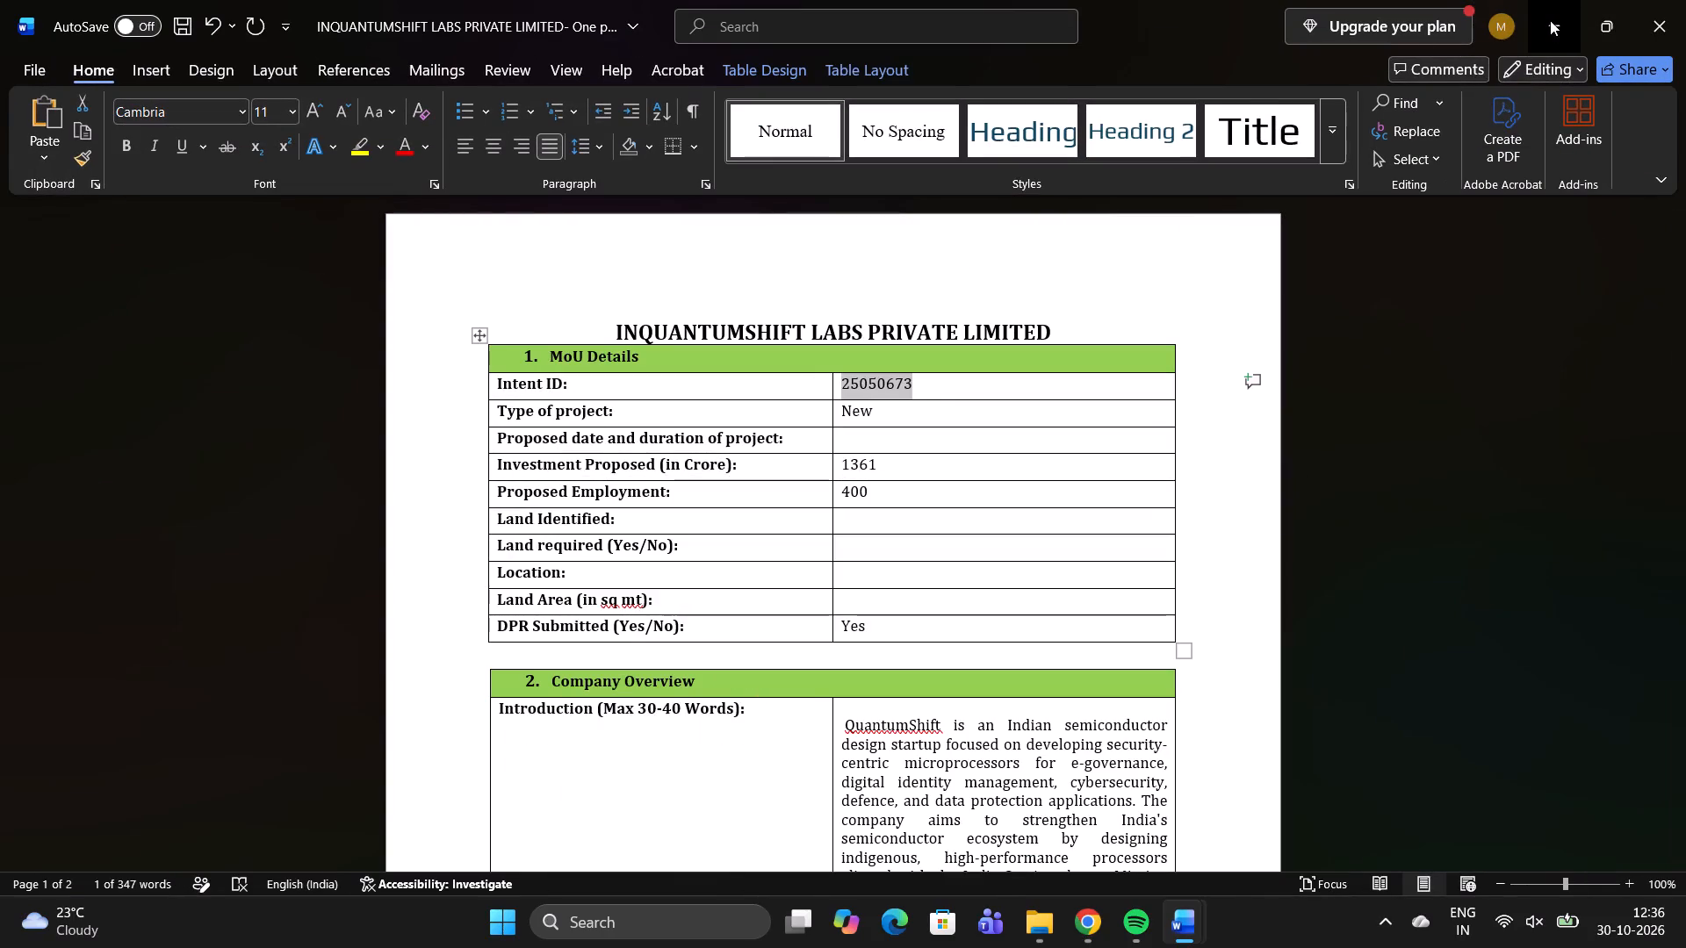
Examine the Ganpati Electricals records across the received intents table, through investment, employment, location and current status, and clear the search.
scroll(1302, 470, "down", 1)
scroll(1302, 470, "left", 1)
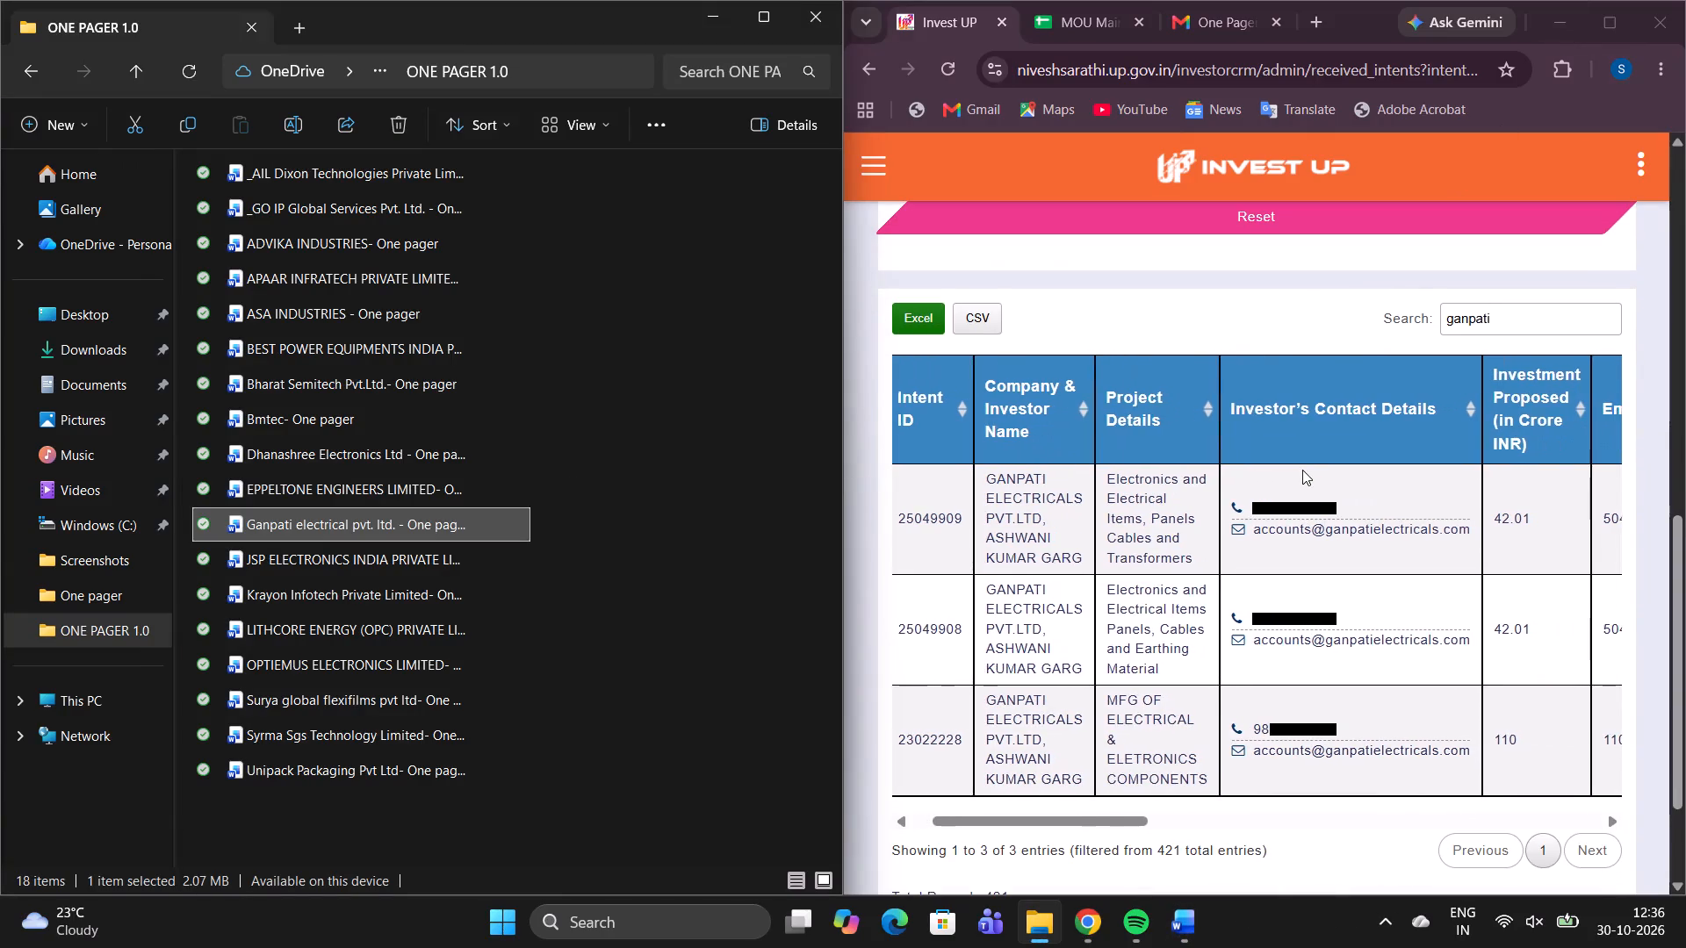
scroll(1302, 470, "left", 4)
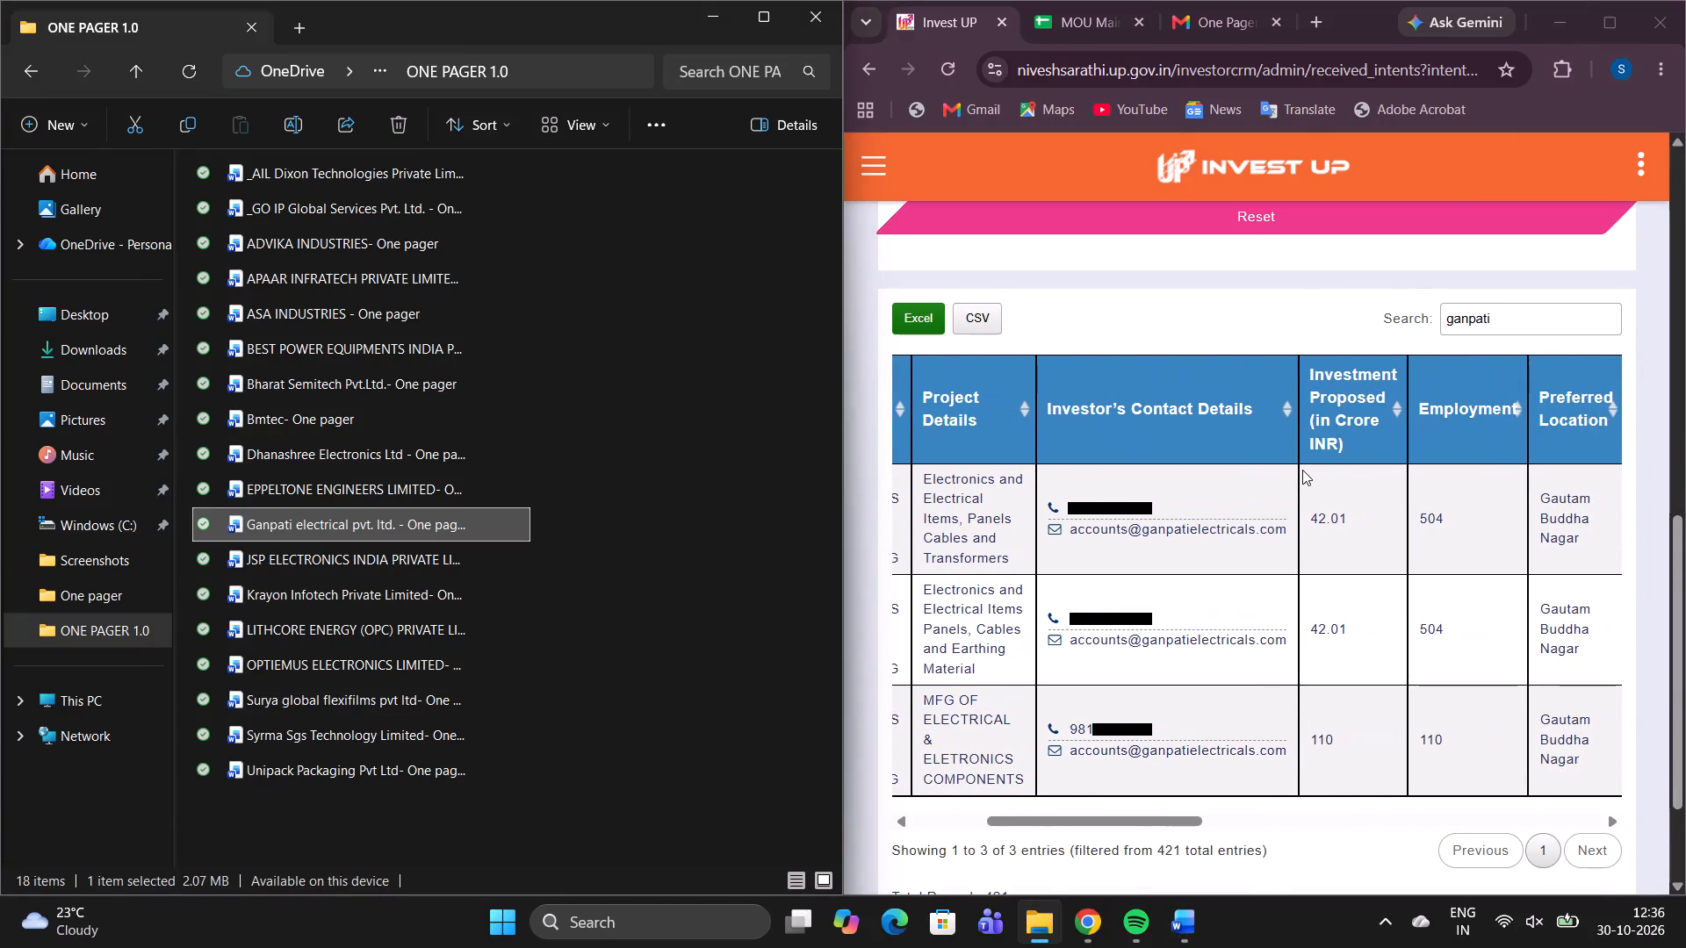
scroll(1302, 470, "left", 7)
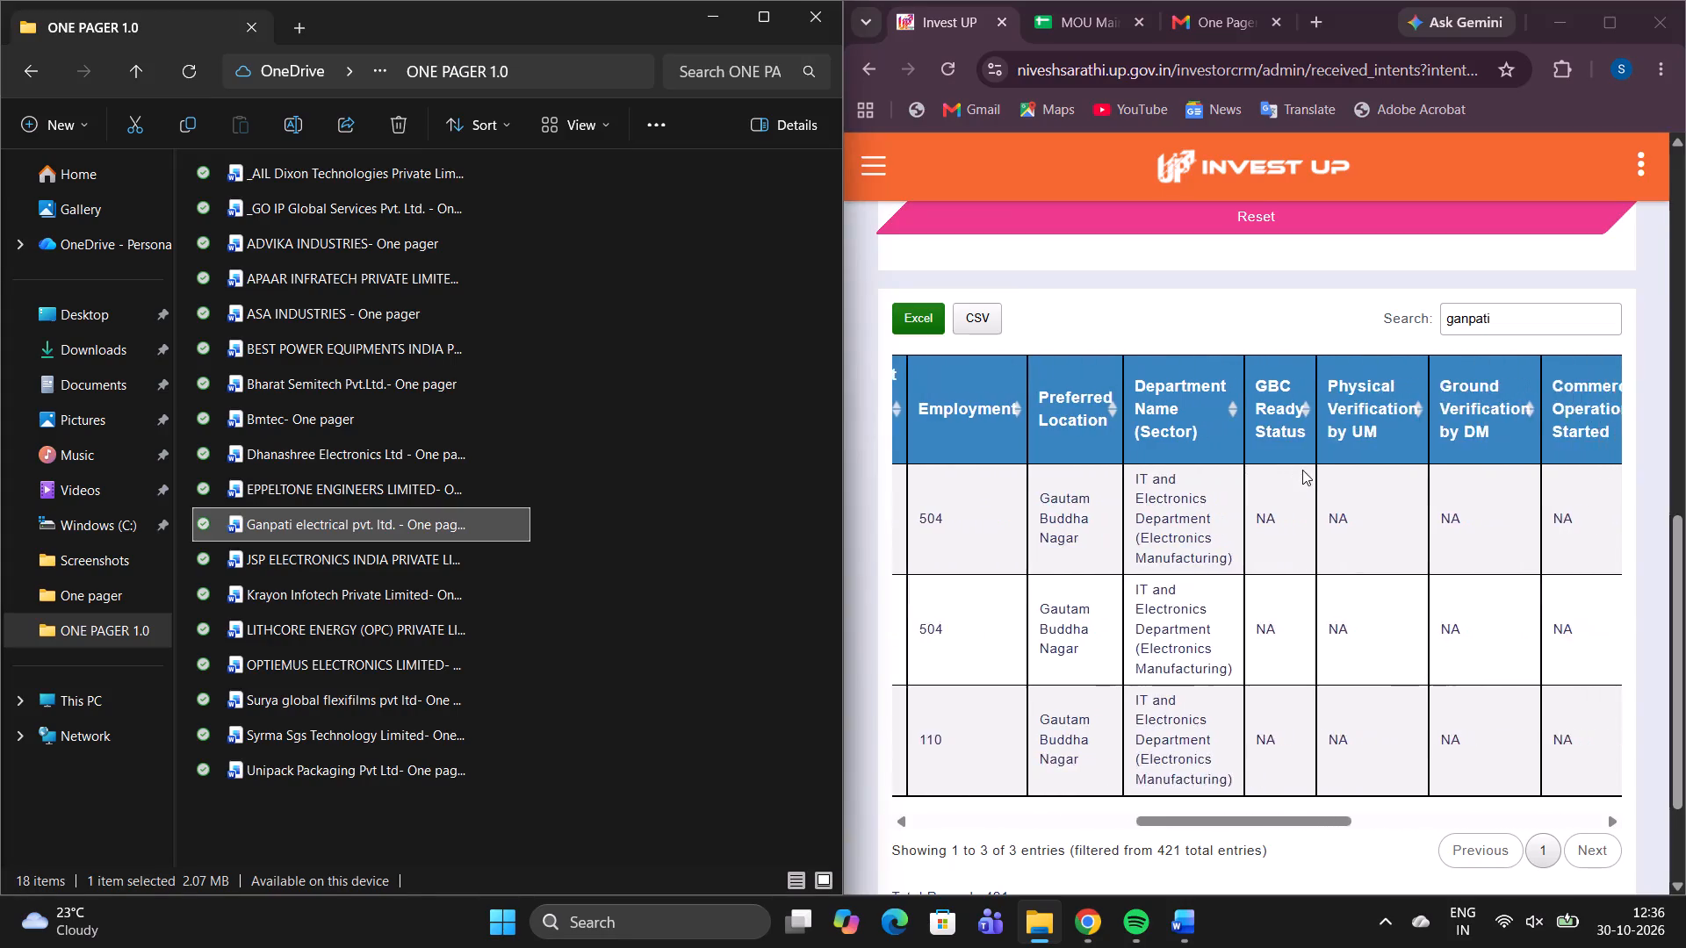
scroll(1302, 470, "left", 2)
scroll(1302, 470, "right", 2)
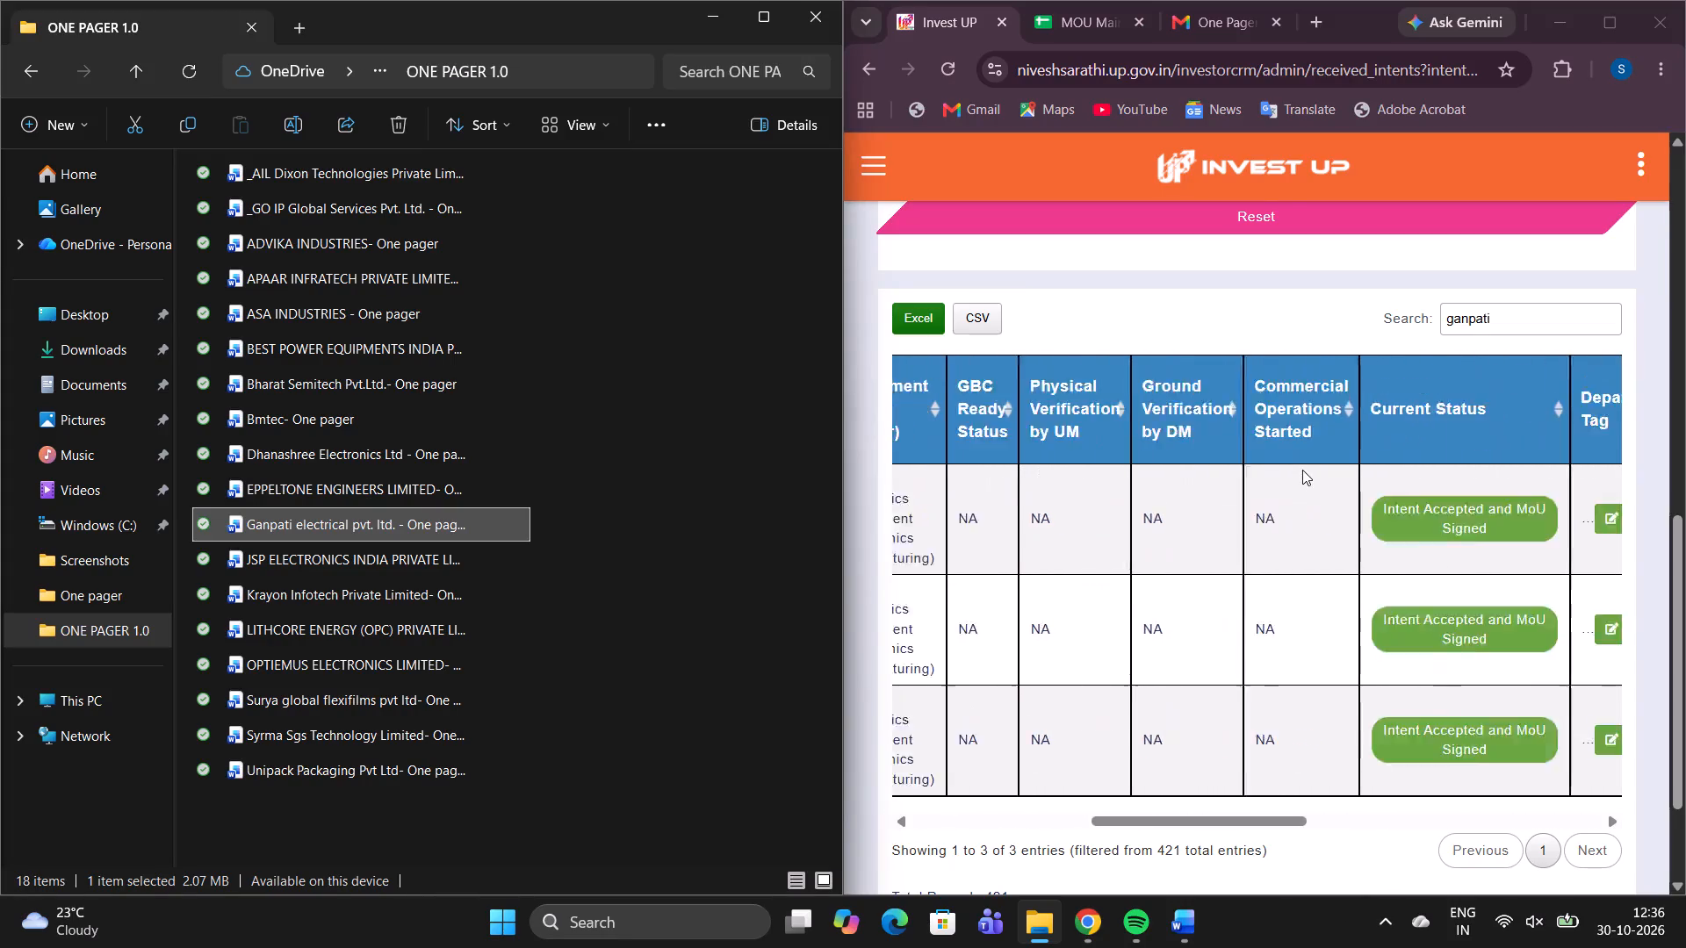
scroll(1302, 470, "up", 3)
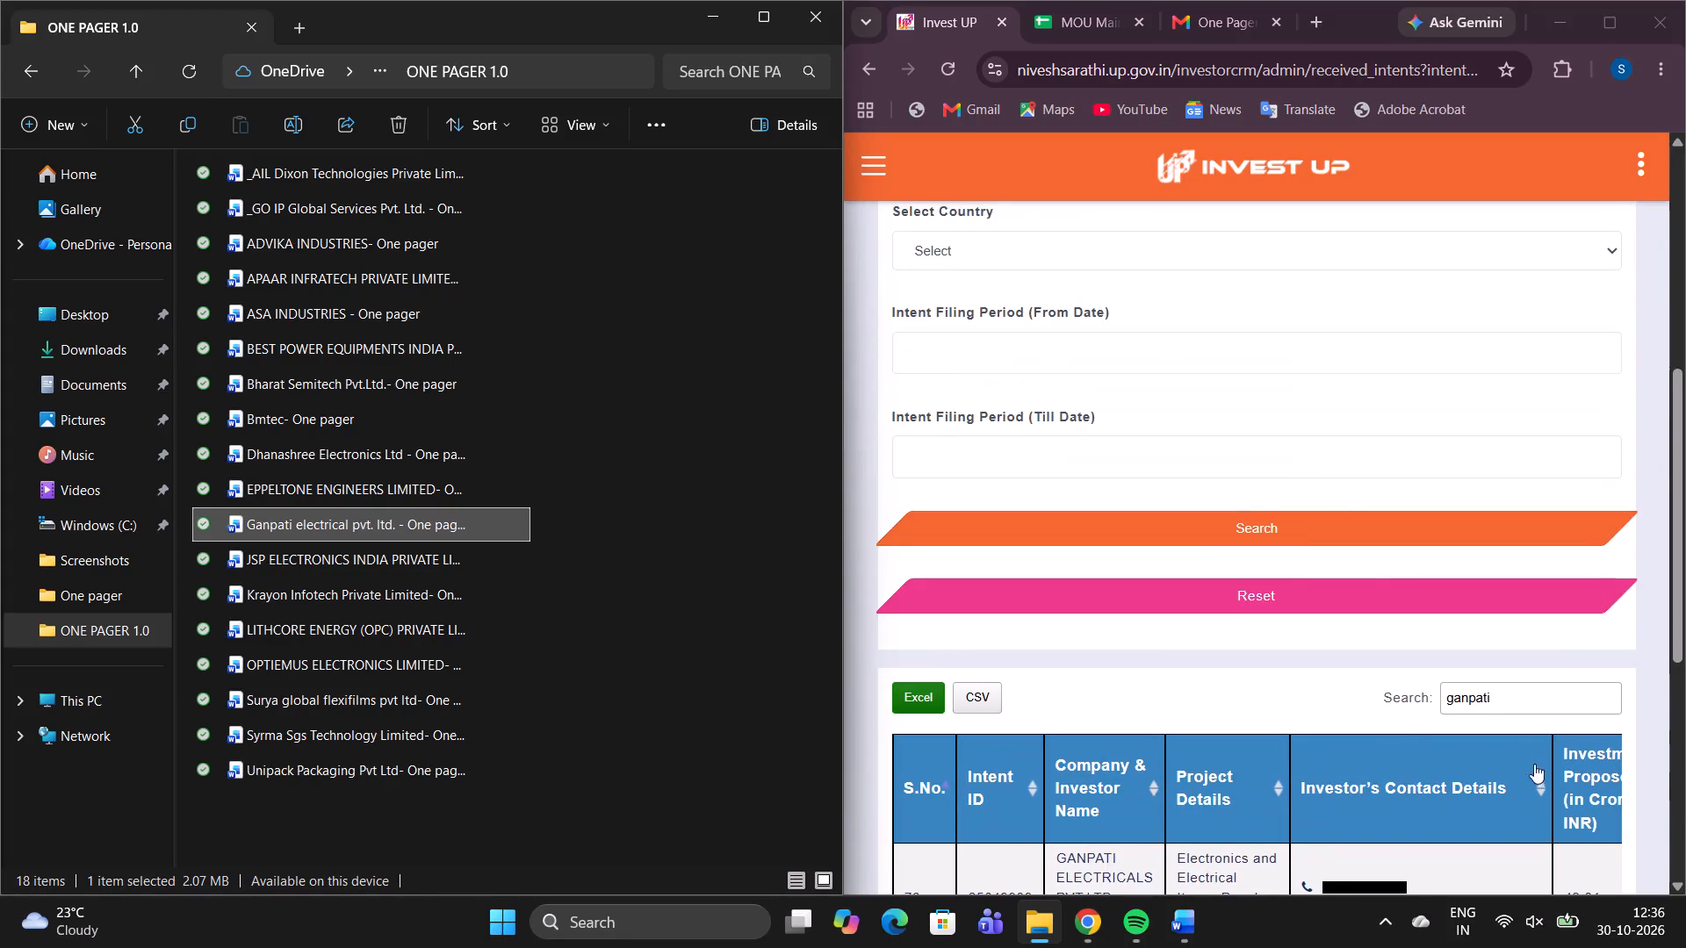
left_click_drag(1523, 698, 1335, 678)
key("BackSpace")
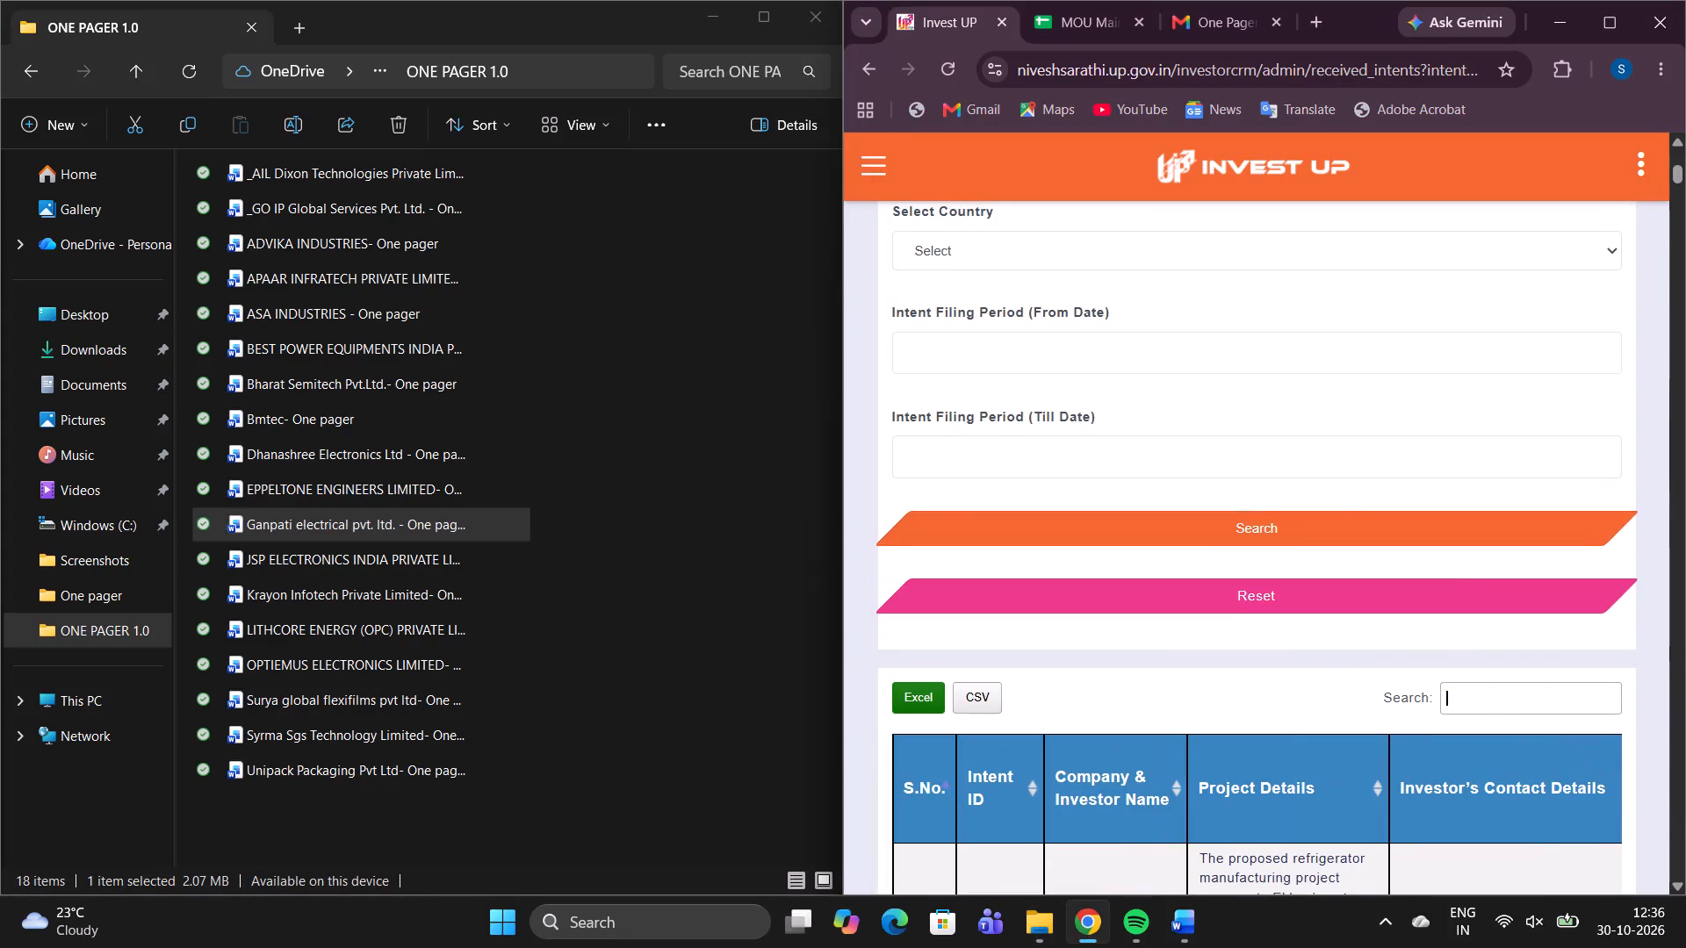
Search the received intents table for epp to look up EPPELTONE ENGINEERS LIMITED, and clear the search.
type("epp")
key("BackSpace")
key("BackSpace")
key("BackSpace")
key("BackSpace")
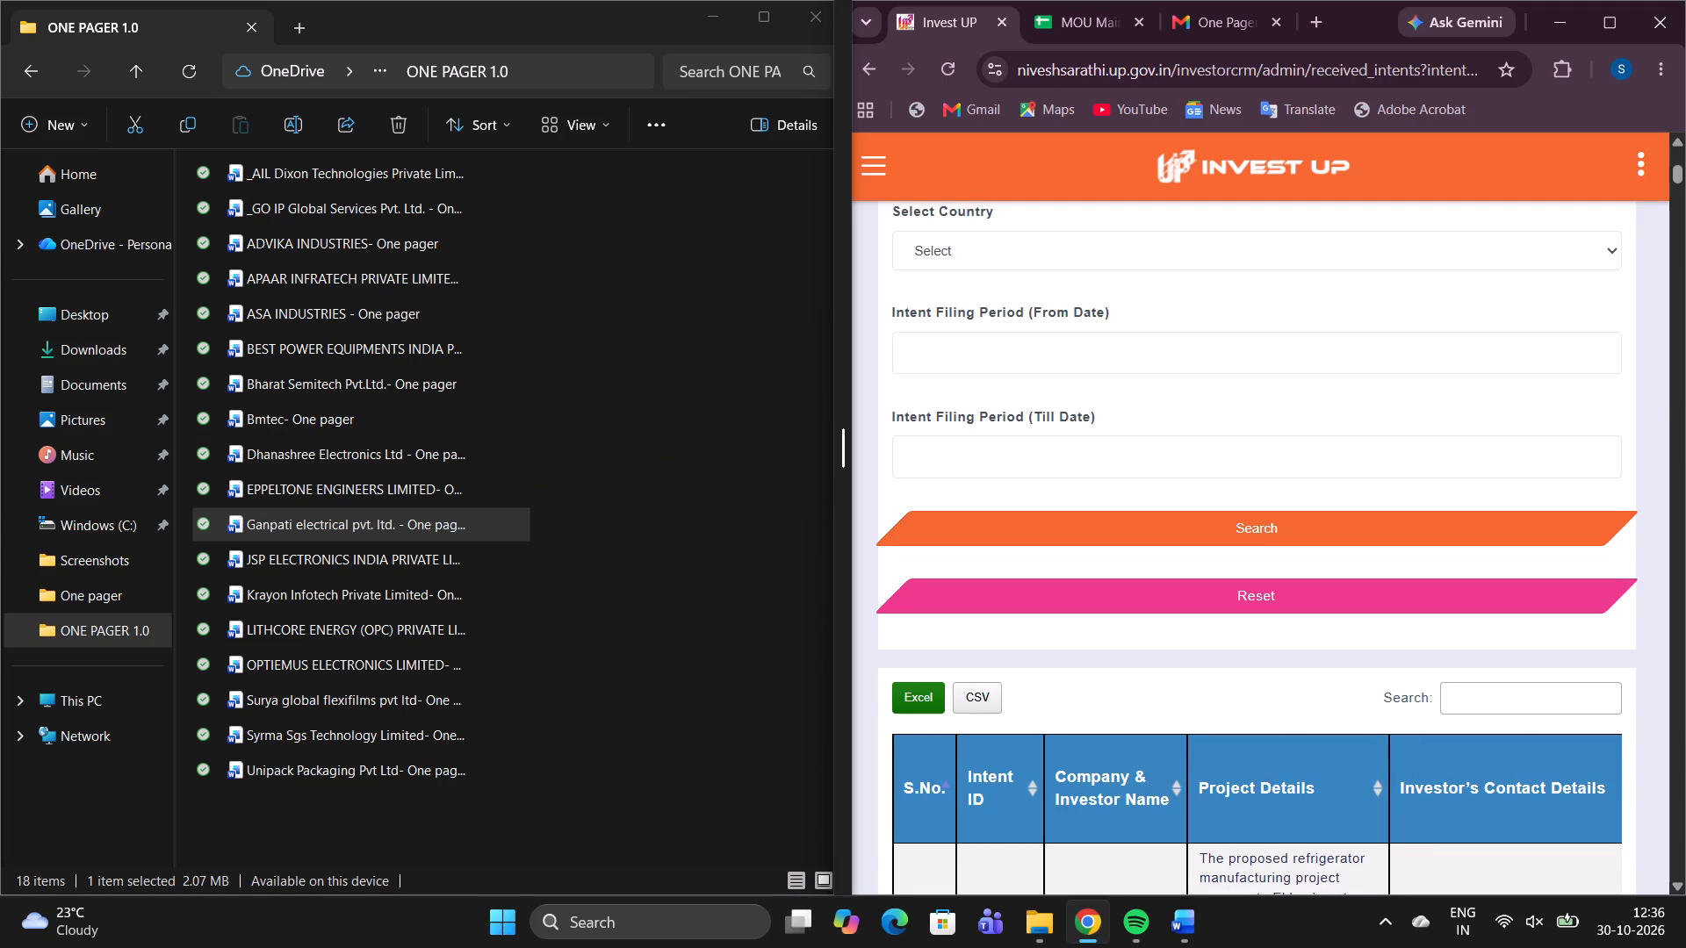
Search the received intents table for dhansh to look up Dhanashree Electronics Ltd, and clear the search.
type("dhan")
type("sh")
key("BackSpace")
key("BackSpace")
key("BackSpace")
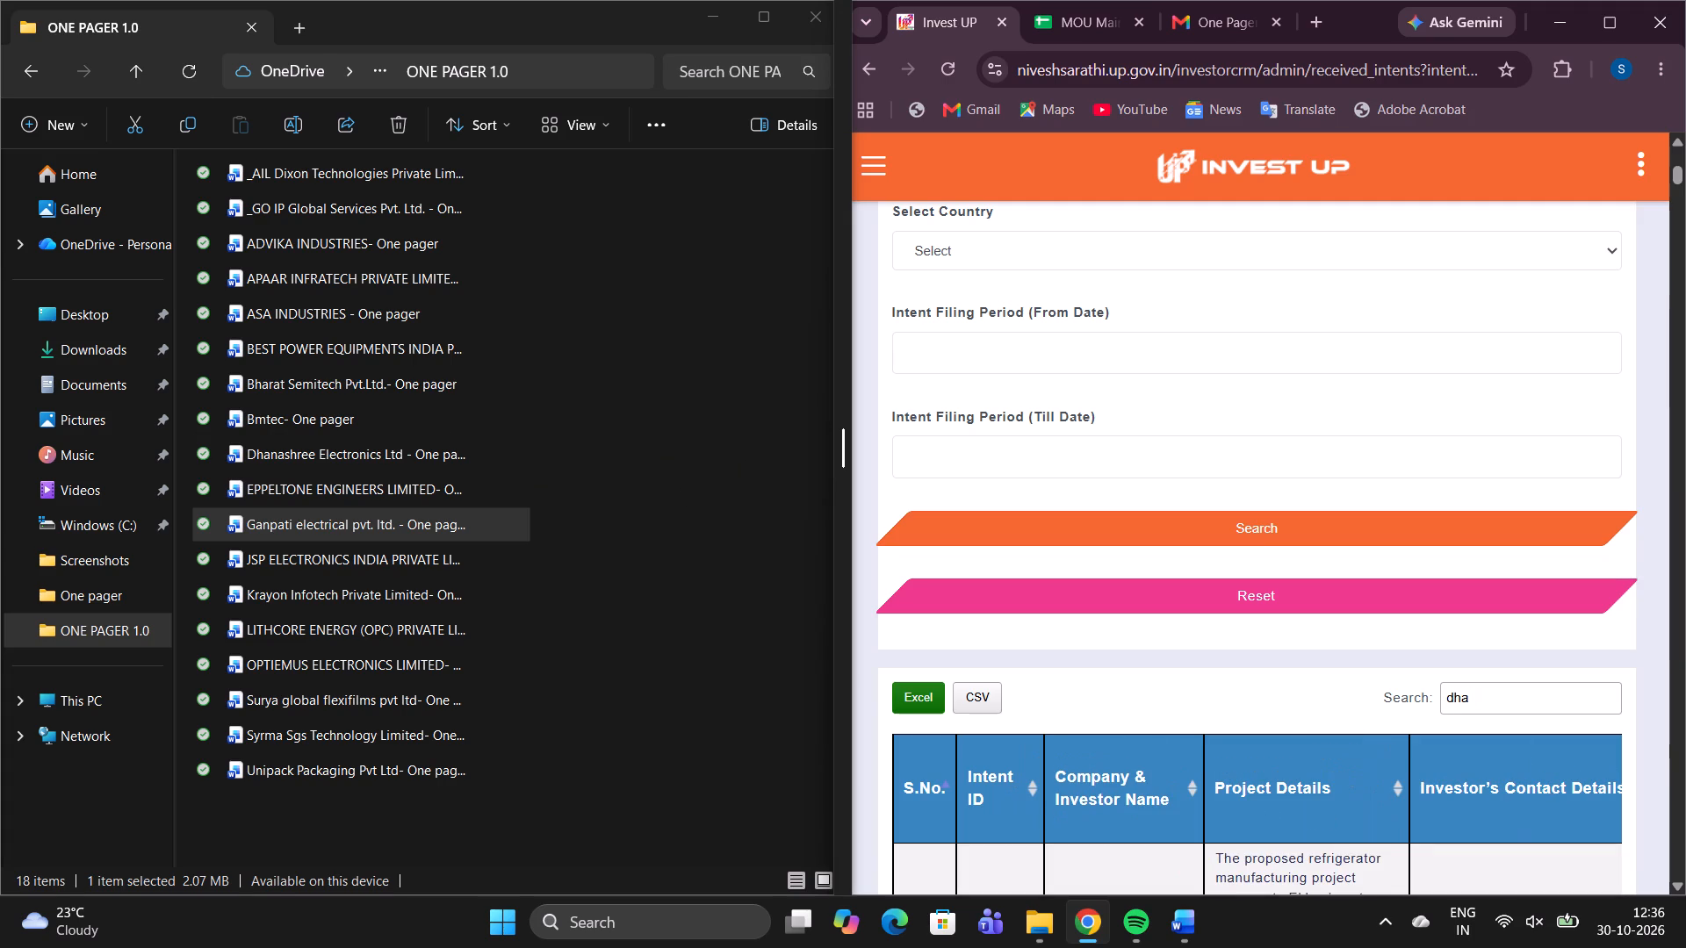
key("BackSpace")
key("BackSpace")
key("BackSpace")
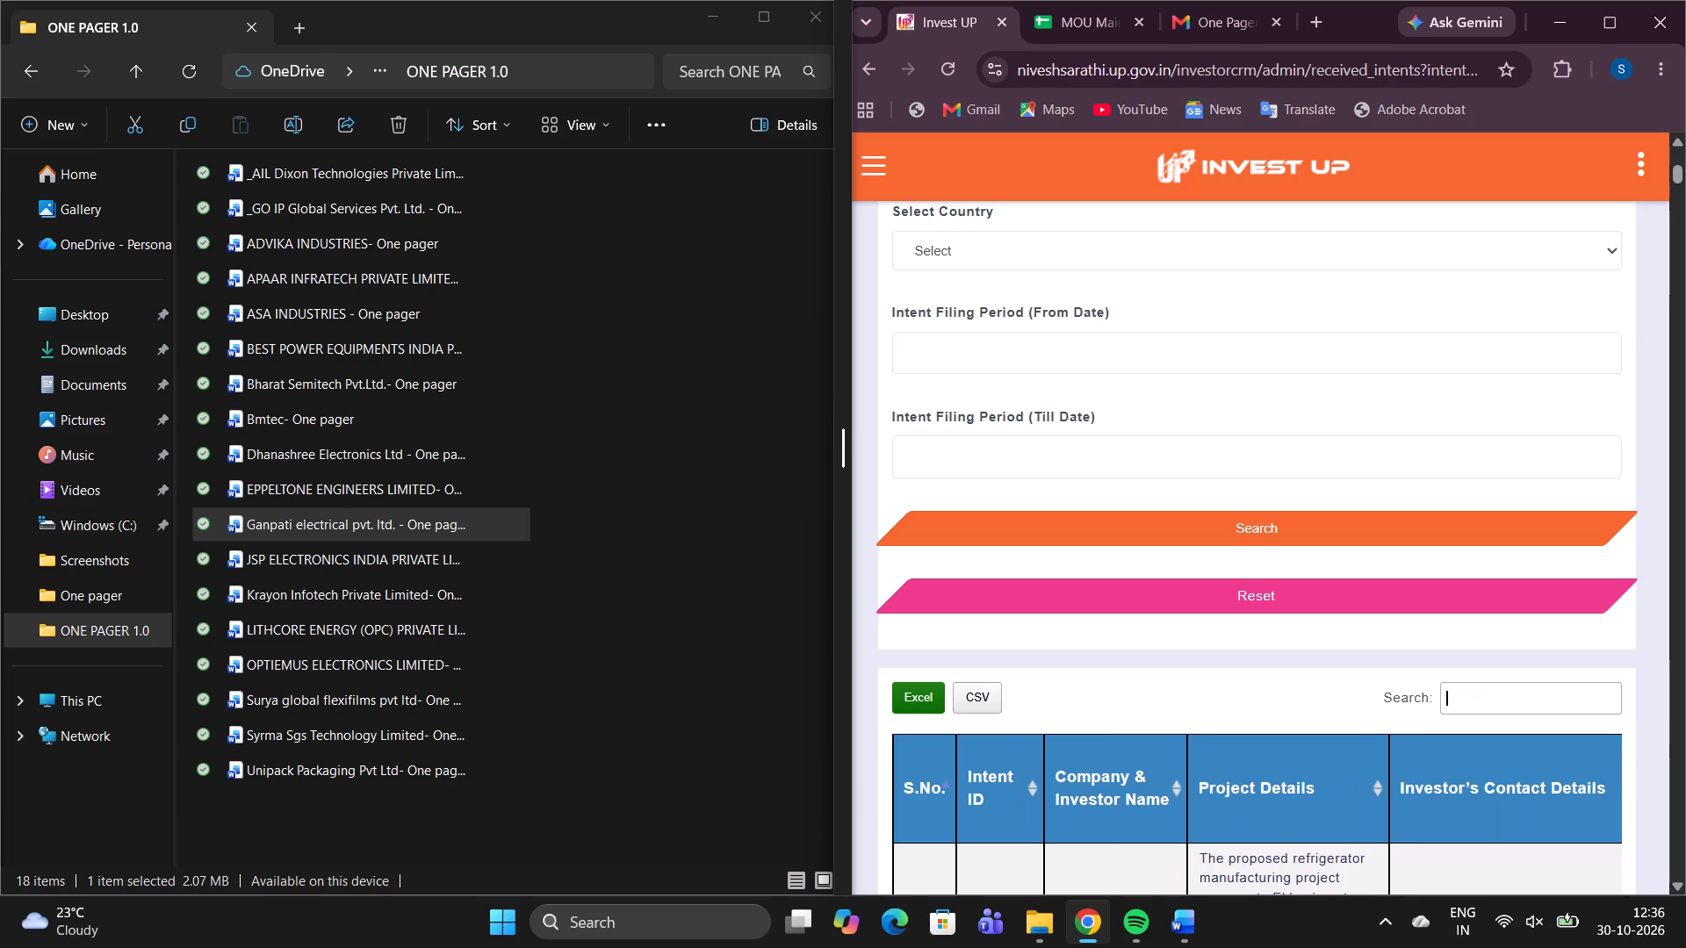
Search the received intents table for bmt to look up Bmtec, and clear the search.
type("bm")
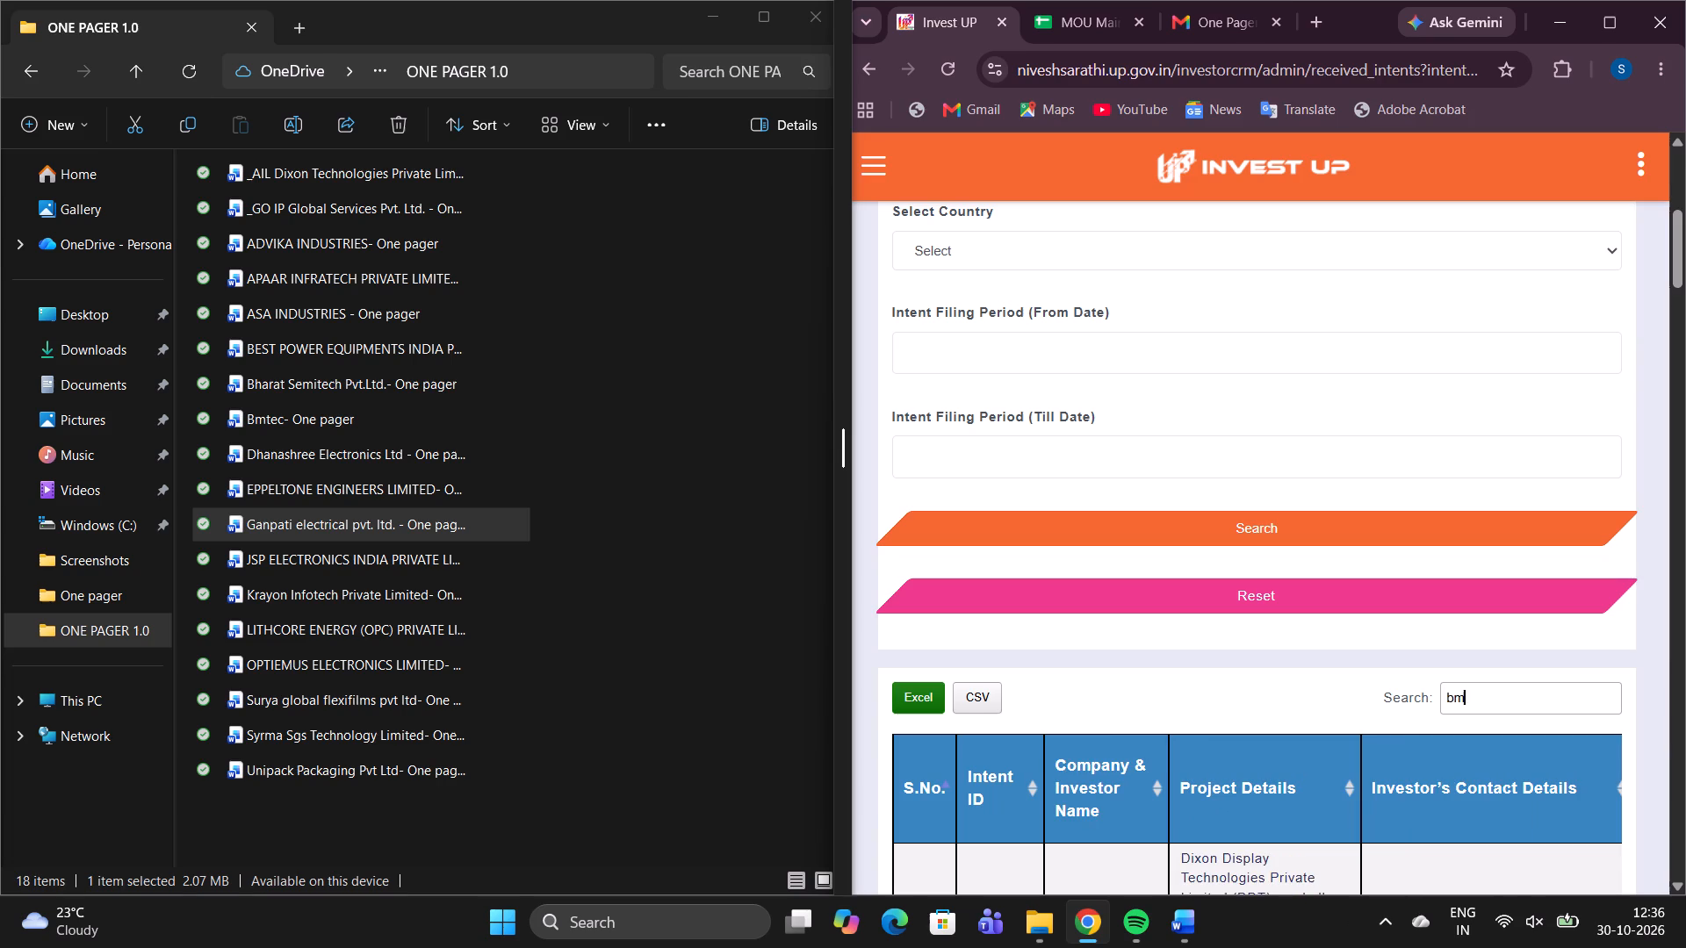
key("t")
key("BackSpace")
key("BackSpace")
key("BackSpace")
key("BackSpace")
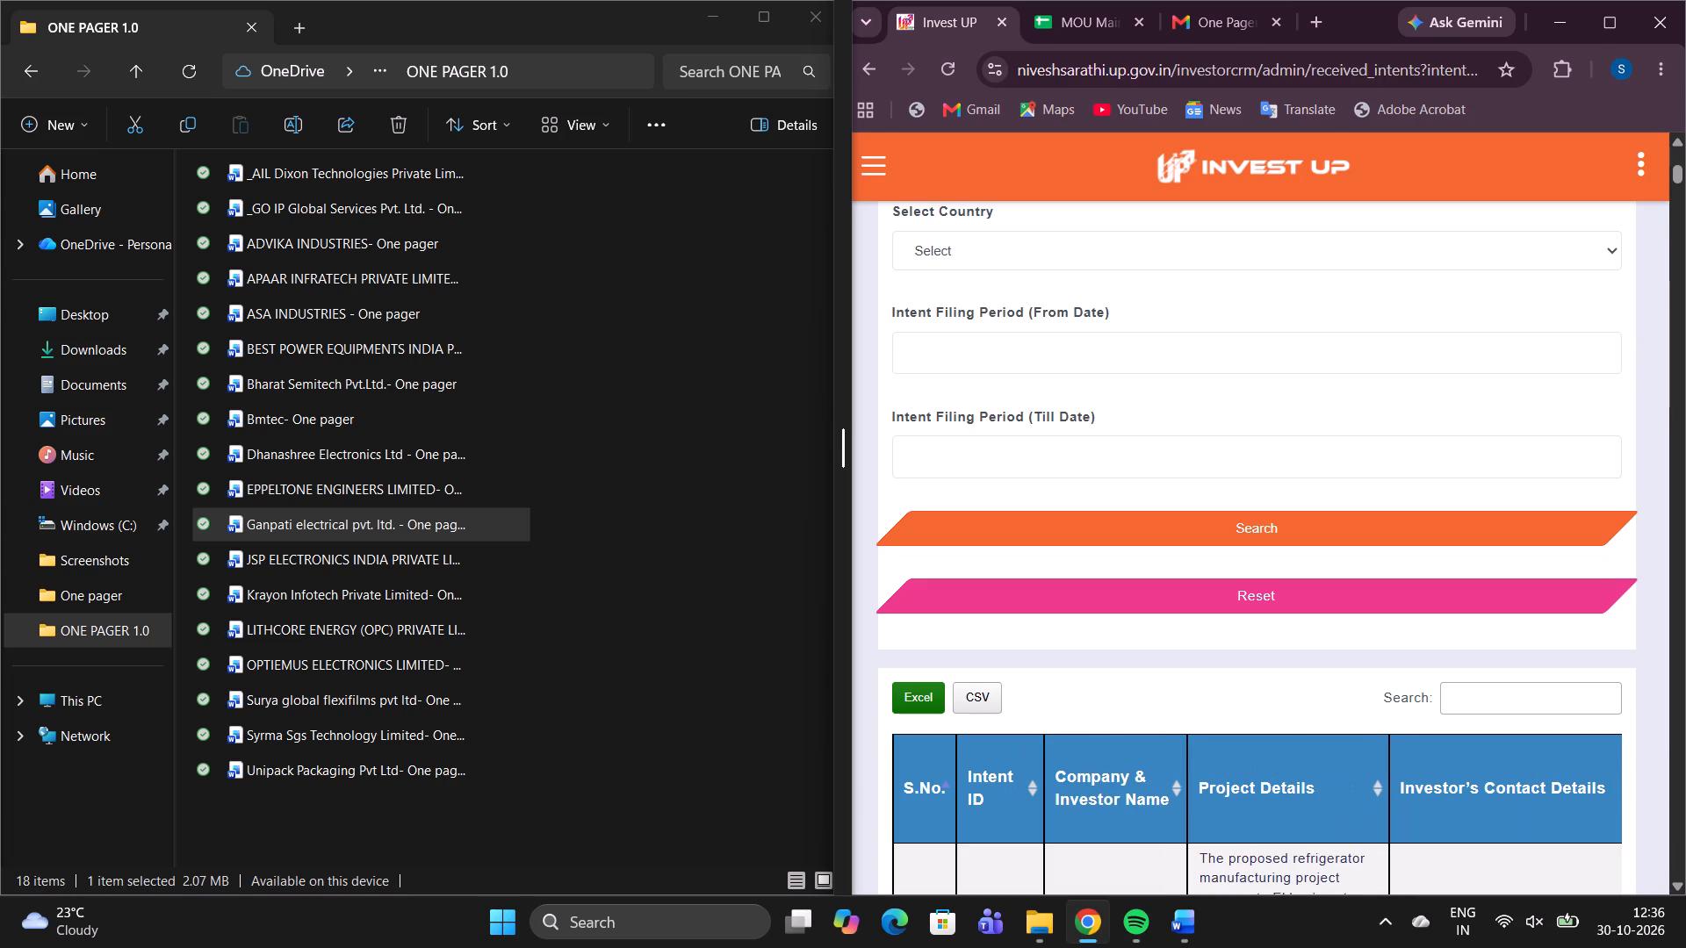
Search the received intents table for bharat to look up Bharat Semitech Pvt.Ltd., and view the matching records.
type("bharat")
scroll(856, 562, "down", 1)
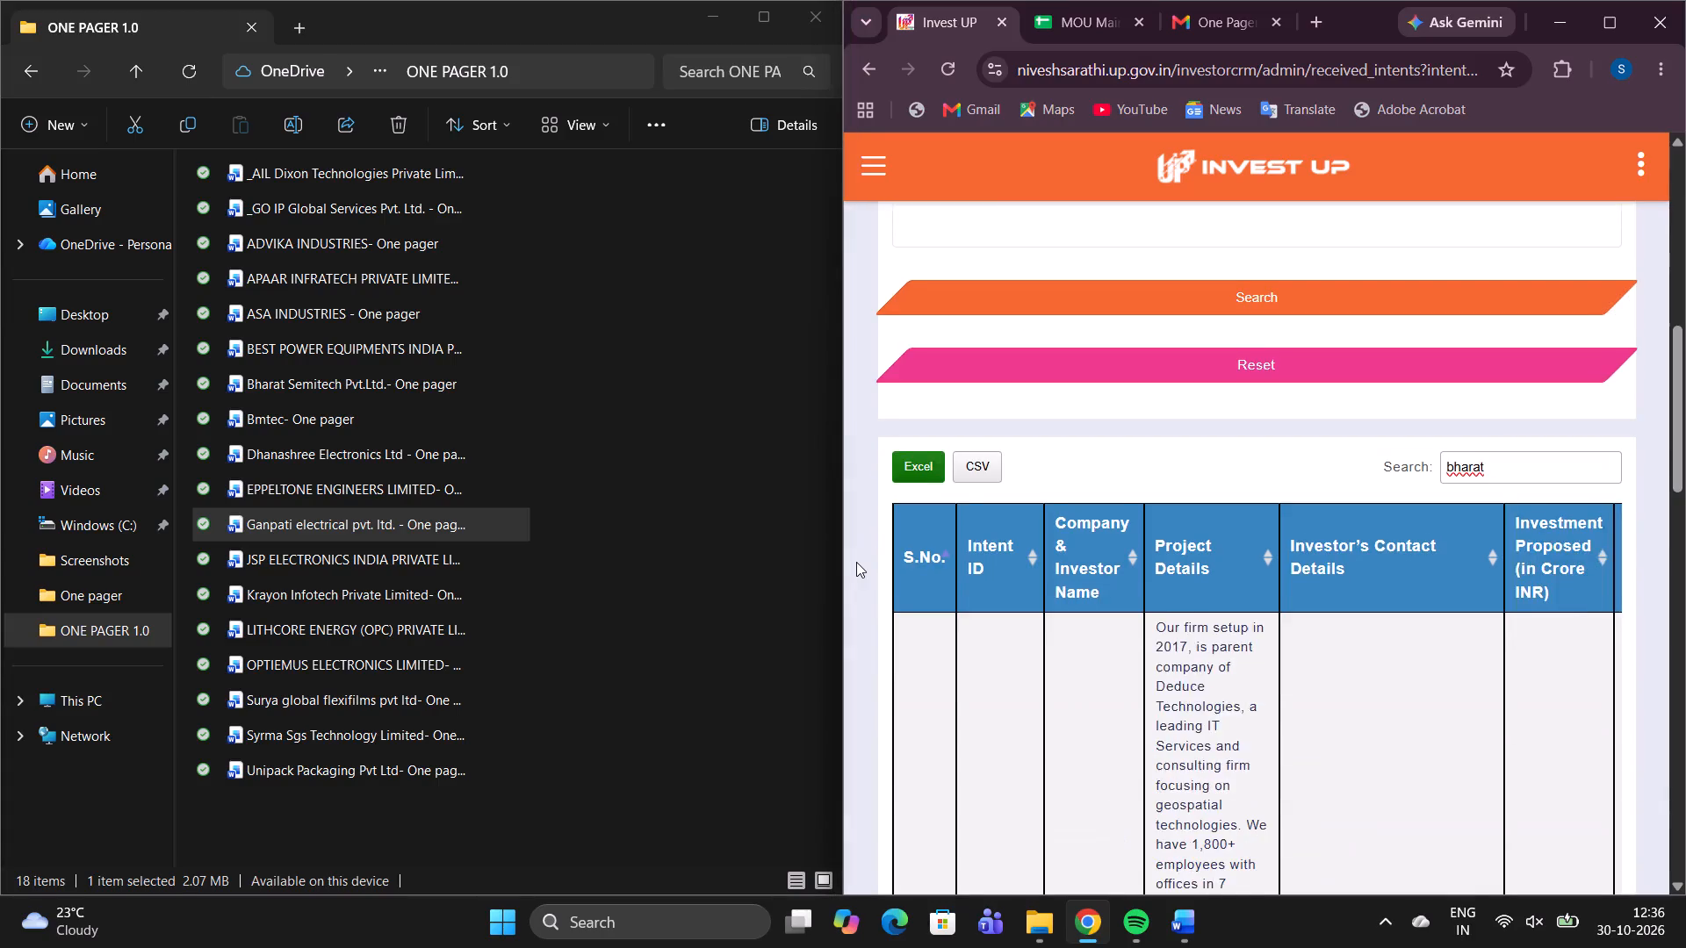
scroll(856, 562, "down", 5)
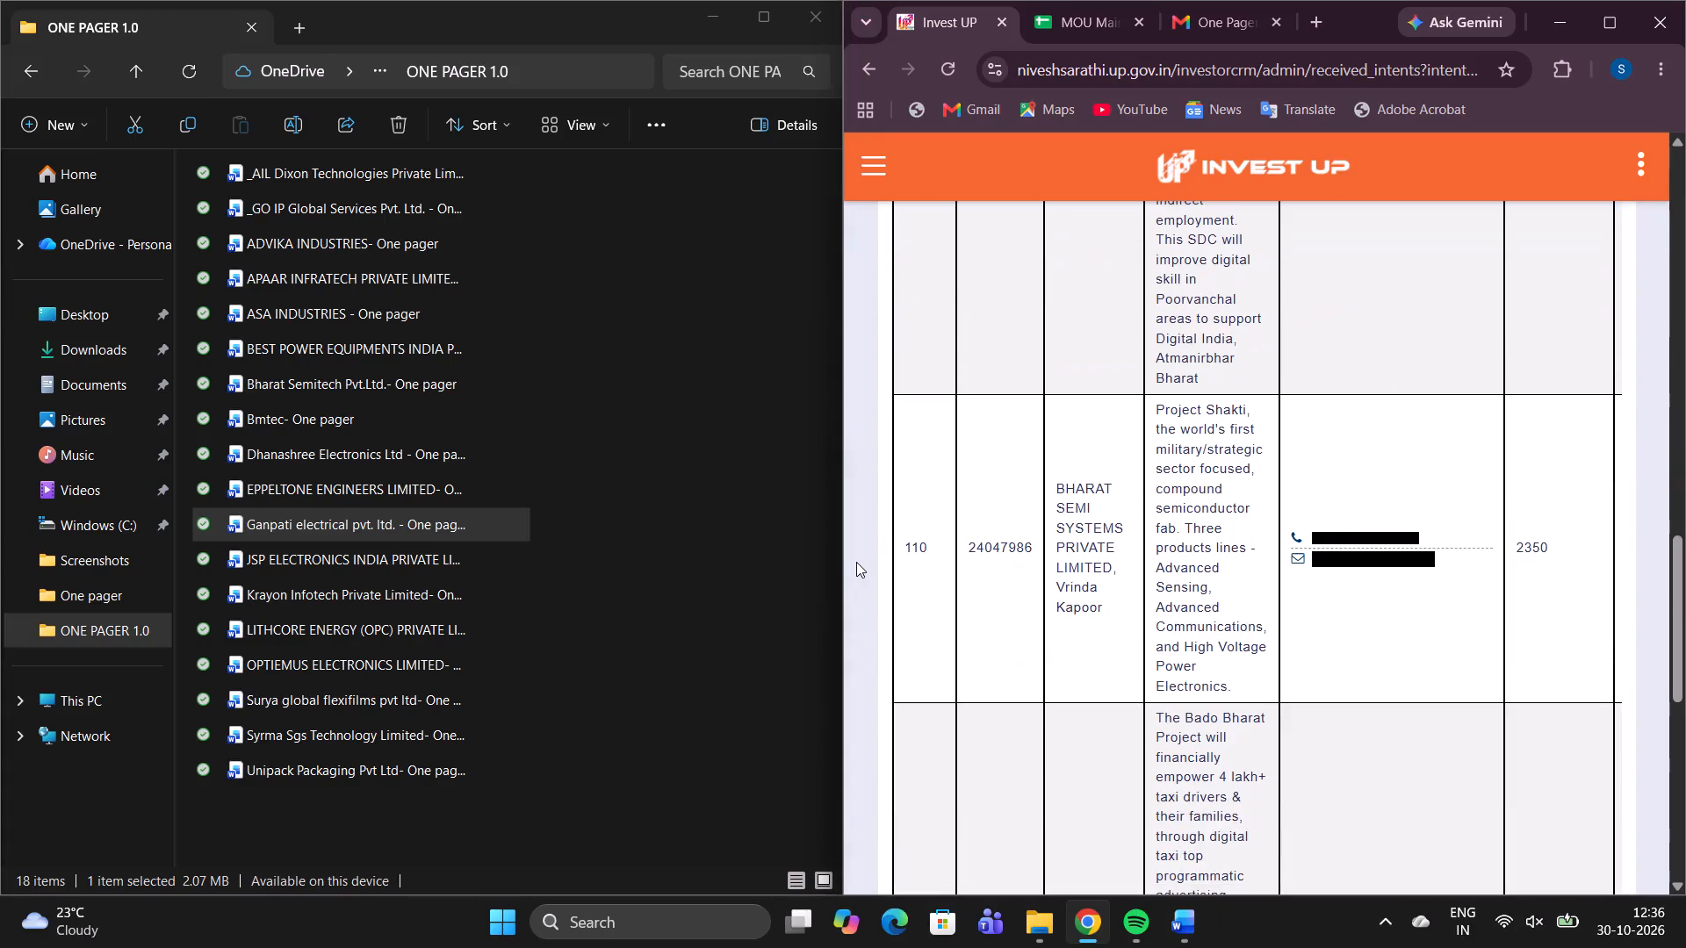
scroll(856, 562, "down", 1)
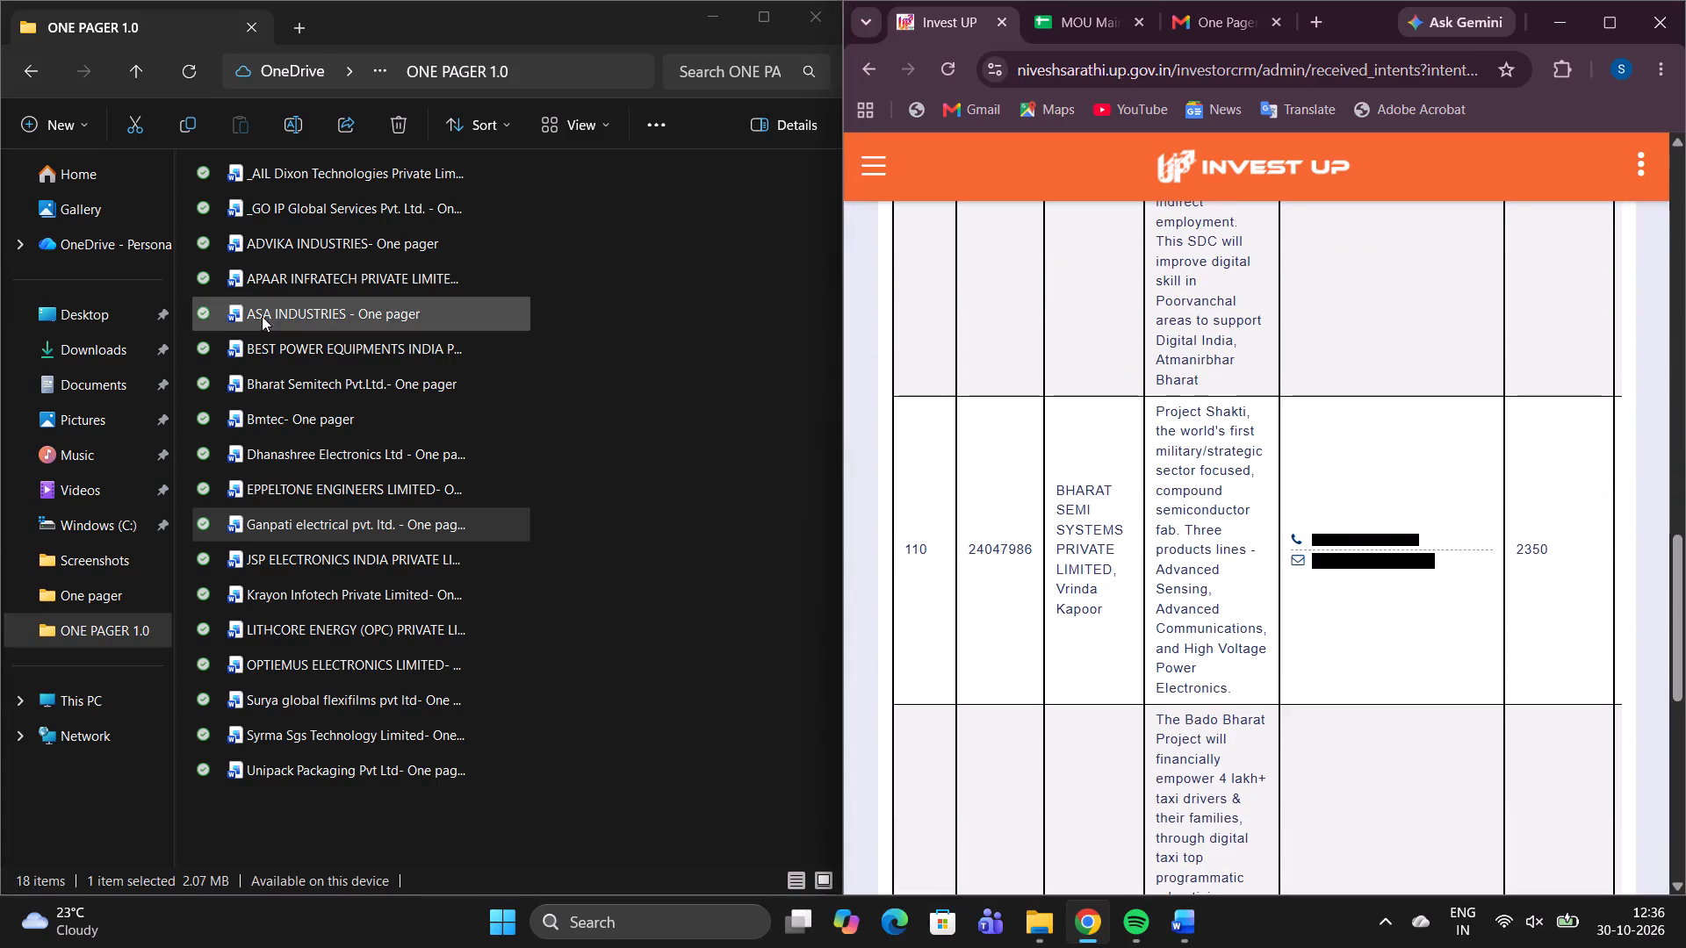
Open the Bharat Semitech one pager to check its MoU details, and minimize the Word windows.
double_click(300, 393)
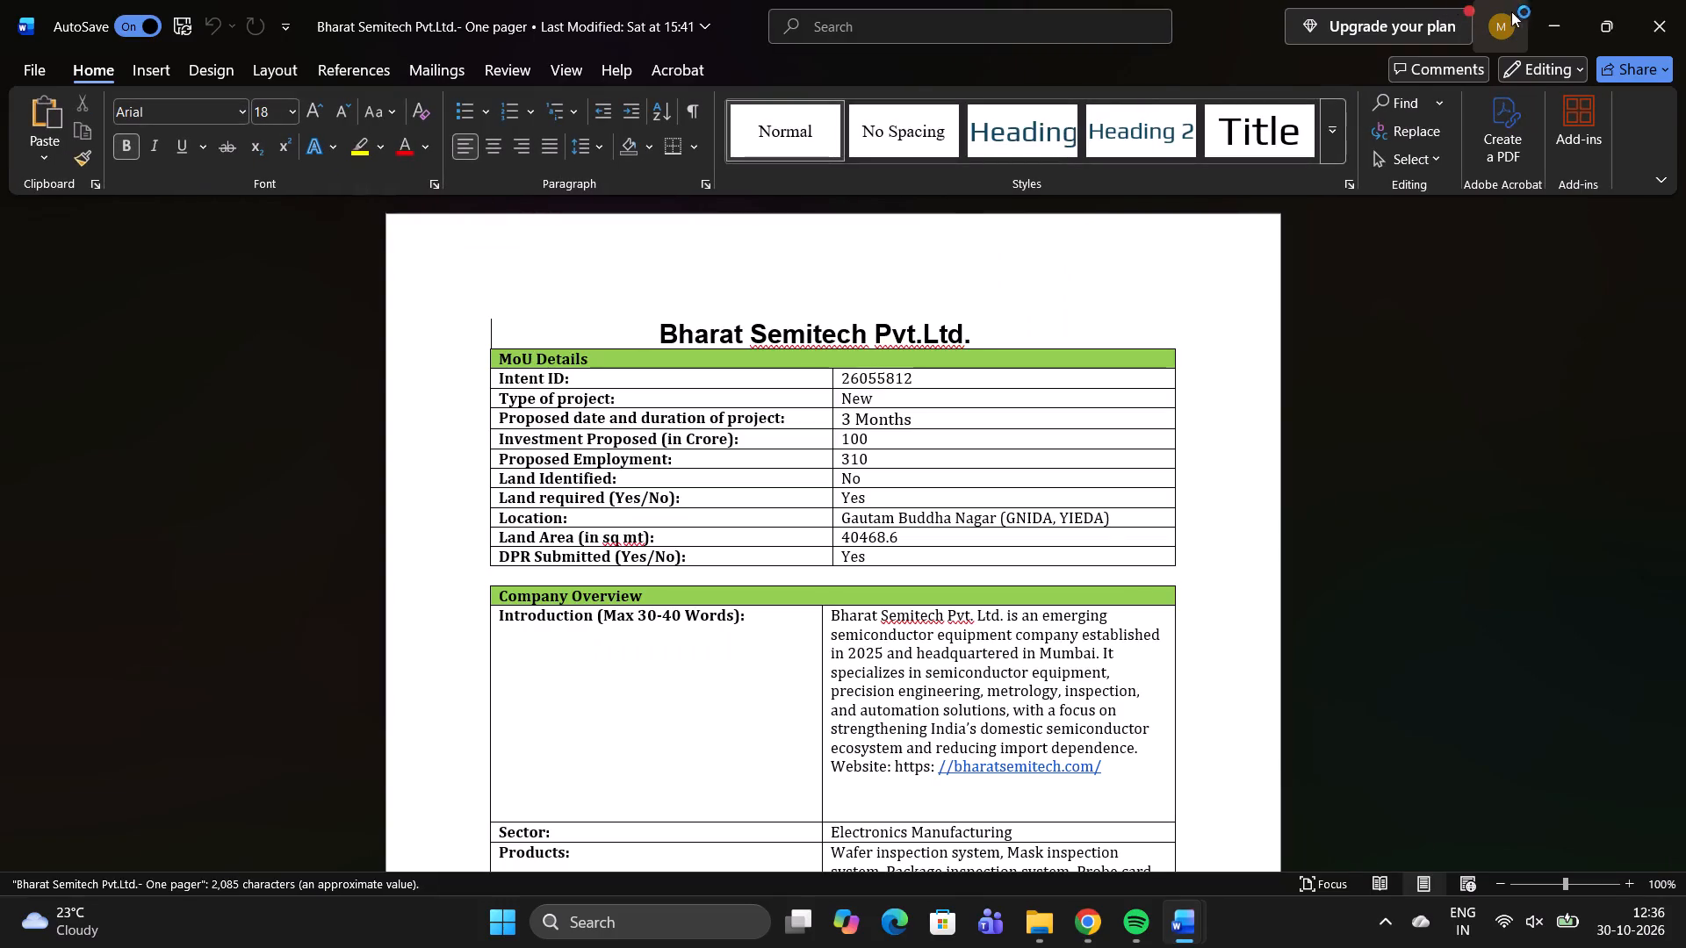
left_click(1547, 24)
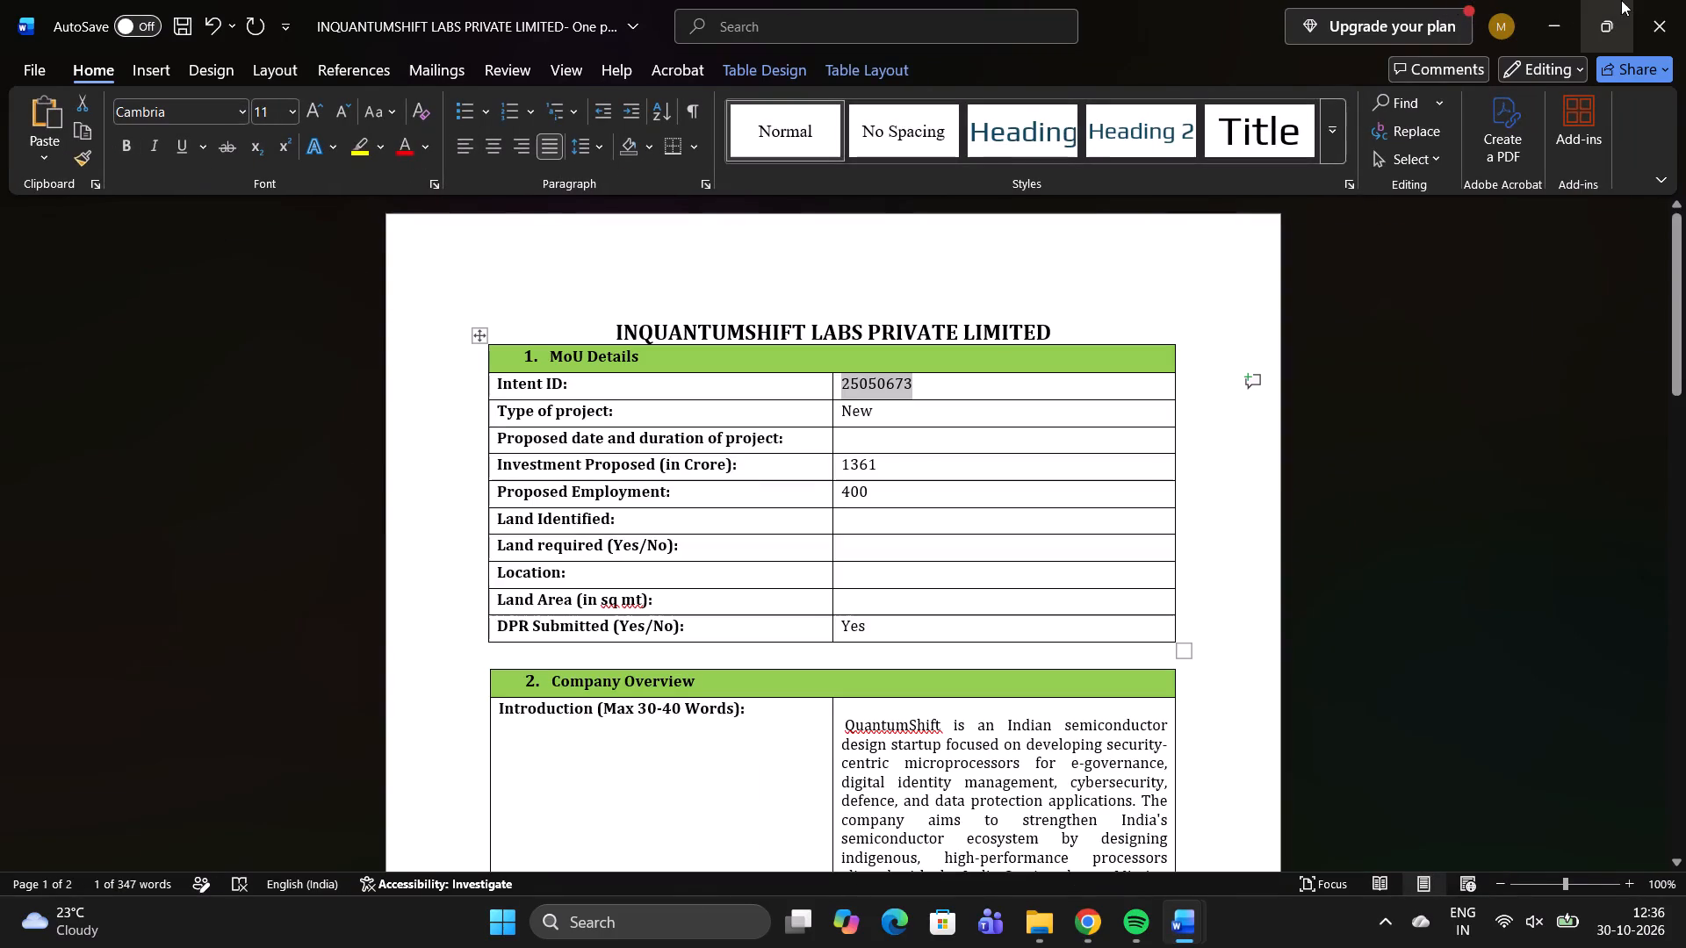
left_click(1554, 30)
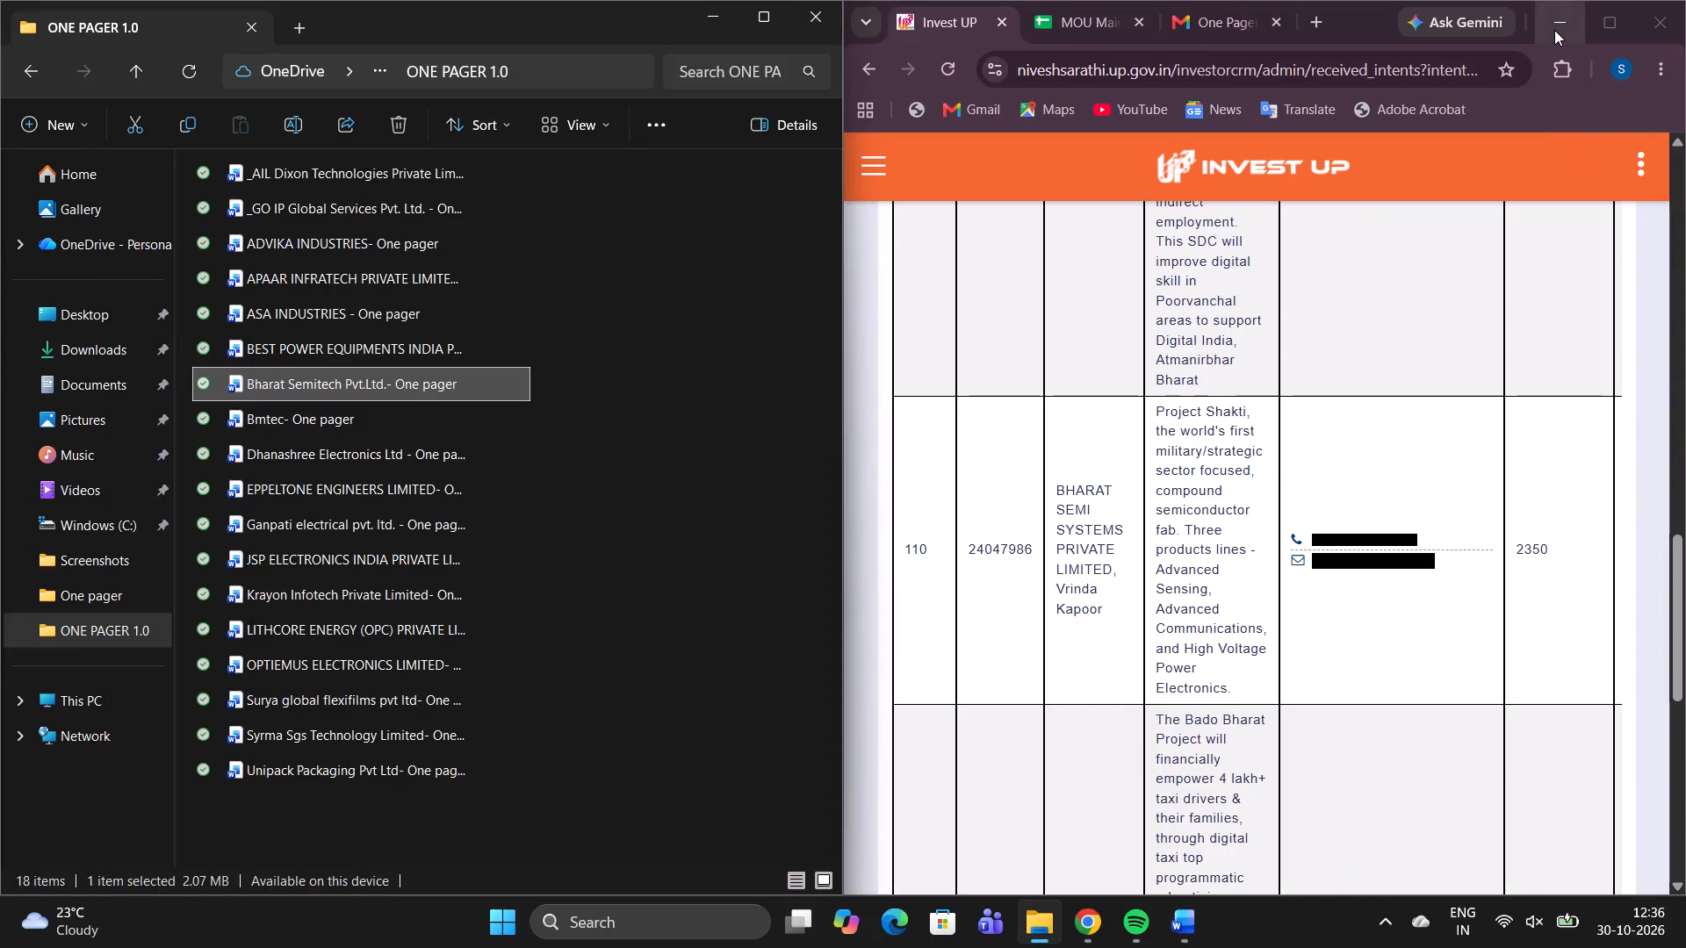
Examine the bharat records in the received intents table for investment, employment, location, current status and Intent ID.
scroll(1443, 607, "down", 2)
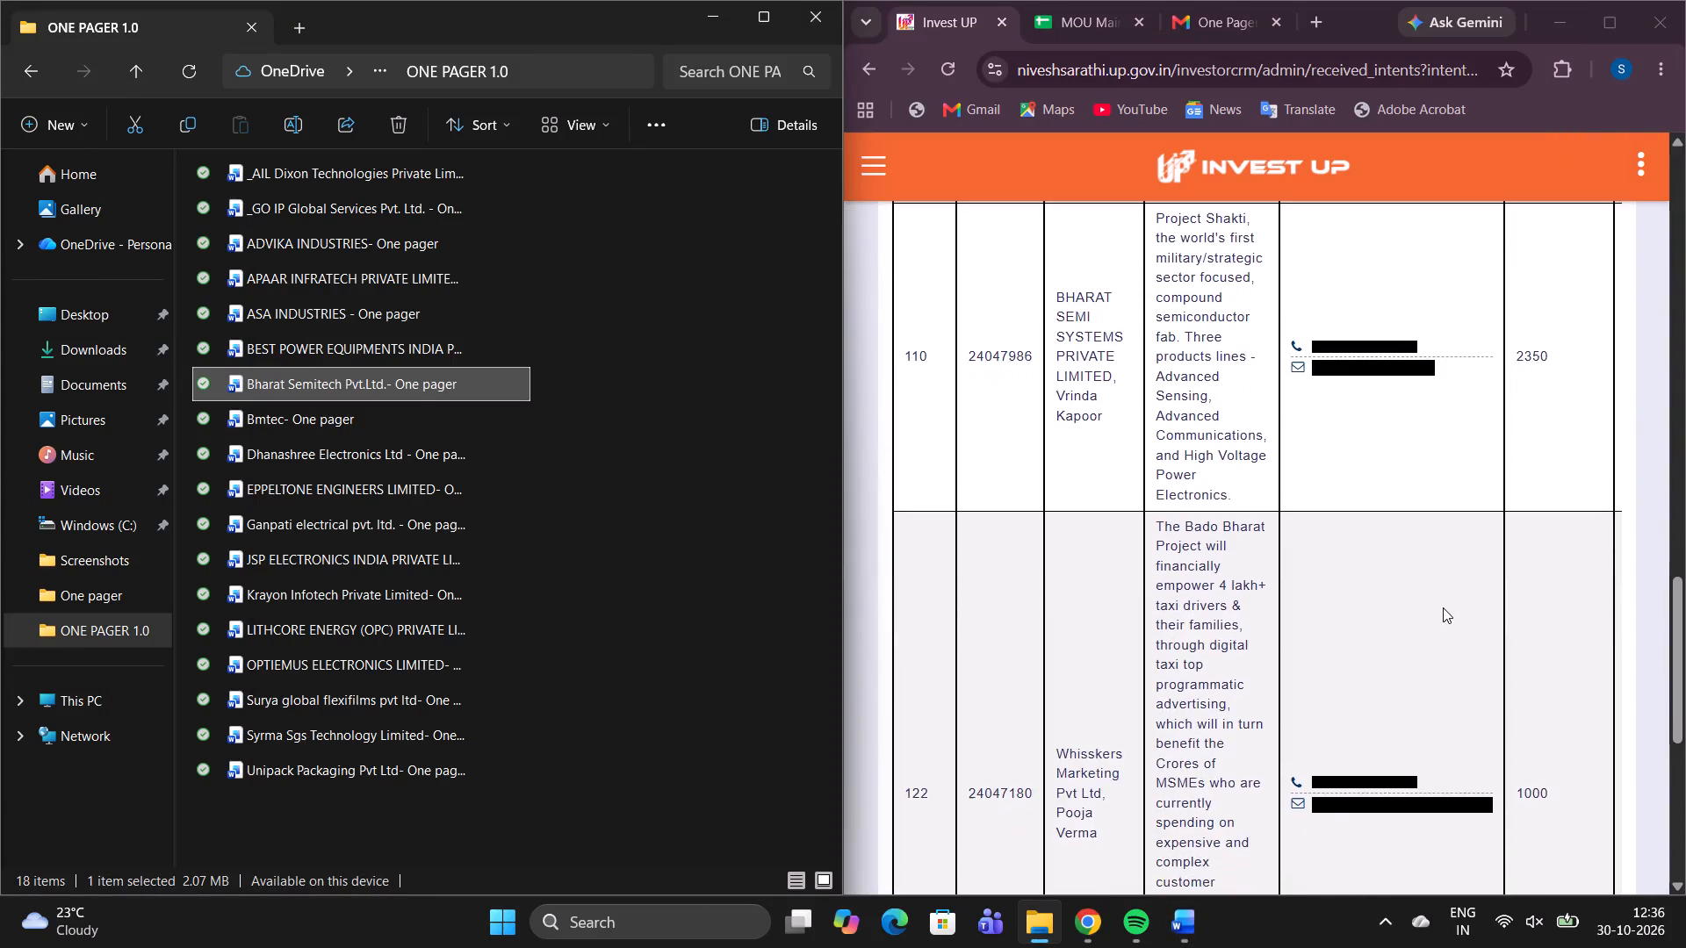
scroll(1415, 427, "left", 4)
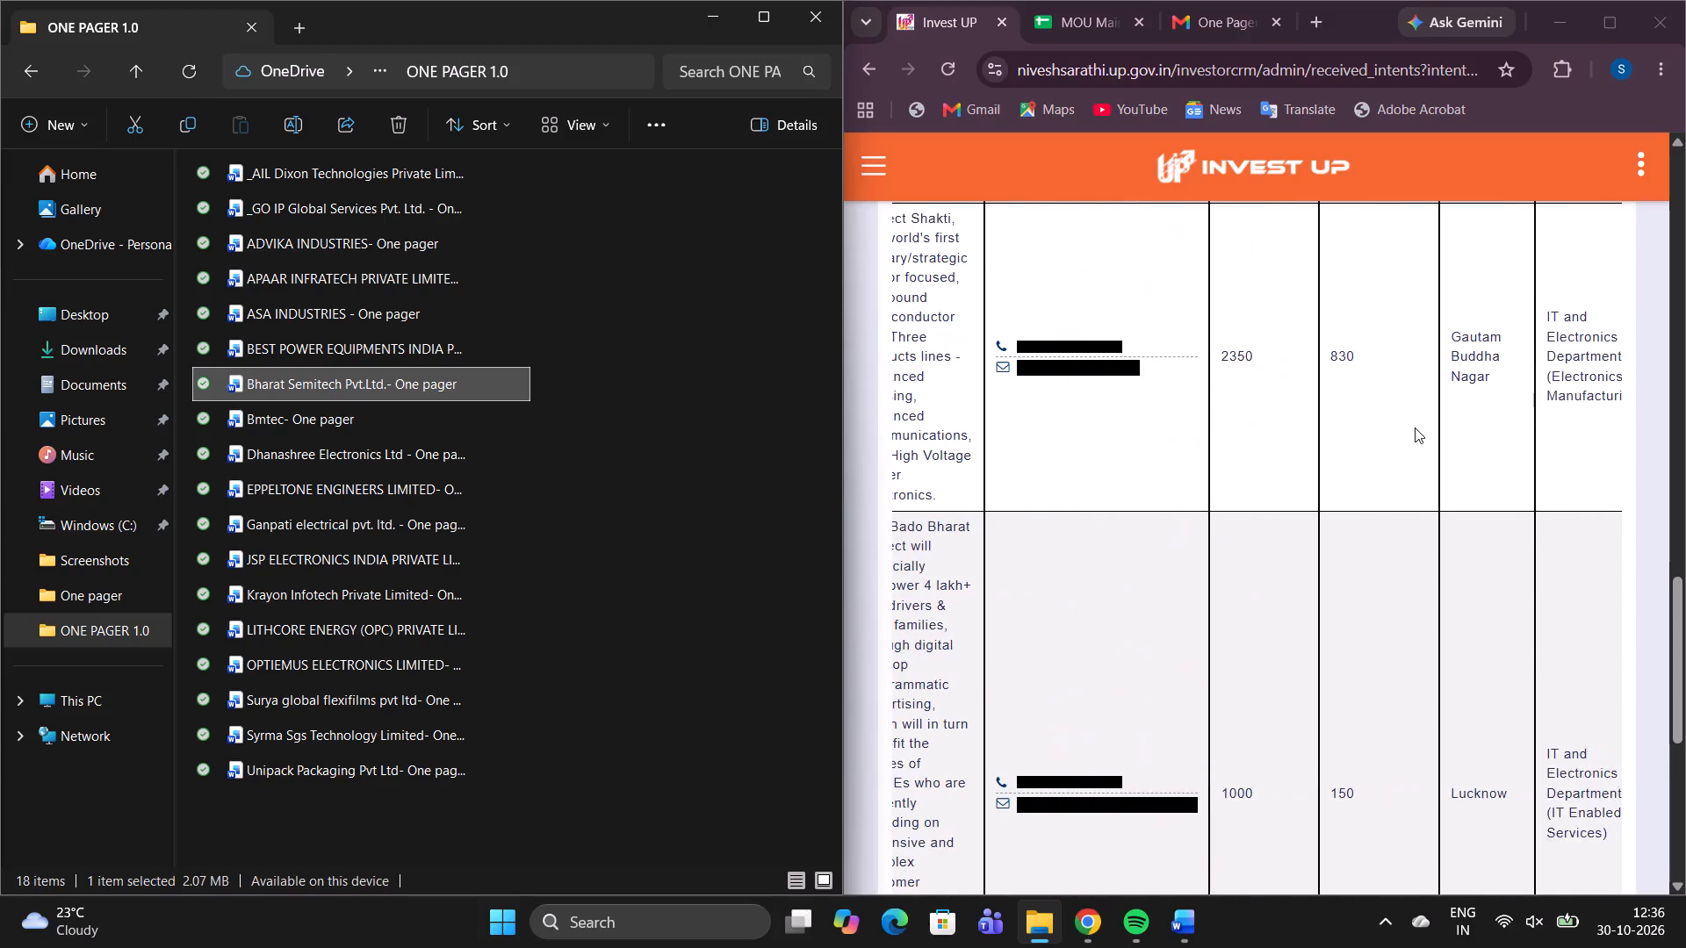
scroll(1415, 427, "left", 3)
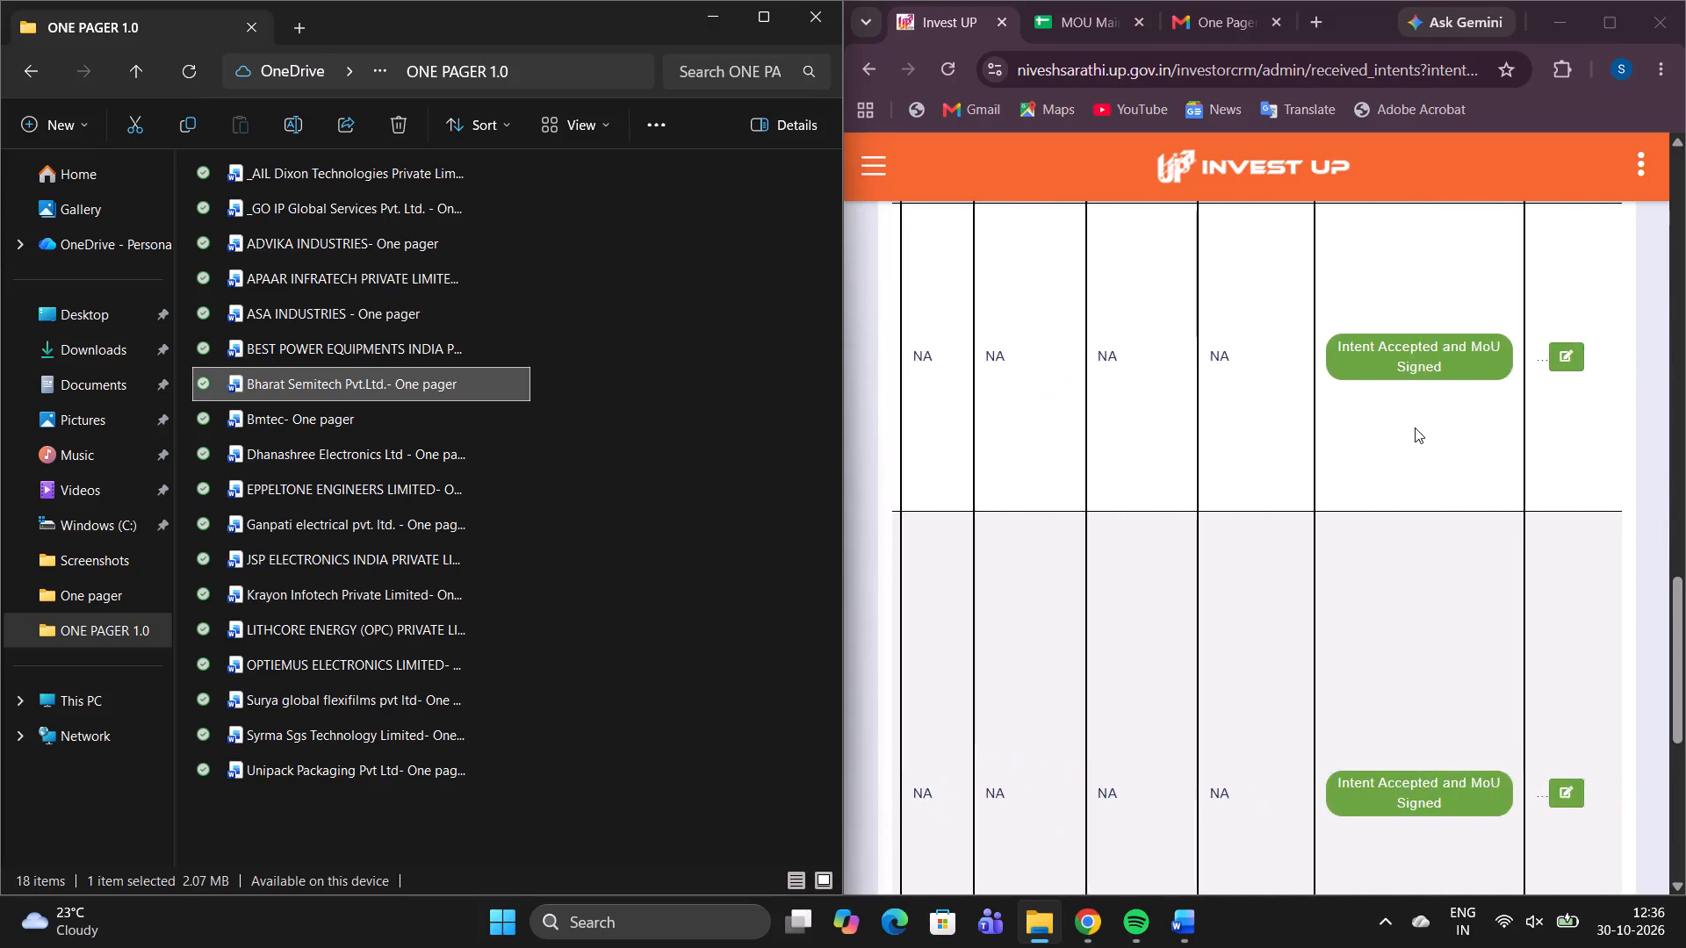
scroll(1415, 427, "down", 3)
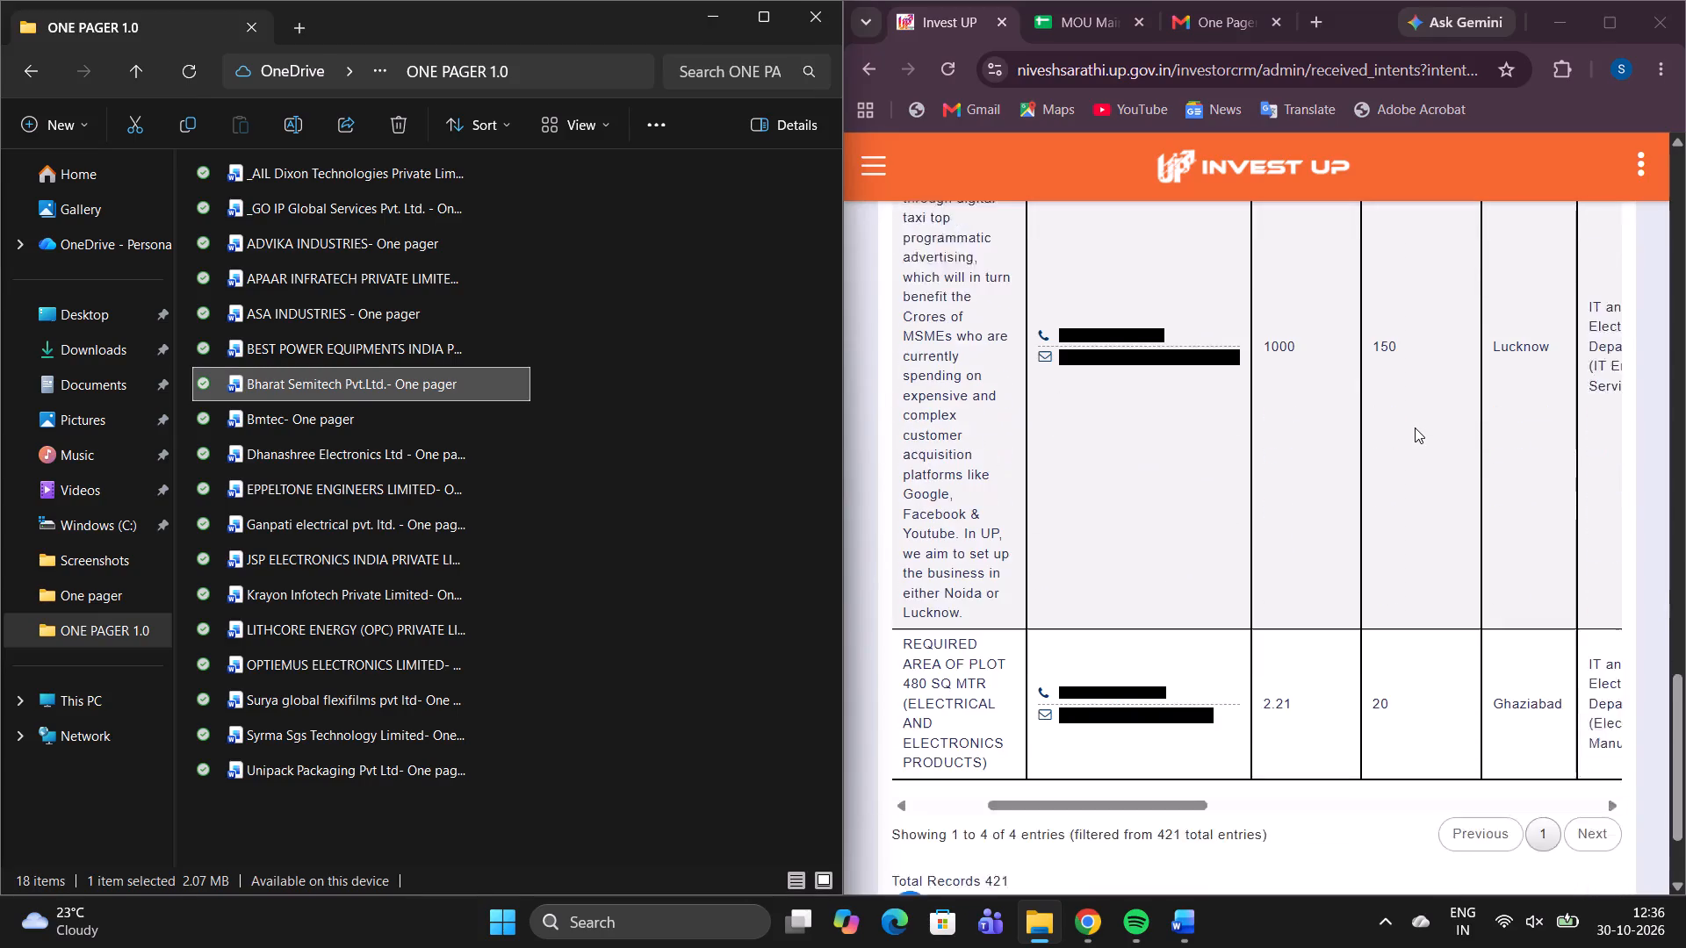
scroll(1415, 427, "down", 1)
scroll(1415, 427, "right", 5)
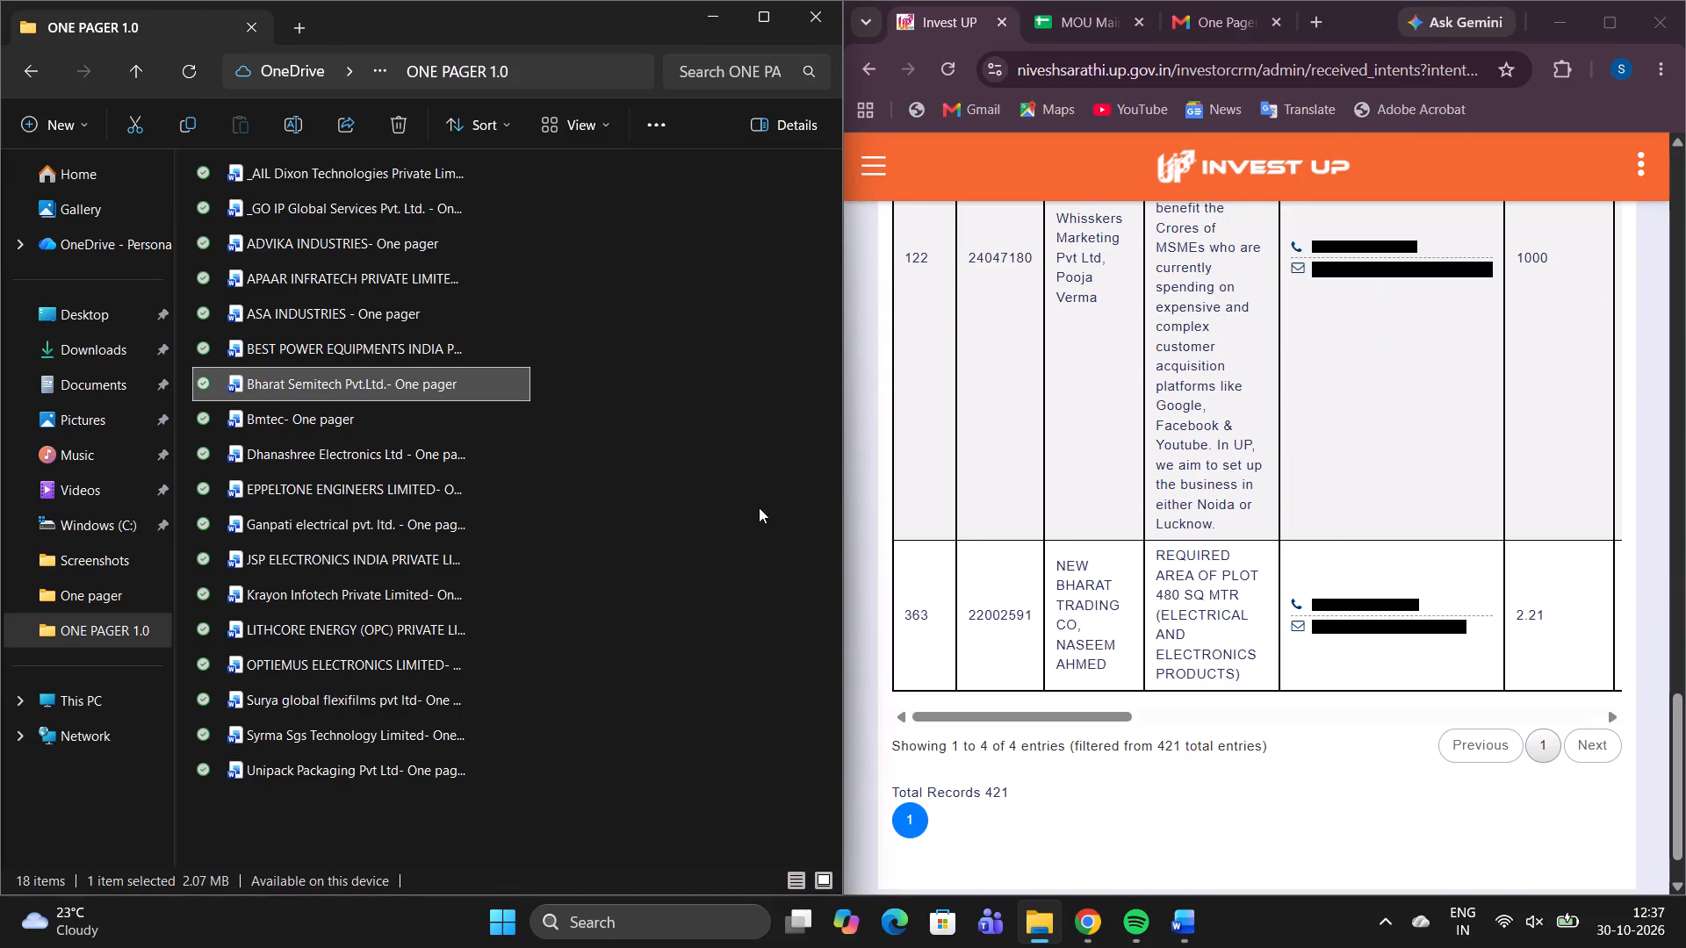
Open the BEST POWER EQUIPMENTS INDIA one pager to check its MoU details, and minimize the Word windows.
double_click(396, 348)
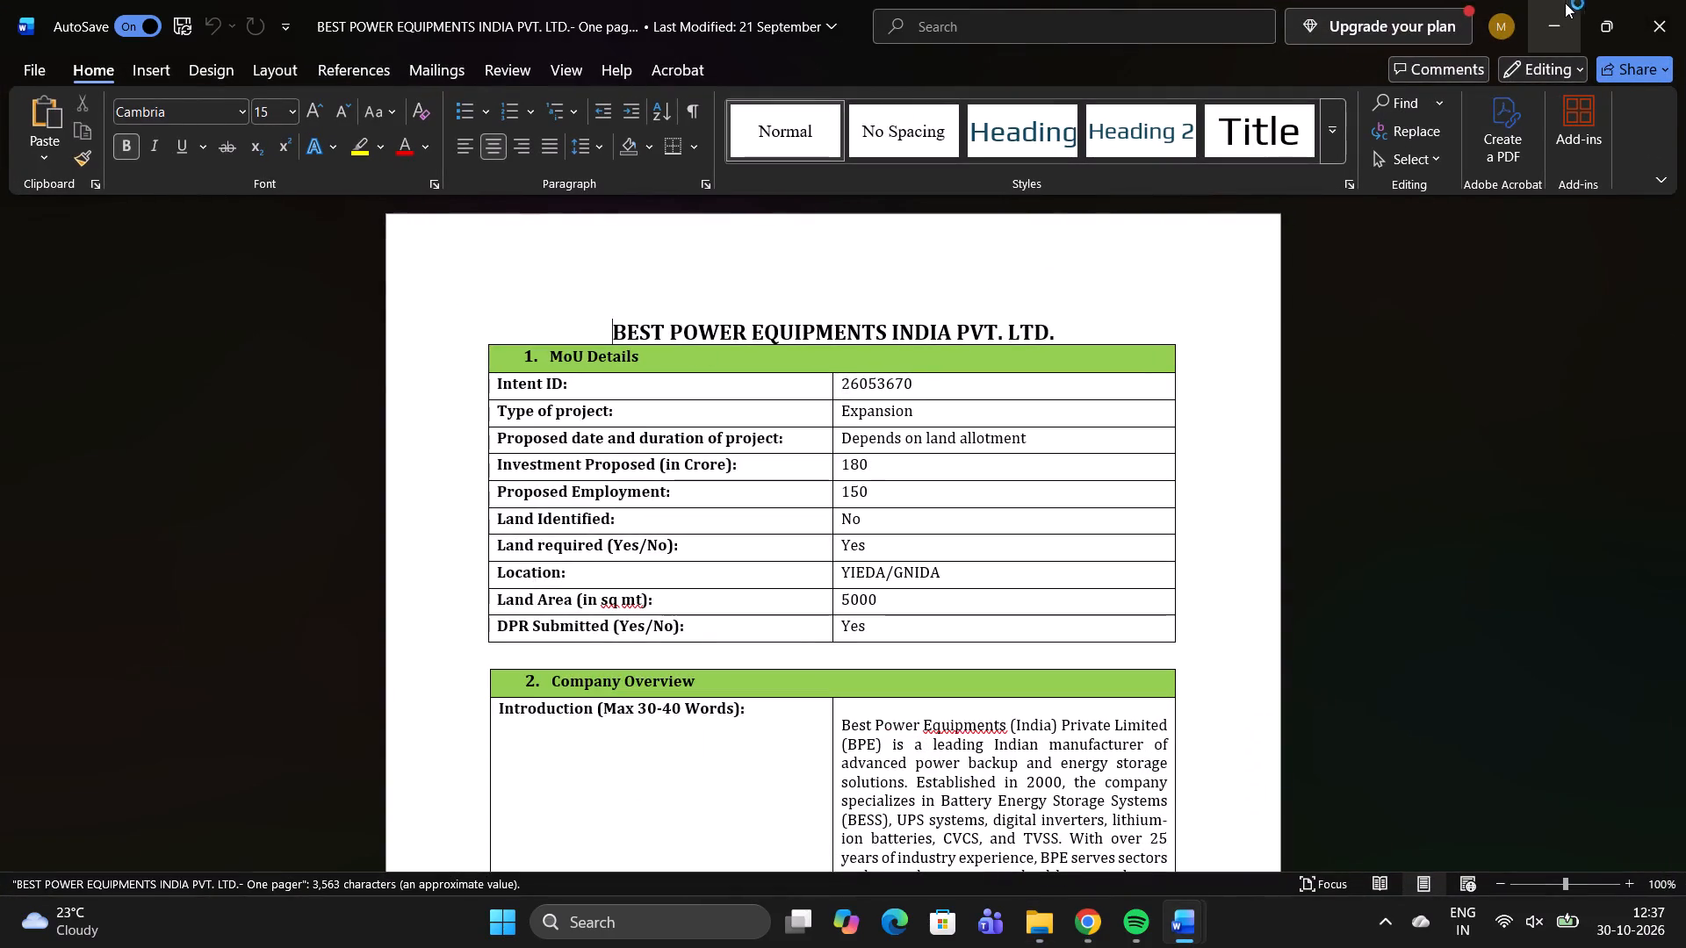
left_click(1551, 6)
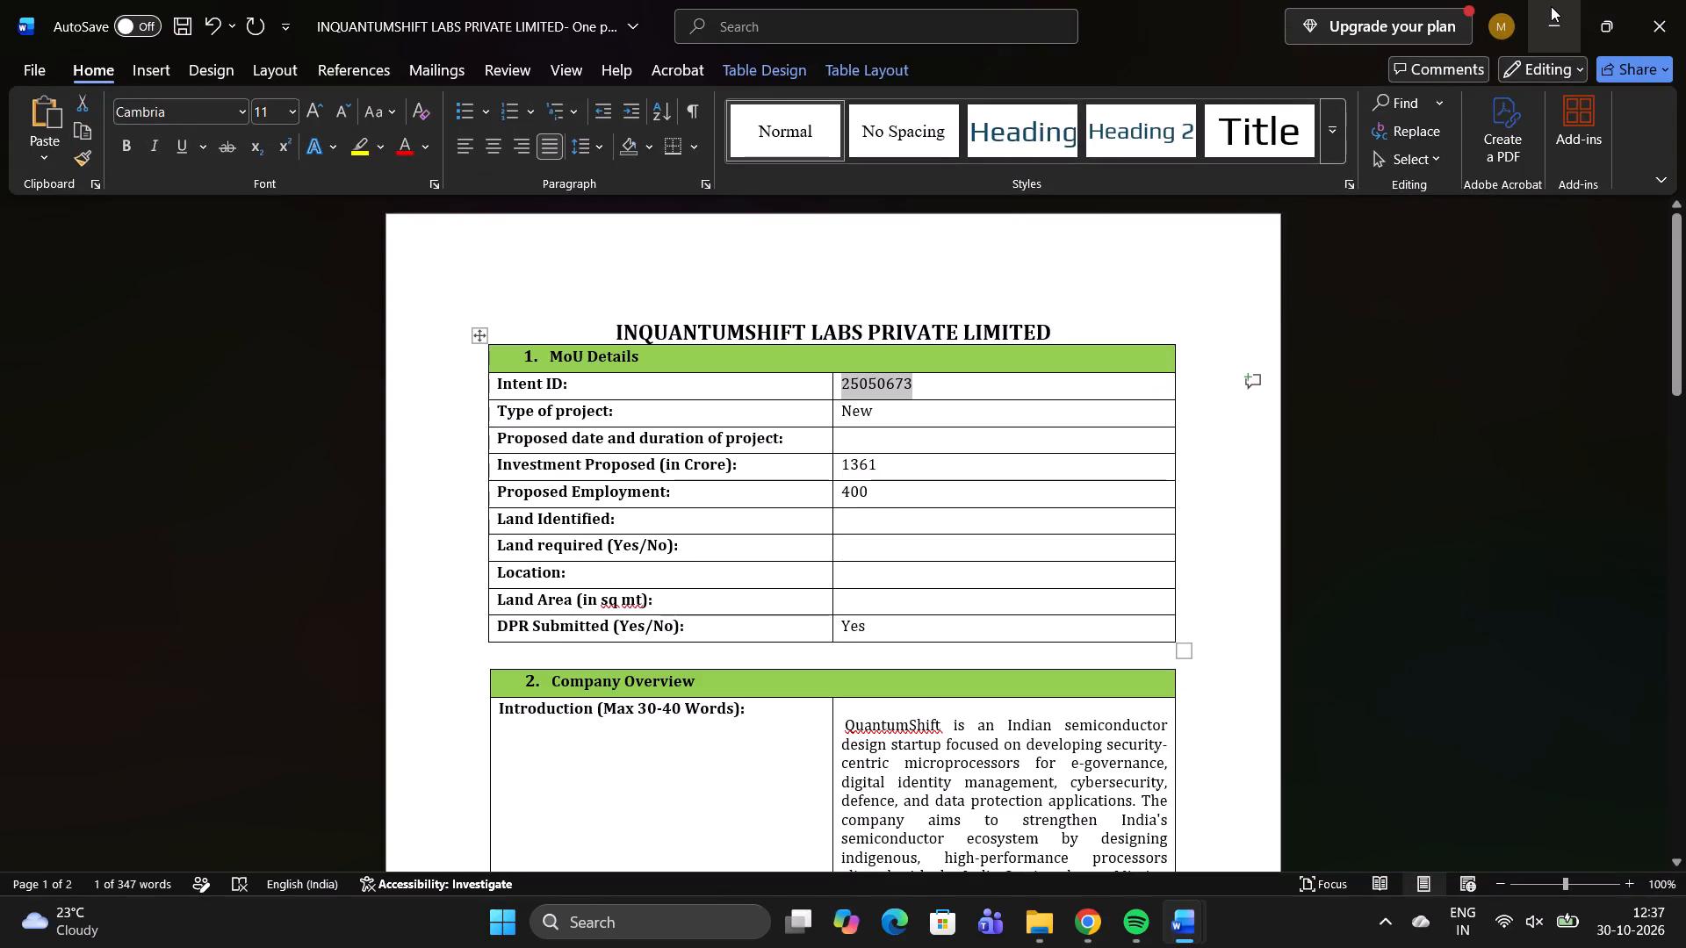
left_click(1551, 6)
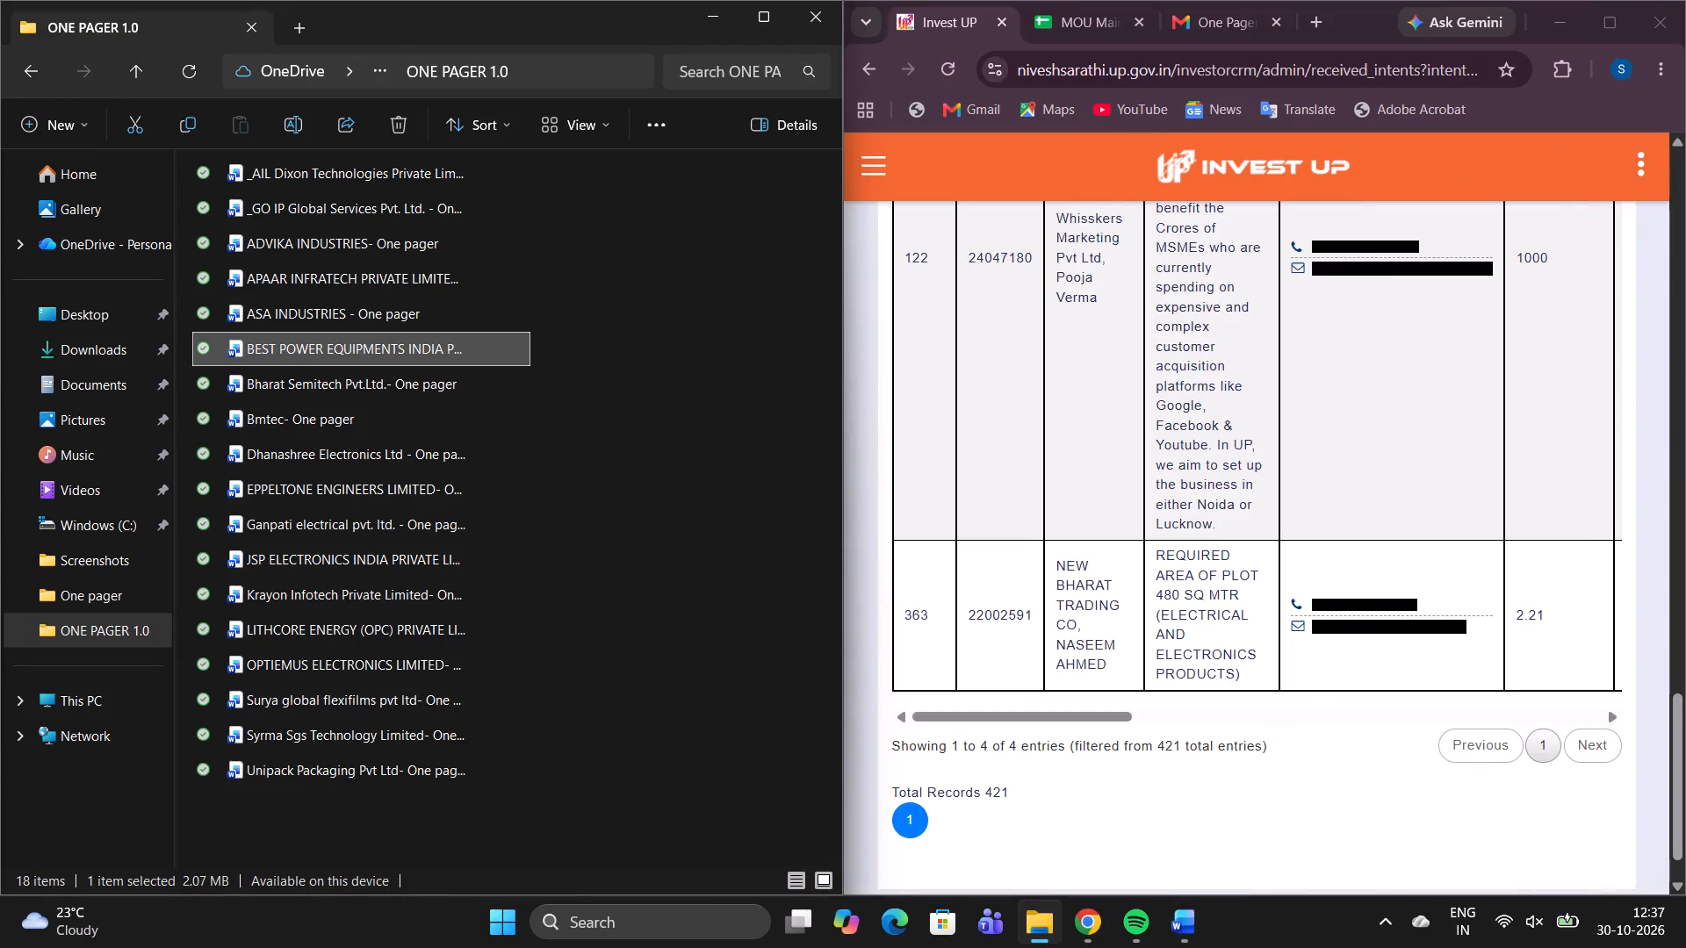
Replace the received intents table search with best to look up BEST POWER EQUIPMENTS INDIA.
scroll(1526, 261, "up", 12)
scroll(1502, 738, "down", 2)
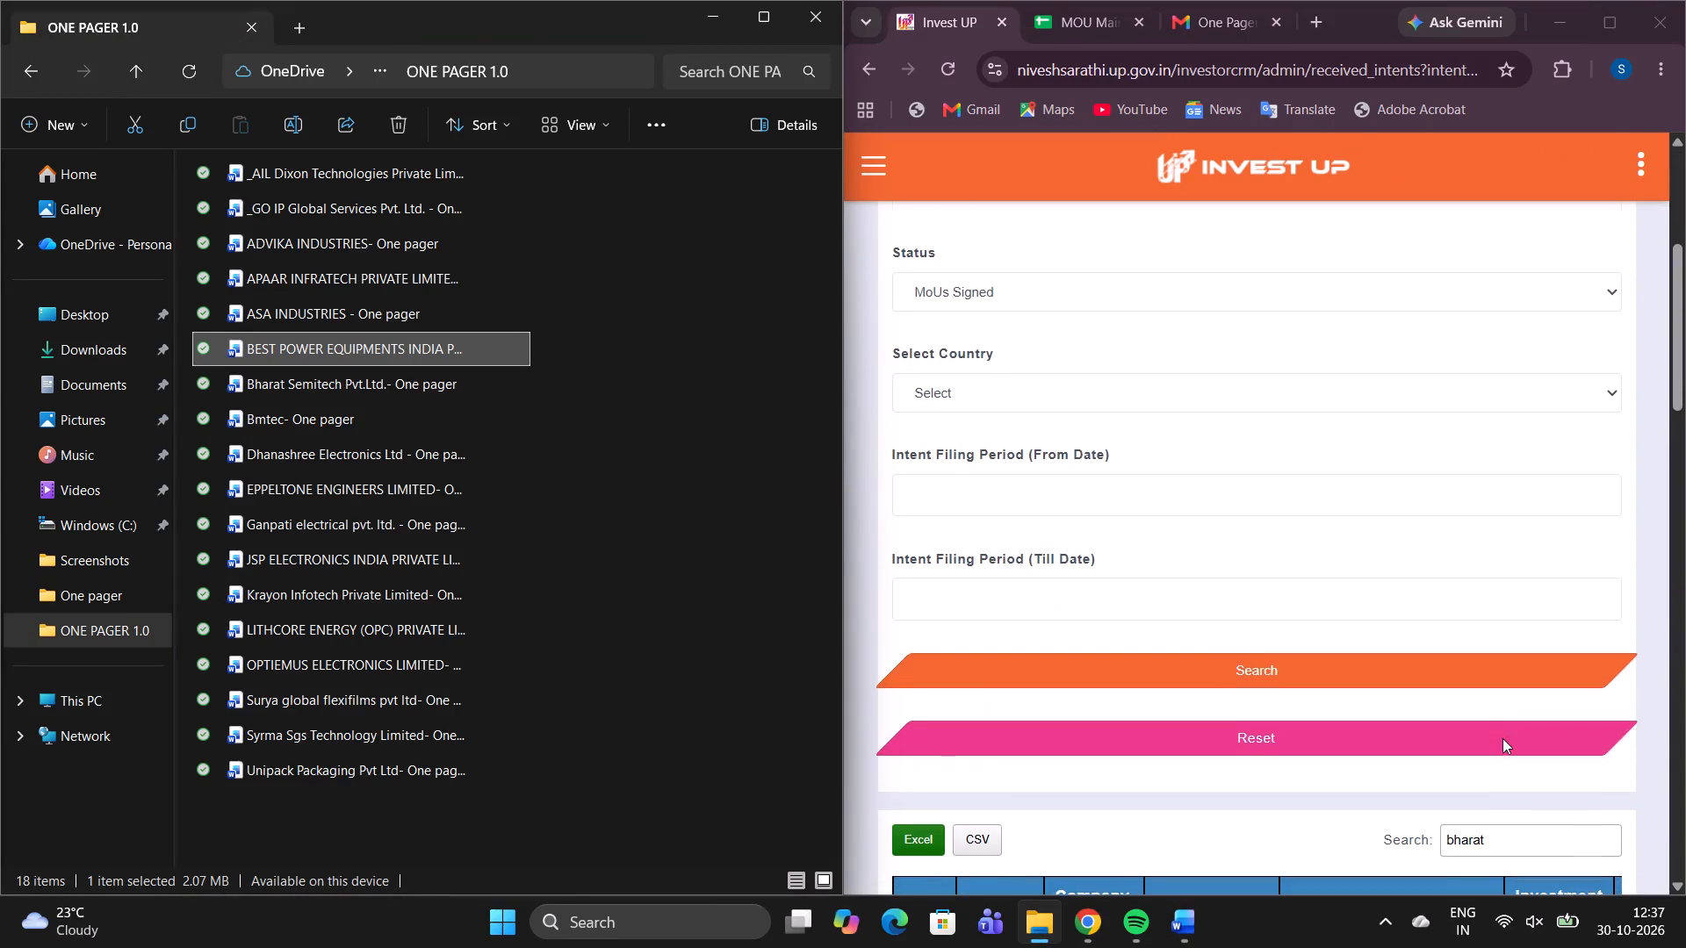
scroll(1502, 738, "down", 1)
left_click_drag(1492, 837, 1314, 820)
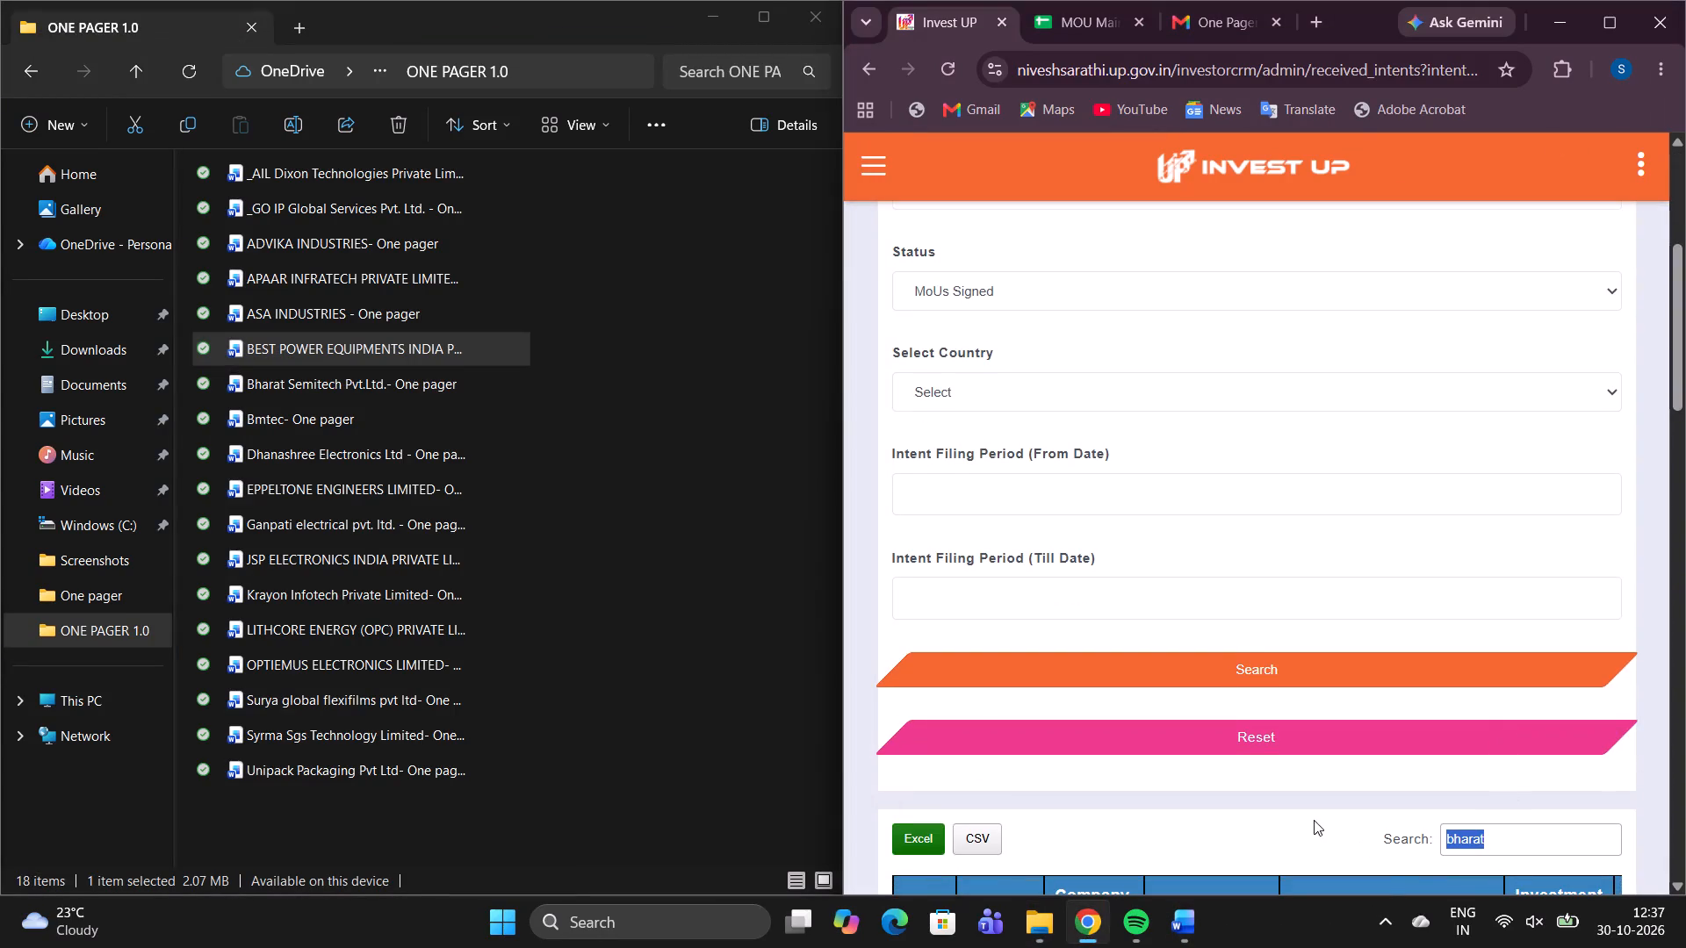
key("BackSpace")
type("best")
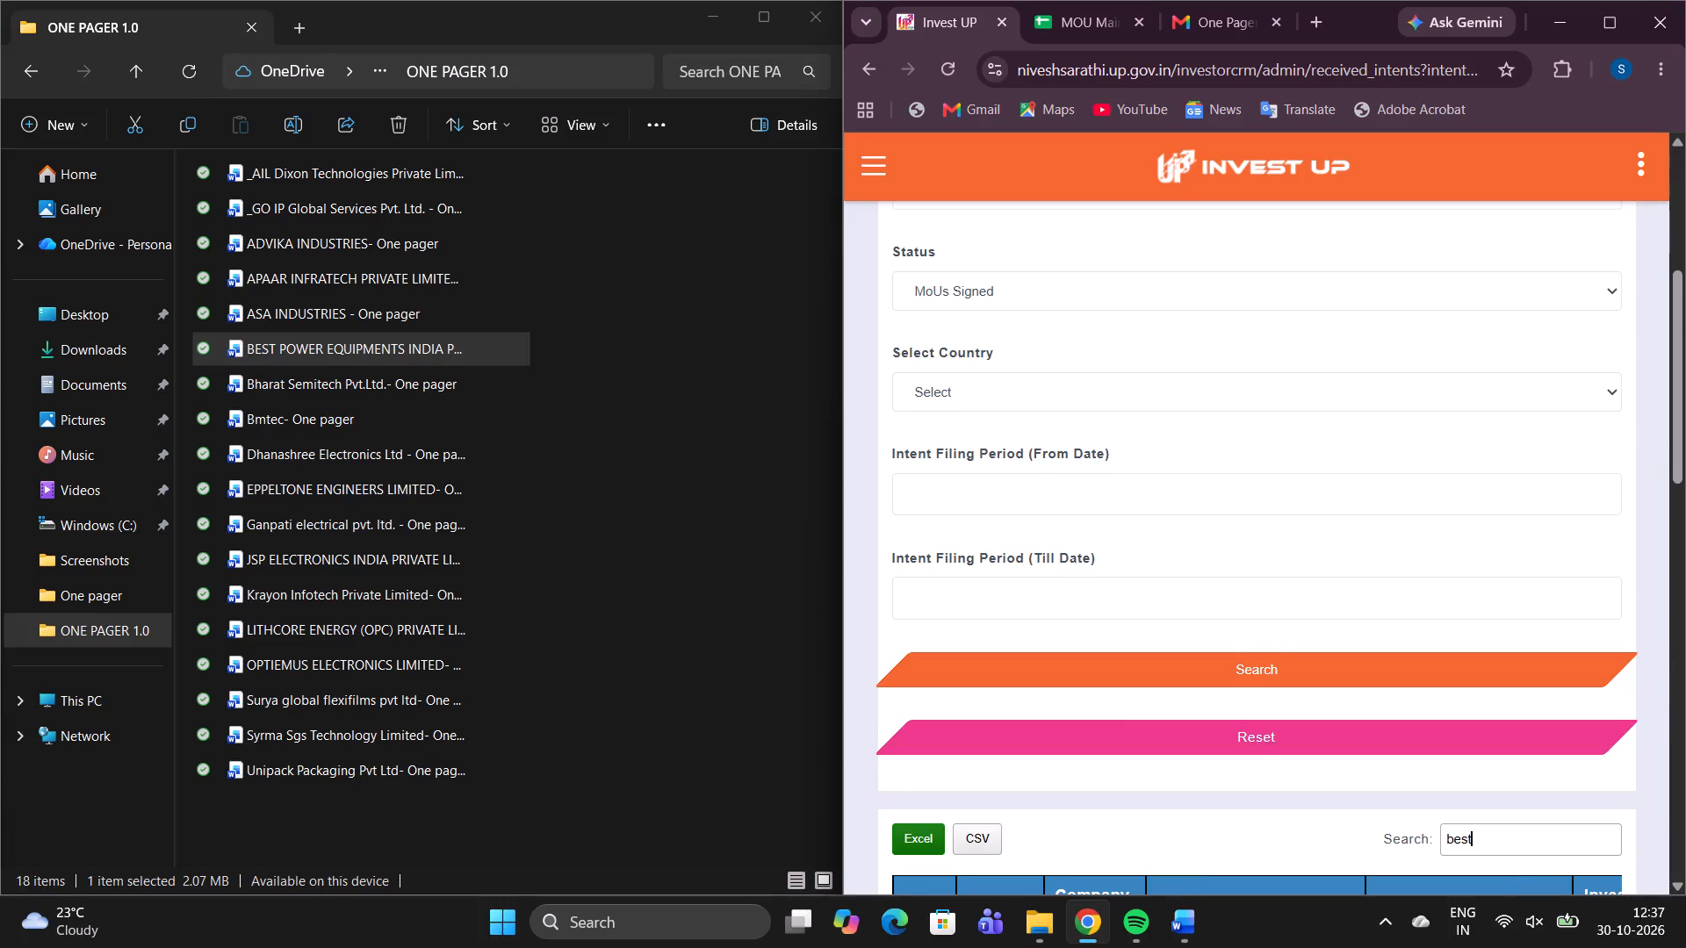
Look through the records matching best for BEST POWER EQUIPMENTS INDIA, and clear the search.
scroll(1314, 820, "down", 4)
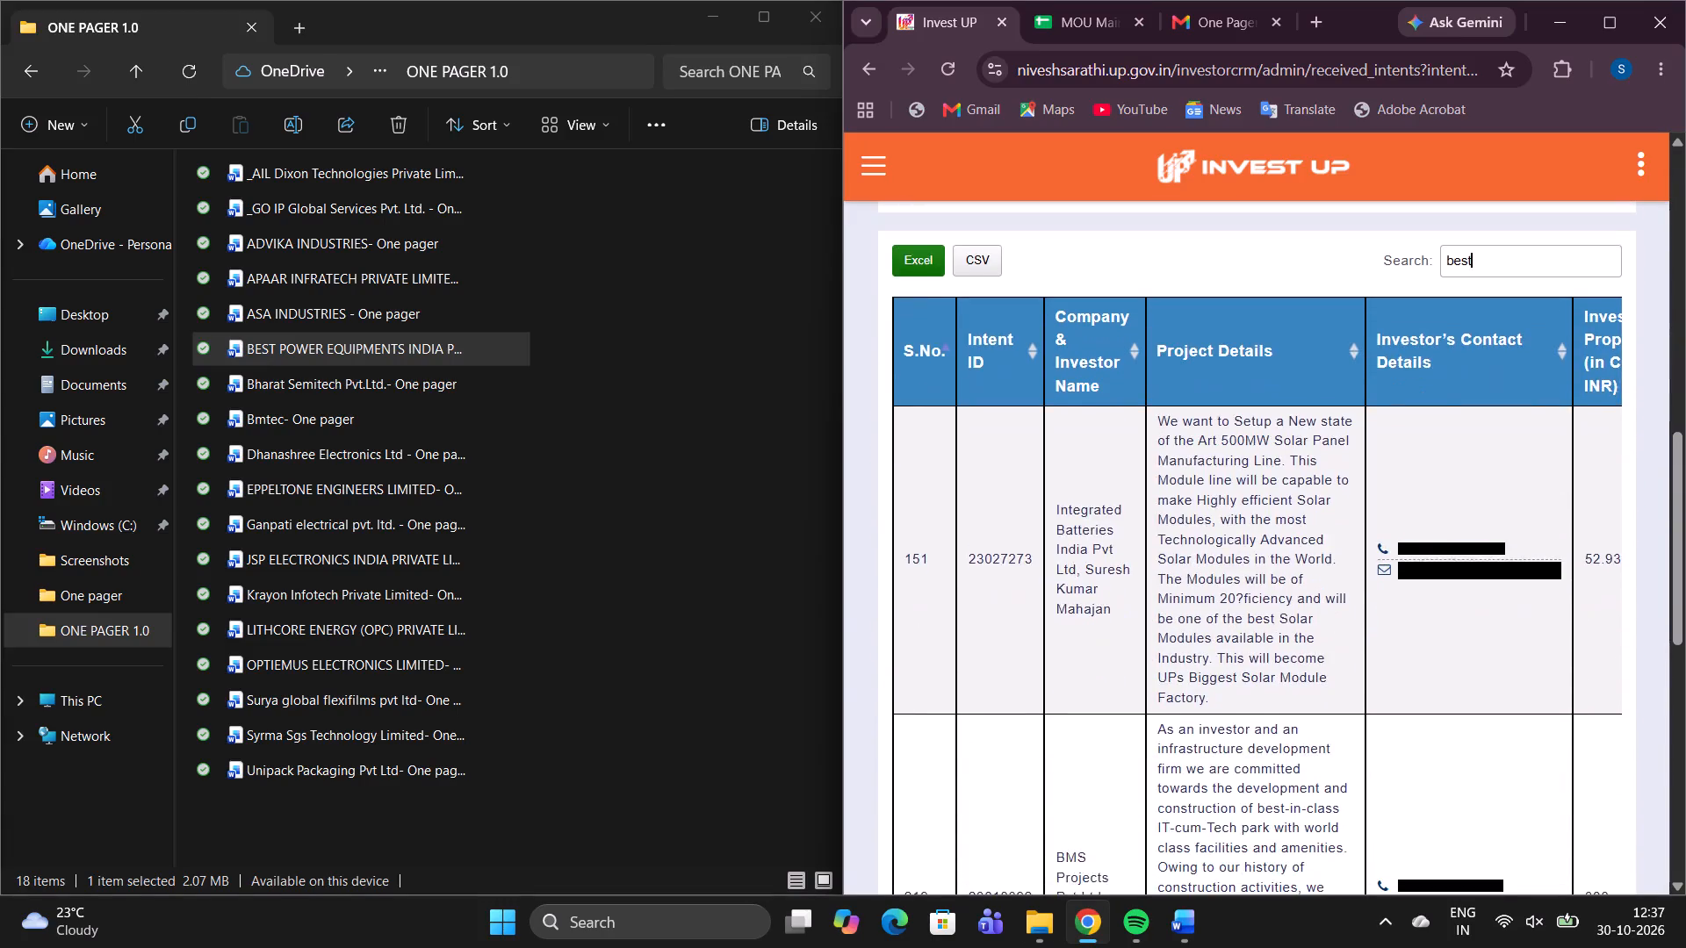
scroll(1314, 820, "down", 3)
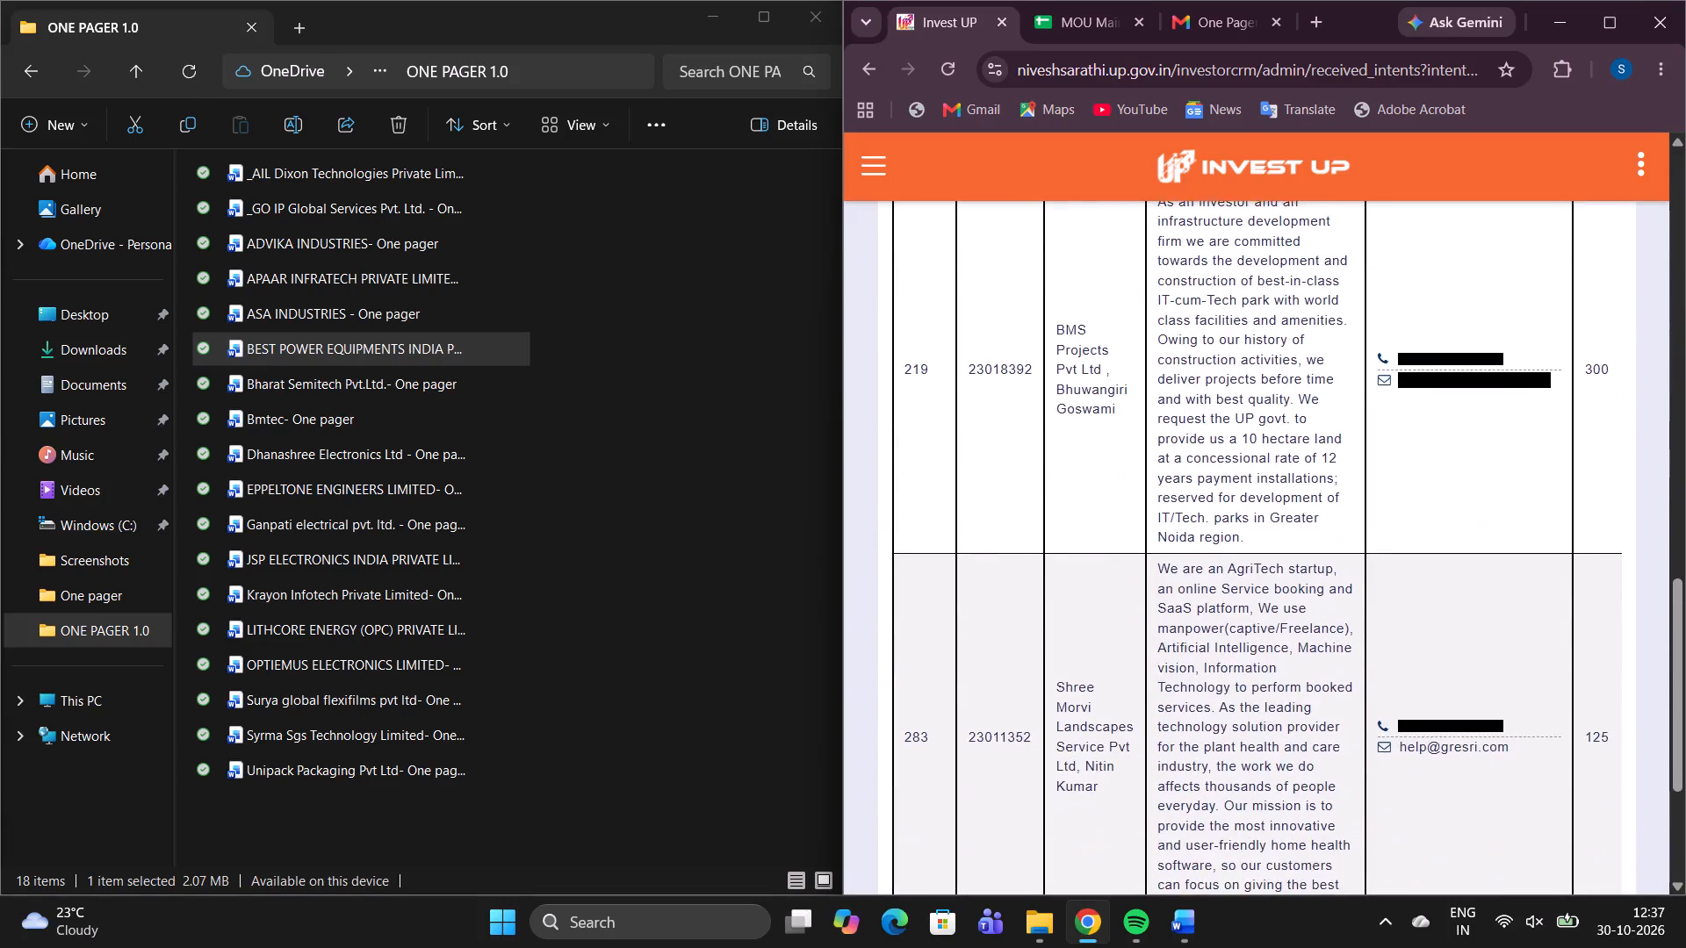
scroll(1314, 820, "down", 2)
scroll(1314, 820, "up", 7)
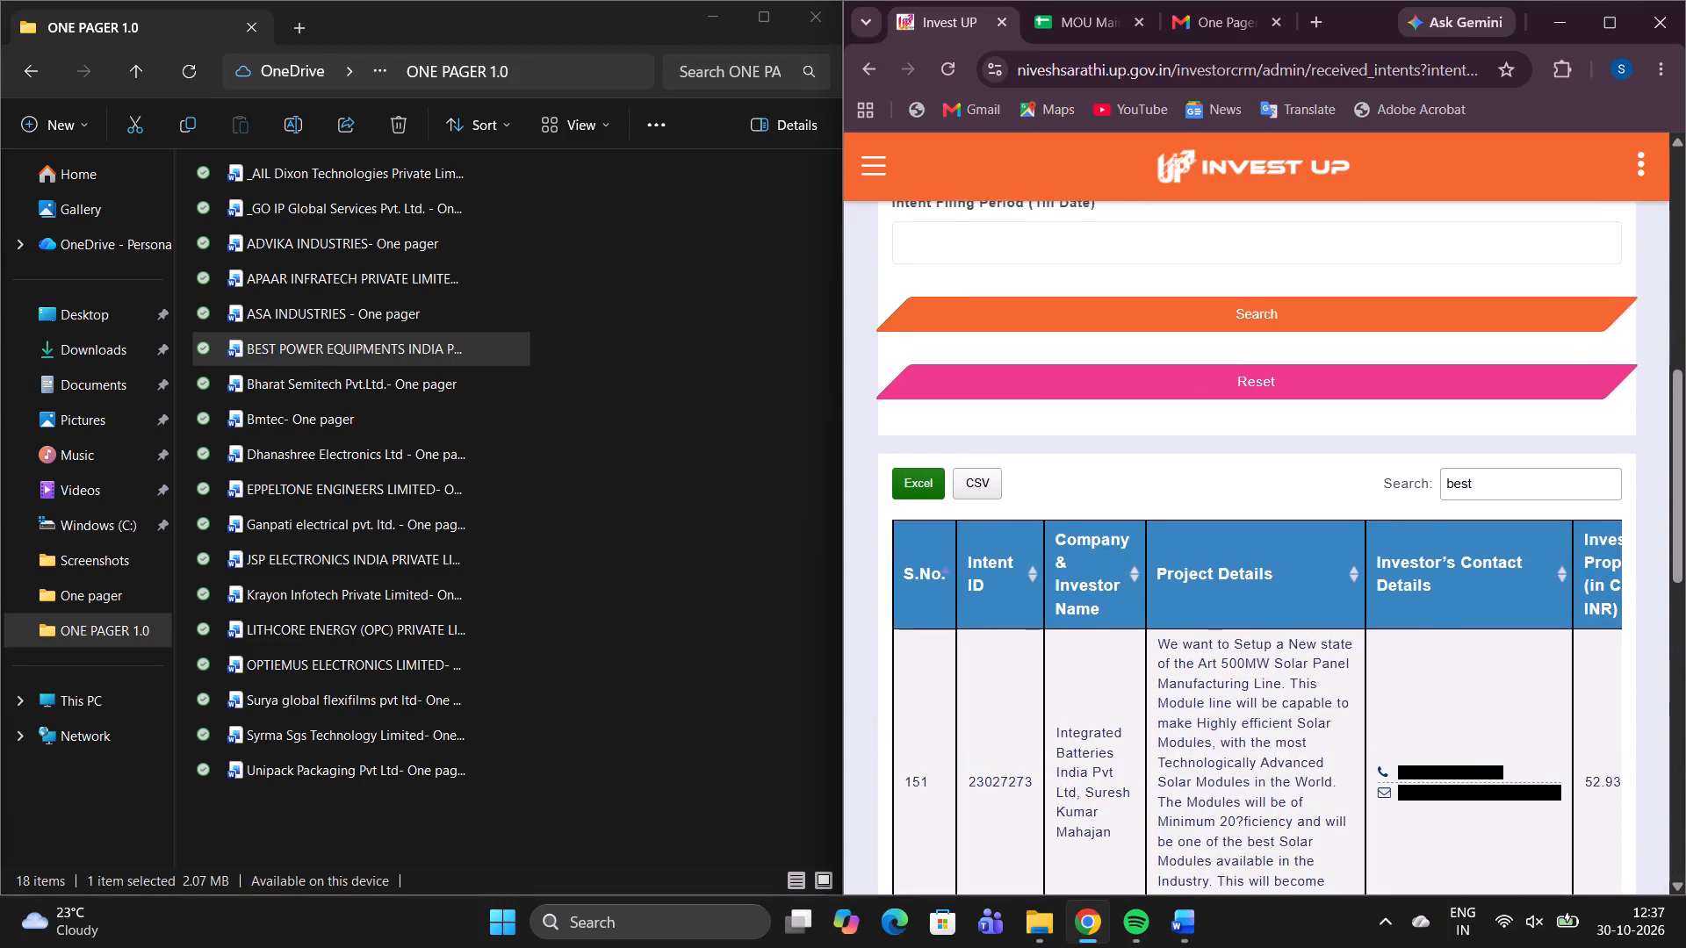
key("BackSpace")
key("BackSpace")
key("BackSpace")
key("BackSpace")
key("BackSpace")
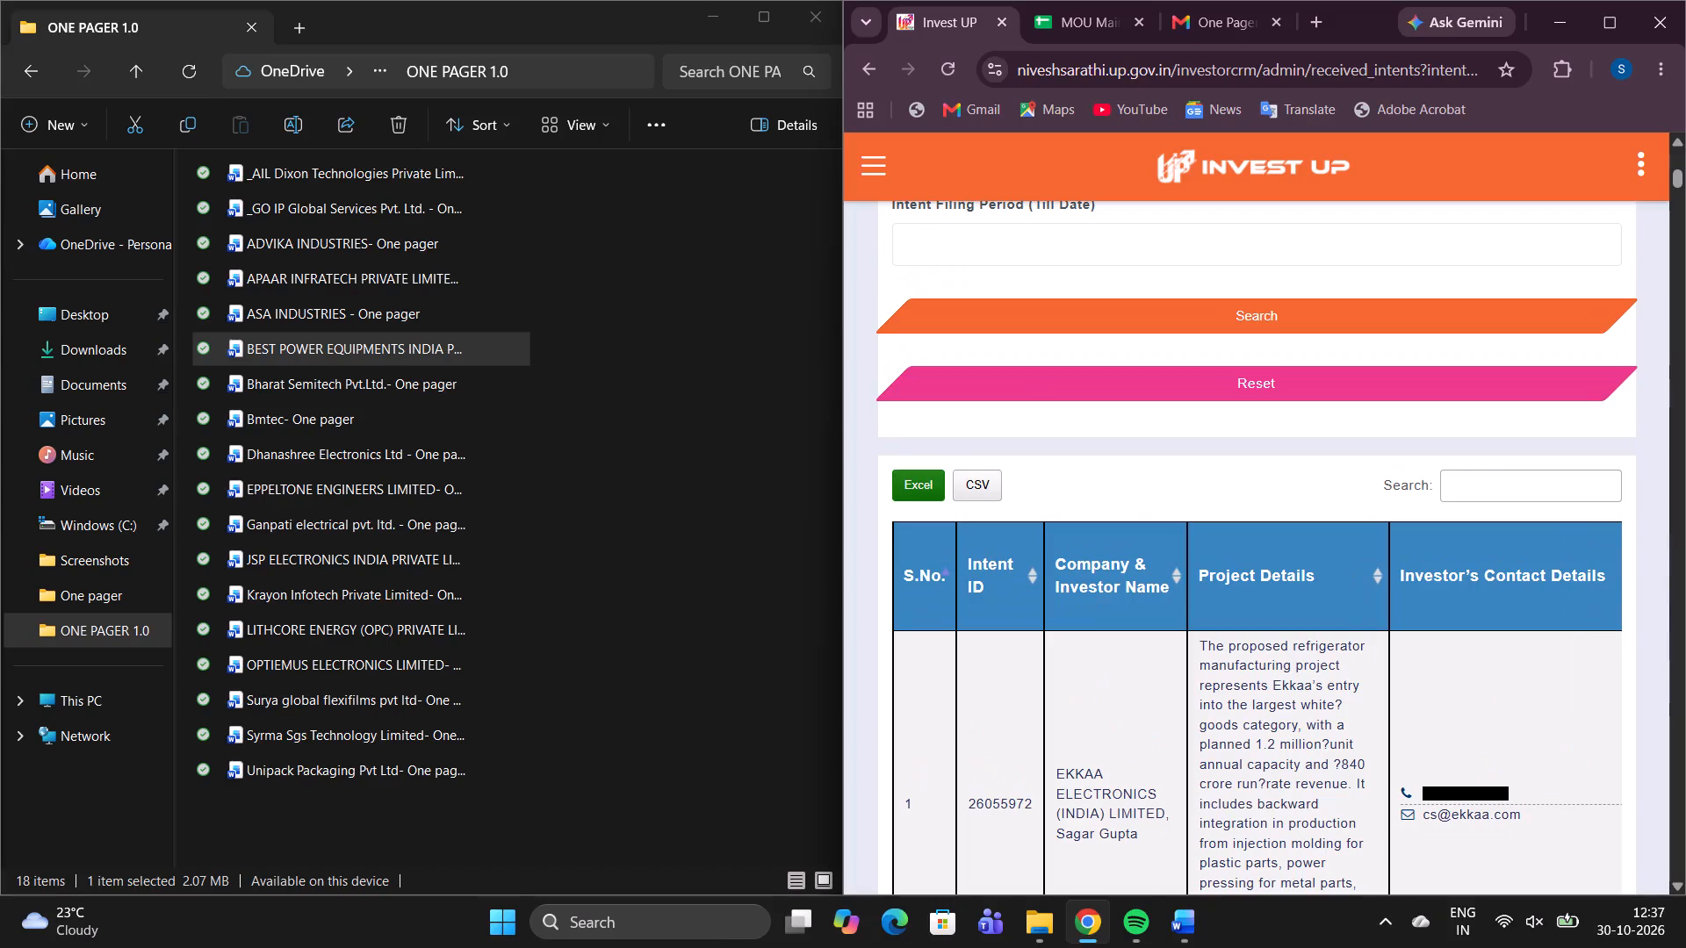
Search the received intents table for asa industries to look up the ASA INDUSTRIES record.
key("a")
type("sa")
scroll(1314, 820, "down", 4)
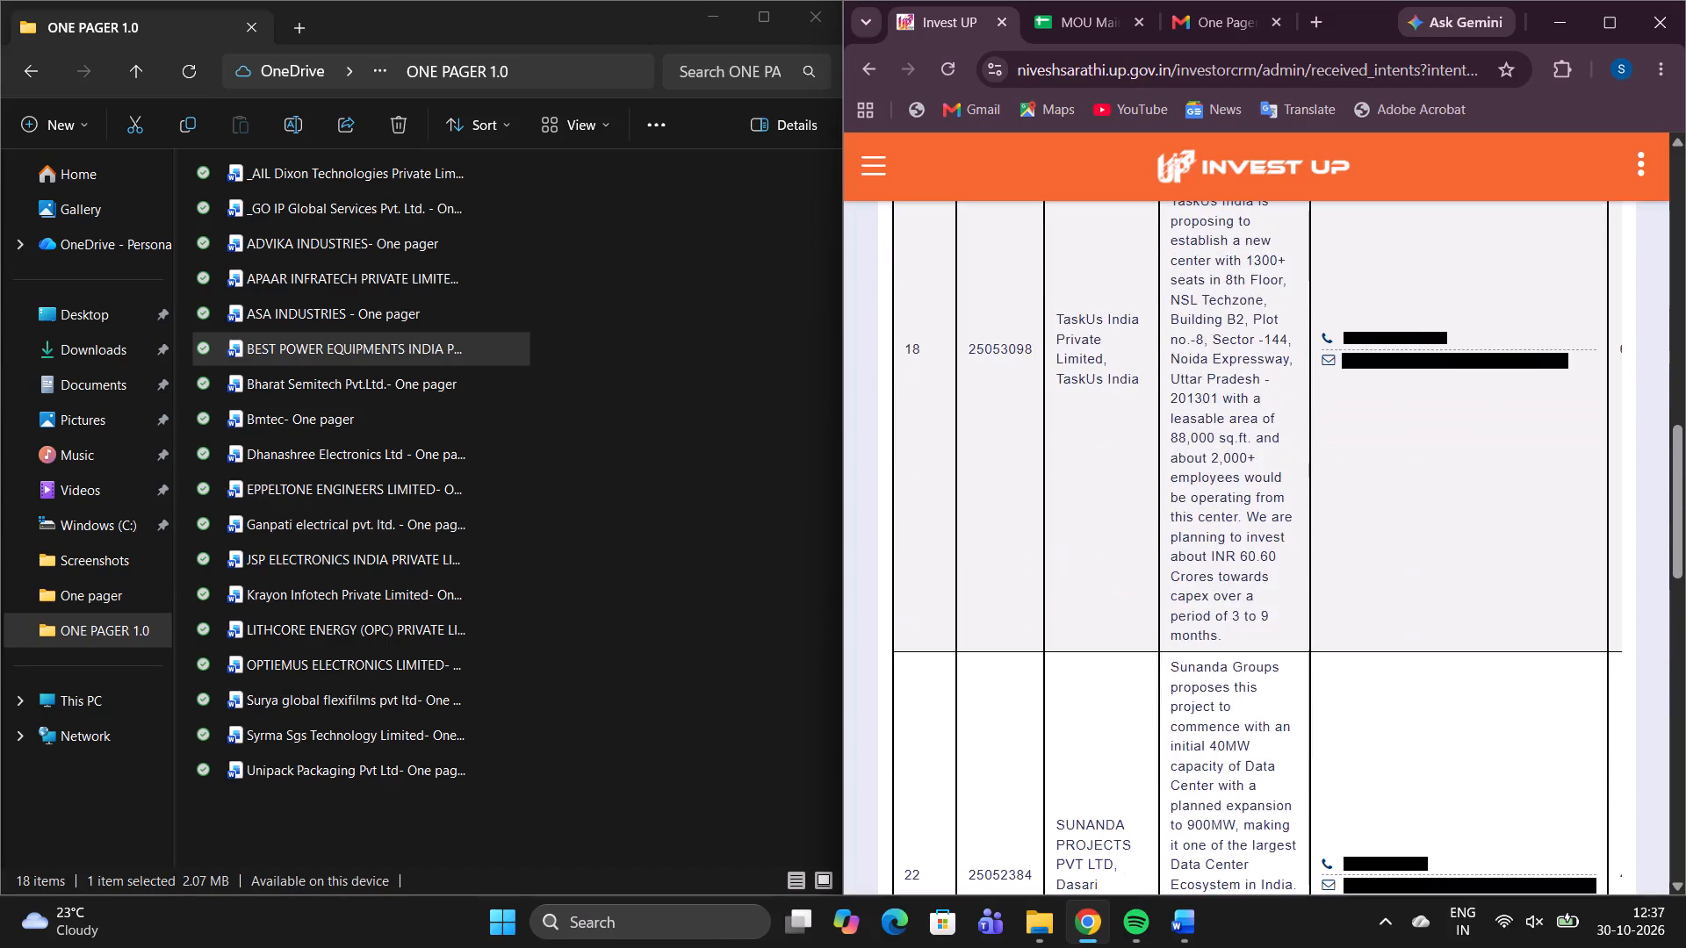
scroll(1314, 820, "down", 3)
key("space")
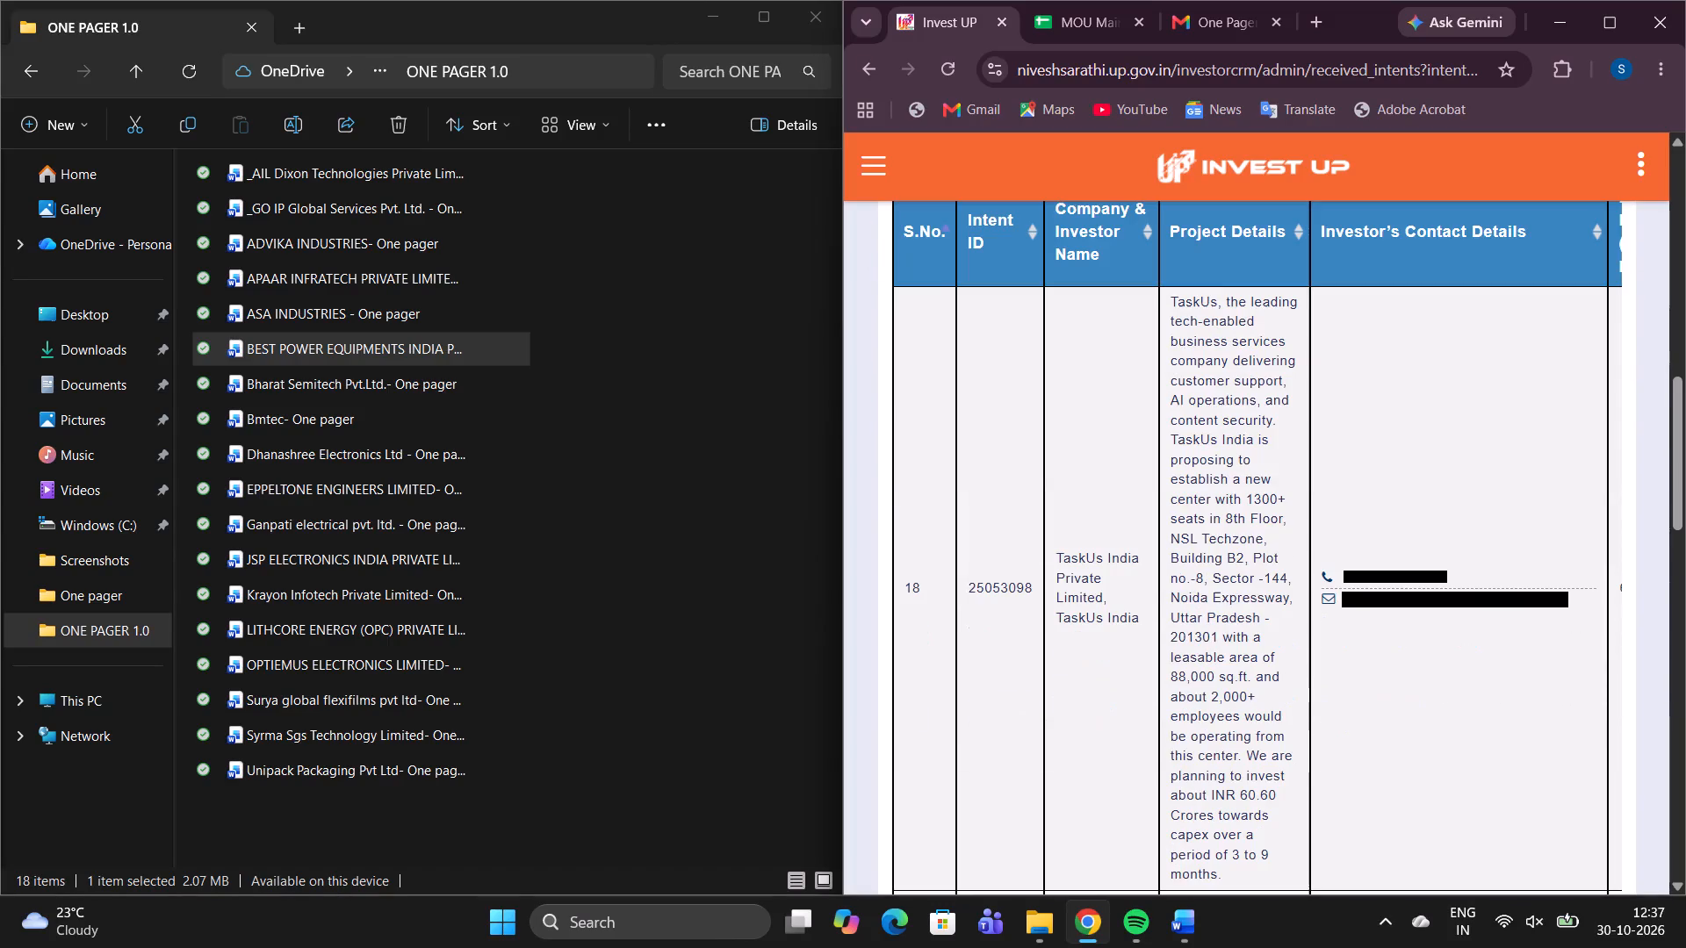
type("in")
scroll(1314, 820, "up", 2)
type("dustries")
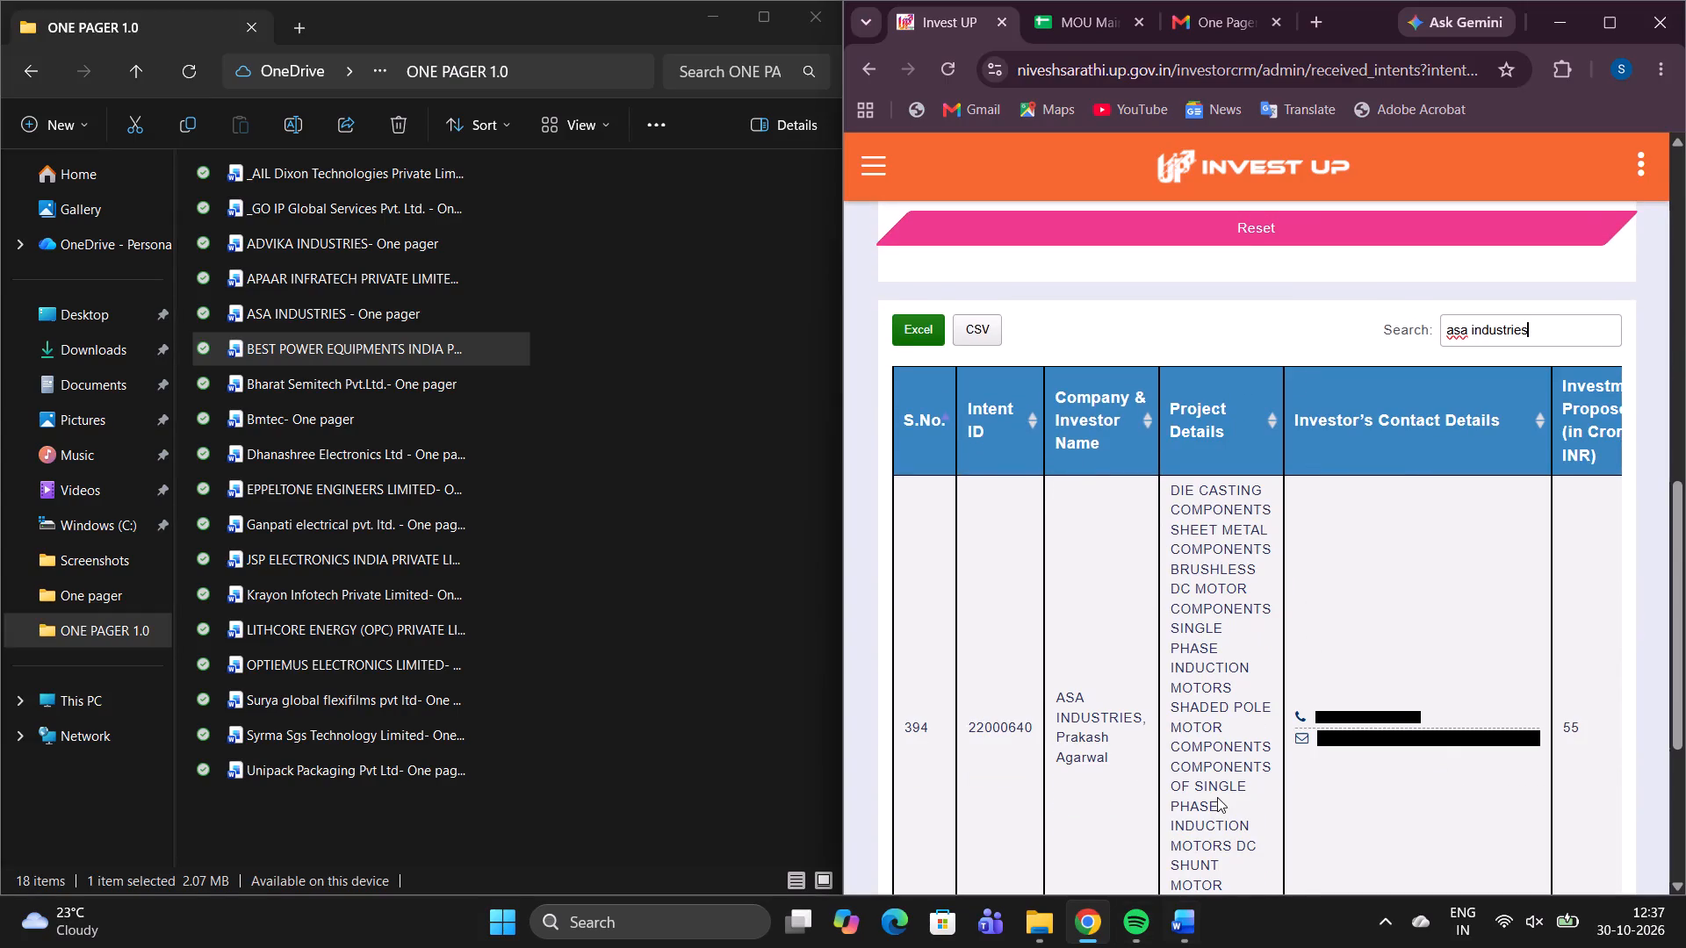
Open the ASA INDUSTRIES one pager, minimize the Word windows, and compare its MoU details with the portal record's Intent ID, investment and employment.
double_click(290, 314)
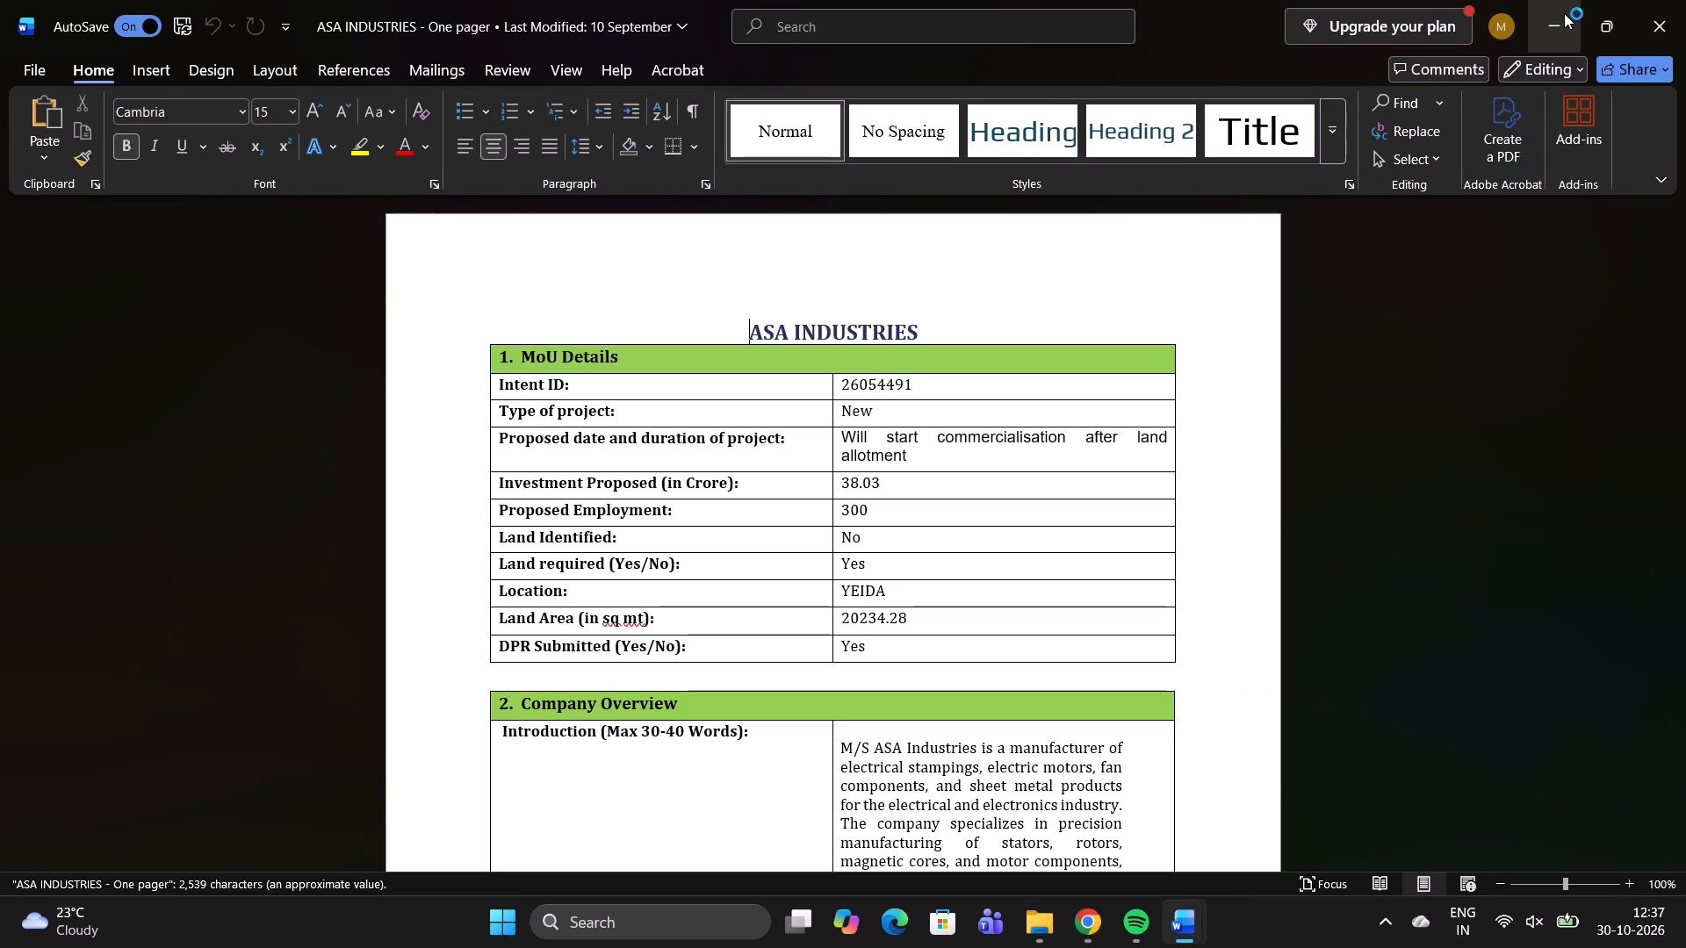
left_click(1564, 13)
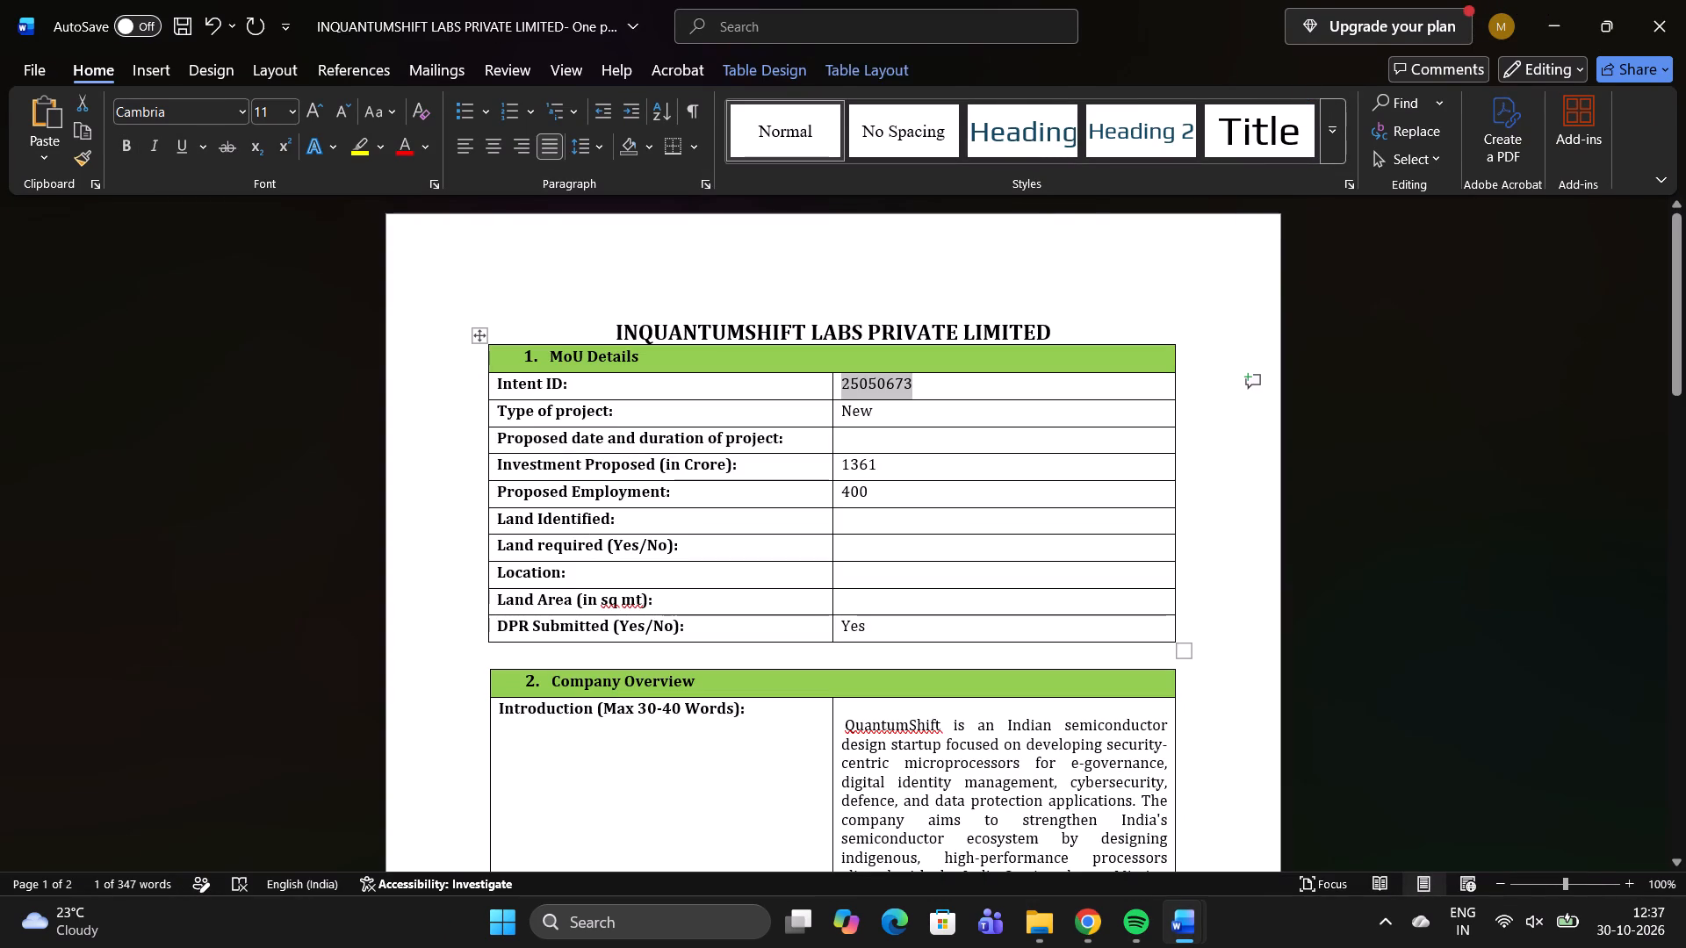
left_click(1544, 16)
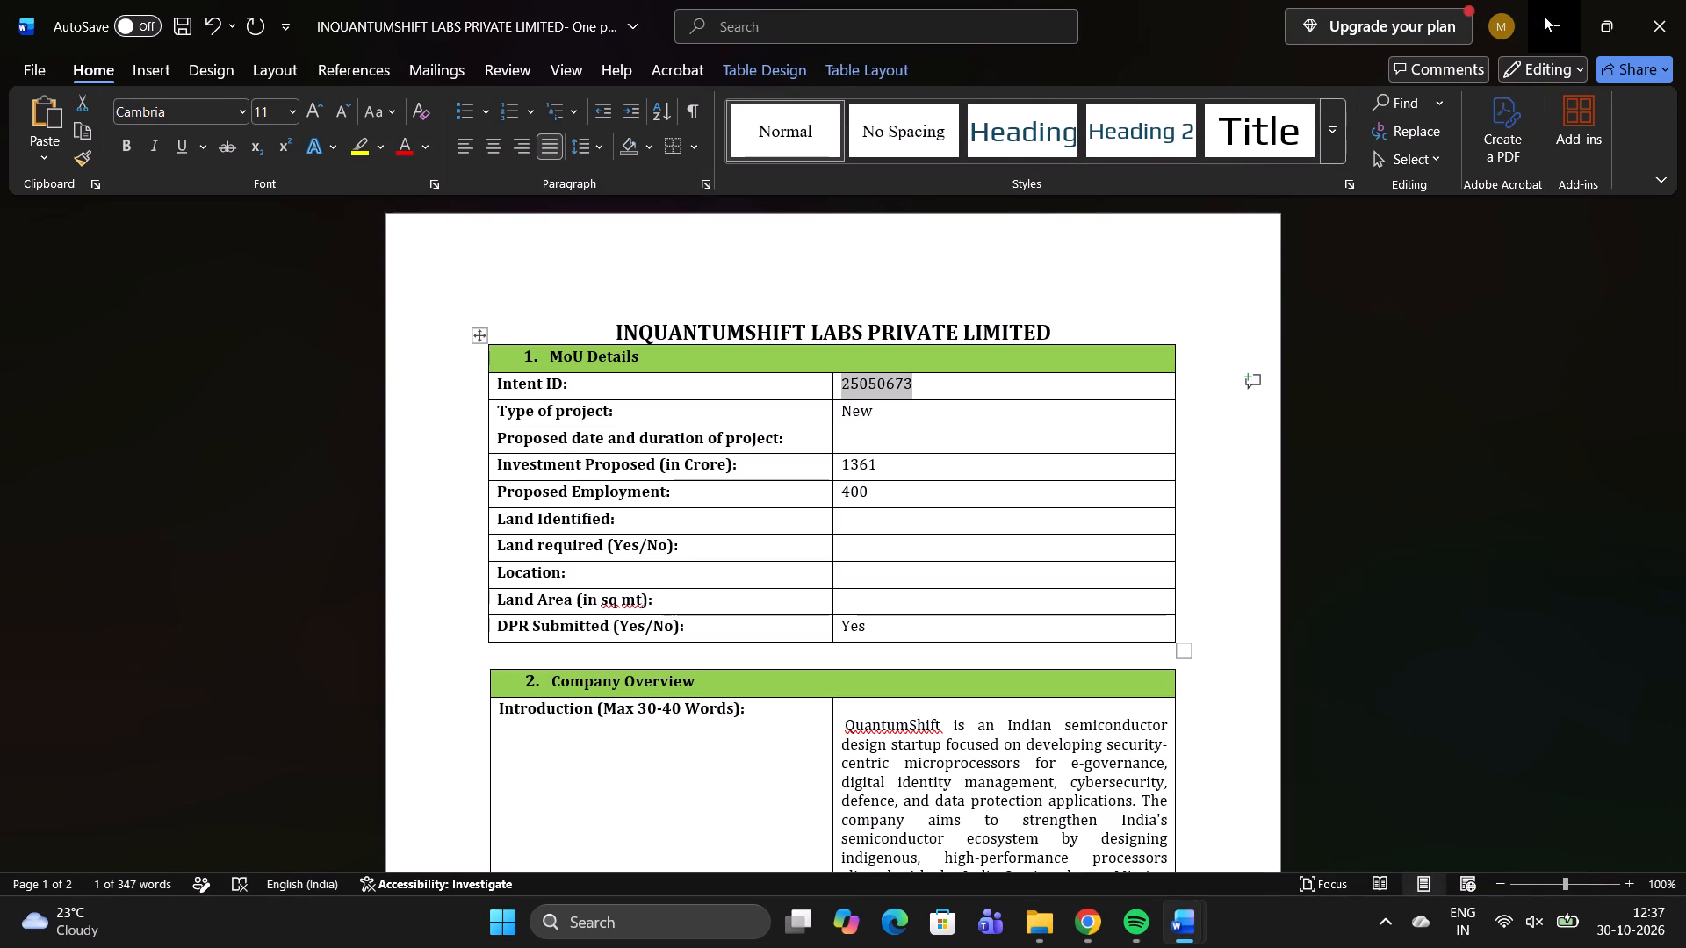
scroll(1414, 500, "left", 1)
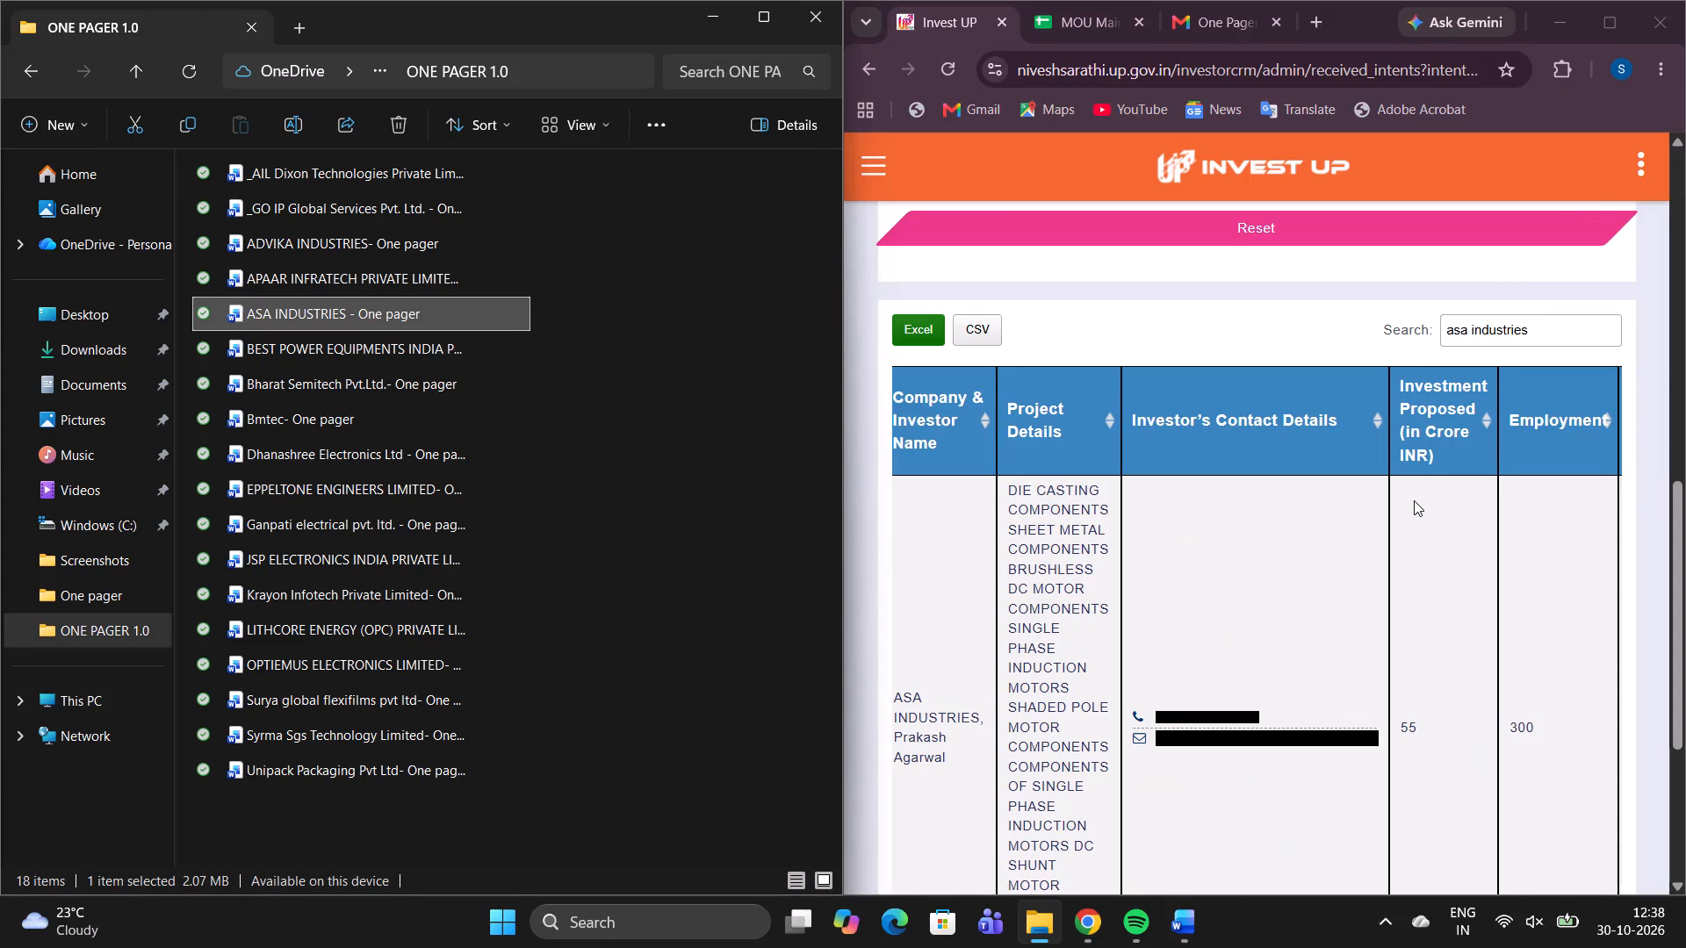
scroll(1154, 707, "right", 1)
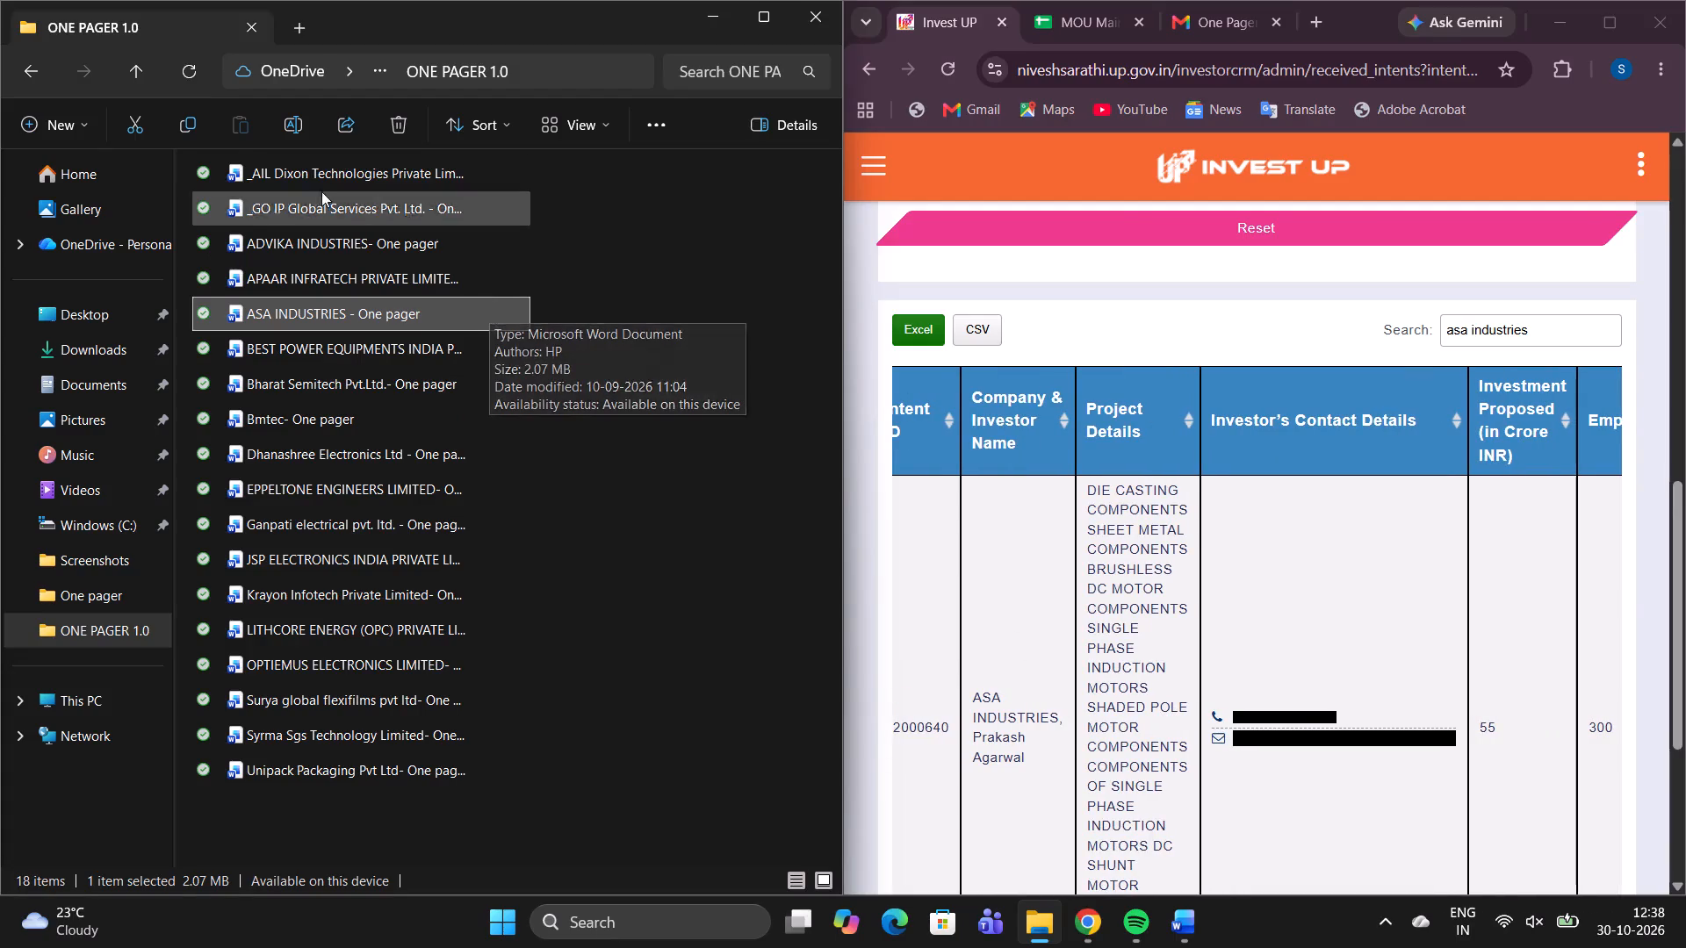
Open the APAAR INFRATECH PRIVATE LIMITED one pager to check its MoU details, and minimize the Word windows.
double_click(335, 278)
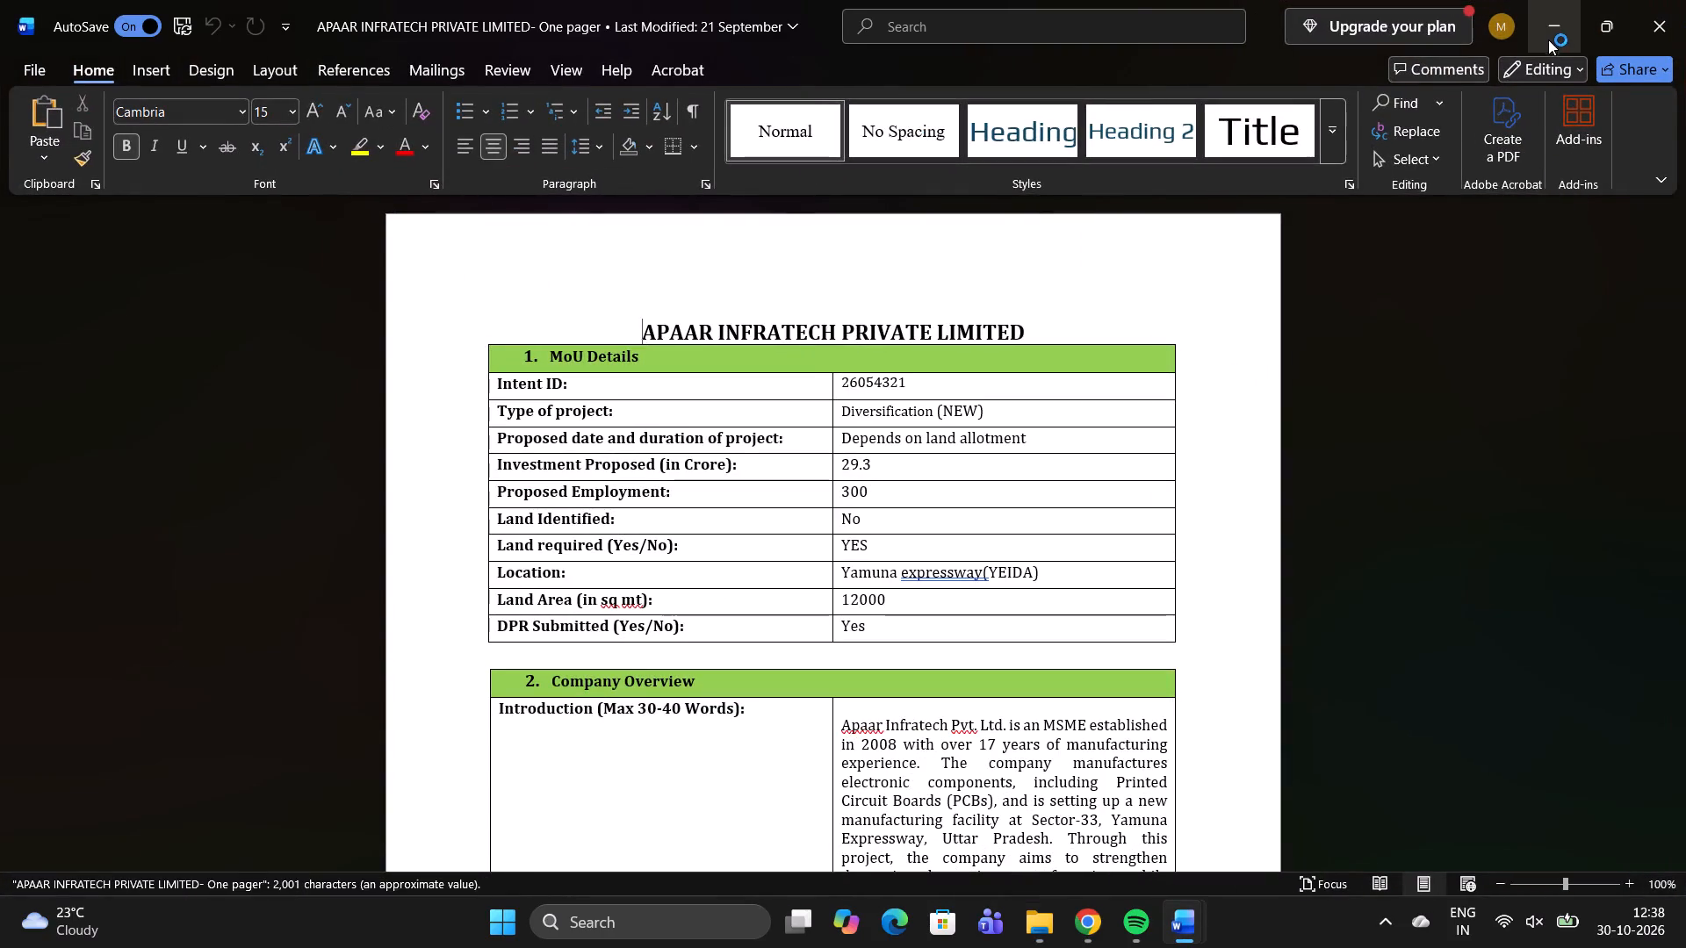
left_click(1552, 31)
left_click(1552, 31)
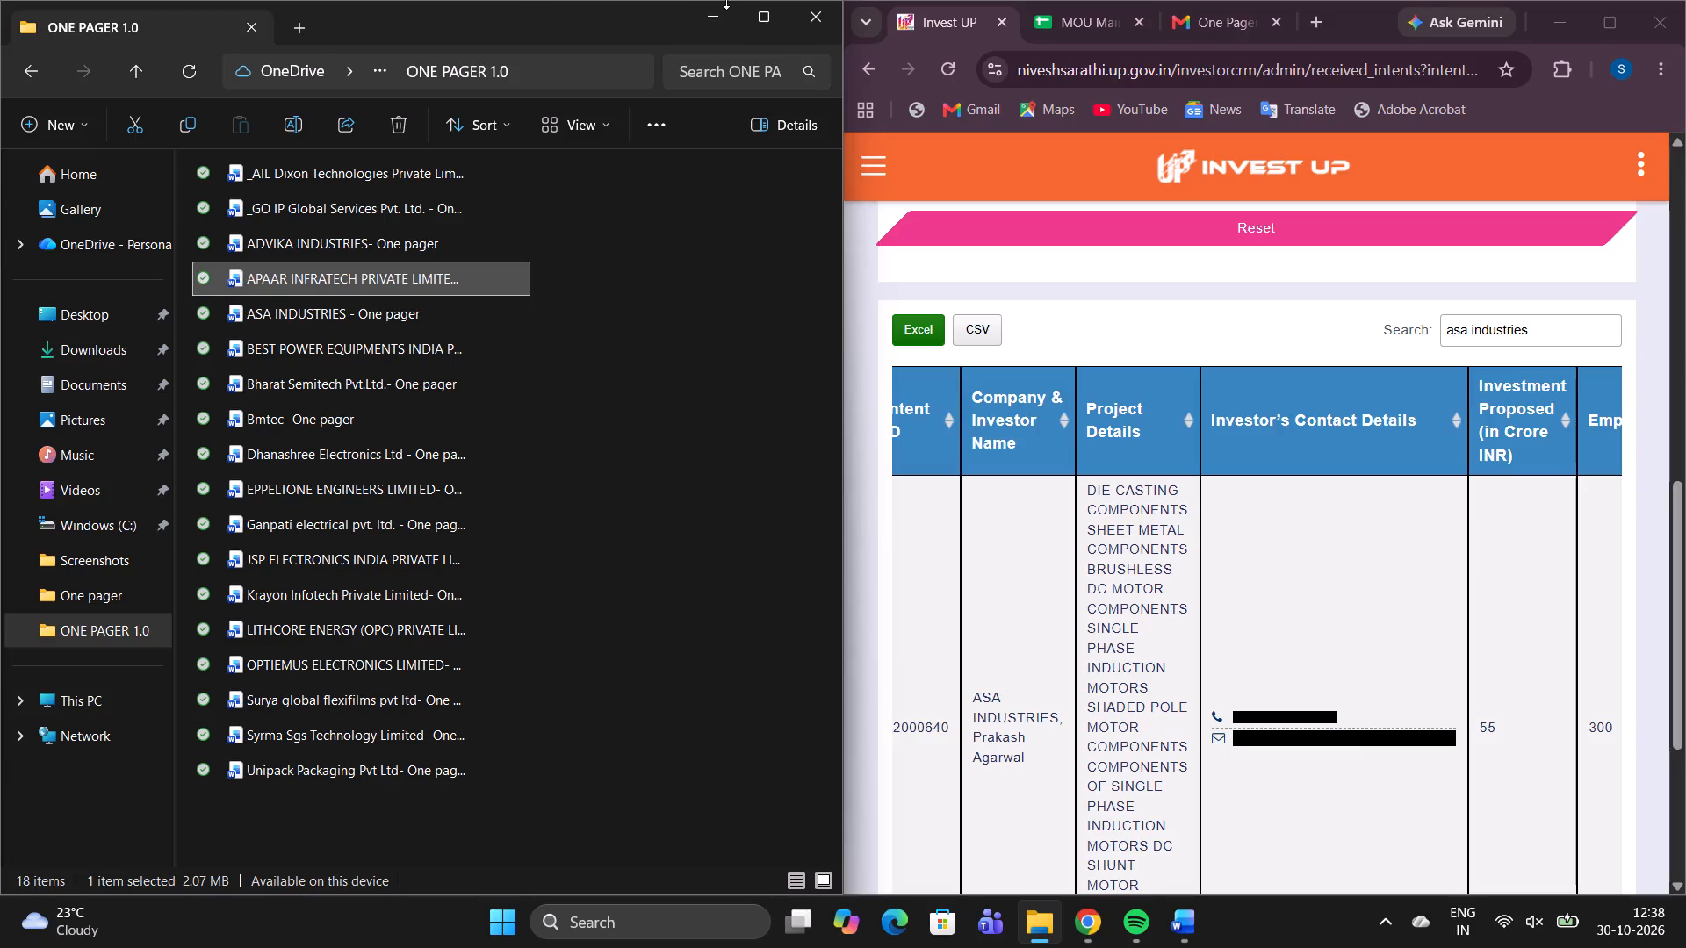
Close the ONE PAGER 1.0 folder window.
left_click(815, 20)
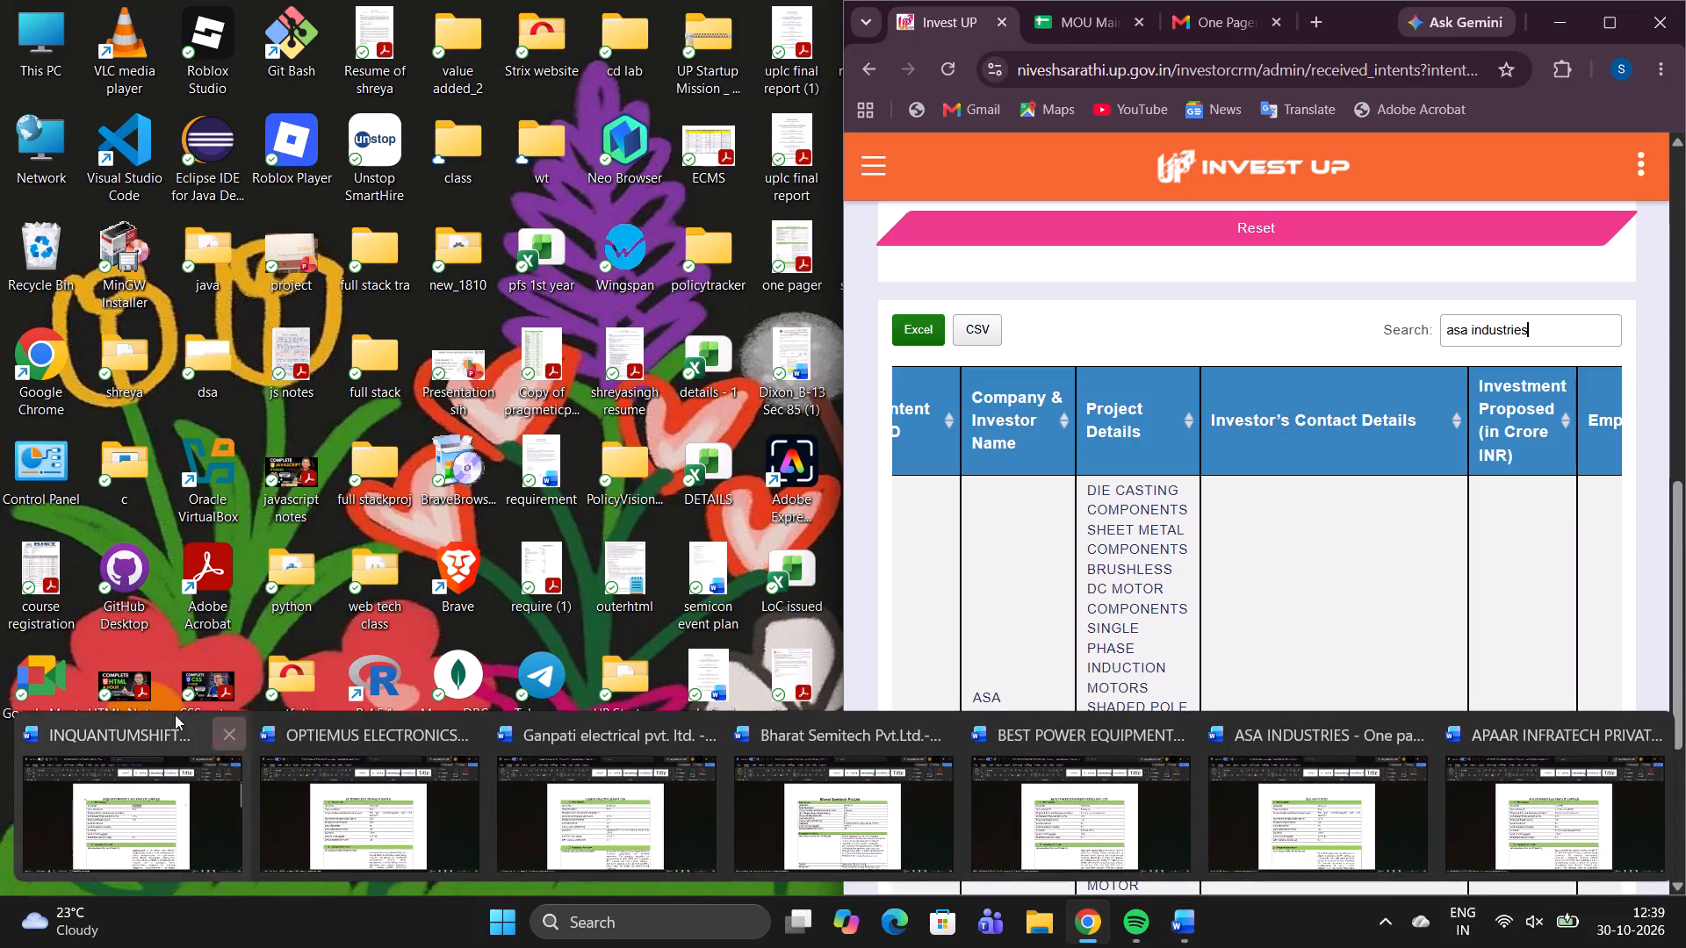
Close the INQUANTUMSHIFT LABS PRIVATE LIMITED one pager, saving its changes in the One pager folder.
left_click(228, 734)
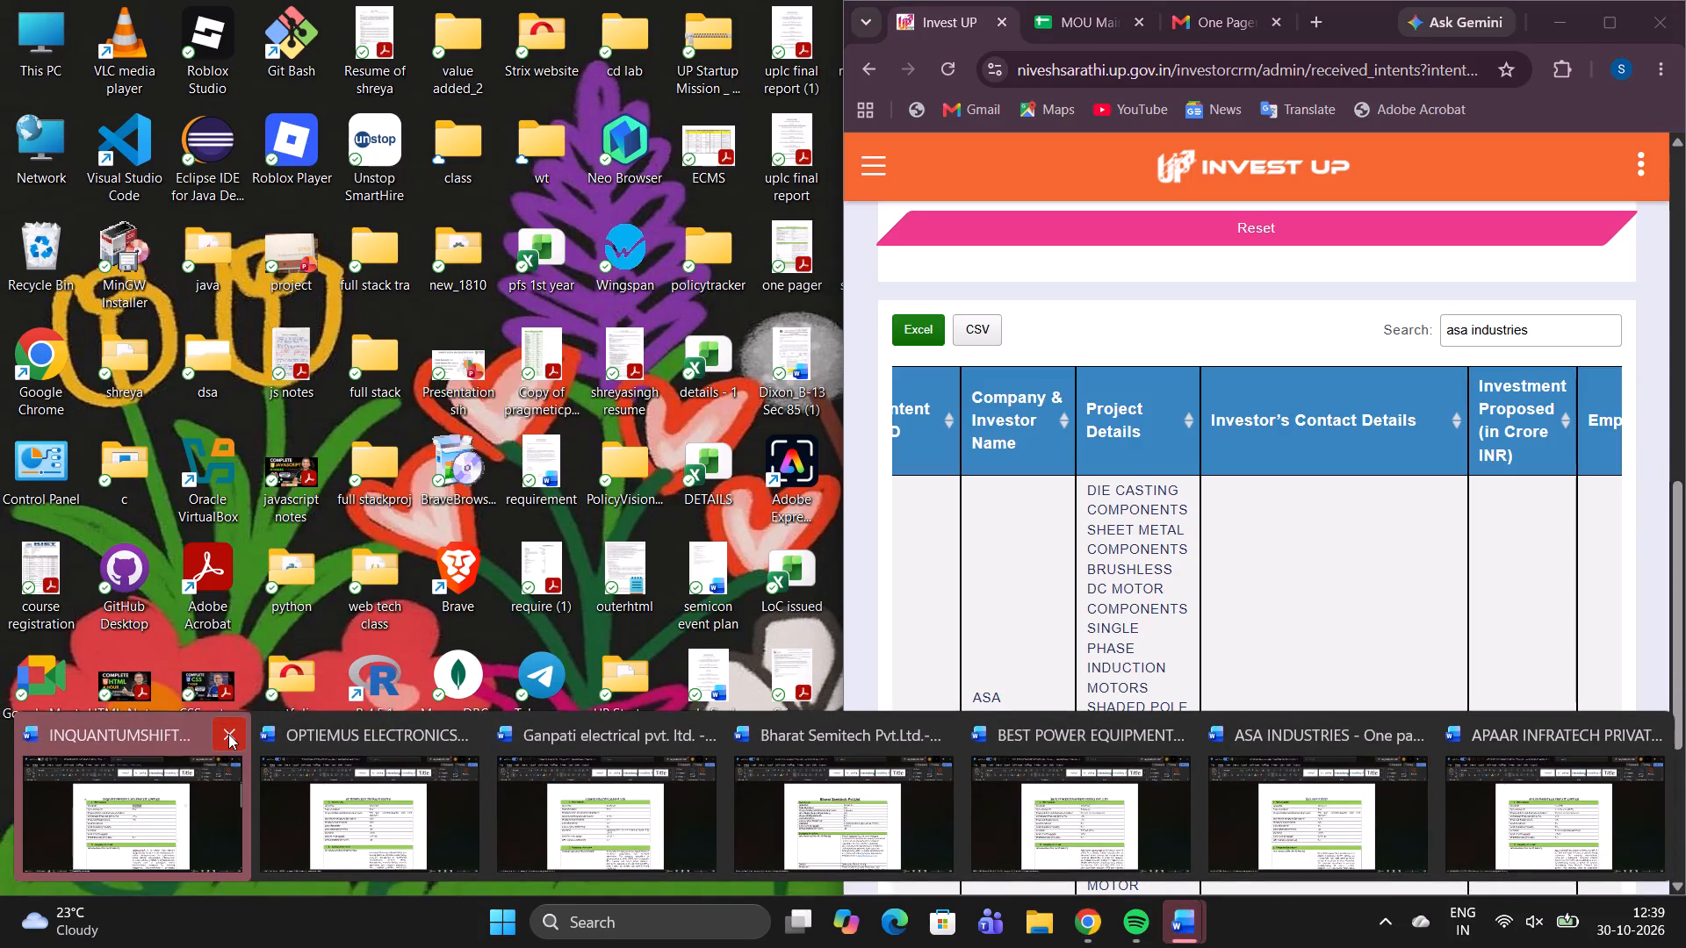
left_click(228, 734)
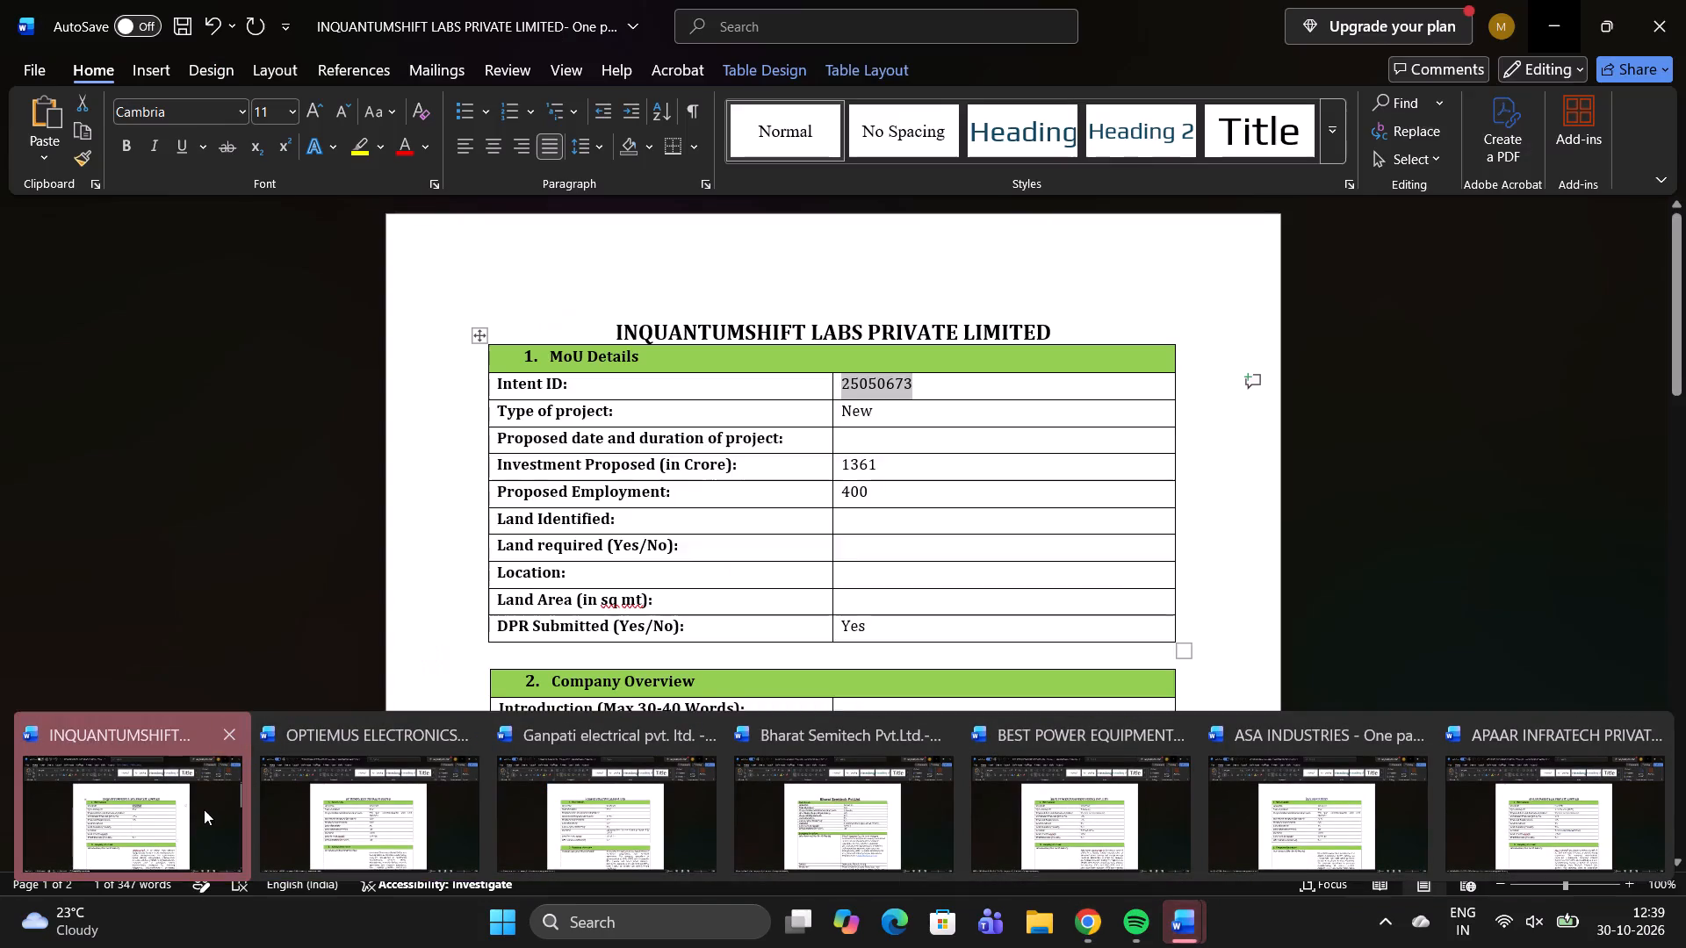
left_click(204, 809)
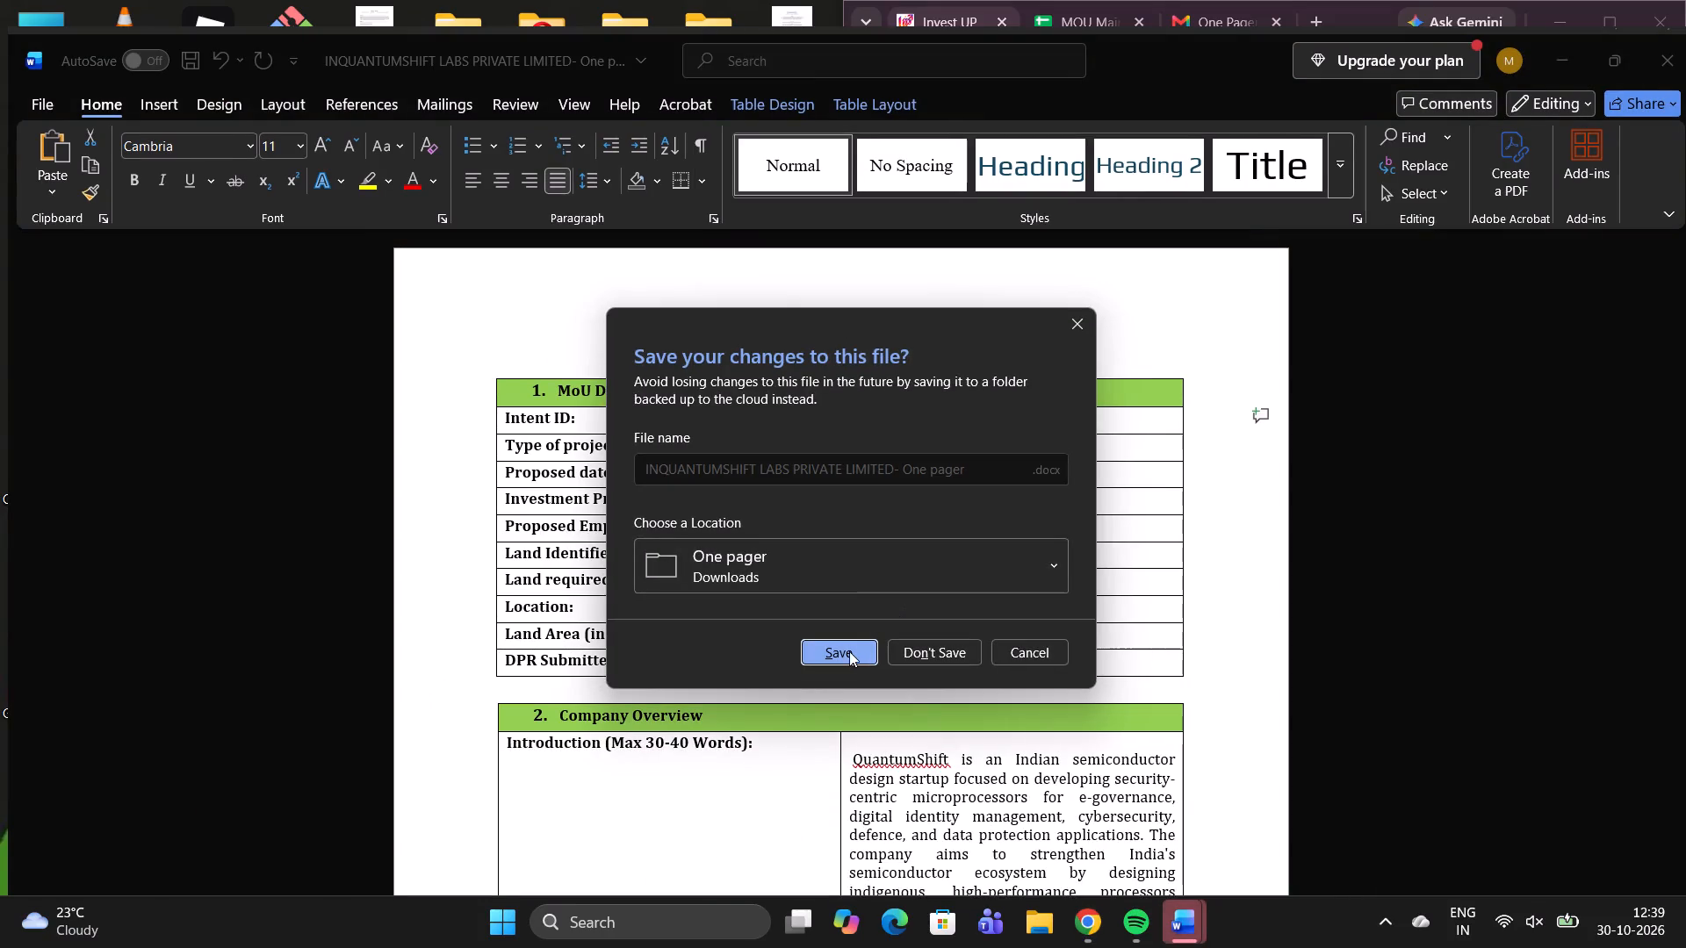
left_click(849, 651)
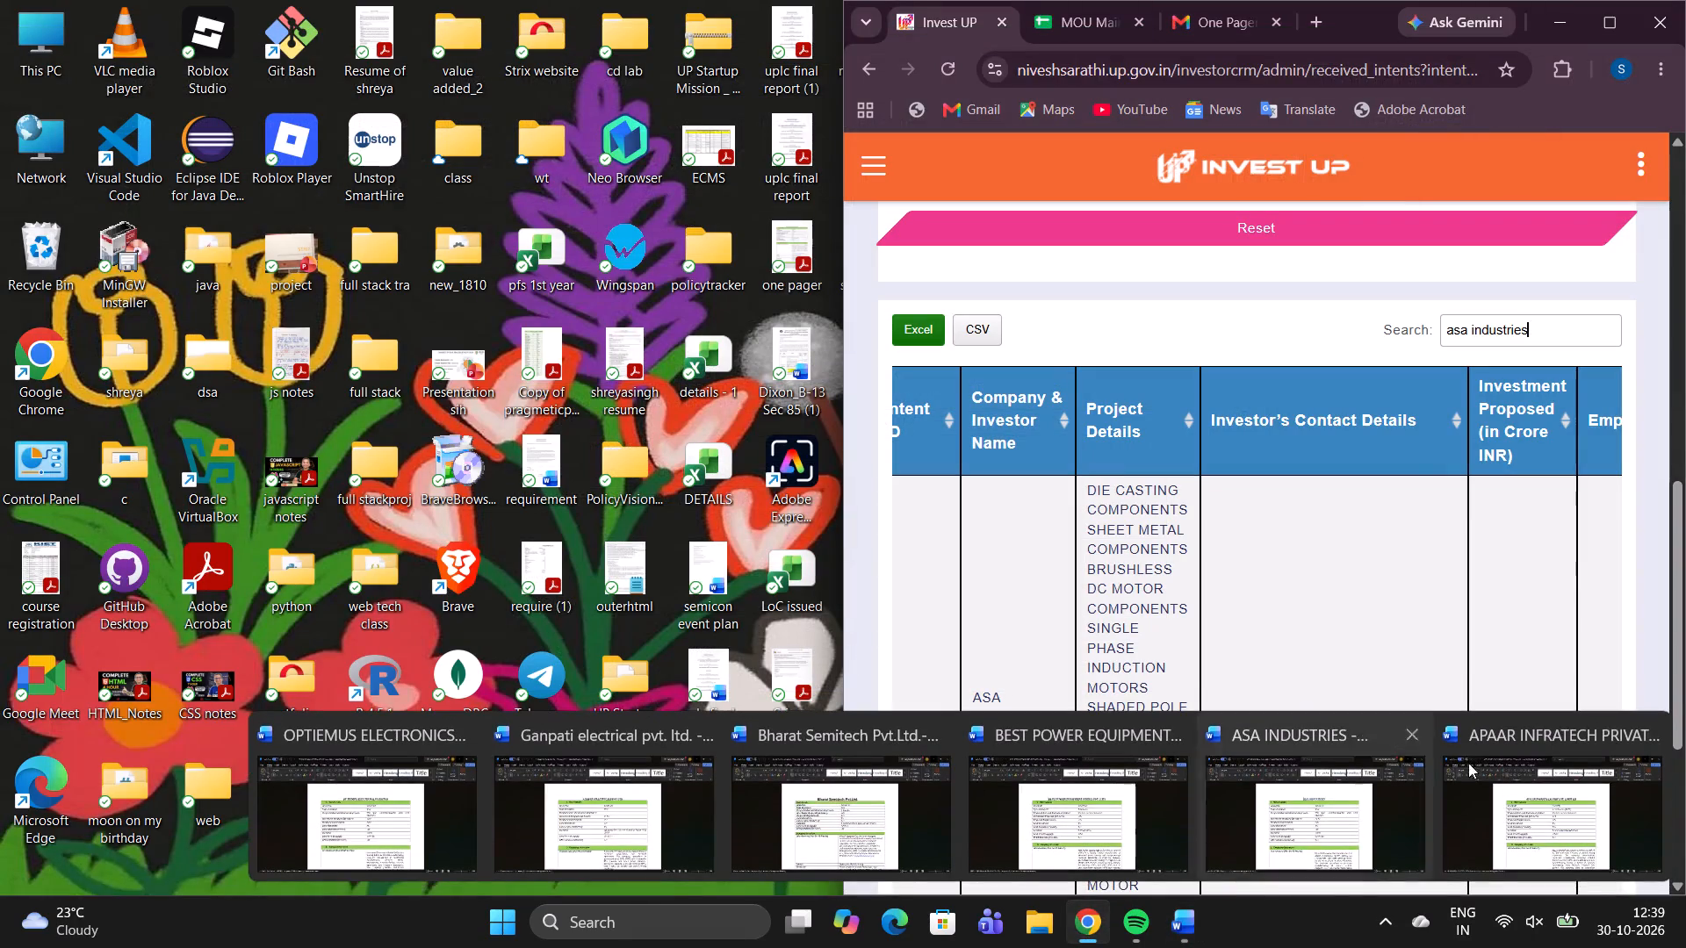
Close the remaining open one pagers: APAAR INFRATECH, ASA INDUSTRIES, BEST POWER EQUIPMENTS, Bharat Semitech, Ganpati electrical and OPTIEMUS ELECTRONICS.
left_click(1645, 733)
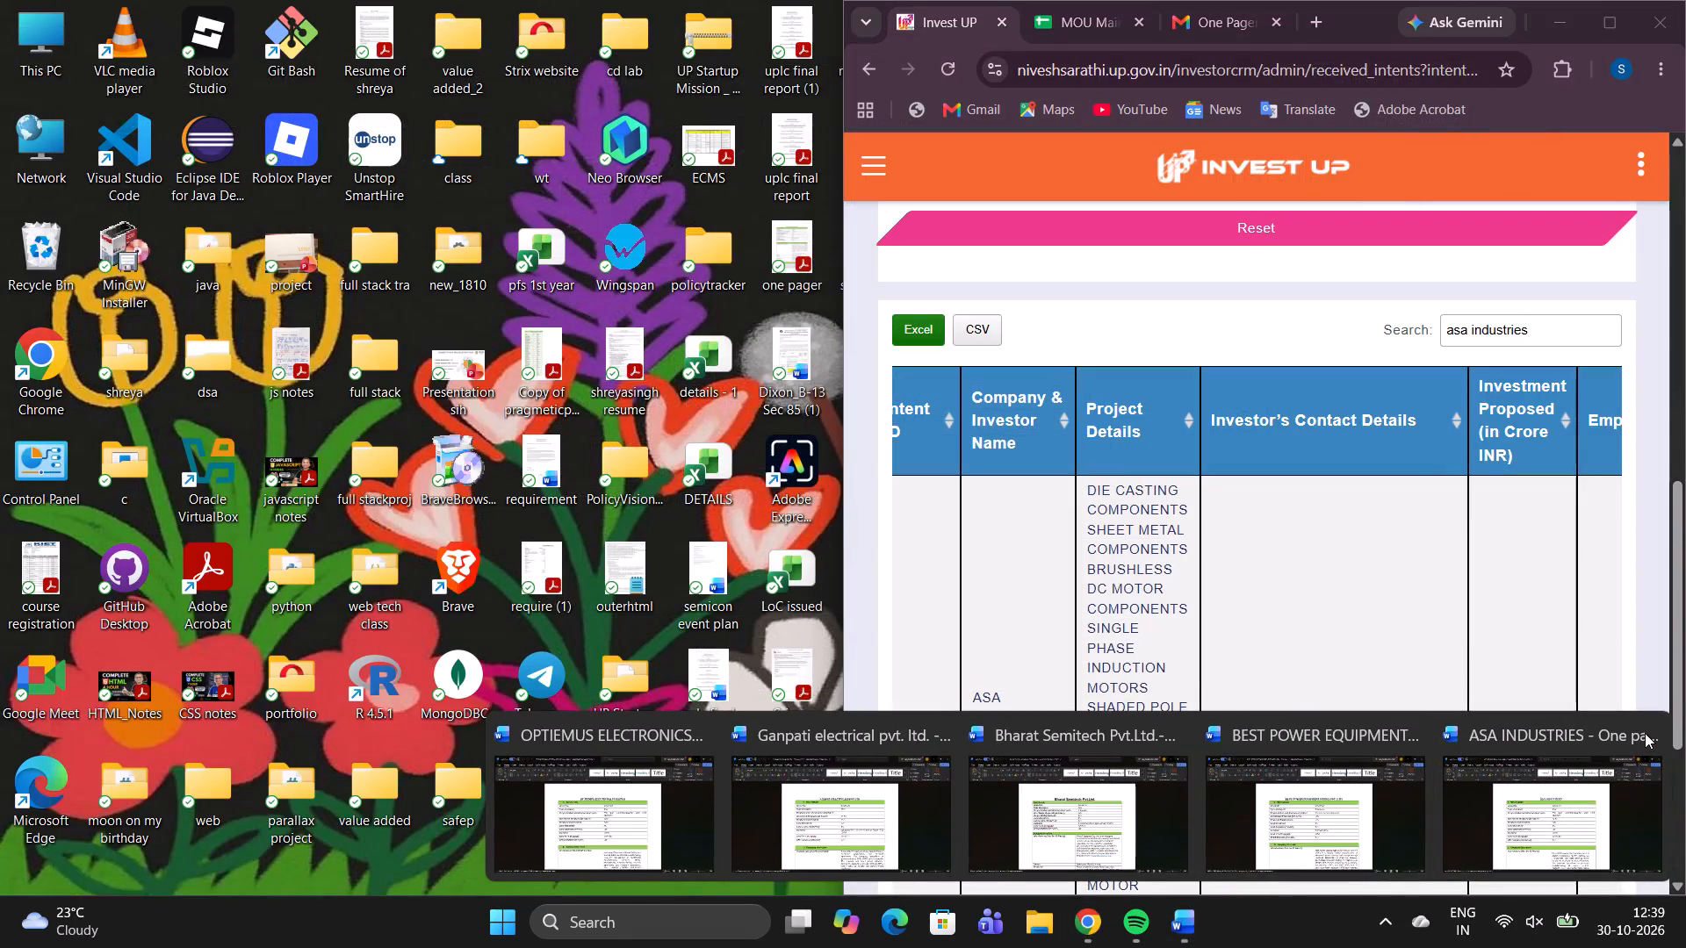
left_click(1659, 736)
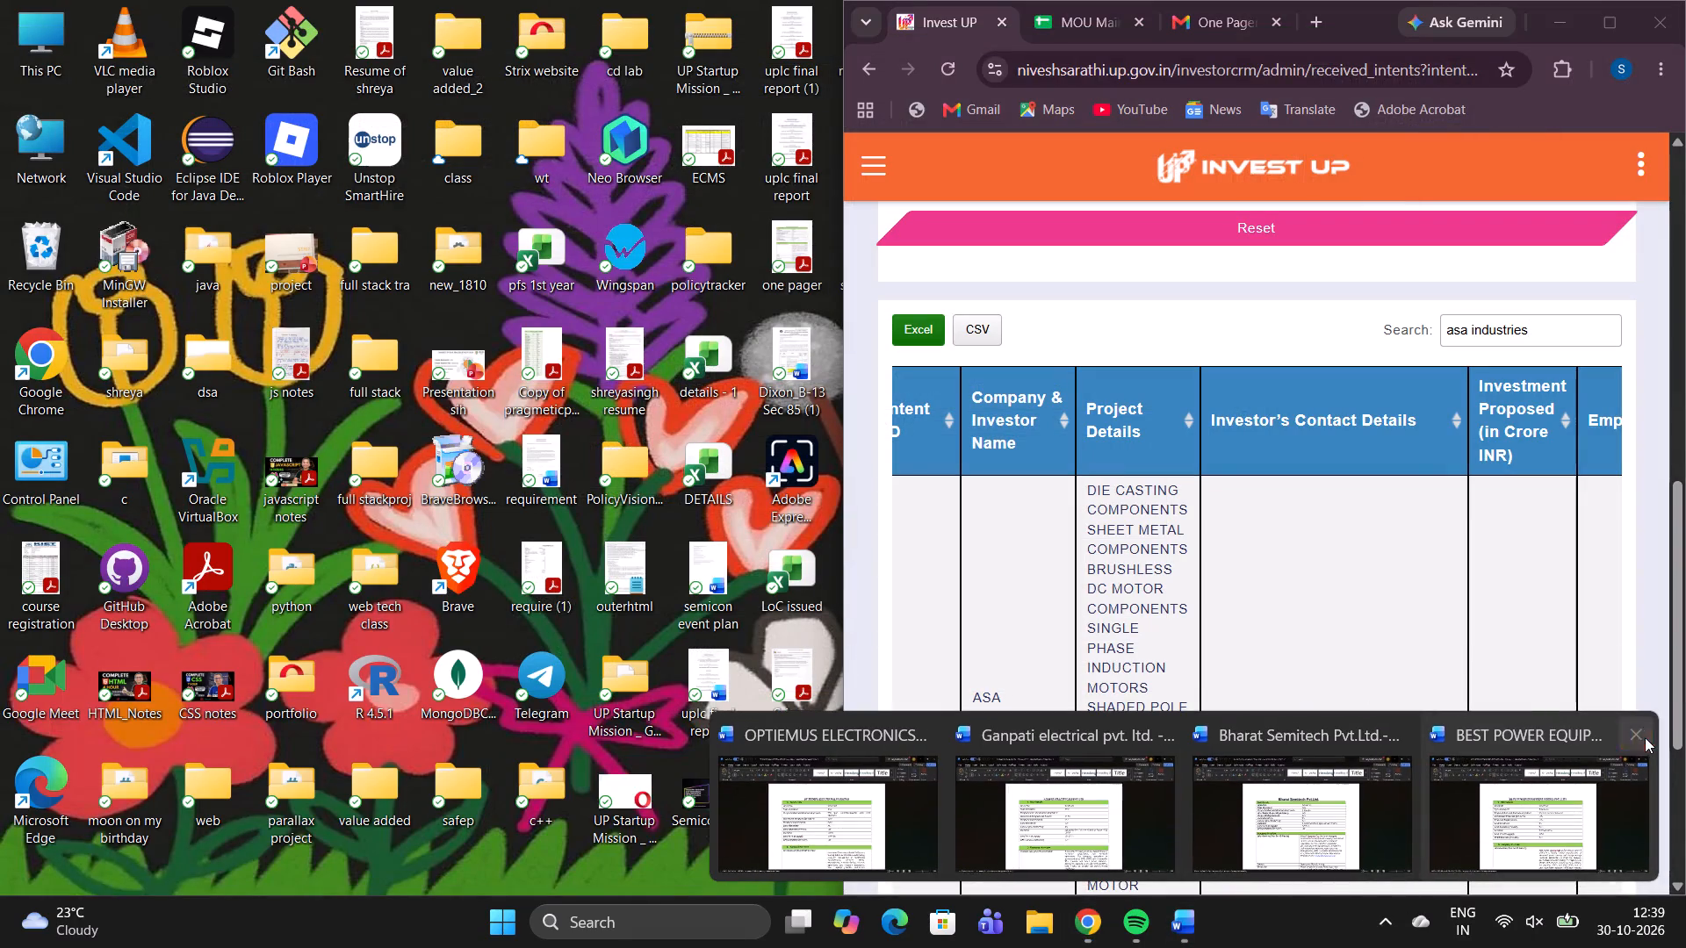
left_click(1640, 743)
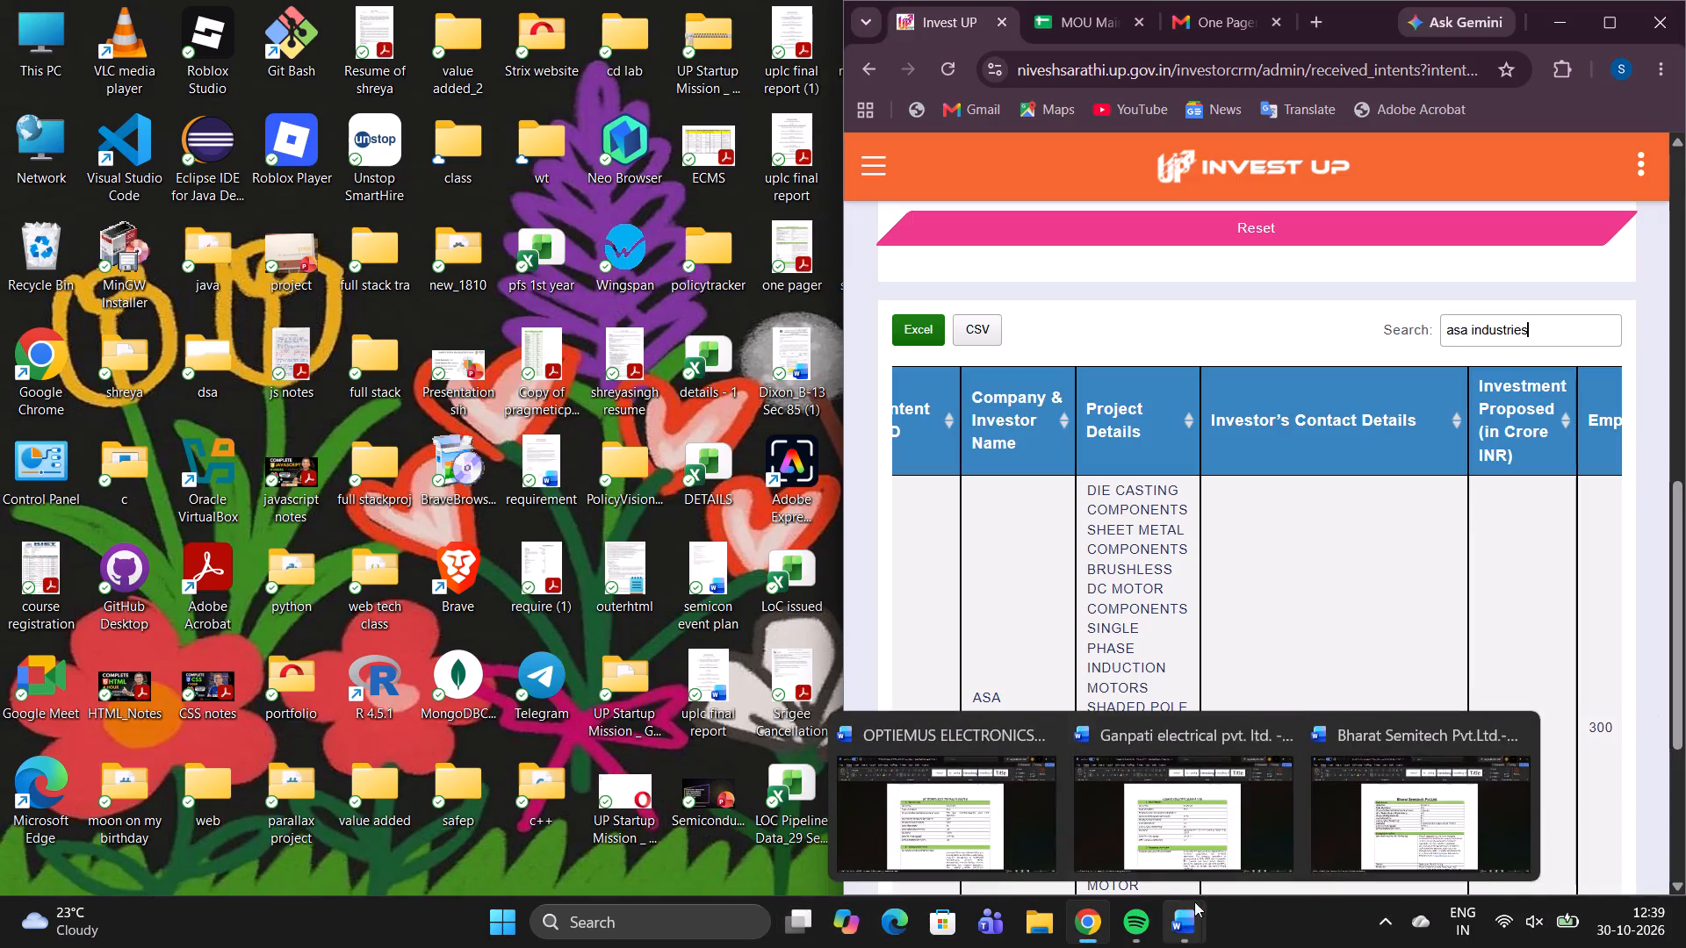
left_click(1509, 729)
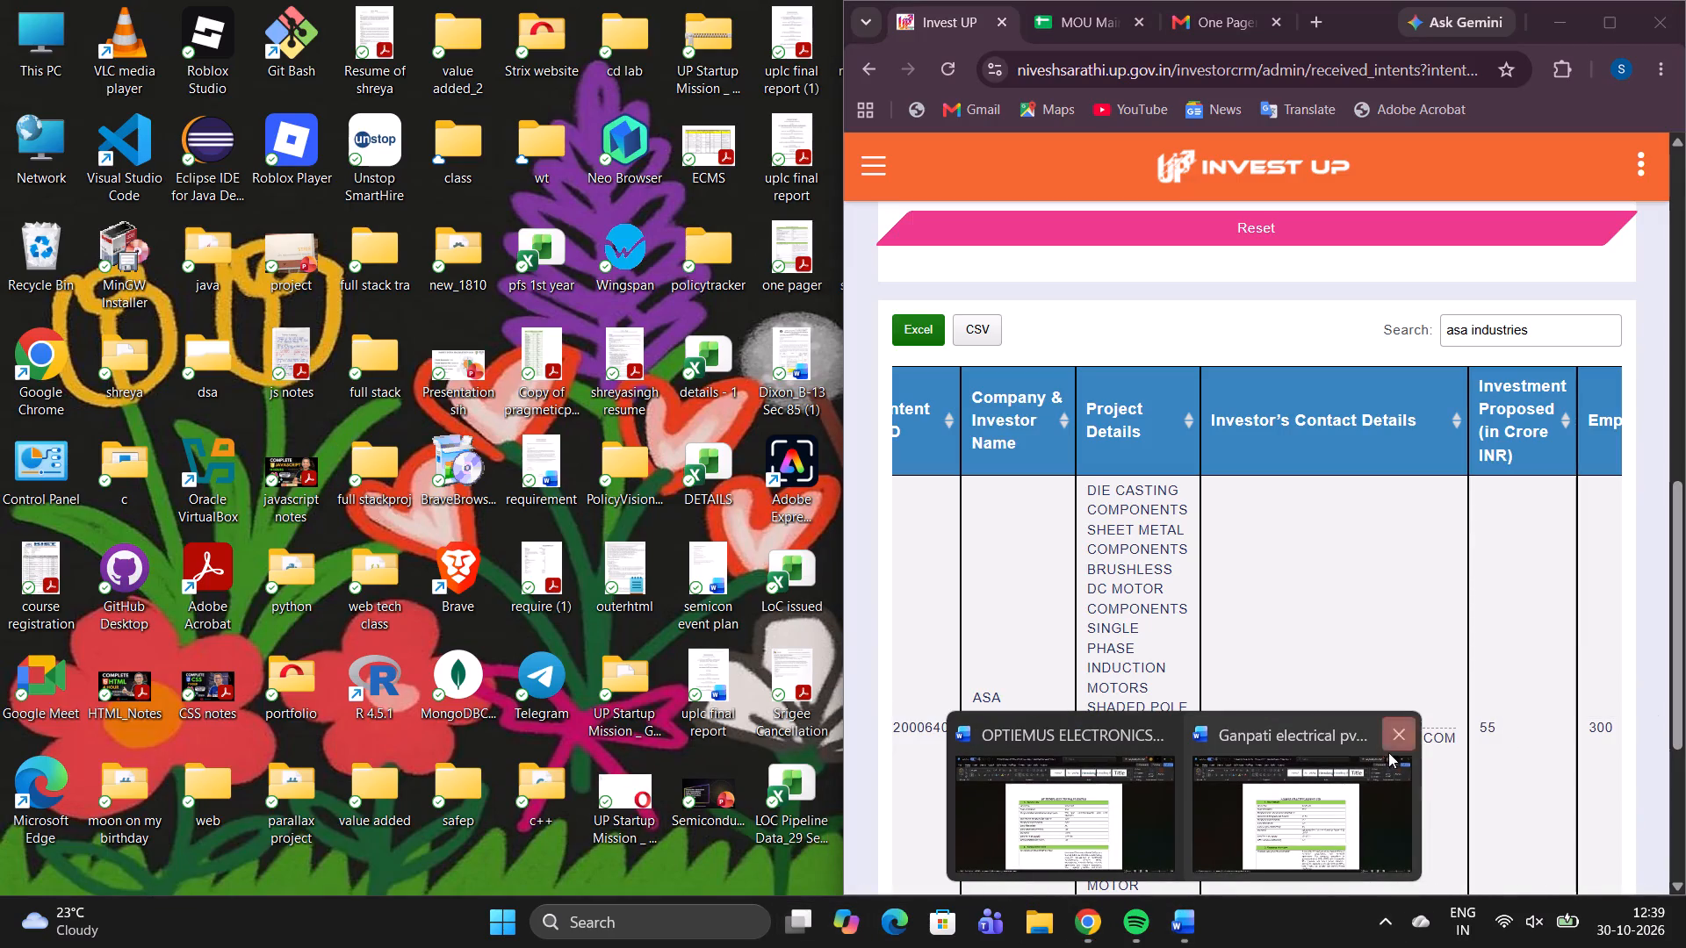
left_click(1402, 733)
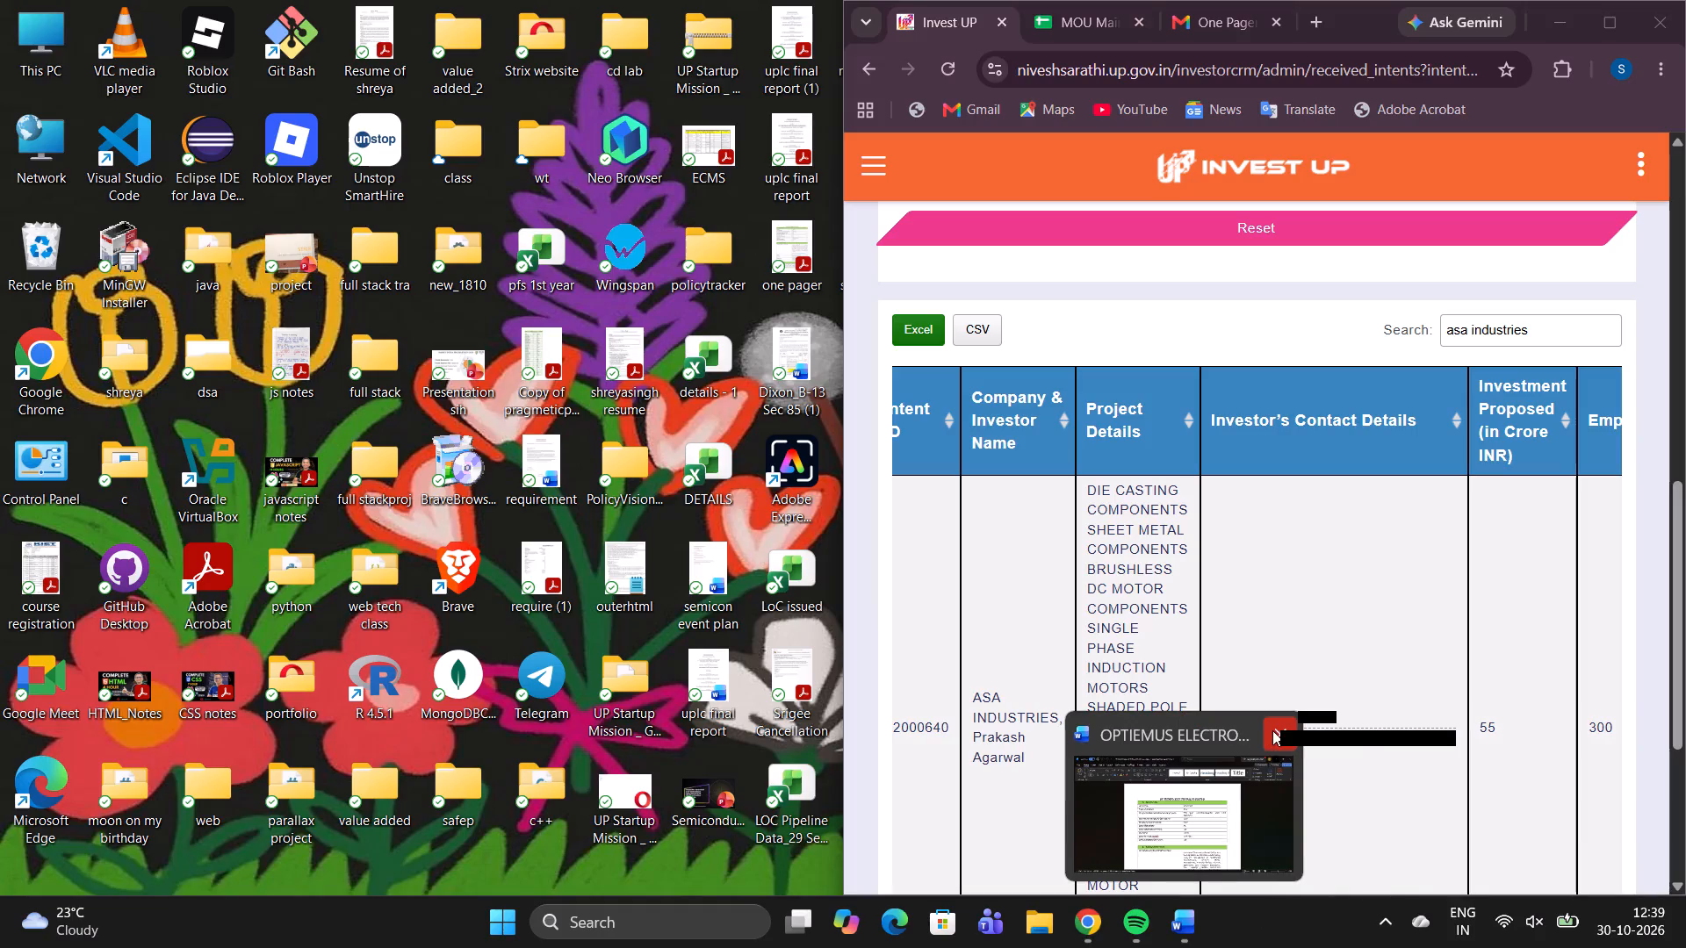
left_click(1274, 730)
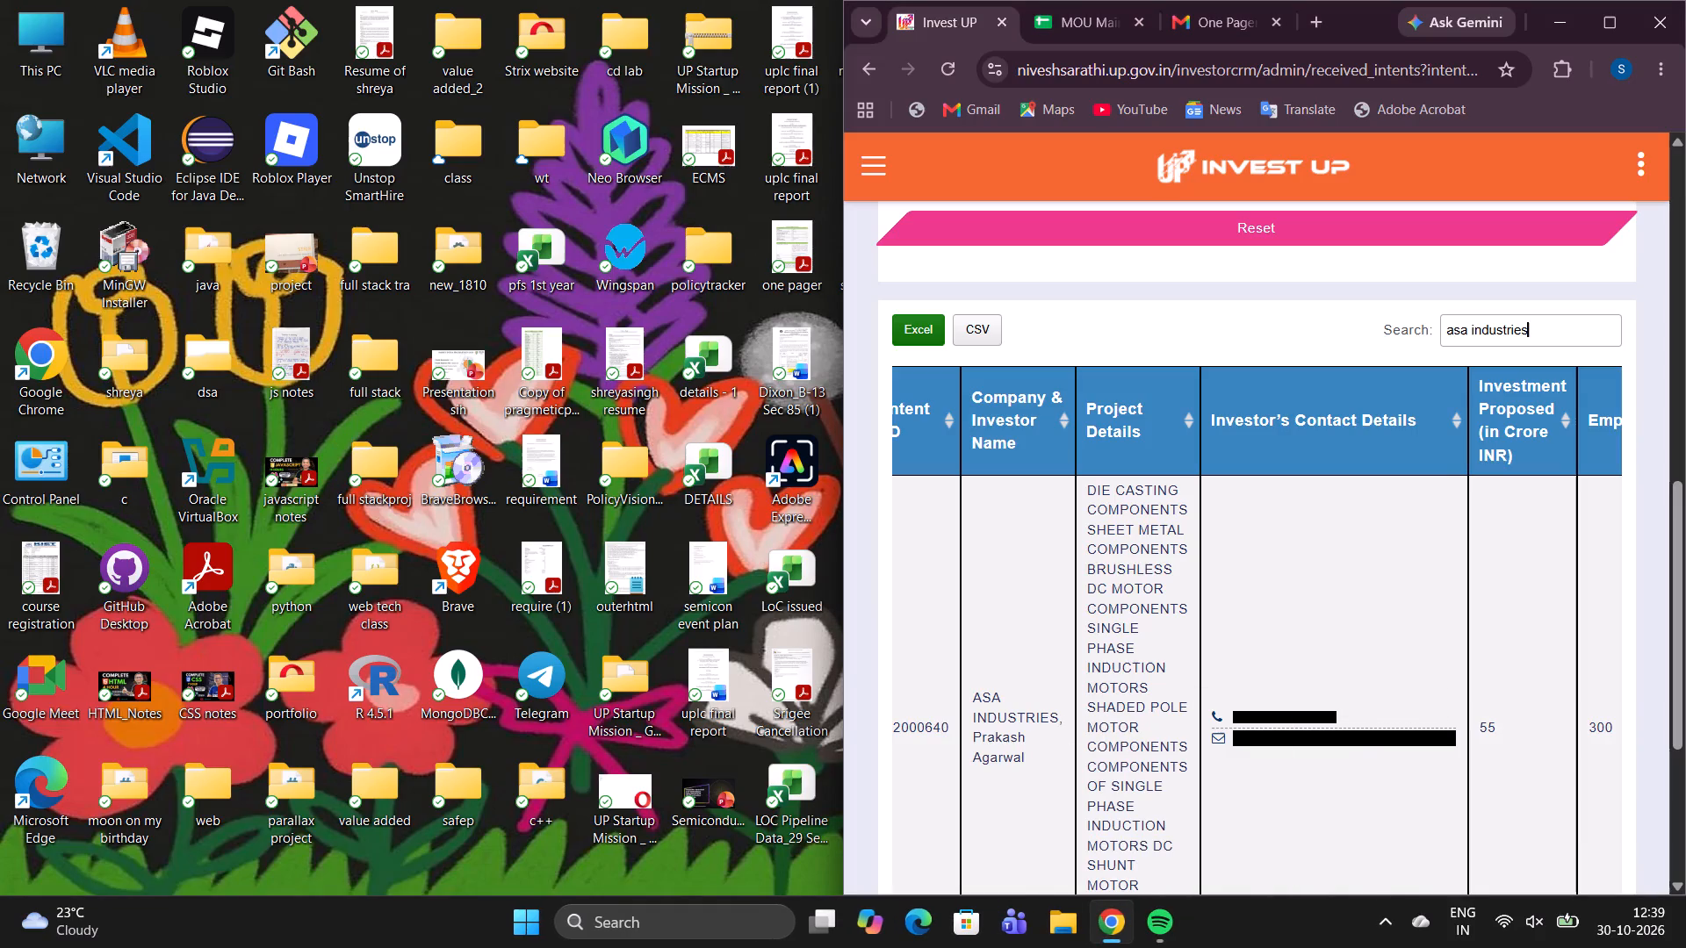
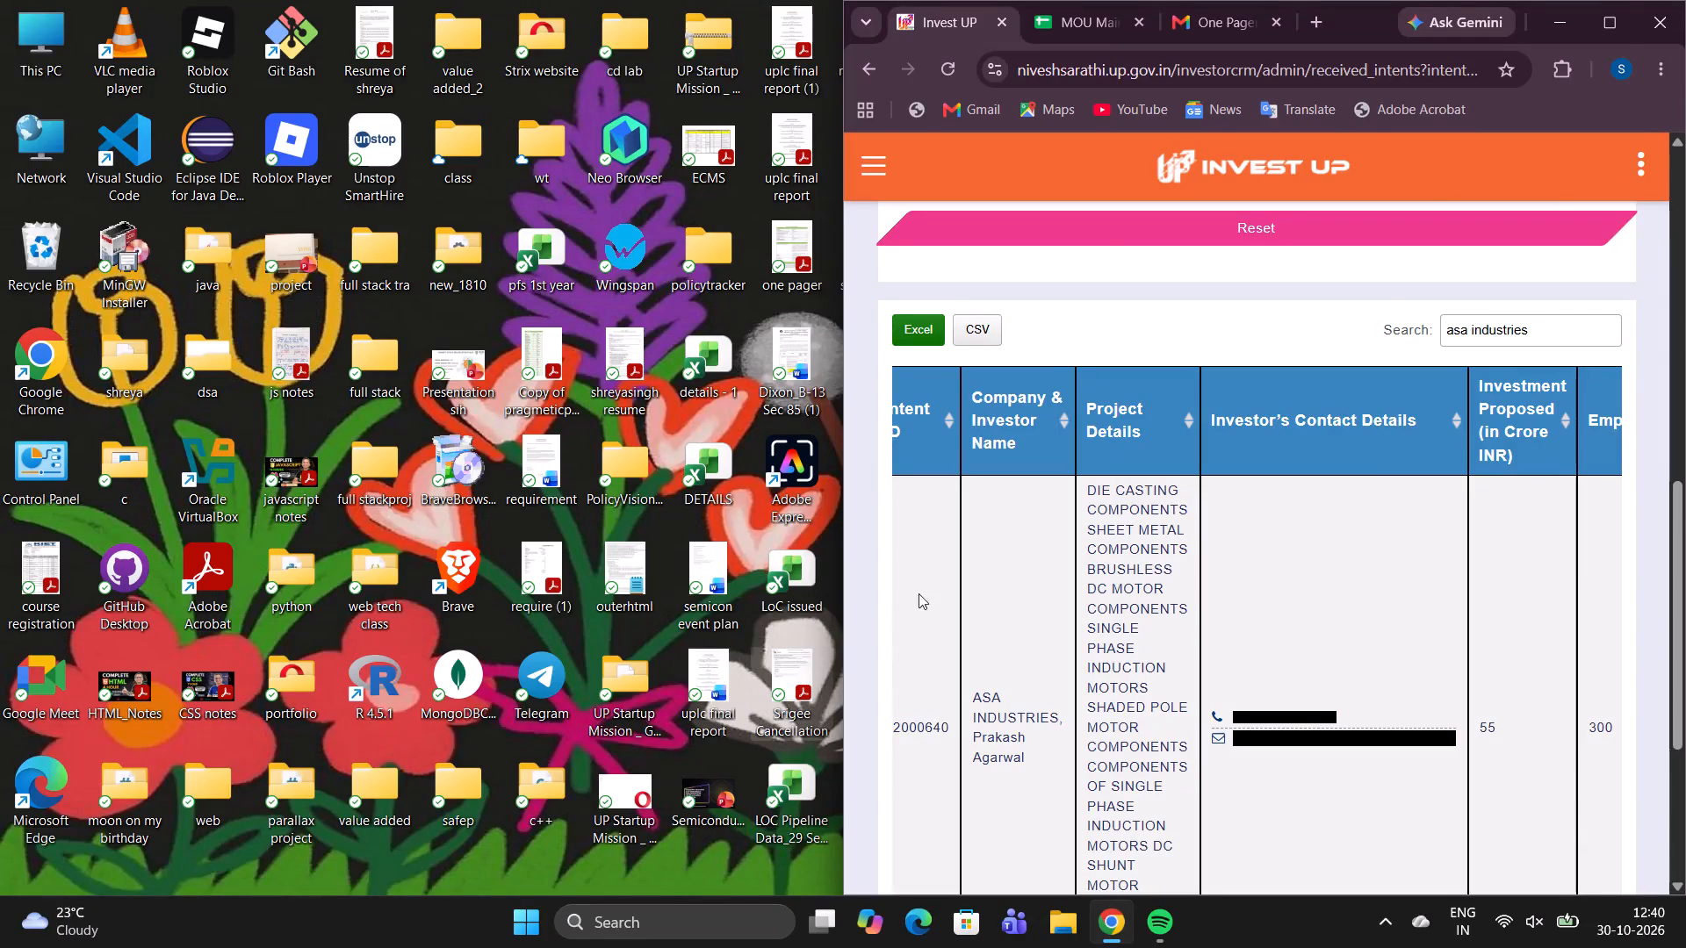
Maximize the Invest UP window and clear the "asa industries" filter from the received intents table.
left_click(1619, 36)
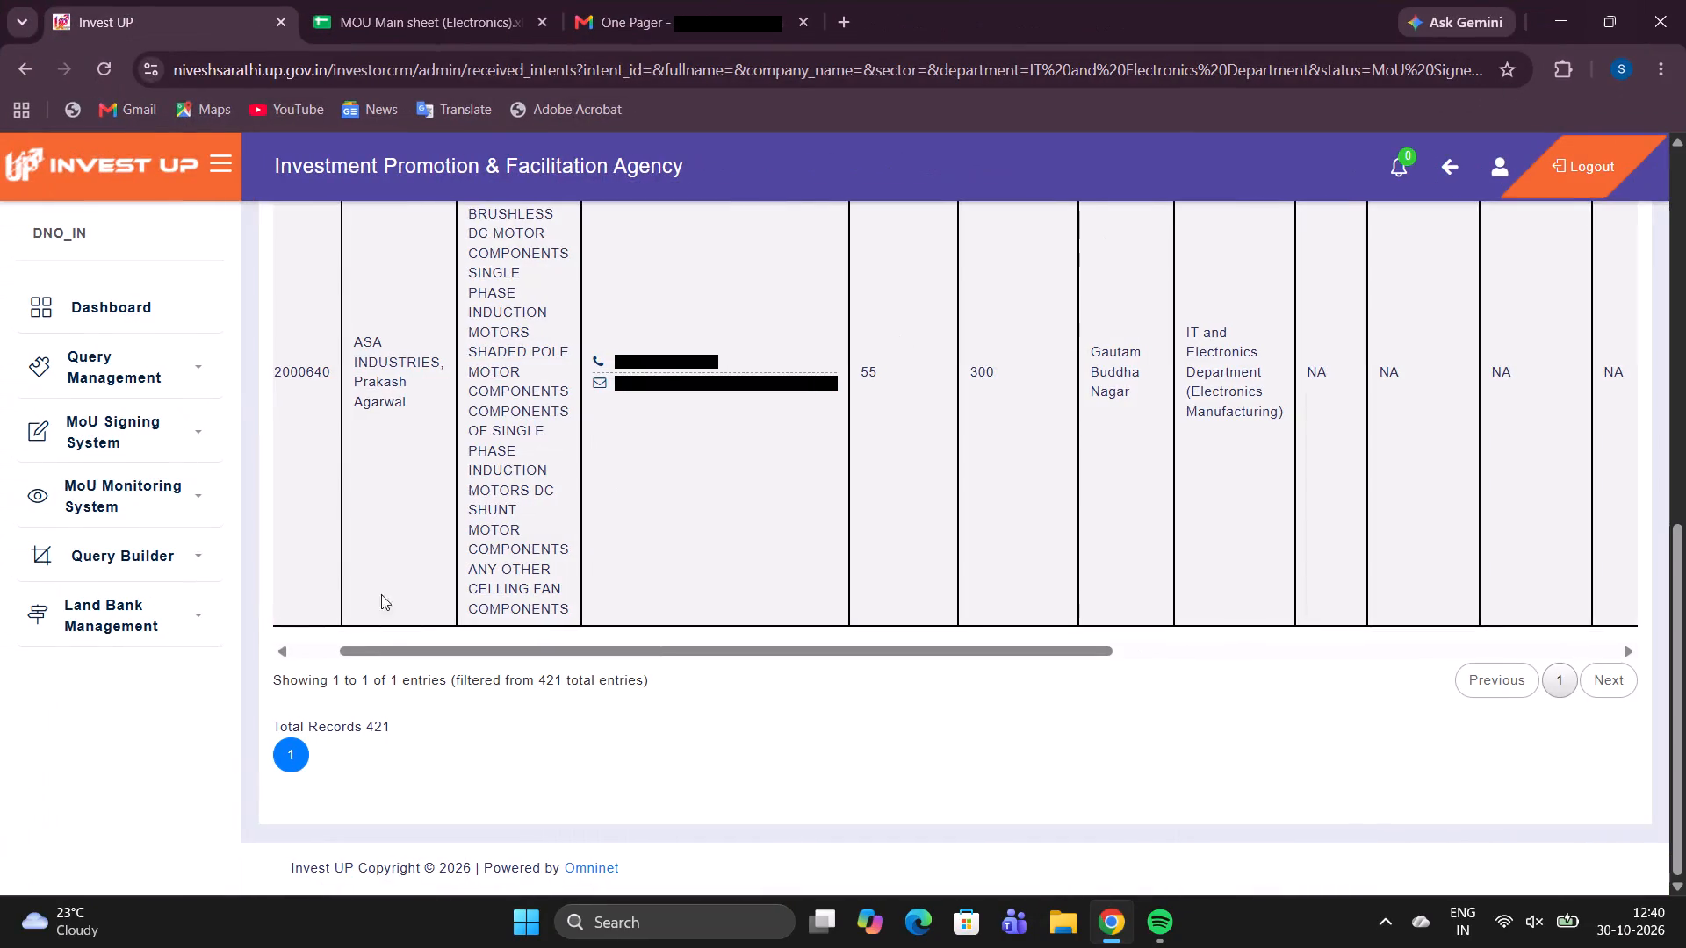
scroll(585, 520, "up", 14)
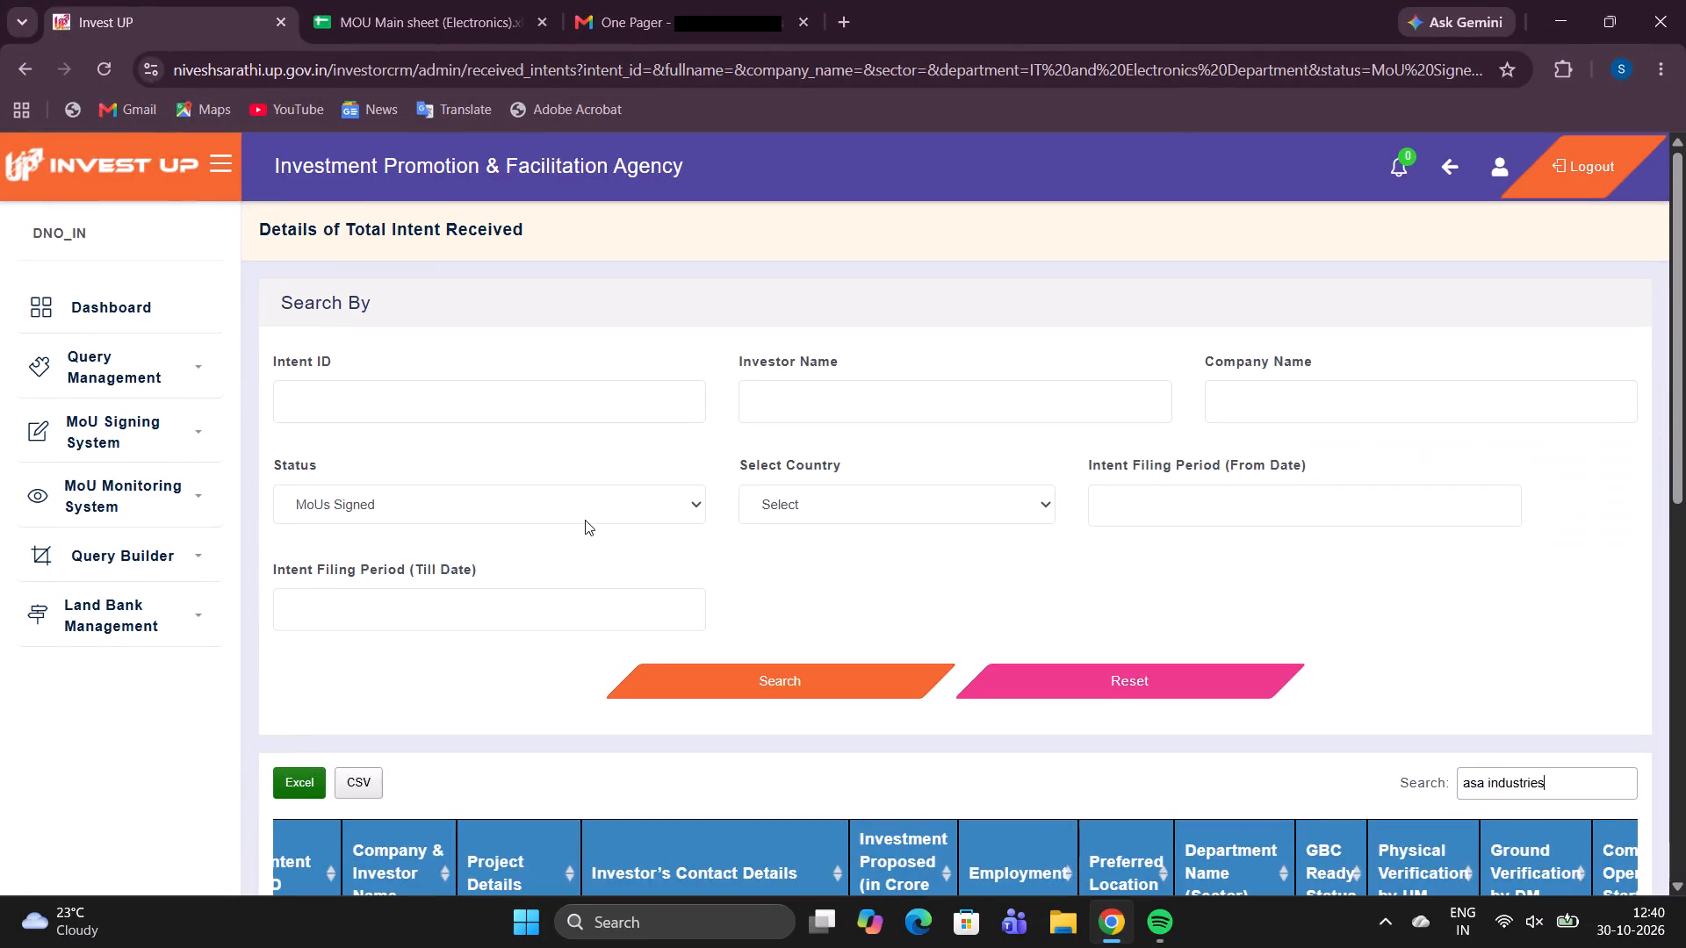
scroll(413, 621, "down", 3)
scroll(413, 621, "up", 1)
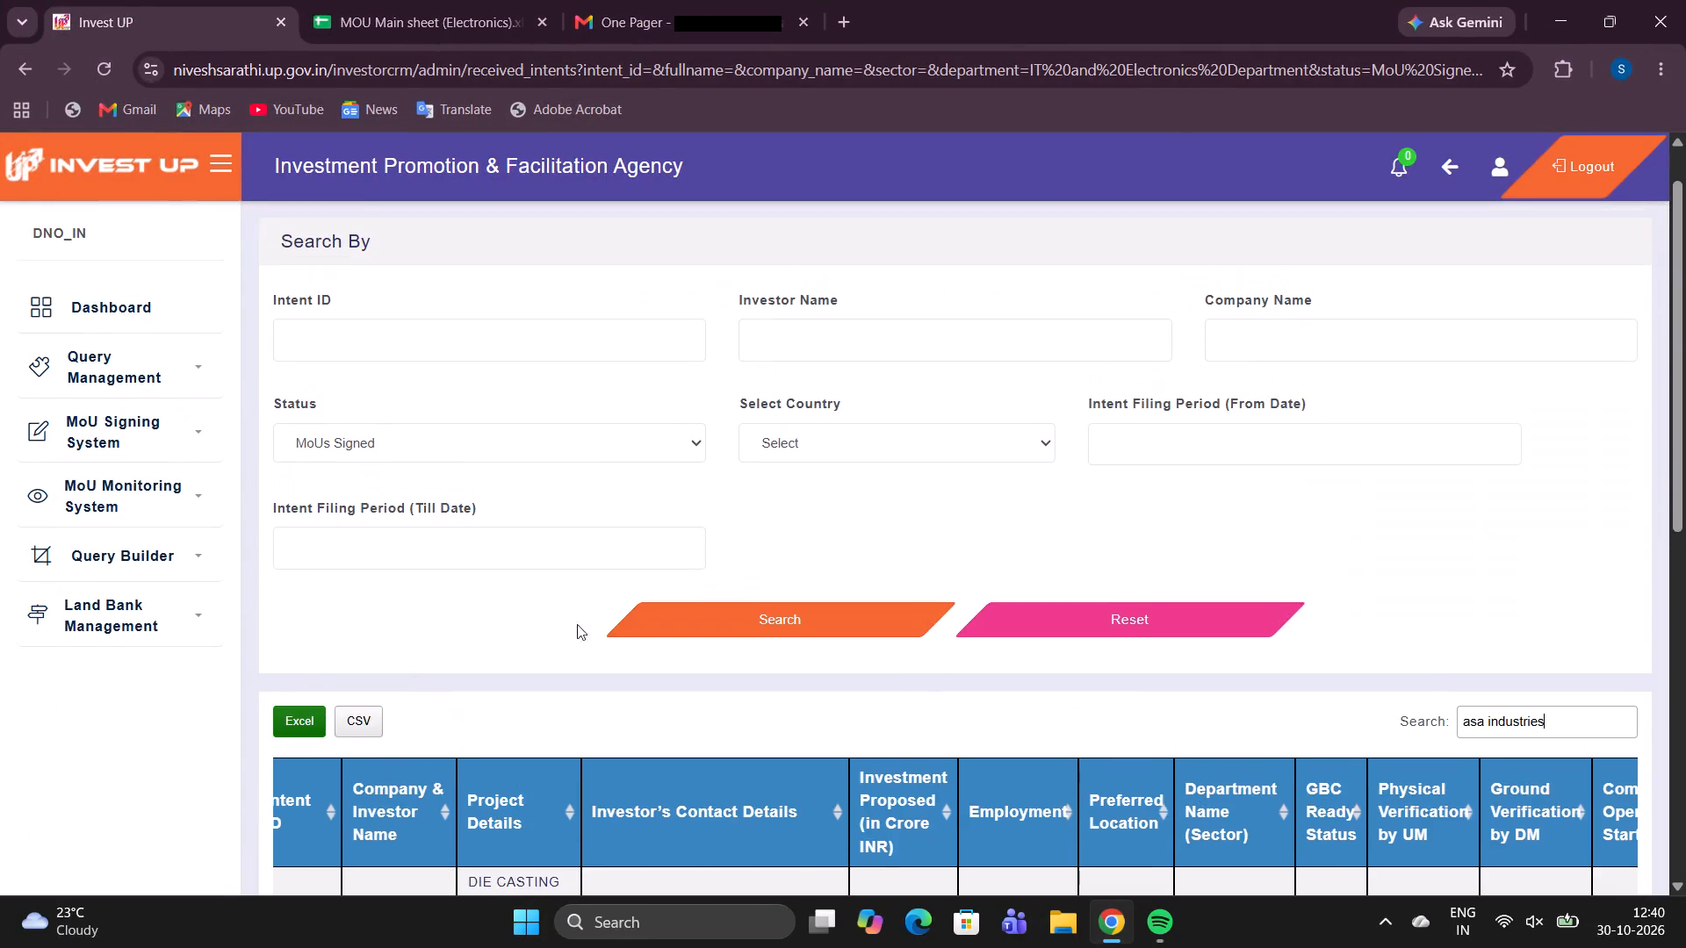
left_click_drag(1561, 721, 1177, 752)
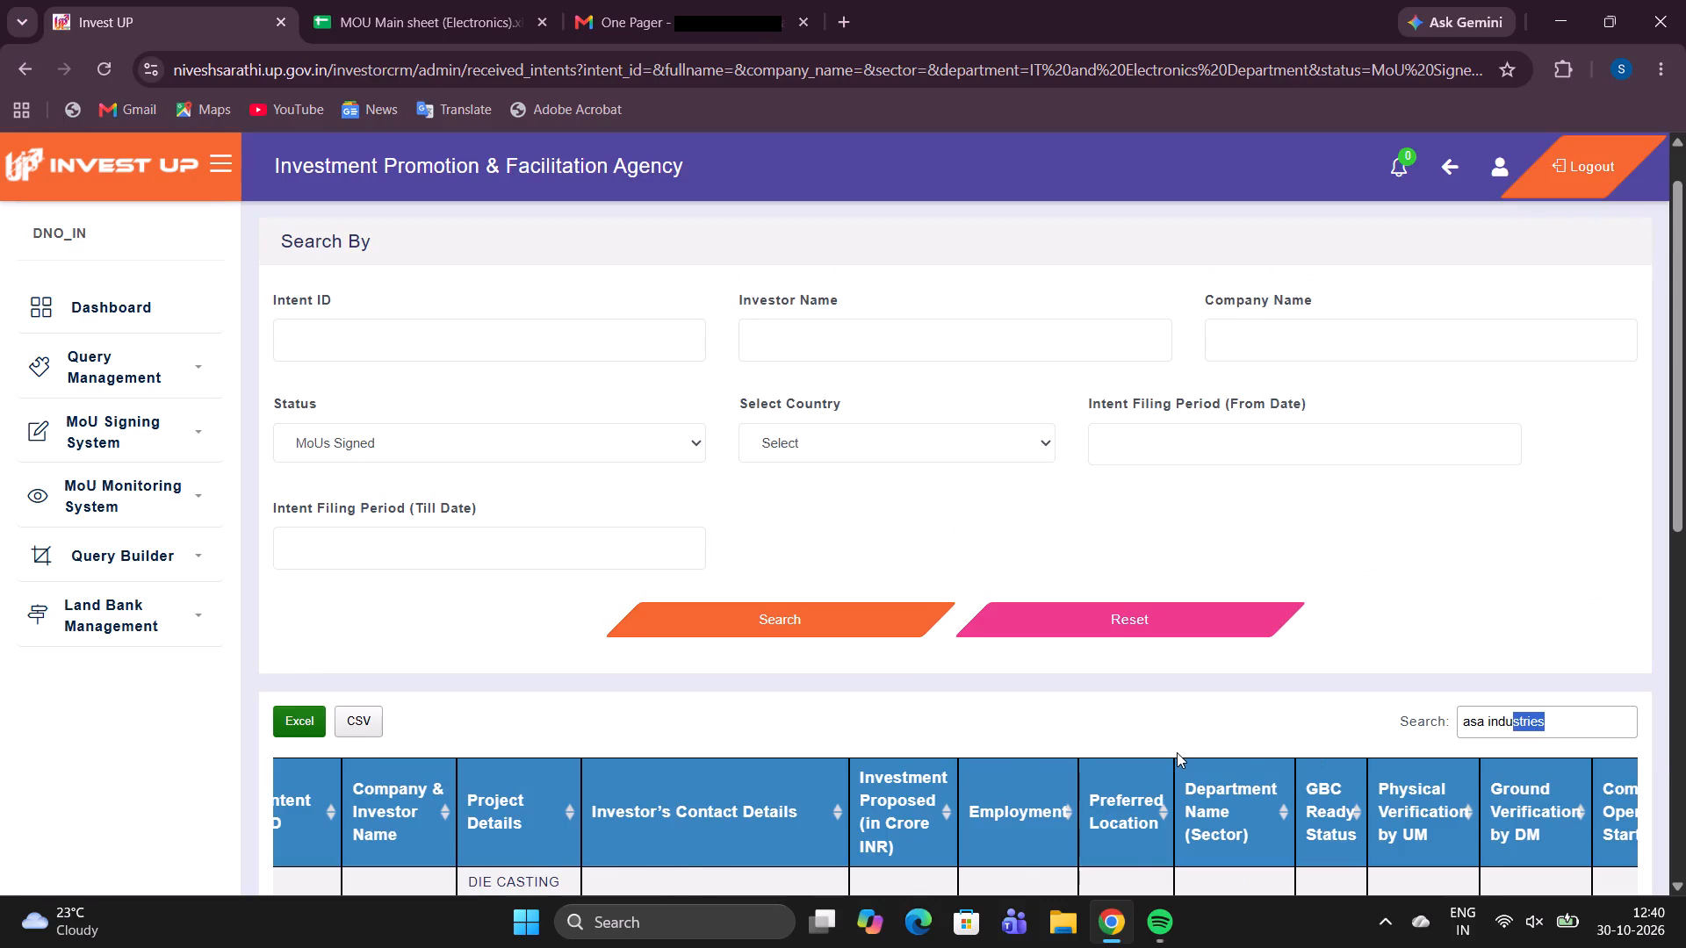
key("BackSpace")
Look through the unfiltered list of MoU-signed intents, checking the Intent IDs and company names.
scroll(969, 763, "down", 8)
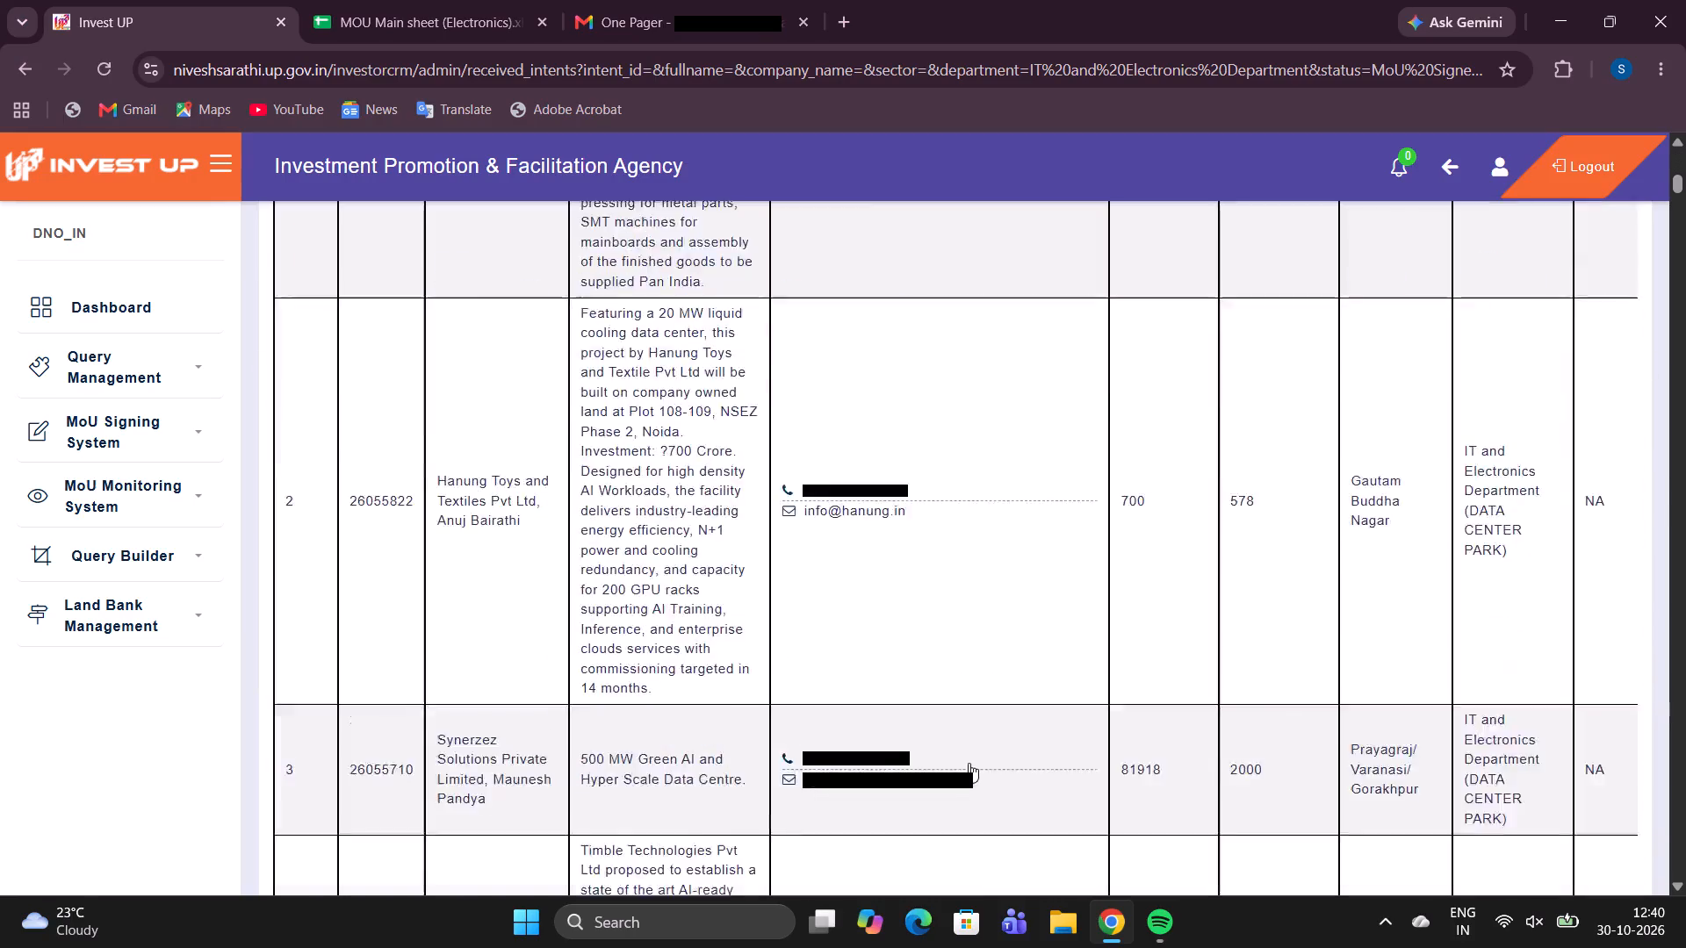
scroll(969, 763, "down", 20)
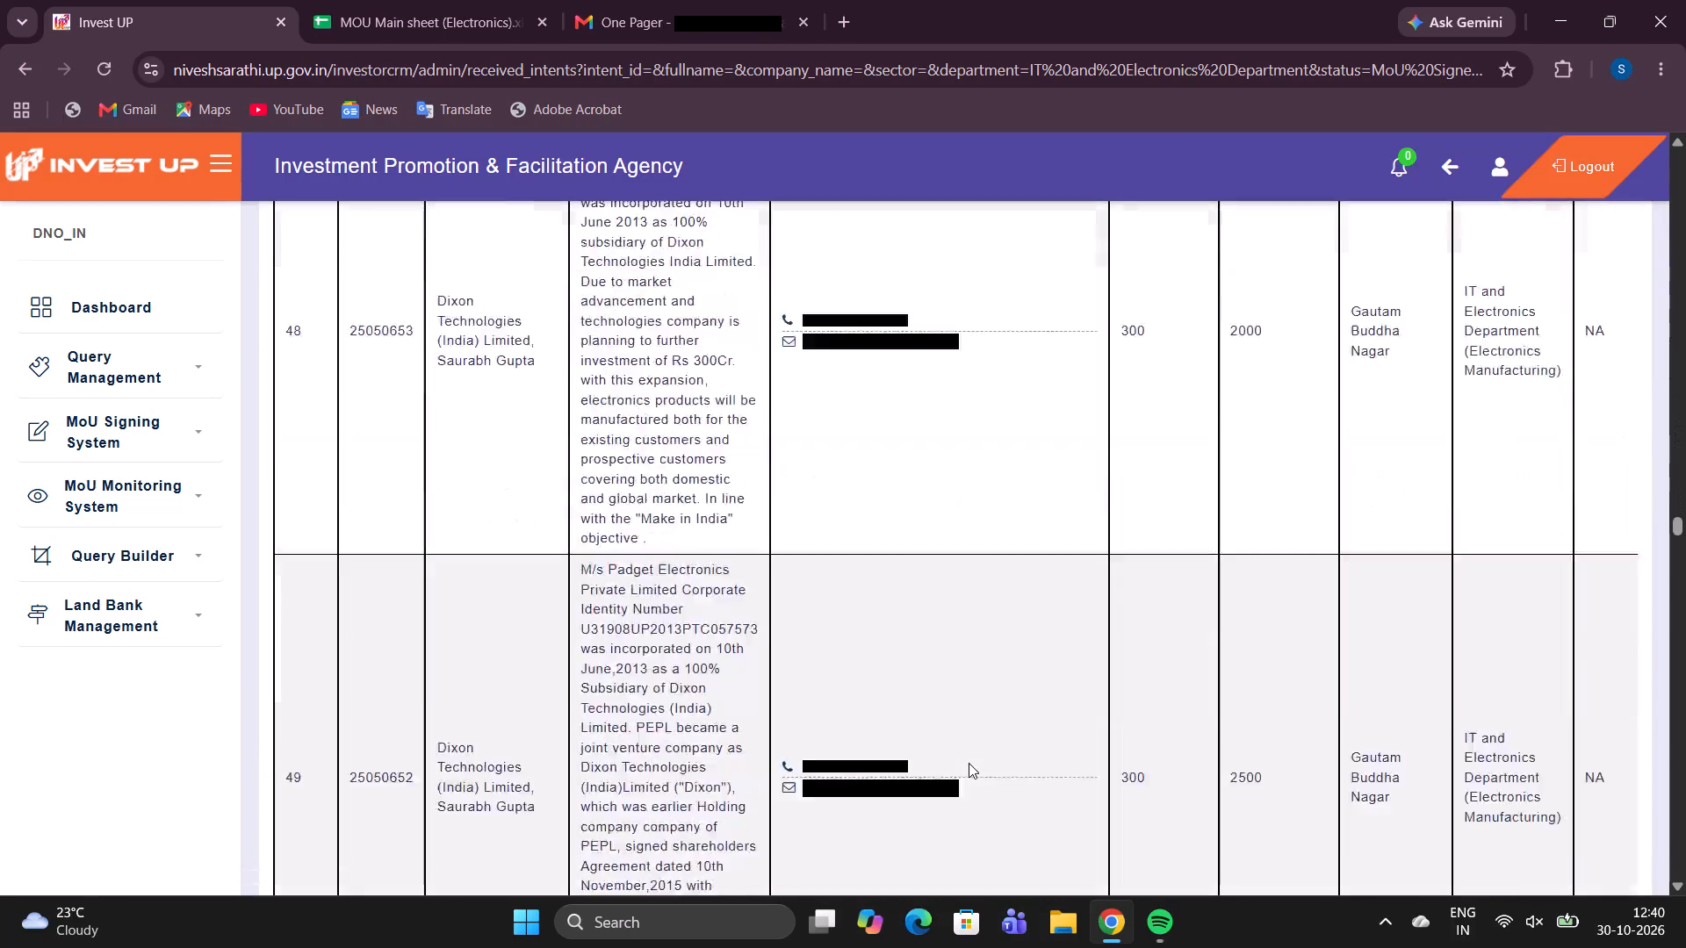
scroll(969, 763, "down", 3)
scroll(969, 763, "up", 20)
scroll(969, 763, "up", 12)
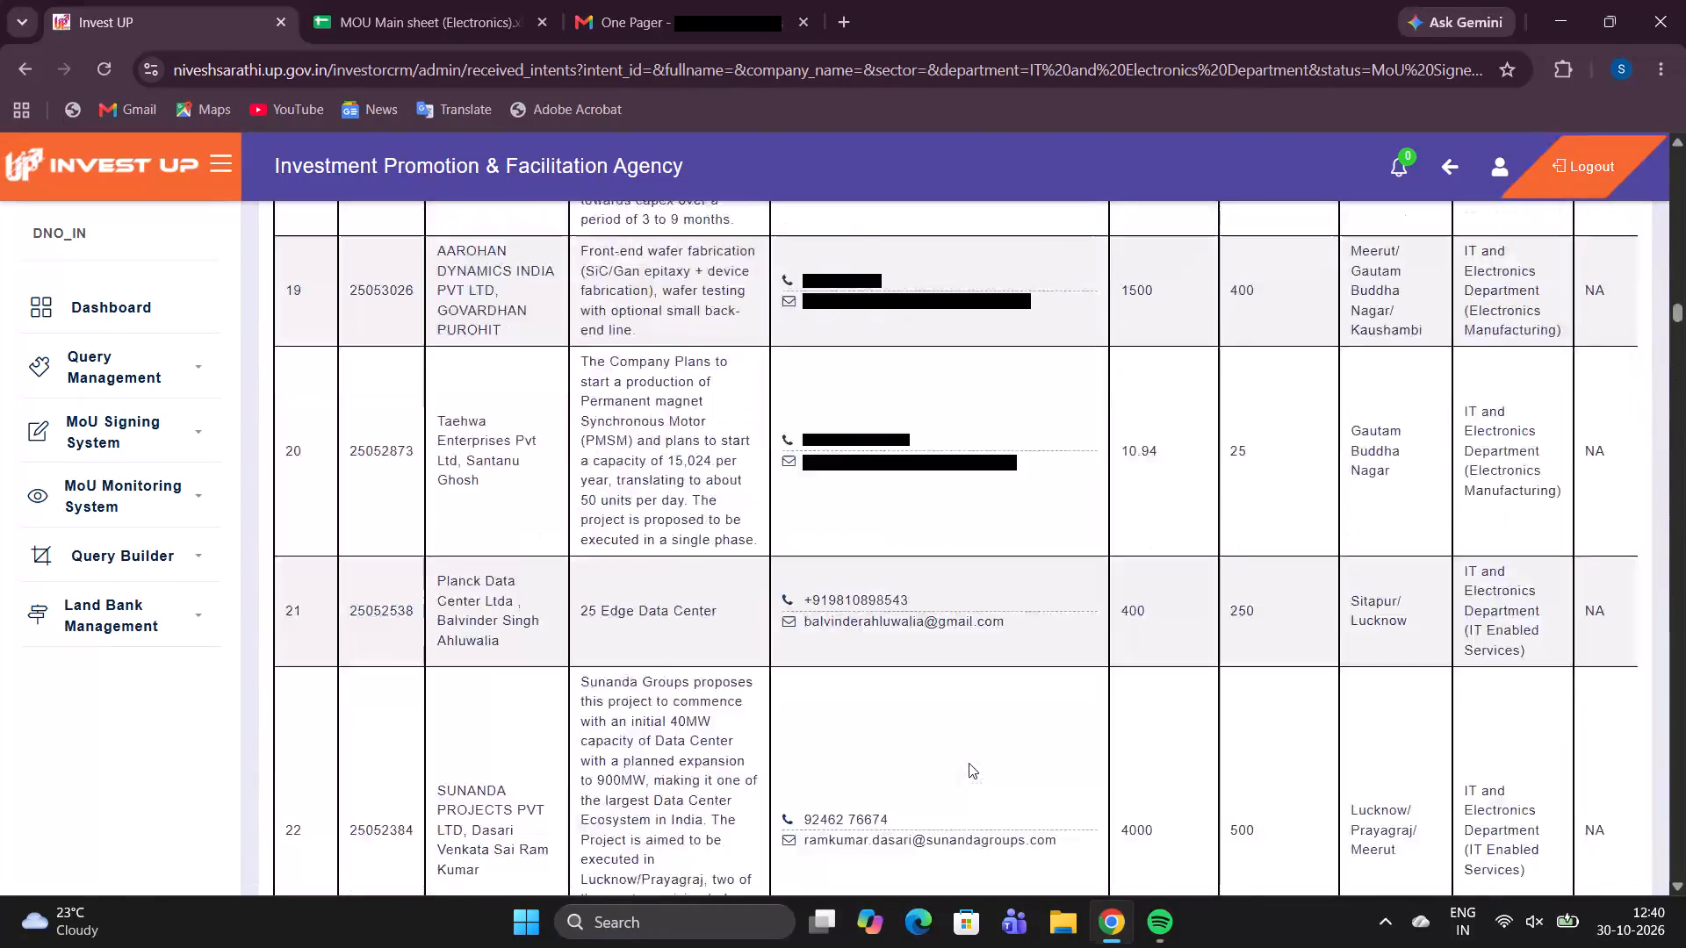
Export the full intents table as a CSV file and show the downloaded file in its folder.
scroll(969, 763, "up", 8)
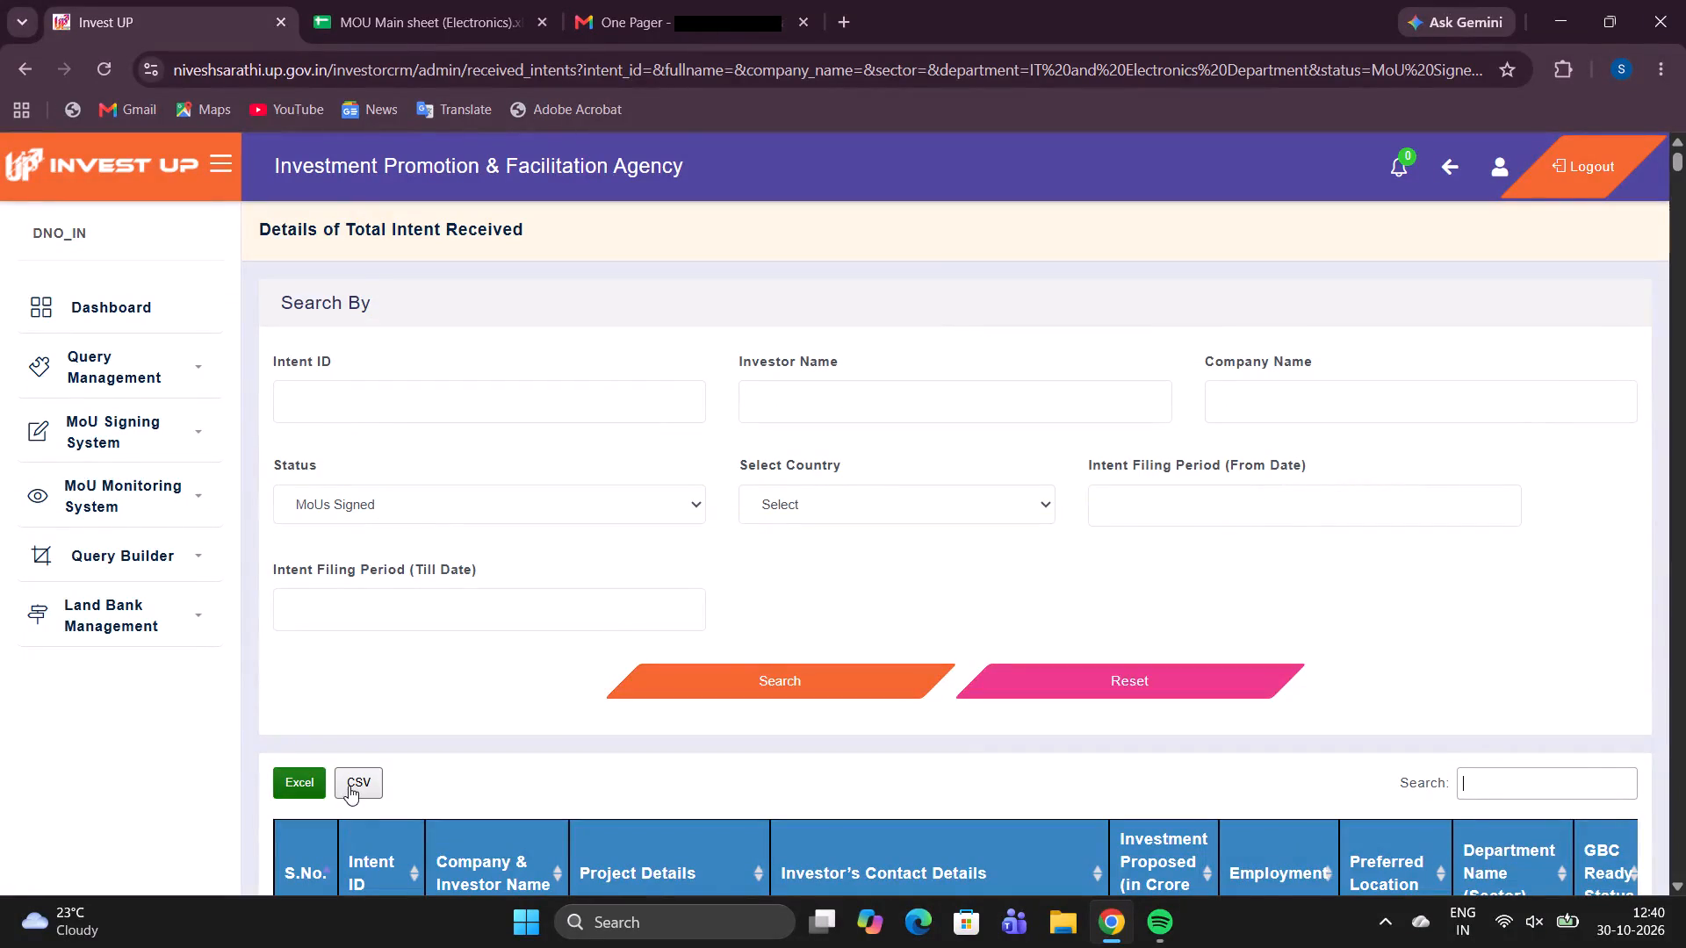
left_click(349, 784)
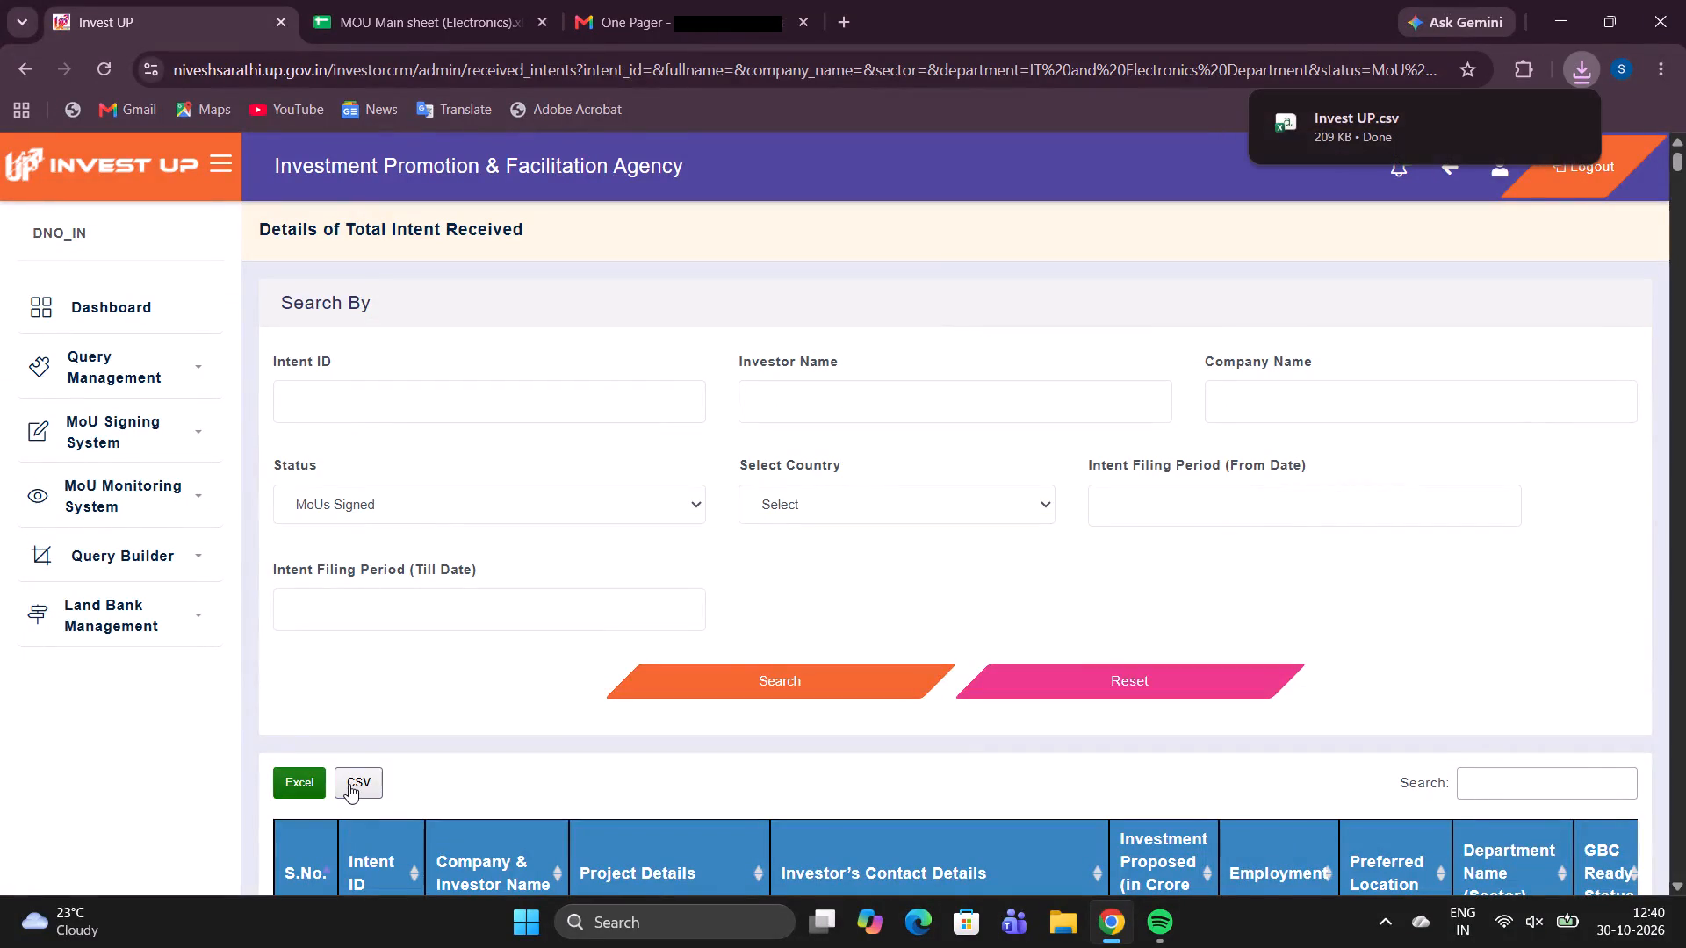
left_click(1523, 118)
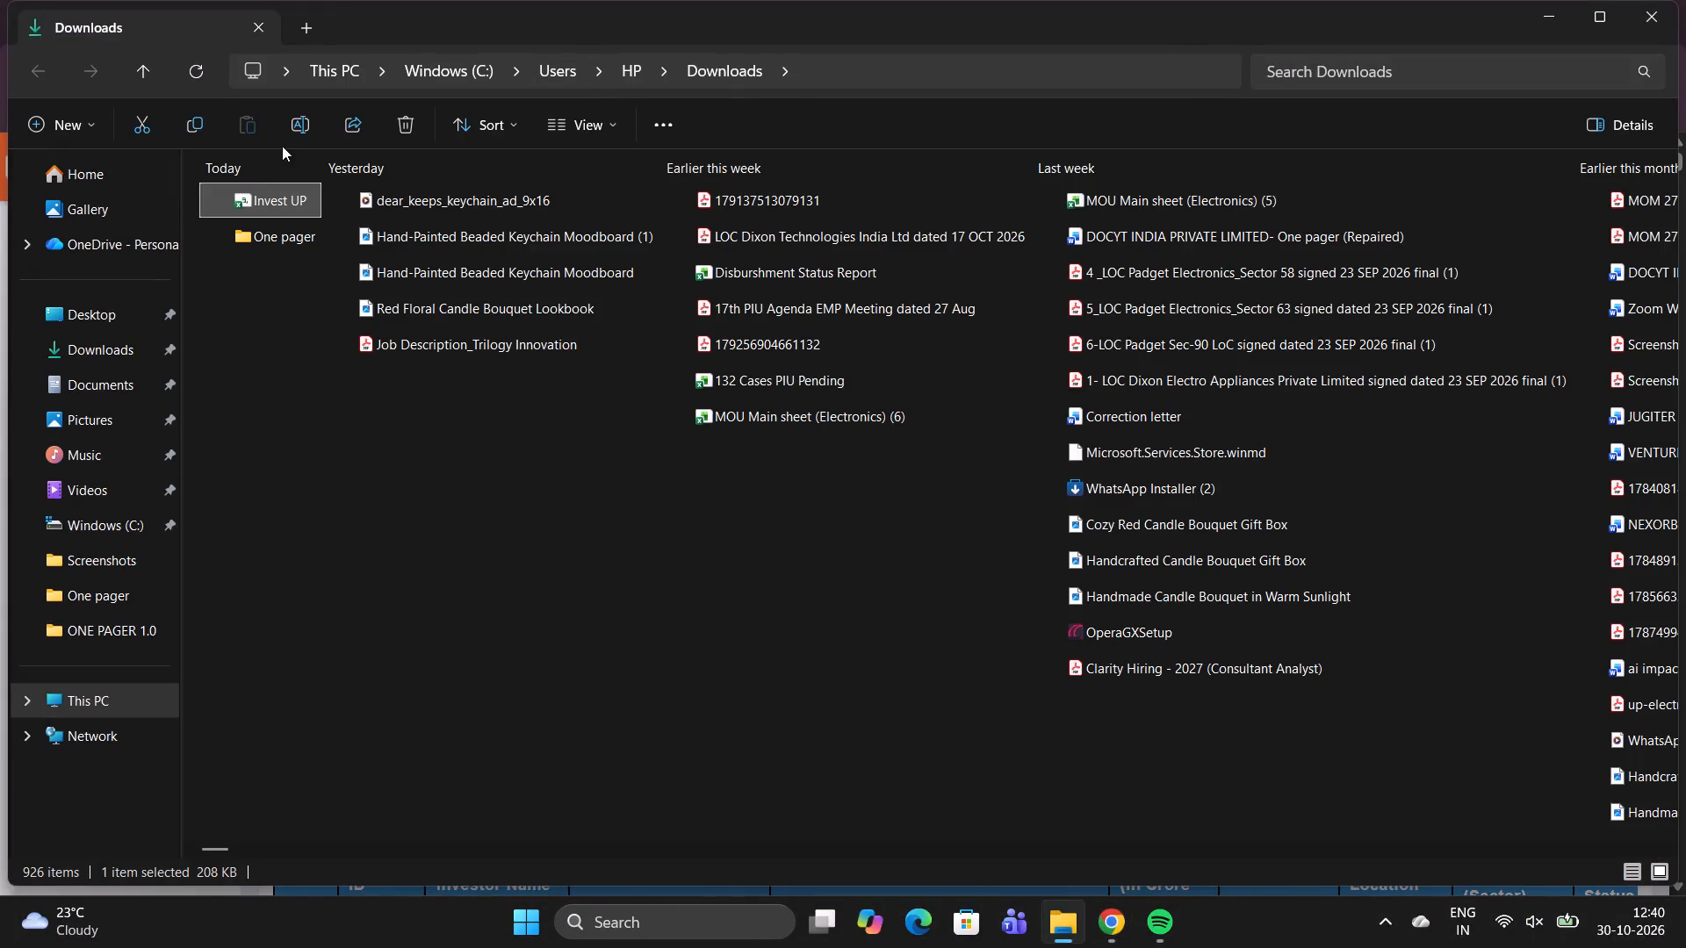
Open the downloaded Invest UP CSV file in Excel, using that app just once.
left_click(266, 208)
double_click(266, 208)
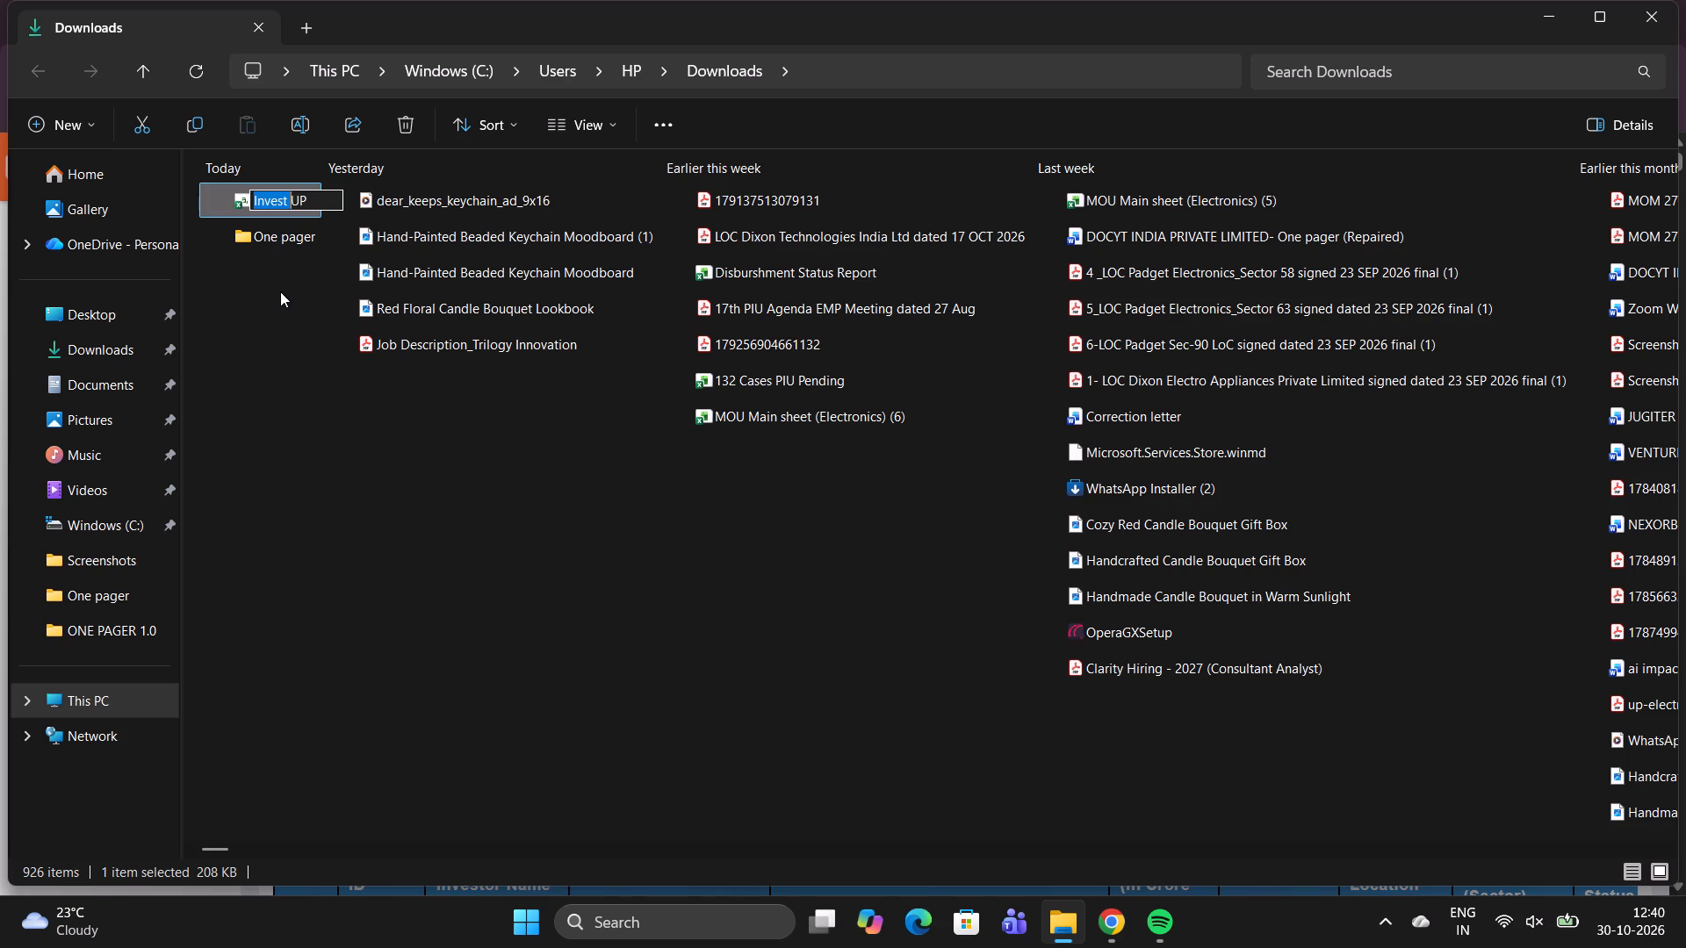
left_click(280, 291)
double_click(302, 205)
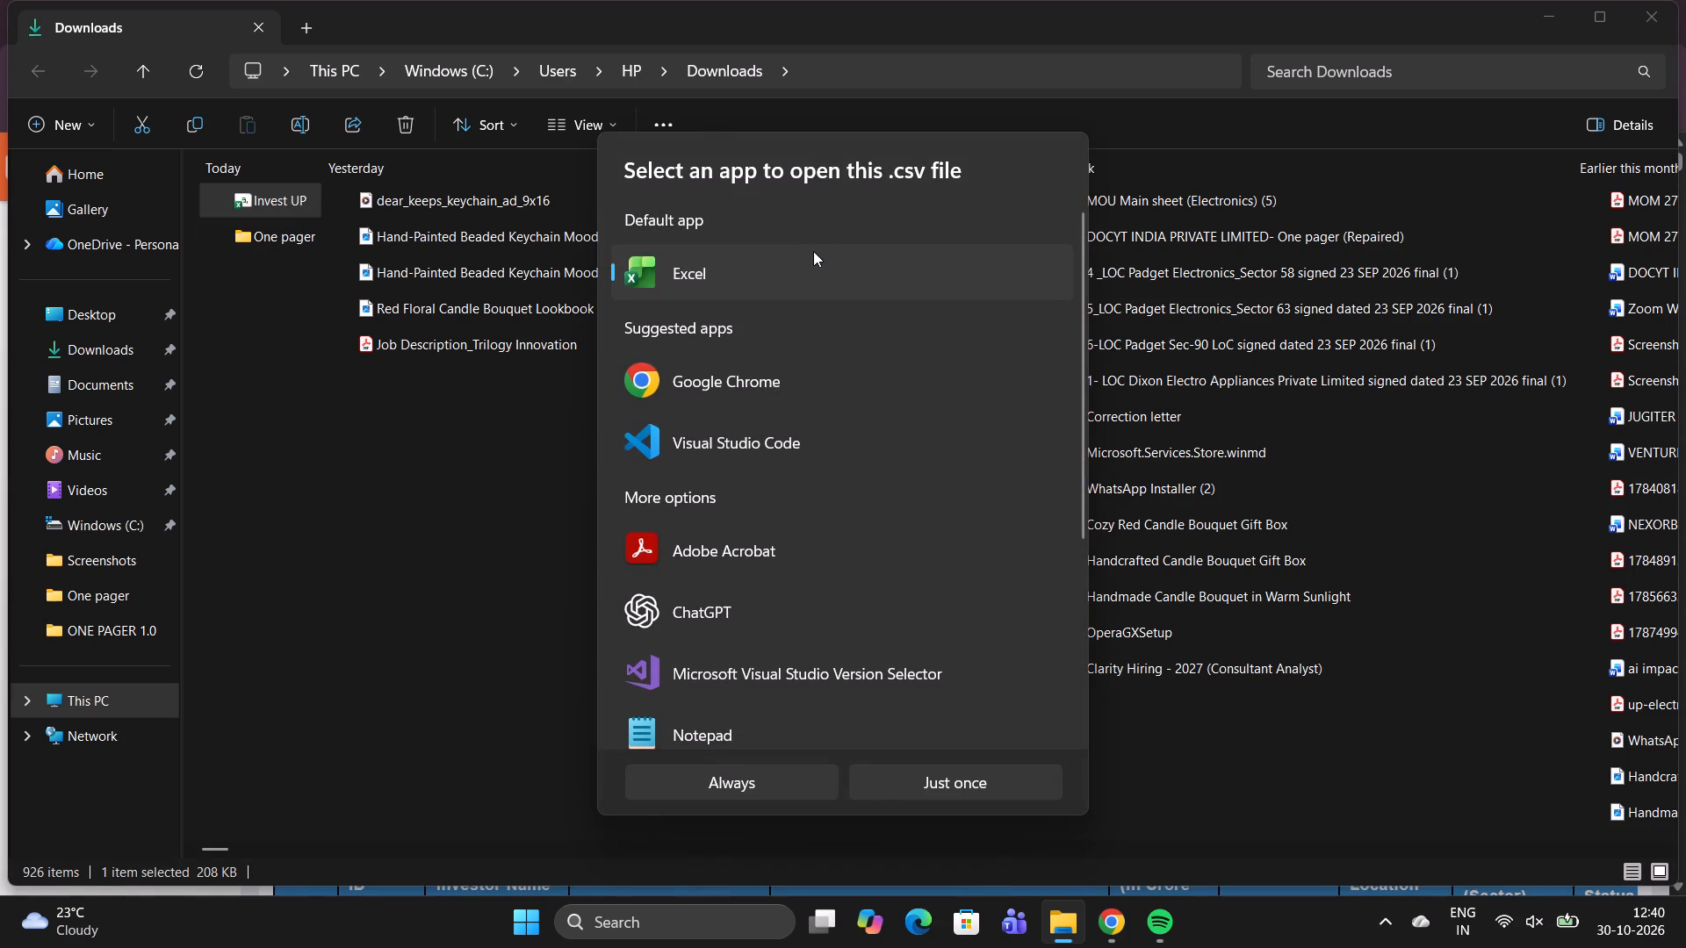
left_click(811, 251)
left_click(986, 786)
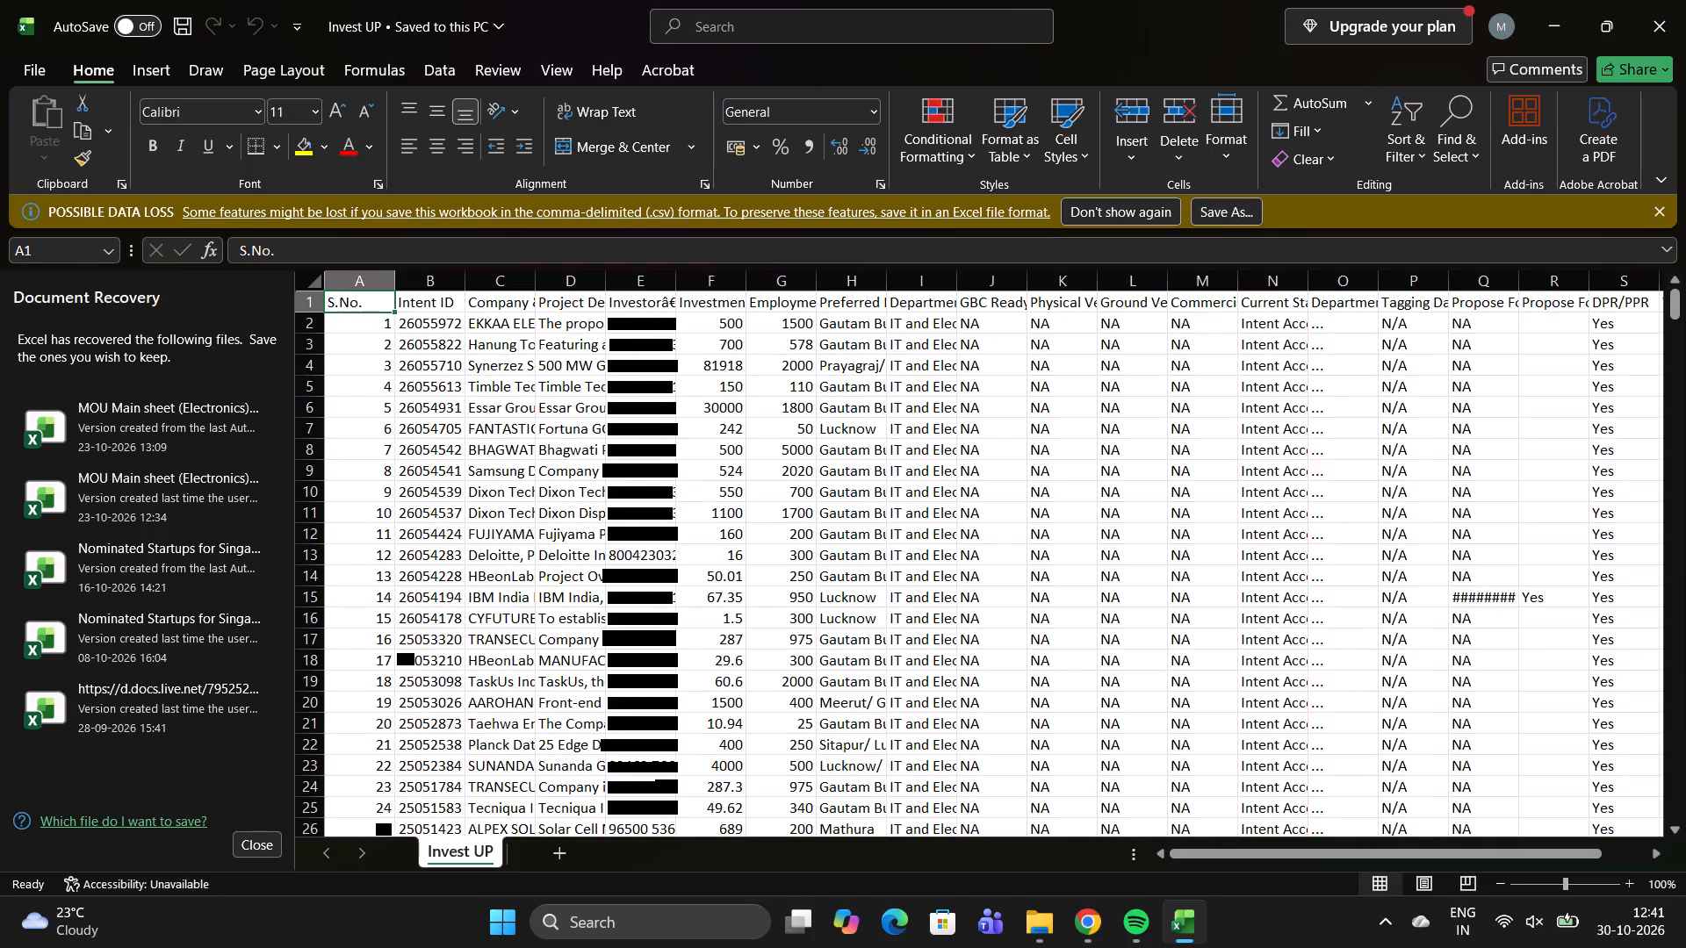
Skim the exported intent records and save them as an Excel workbook (.xlsx) named Invest UP.csv in OneDrive - Personal.
scroll(1412, 586, "down", 1)
scroll(1412, 586, "up", 5)
scroll(1412, 586, "down", 3)
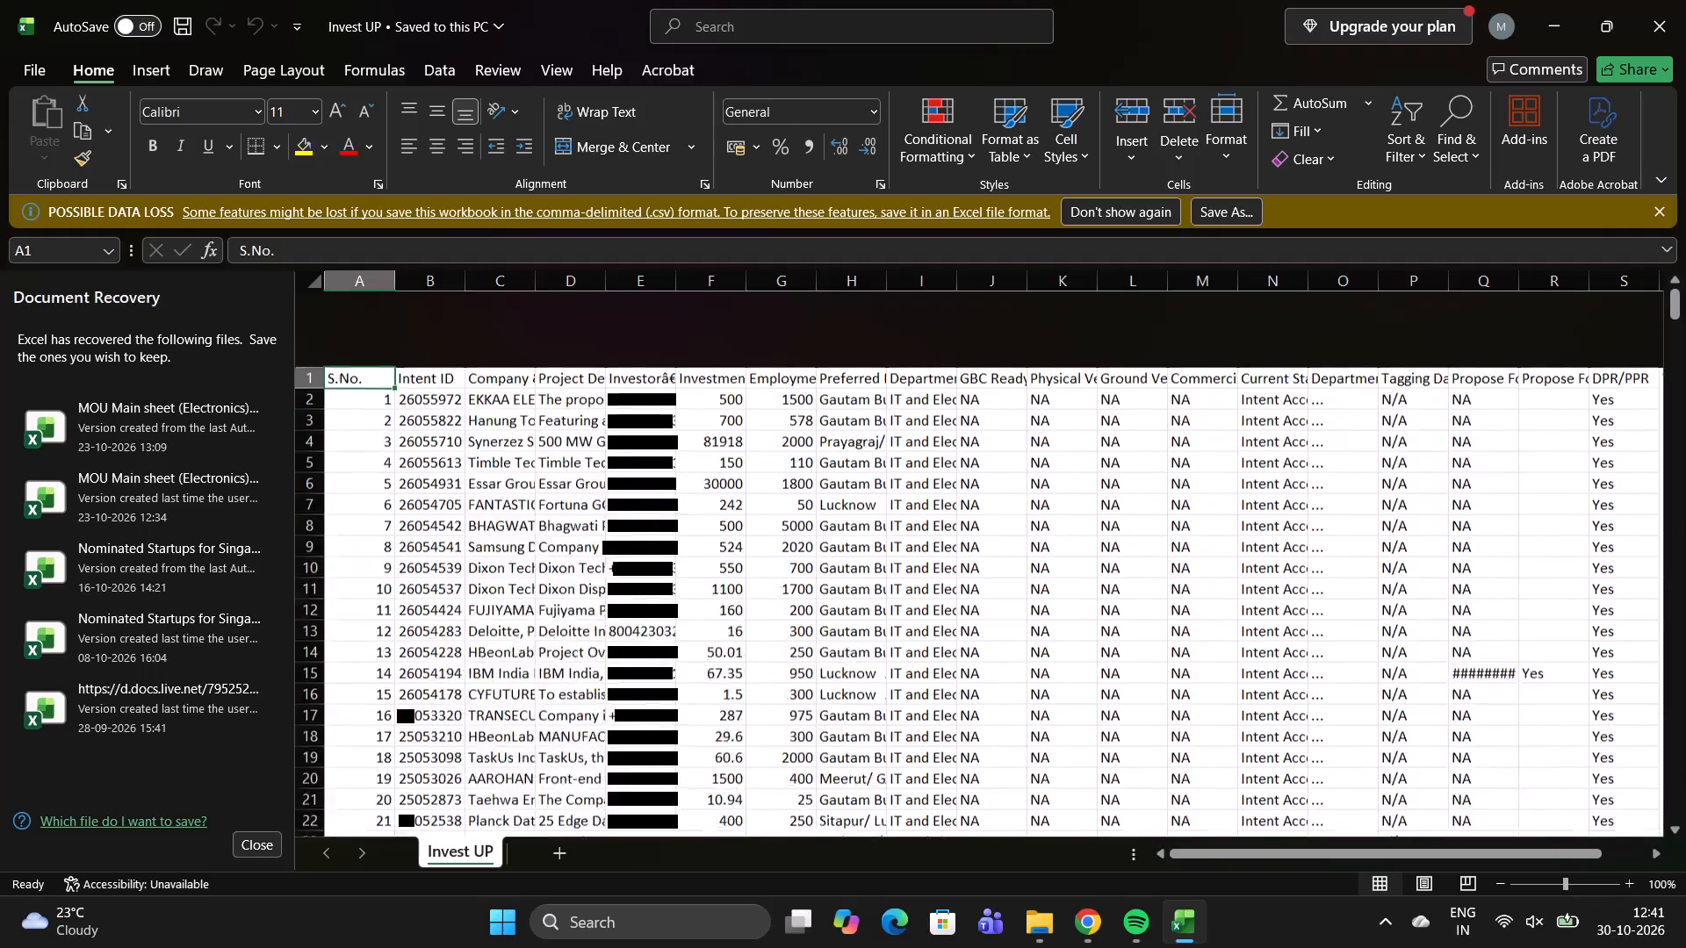
scroll(1412, 586, "up", 3)
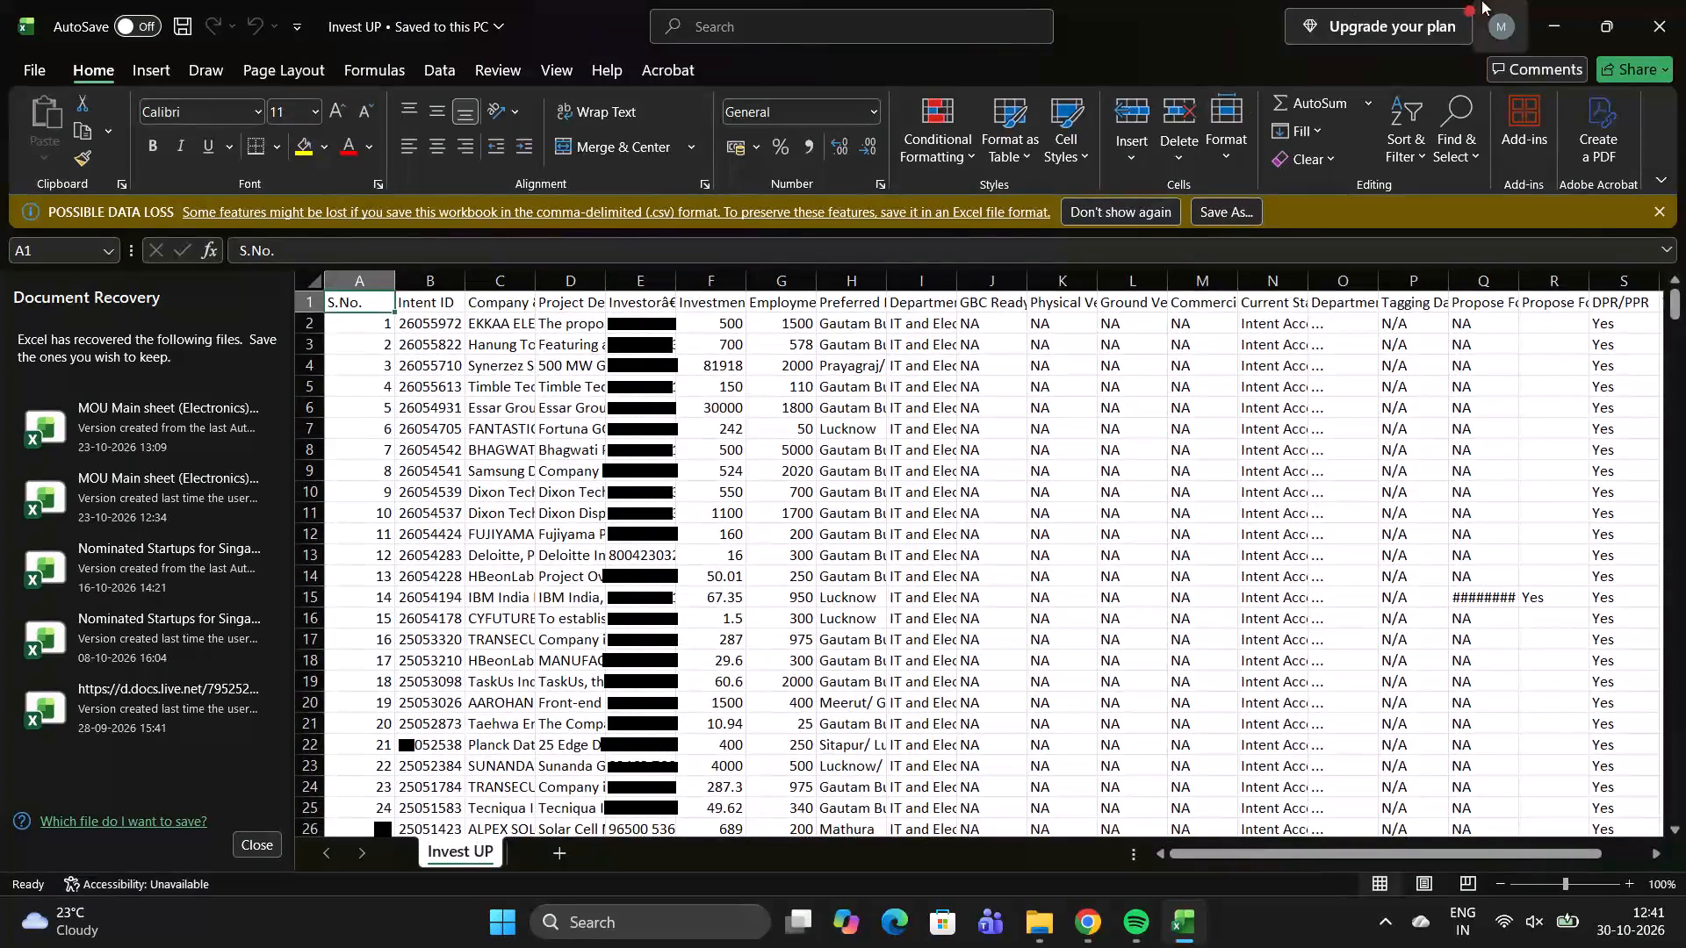
left_click(1249, 212)
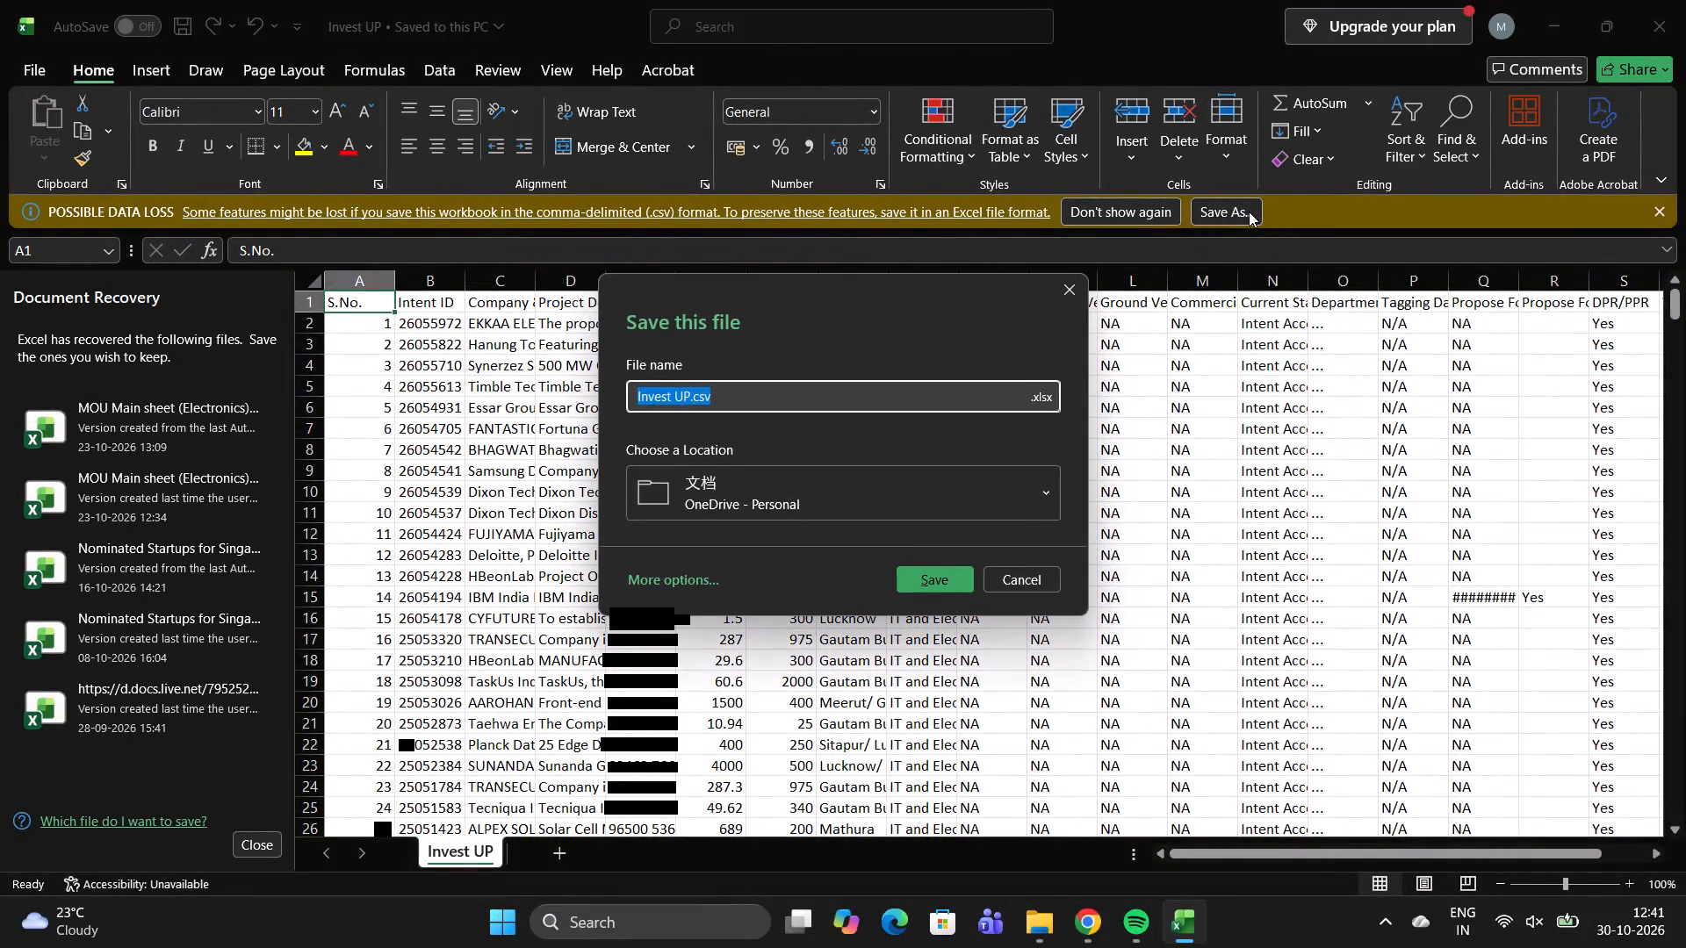
left_click(936, 577)
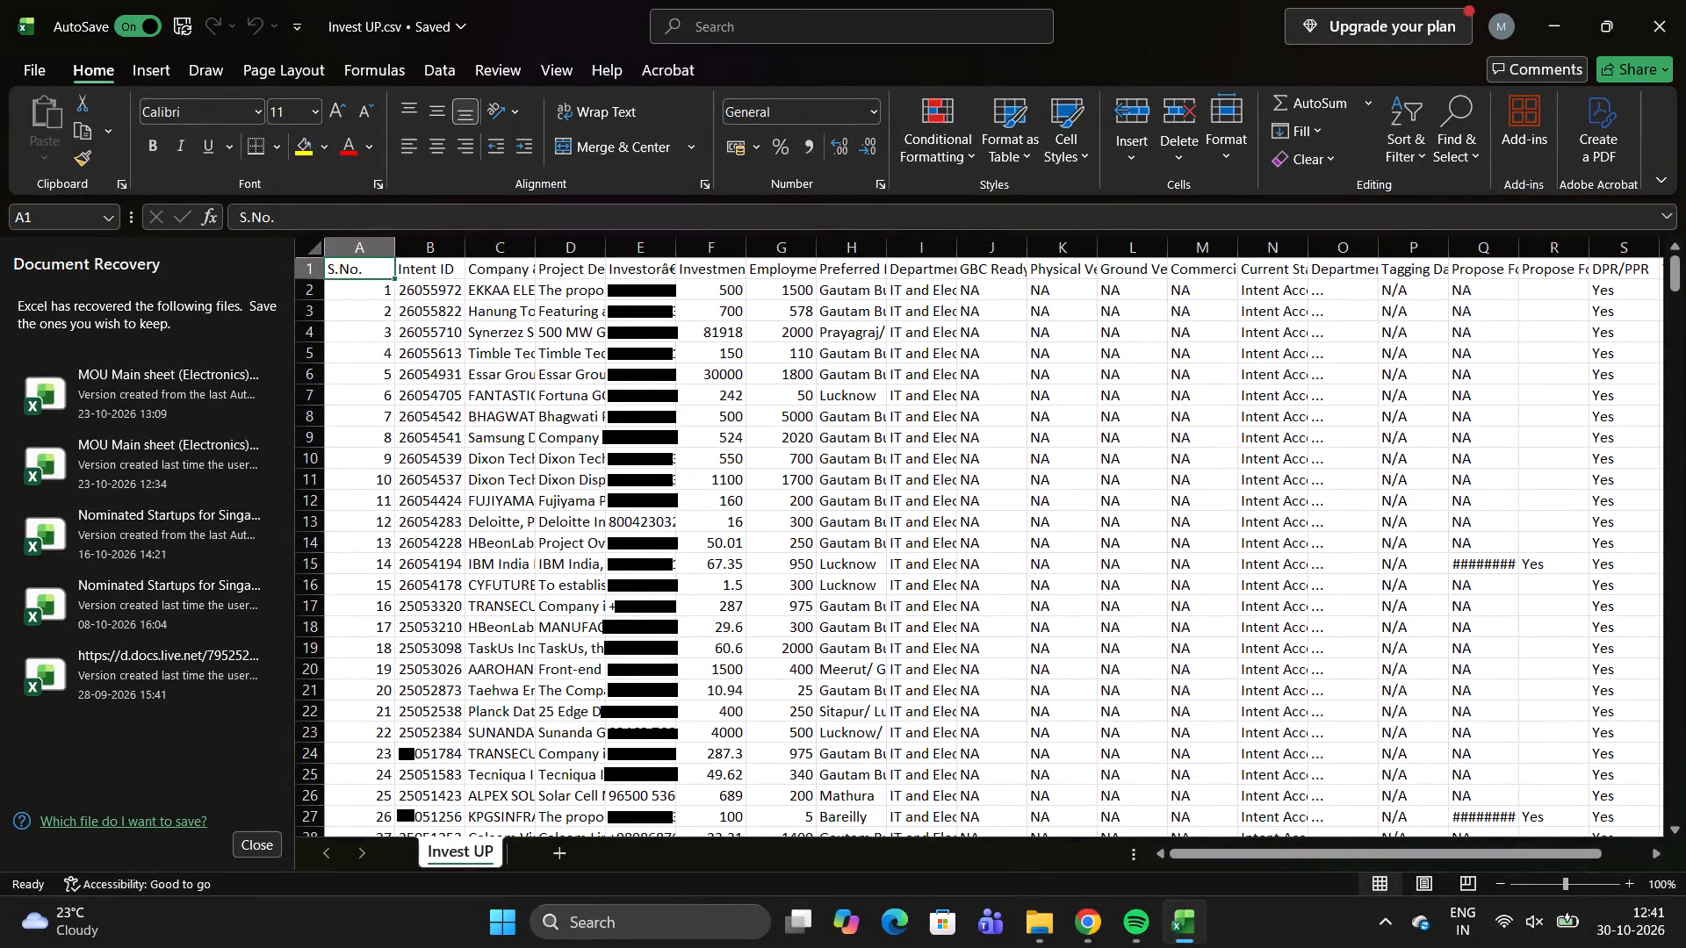
Close the Invest UP workbook, choosing to keep the recovered files for viewing later.
left_click(1660, 23)
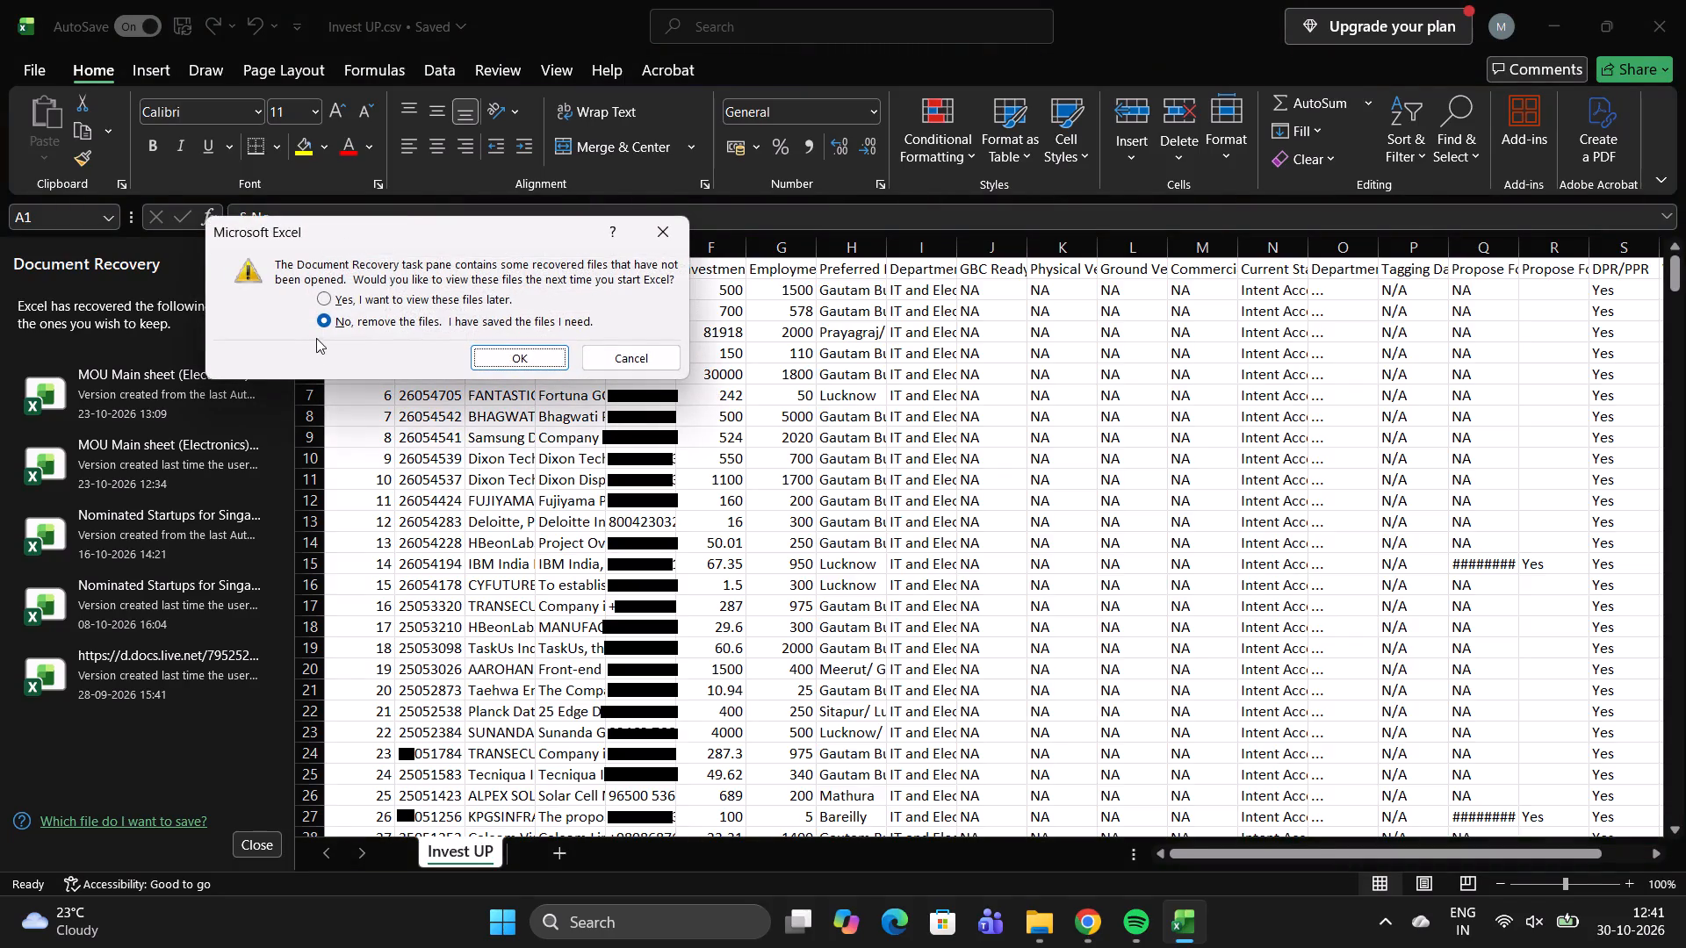
left_click(319, 297)
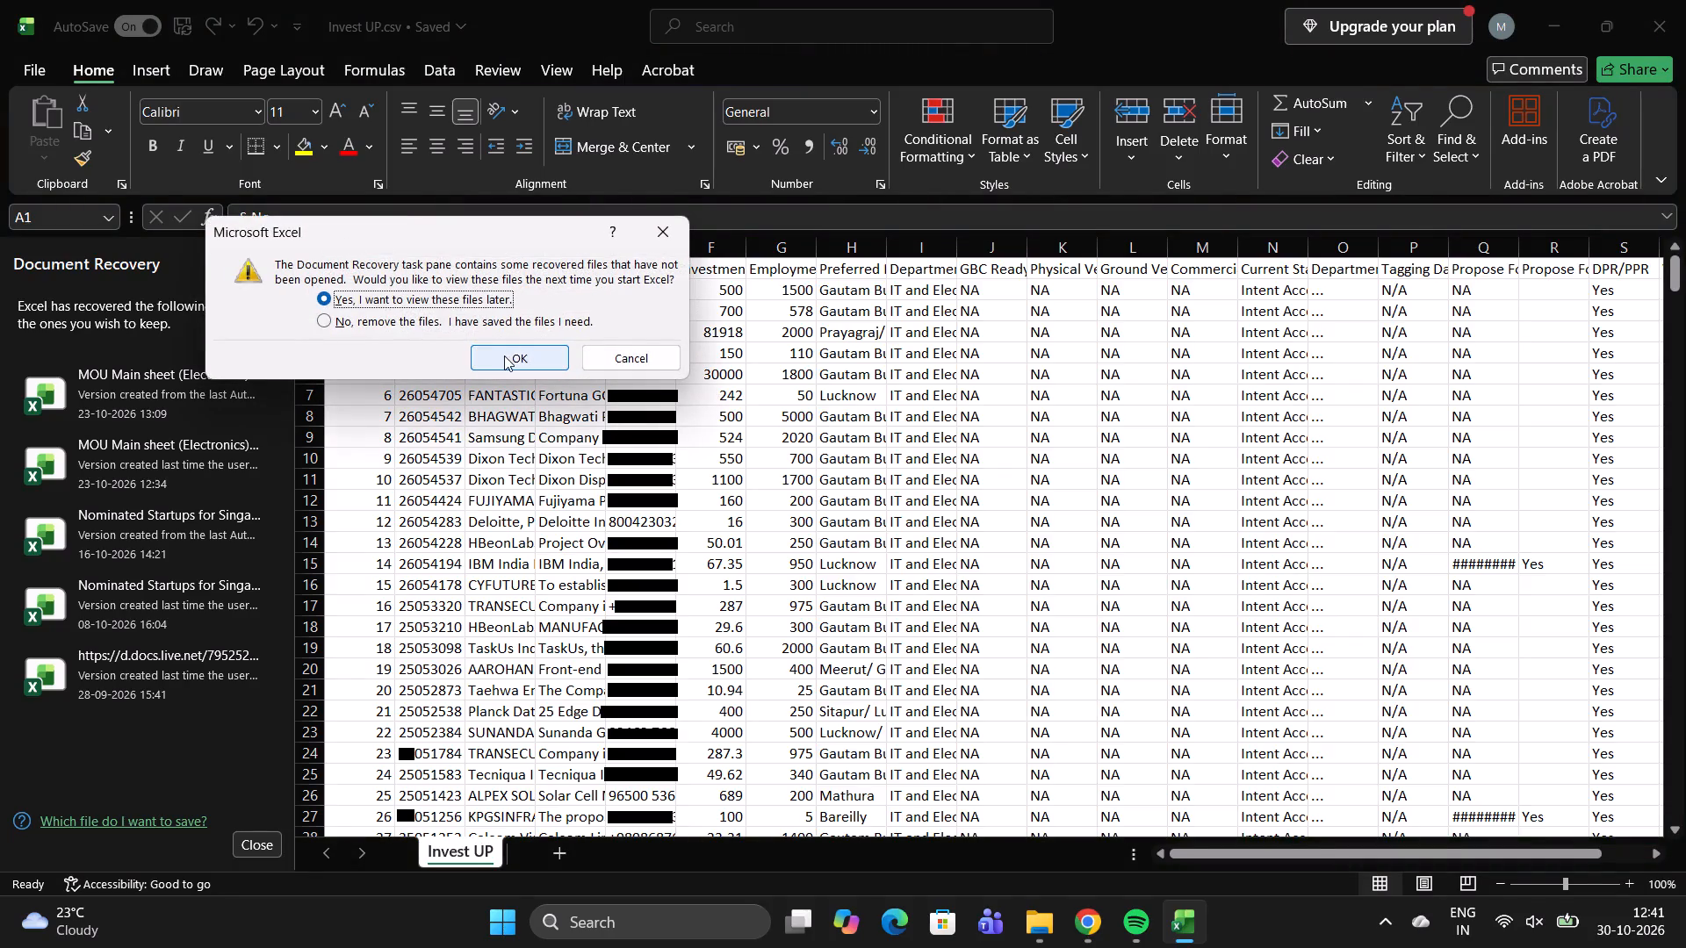
left_click(504, 355)
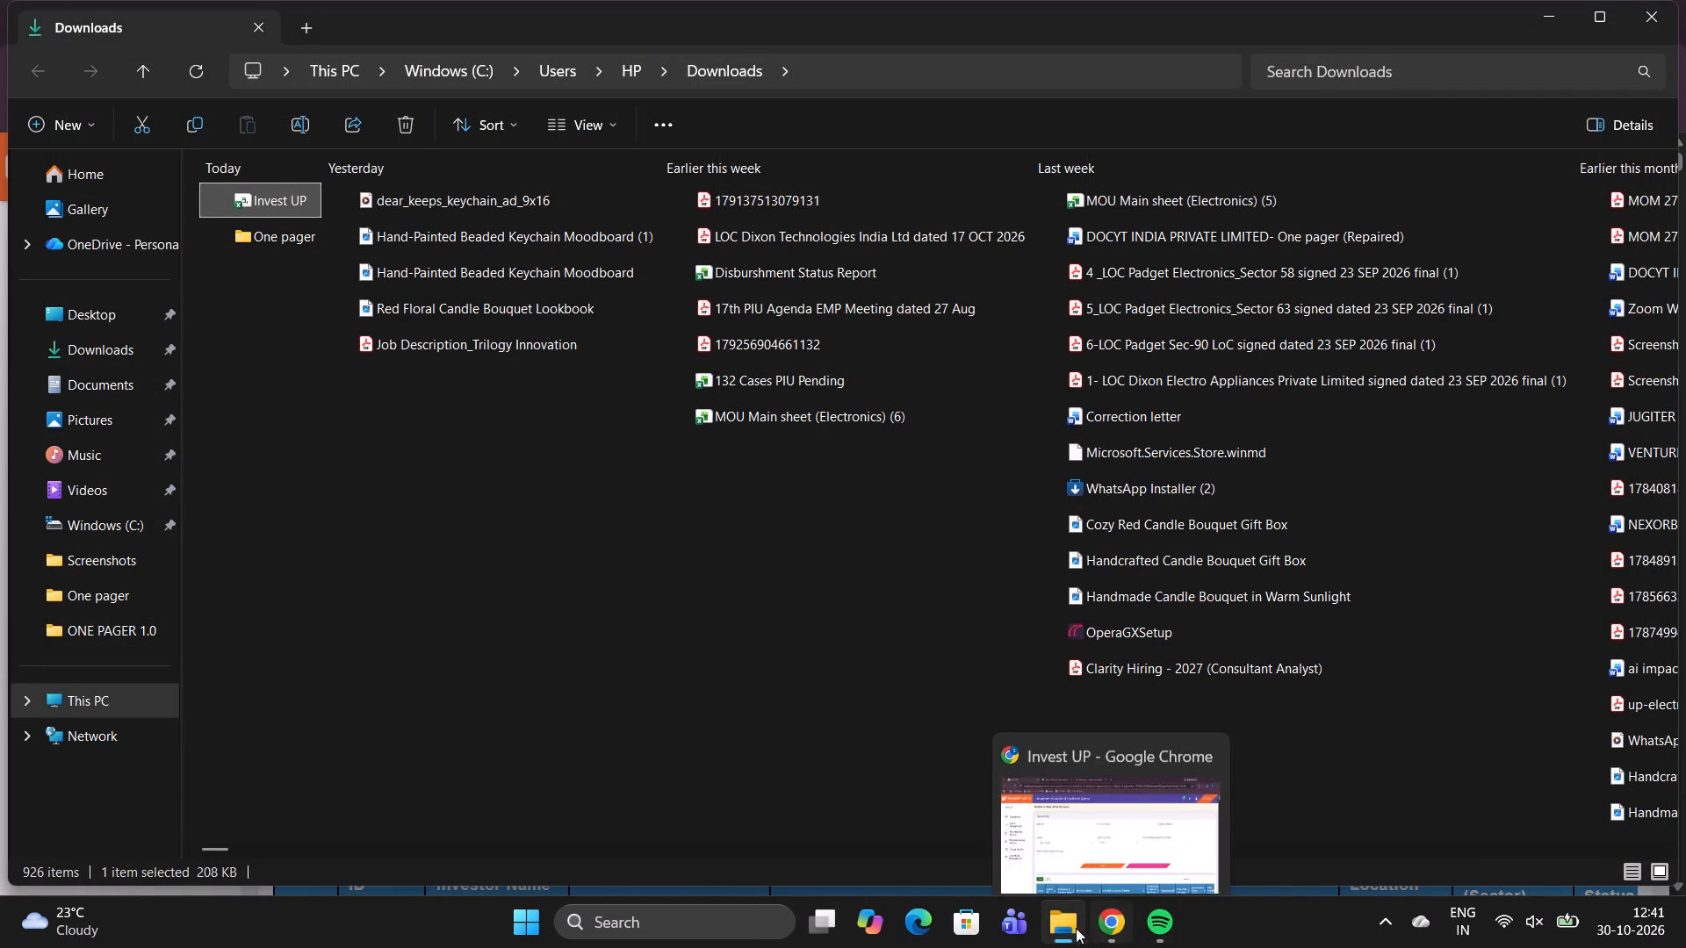
Open the ONE PAGER 1.0 folder.
left_click(53, 638)
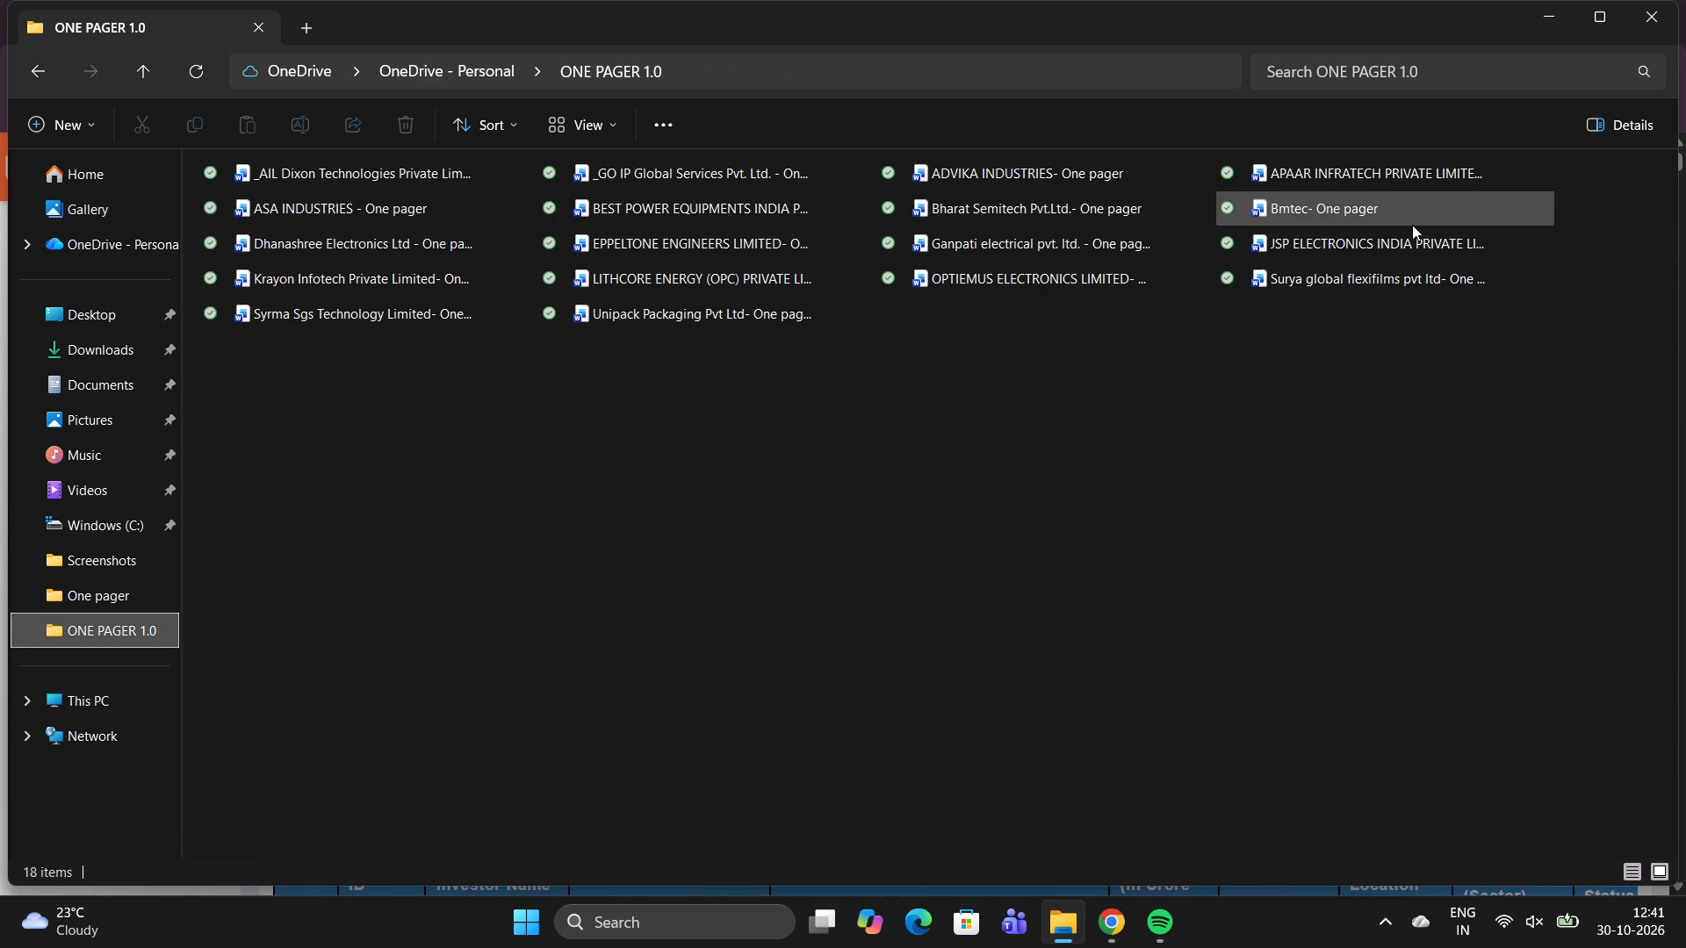
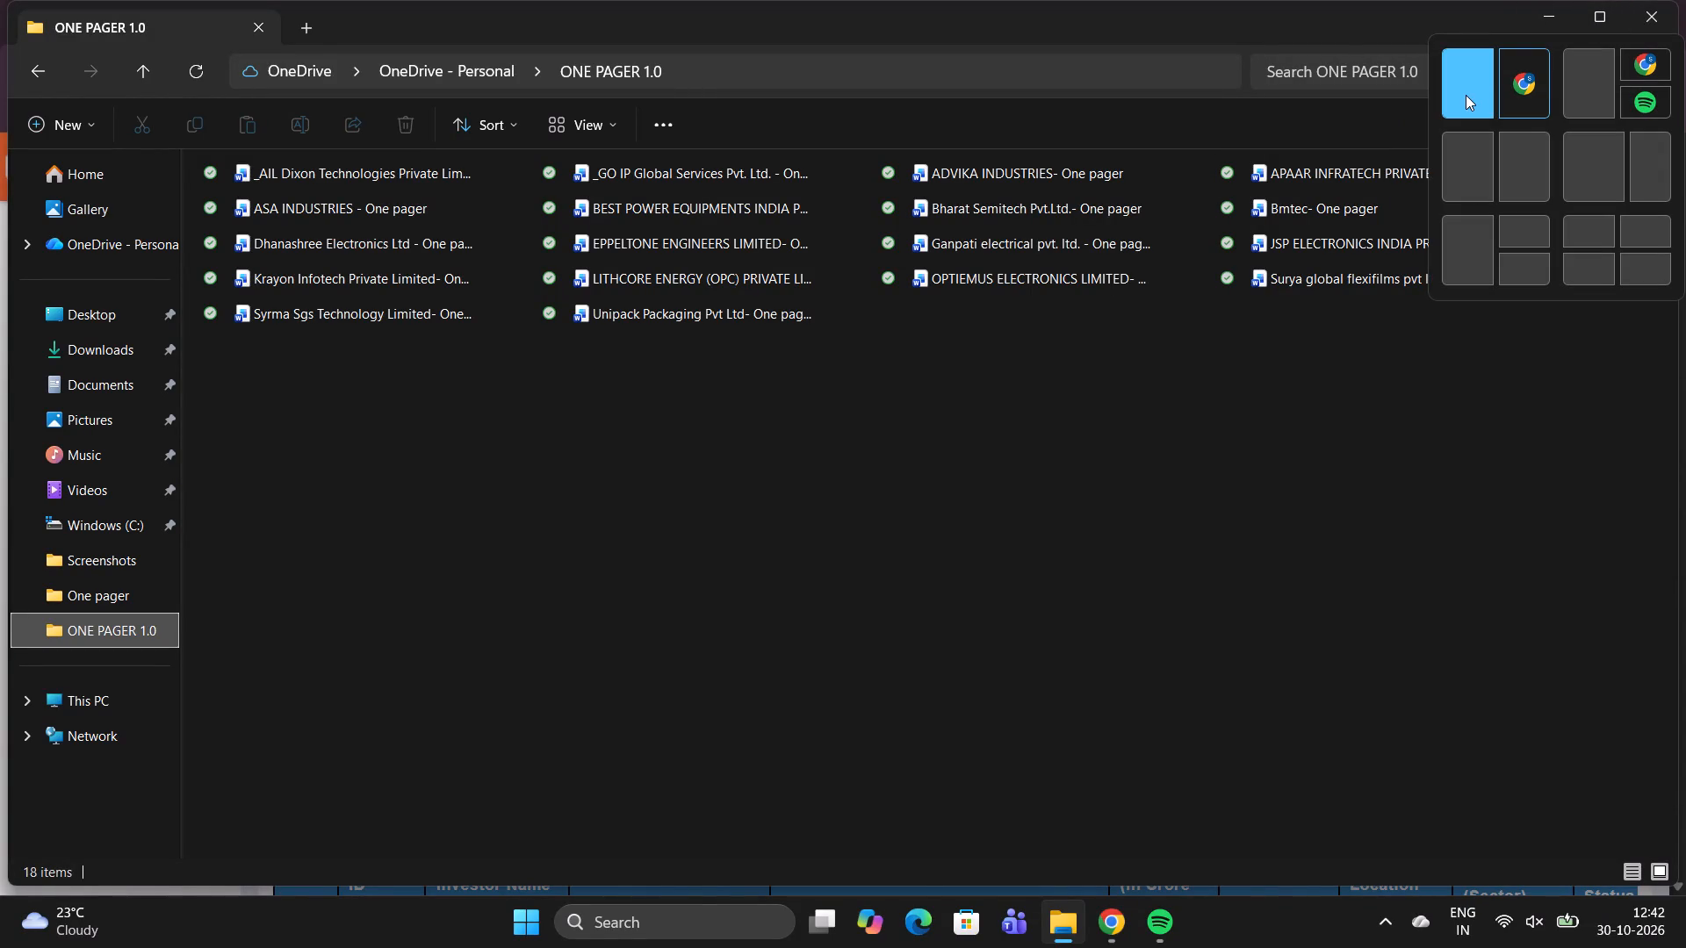
Snap the ONE PAGER 1.0 folder window side by side with the Invest UP browser window.
left_click(1466, 94)
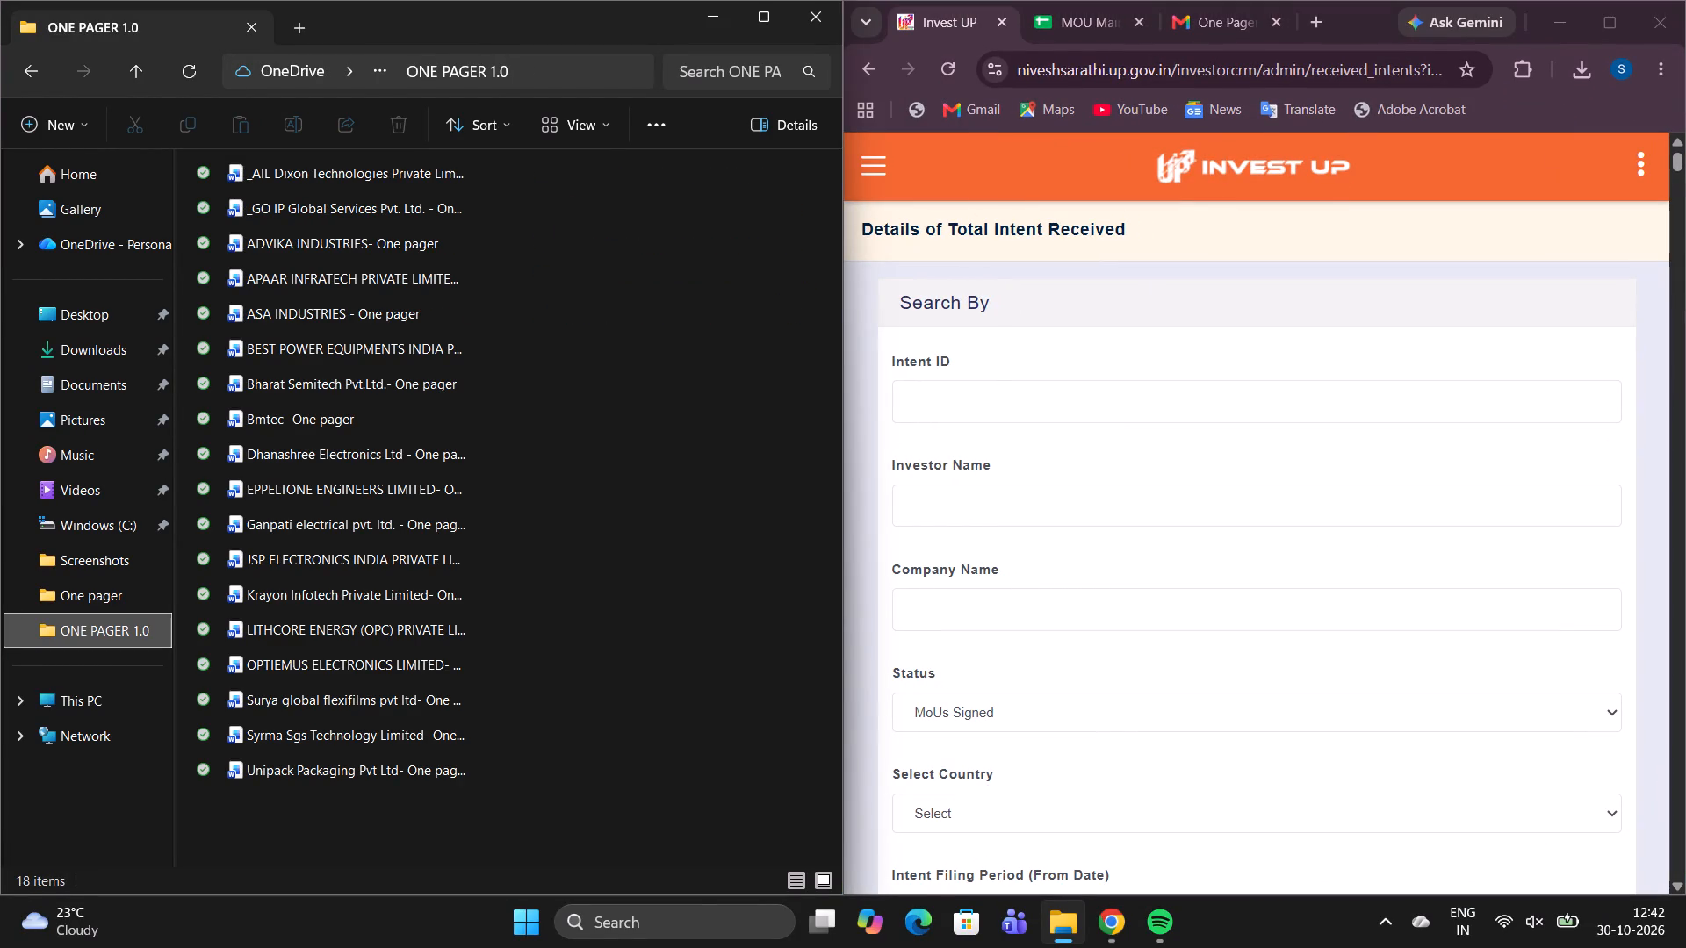
Search the MoU-signed intents table on the Invest UP page for unipack.
scroll(1034, 576, "down", 5)
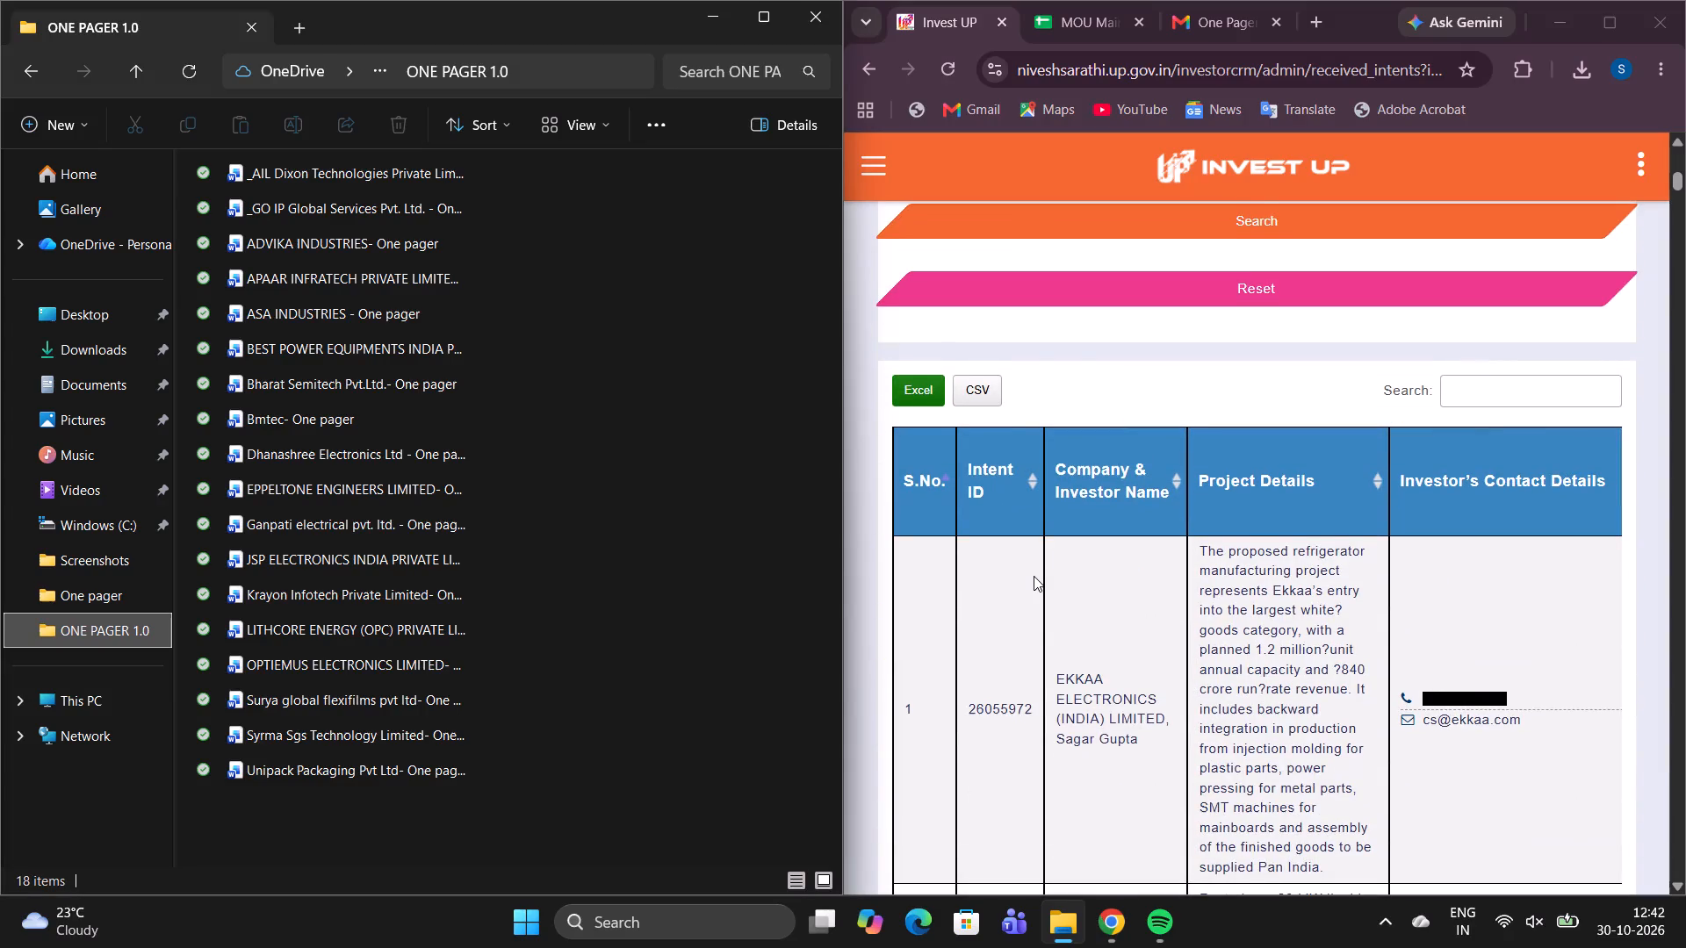
scroll(1034, 576, "up", 7)
scroll(1044, 556, "down", 3)
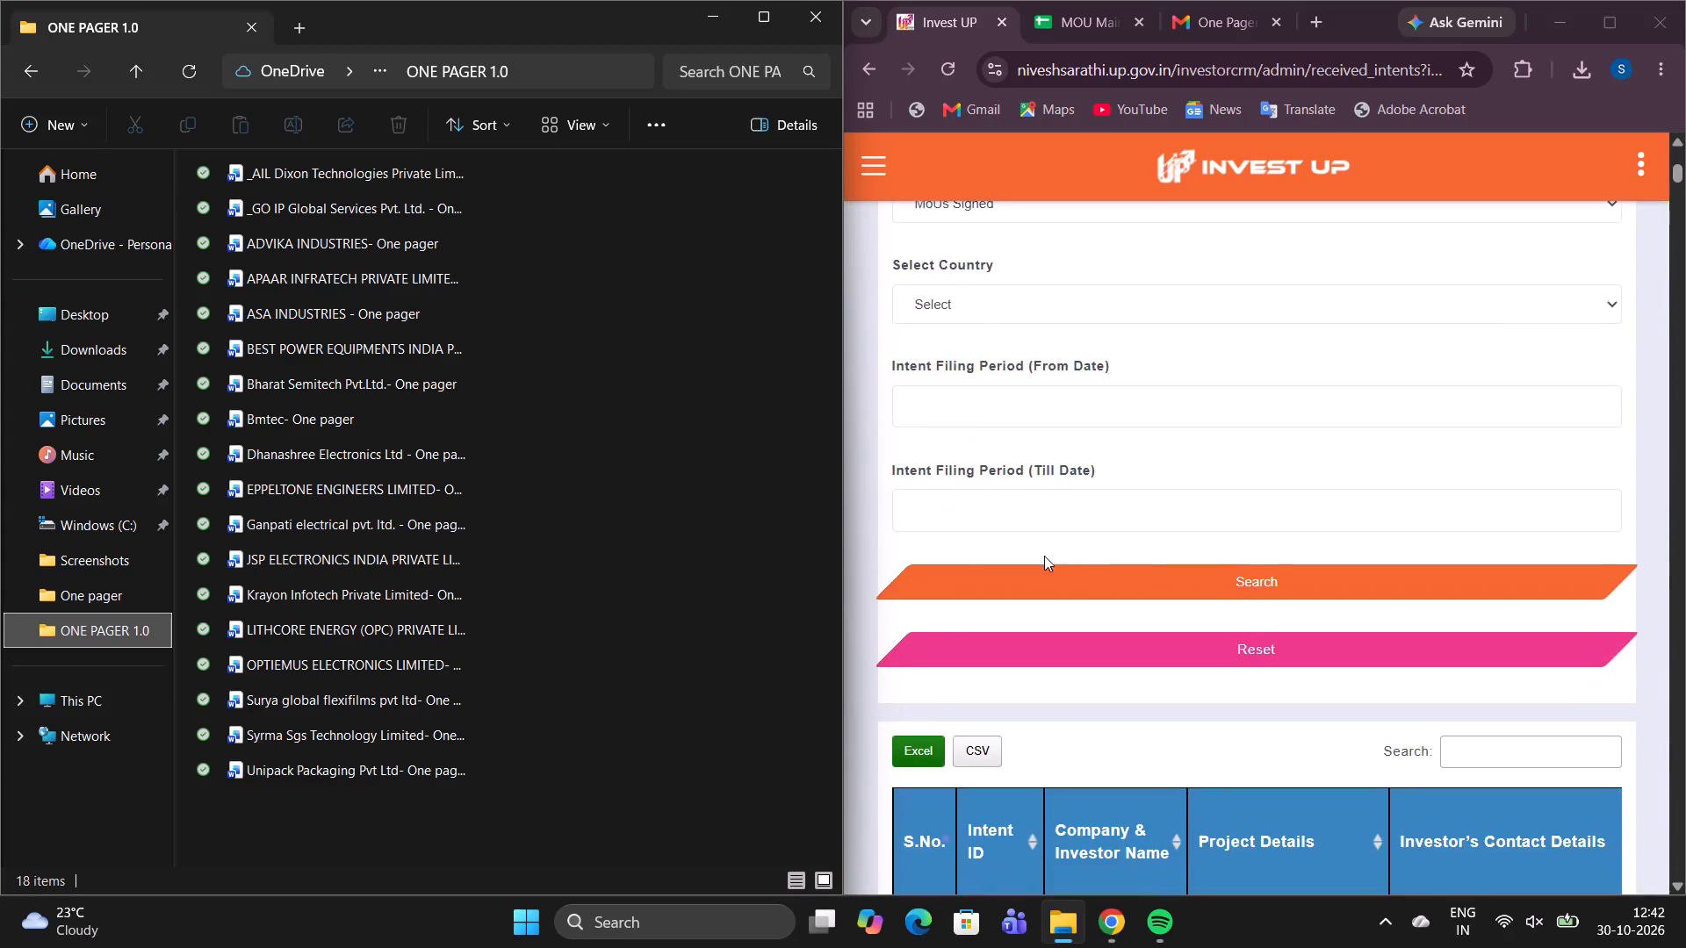
scroll(1044, 556, "down", 2)
left_click(1453, 643)
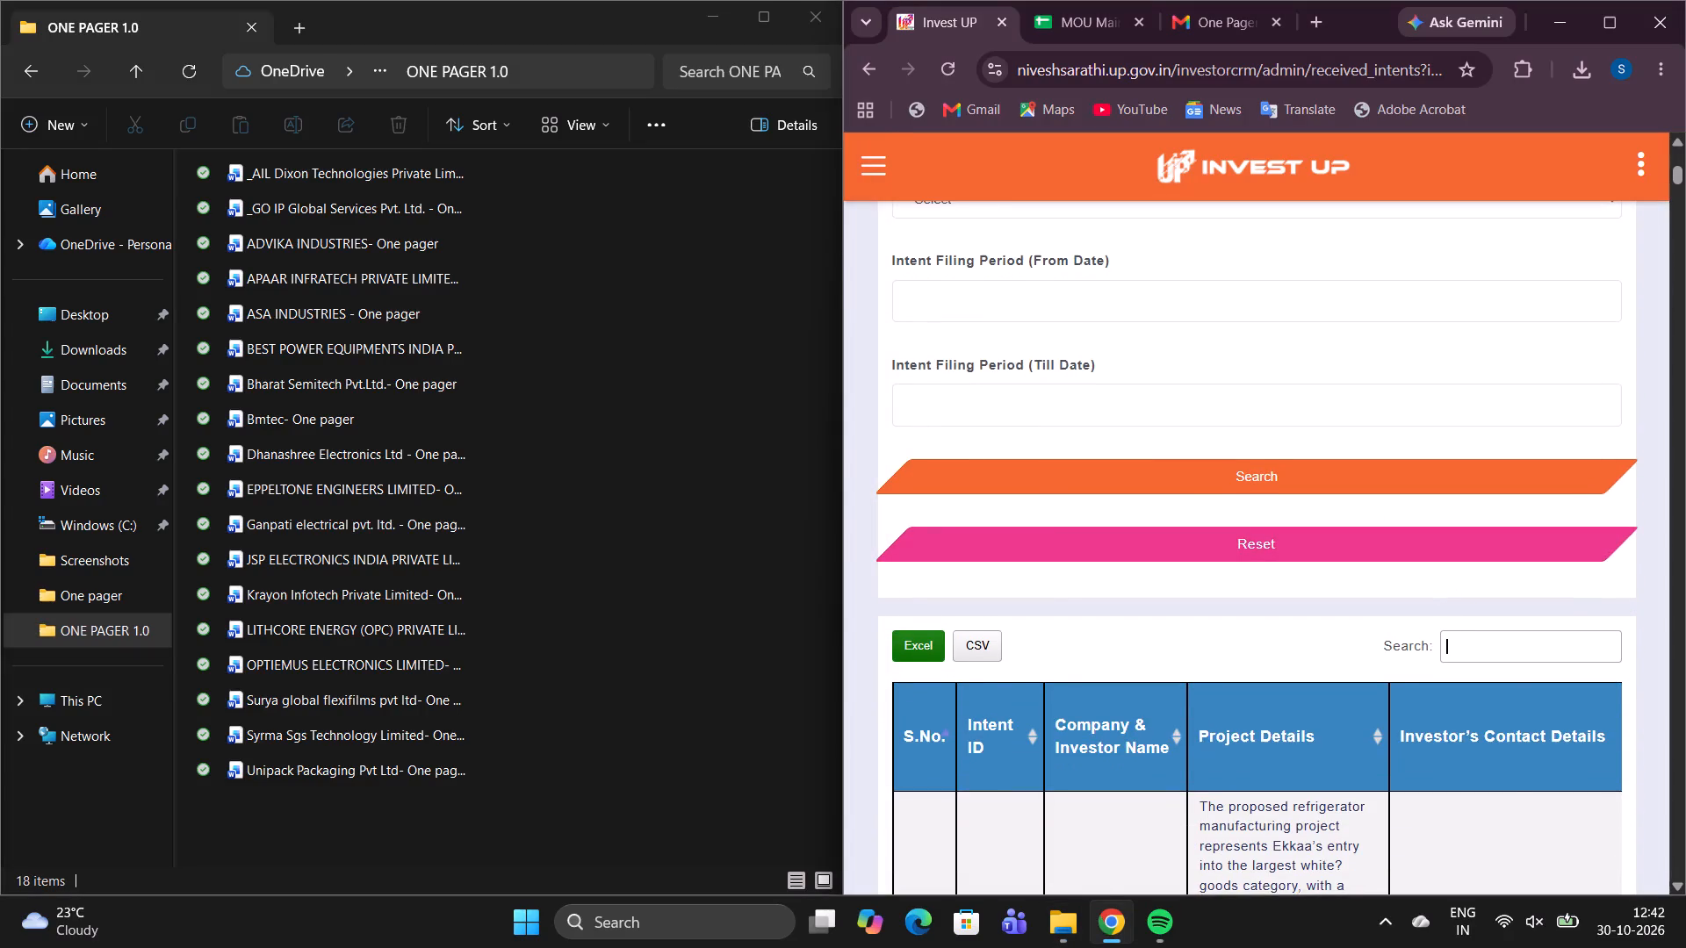
type("unipack")
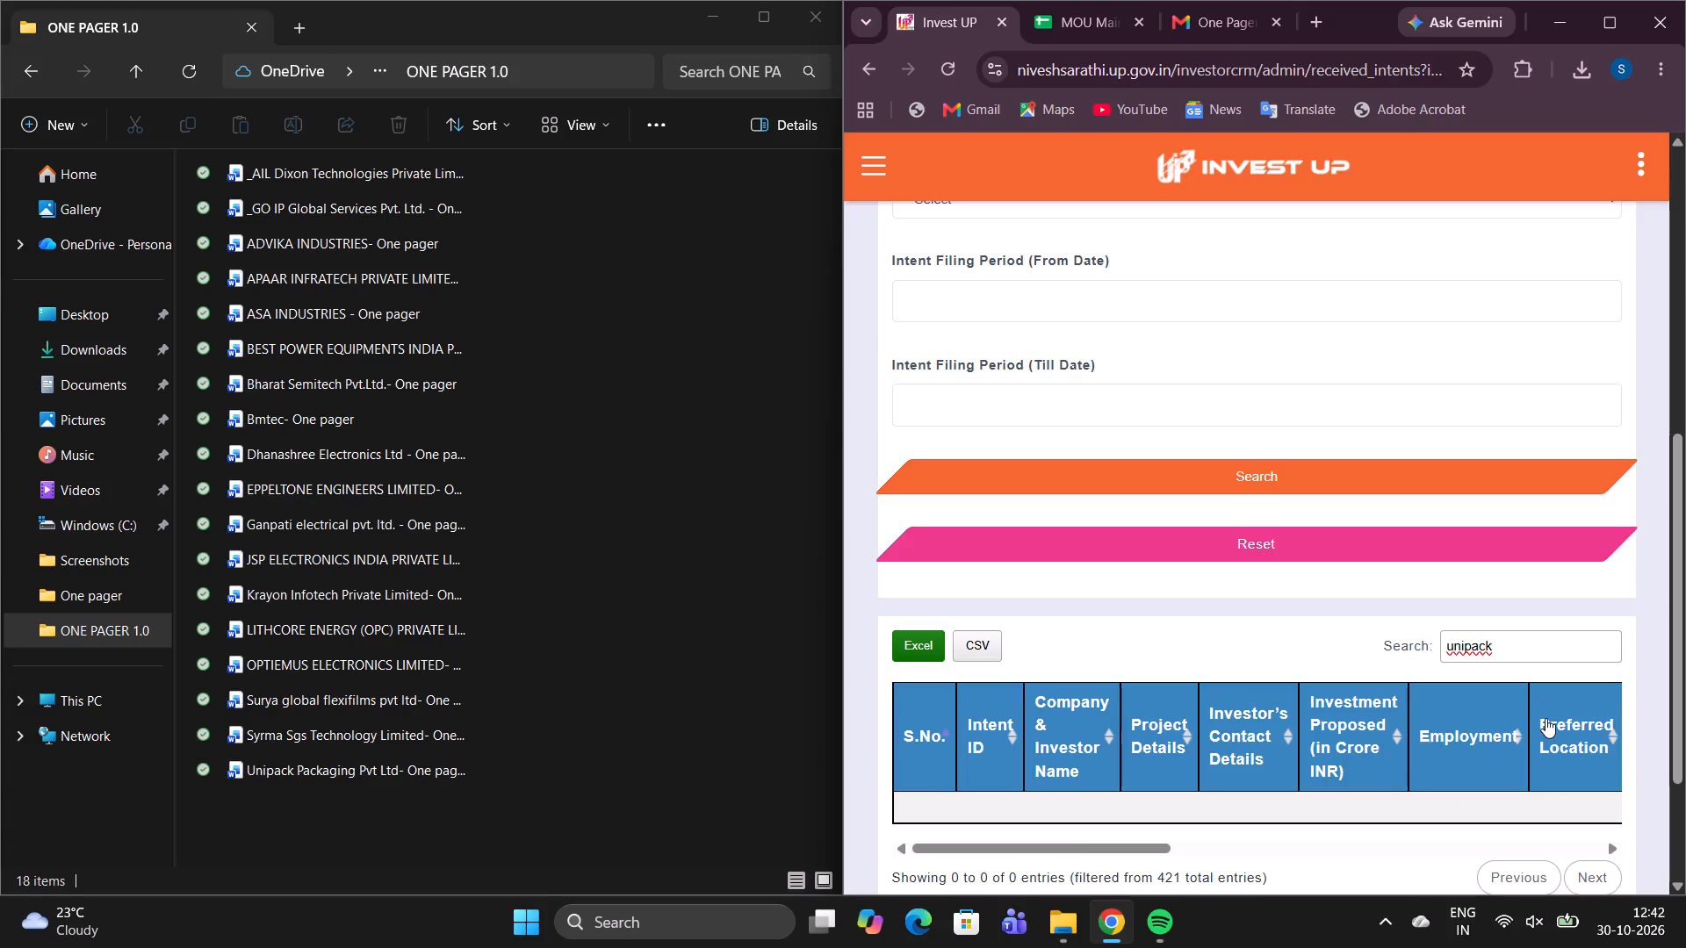
key("equal")
Replace the intents table's search term with syrma to look for the Syrma Sgs Technology record.
key("BackSpace")
key("BackSpace")
key("BackSpace")
key("BackSpace")
key("BackSpace")
key("BackSpace")
key("BackSpace")
key("BackSpace")
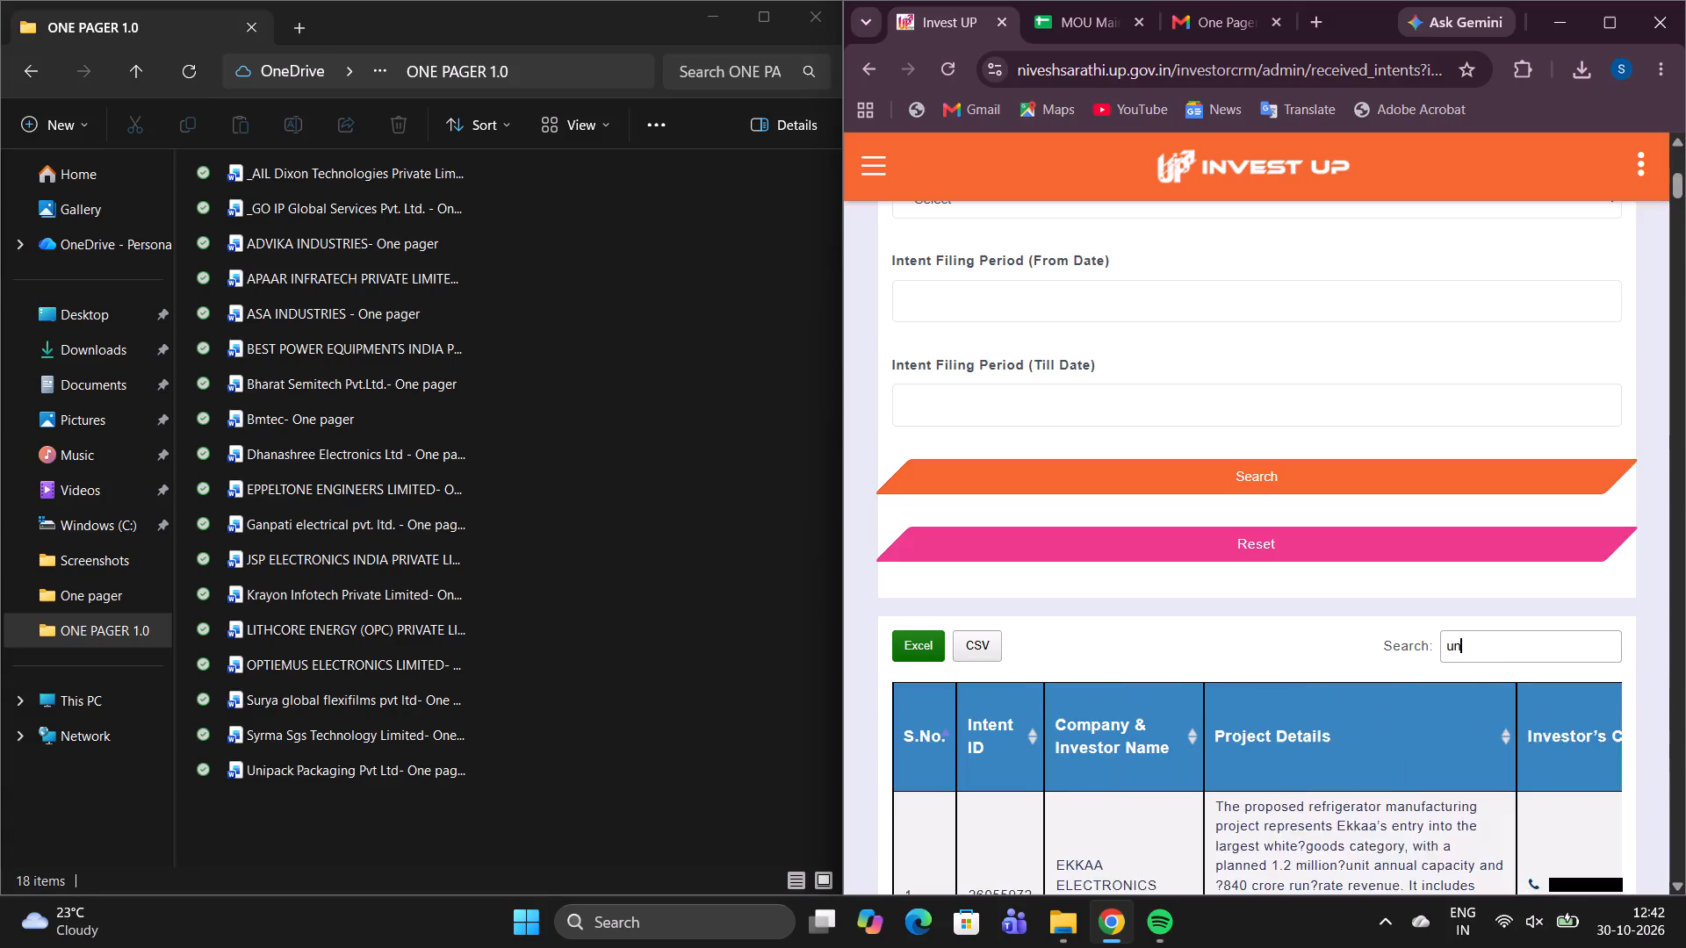
key("BackSpace")
key("BackSpace")
type("syrma")
Search the intents table for surya to look for the Surya global flexifilms record.
key("BackSpace")
key("BackSpace")
key("BackSpace")
key("BackSpace")
key("BackSpace")
key("BackSpace")
key("BackSpace")
key("BackSpace")
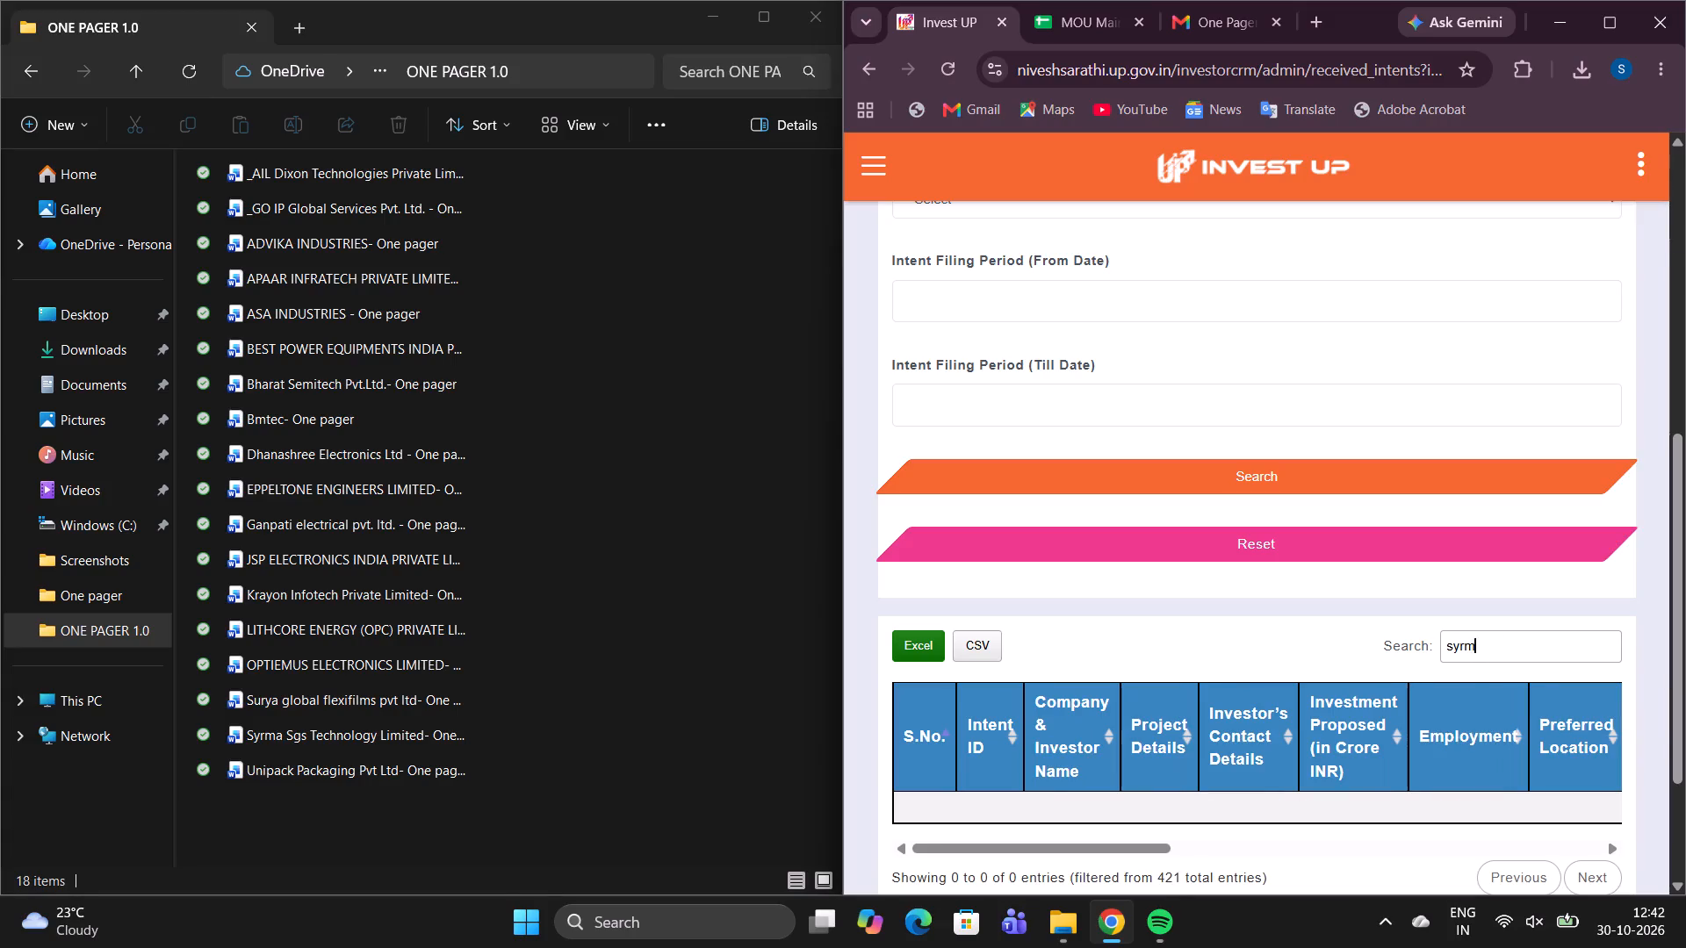
type("surya")
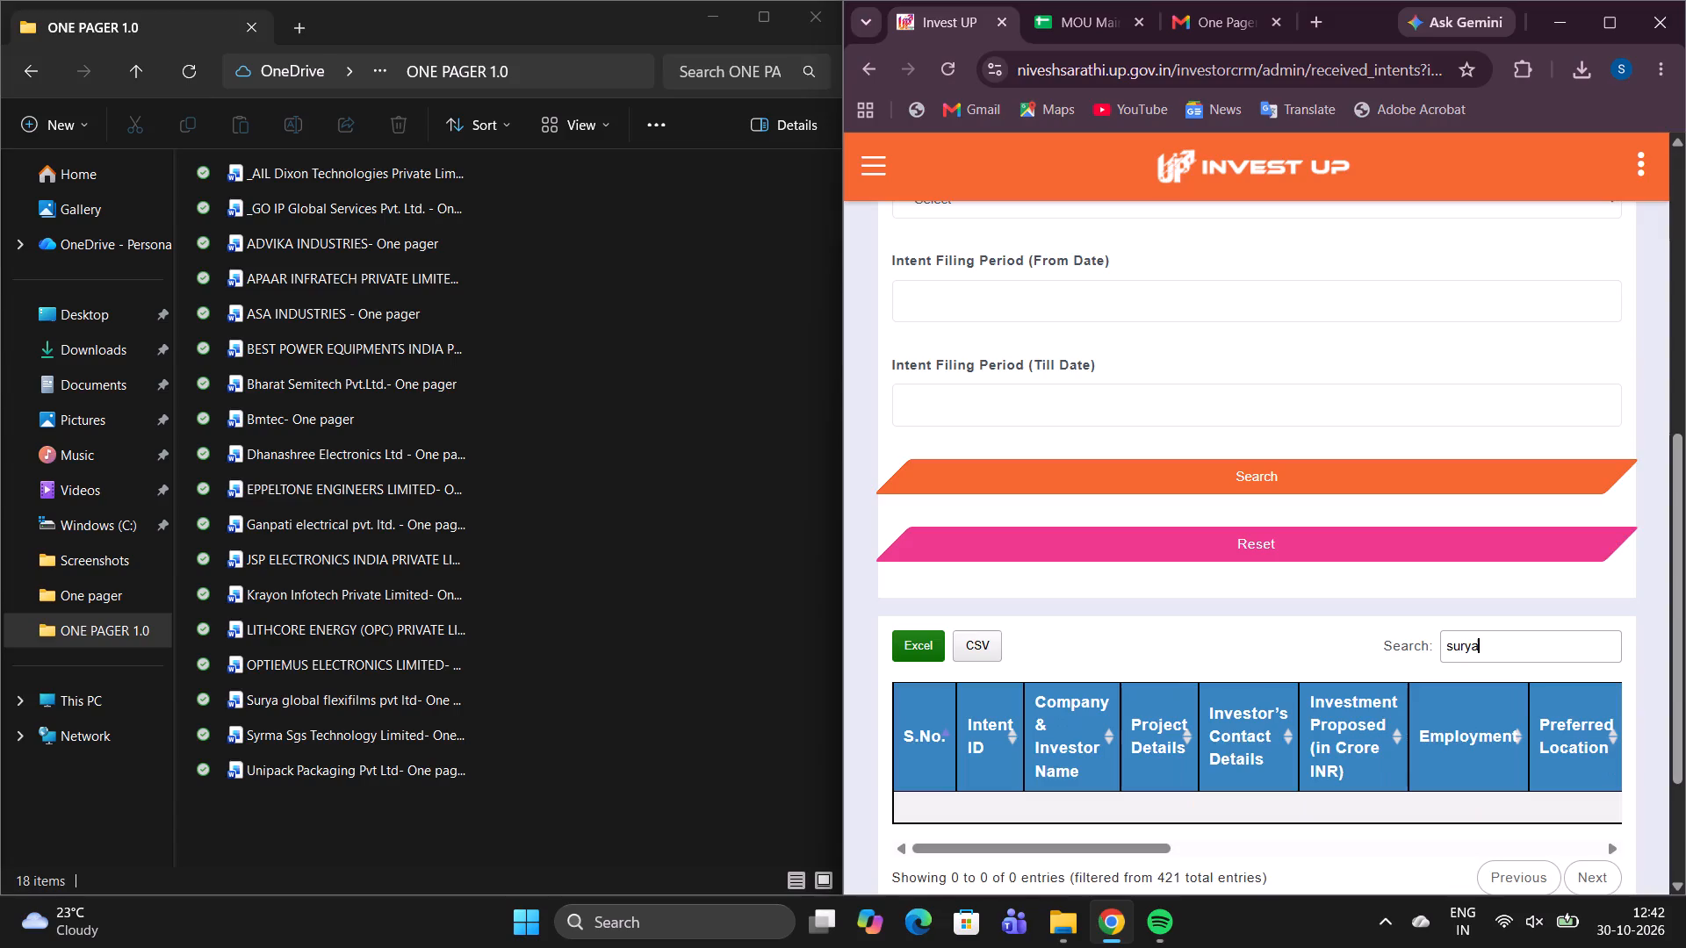
Search the intents table for optiemus to look for the Optiemus Electronics Limited records.
key("BackSpace")
key("BackSpace")
key("BackSpace")
key("BackSpace")
key("BackSpace")
key("BackSpace")
key("BackSpace")
key("BackSpace")
key("BackSpace")
key("BackSpace")
key("BackSpace")
type("optie")
type("mus")
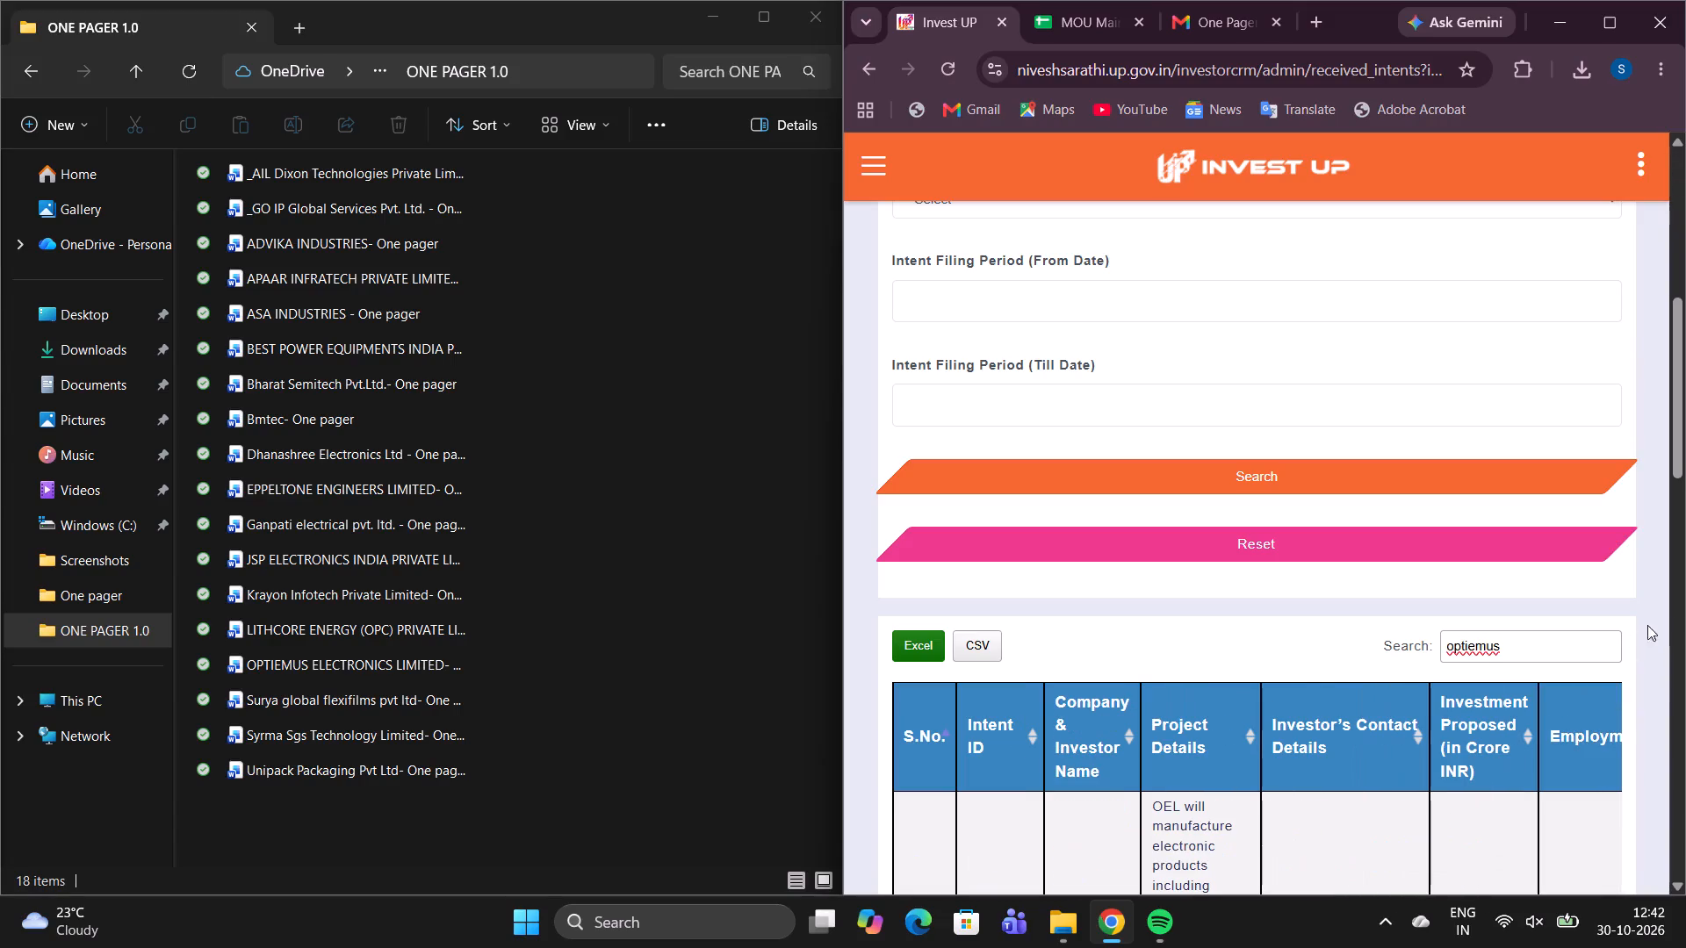
Examine the Intent IDs, project details and proposed investment in the Optiemus search results.
scroll(1389, 589, "down", 1)
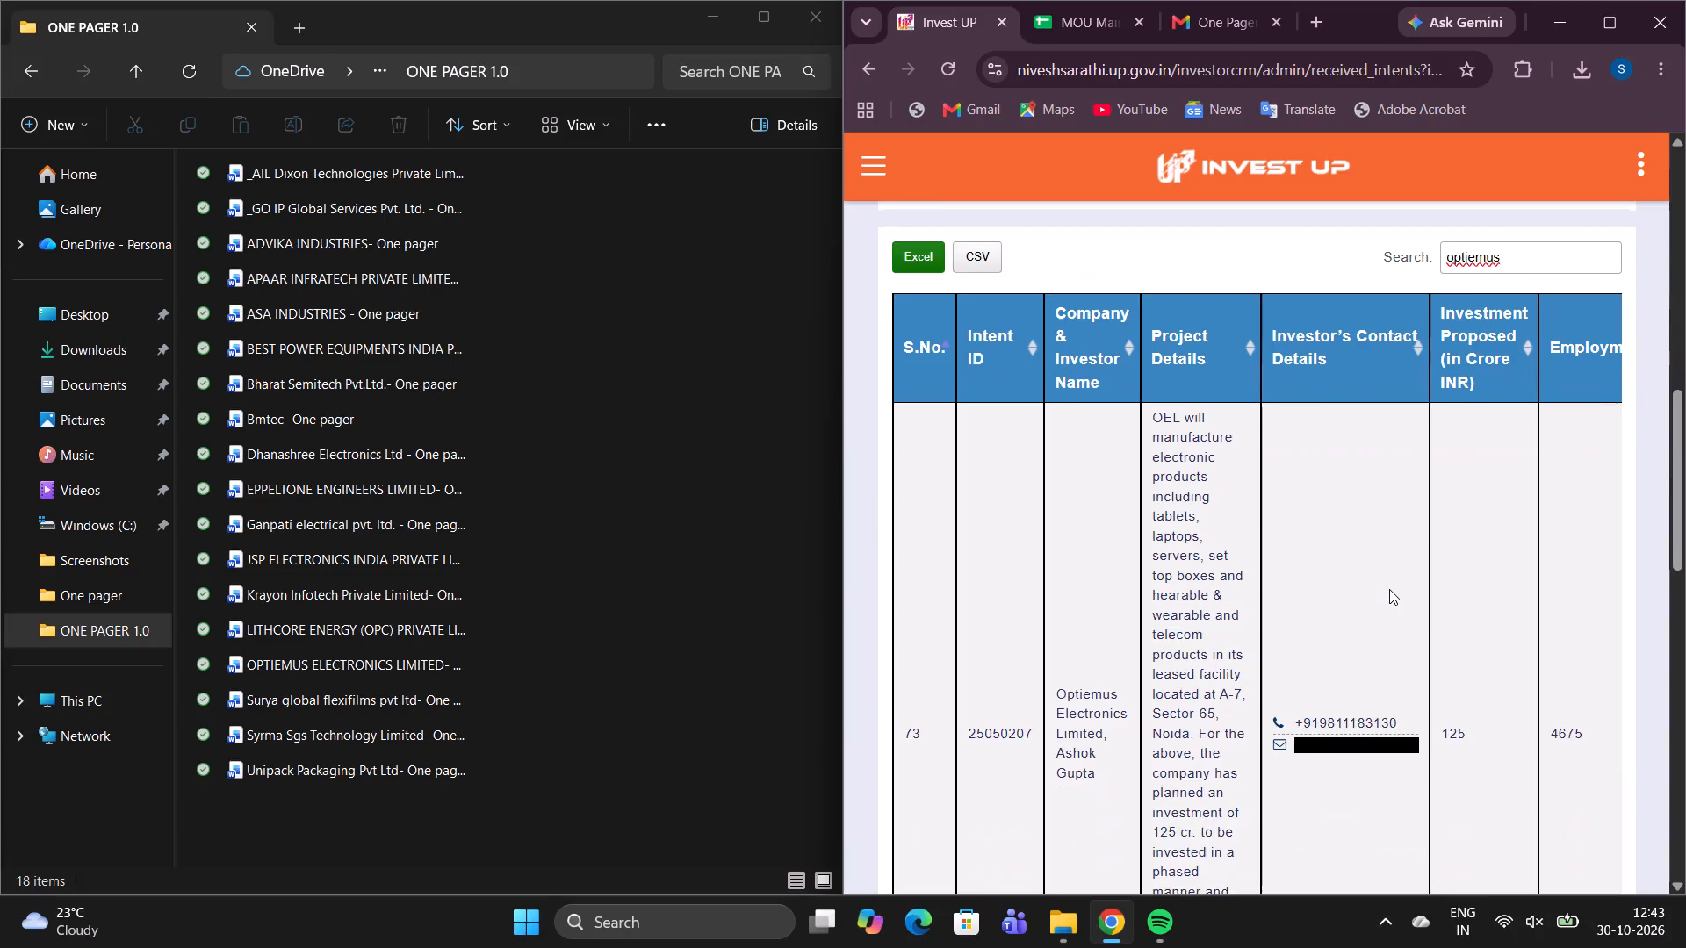
scroll(1389, 589, "down", 2)
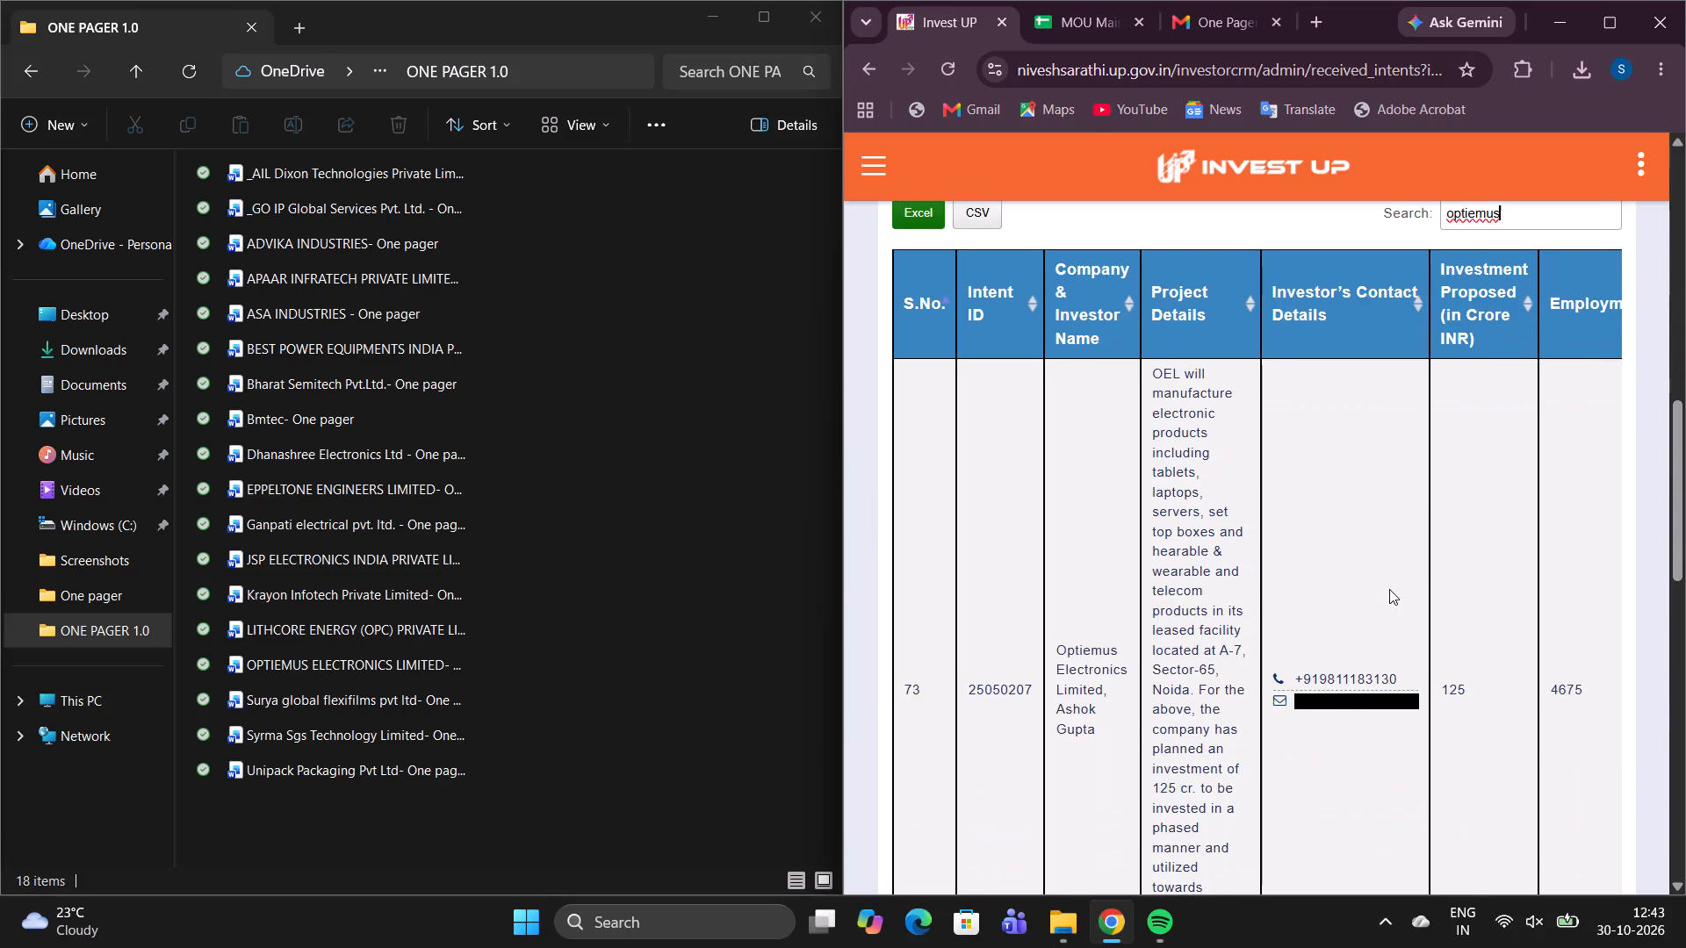
scroll(1389, 589, "down", 6)
scroll(1389, 589, "up", 3)
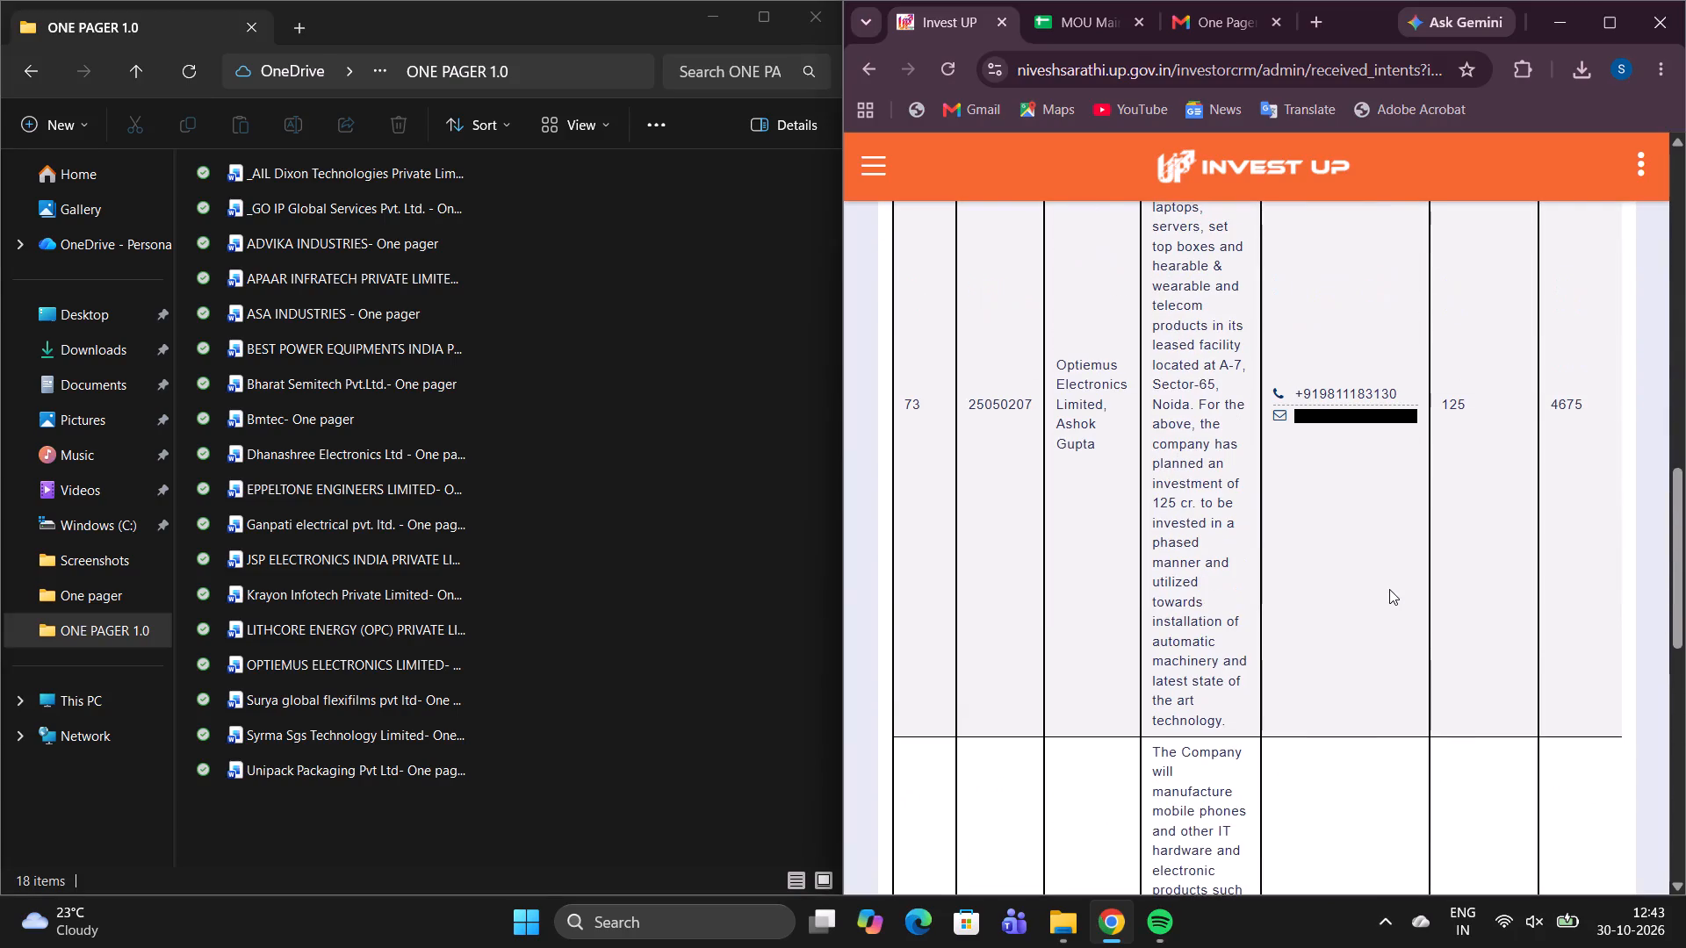
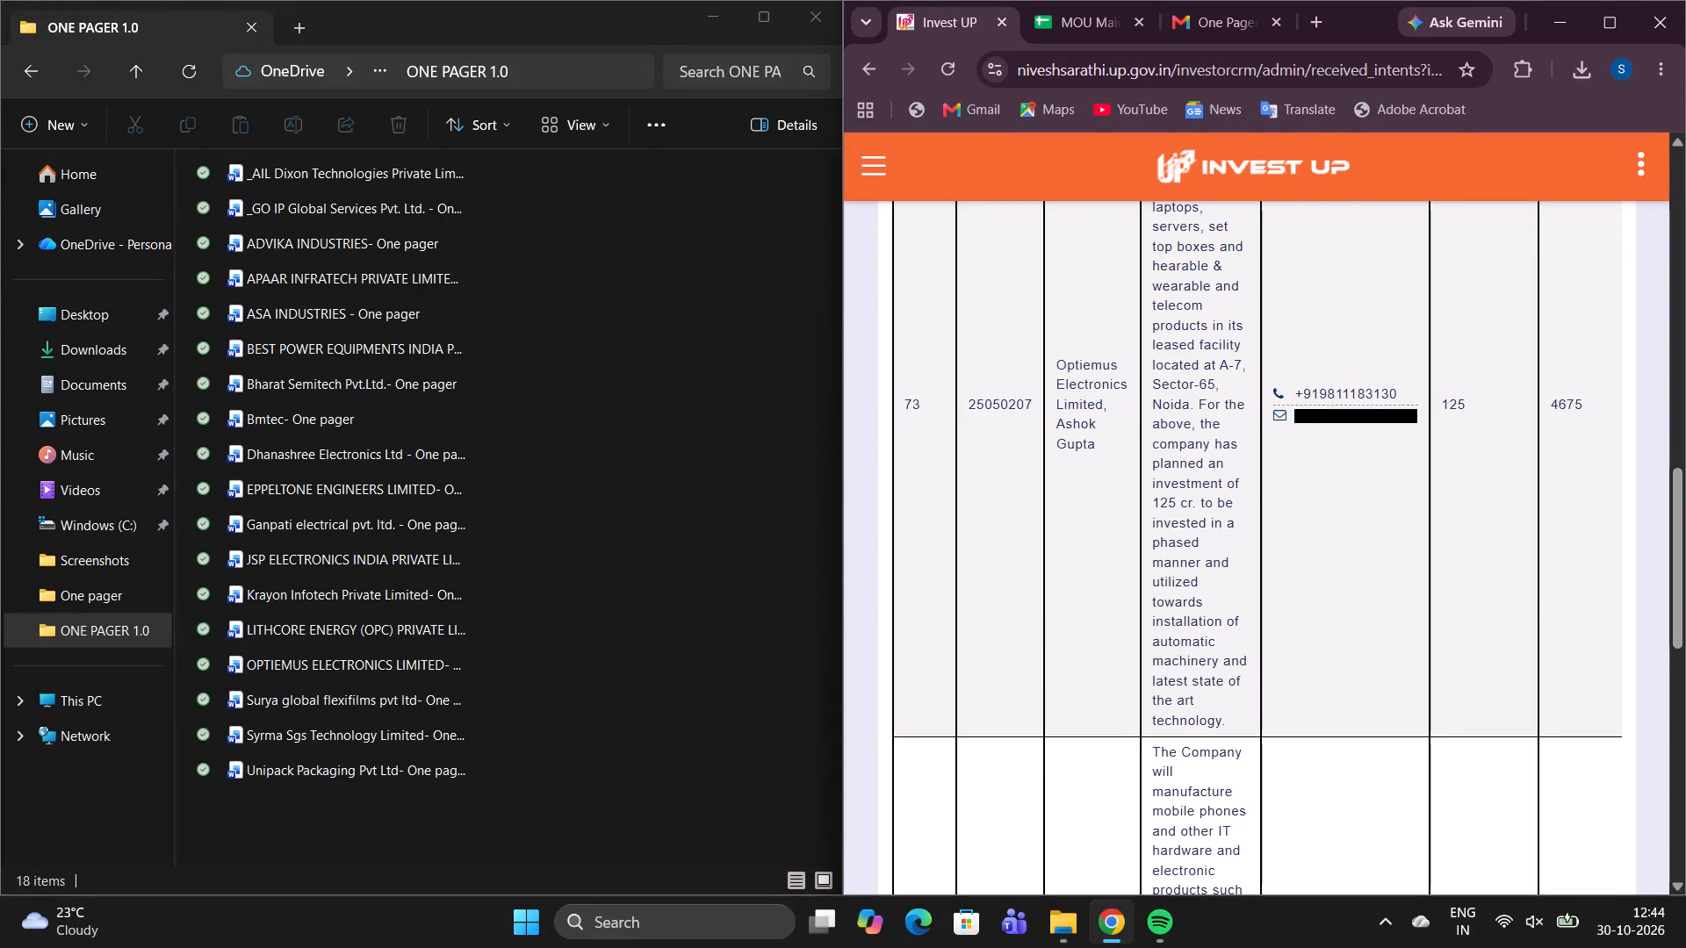
Replace the intents table's search term with lithcore to look for the Lithcore Energy (OPC) record.
scroll(1356, 397, "up", 4)
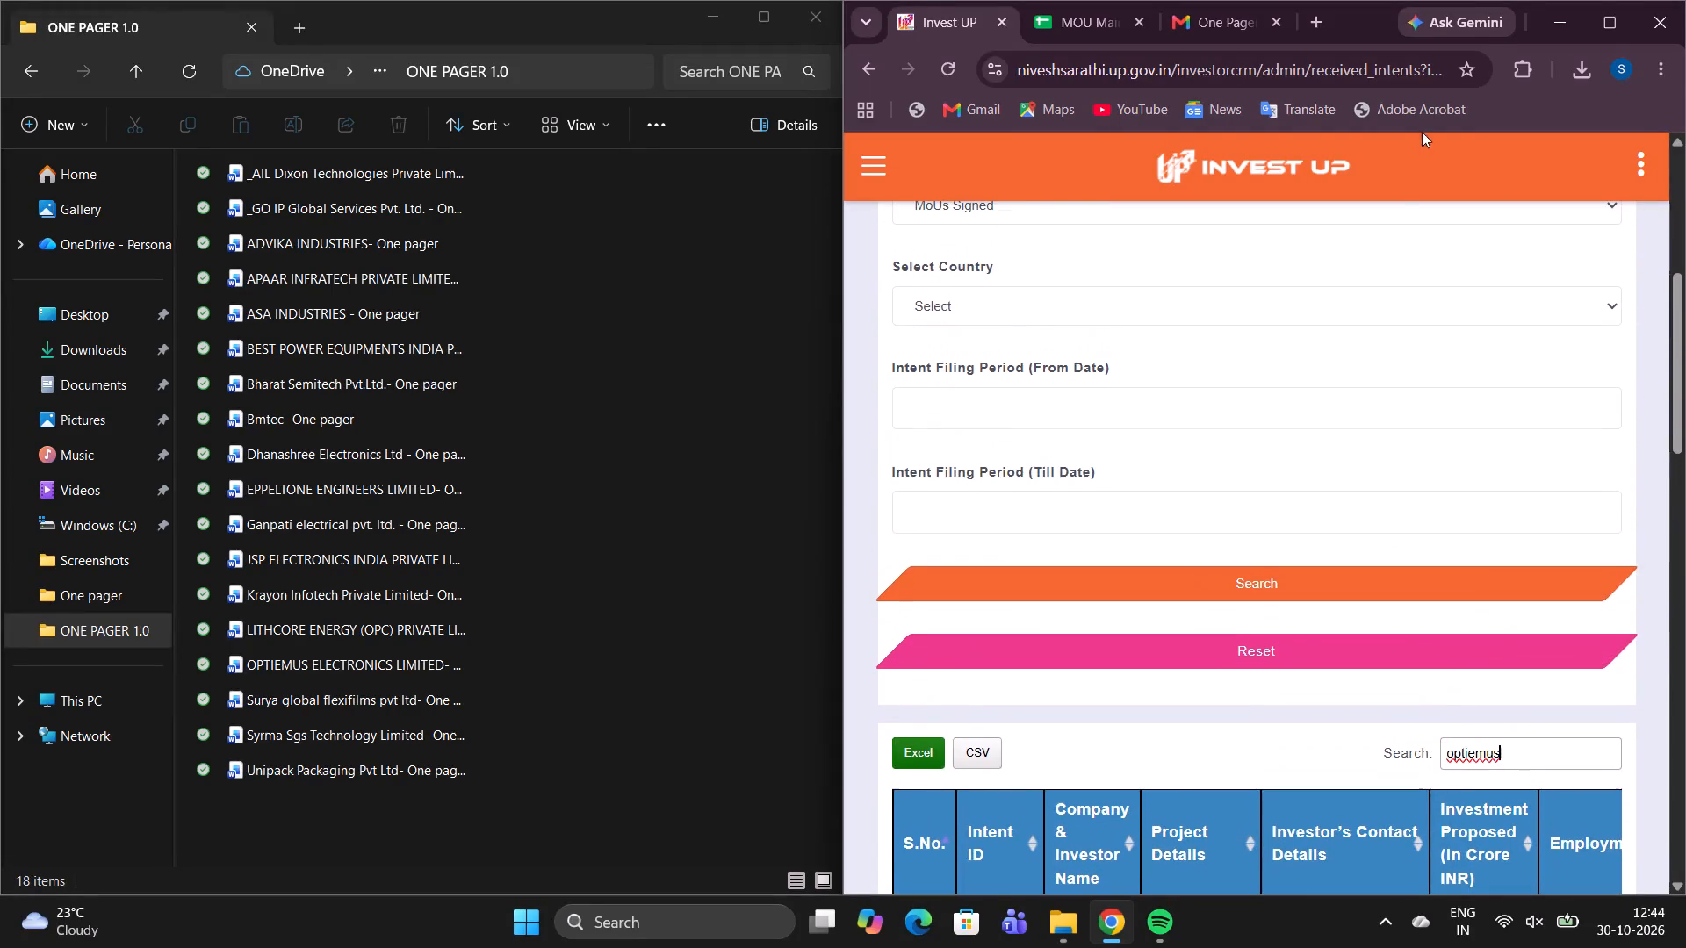
scroll(1379, 333, "down", 1)
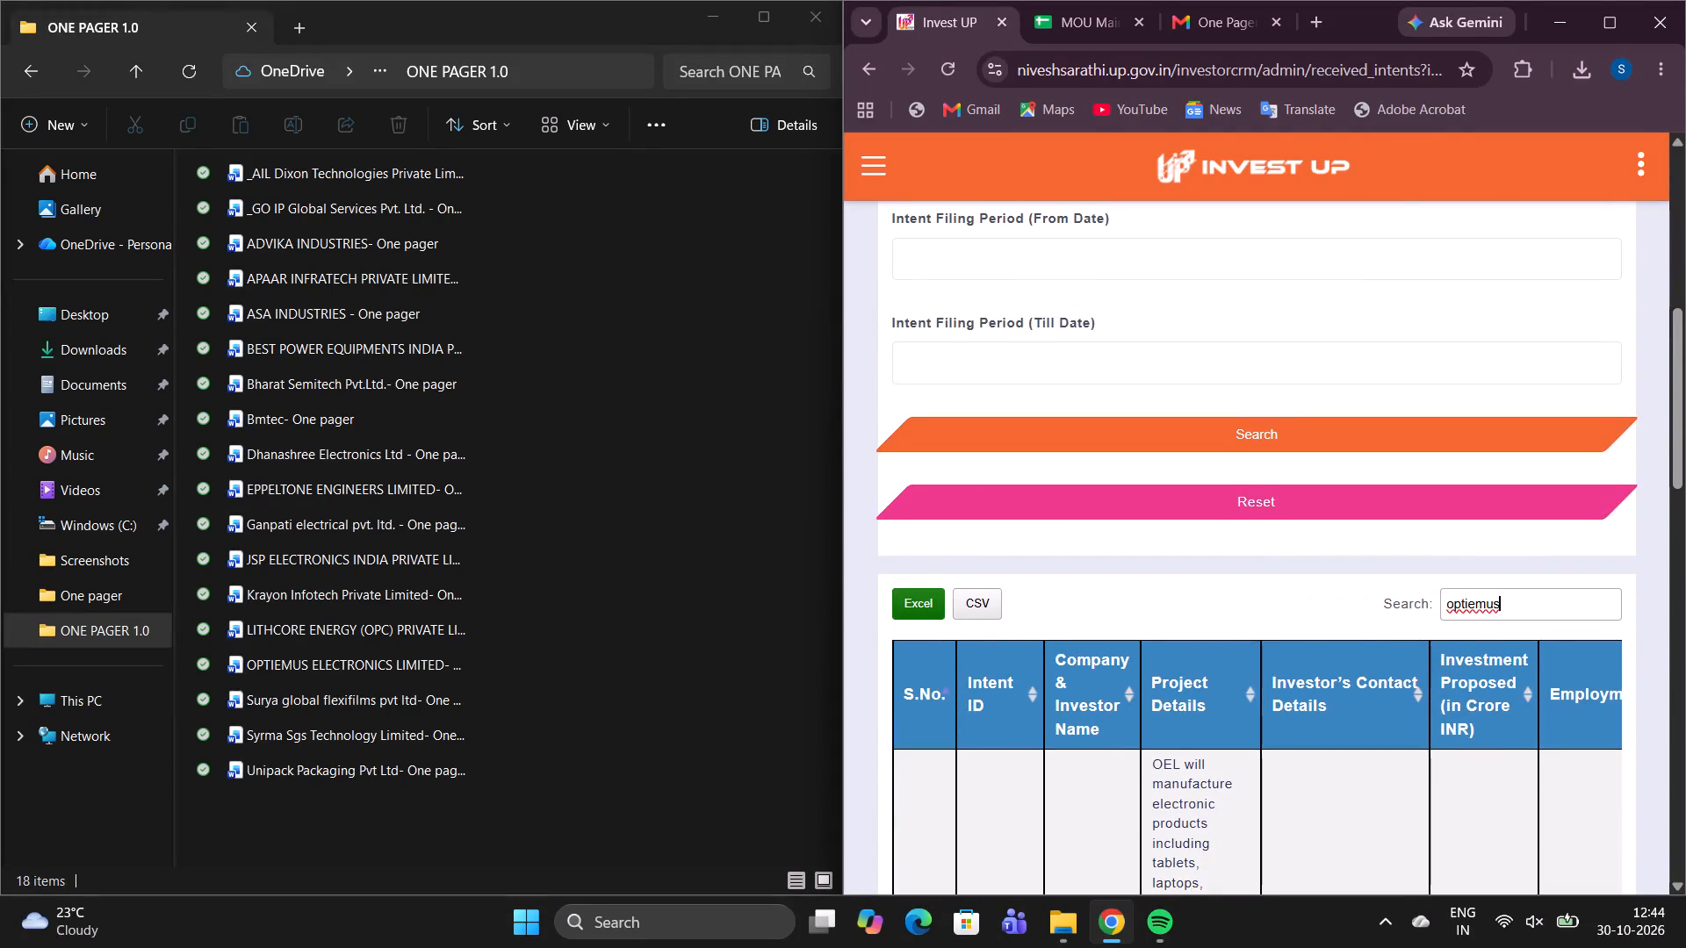
left_click_drag(1518, 611, 1286, 649)
key("BackSpace")
type("lithv")
key("BackSpace")
type("core")
Replace the intents table's search term with kray to look for the Krayon Infotech record.
key("BackSpace")
key("BackSpace")
key("BackSpace")
key("BackSpace")
key("BackSpace")
key("BackSpace")
key("BackSpace")
key("BackSpace")
key("BackSpace")
key("BackSpace")
key("BackSpace")
key("BackSpace")
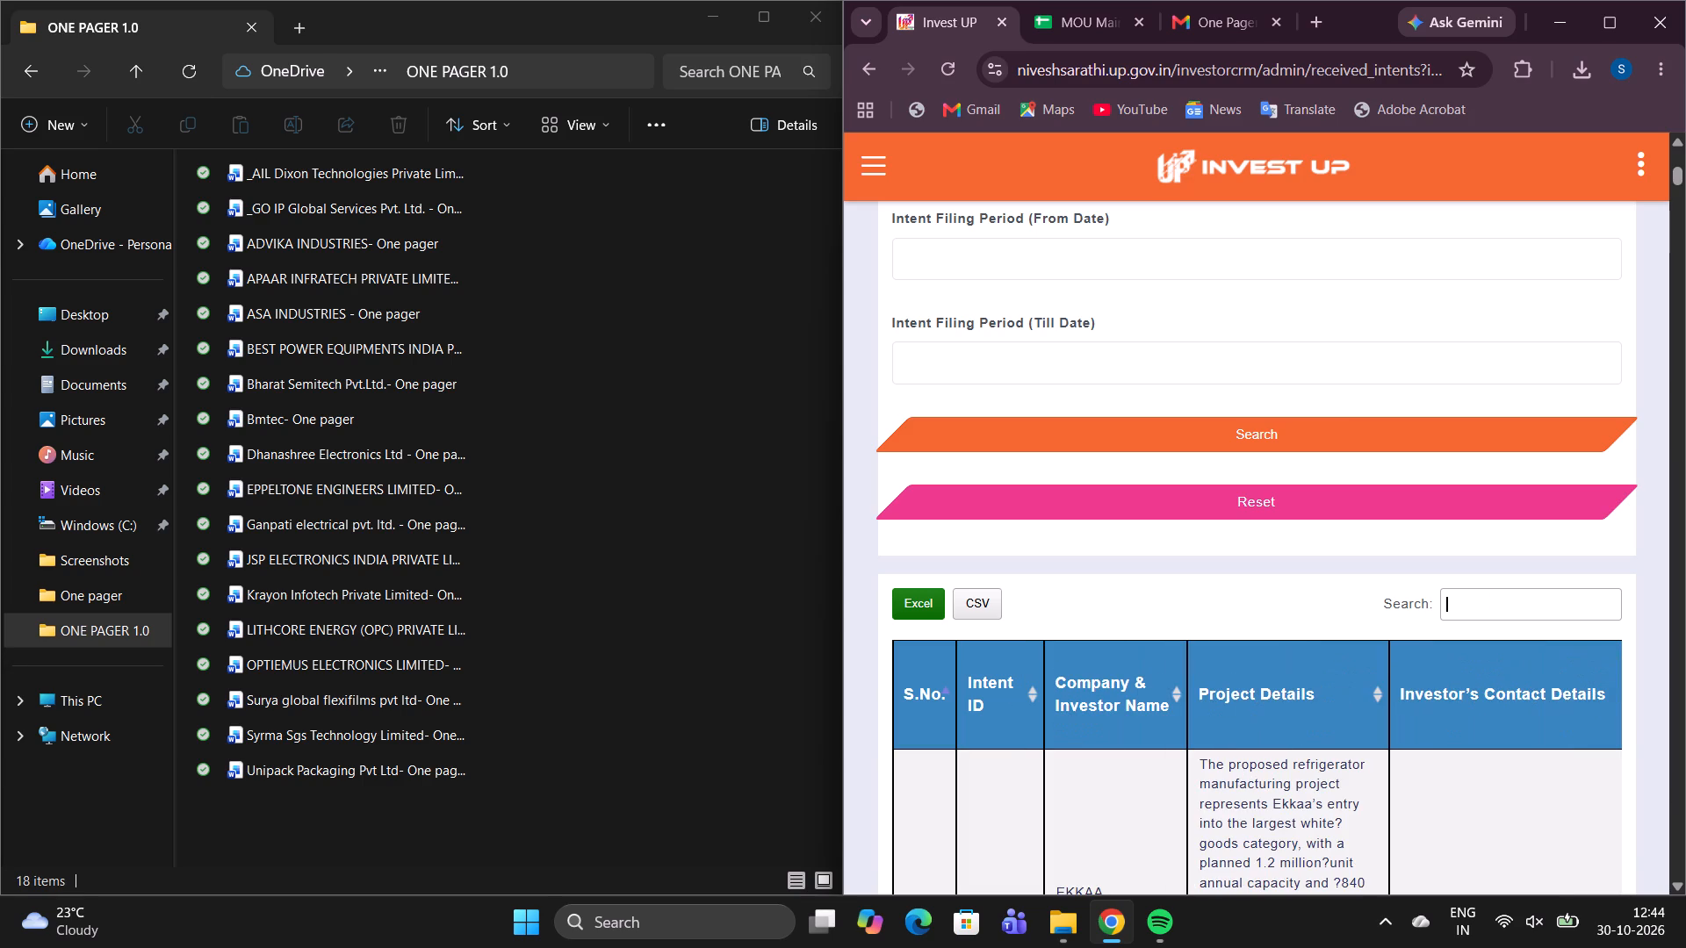
type("kra")
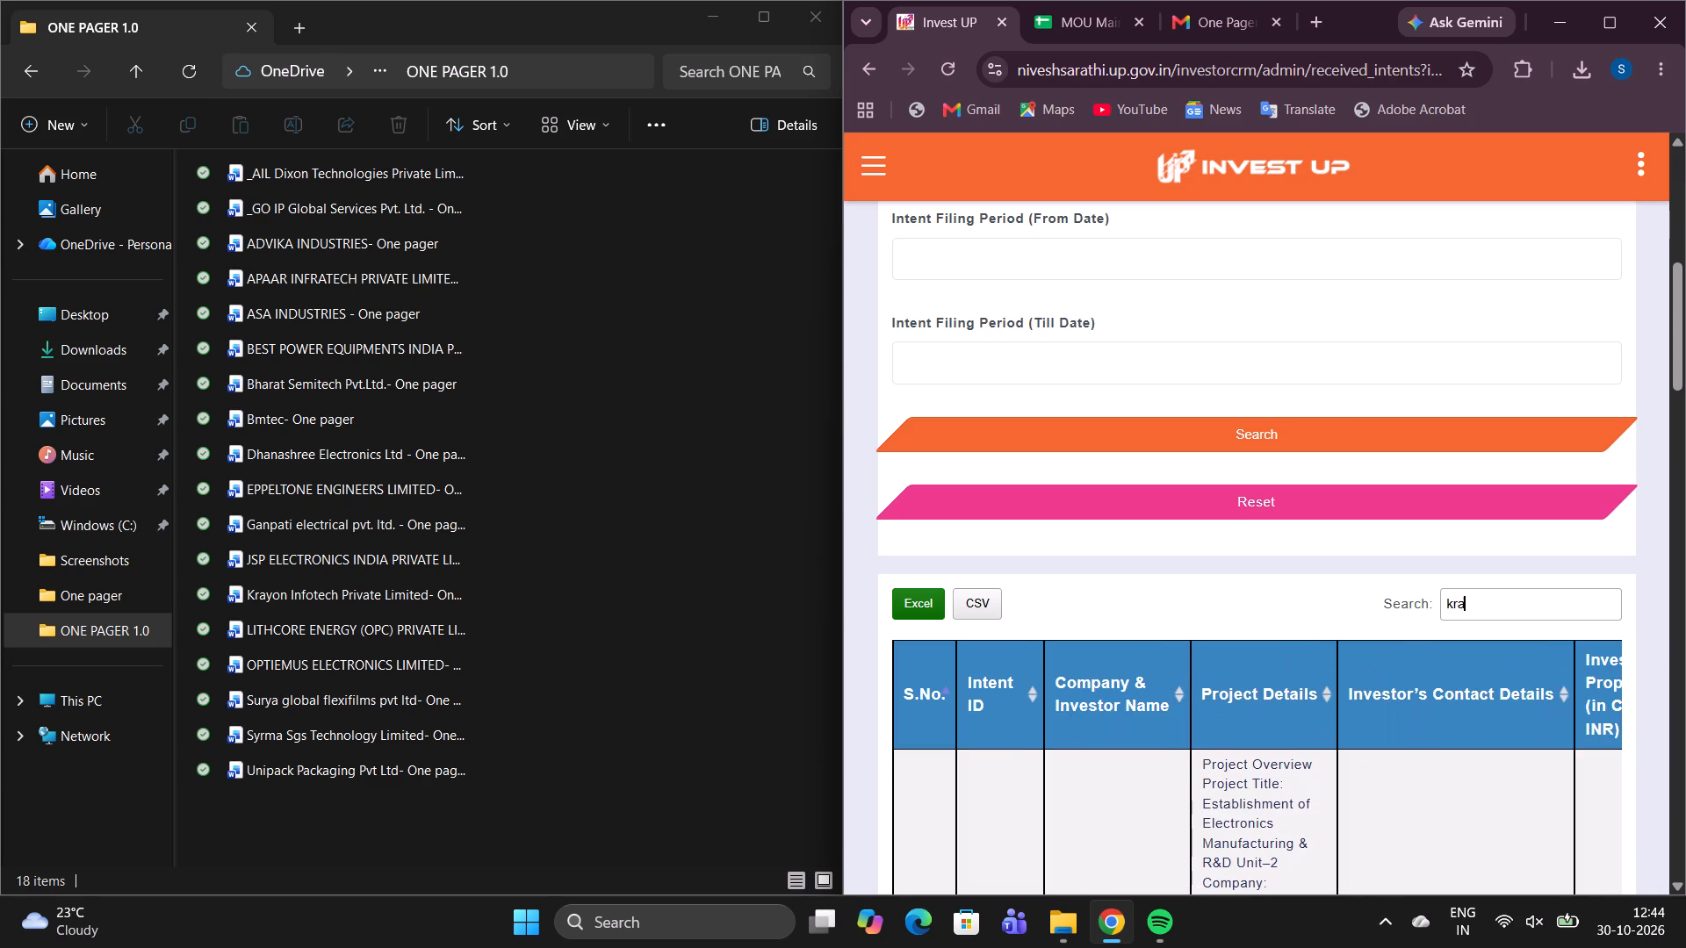
key("y")
Search the intents table for jsp to look for the JSP Electronics India record.
key("BackSpace")
key("BackSpace")
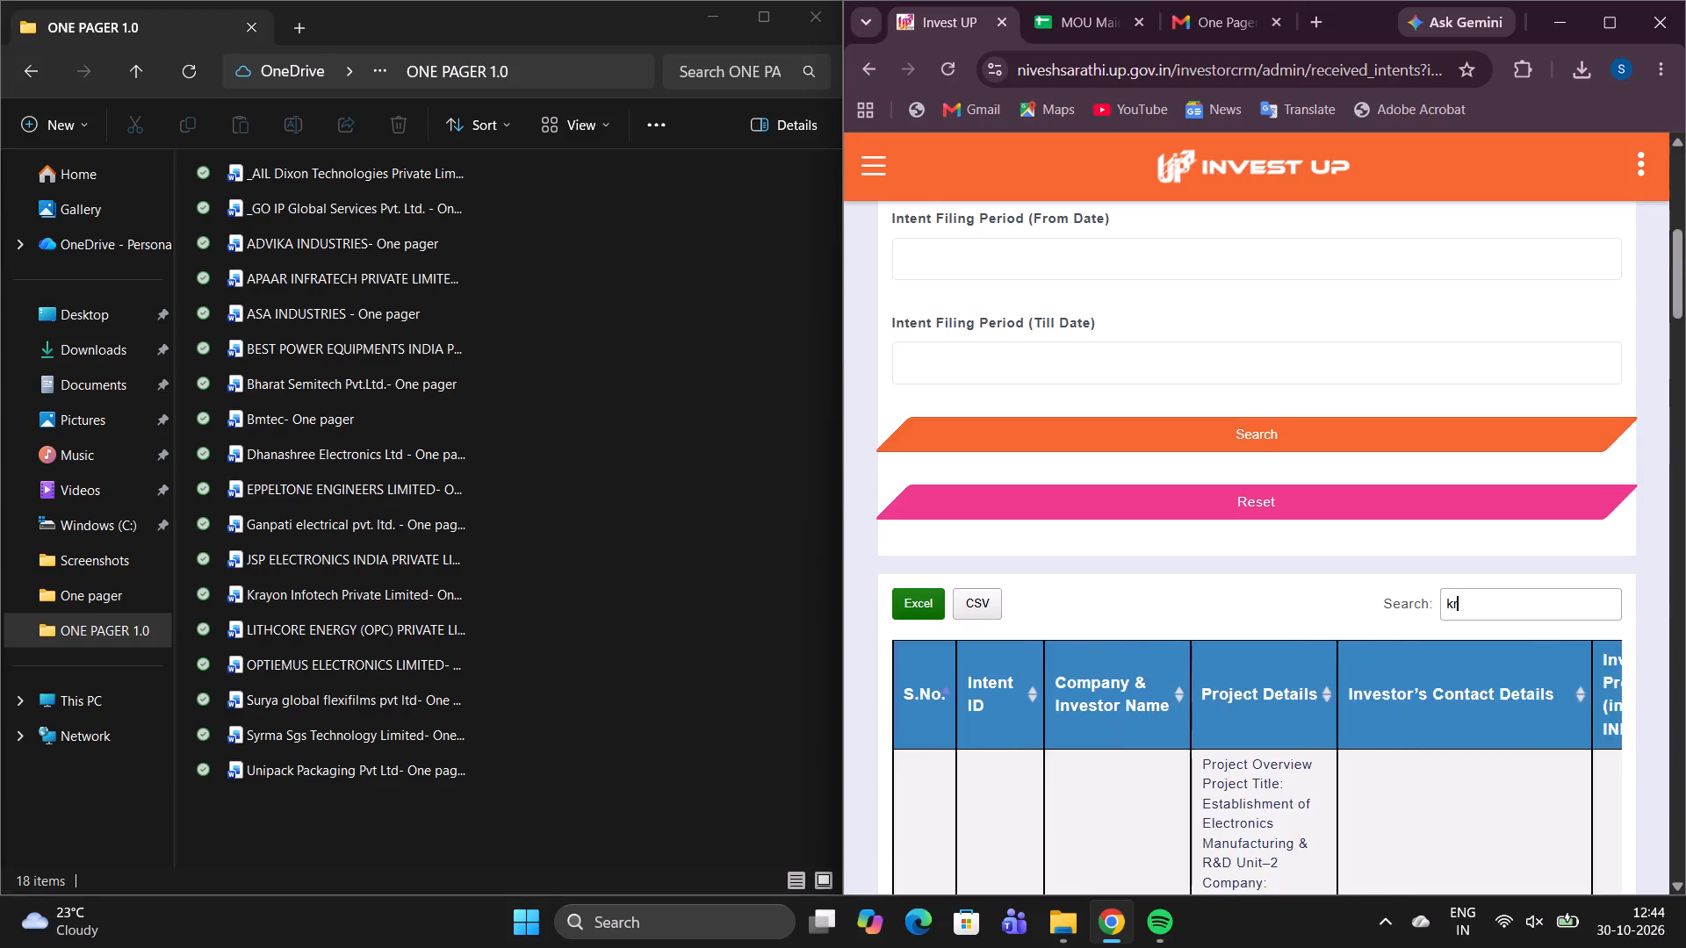
key("BackSpace")
key("BackSpace")
type("jsp")
Search the intents table for ganpati to look for the Ganpati electrical records.
key("BackSpace")
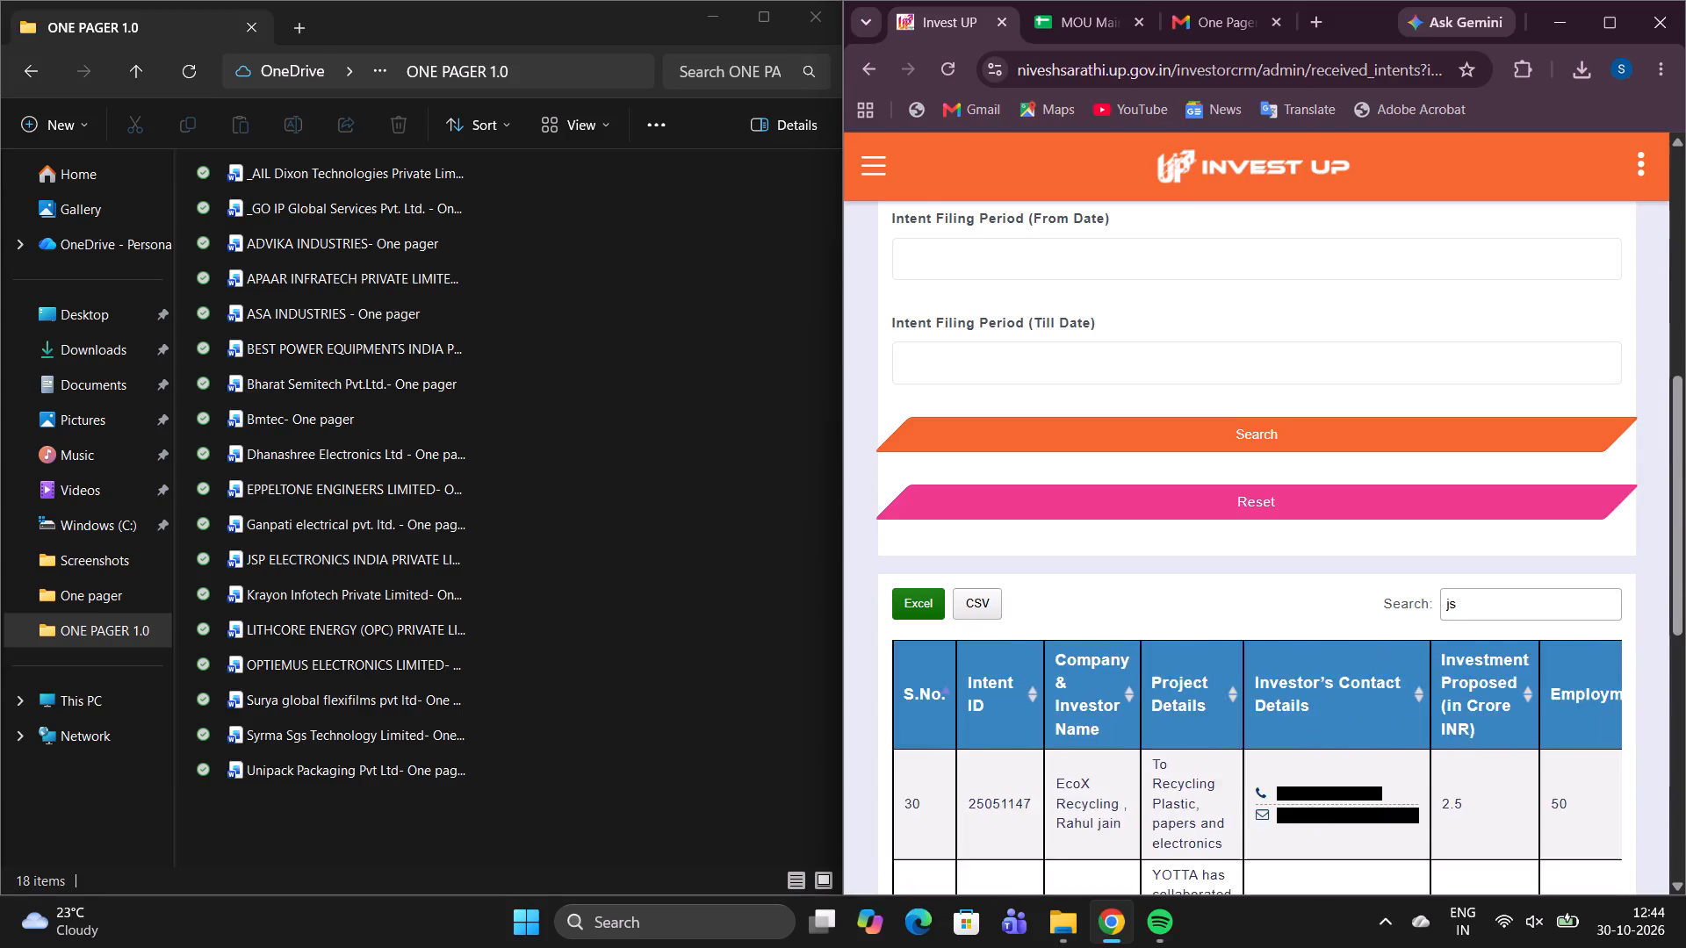
key("BackSpace")
key("BackSpace")
type("ganpati")
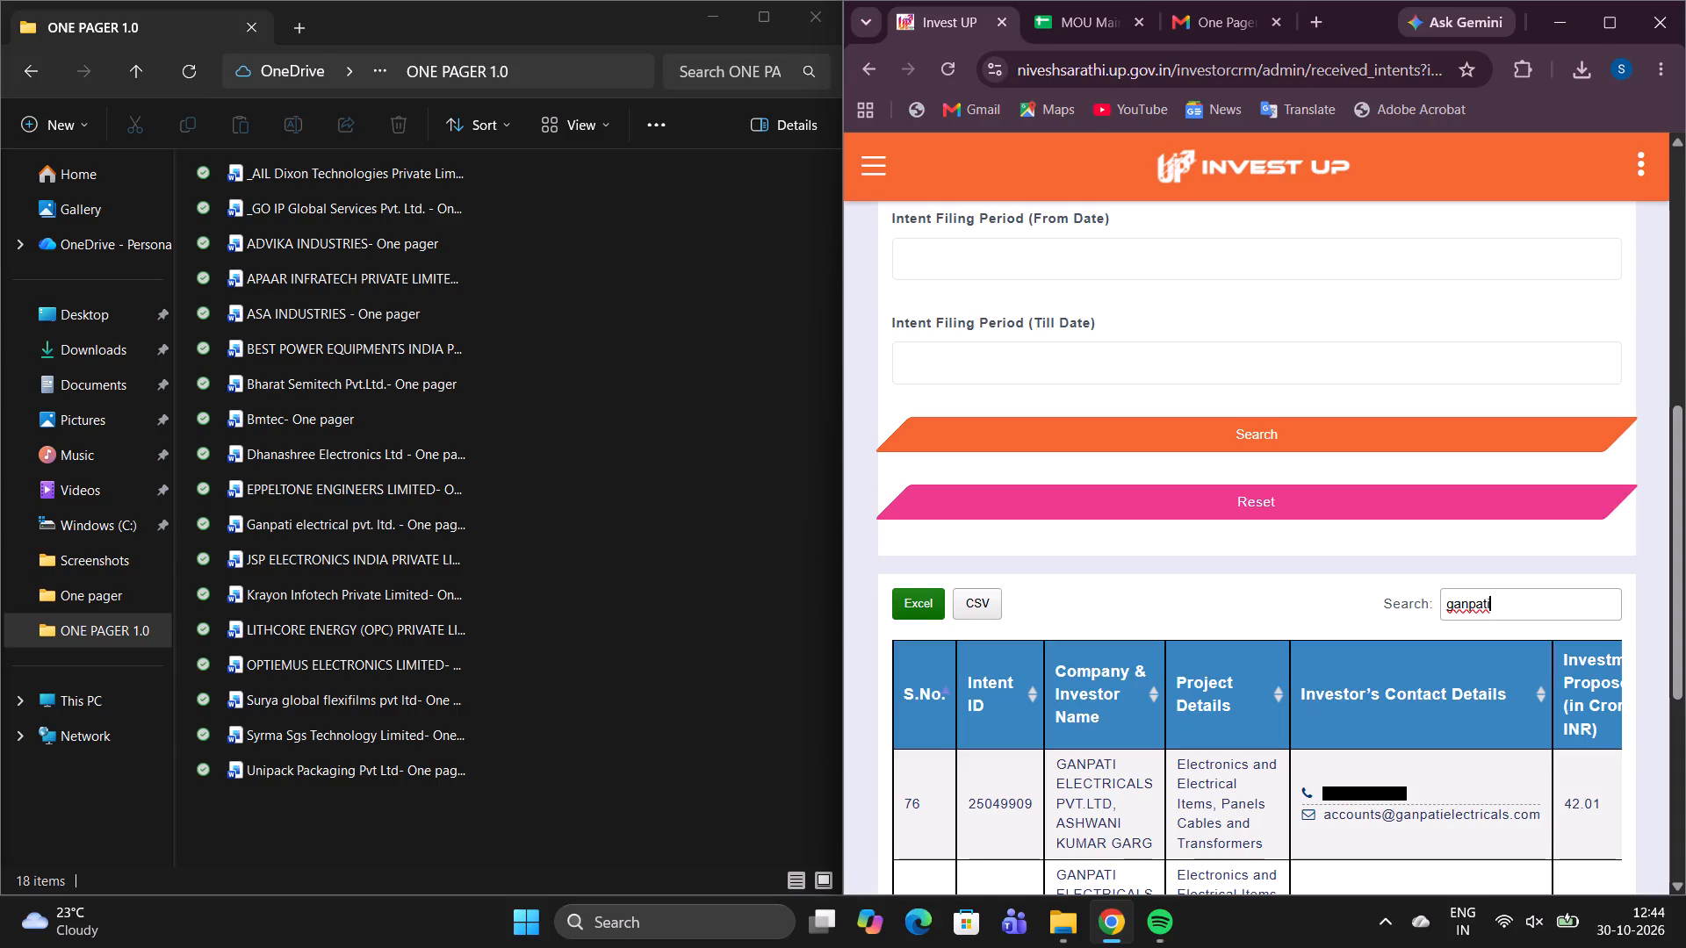
Replace the intents table's search term with eppeltone to look for the Eppeltone Engineers Limited record.
key("BackSpace")
key("BackSpace")
key("BackSpace")
key("BackSpace")
key("BackSpace")
key("BackSpace")
key("BackSpace")
key("BackSpace")
key("BackSpace")
key("BackSpace")
key("BackSpace")
key("BackSpace")
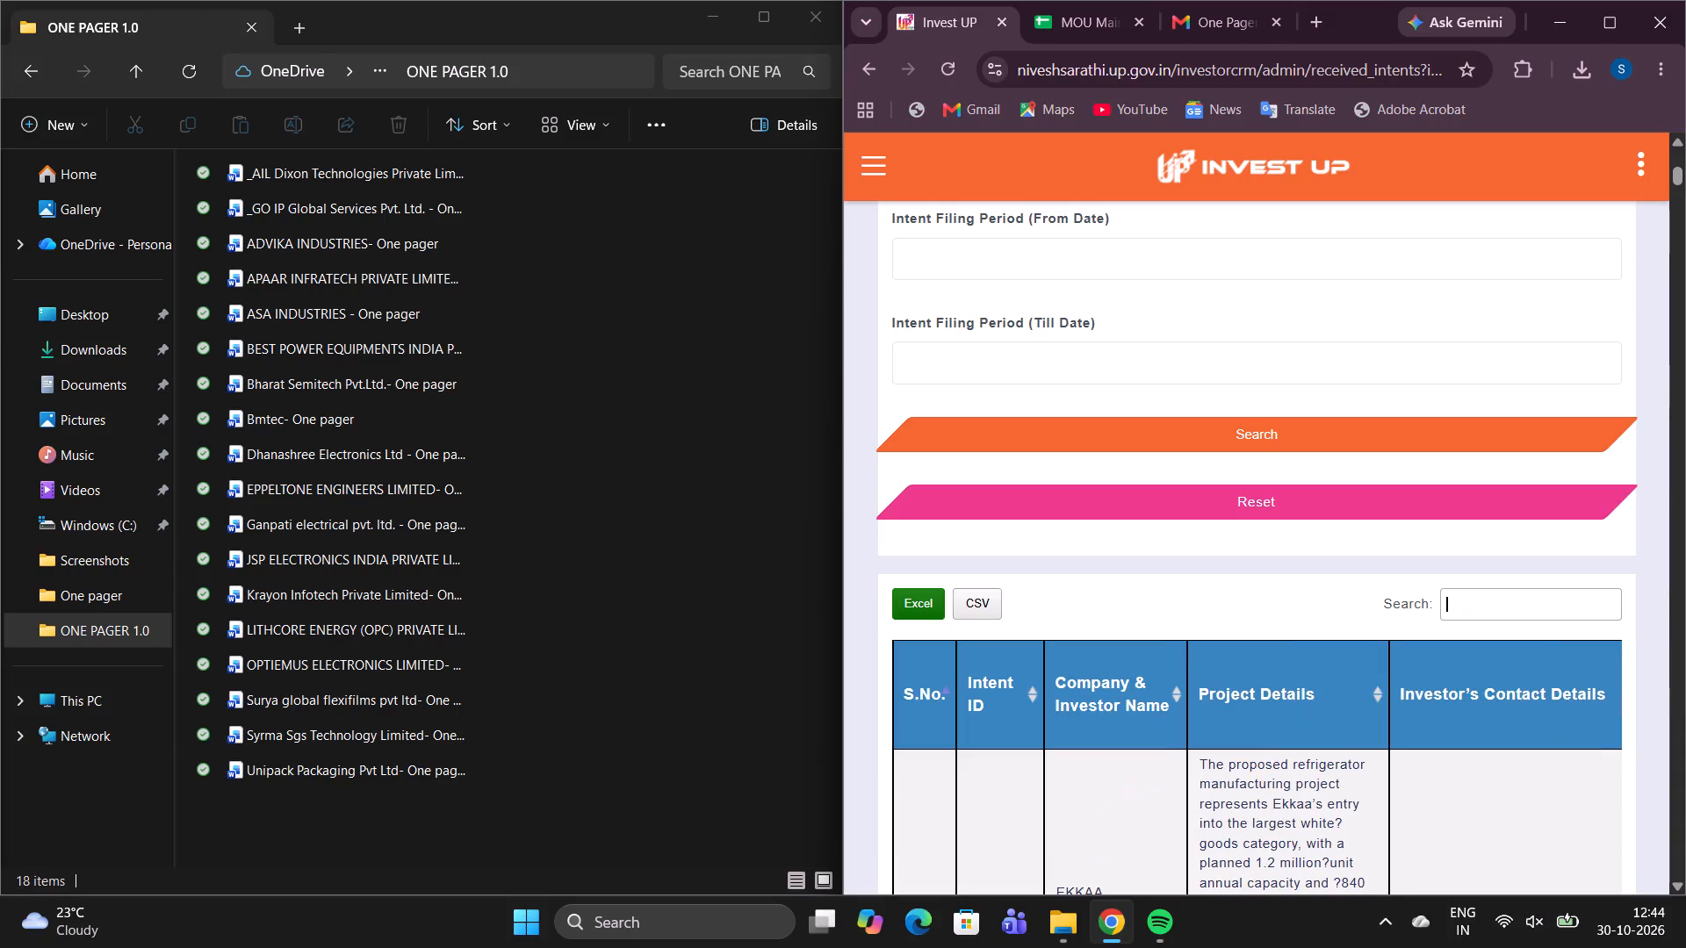
type("epp")
type("eltone")
Replace the intents table's search term with dhanashree to look for the Dhanashree Electronics Ltd record.
key("BackSpace")
key("BackSpace")
key("BackSpace")
key("BackSpace")
key("BackSpace")
key("BackSpace")
key("BackSpace")
key("BackSpace")
key("BackSpace")
key("BackSpace")
key("BackSpace")
key("BackSpace")
key("BackSpace")
type("dhana")
type("shree")
Replace the intents table's search term with bmte to look for the Bmtec record.
key("BackSpace")
key("BackSpace")
key("BackSpace")
key("BackSpace")
key("BackSpace")
key("BackSpace")
key("BackSpace")
key("BackSpace")
key("BackSpace")
key("BackSpace")
key("BackSpace")
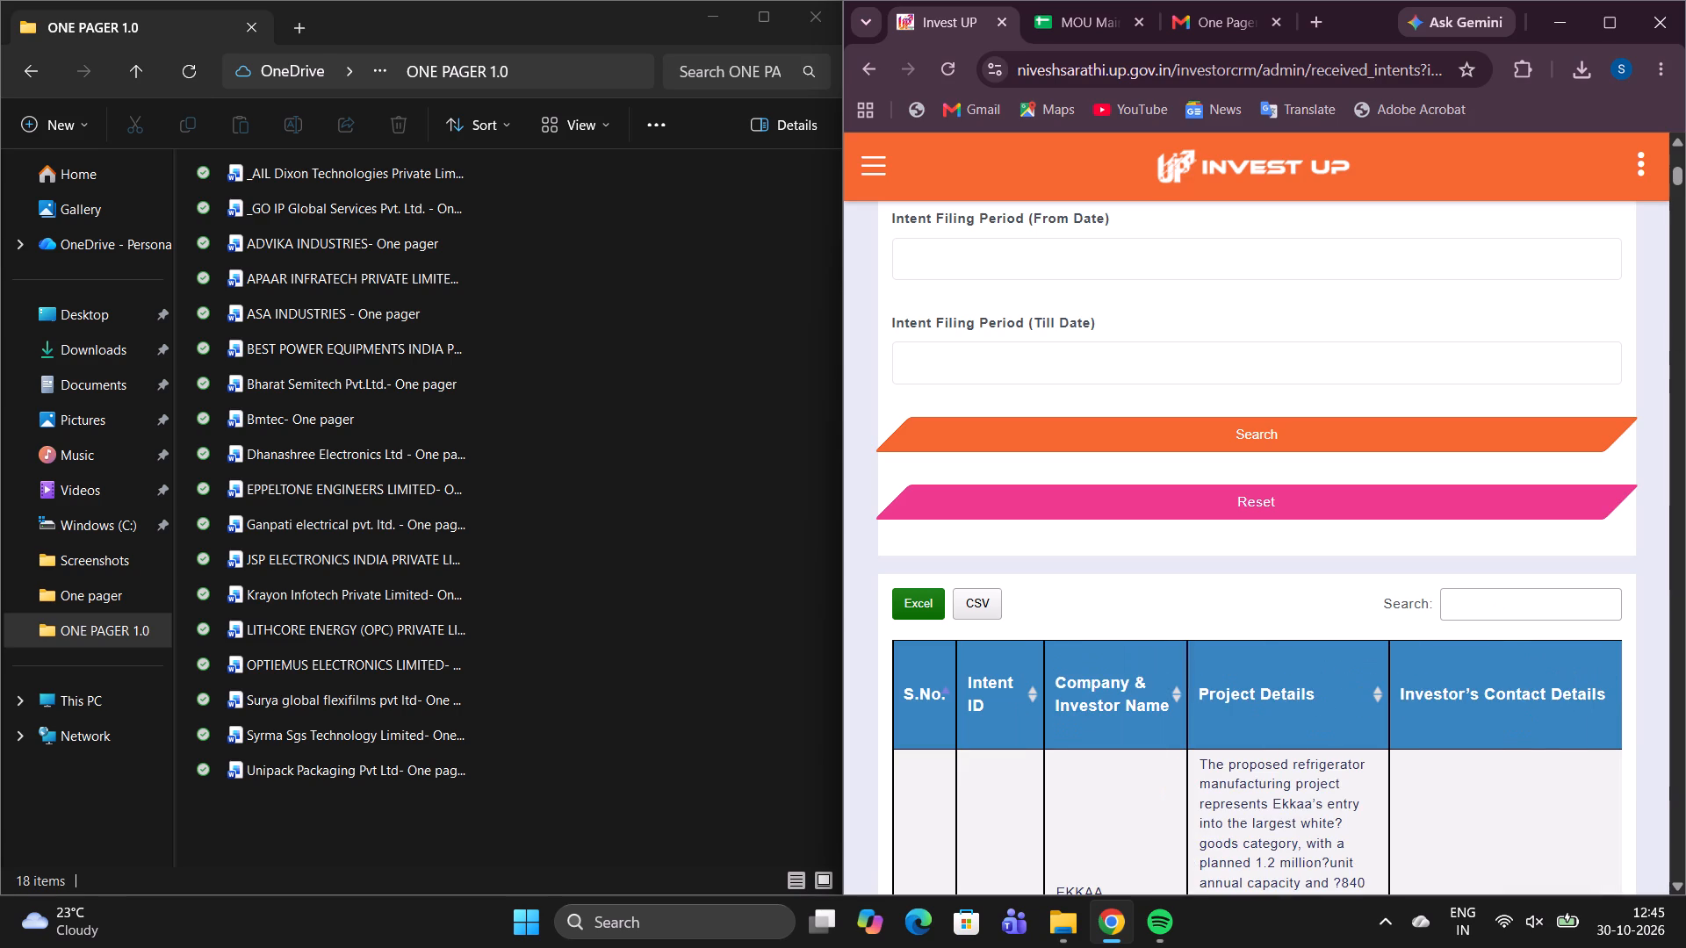
type("bmte")
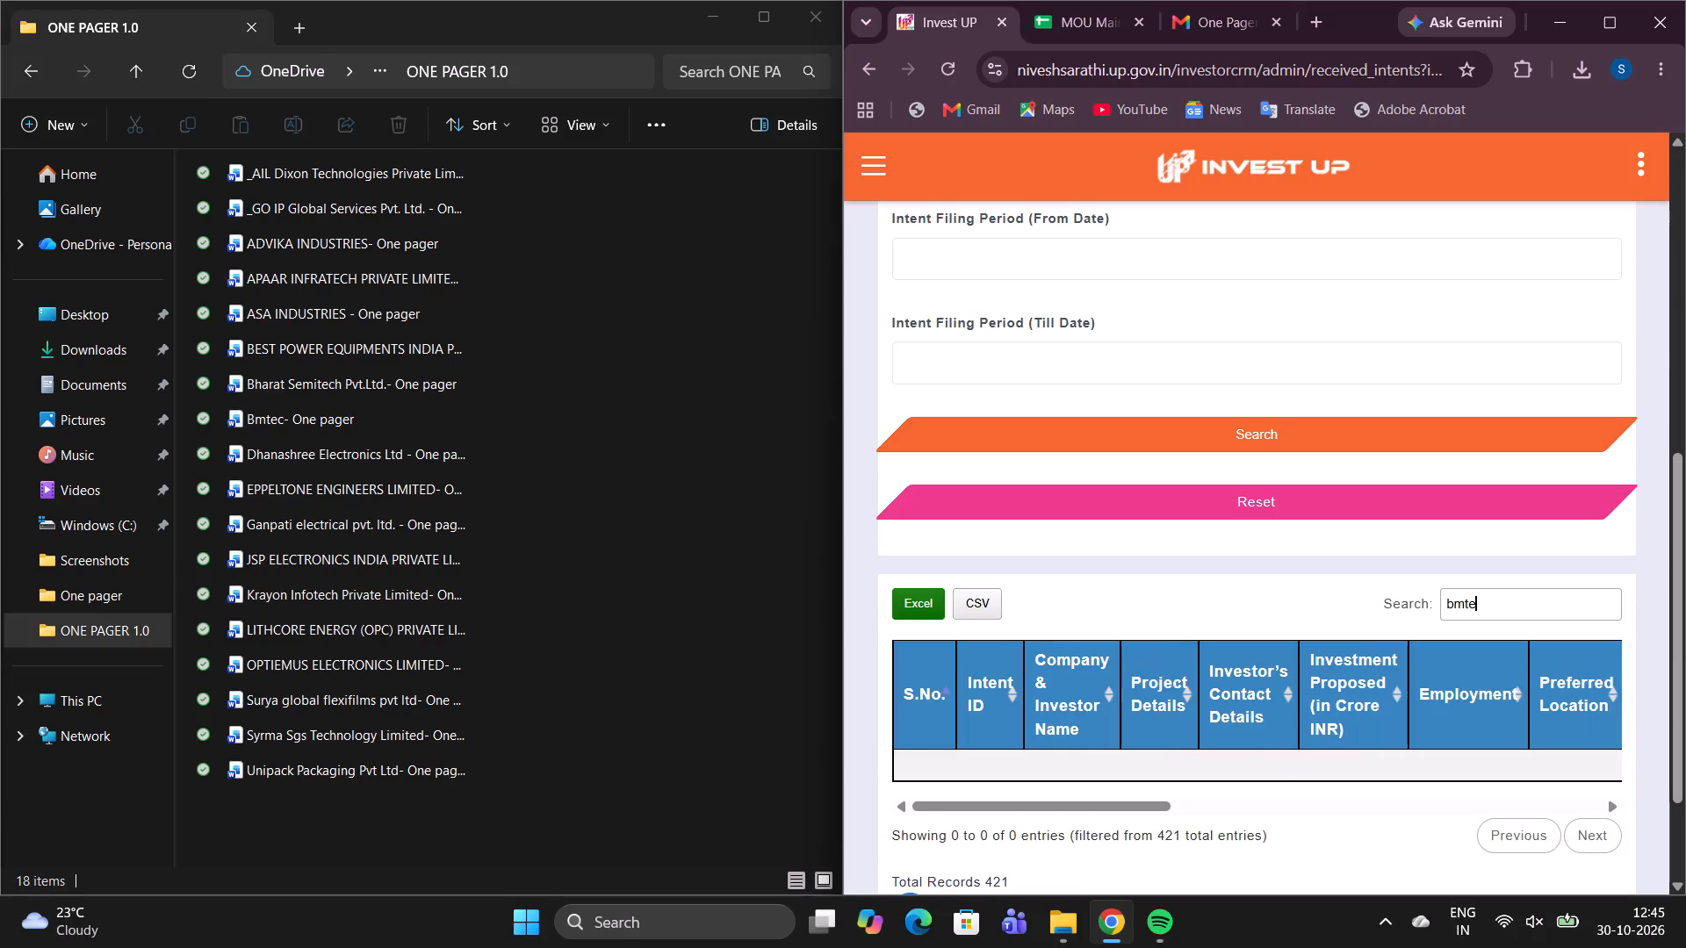
Search the intents table for bharat and look through the results for the Bharat Semitech record.
key("BackSpace")
key("BackSpace")
key("BackSpace")
key("BackSpace")
type("baha")
key("BackSpace")
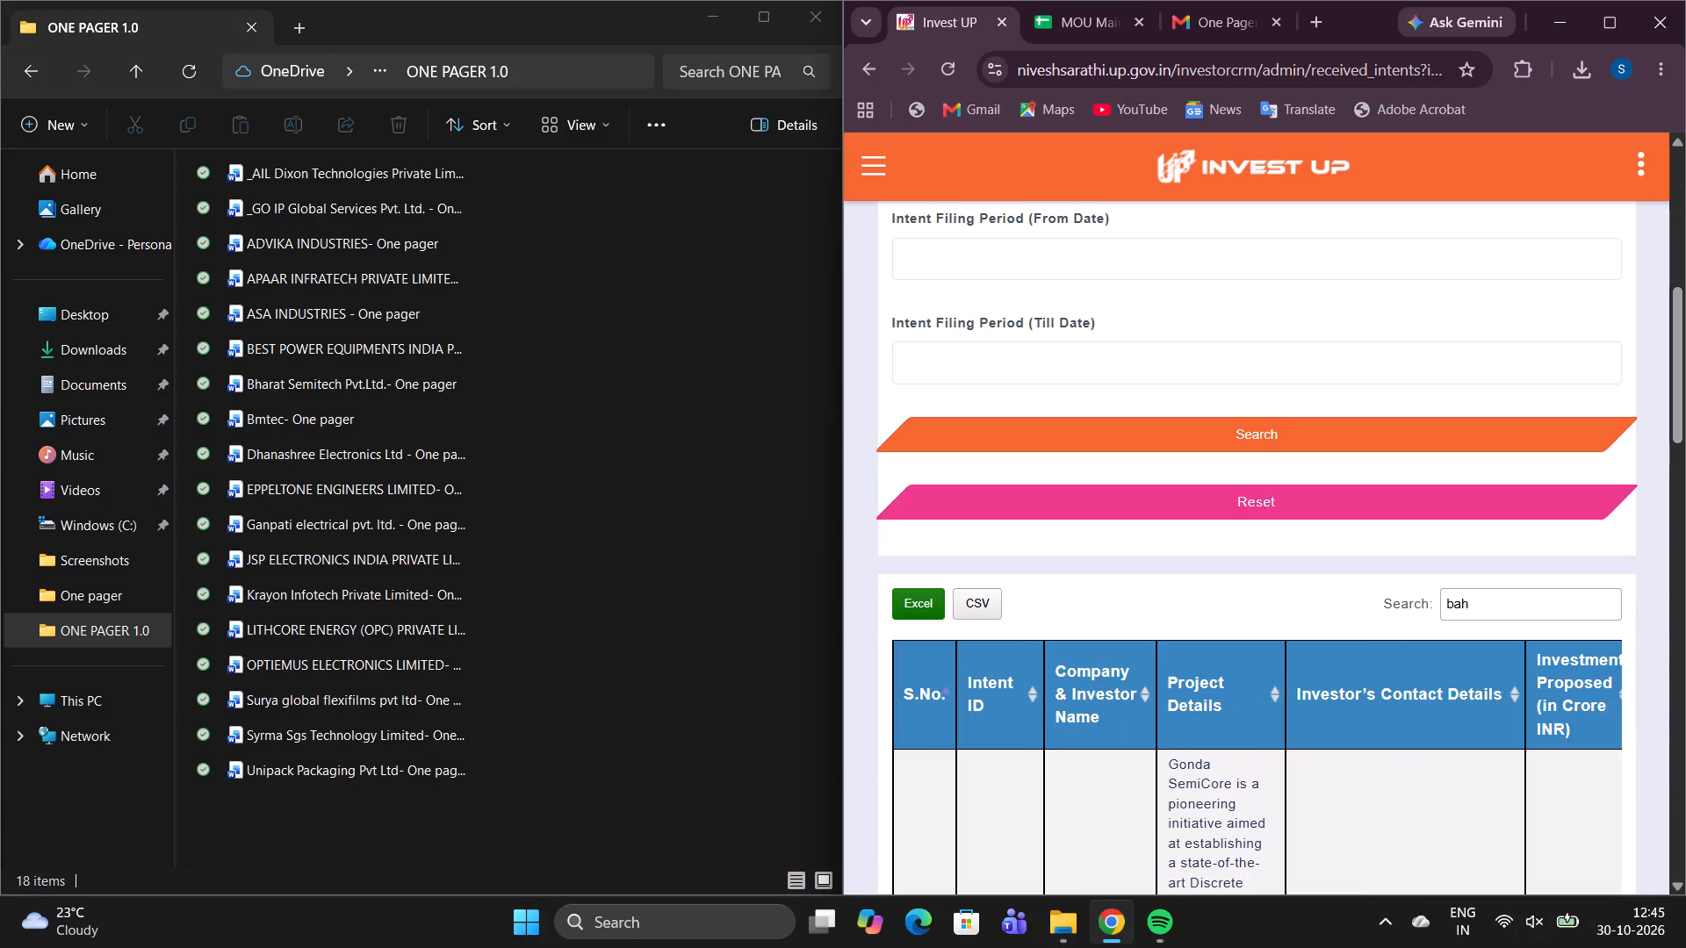
key("BackSpace")
key("BackSpace")
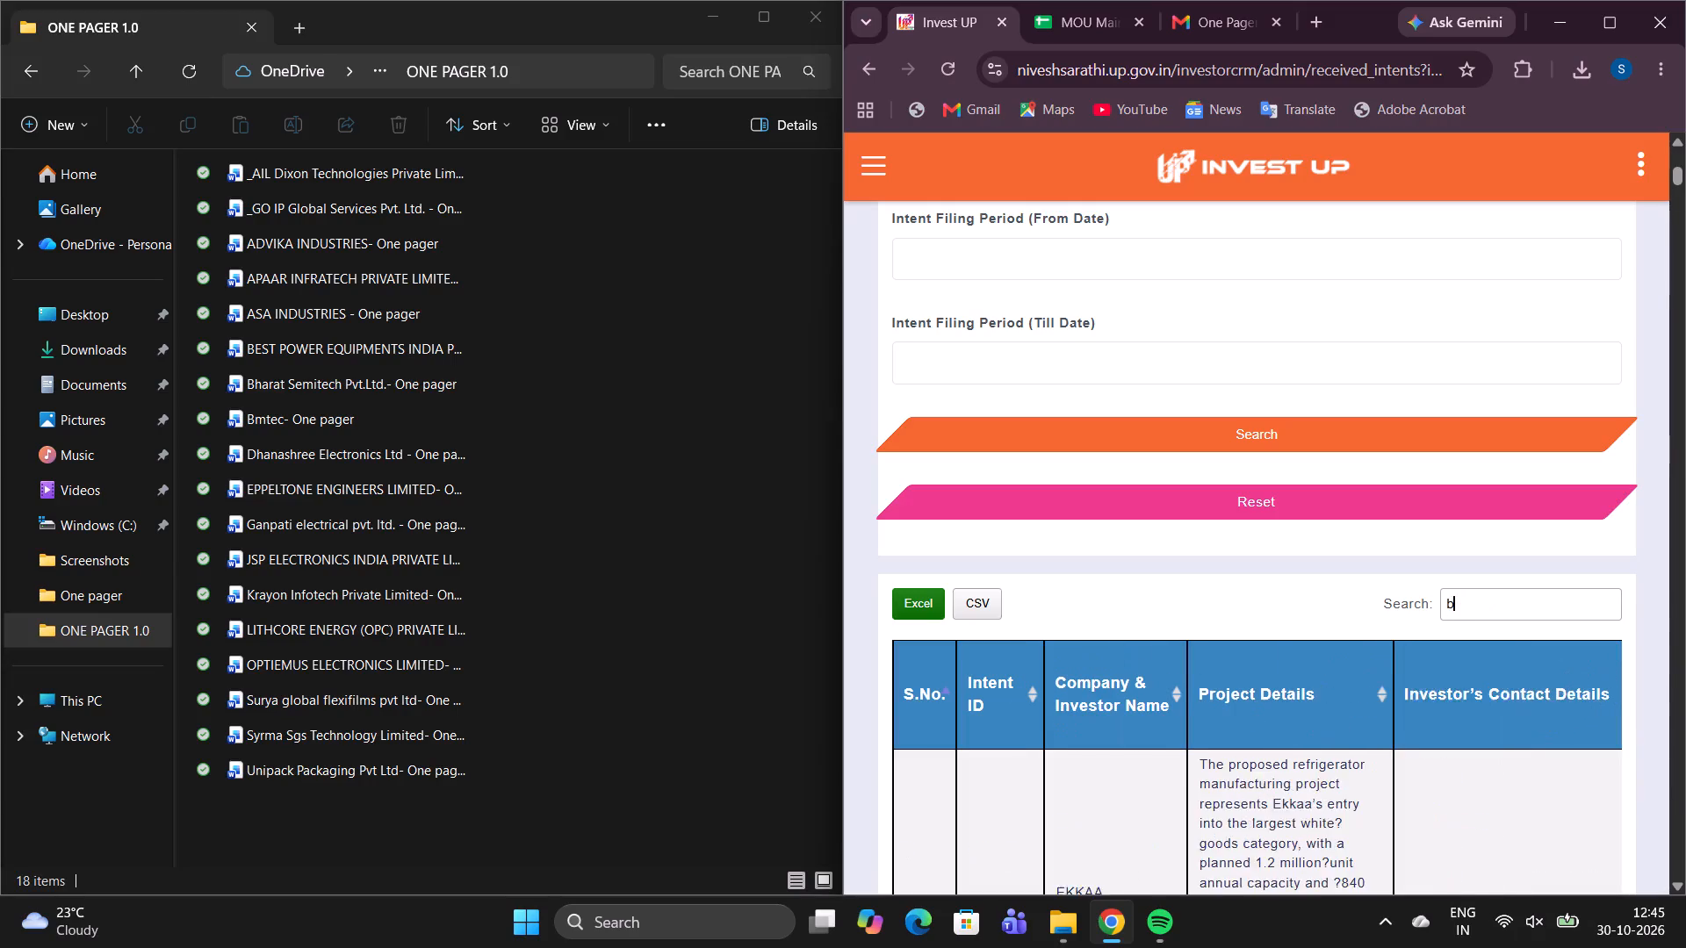
type("ha")
type("ra")
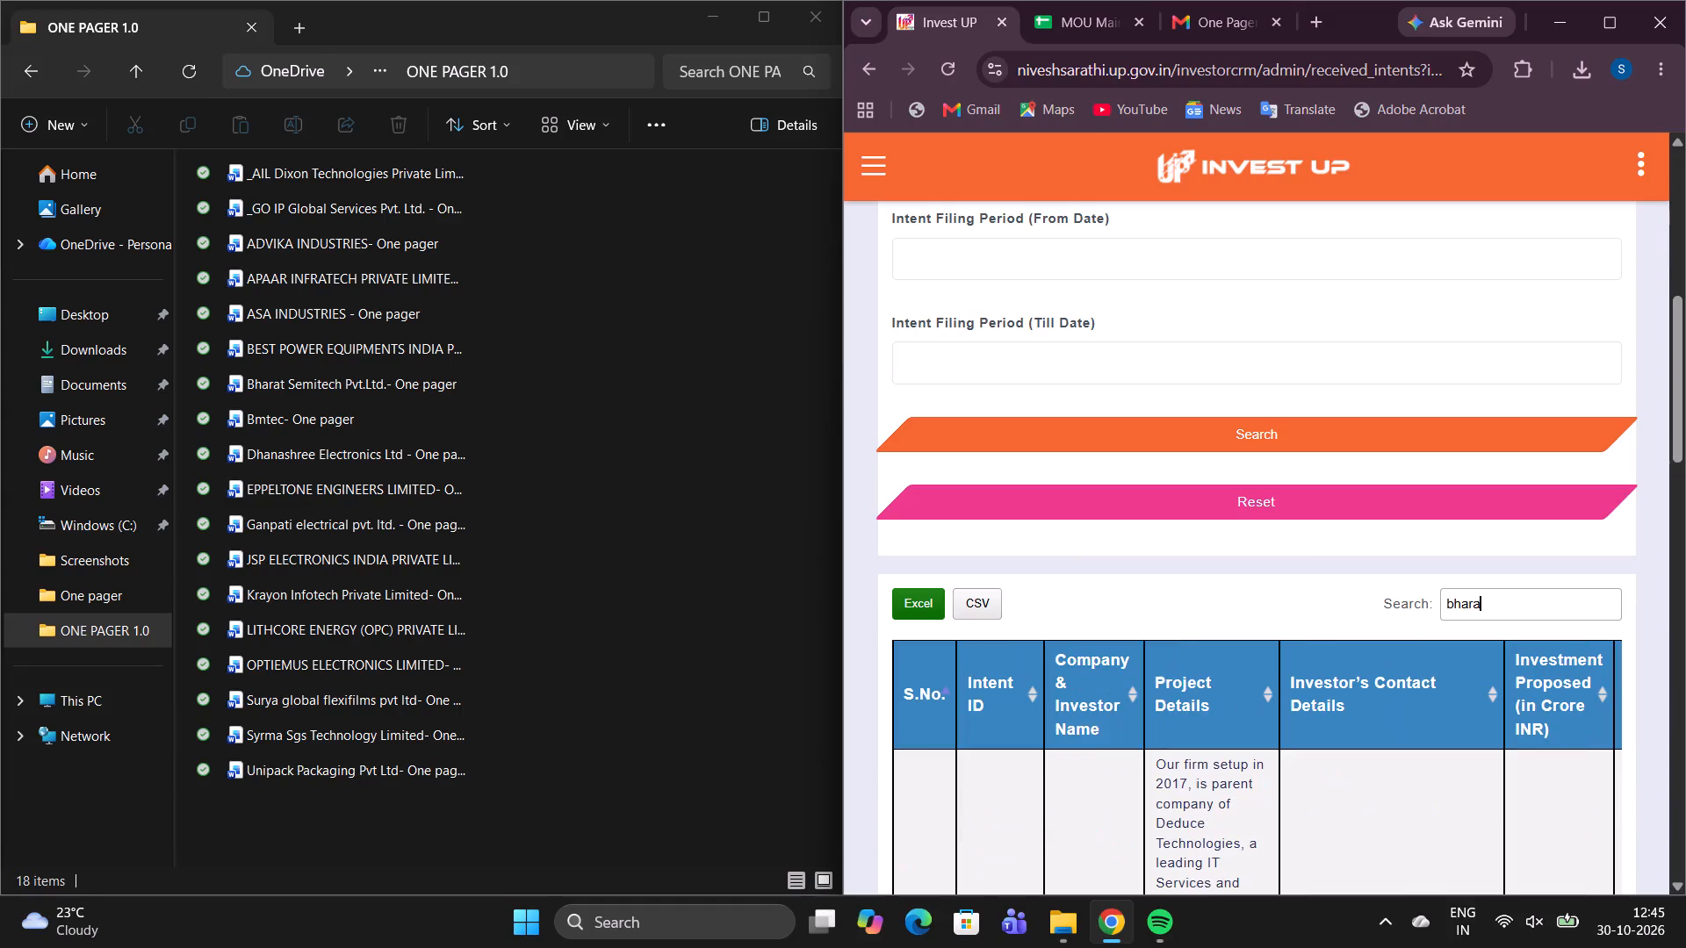
key("t")
scroll(1348, 808, "down", 5)
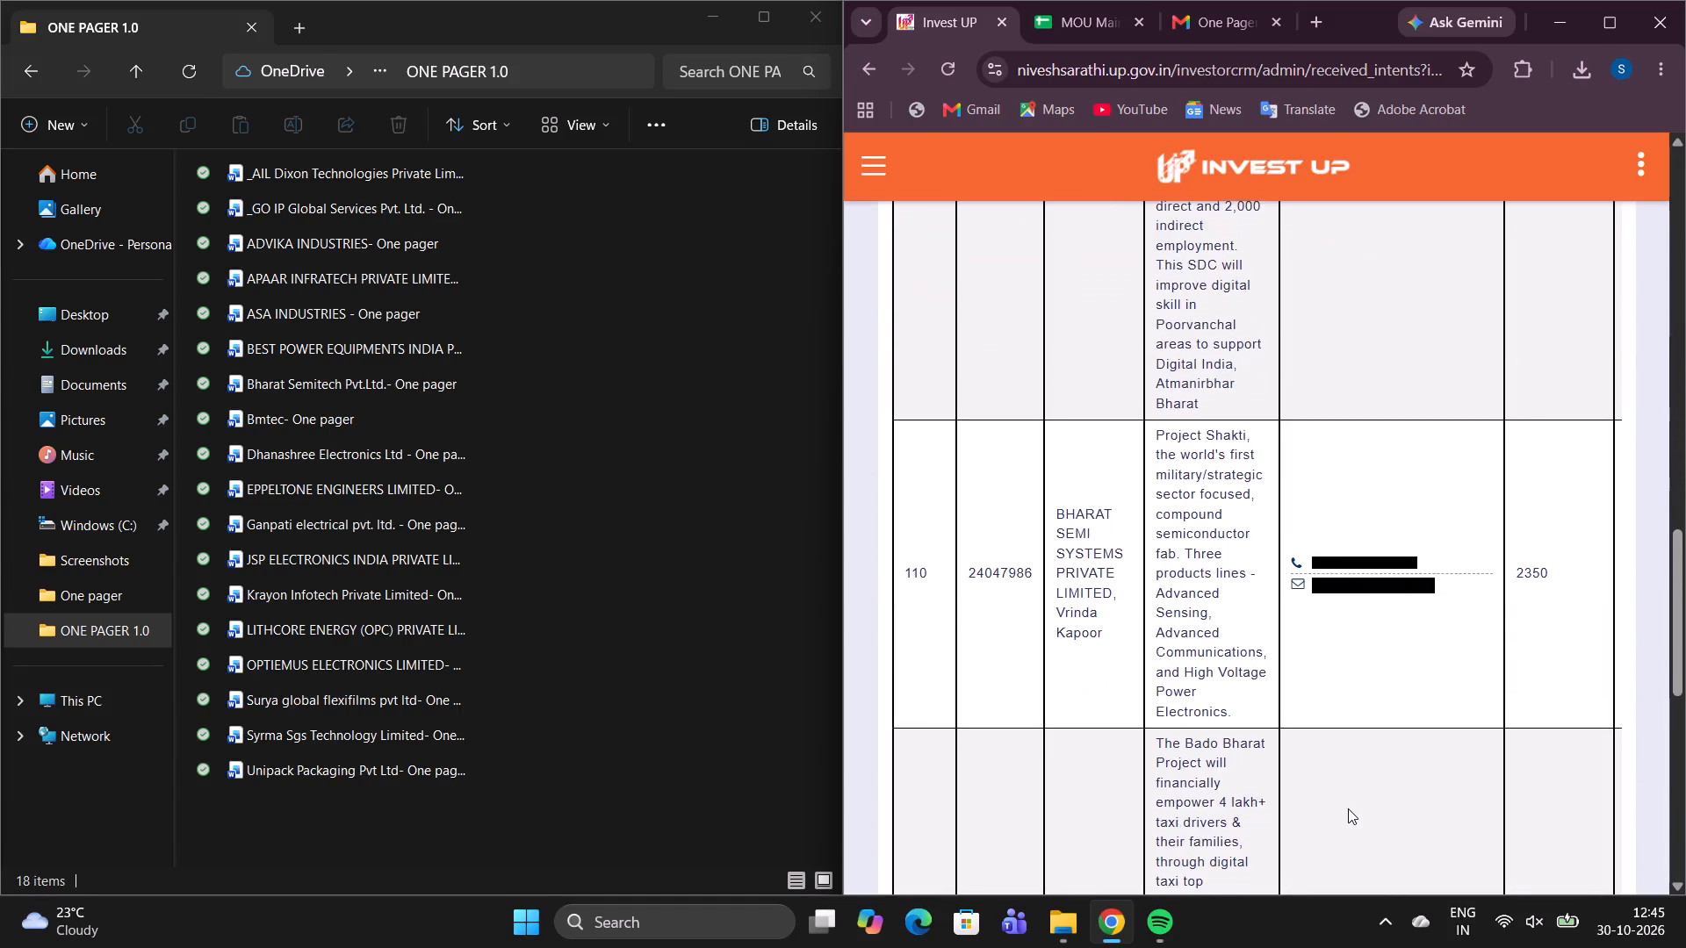
scroll(1348, 808, "down", 3)
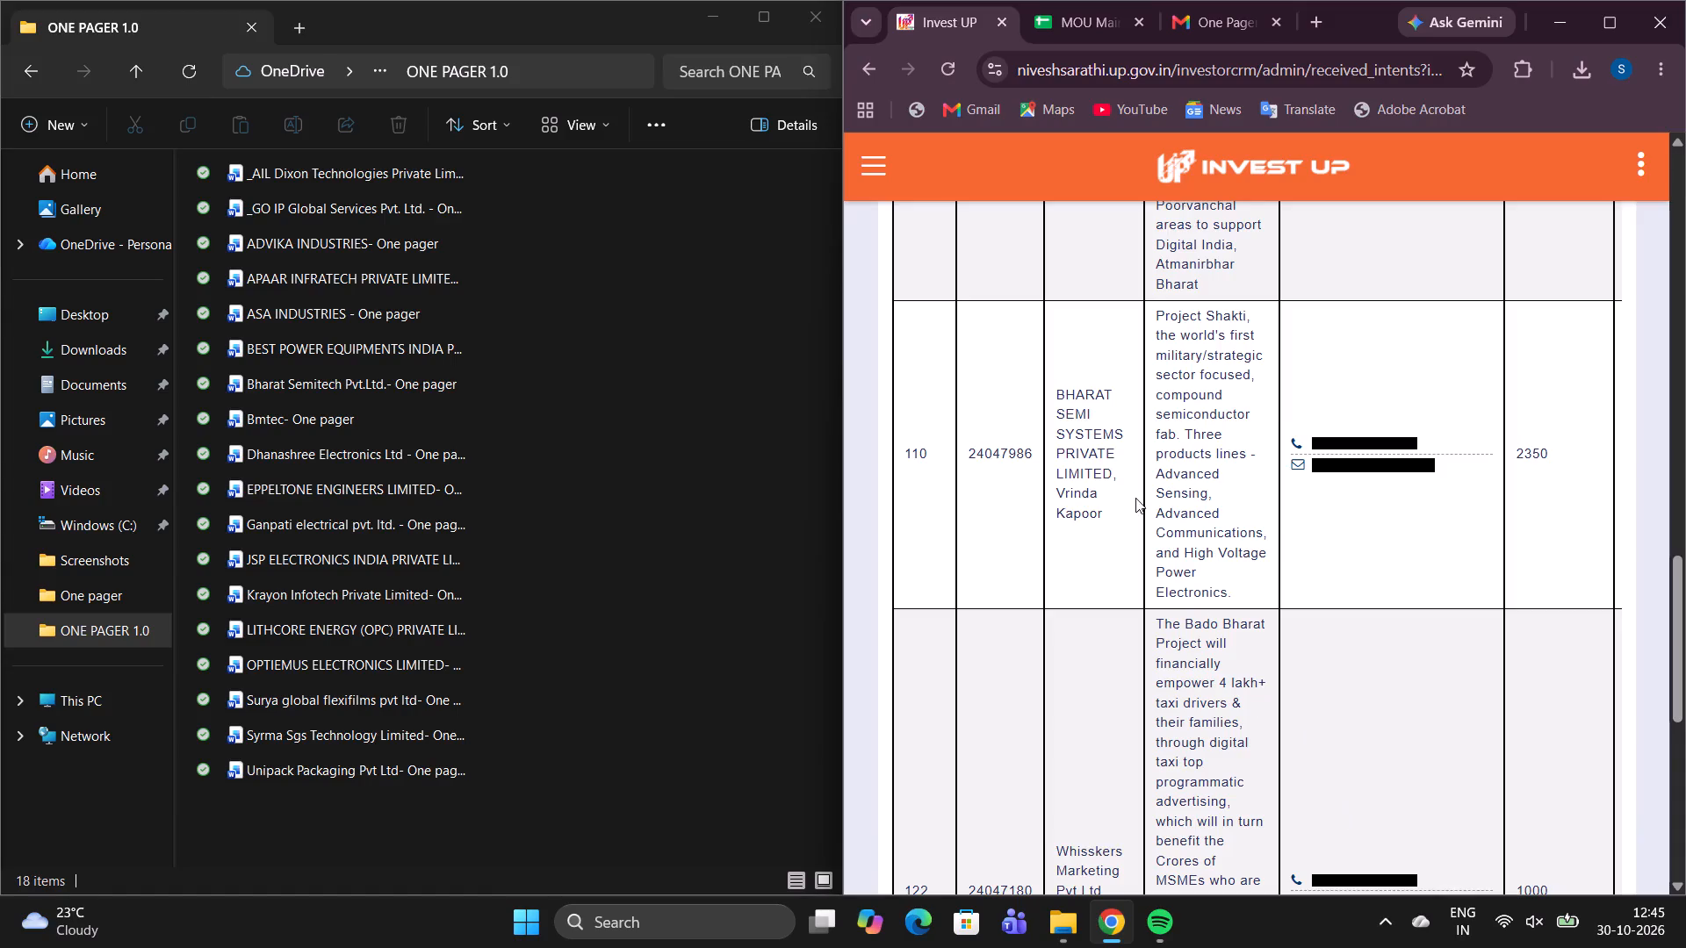
Open the Bharat Semitech Pvt.Ltd. one pager in Word, review its MoU details, and check the remaining bharat search results against it.
double_click(393, 384)
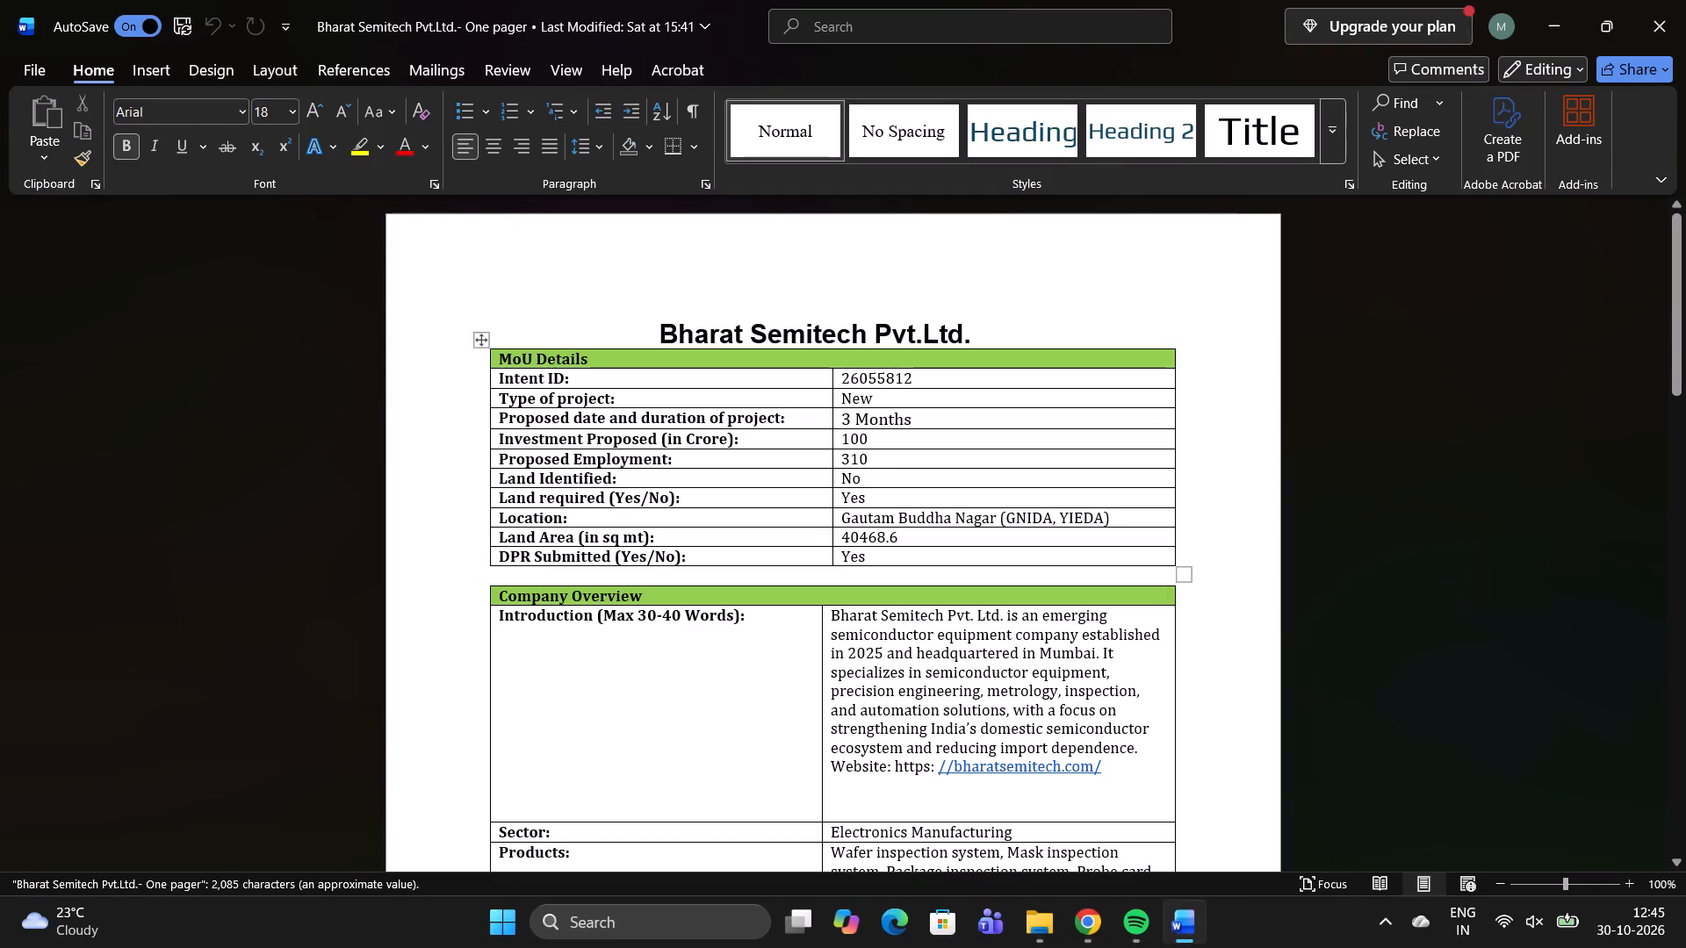
scroll(690, 523, "down", 4)
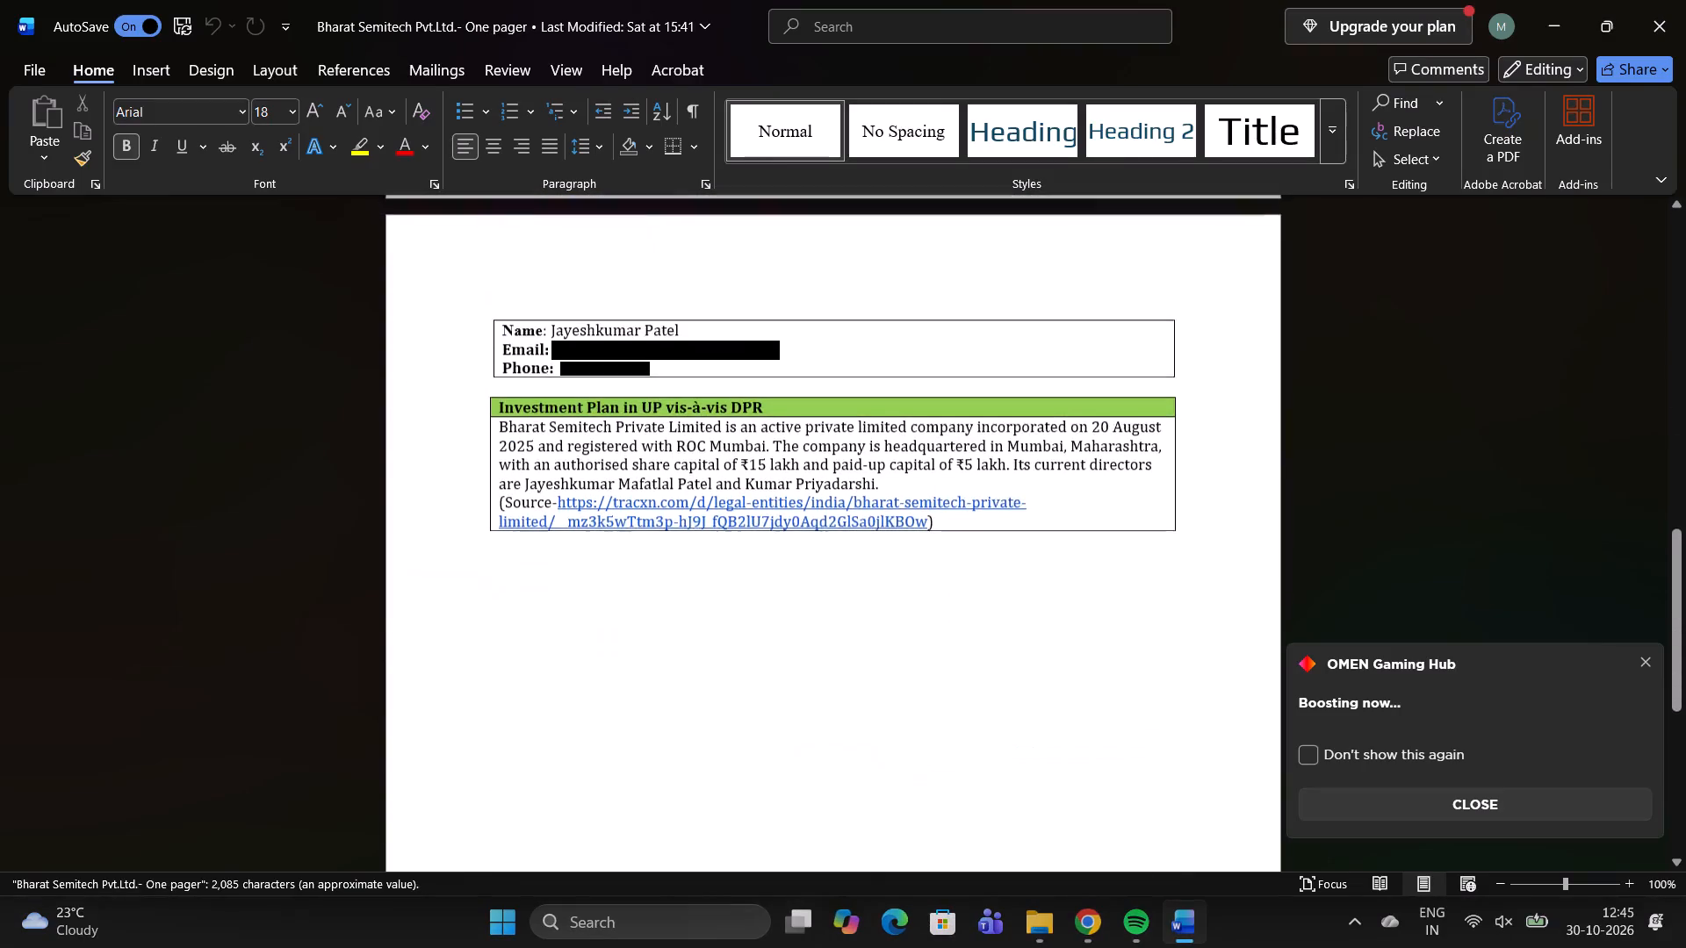
left_click(1567, 20)
scroll(1254, 425, "down", 1)
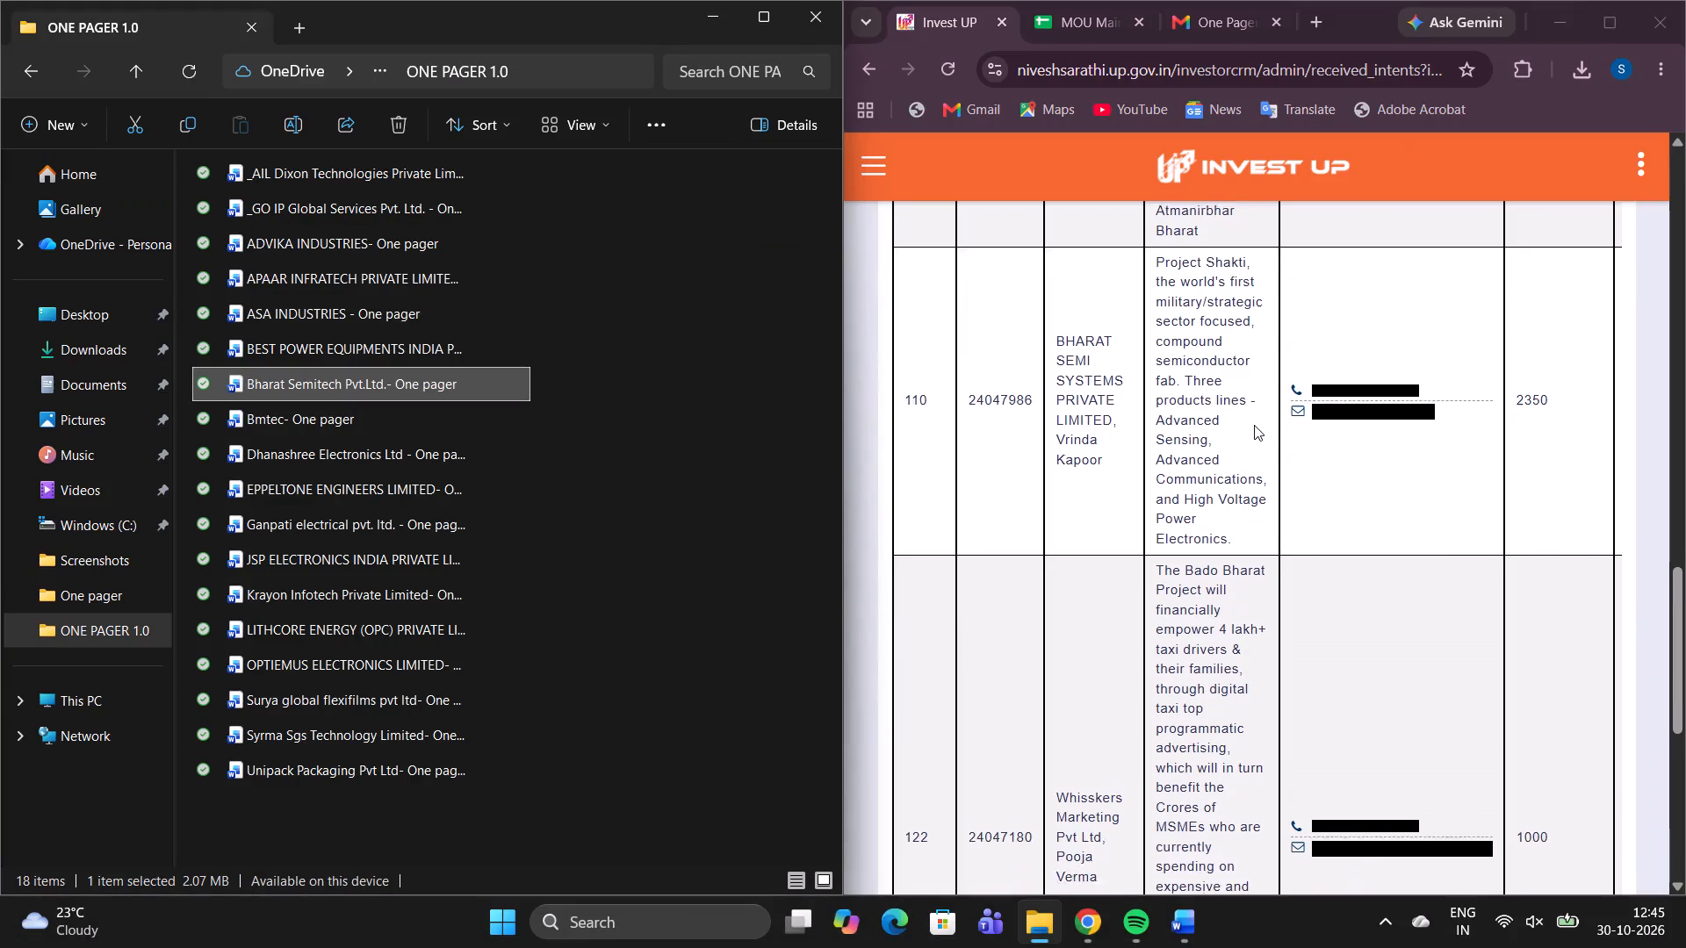
scroll(1254, 425, "down", 3)
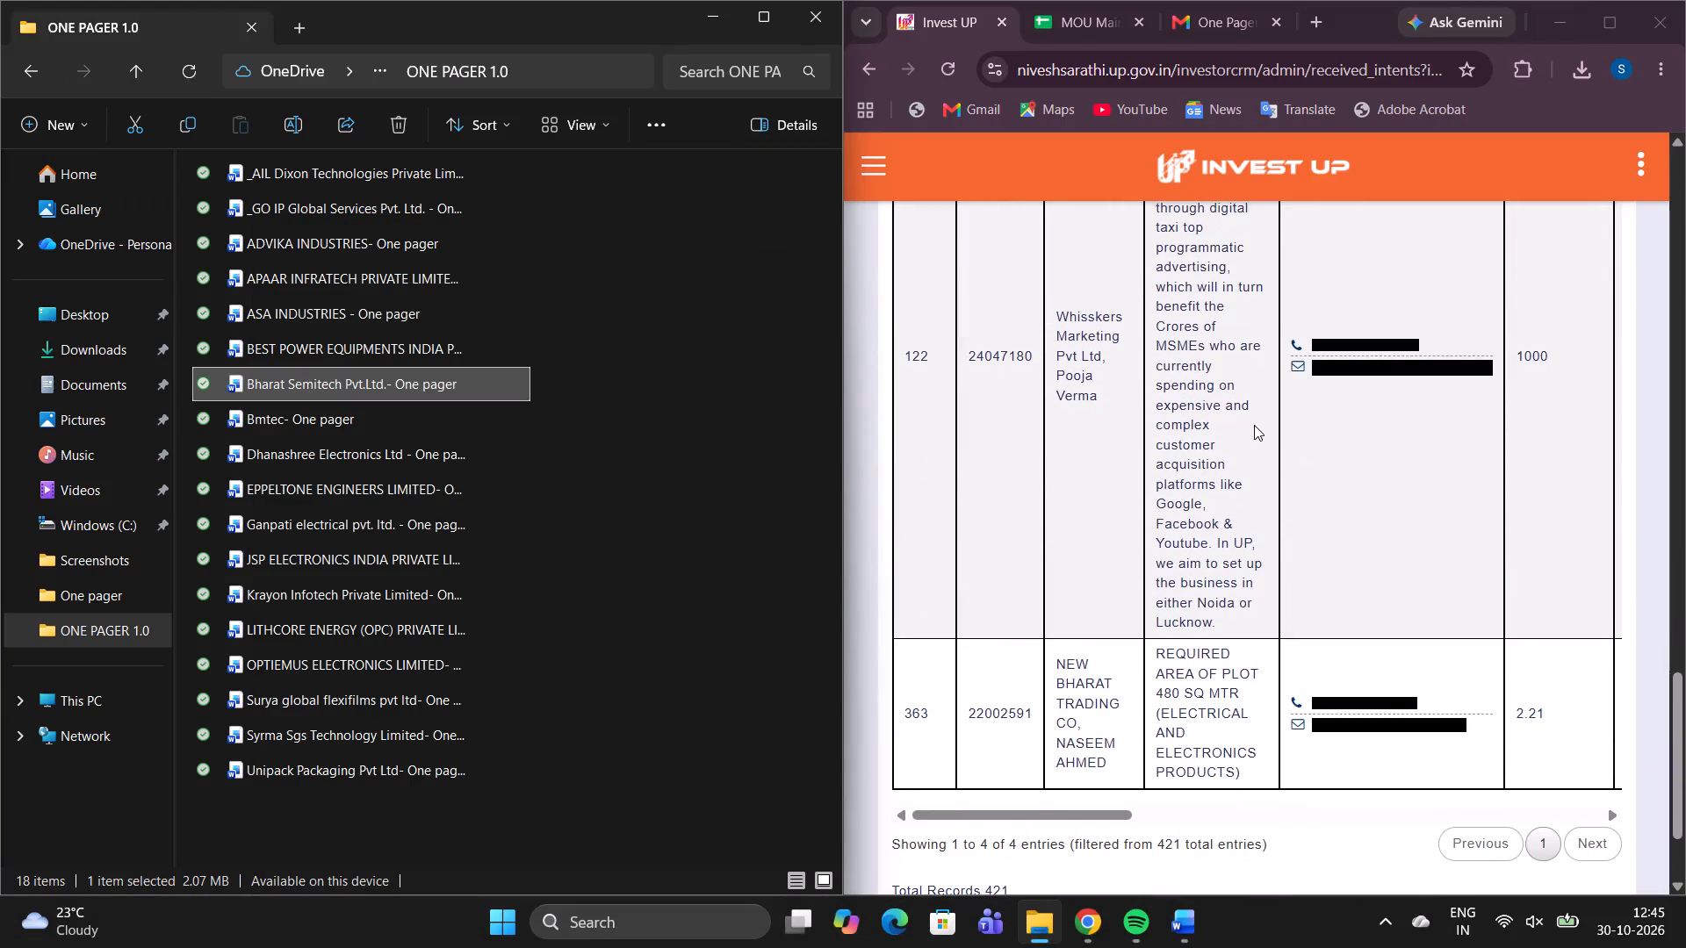
Replace the intents table's search term with best power and examine the results for Best Power Equipments India.
scroll(1322, 427, "up", 10)
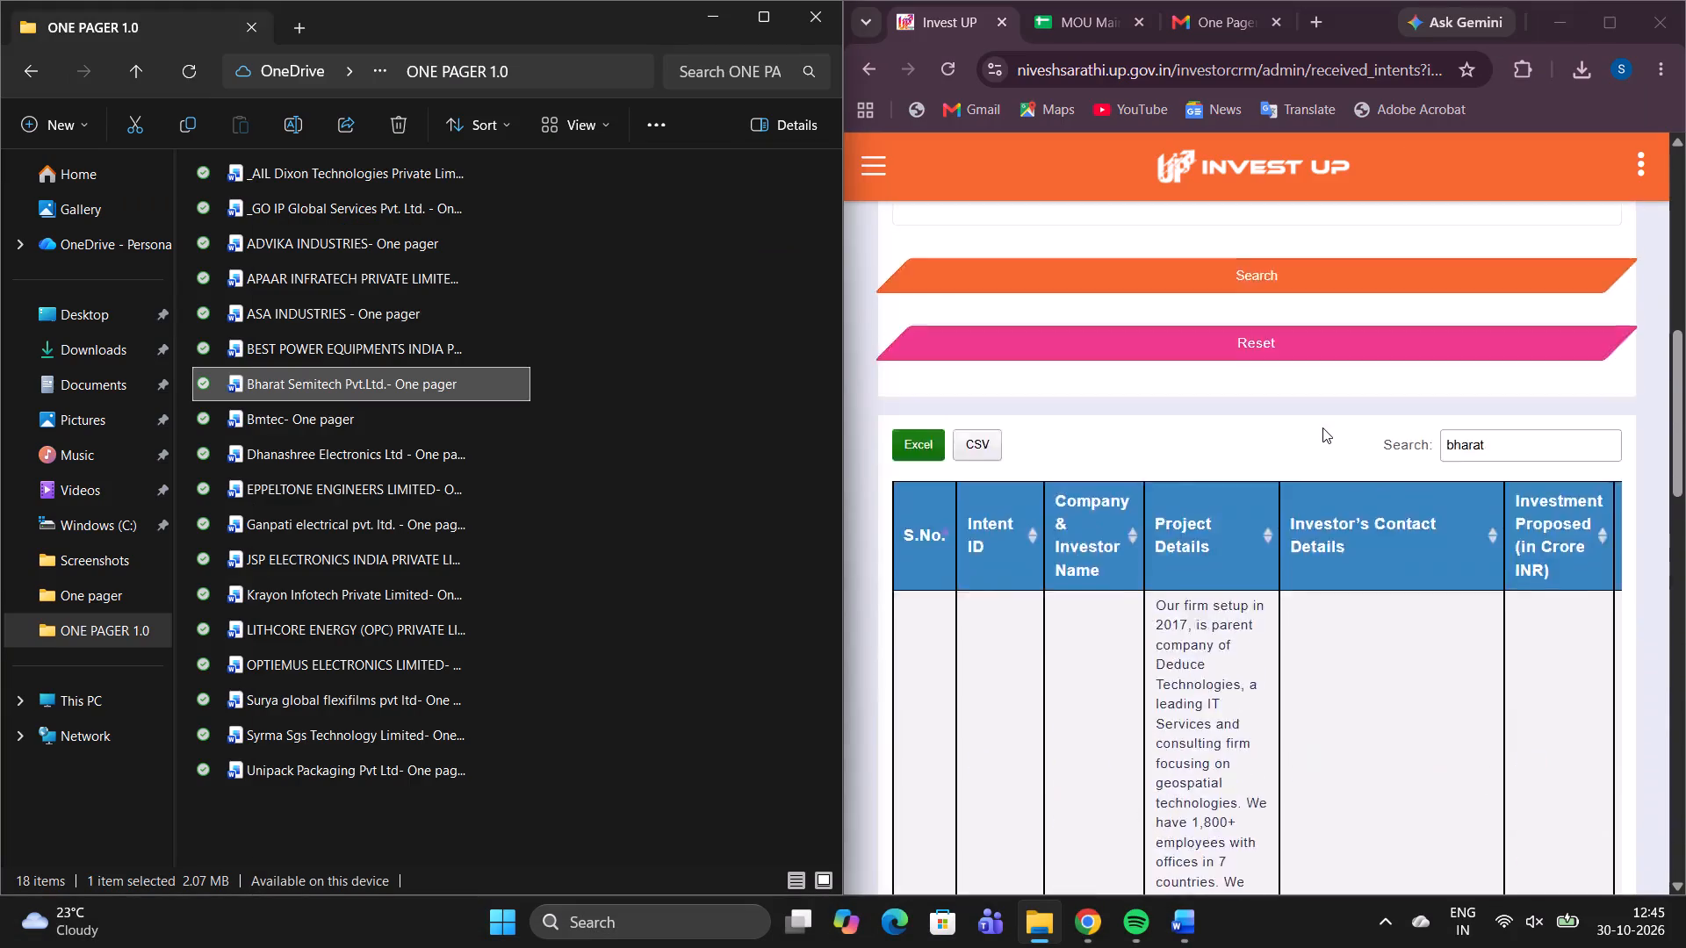
scroll(1322, 427, "up", 1)
scroll(1363, 599, "down", 4)
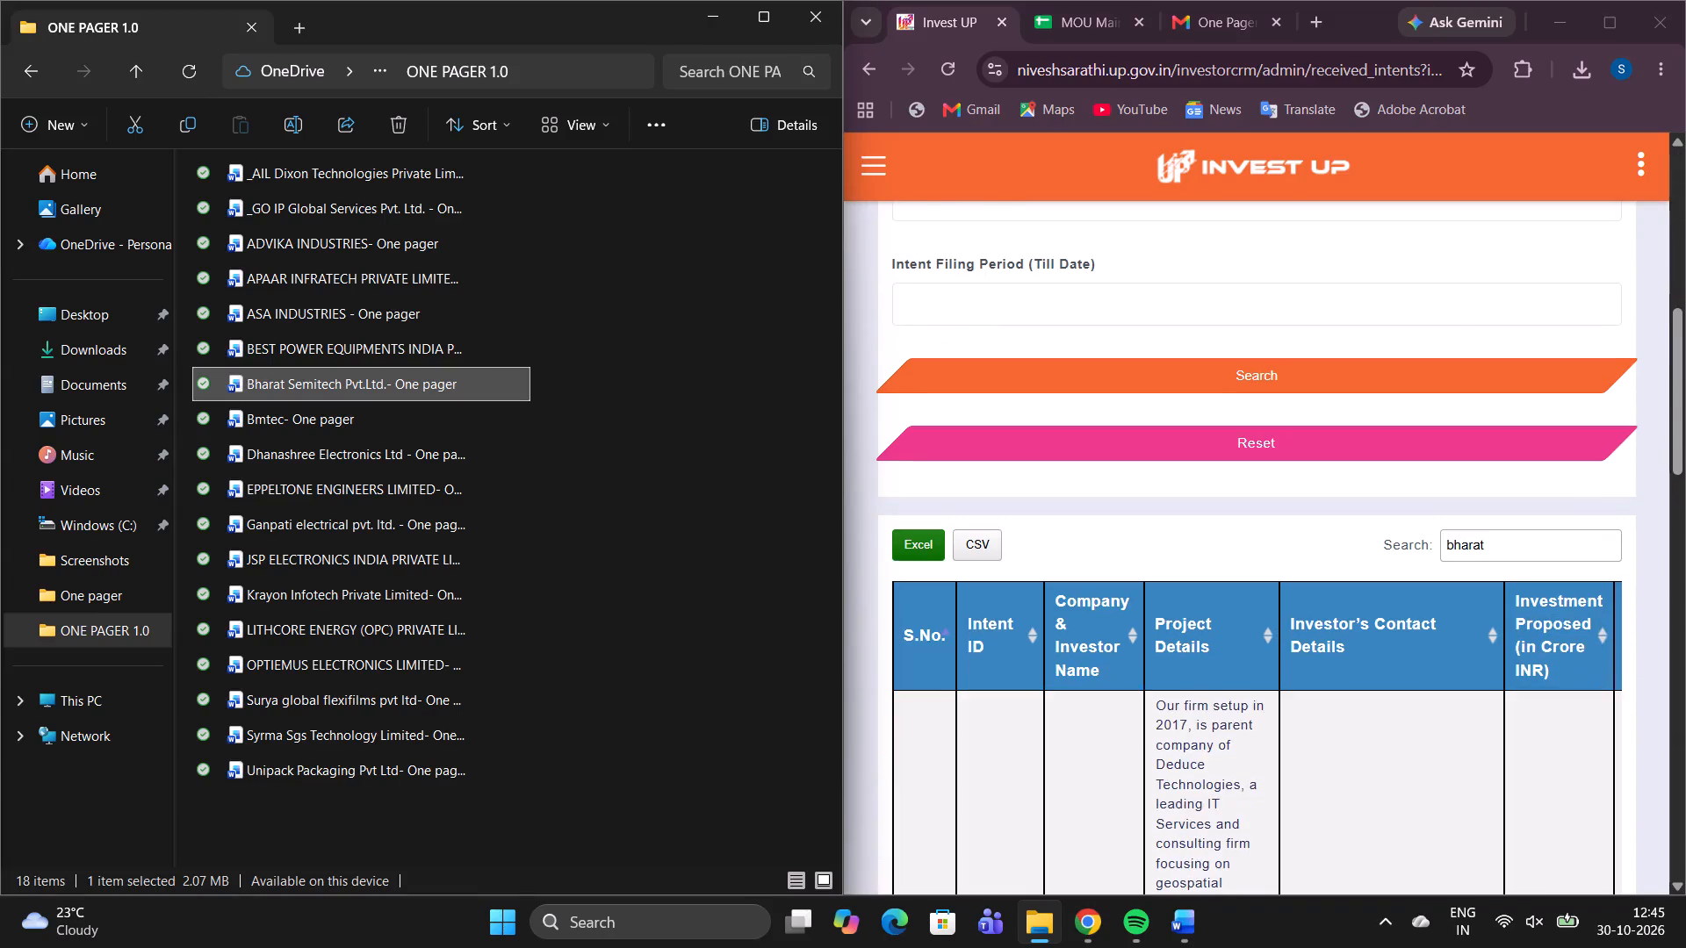
left_click_drag(1491, 544, 1301, 542)
key("BackSpace")
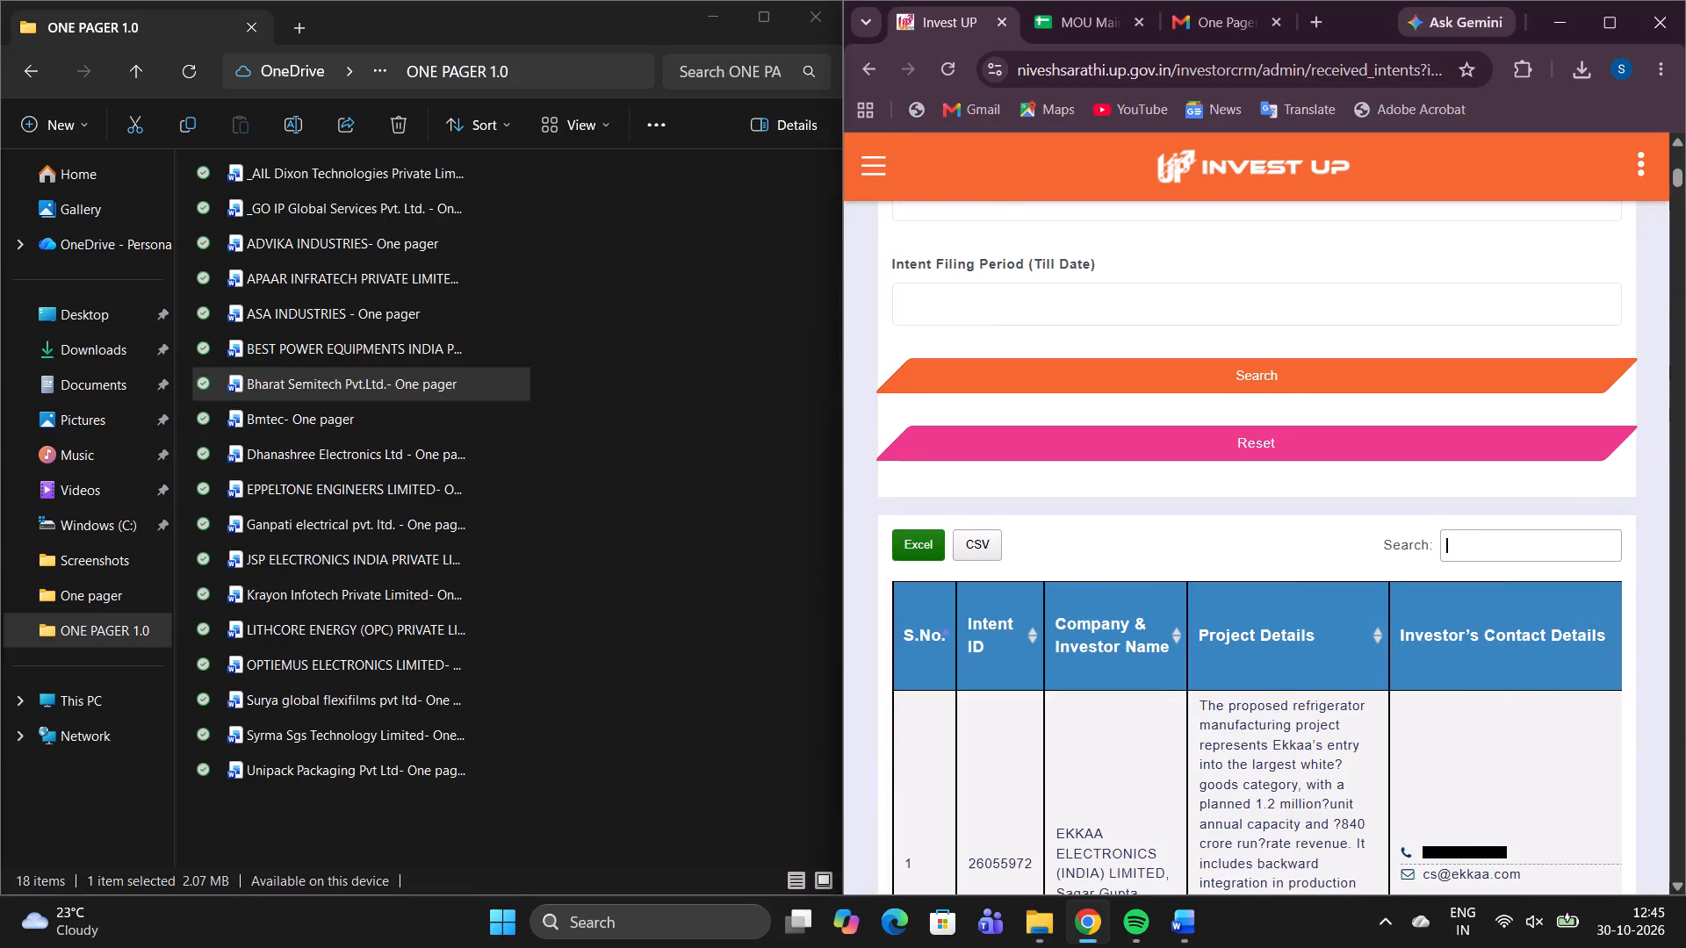
type("best")
key("space")
type("power")
key("space")
scroll(1301, 542, "down", 1)
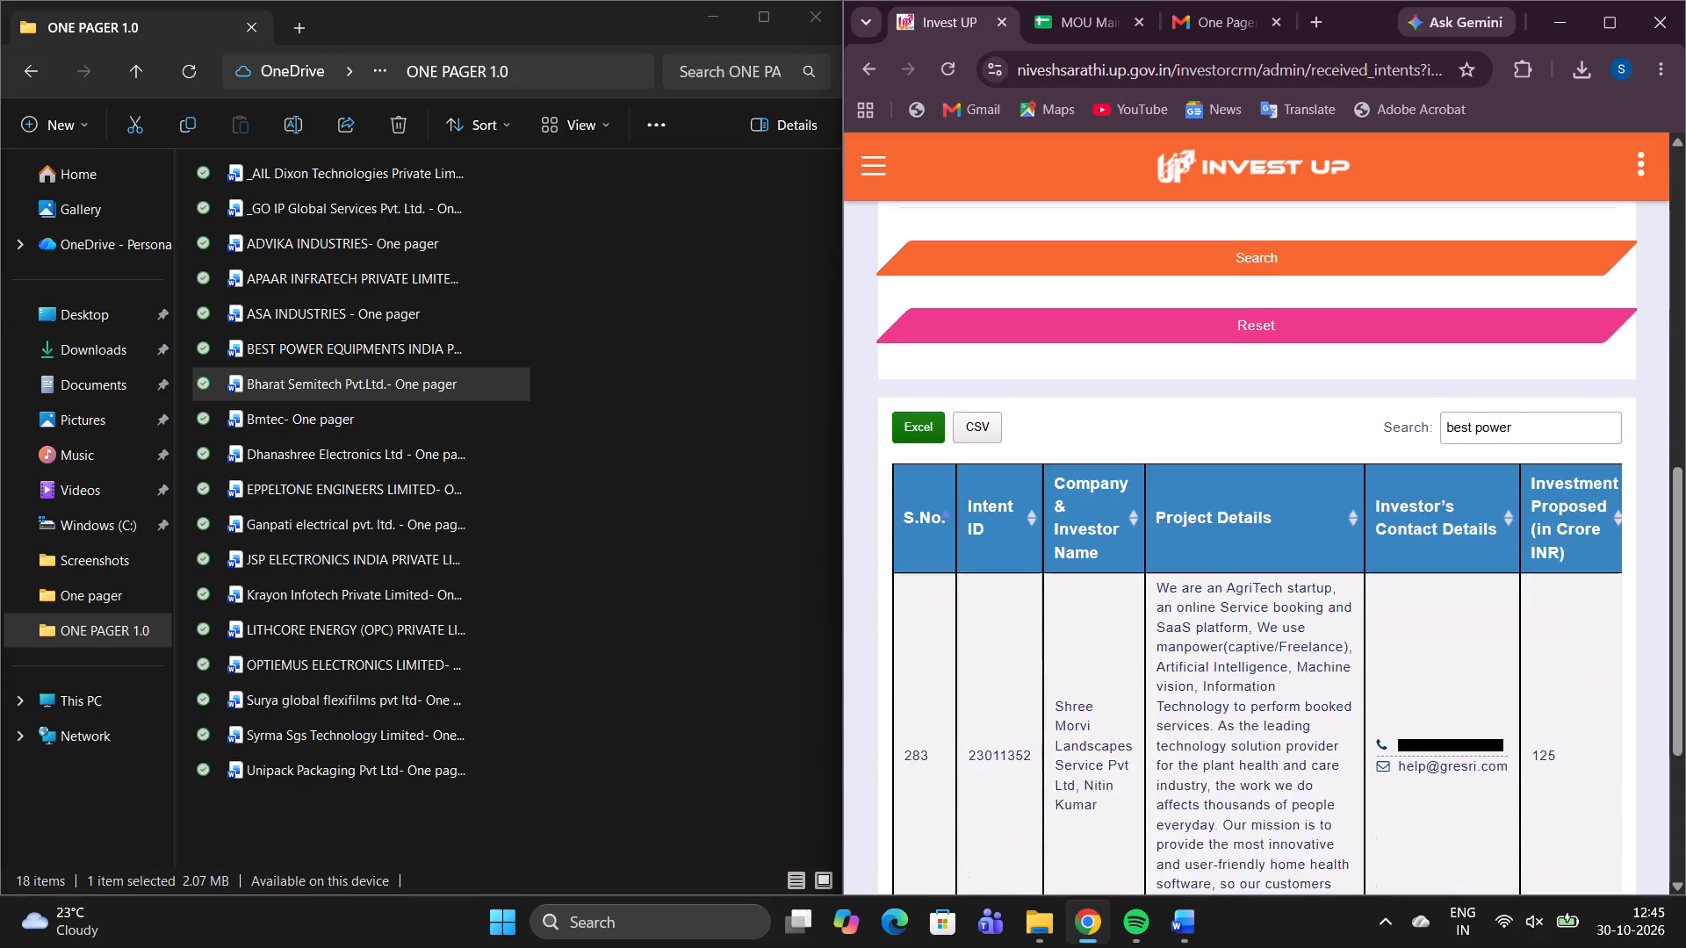
scroll(1301, 542, "down", 3)
Shorten the intents table search to bes to look more broadly for Best Power Equipments India.
key("BackSpace")
key("BackSpace")
key("BackSpace")
key("BackSpace")
key("BackSpace")
key("BackSpace")
key("BackSpace")
key("BackSpace")
key("BackSpace")
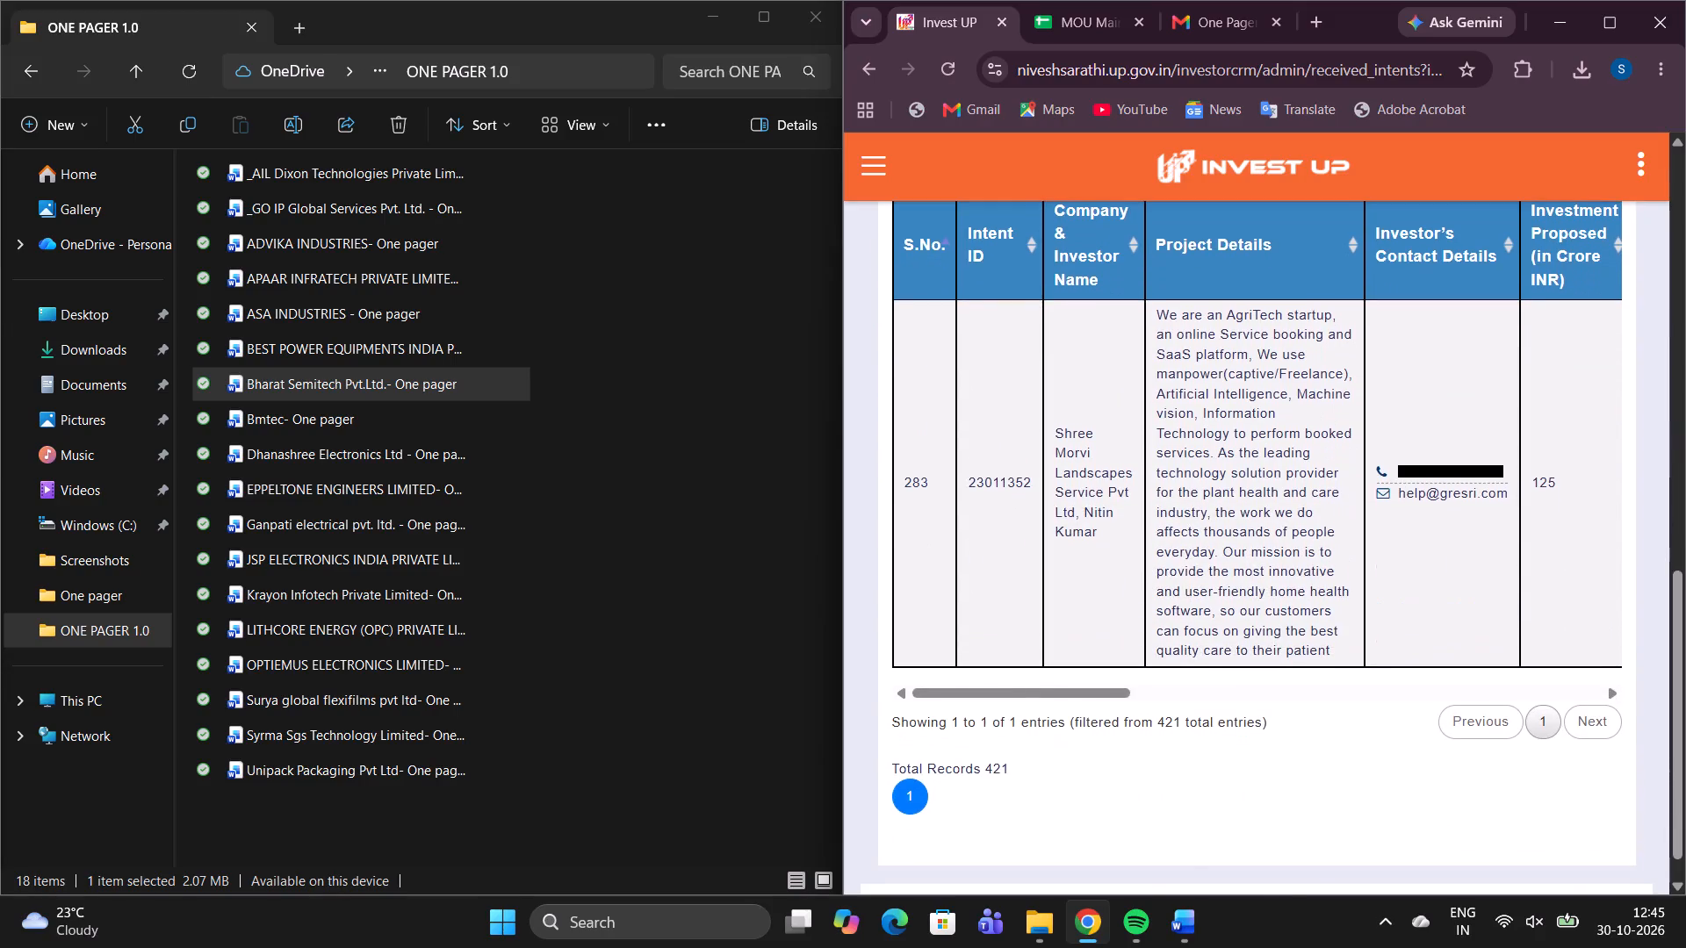
scroll(1301, 542, "up", 1)
key("BackSpace")
key("BackSpace")
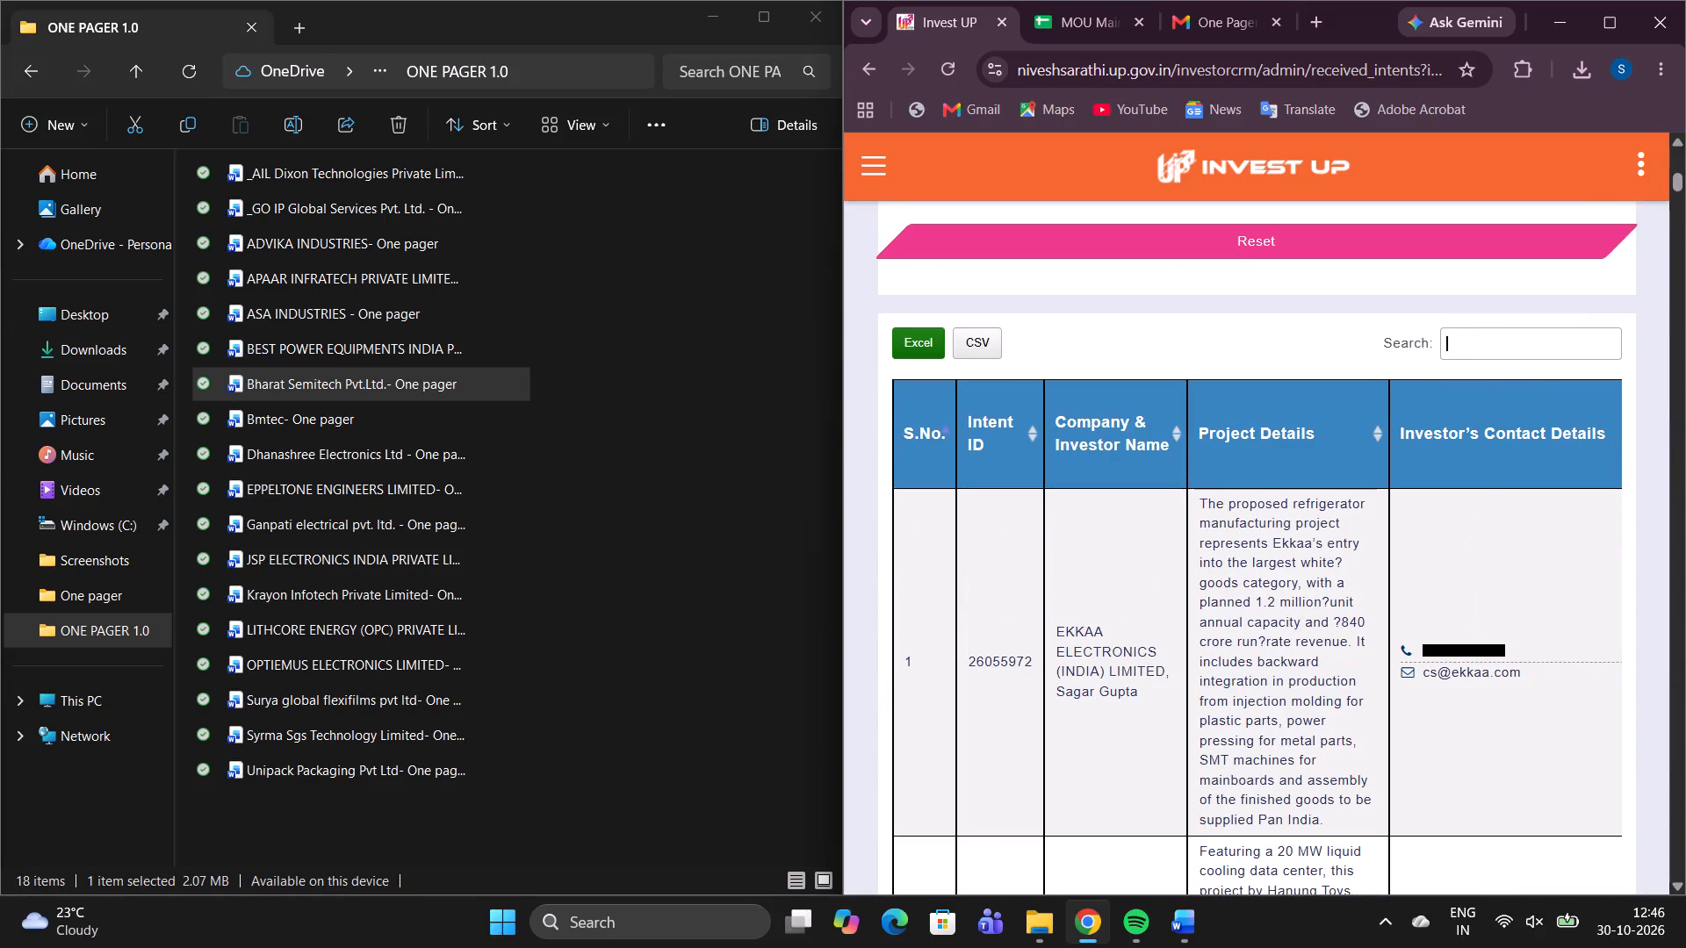
type("bes")
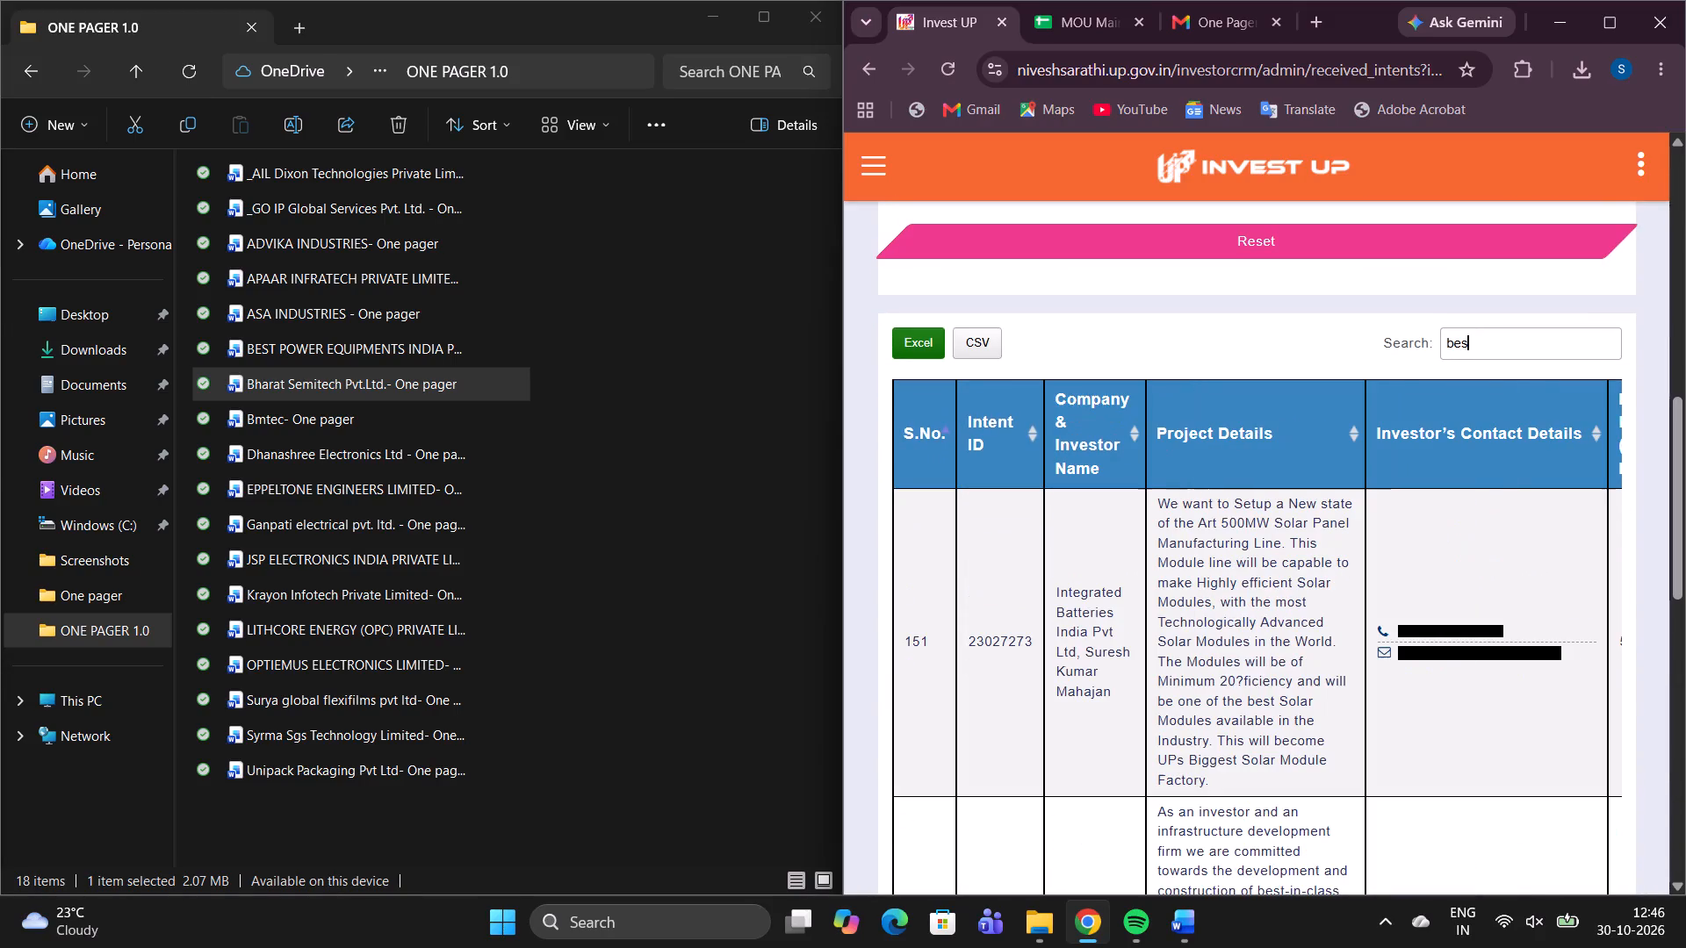
Search the intents table for asa industries and examine the ASA Industries record's Intent ID, project details, investment, employment and location.
key("BackSpace")
key("BackSpace")
key("BackSpace")
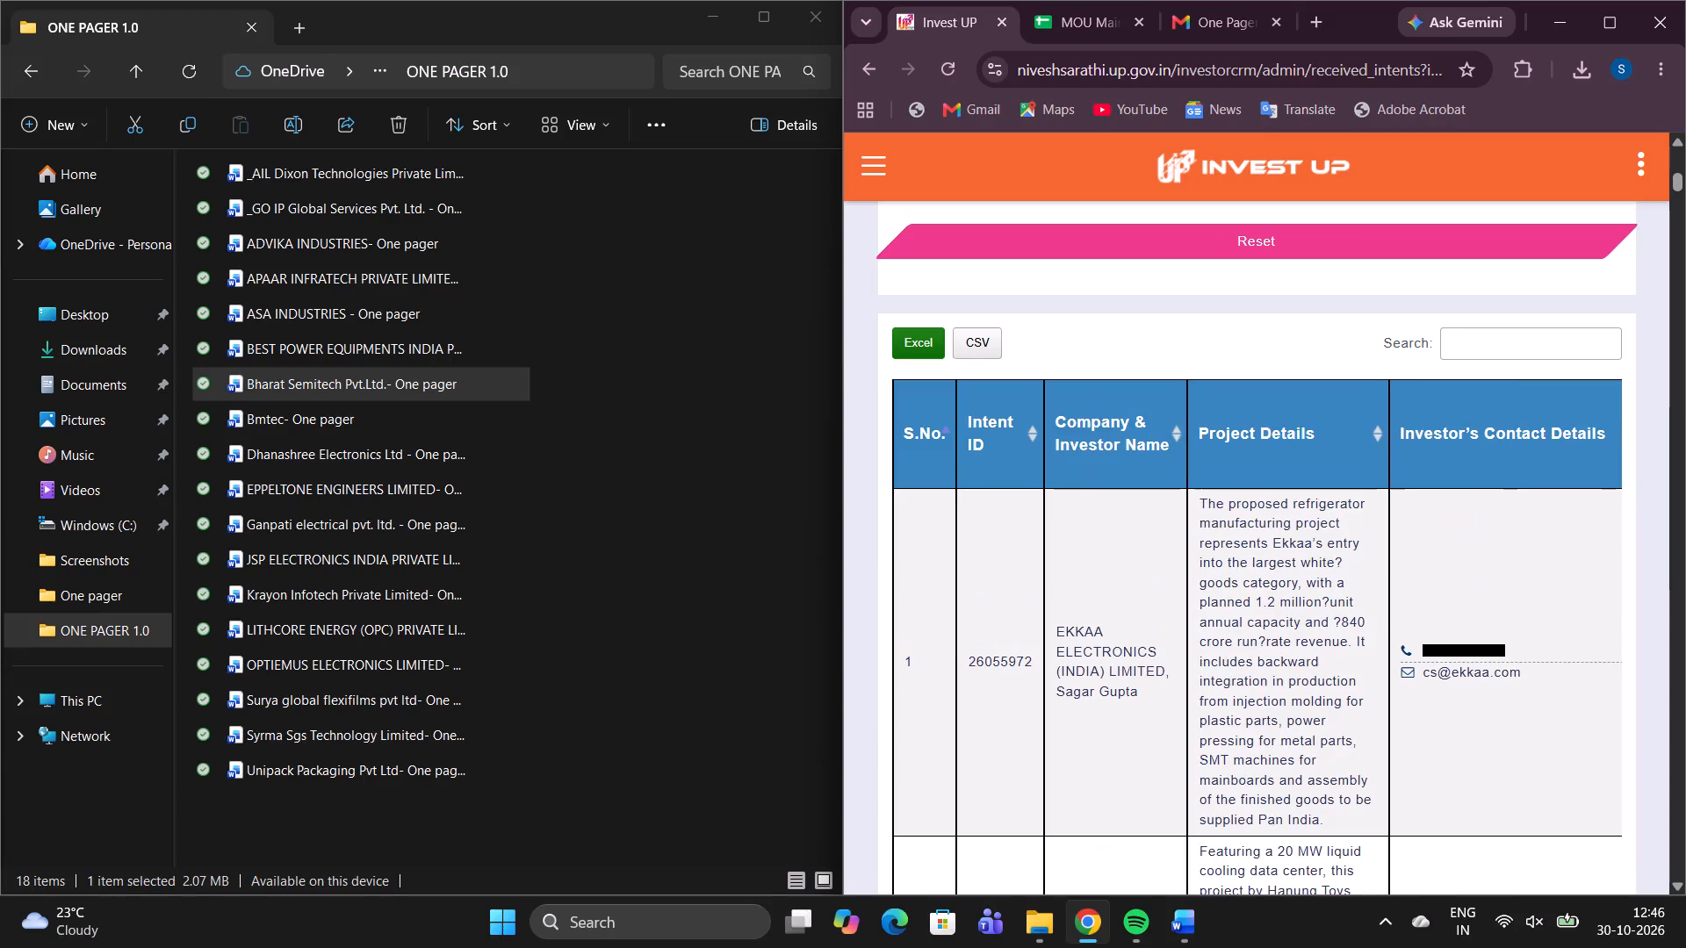
type("asa")
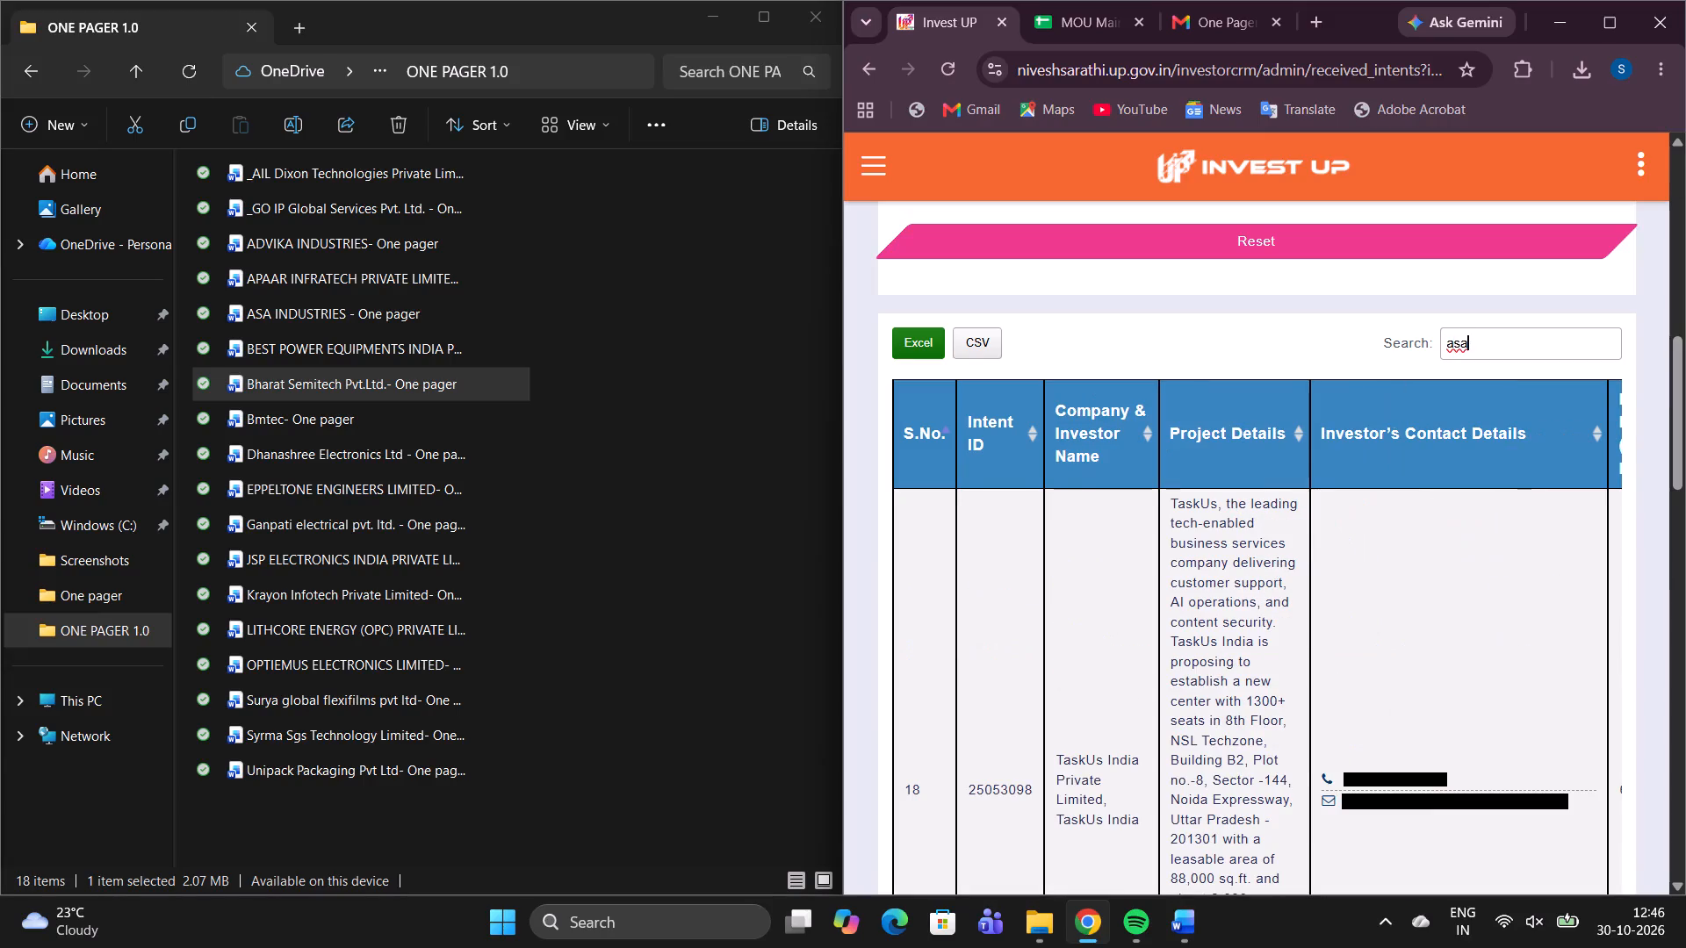
key("space")
type("industries")
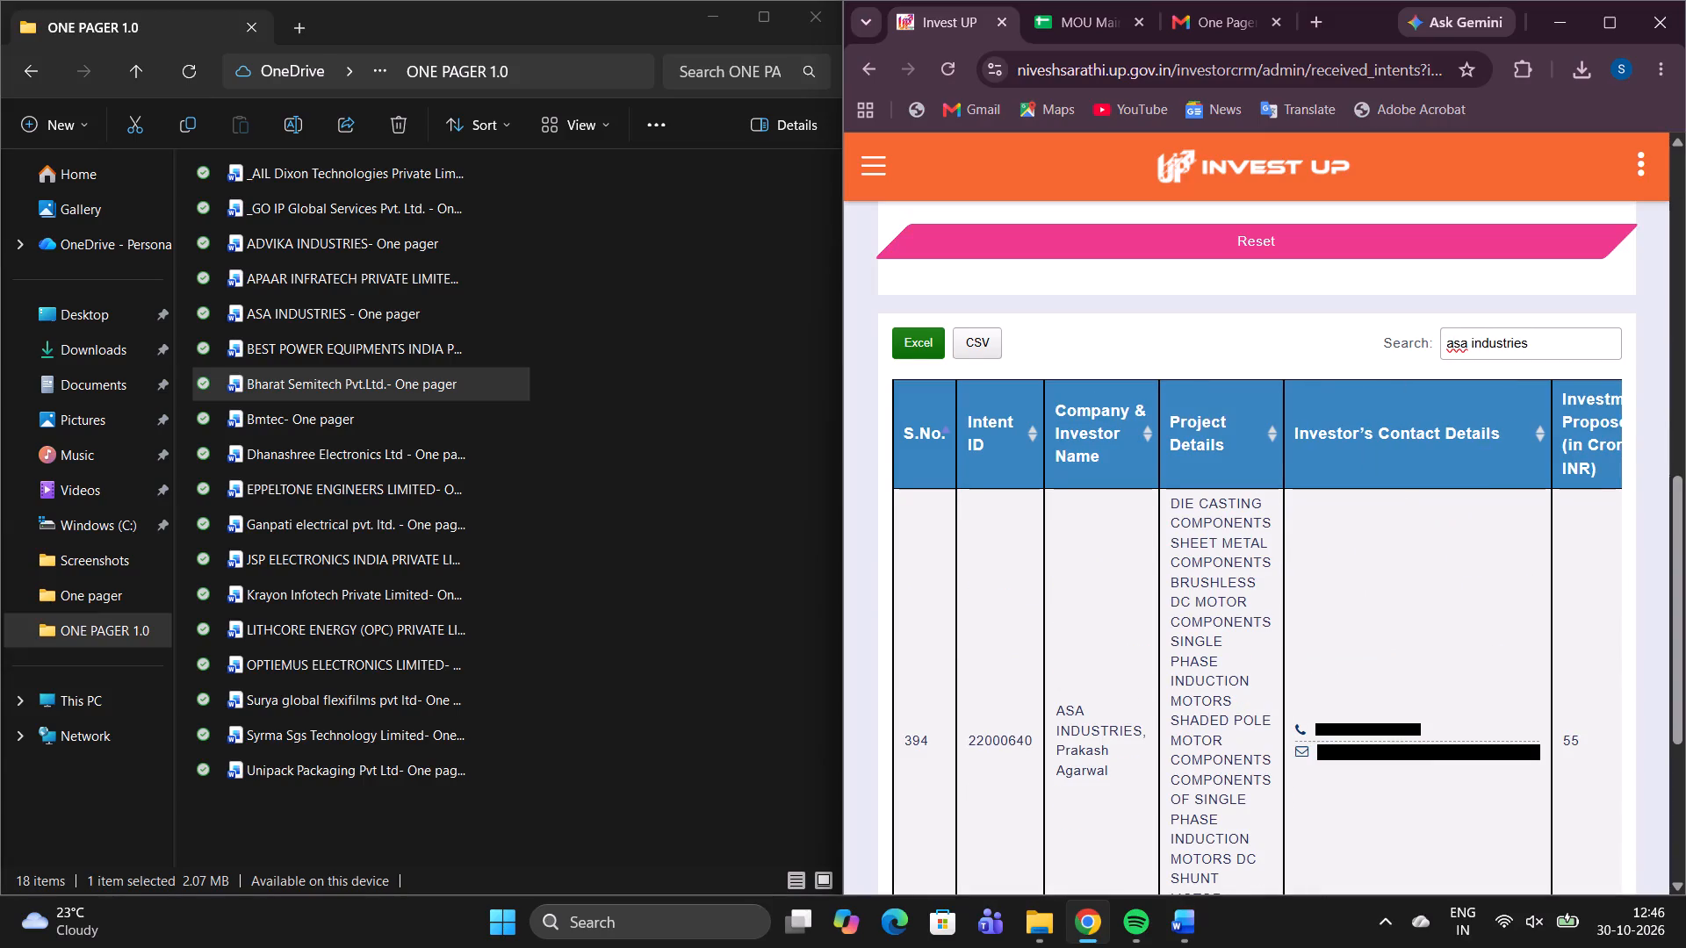
scroll(1301, 542, "down", 1)
scroll(1301, 542, "left", 6)
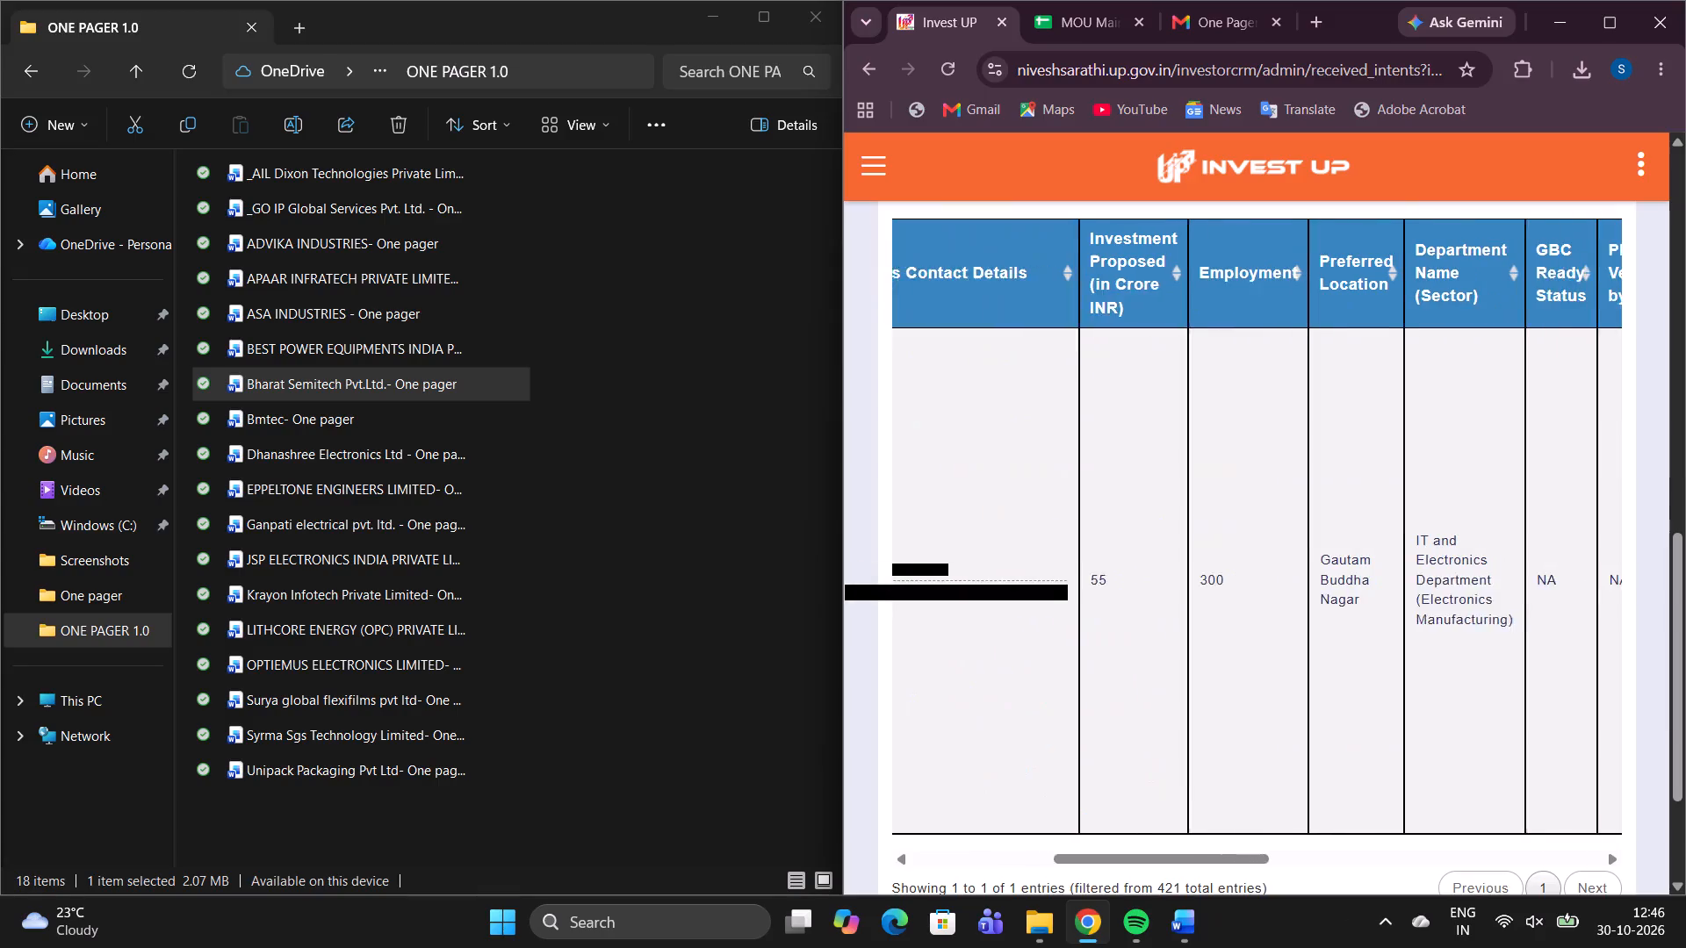
scroll(1301, 542, "left", 4)
scroll(1301, 542, "right", 5)
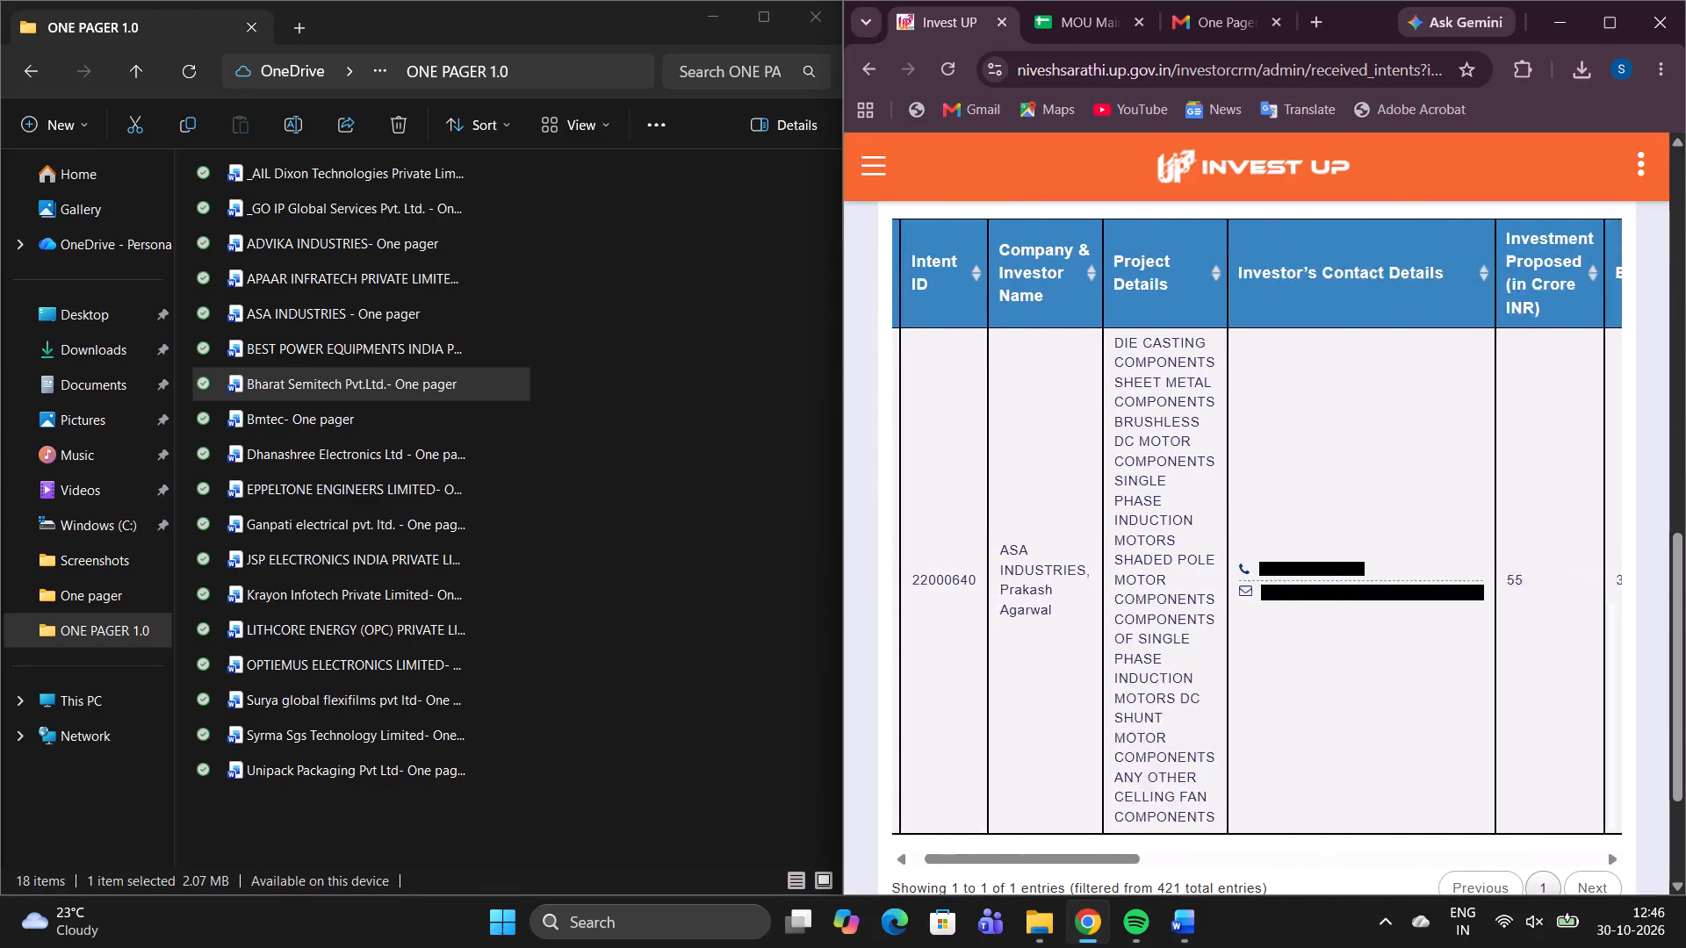
scroll(1301, 542, "right", 1)
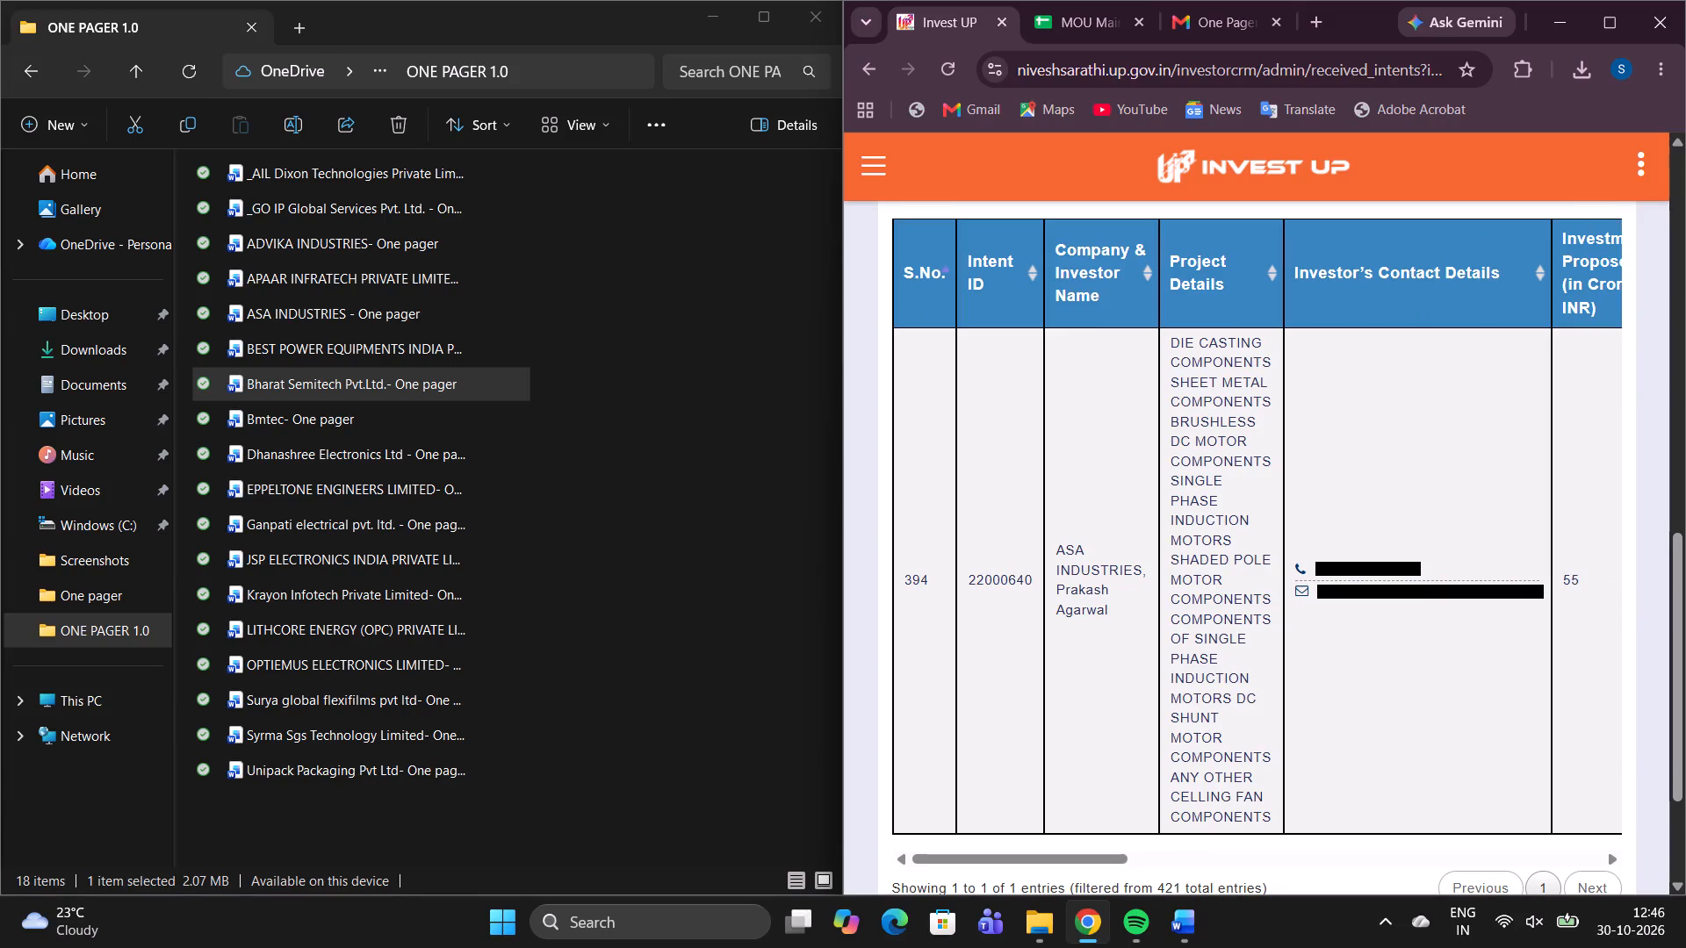
Replace the intents table's search term with apaar infratech to look for Apaar Infratech's intent record.
scroll(1301, 542, "up", 2)
key("BackSpace")
key("BackSpace")
key("BackSpace")
key("BackSpace")
key("BackSpace")
key("BackSpace")
key("BackSpace")
key("BackSpace")
key("BackSpace")
key("BackSpace")
key("BackSpace")
key("BackSpace")
key("BackSpace")
key("BackSpace")
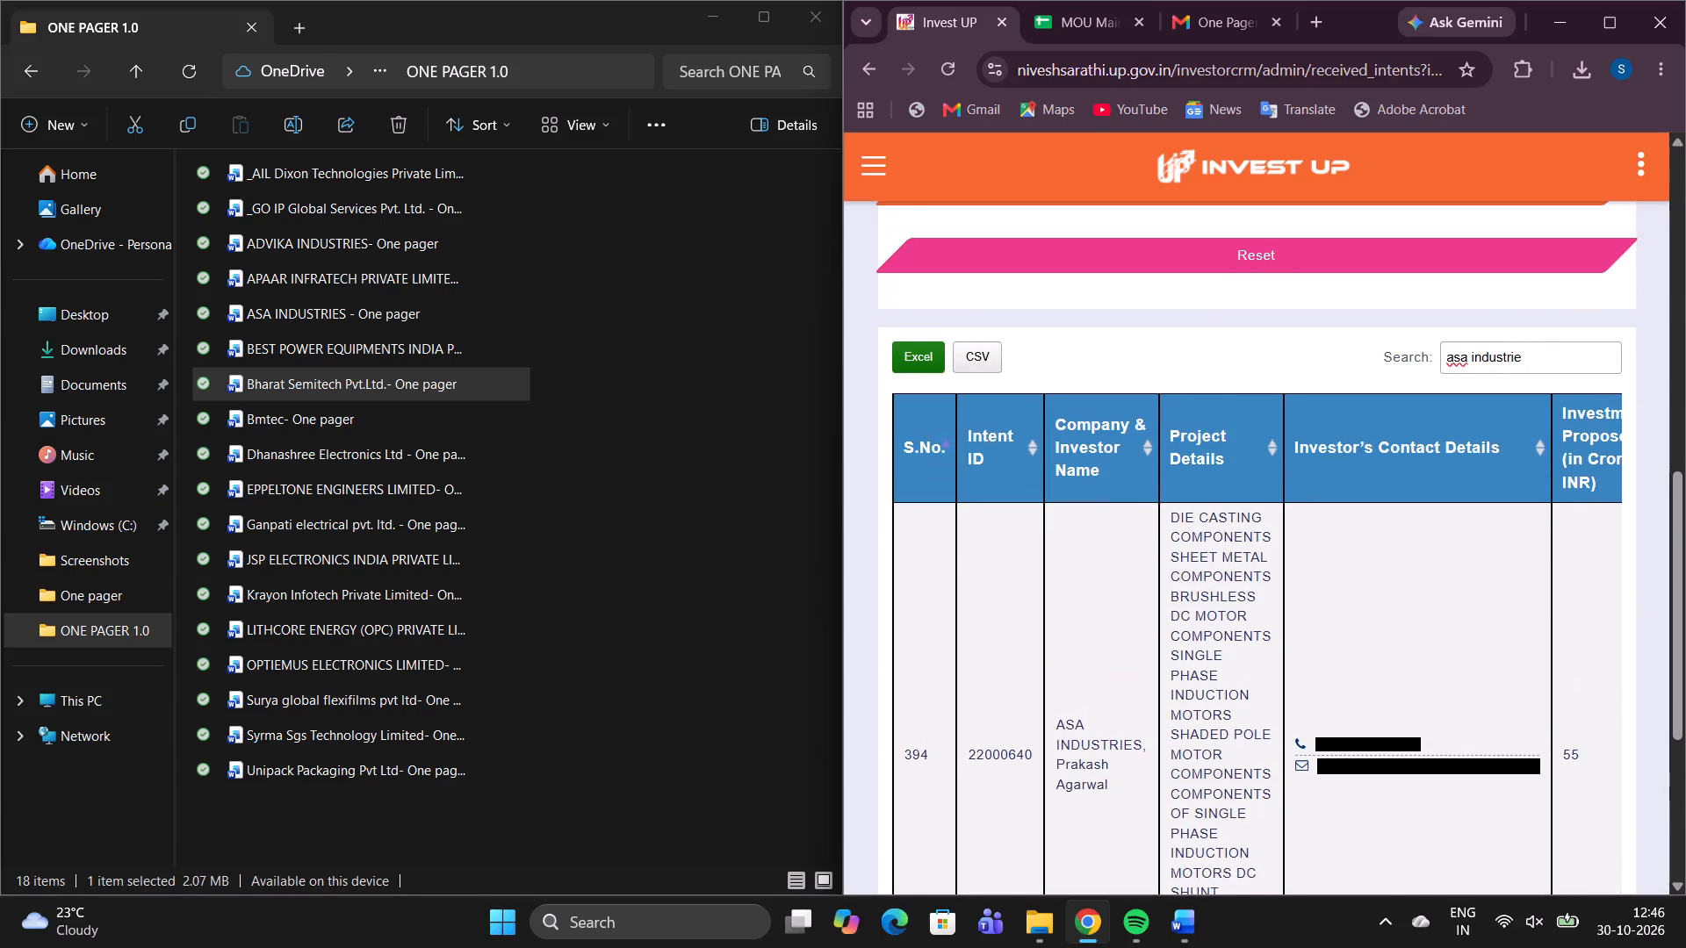
key("BackSpace")
key("BackSpace")
type("apaa")
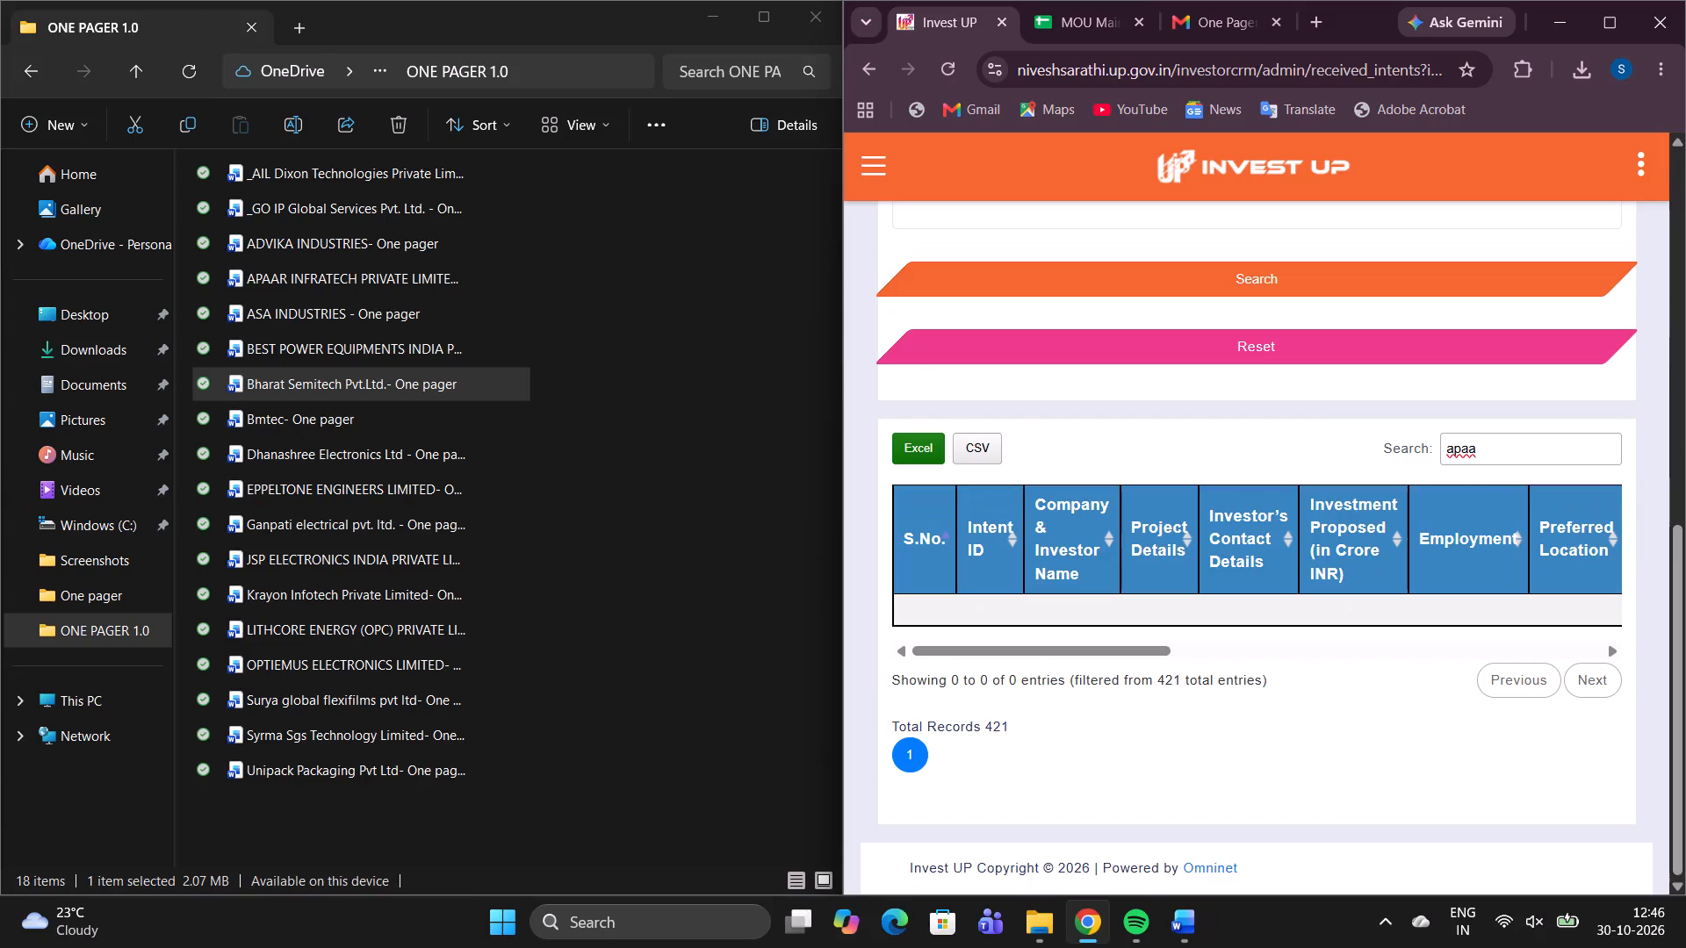
type("r")
key("space")
type("infratech")
key("Return")
Replace the intents table's search term with advik to look for Advika Industries' intent record.
key("BackSpace")
key("BackSpace")
key("BackSpace")
key("BackSpace")
key("BackSpace")
key("BackSpace")
key("BackSpace")
key("BackSpace")
key("BackSpace")
key("BackSpace")
key("BackSpace")
key("BackSpace")
key("BackSpace")
key("BackSpace")
key("BackSpace")
key("BackSpace")
key("BackSpace")
type("advik")
Search the intents table for go ip glo and examine the GO IP Global Services record's Intent ID, project, investment and employment details.
key("BackSpace")
key("BackSpace")
key("BackSpace")
key("BackSpace")
key("BackSpace")
key("BackSpace")
key("BackSpace")
key("BackSpace")
key("BackSpace")
key("BackSpace")
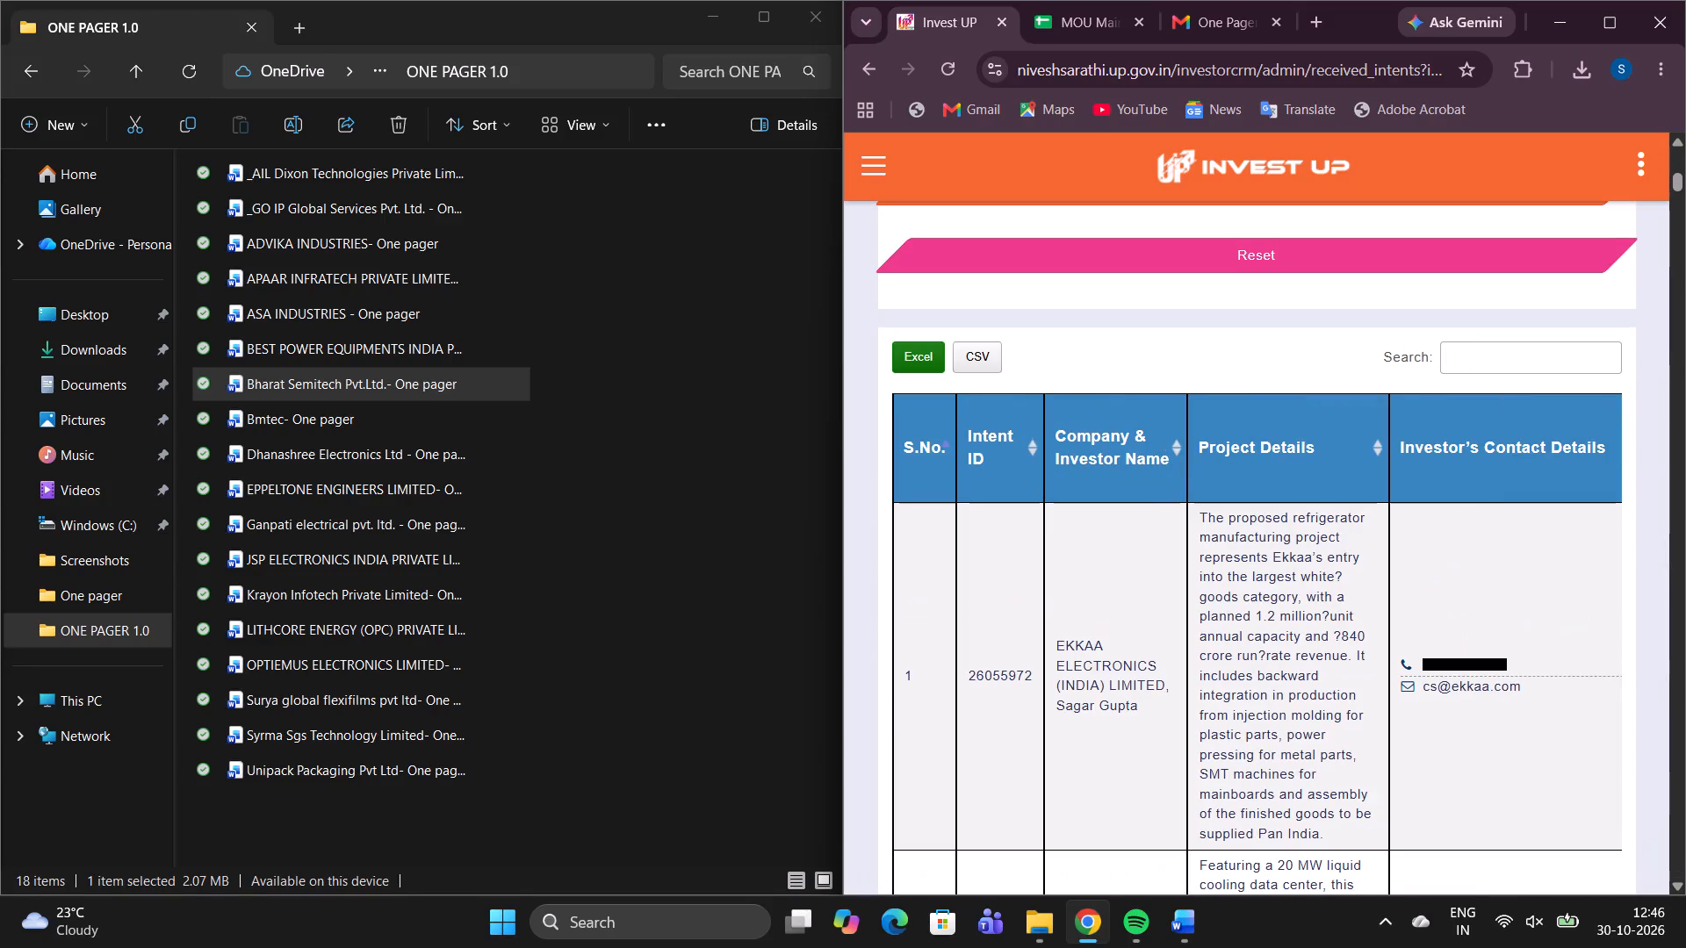
type("go")
key("space")
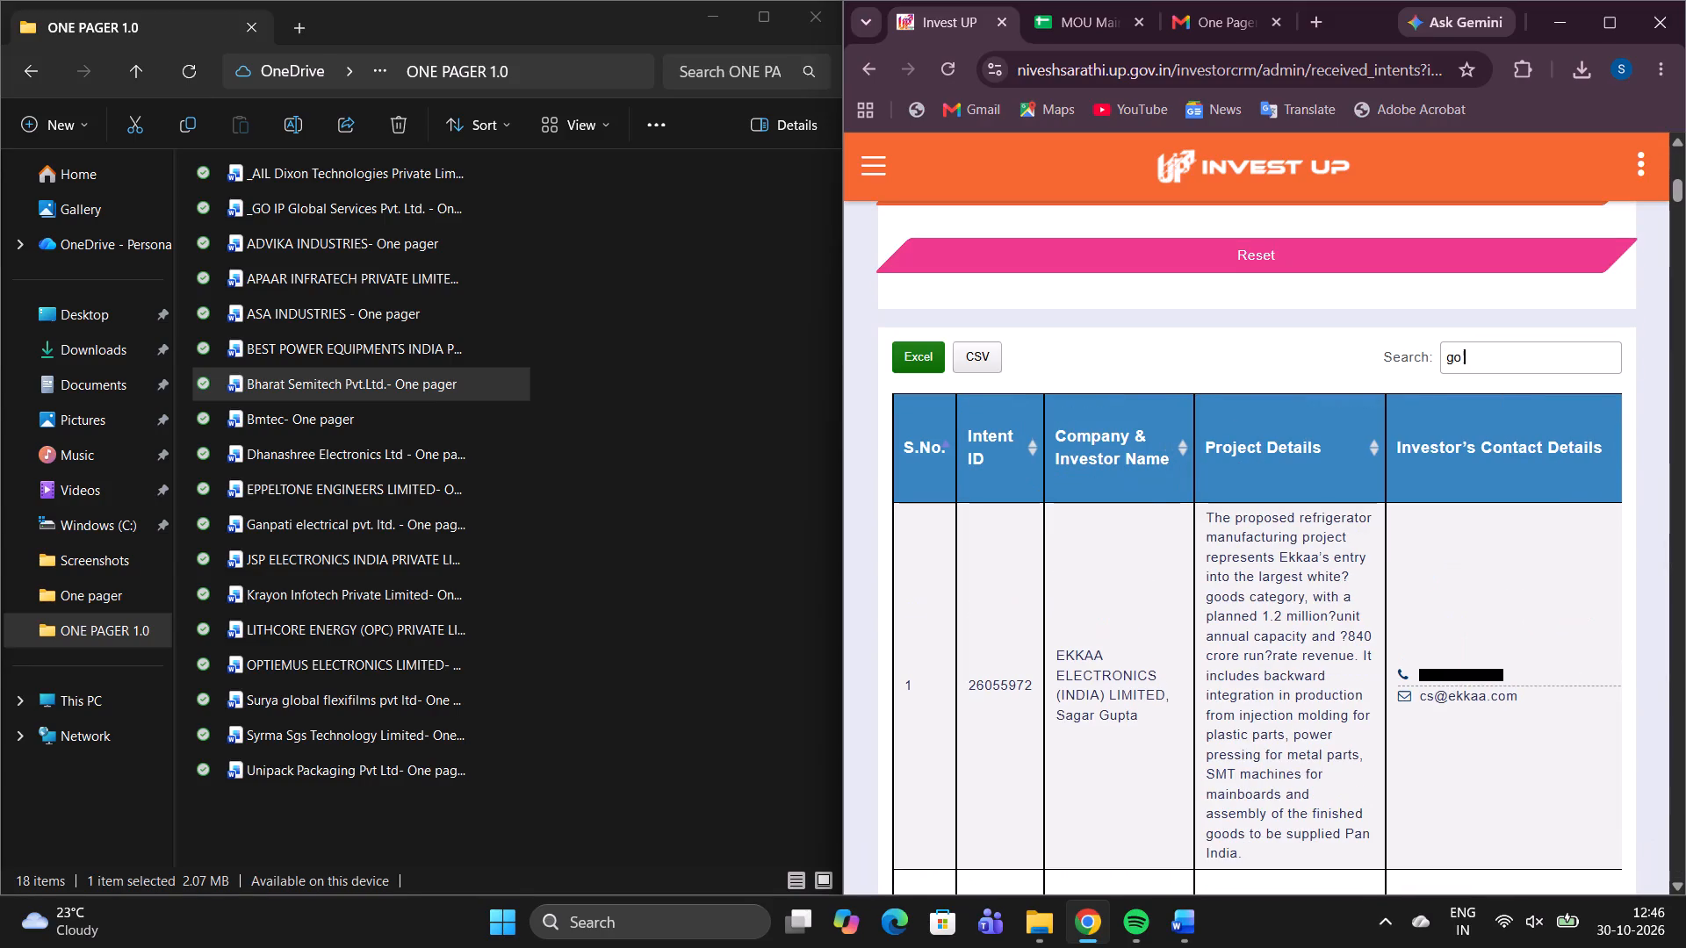
type("ip")
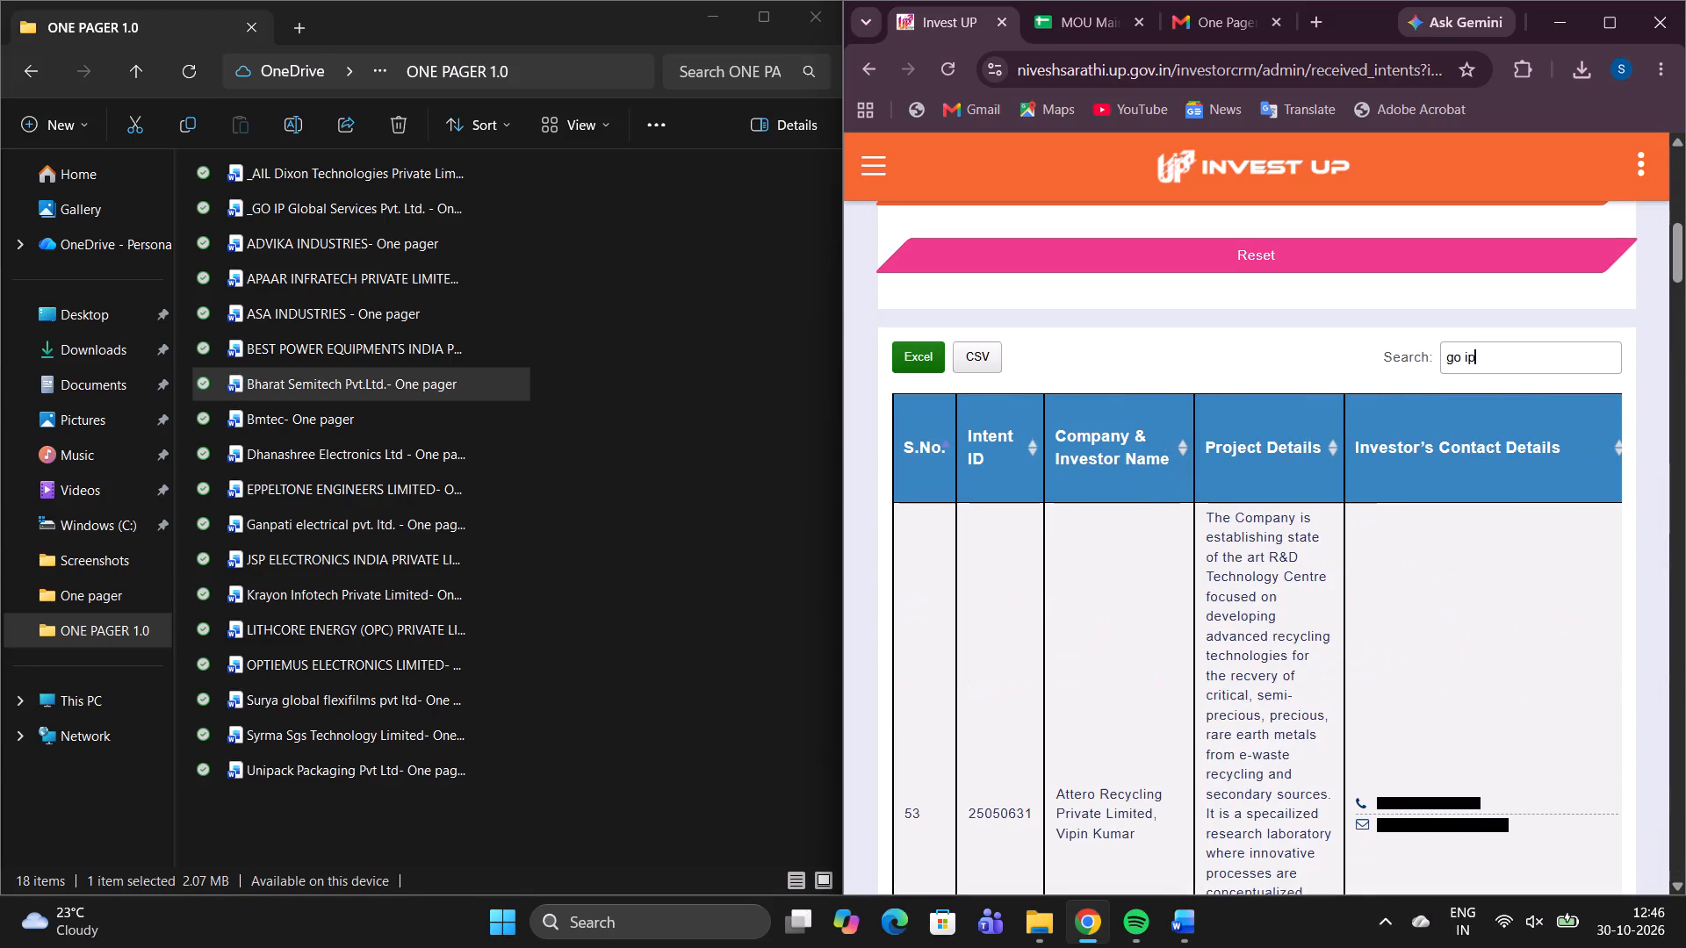
key("space")
type("glo")
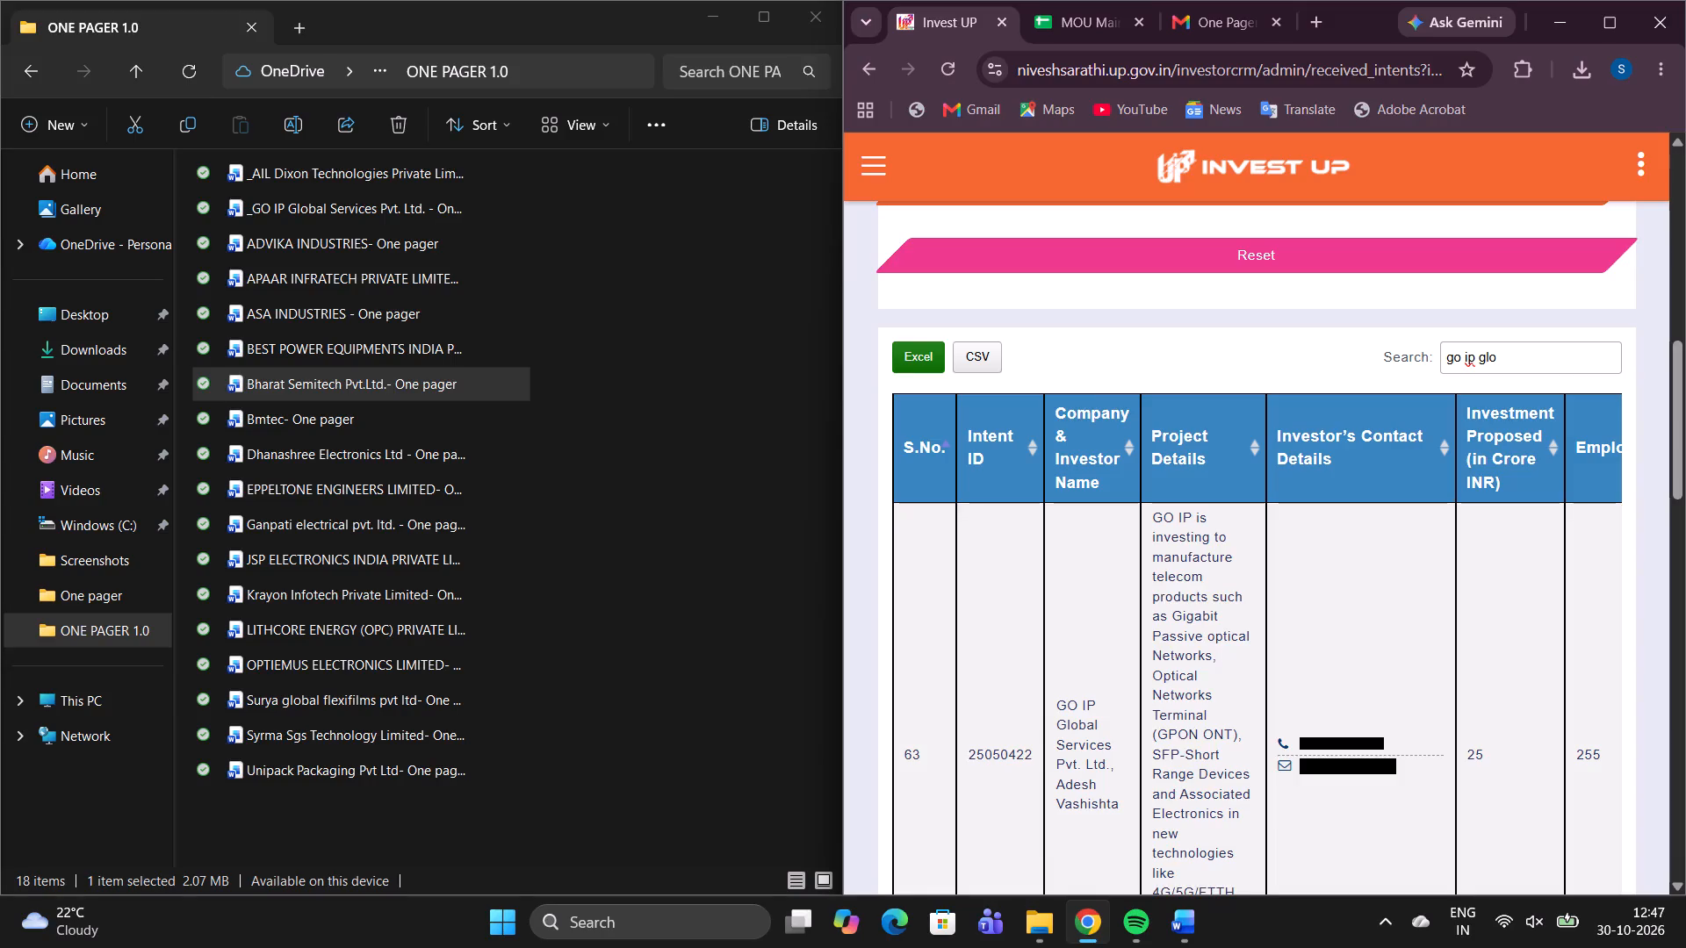
Replace the intents table's search term with ail dixo to look for AIL Dixon Technologies' intent record.
key("BackSpace")
key("BackSpace")
key("BackSpace")
key("BackSpace")
key("BackSpace")
key("BackSpace")
key("BackSpace")
key("BackSpace")
key("BackSpace")
key("BackSpace")
key("BackSpace")
key("BackSpace")
key("BackSpace")
key("BackSpace")
key("BackSpace")
key("BackSpace")
key("BackSpace")
key("BackSpace")
key("BackSpace")
key("BackSpace")
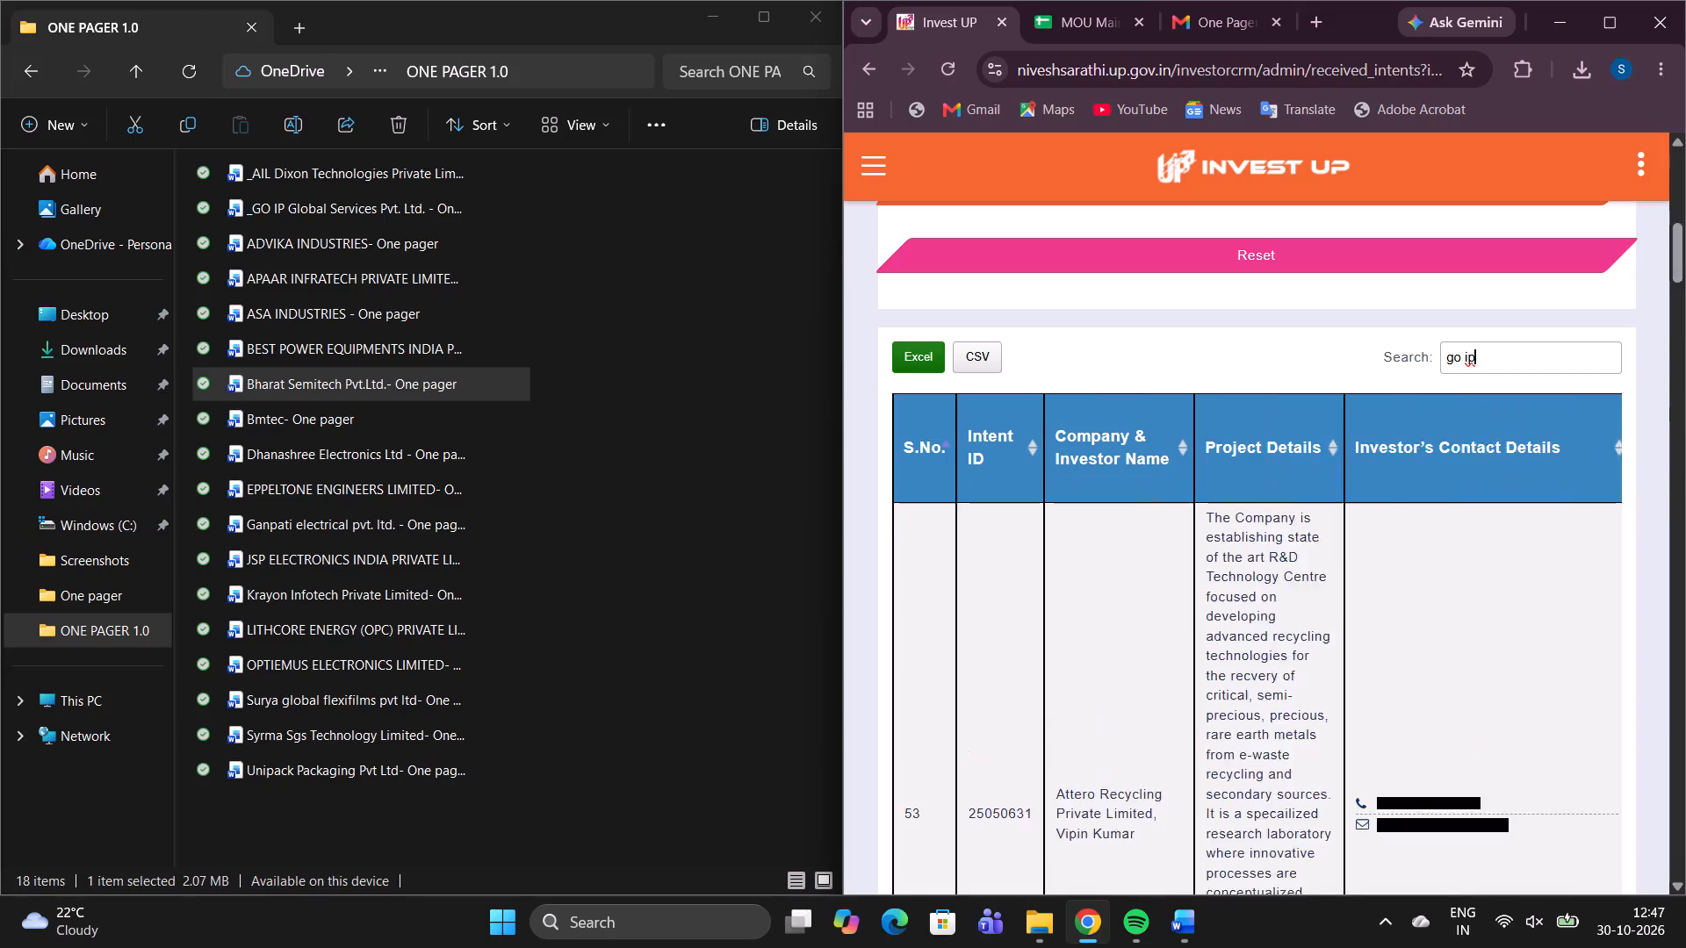
type("ail")
key("space")
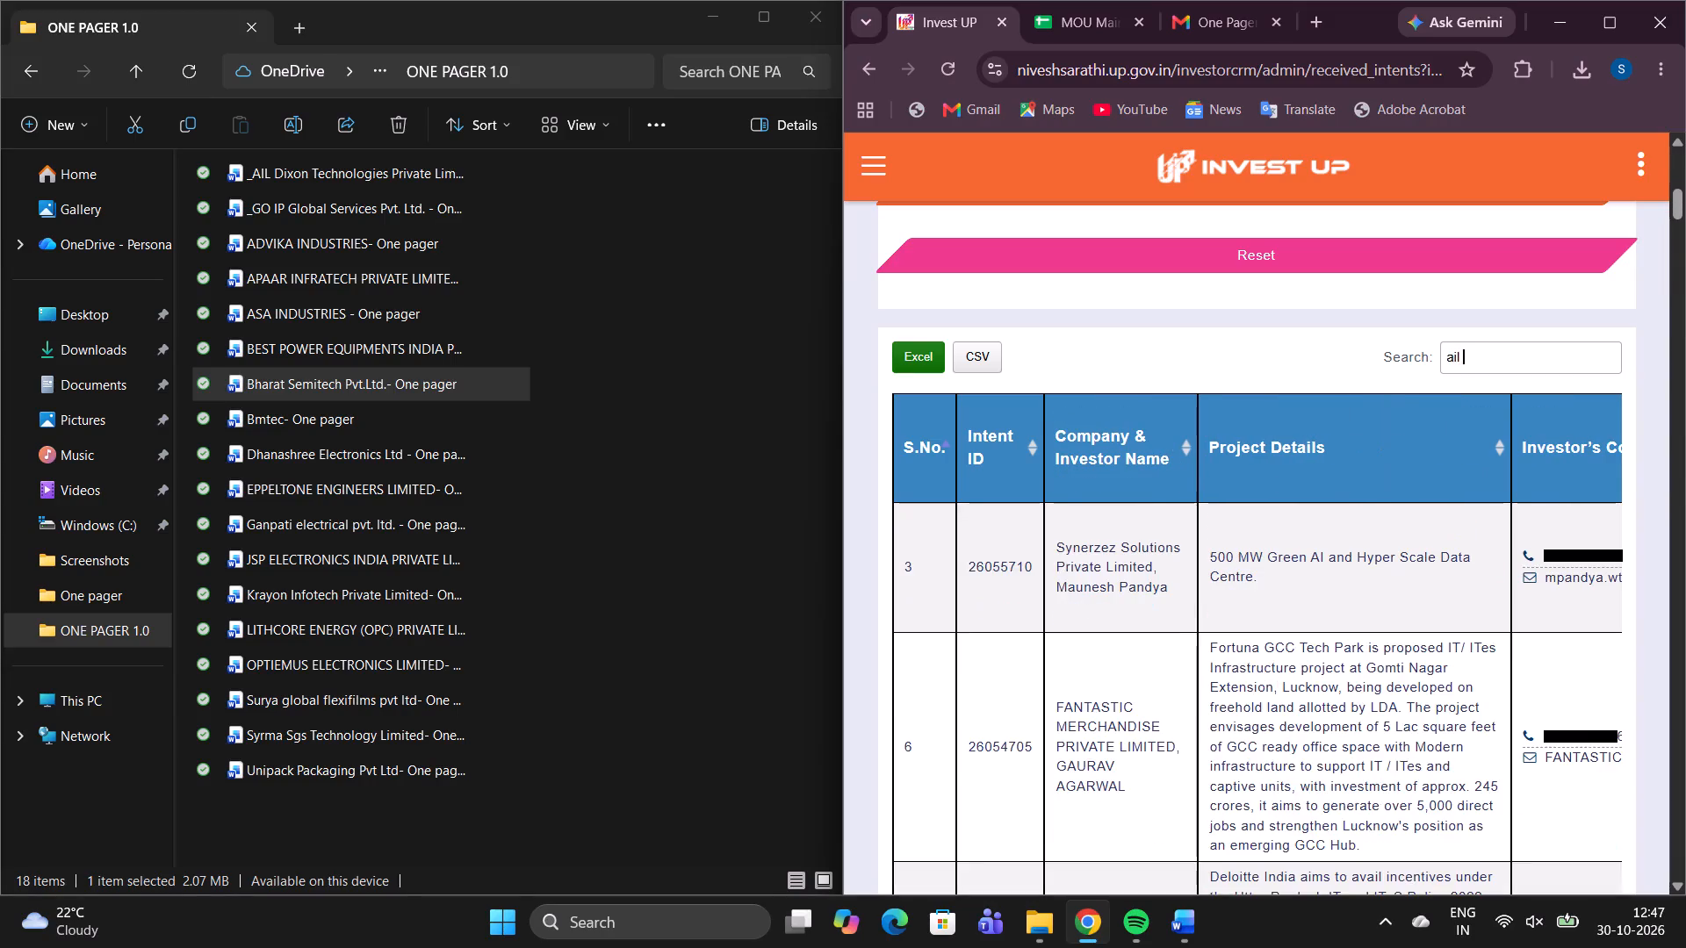
key("d")
type("ixo")
Clear the intents search, switch to the One pager folder in File Explorer, and look through the company one pagers it holds.
key("BackSpace")
key("BackSpace")
key("BackSpace")
key("BackSpace")
key("BackSpace")
key("BackSpace")
key("BackSpace")
key("BackSpace")
key("BackSpace")
key("BackSpace")
key("BackSpace")
key("BackSpace")
key("BackSpace")
key("BackSpace")
key("BackSpace")
key("BackSpace")
key("BackSpace")
key("BackSpace")
key("BackSpace")
key("BackSpace")
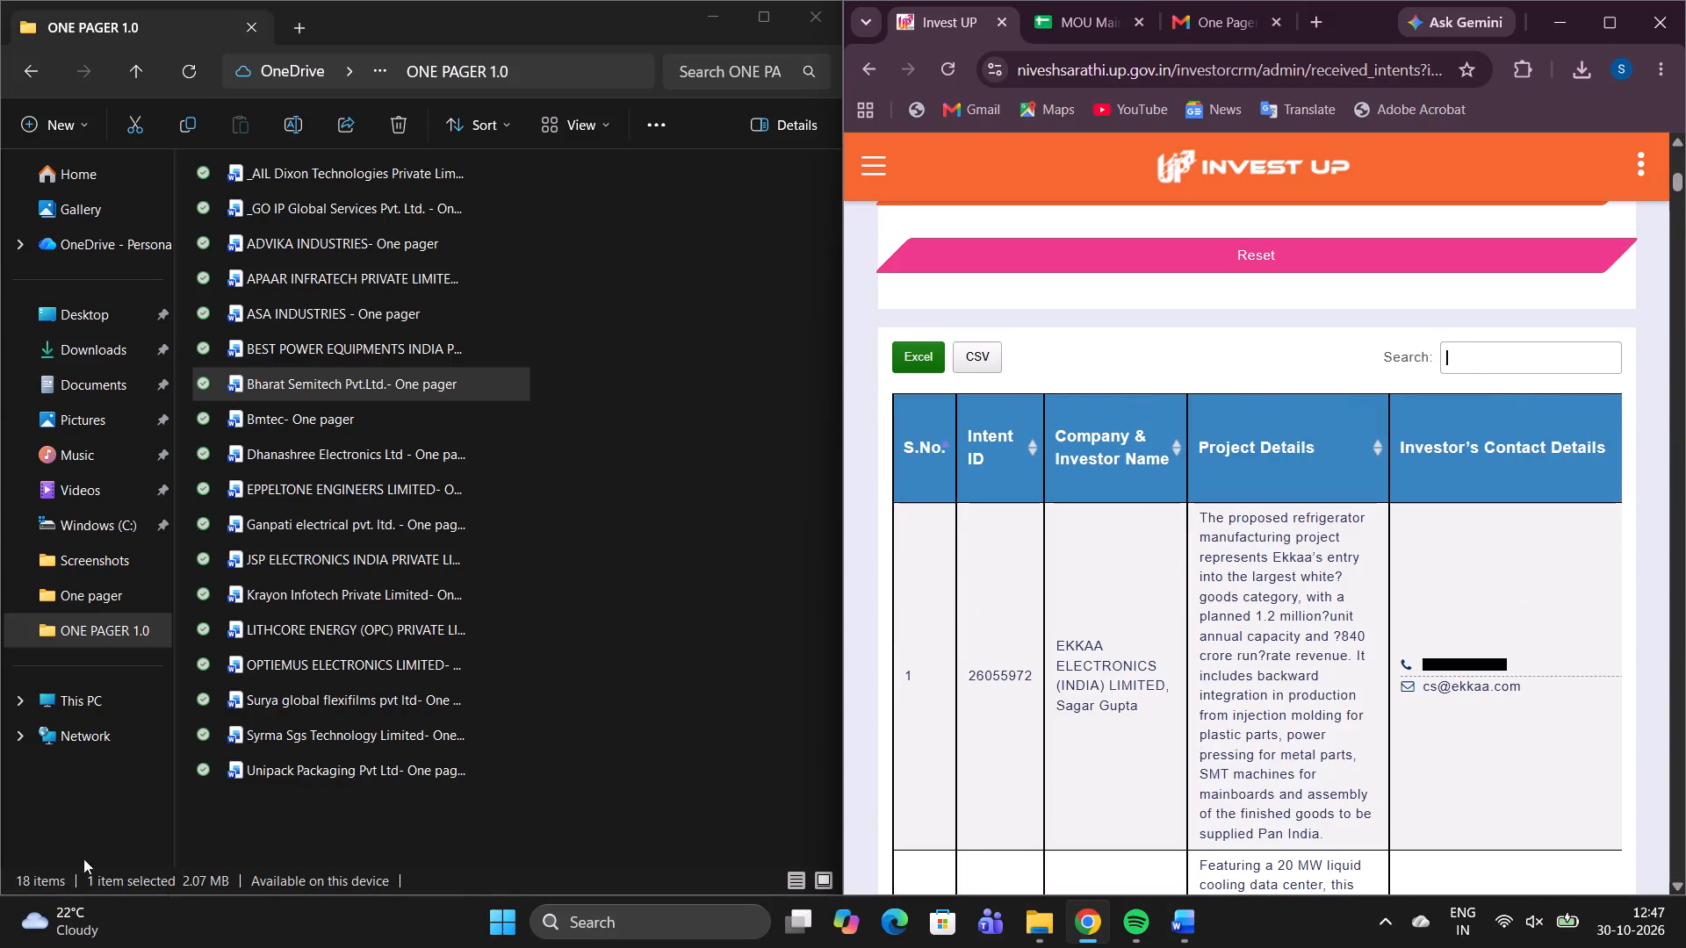
left_click(72, 596)
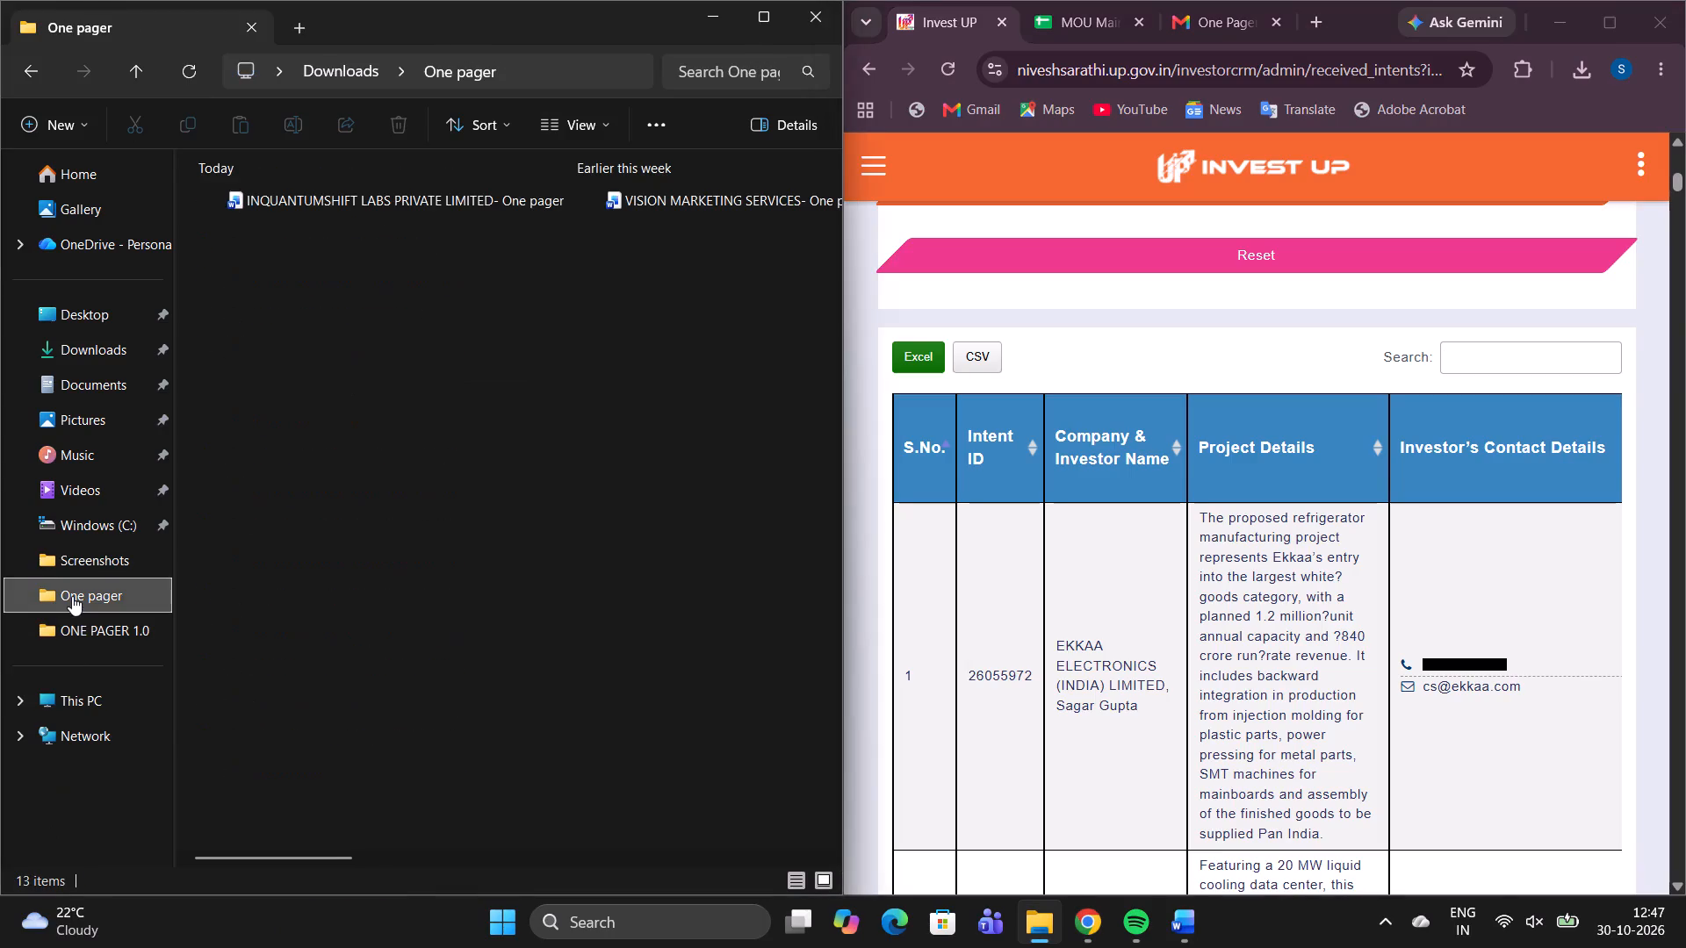
scroll(585, 365, "left", 4)
scroll(585, 365, "right", 2)
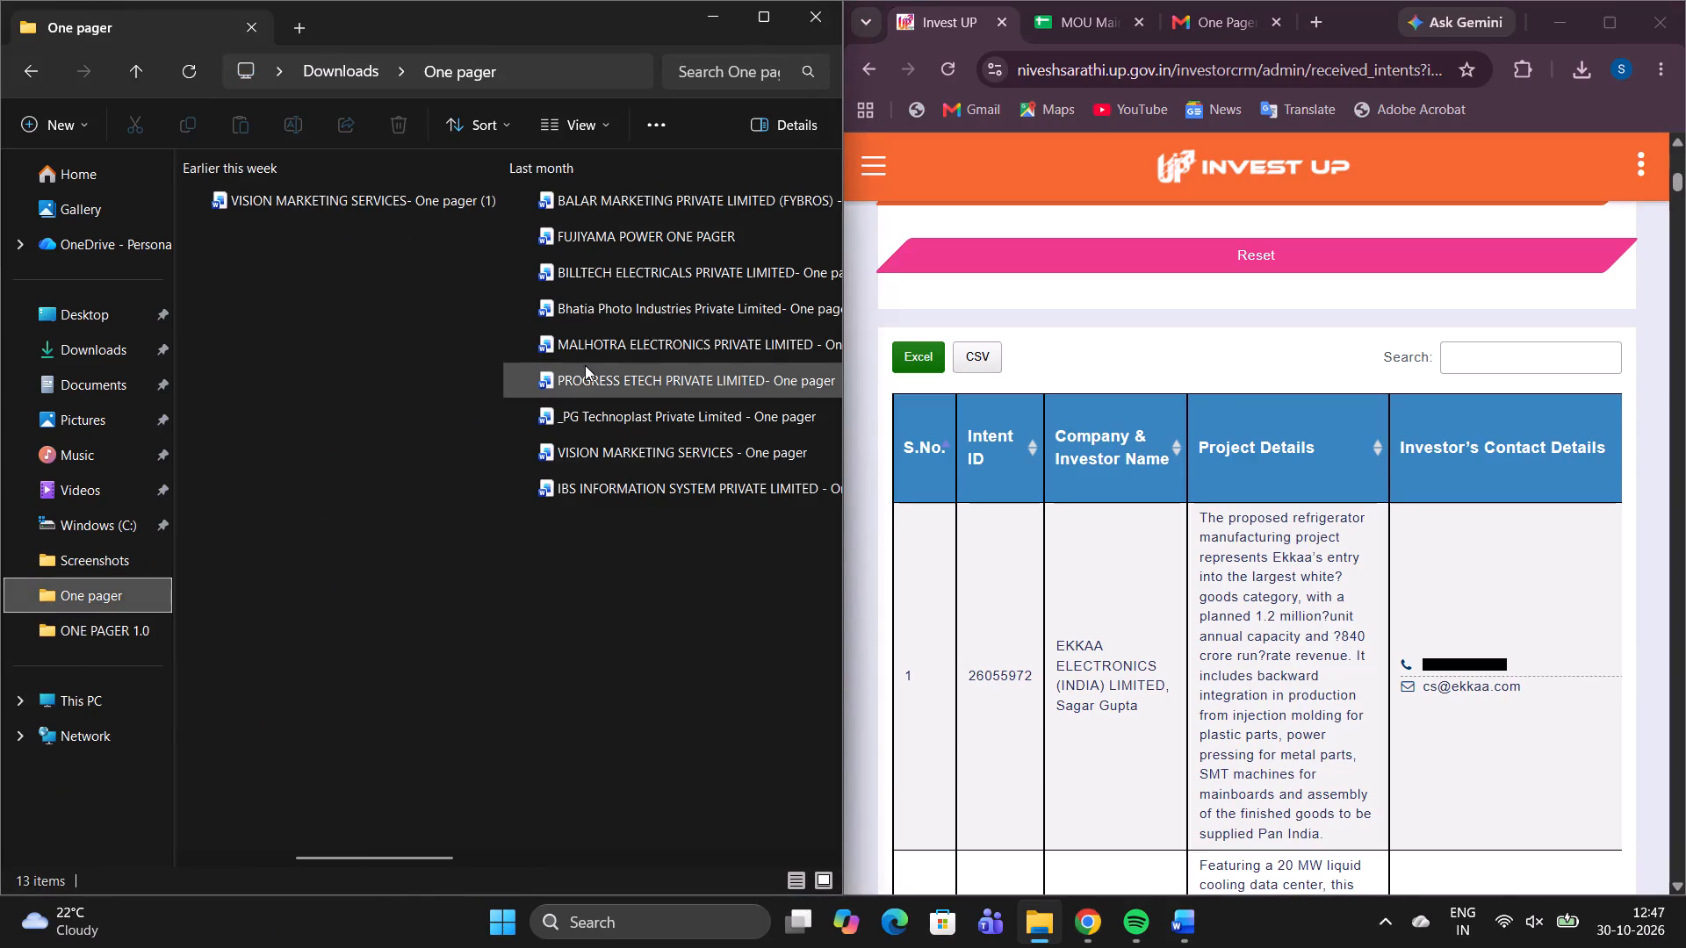
scroll(585, 365, "right", 1)
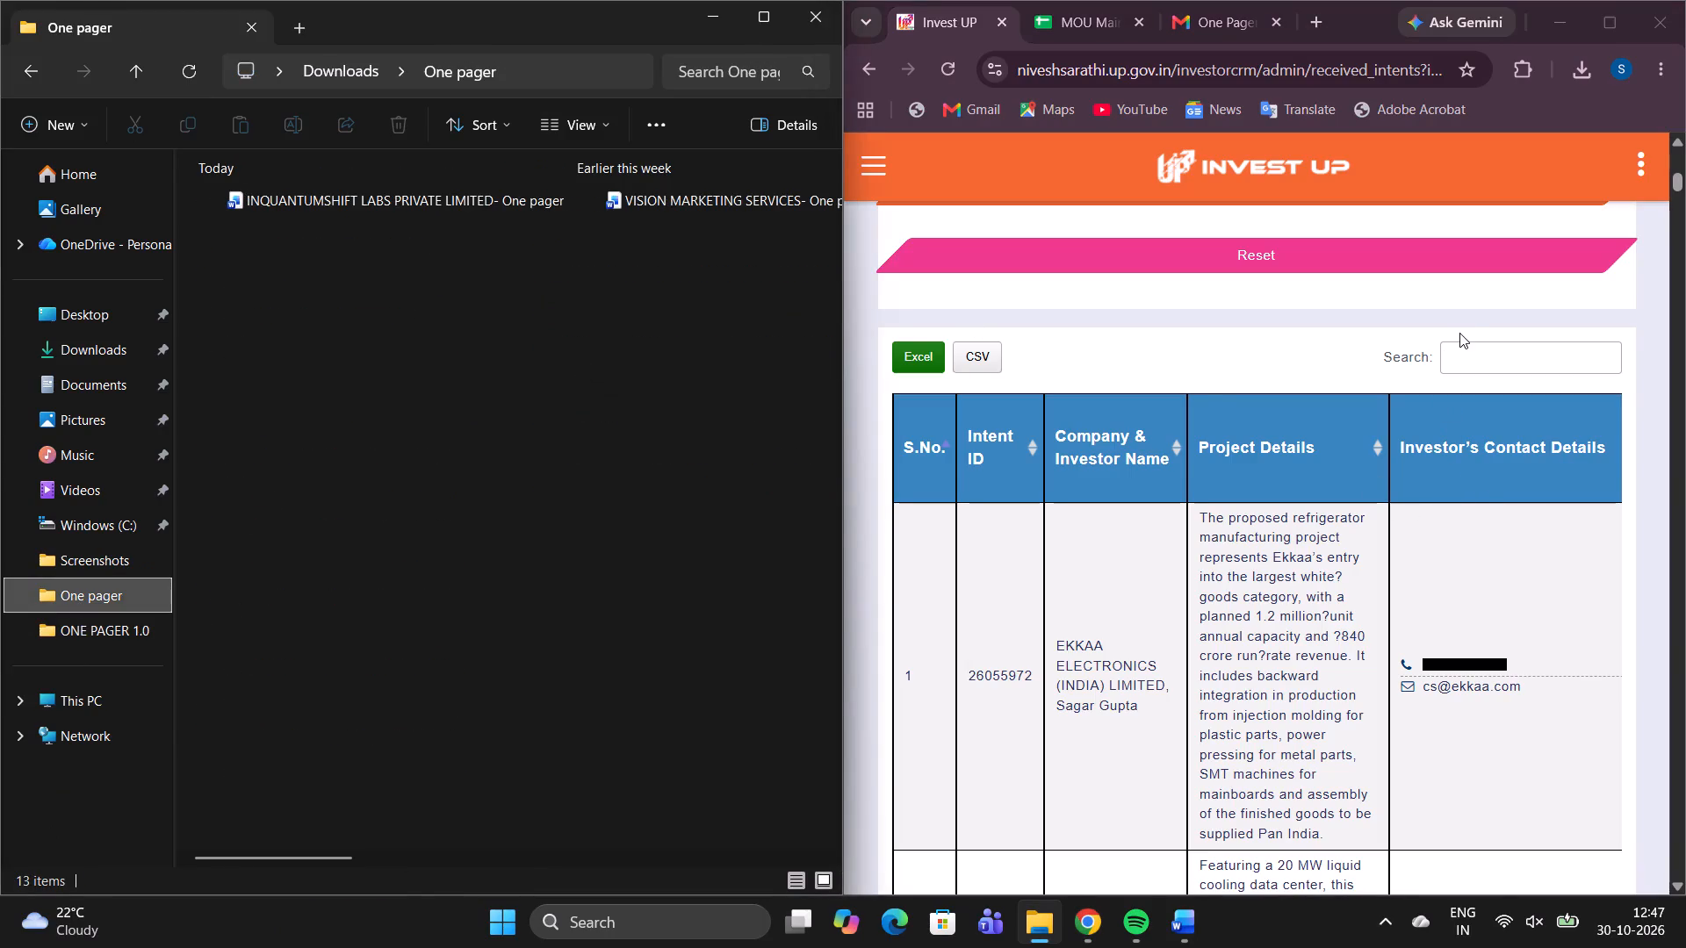
Back in Chrome, search the intents table for inqua to look for Inquantumshift Labs' intent record.
left_click(1463, 356)
type("in")
type("qua")
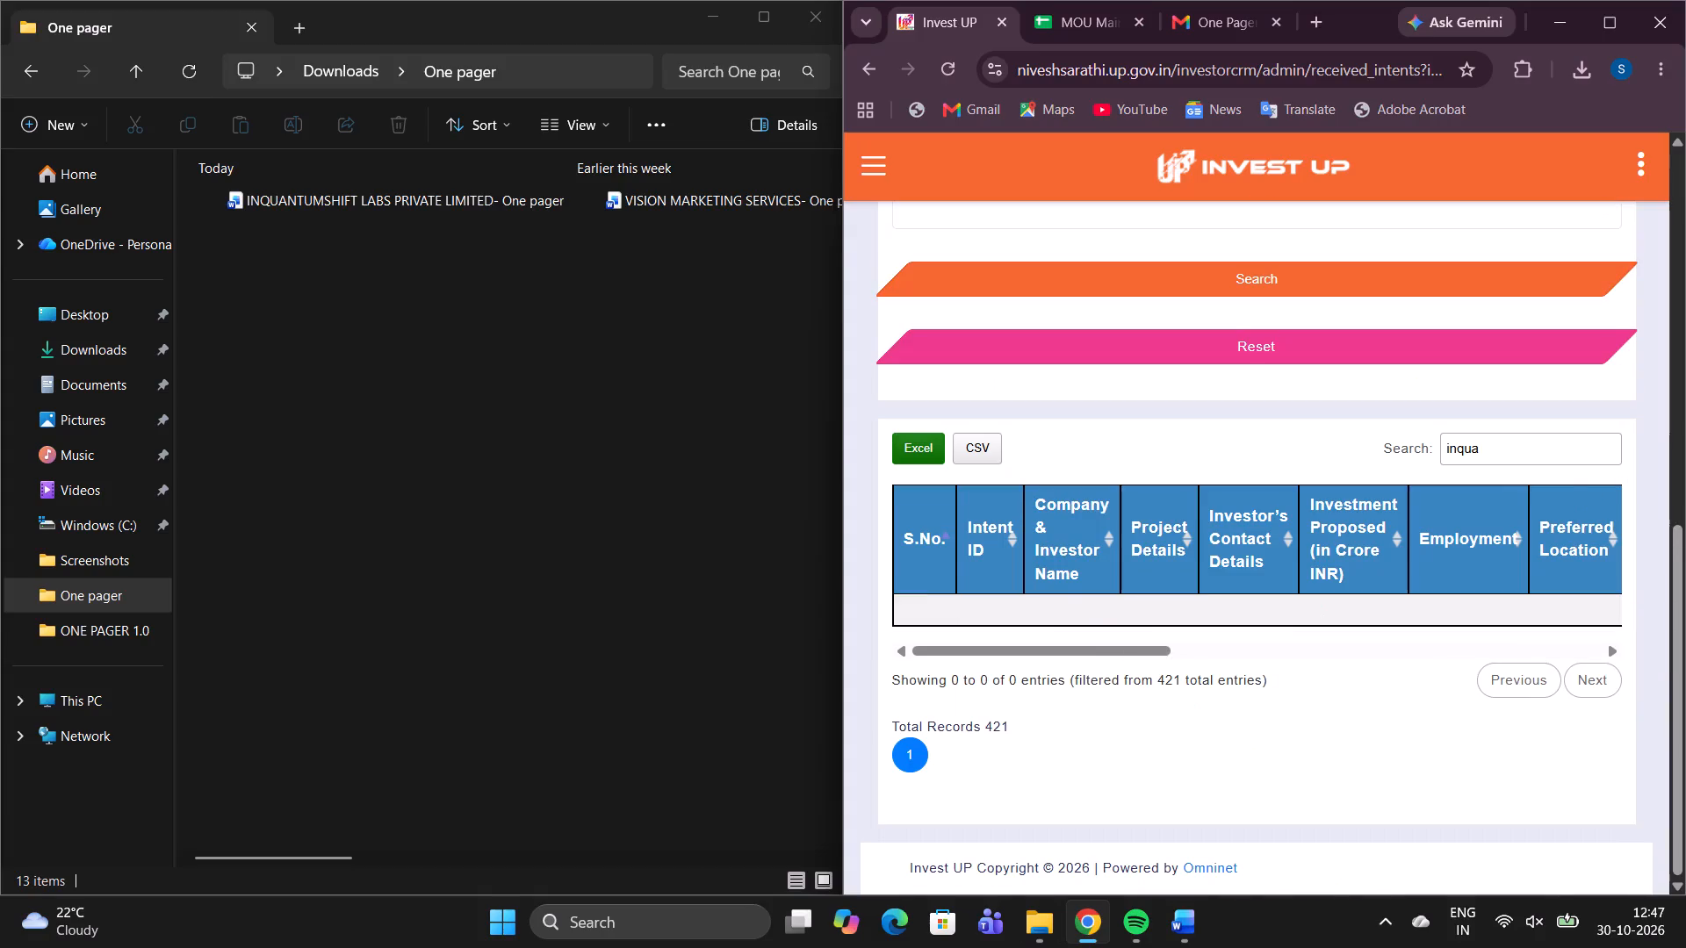
Replace the intents table's search term with vision marketing and check the results for Vision Marketing Services.
key("BackSpace")
key("BackSpace")
key("BackSpace")
key("BackSpace")
key("BackSpace")
key("BackSpace")
key("BackSpace")
key("BackSpace")
key("BackSpace")
key("BackSpace")
type("visio")
key("n")
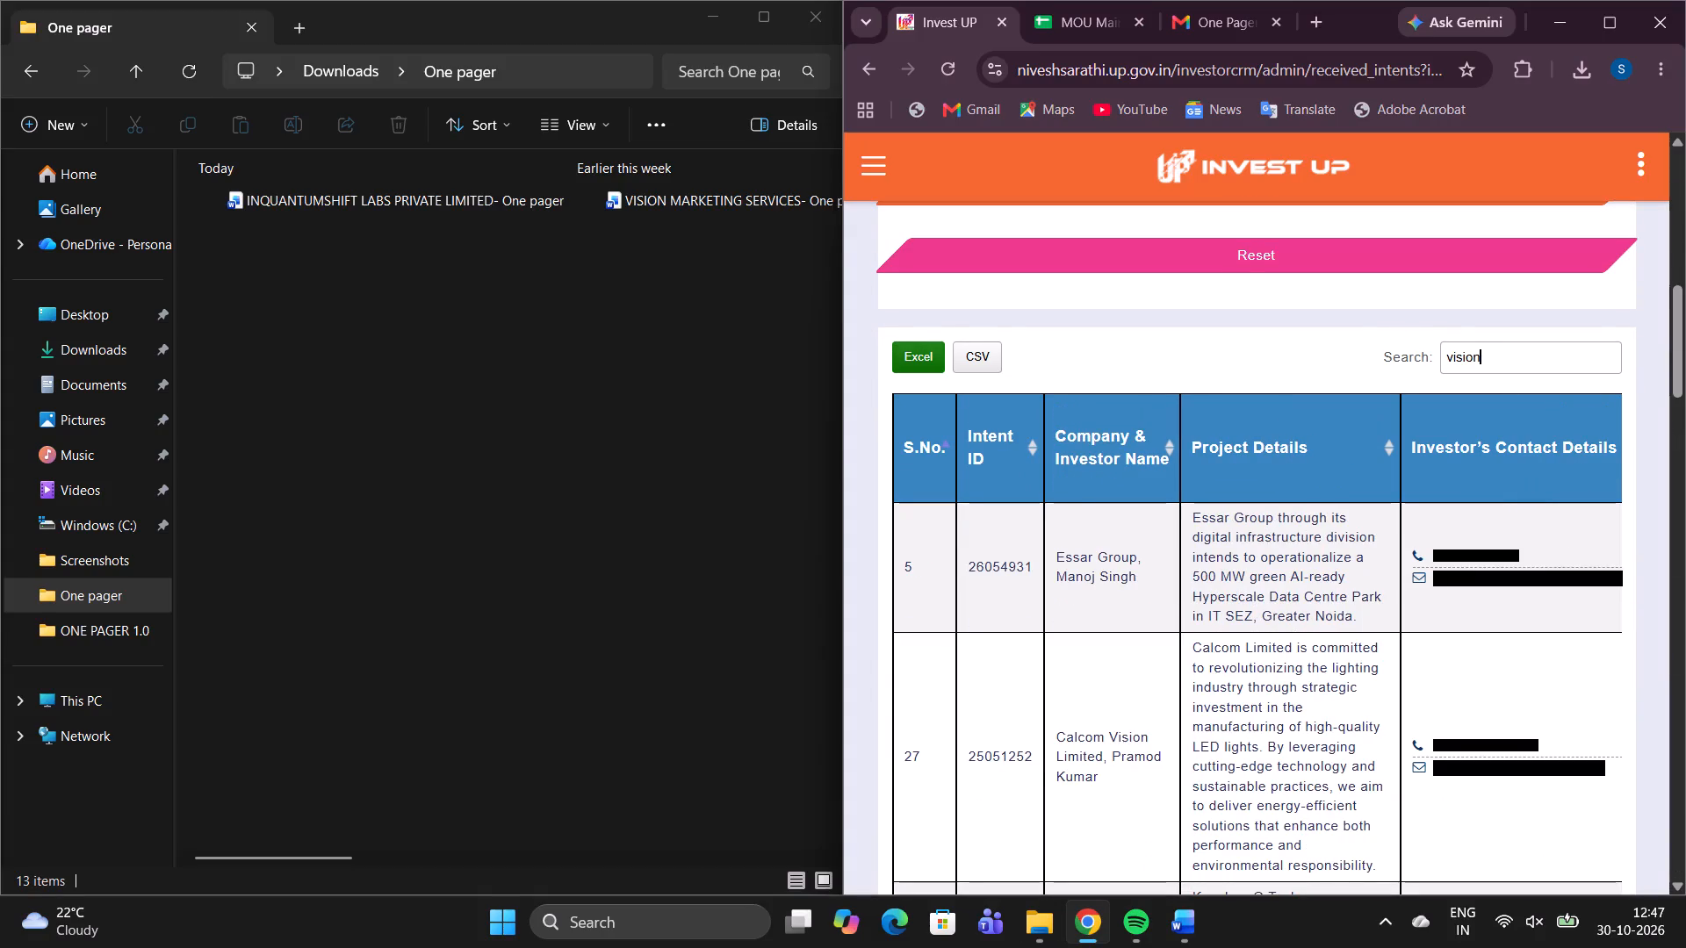
key("space")
type("mark")
type("eting")
key("space")
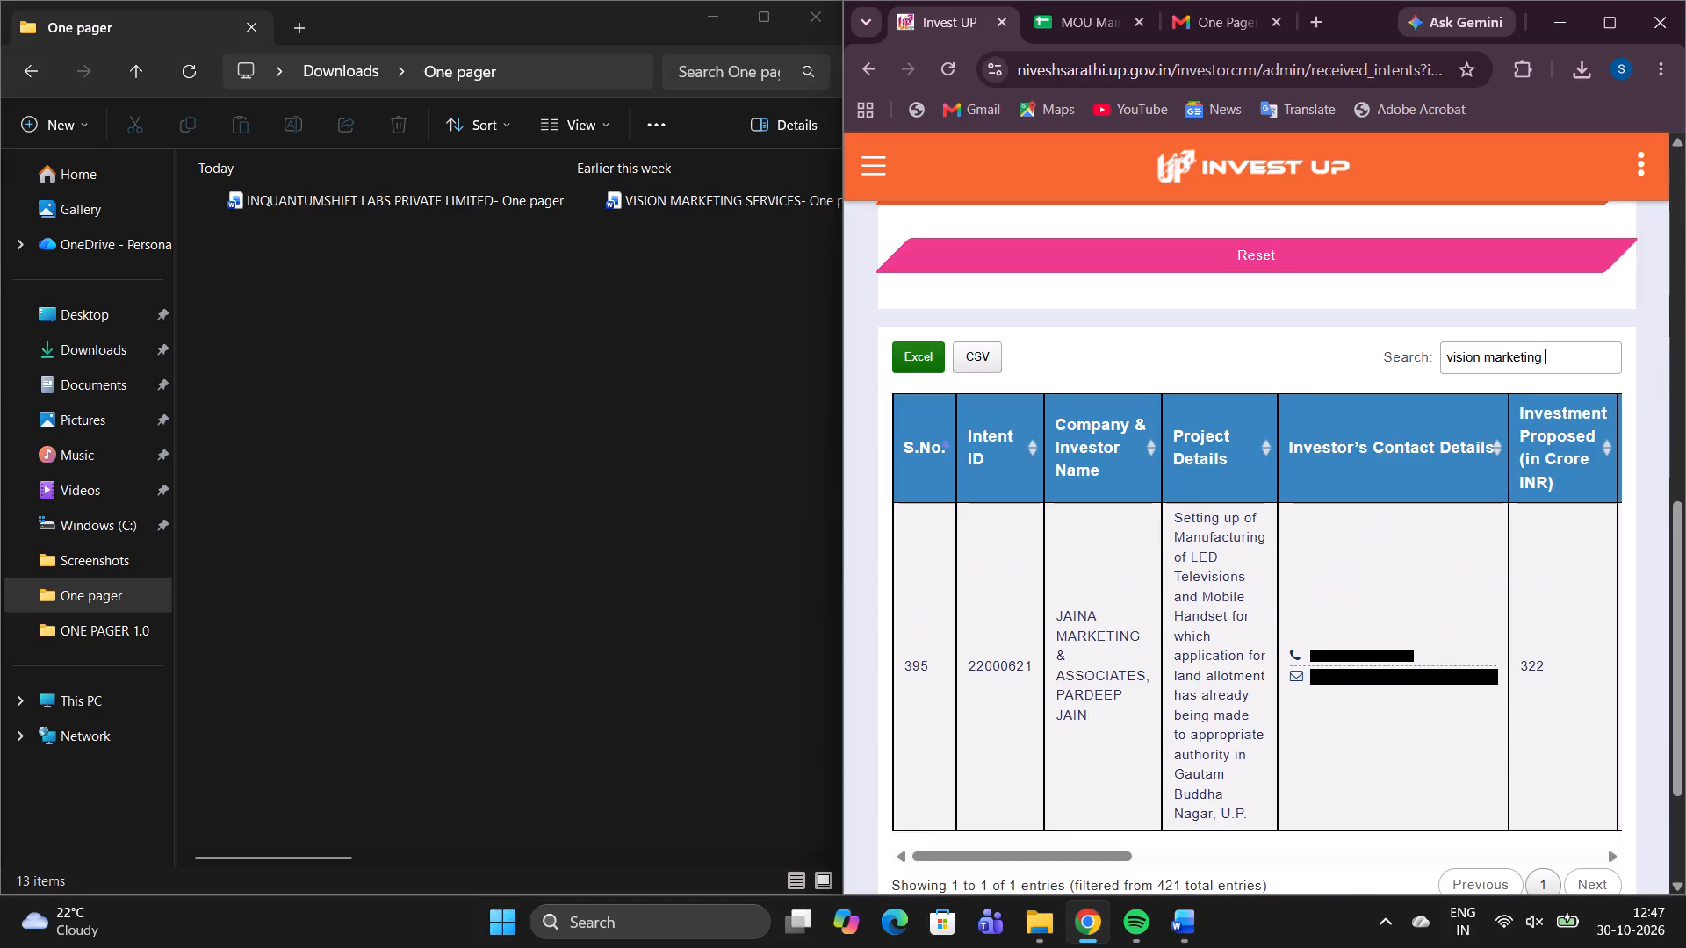
Clear the search, look through last month's files in the One pager folder, and search the intents table for balar.
key("BackSpace")
key("BackSpace")
key("BackSpace")
key("BackSpace")
key("BackSpace")
key("BackSpace")
key("BackSpace")
key("BackSpace")
key("BackSpace")
key("BackSpace")
key("BackSpace")
key("BackSpace")
key("BackSpace")
key("BackSpace")
key("BackSpace")
key("BackSpace")
key("BackSpace")
key("BackSpace")
key("BackSpace")
key("BackSpace")
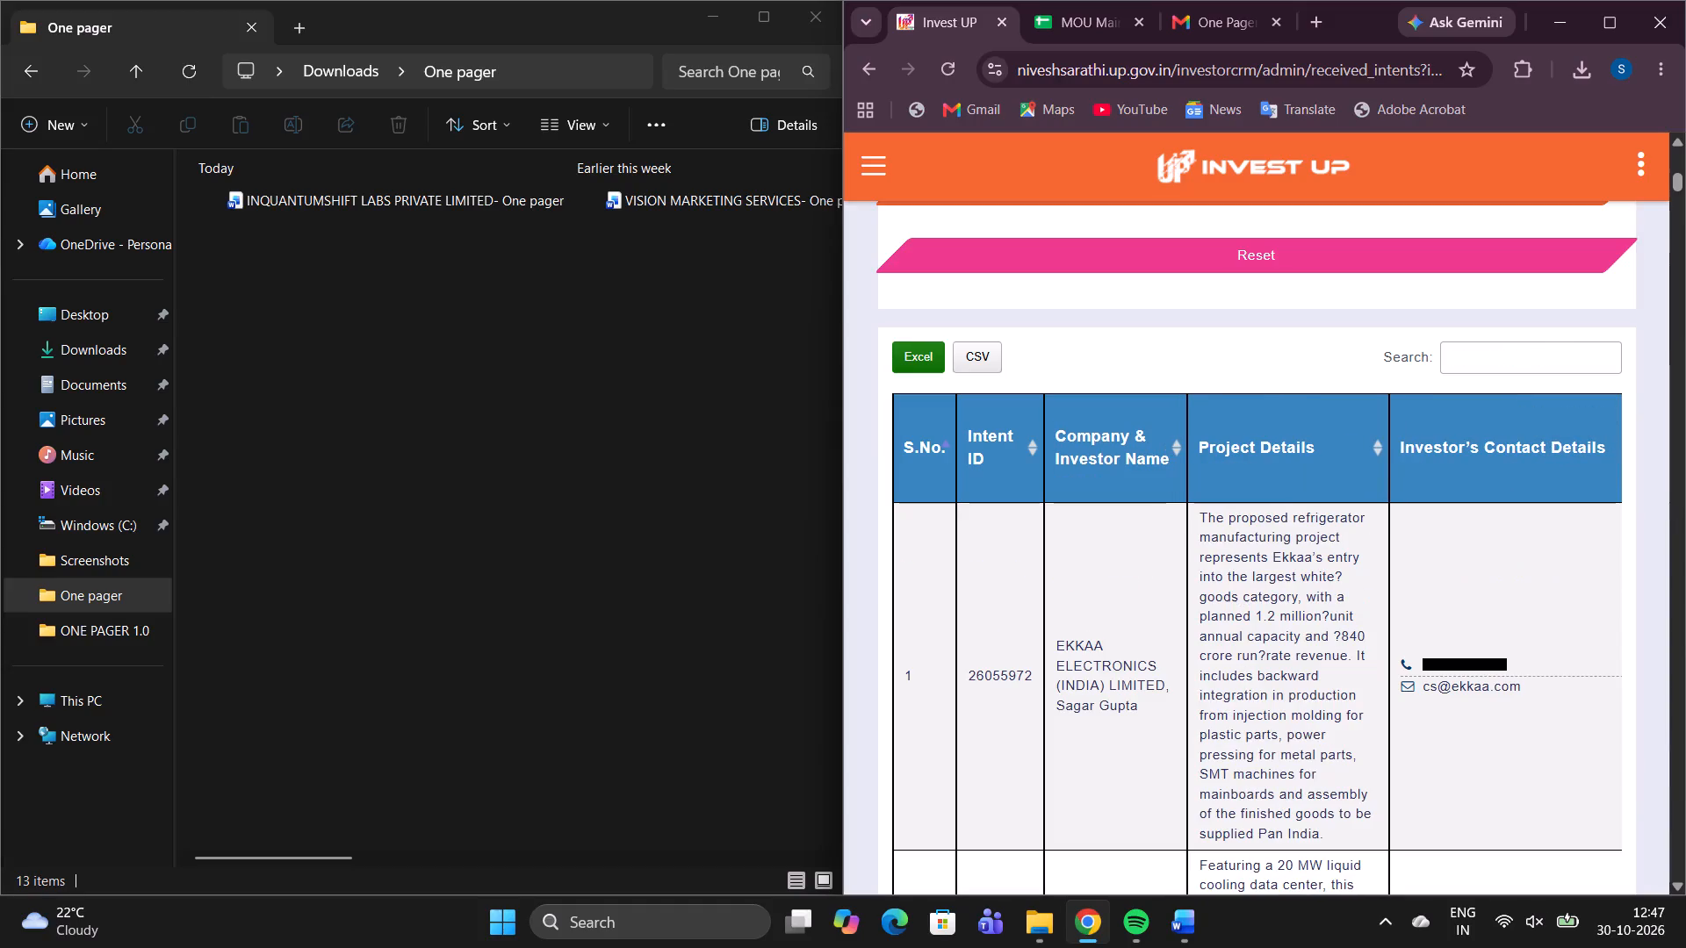
scroll(512, 465, "left", 6)
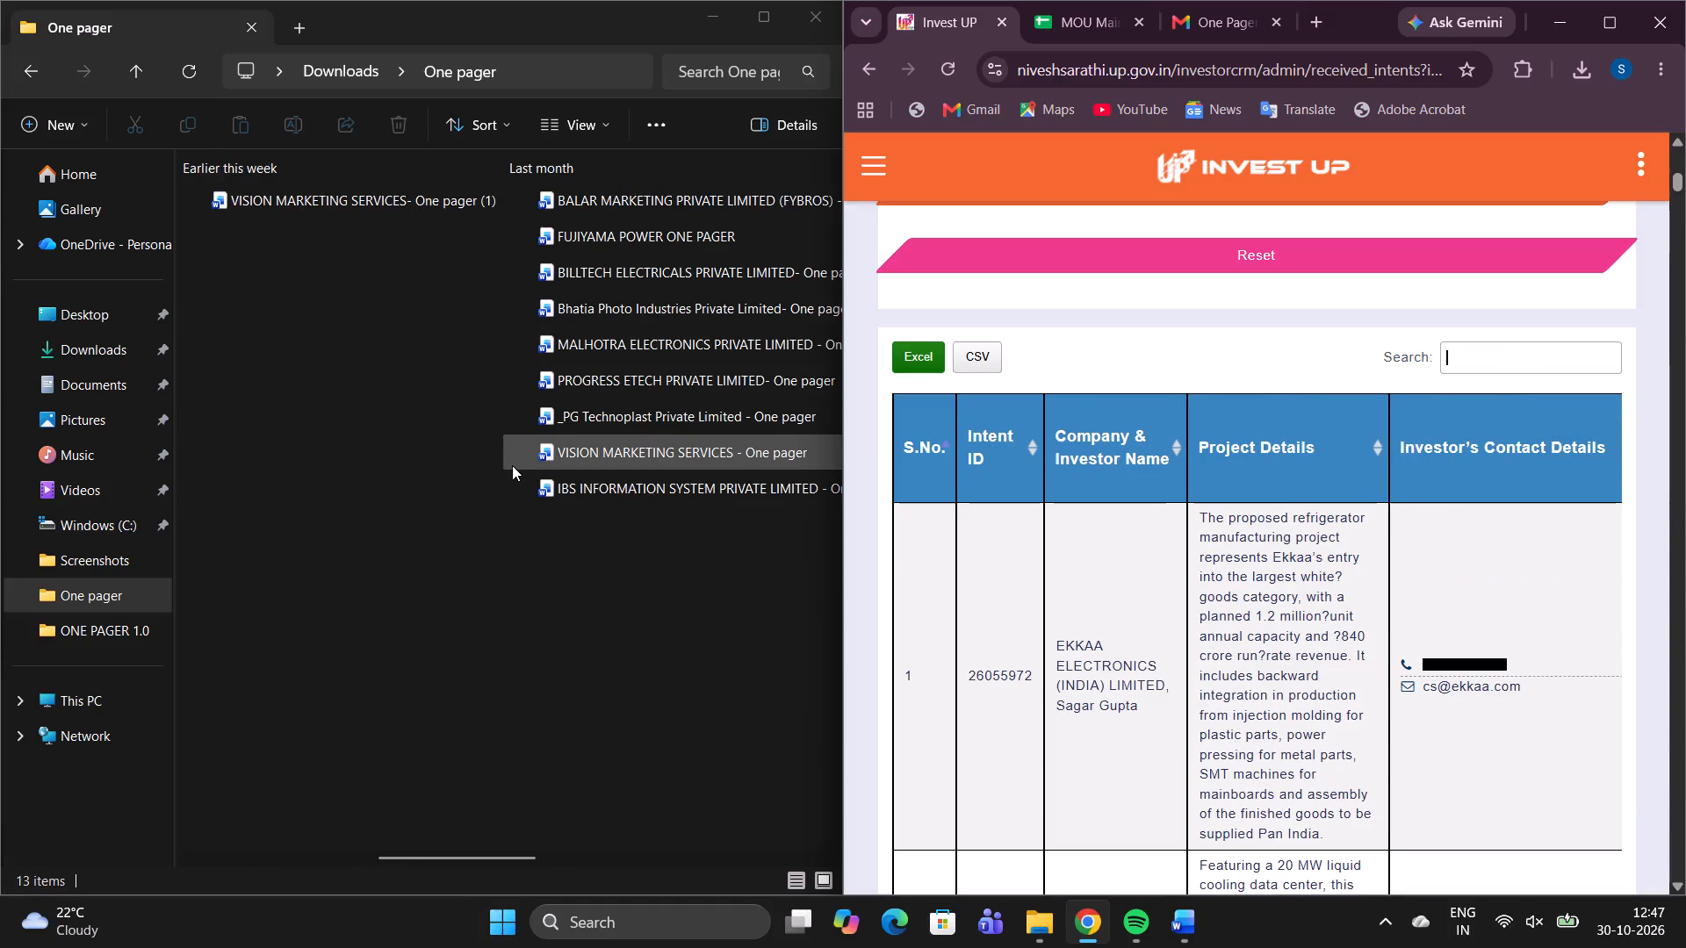
scroll(512, 465, "left", 1)
type("balar")
Replace the search term with fujiyama and examine the Fujiyama Power Systems records' Intent IDs, project details and proposed investments.
key("BackSpace")
key("BackSpace")
key("BackSpace")
key("BackSpace")
key("BackSpace")
key("BackSpace")
key("BackSpace")
key("BackSpace")
key("BackSpace")
key("BackSpace")
key("BackSpace")
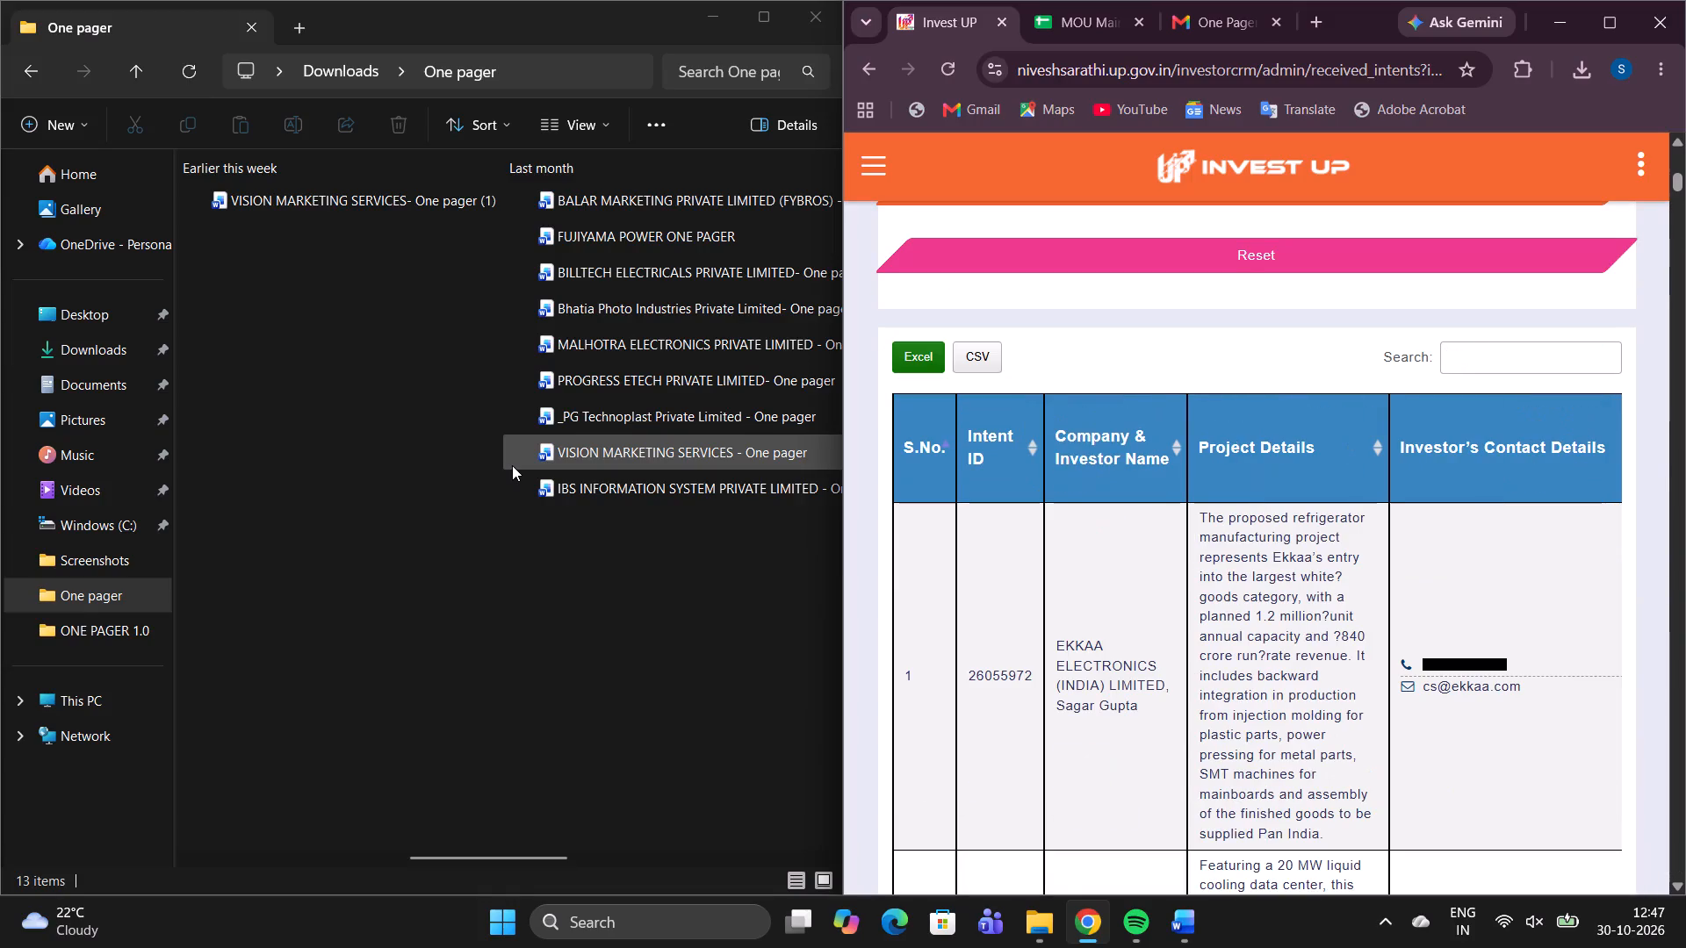
type("fujiyama")
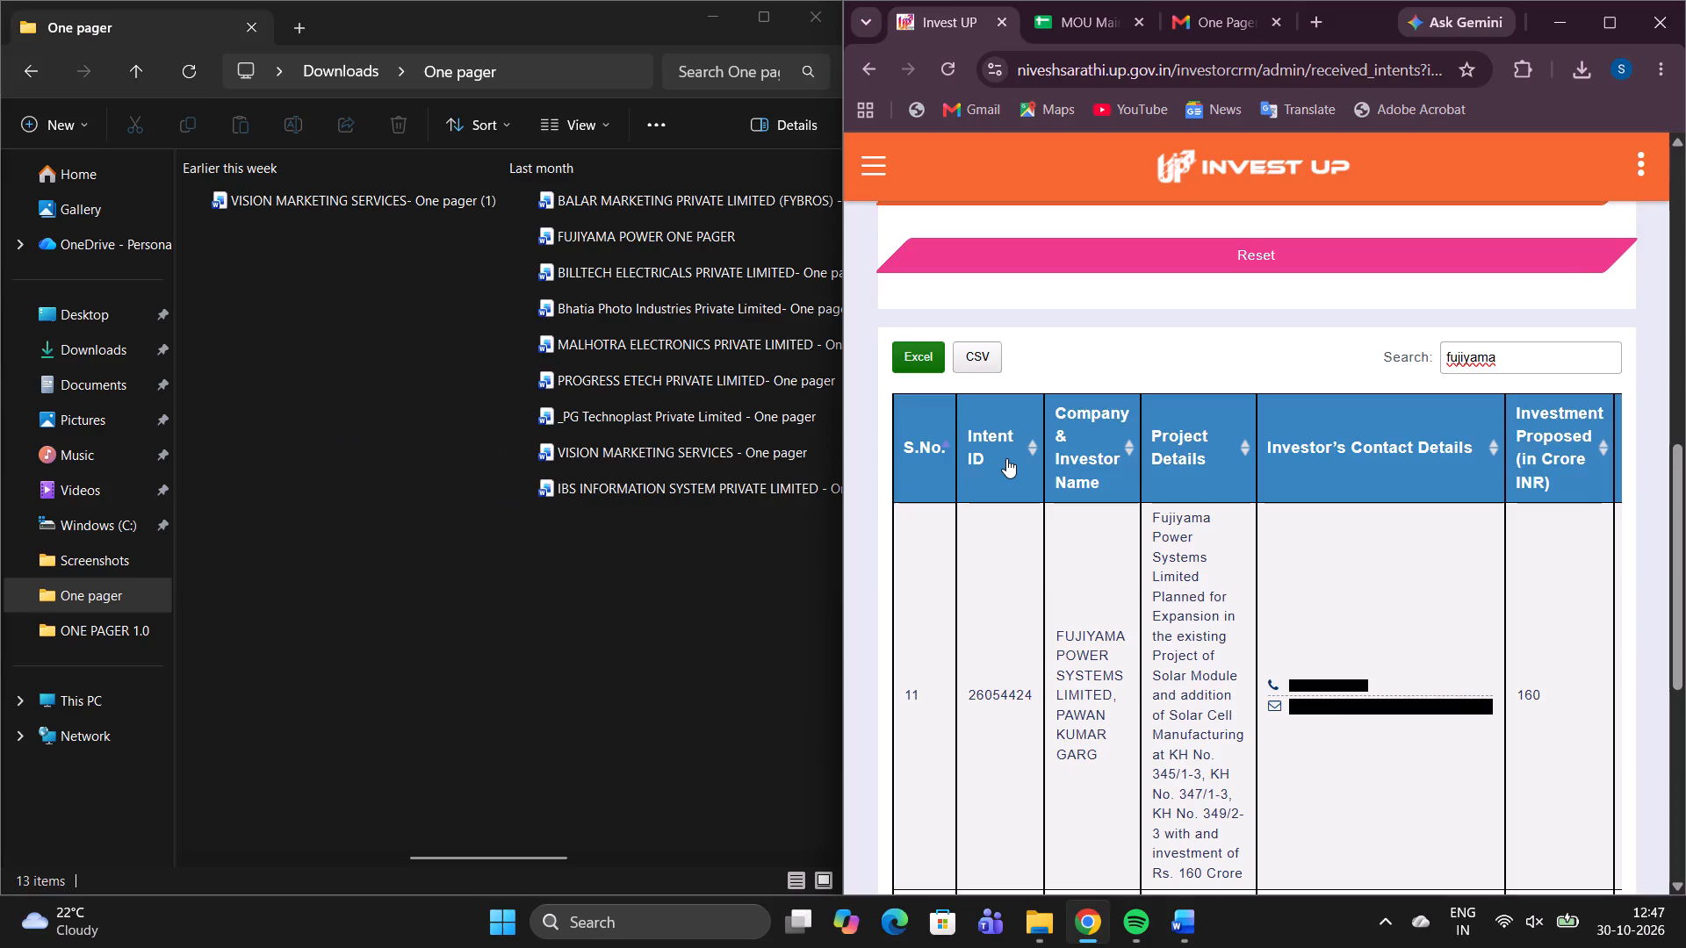
scroll(1006, 458, "down", 3)
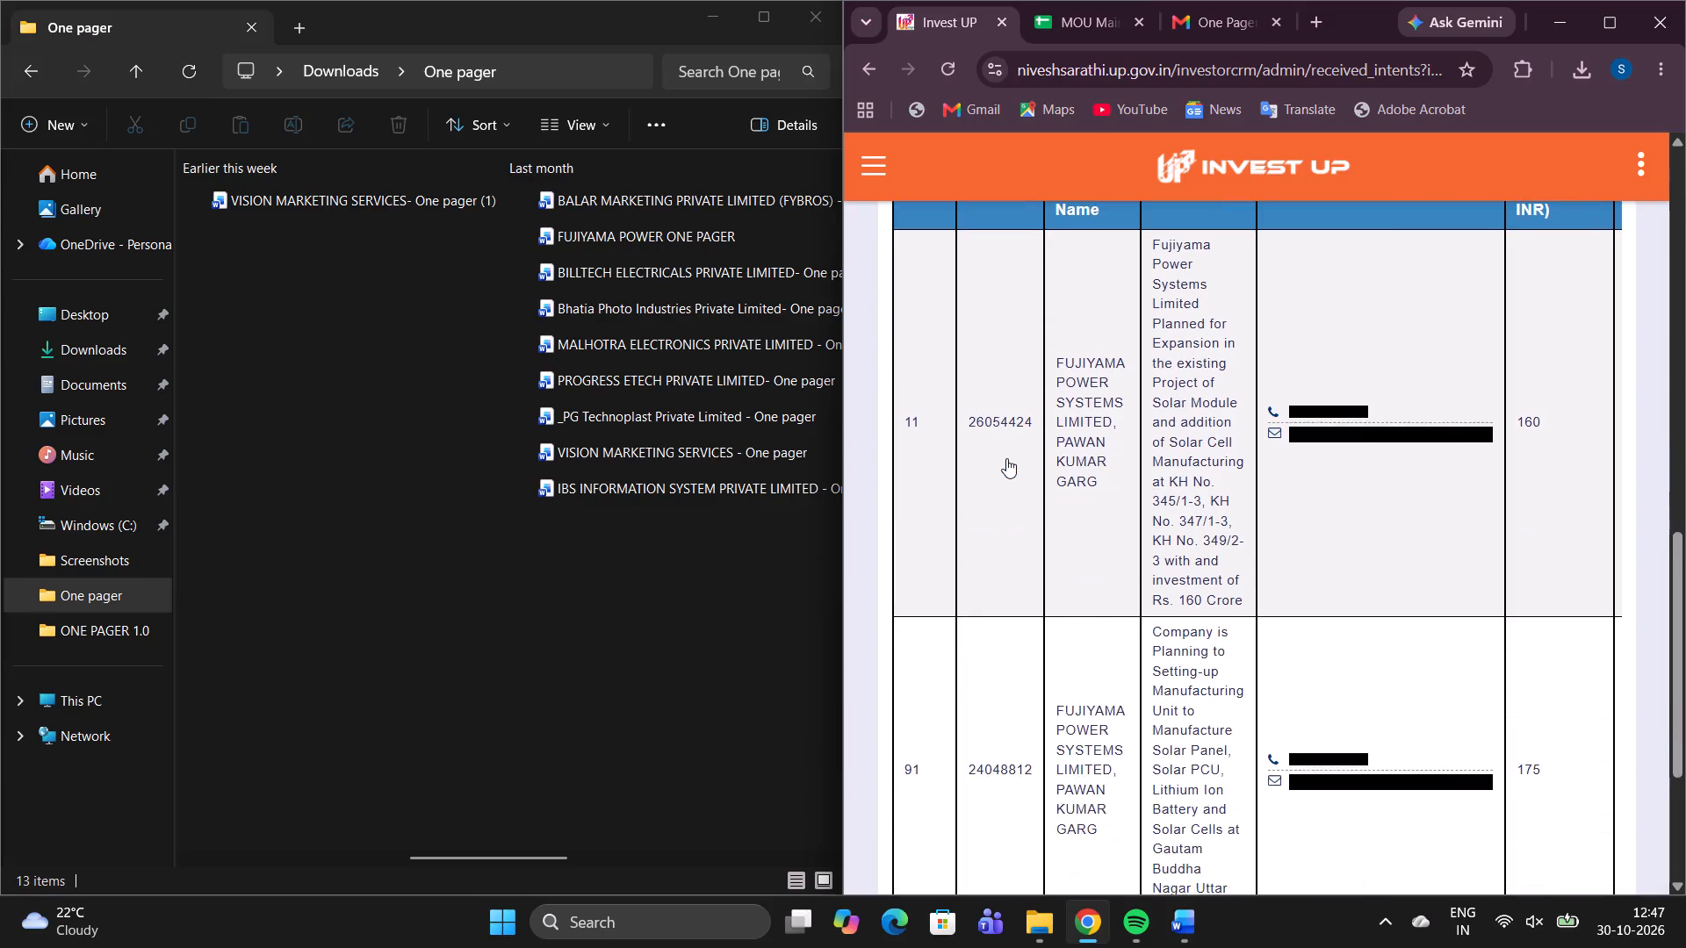
Review the two Fujiyama Power Systems intent records again and clear the fujiyama search term from the intents table.
scroll(1006, 458, "down", 4)
scroll(1006, 458, "up", 2)
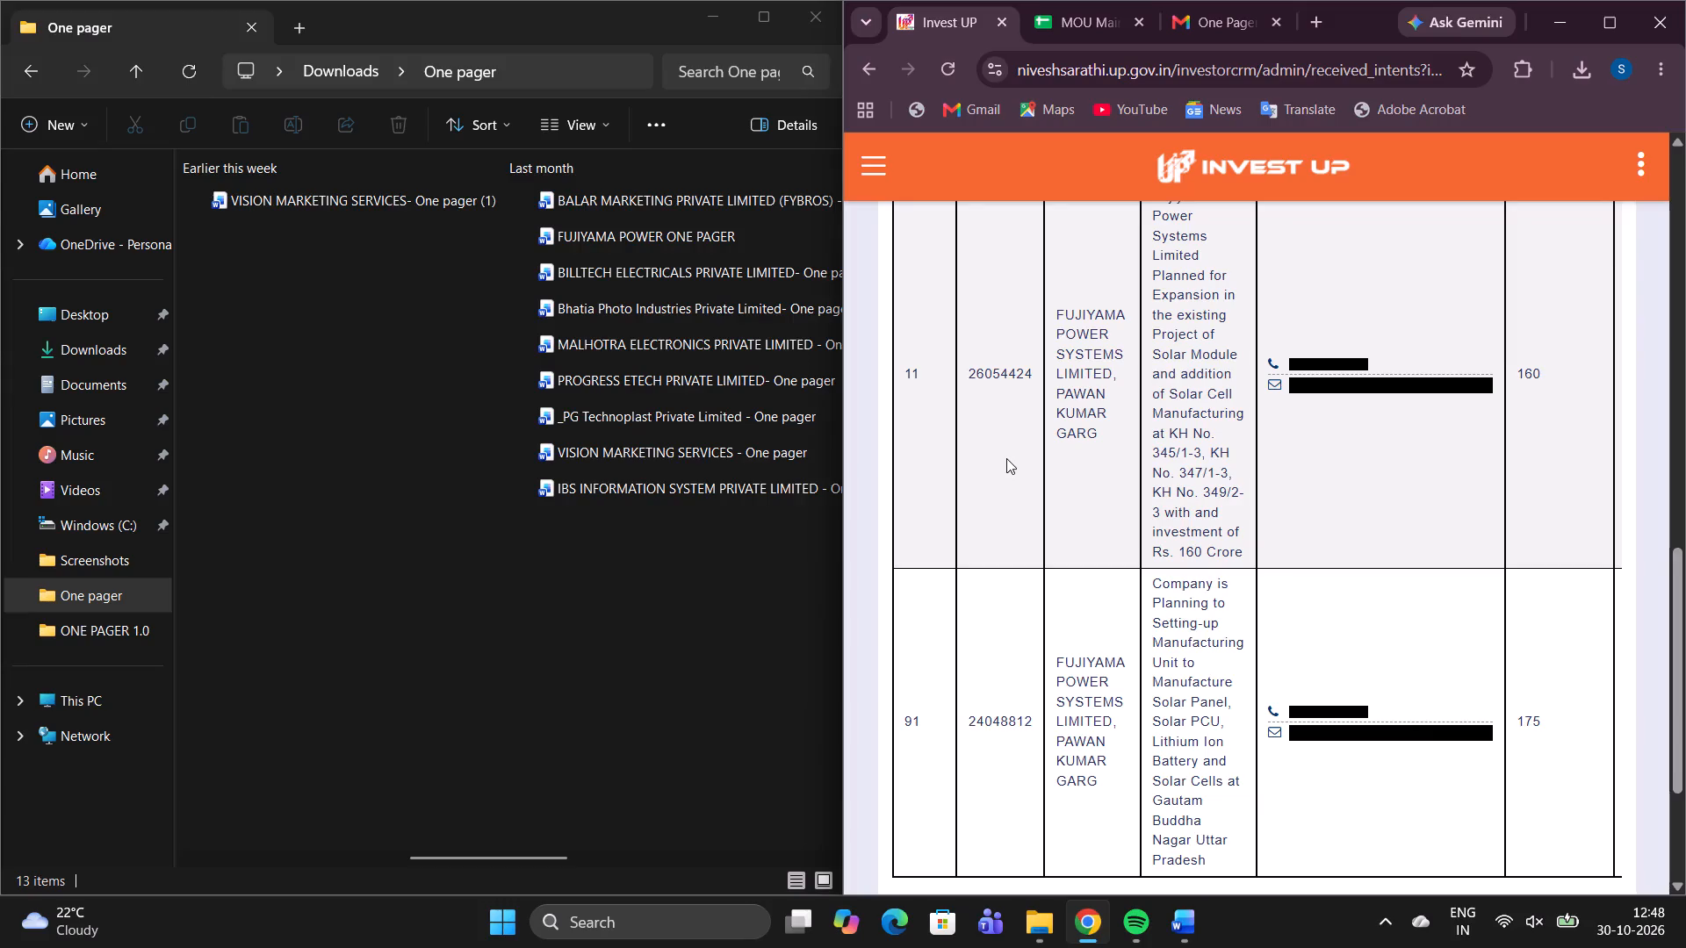
scroll(1006, 458, "up", 6)
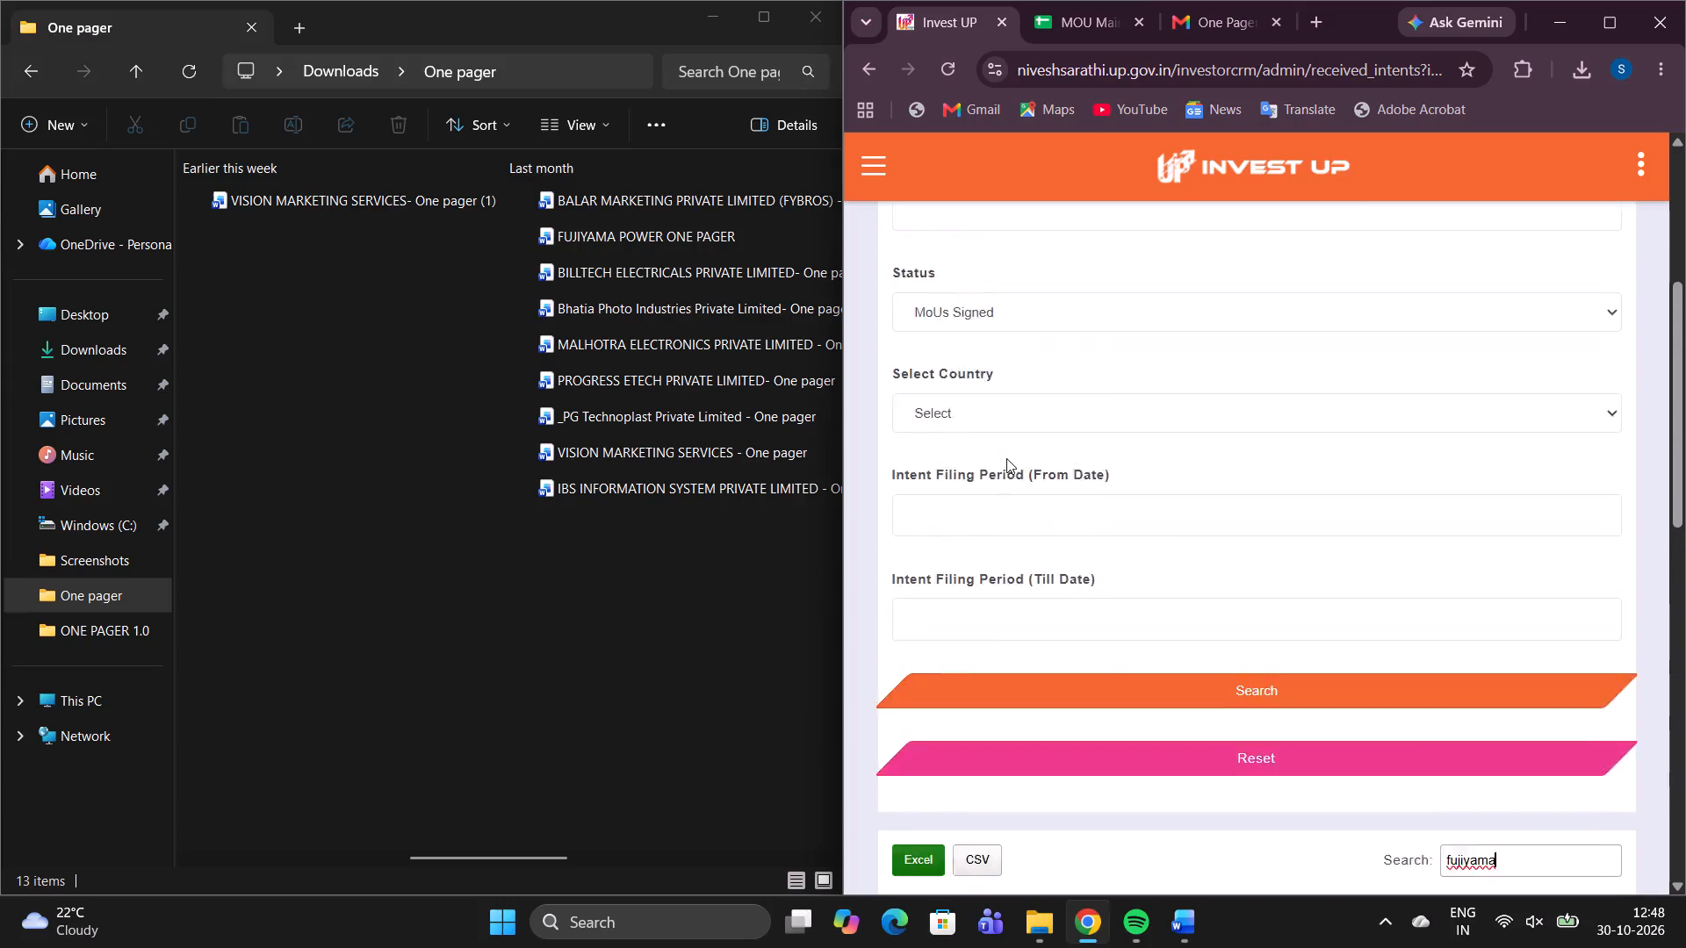
scroll(1250, 607, "down", 3)
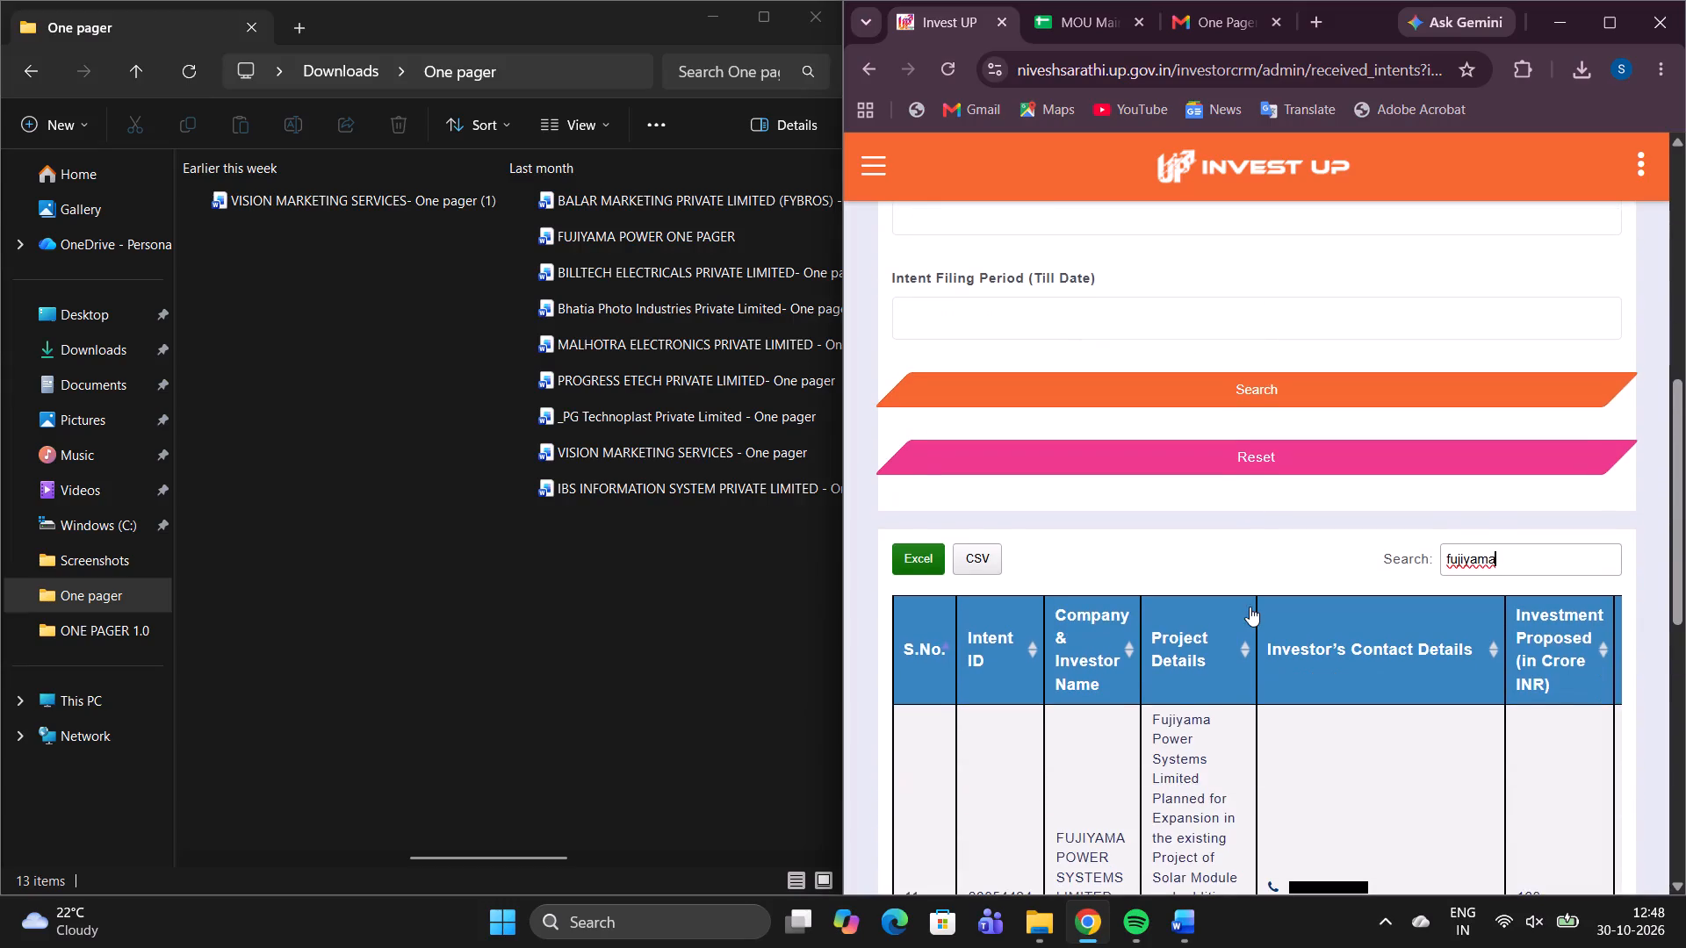
key("BackSpace")
key("BackSpace")
key("BackSpace")
key("BackSpace")
key("BackSpace")
key("BackSpace")
key("BackSpace")
key("BackSpace")
key("BackSpace")
key("BackSpace")
key("BackSpace")
key("BackSpace")
key("BackSpace")
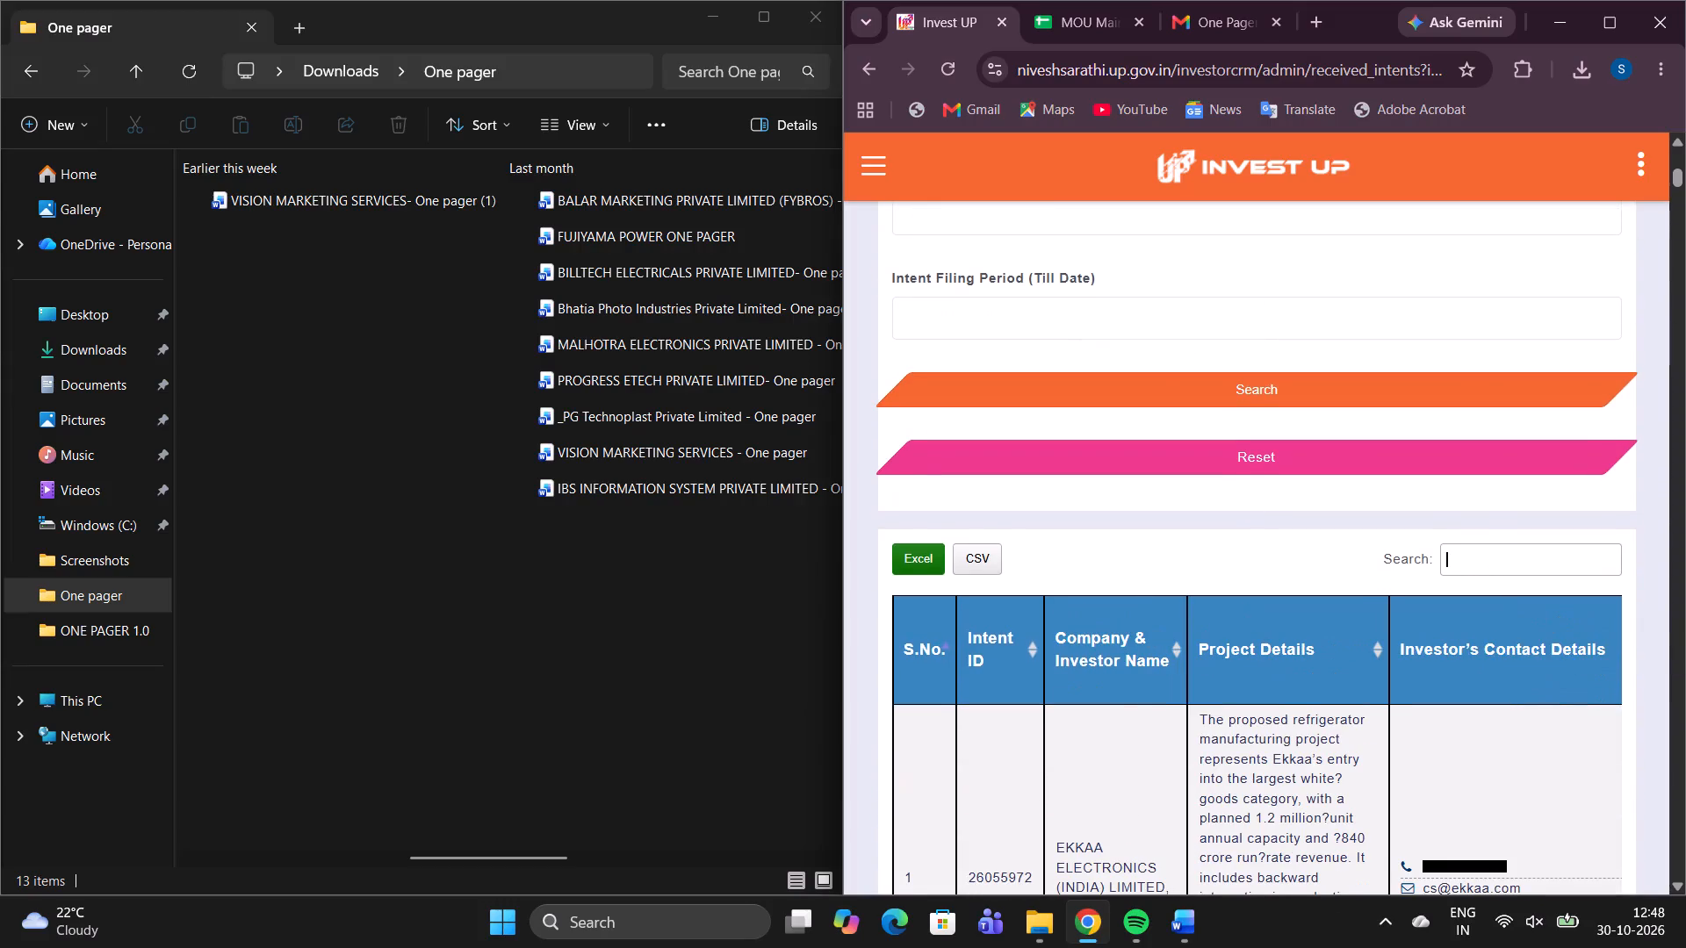
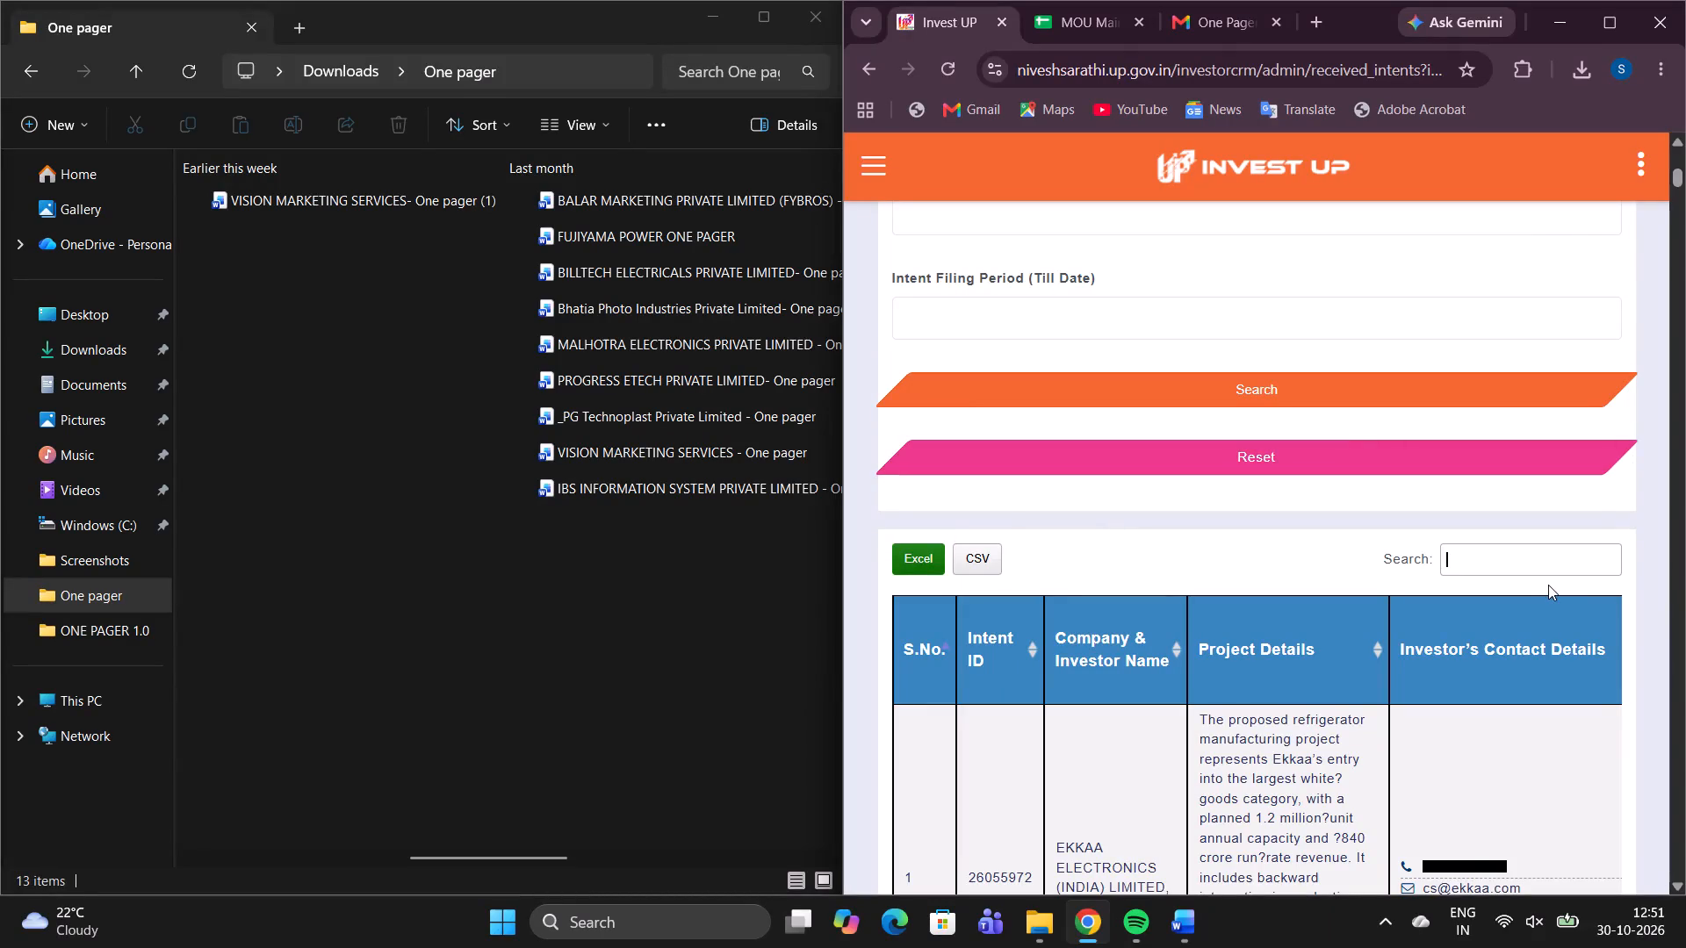
Search the intents table for billtech to check for Billtech Electricals, and clear the search term.
key("v")
key("BackSpace")
type("bit")
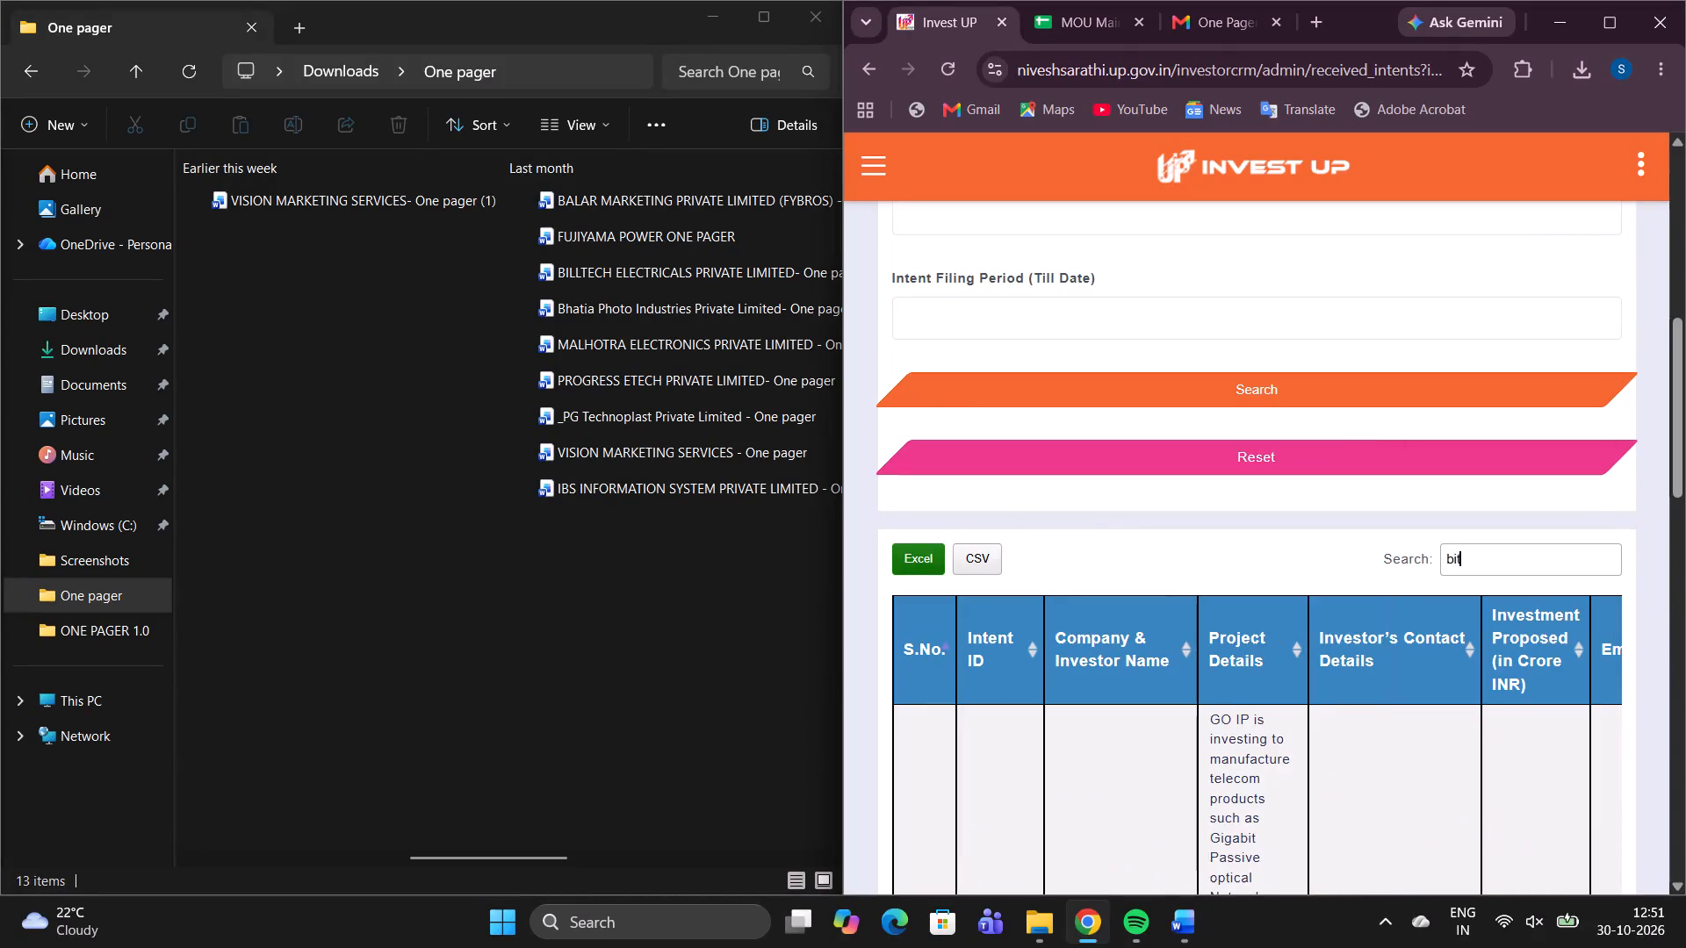
key("BackSpace")
type("ll")
type("tech")
key("BackSpace")
key("BackSpace")
key("BackSpace")
key("BackSpace")
key("BackSpace")
key("BackSpace")
key("BackSpace")
key("BackSpace")
key("BackSpace")
key("BackSpace")
key("BackSpace")
key("BackSpace")
key("BackSpace")
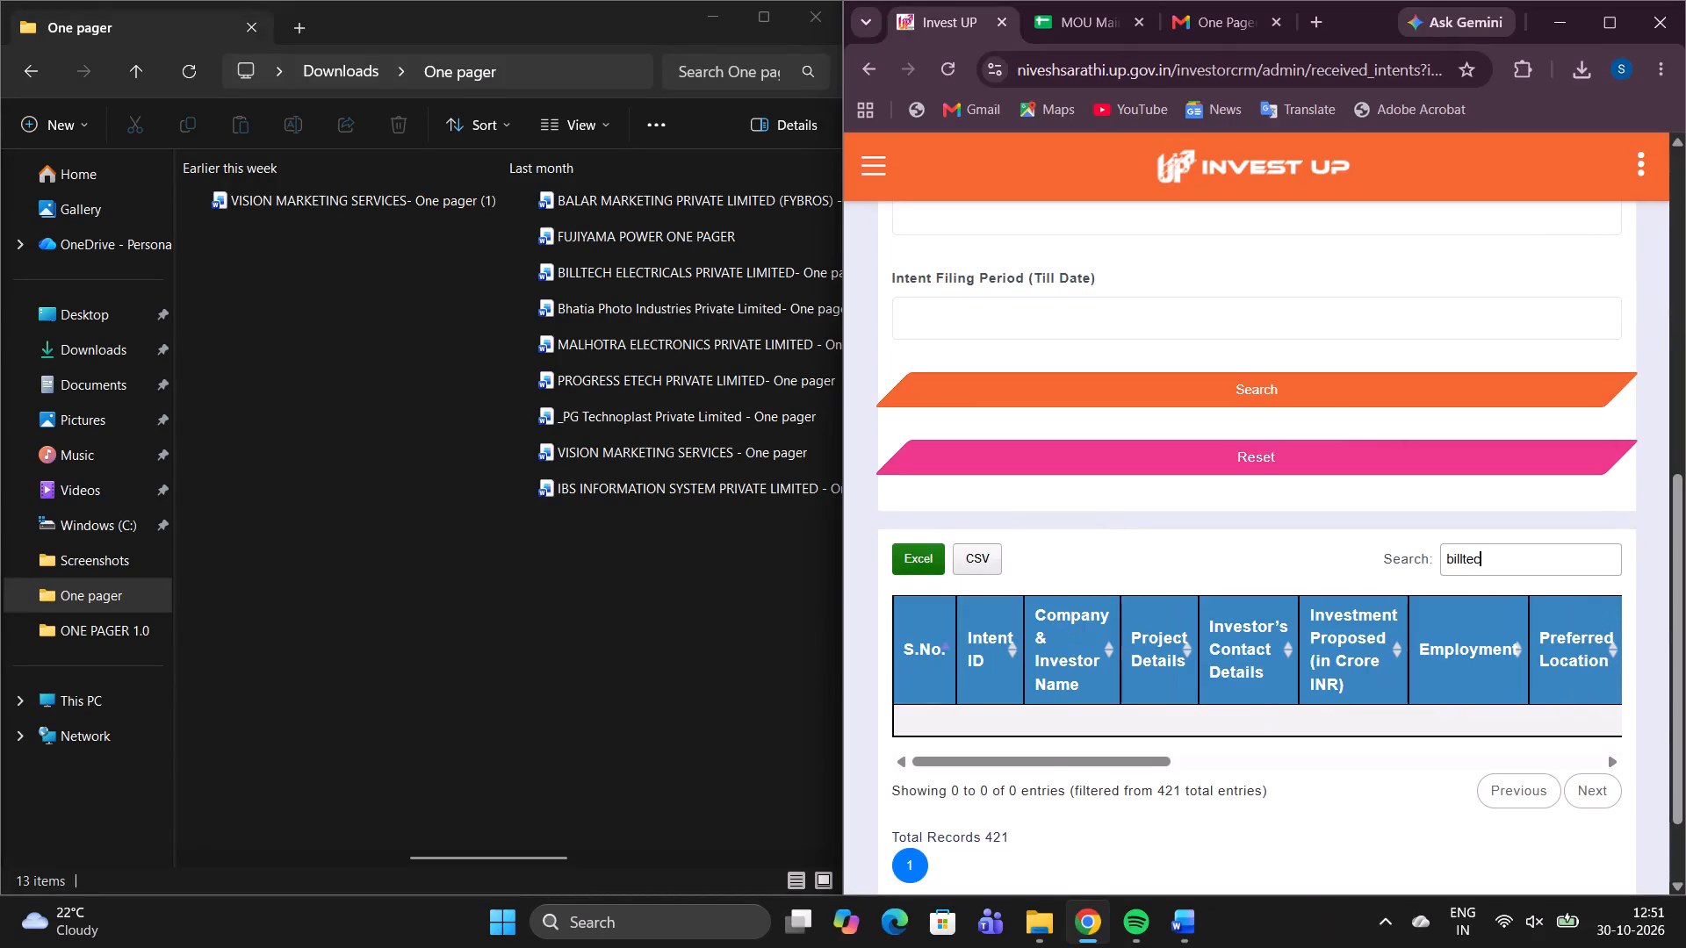
Search the intents table for bhatia to check for Bhatia Photo Industries, and clear the search term.
type("bha")
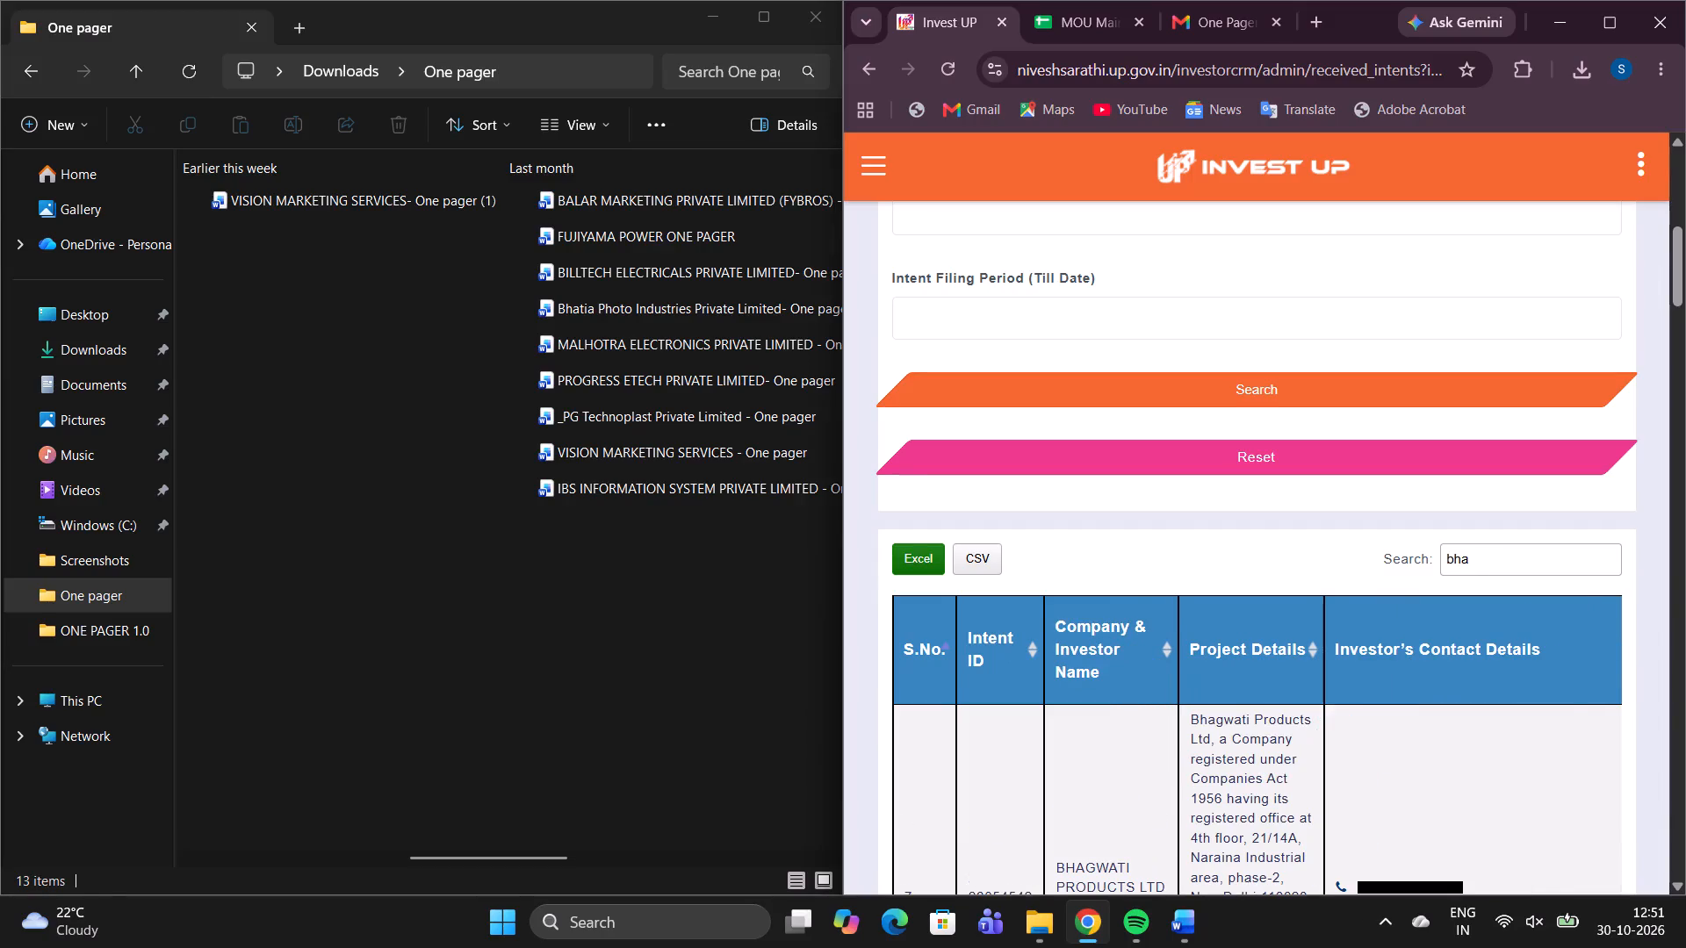
type("ti")
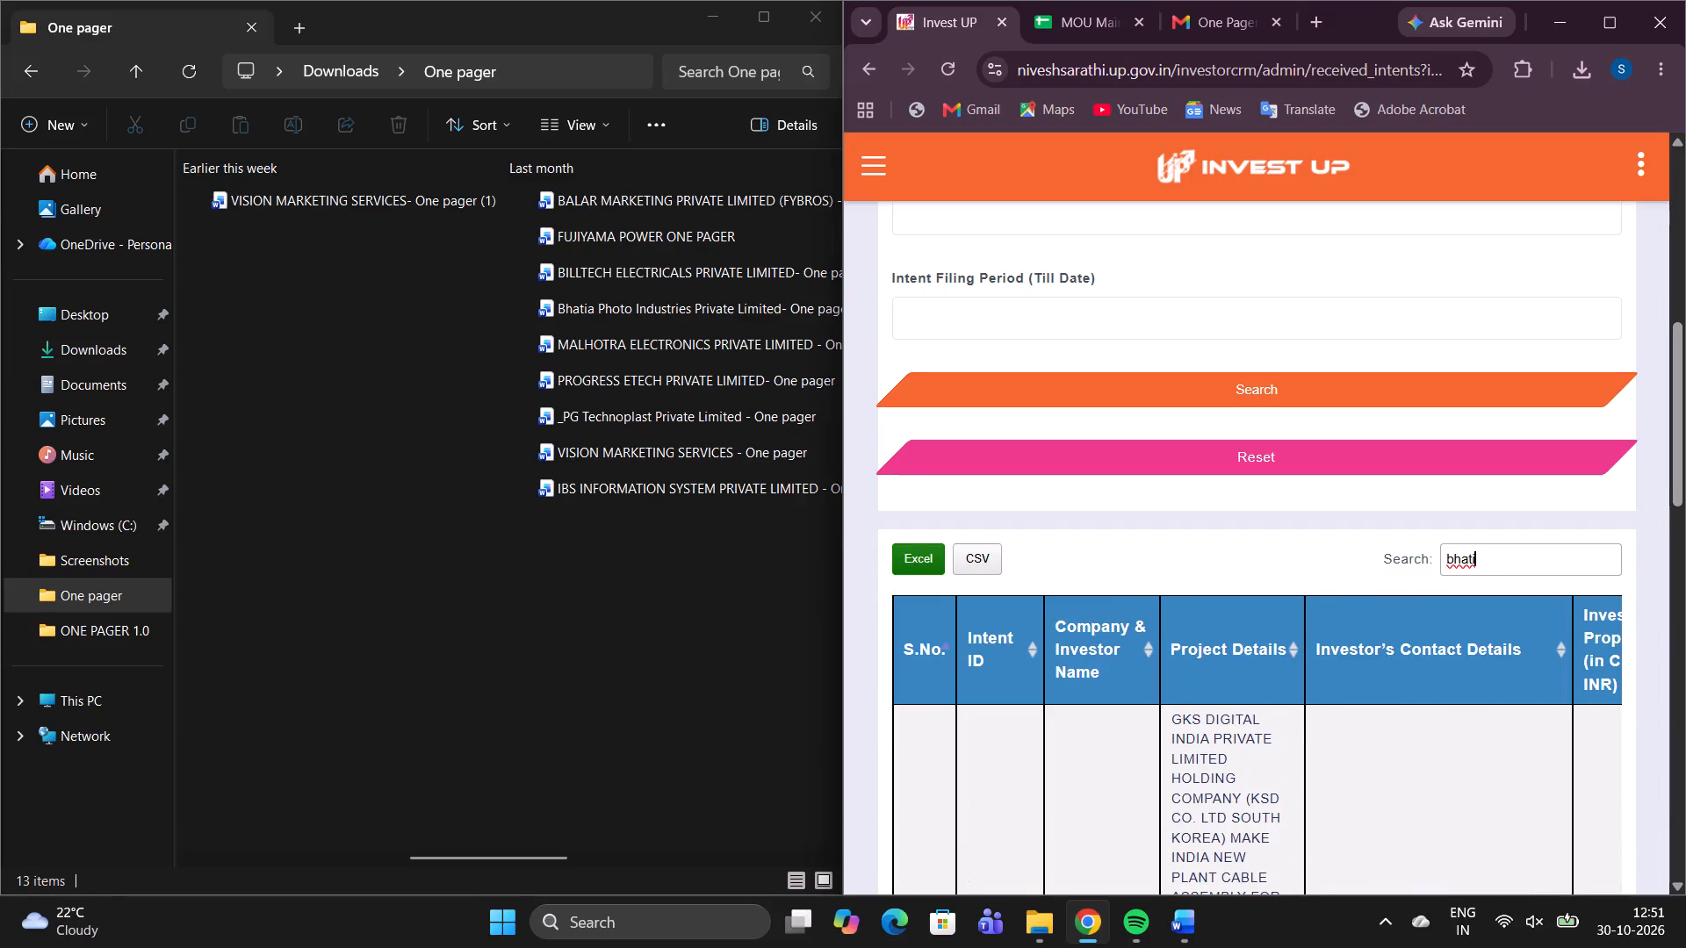
left_click(1548, 585)
key("a")
key("a")
left_click(1493, 563)
type("a")
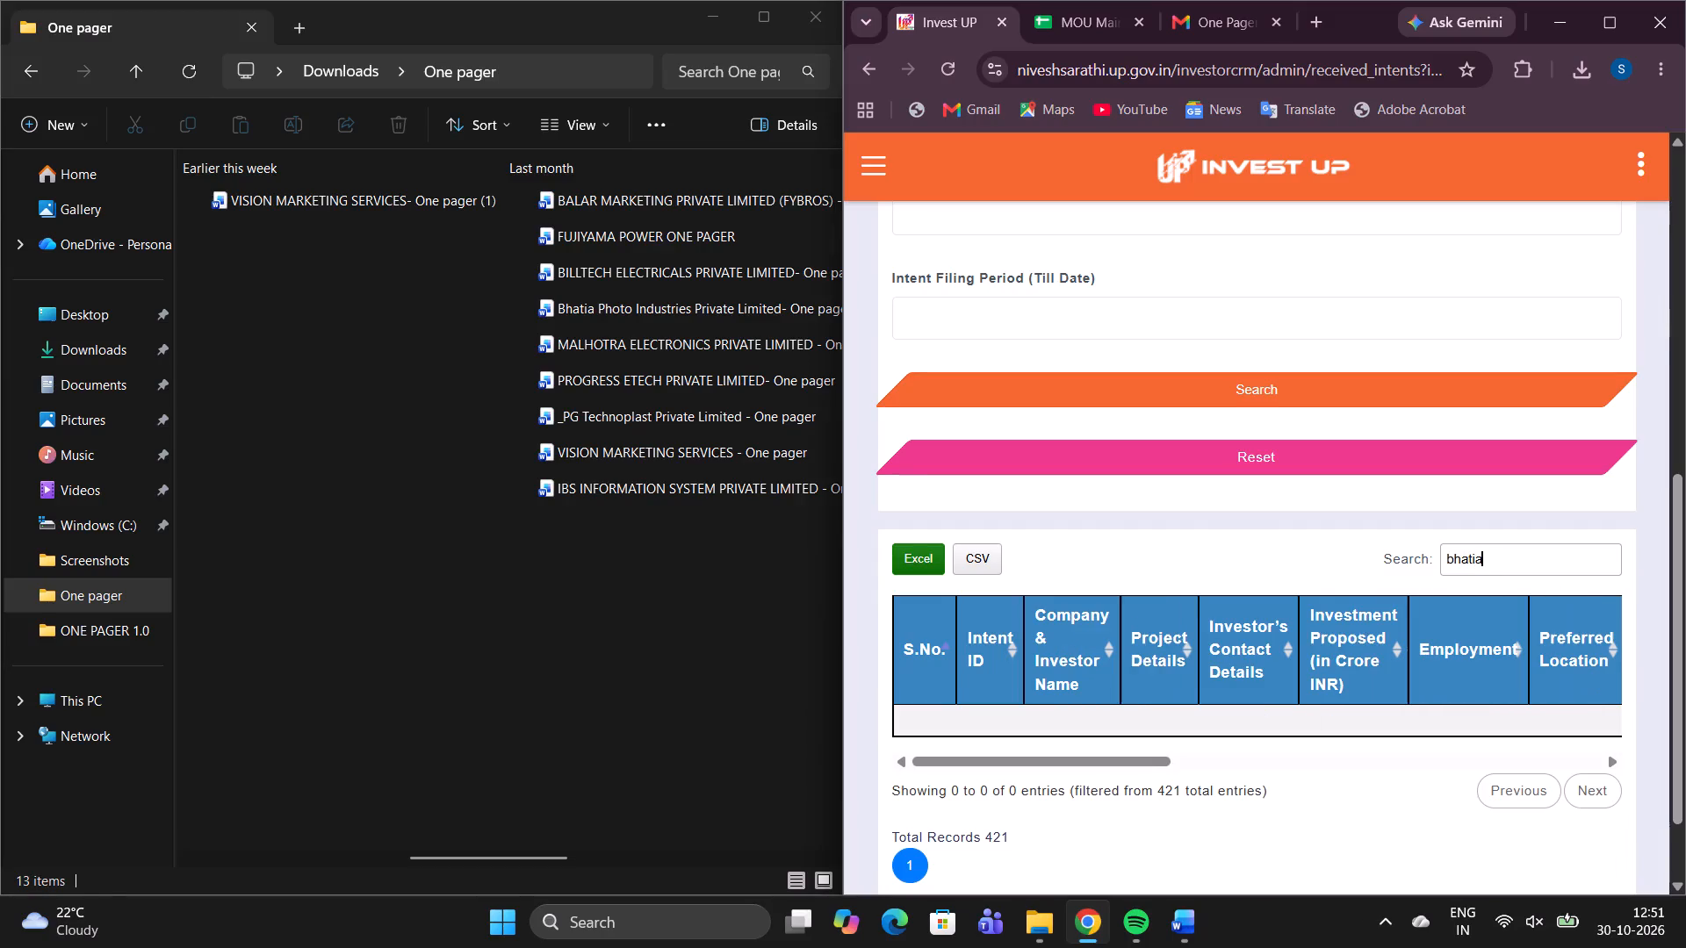
key("space")
key("BackSpace")
key("BackSpace")
key("BackSpace")
key("BackSpace")
key("BackSpace")
key("BackSpace")
key("BackSpace")
key("BackSpace")
key("BackSpace")
key("BackSpace")
key("BackSpace")
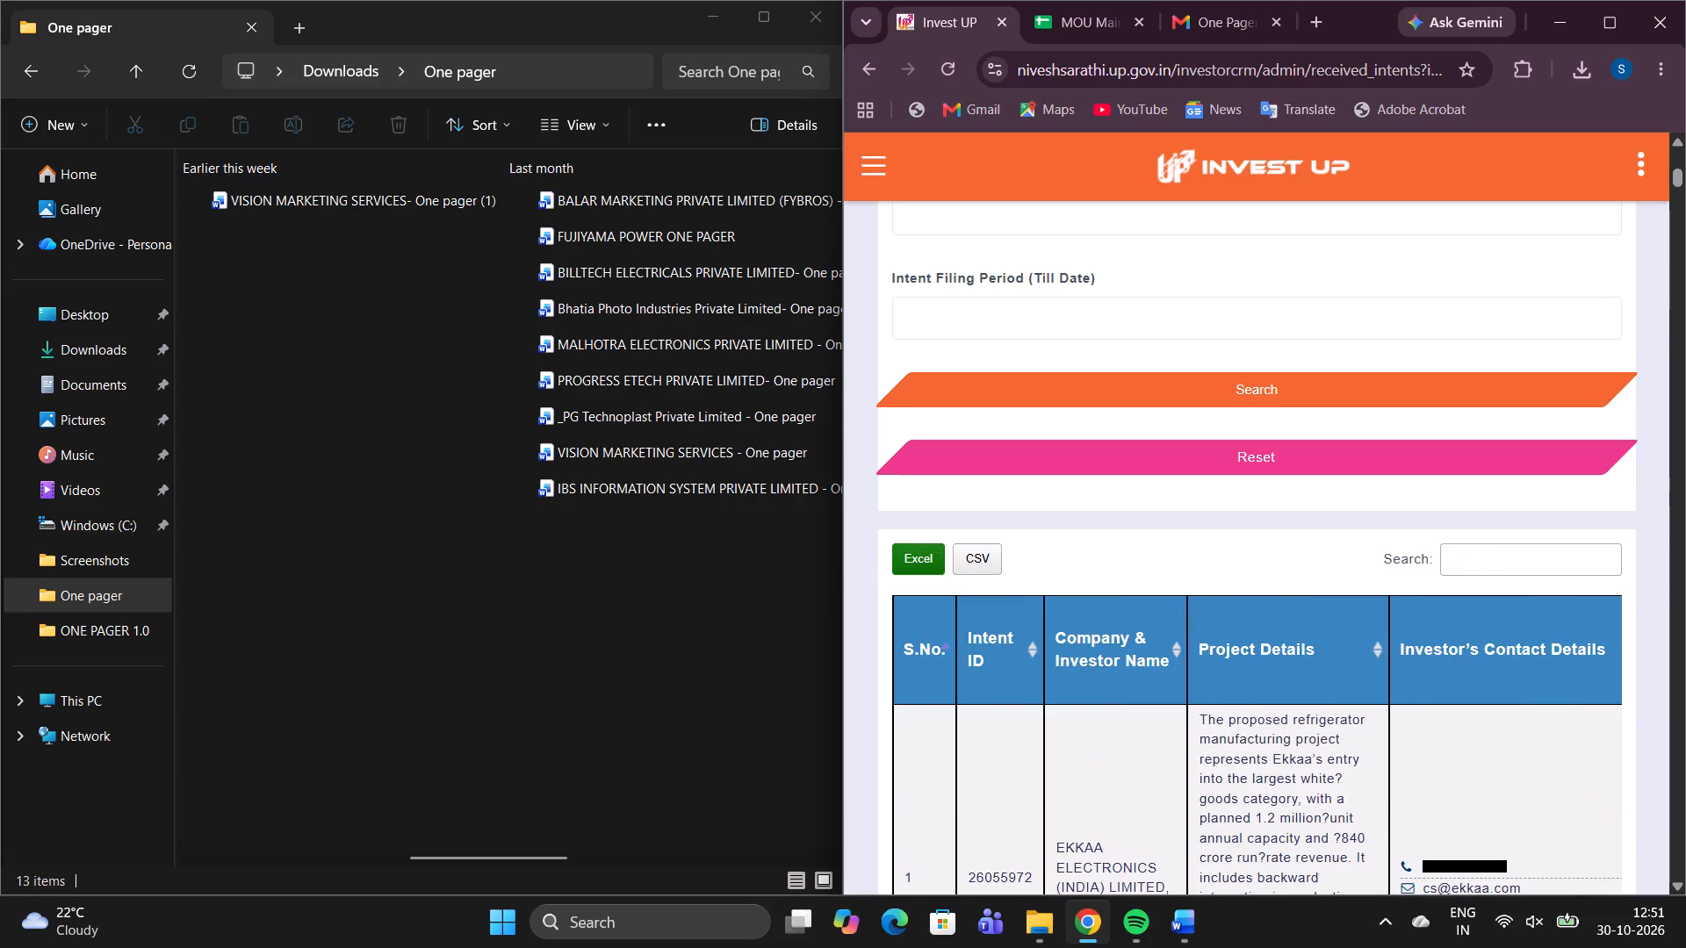
Search the intents table for malho to check for Malhotra Electronics, and clear the search term.
type("mal")
type("ho")
key("BackSpace")
key("BackSpace")
key("BackSpace")
key("BackSpace")
key("BackSpace")
key("BackSpace")
key("BackSpace")
key("BackSpace")
key("BackSpace")
key("BackSpace")
key("BackSpace")
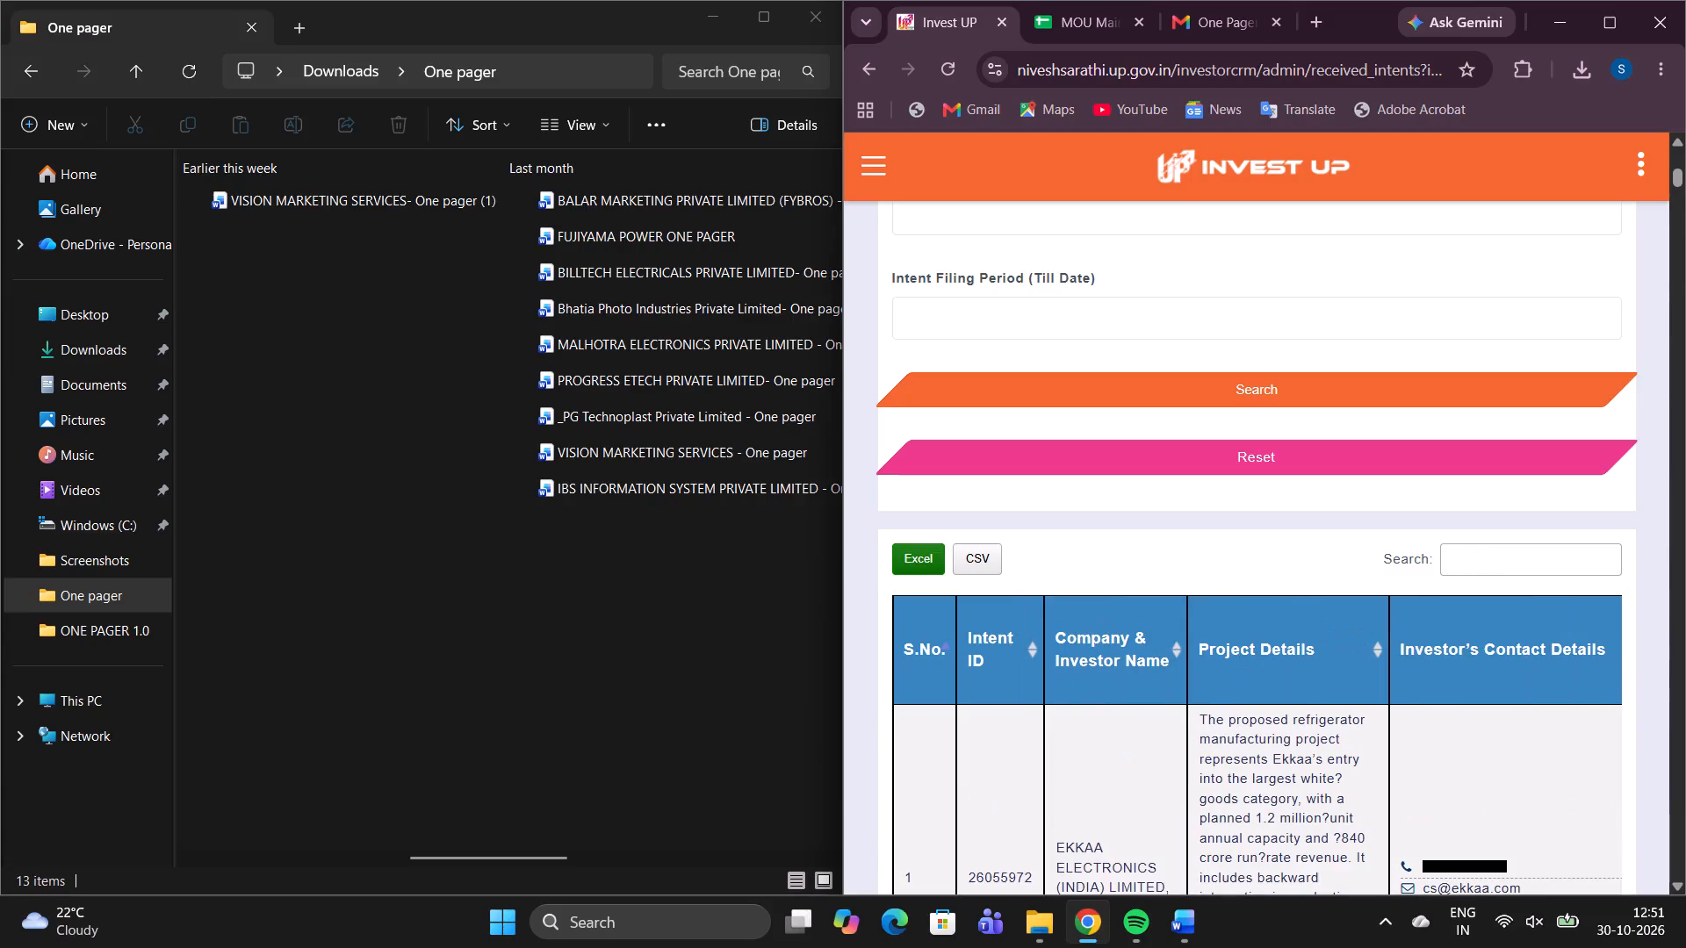
Search the intents table for progress to check for Progress Etech, and clear the search term.
type("progress")
key("BackSpace")
key("BackSpace")
key("BackSpace")
key("BackSpace")
key("BackSpace")
key("BackSpace")
key("BackSpace")
key("BackSpace")
key("BackSpace")
key("BackSpace")
key("BackSpace")
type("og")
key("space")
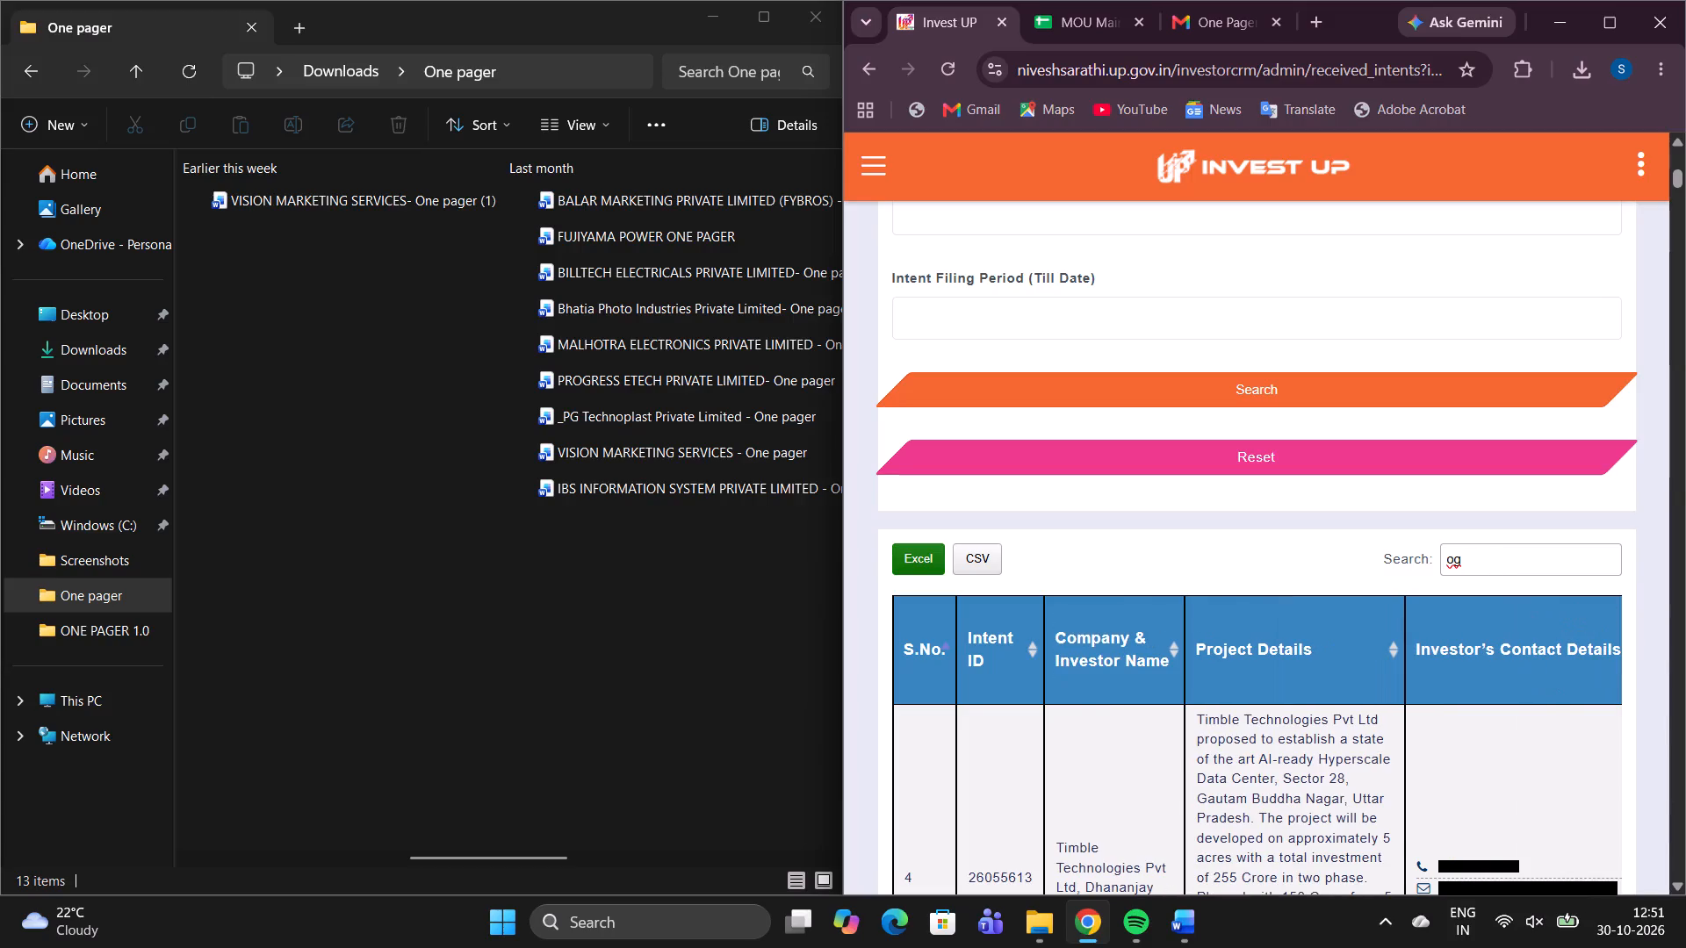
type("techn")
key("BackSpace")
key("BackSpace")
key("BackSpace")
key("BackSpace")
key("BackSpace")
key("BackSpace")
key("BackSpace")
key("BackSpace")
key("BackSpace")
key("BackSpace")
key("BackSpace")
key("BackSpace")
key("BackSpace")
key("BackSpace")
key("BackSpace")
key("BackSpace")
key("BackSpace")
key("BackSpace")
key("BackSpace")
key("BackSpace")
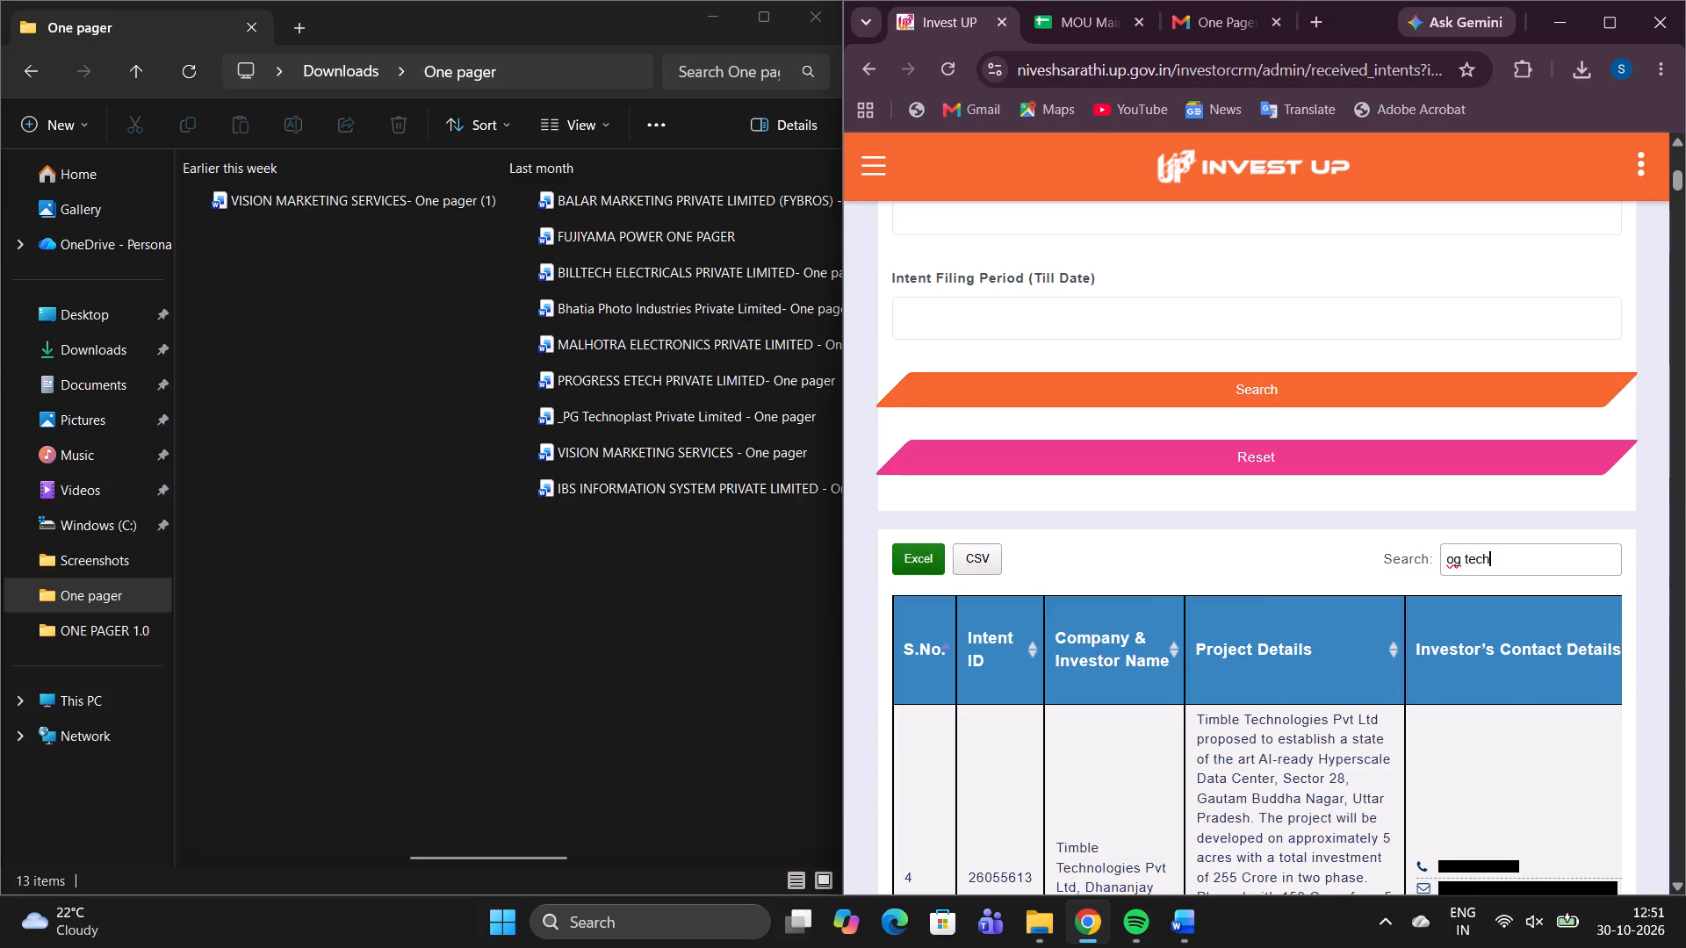
Search the intents table for pg technoplast to check for PG Technoplast Private Limited, and clear the search term.
type("pg tr")
key("BackSpace")
type("echn")
key("o")
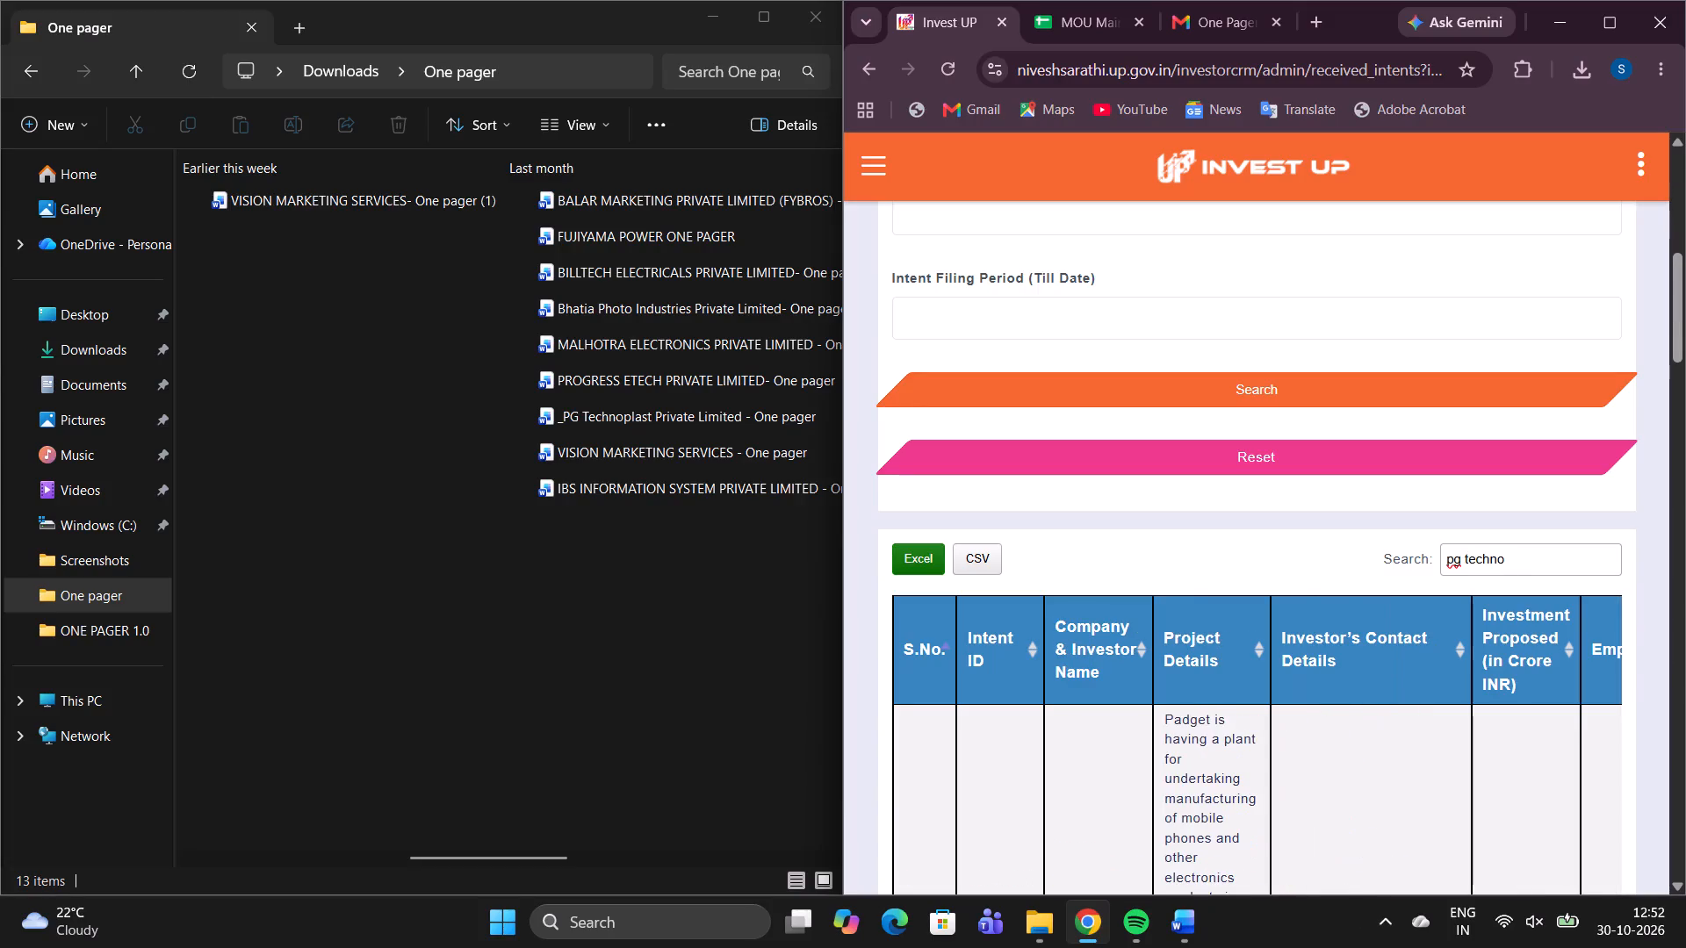
key("p")
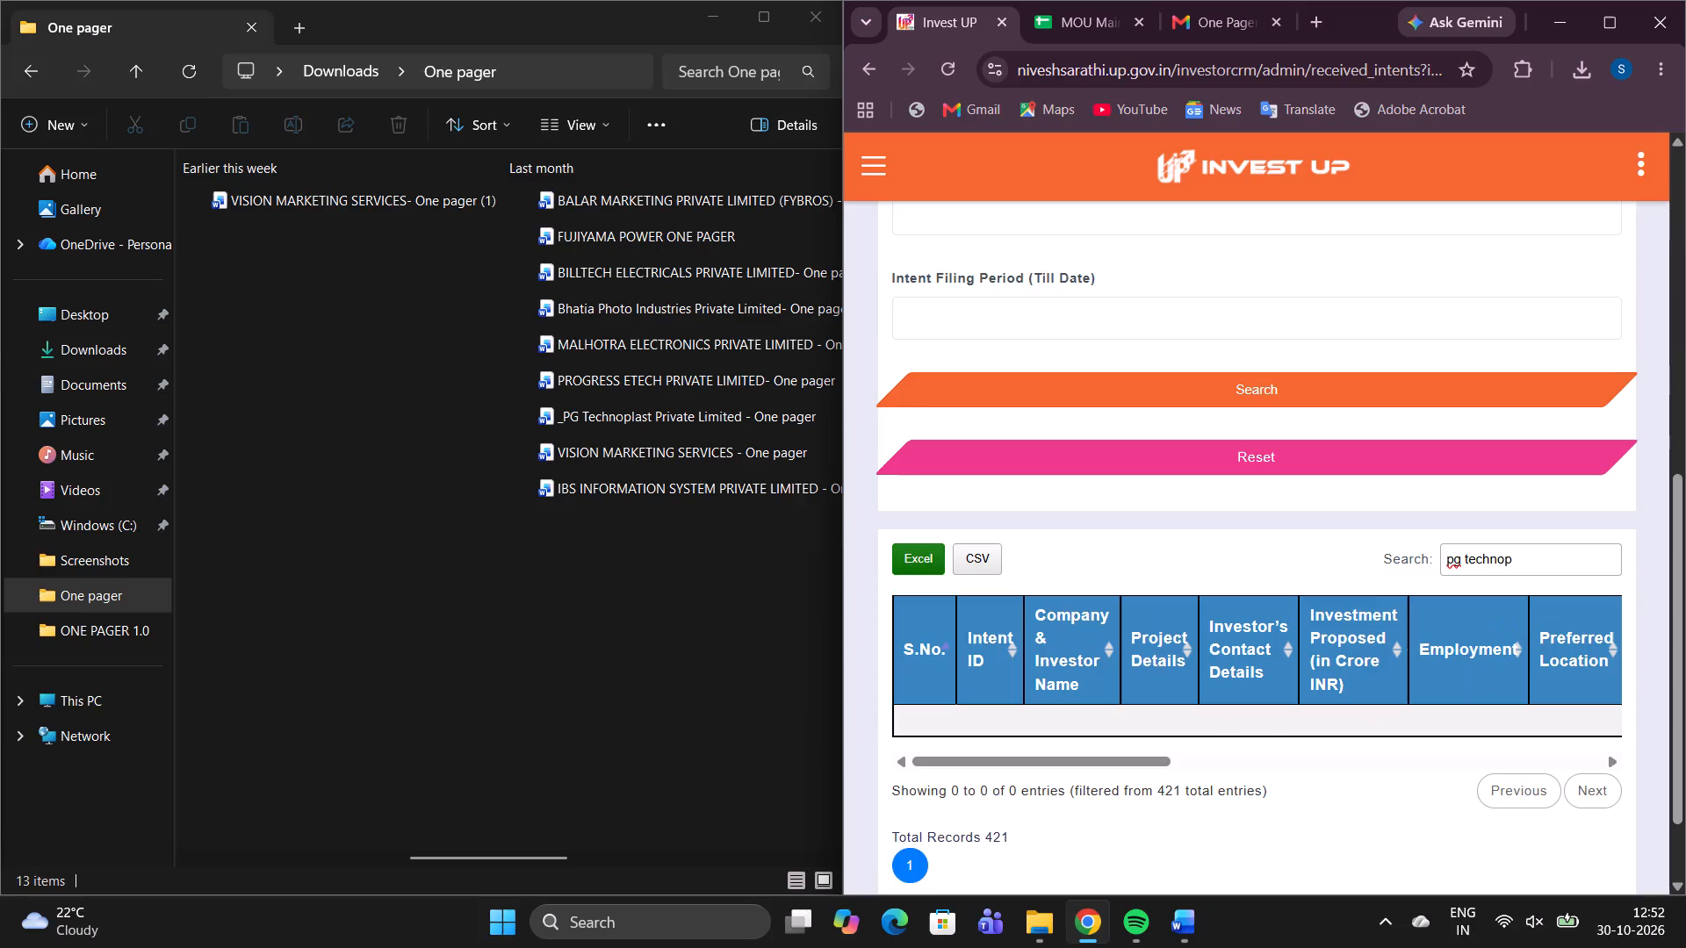
type("last")
key("space")
key("BackSpace")
key("BackSpace")
key("BackSpace")
key("BackSpace")
key("BackSpace")
key("BackSpace")
key("BackSpace")
key("BackSpace")
key("BackSpace")
key("BackSpace")
key("BackSpace")
key("BackSpace")
key("BackSpace")
key("BackSpace")
key("BackSpace")
key("BackSpace")
key("BackSpace")
key("BackSpace")
key("BackSpace")
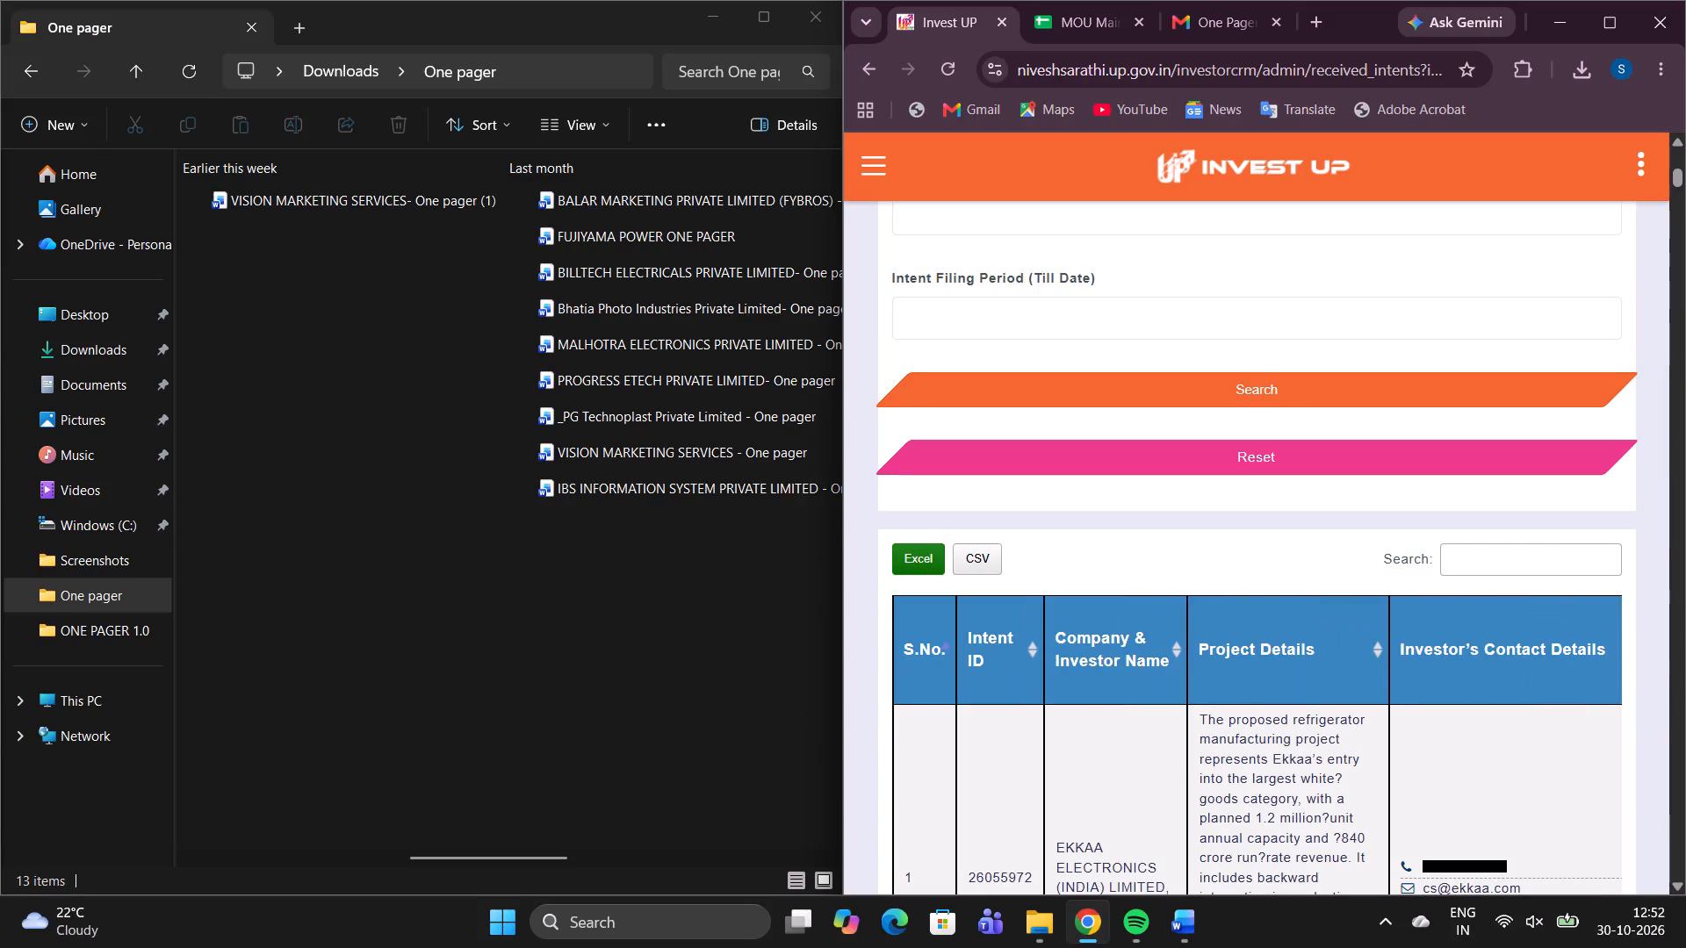
Search the intents table for ibs info to check for IBS Information System, and clear the search term.
type("ibs")
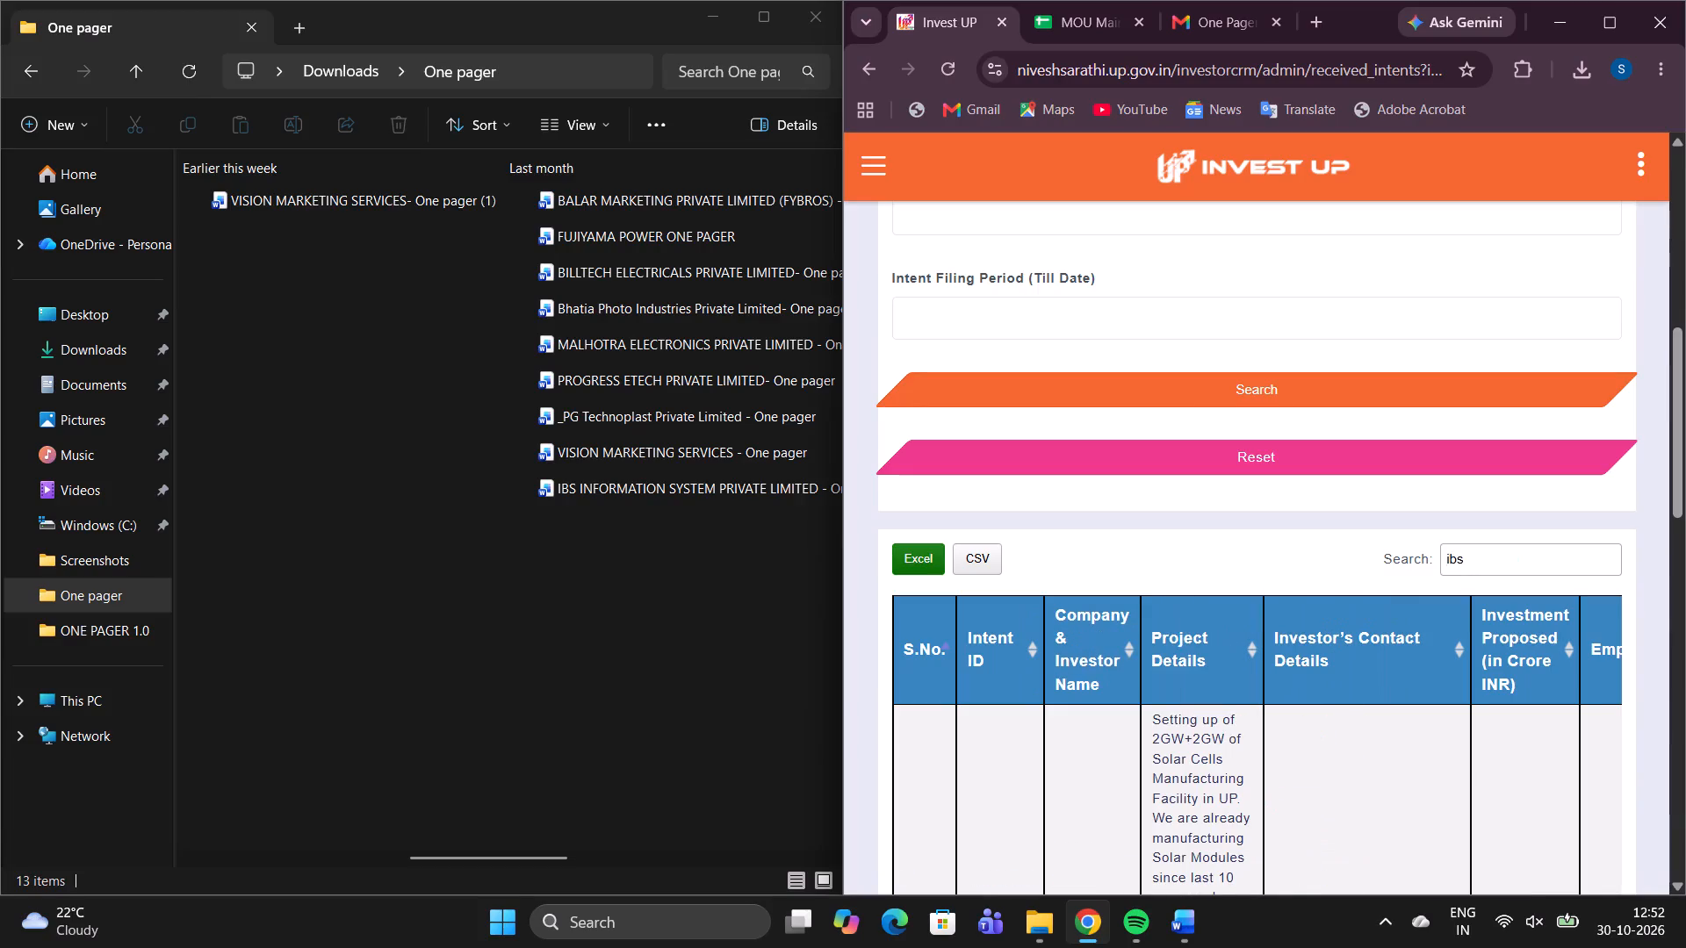
key("space")
type("info")
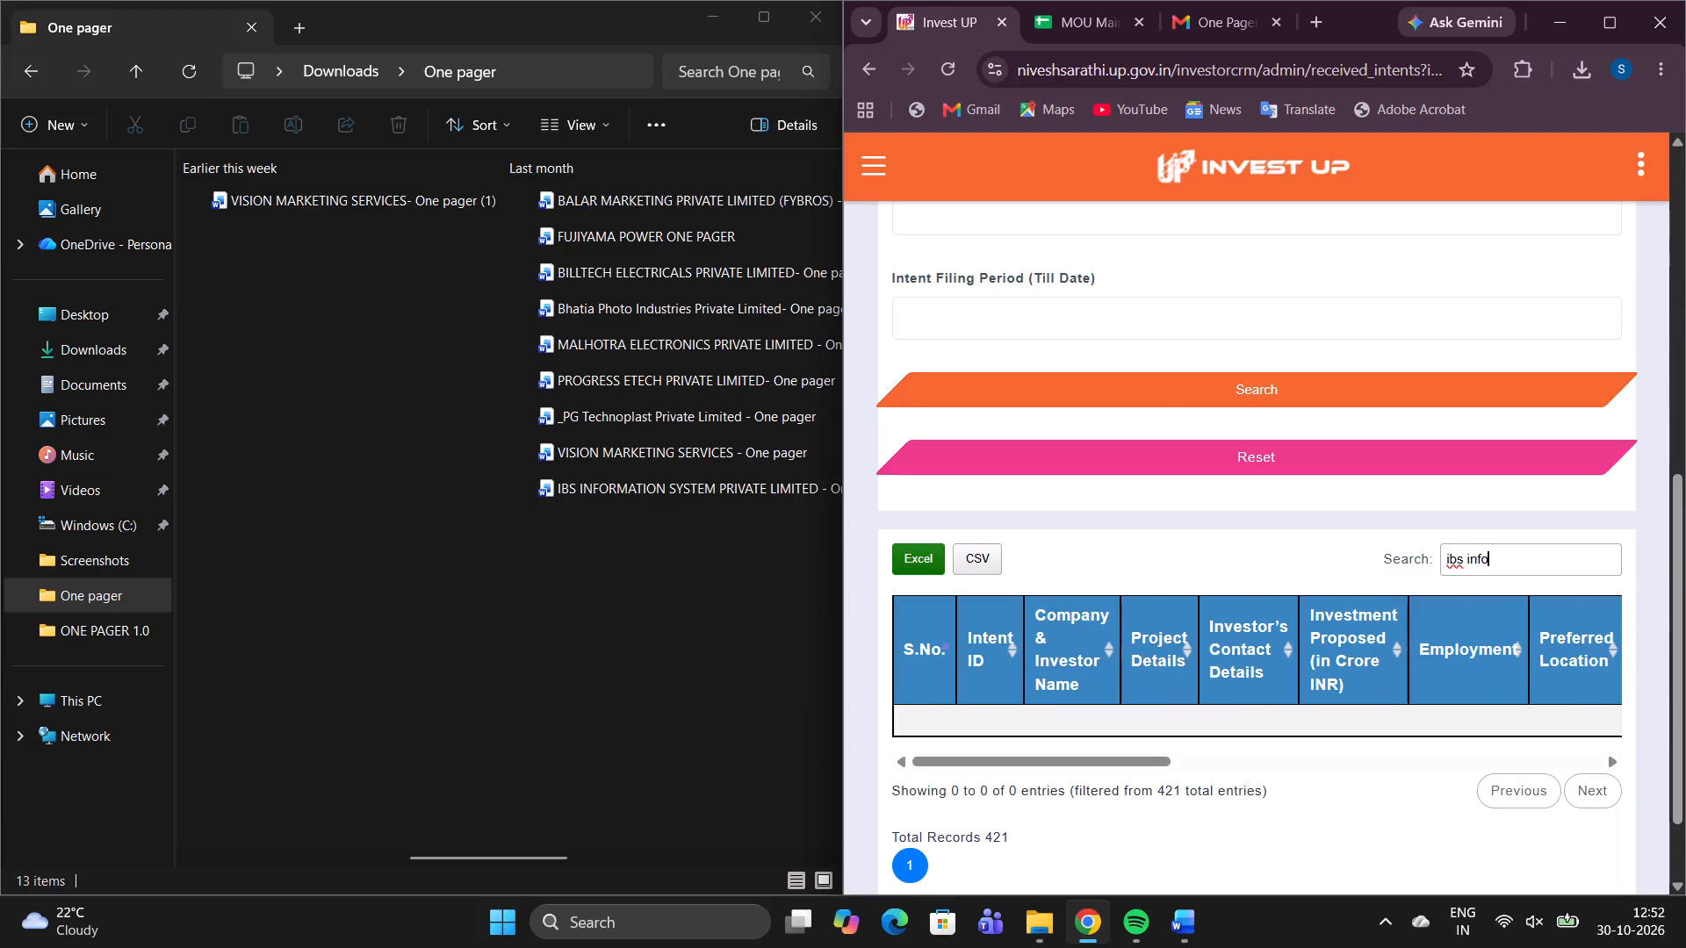
key("BackSpace")
key("BackSpace")
key("BackSpace")
key("BackSpace")
key("BackSpace")
key("BackSpace")
key("BackSpace")
key("BackSpace")
key("BackSpace")
key("BackSpace")
key("BackSpace")
key("BackSpace")
key("BackSpace")
key("BackSpace")
key("BackSpace")
key("BackSpace")
key("BackSpace")
key("BackSpace")
key("BackSpace")
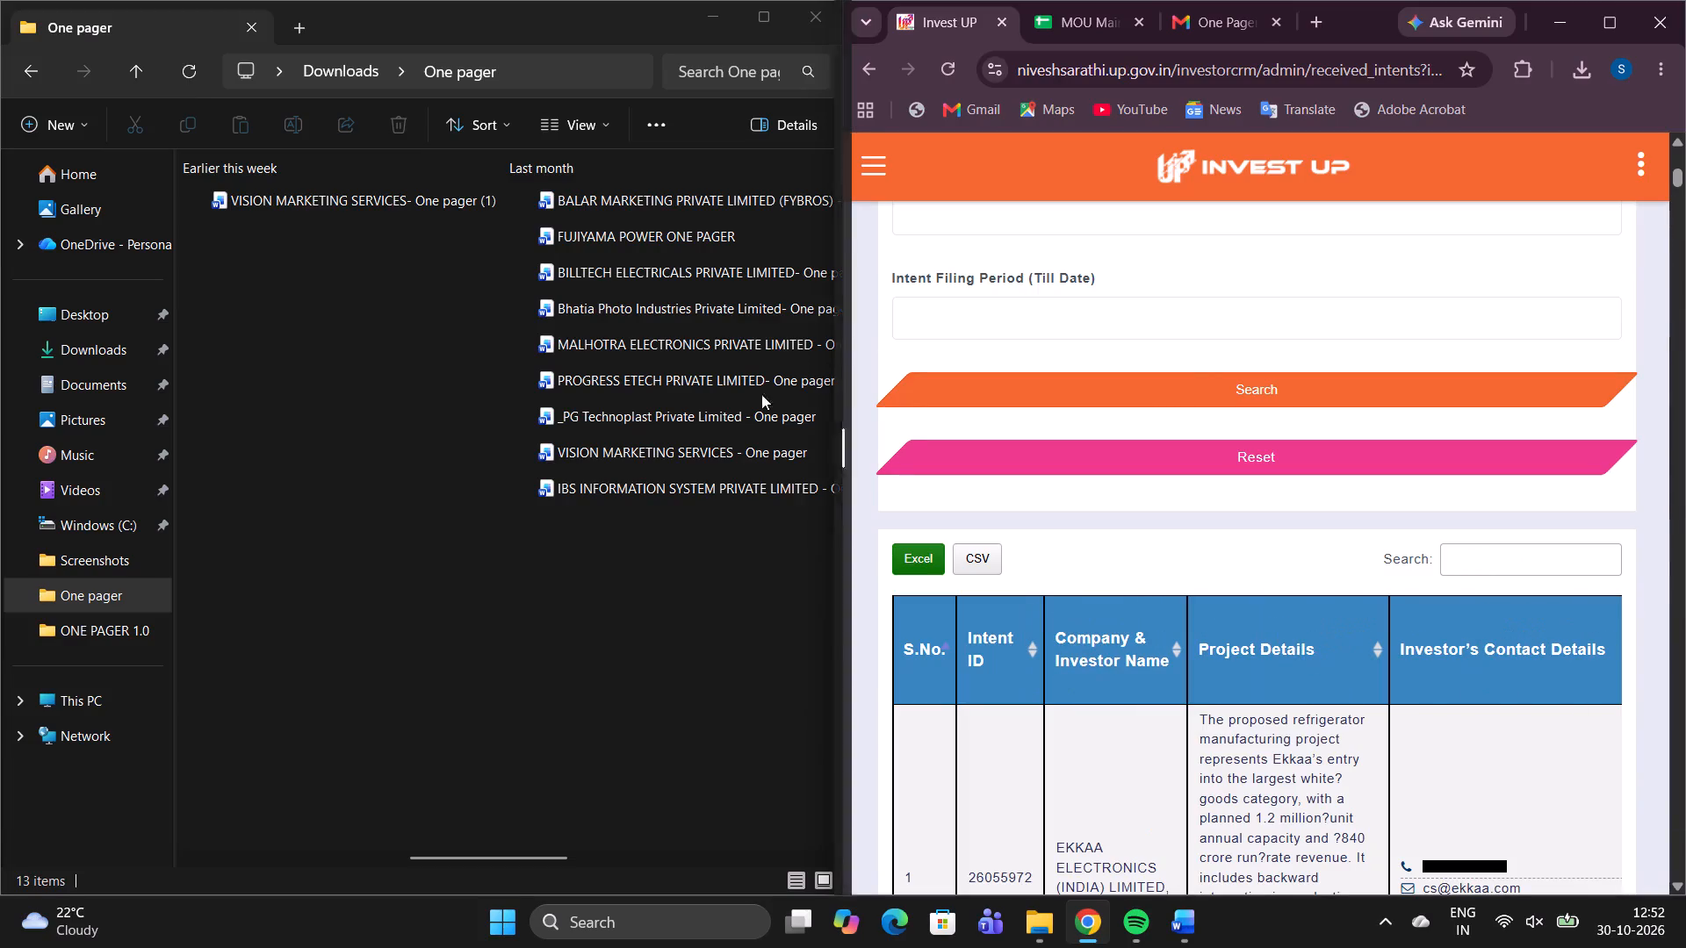
Search the intents table for dataneat, from this year's earlier files in the One pager folder, and clear the search term.
scroll(563, 519, "left", 4)
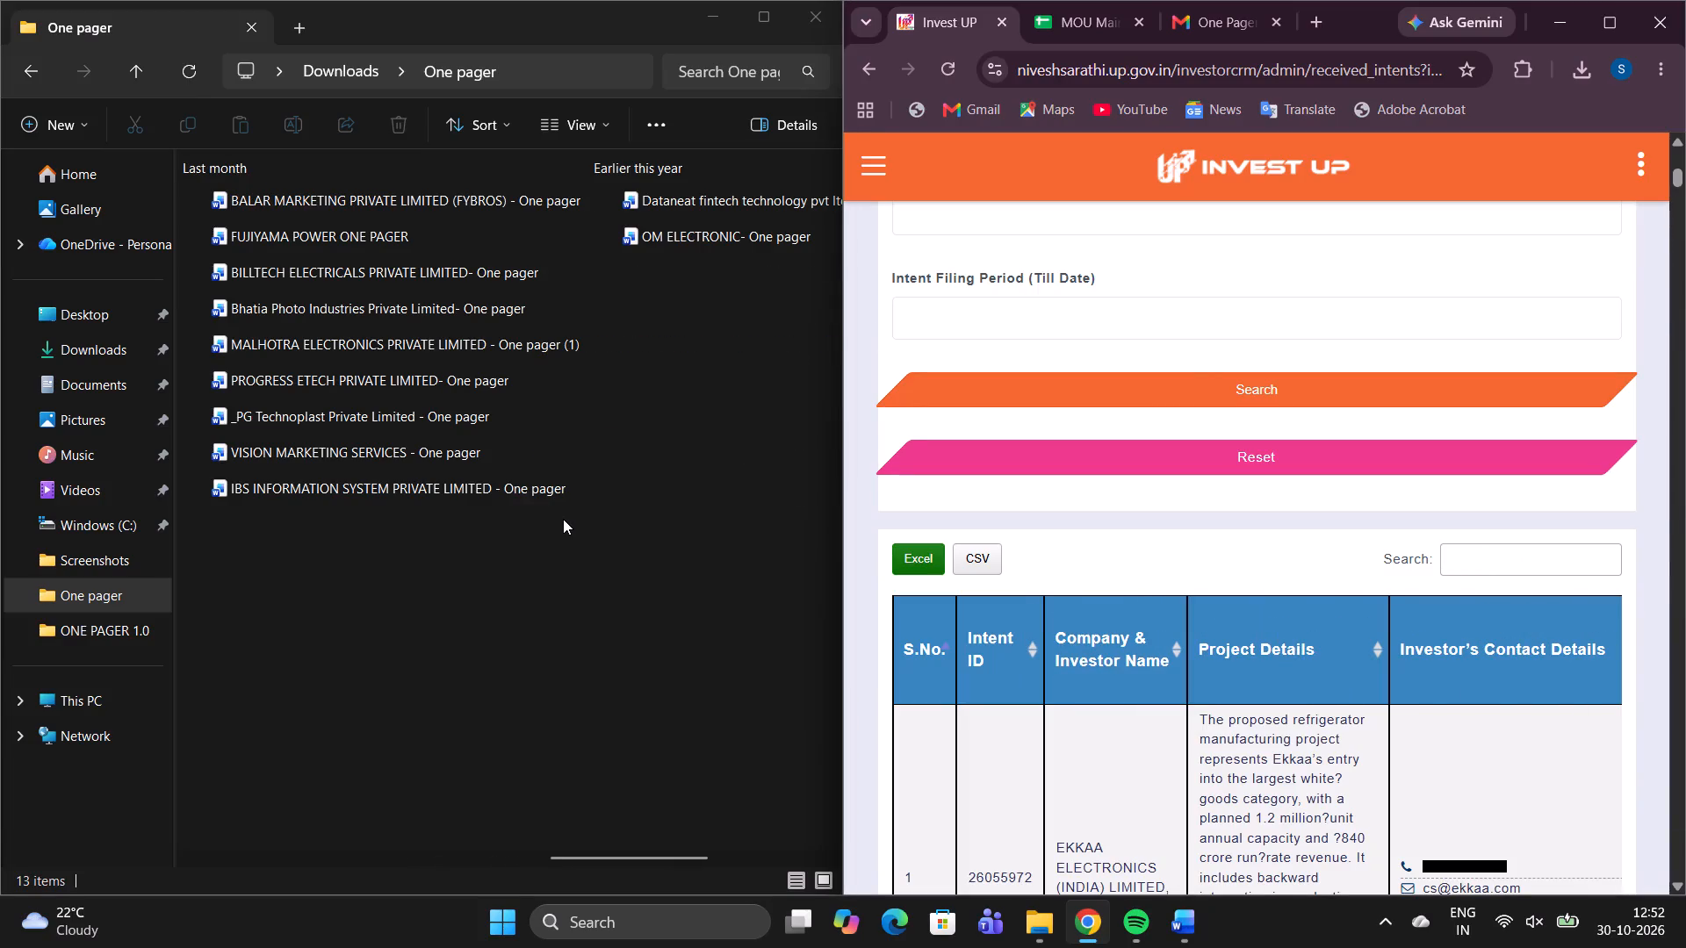
type("dataneat")
key("BackSpace")
key("BackSpace")
key("BackSpace")
key("BackSpace")
key("BackSpace")
key("BackSpace")
key("BackSpace")
key("BackSpace")
key("BackSpace")
key("BackSpace")
key("BackSpace")
key("BackSpace")
key("BackSpace")
key("BackSpace")
key("BackSpace")
key("BackSpace")
key("BackSpace")
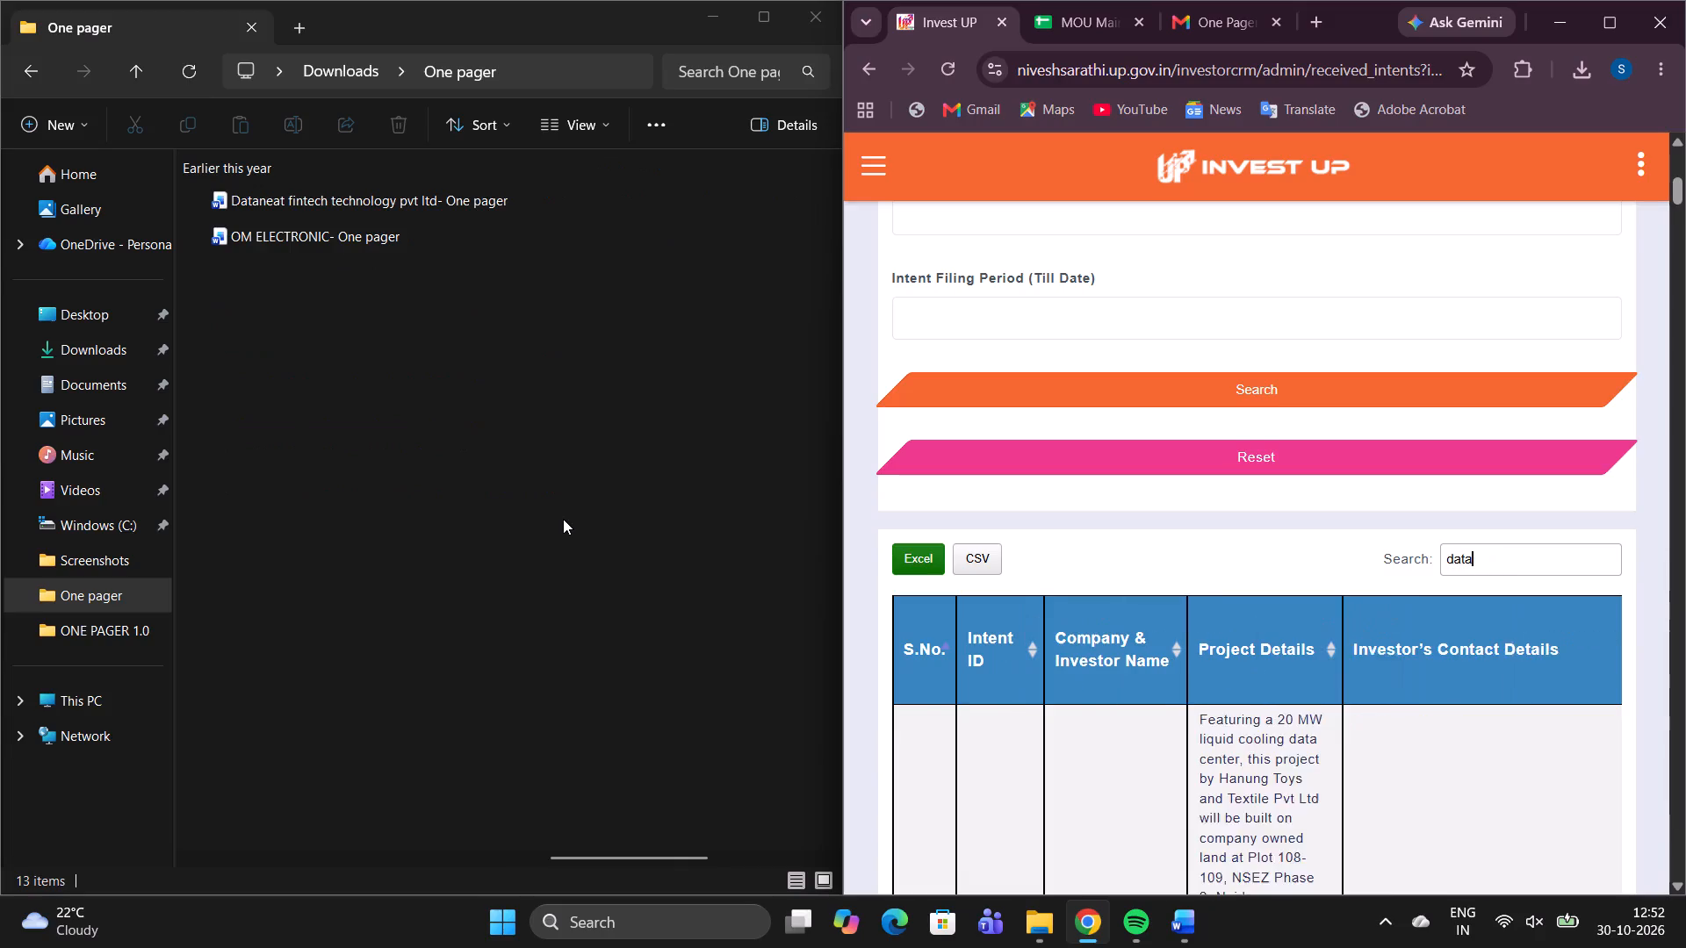
Search the intents table for om electronic, the other earlier-this-year company in the One pager folder.
type("im")
key("space")
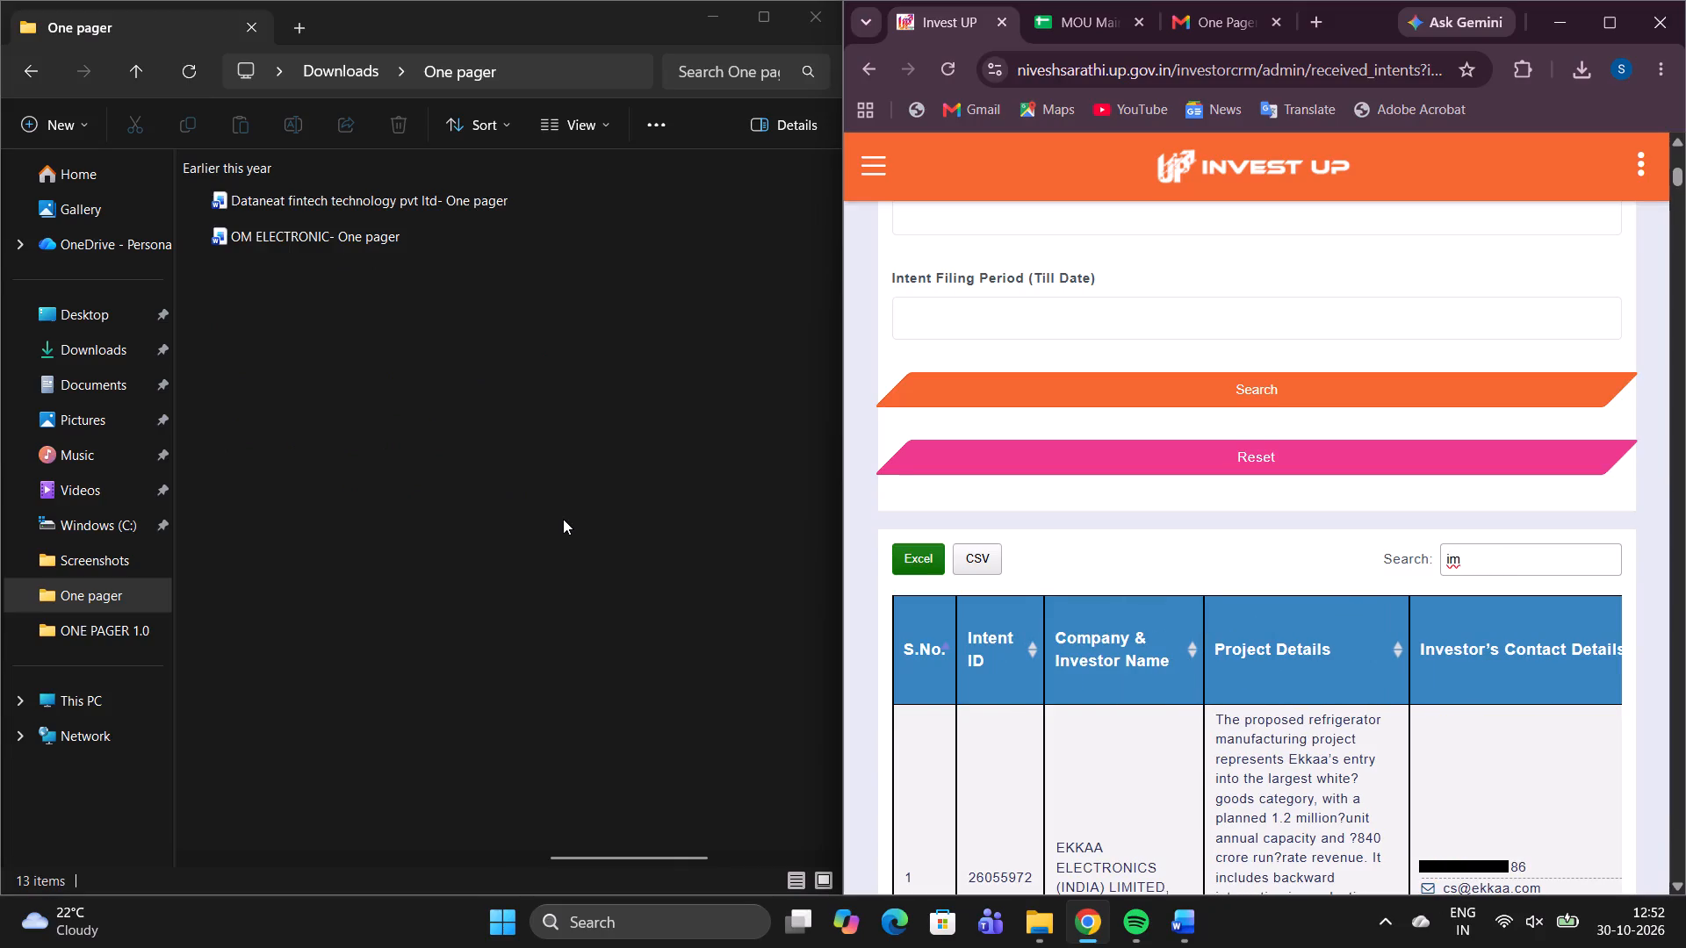
key("BackSpace")
key("BackSpace")
key("BackSpace")
key("BackSpace")
type("om ele")
type("ctronics")
key("space")
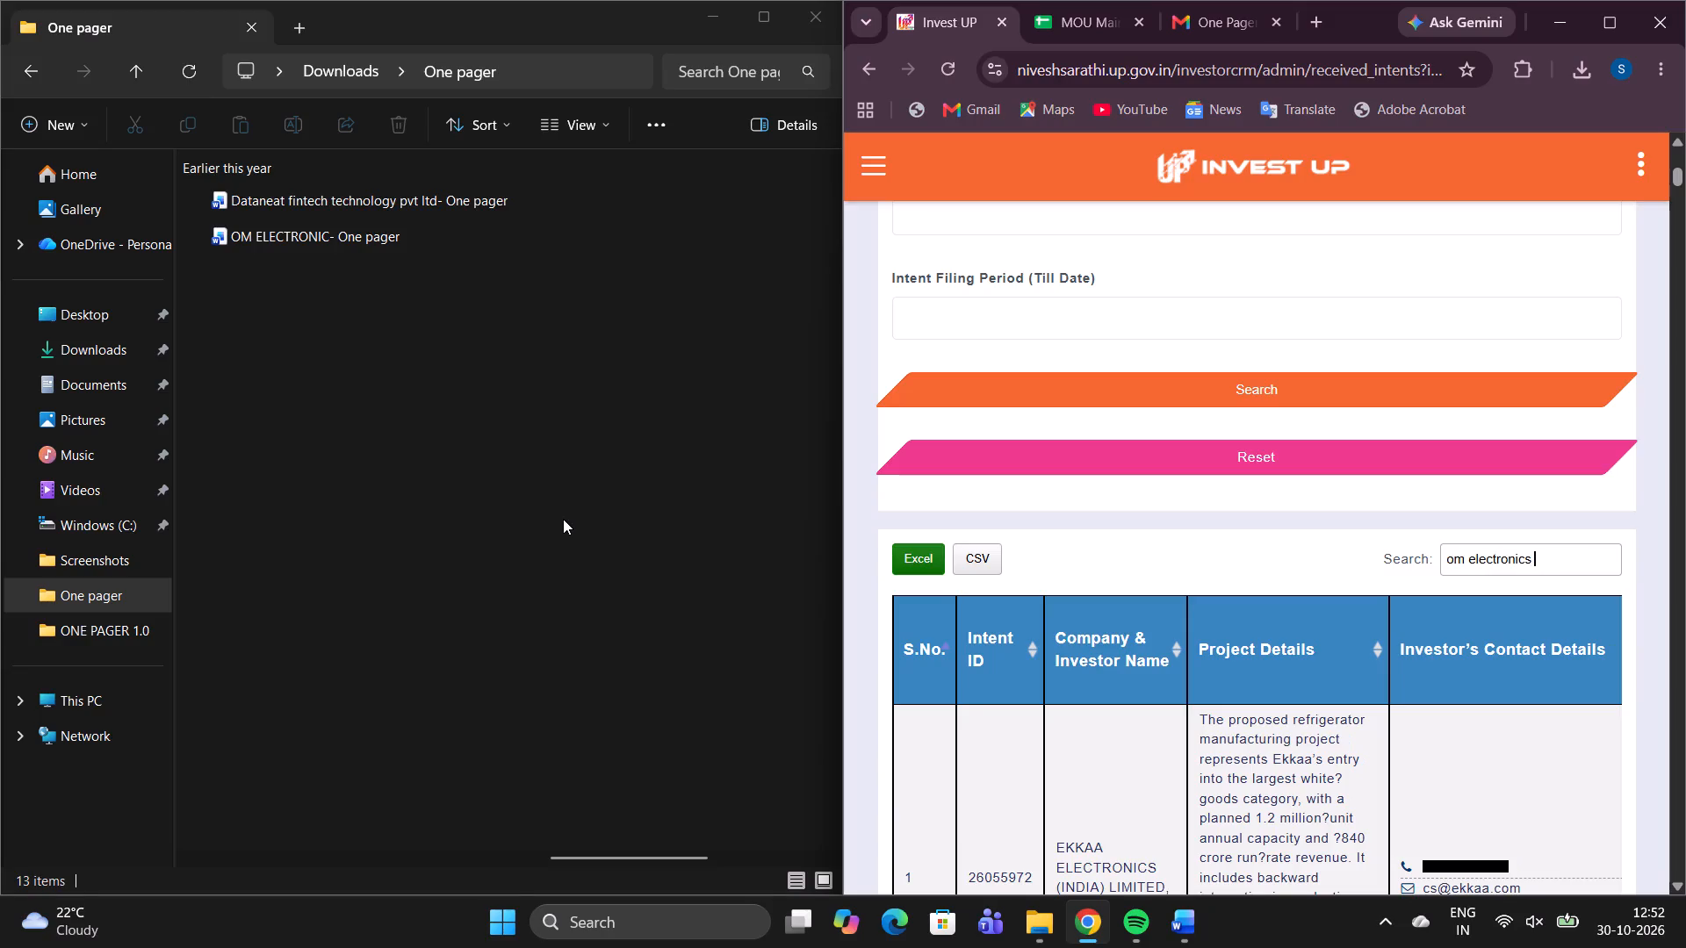
key("BackSpace")
key("BackSpace")
scroll(1173, 596, "down", 6)
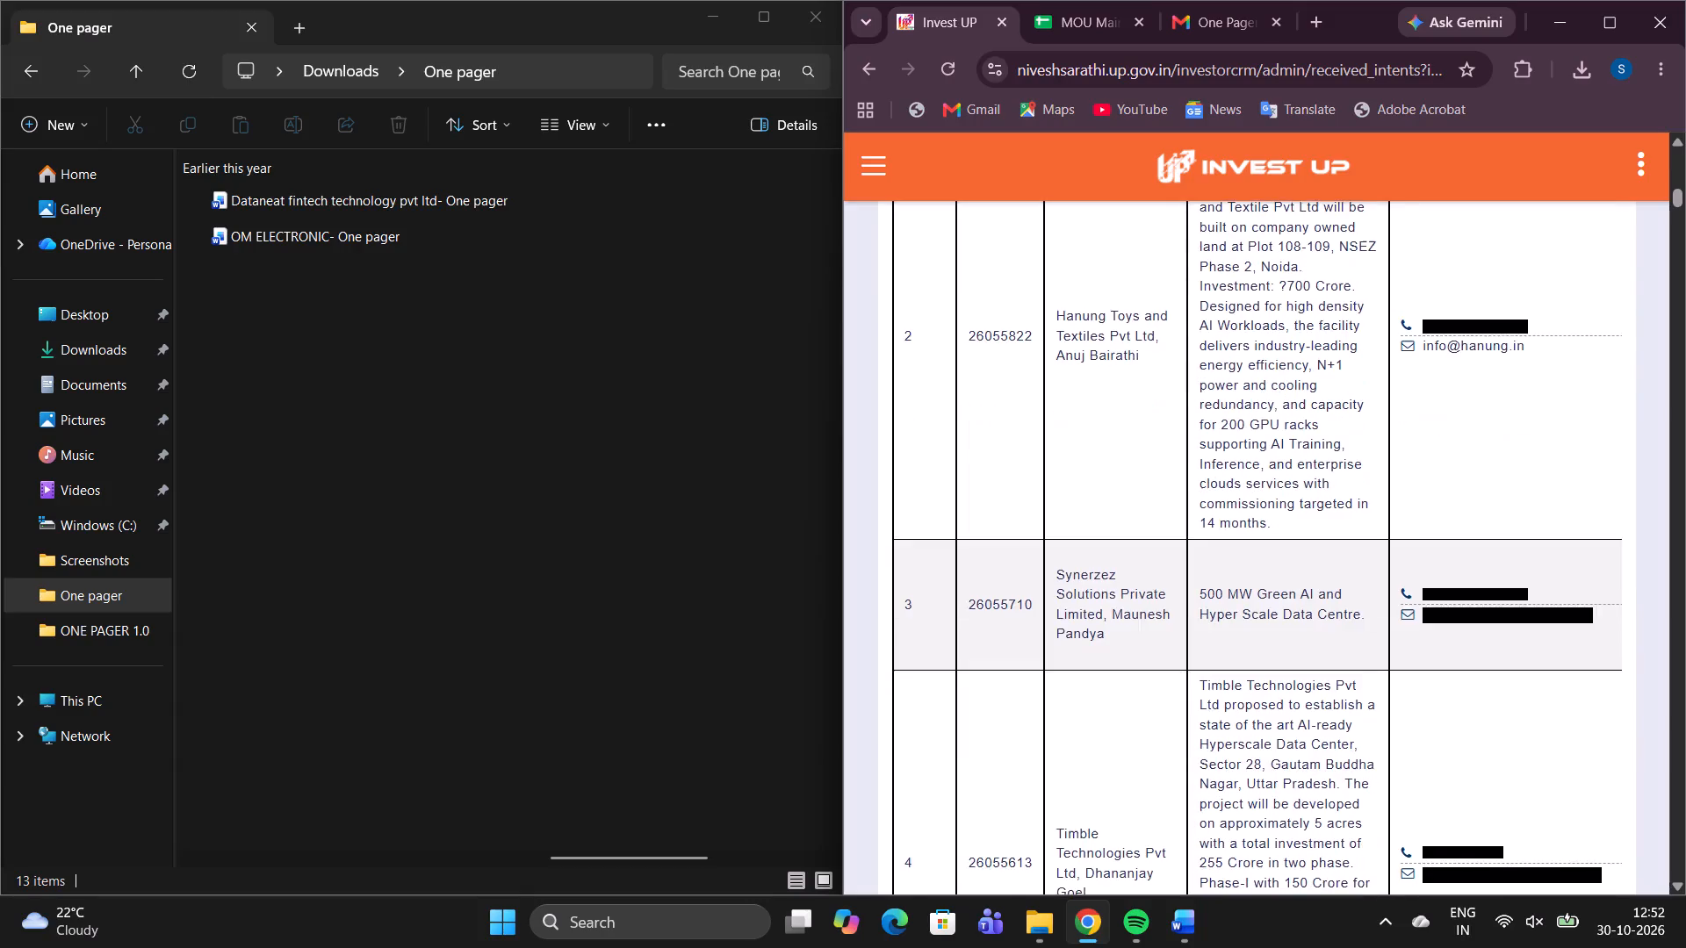
scroll(1173, 596, "up", 3)
key("Return")
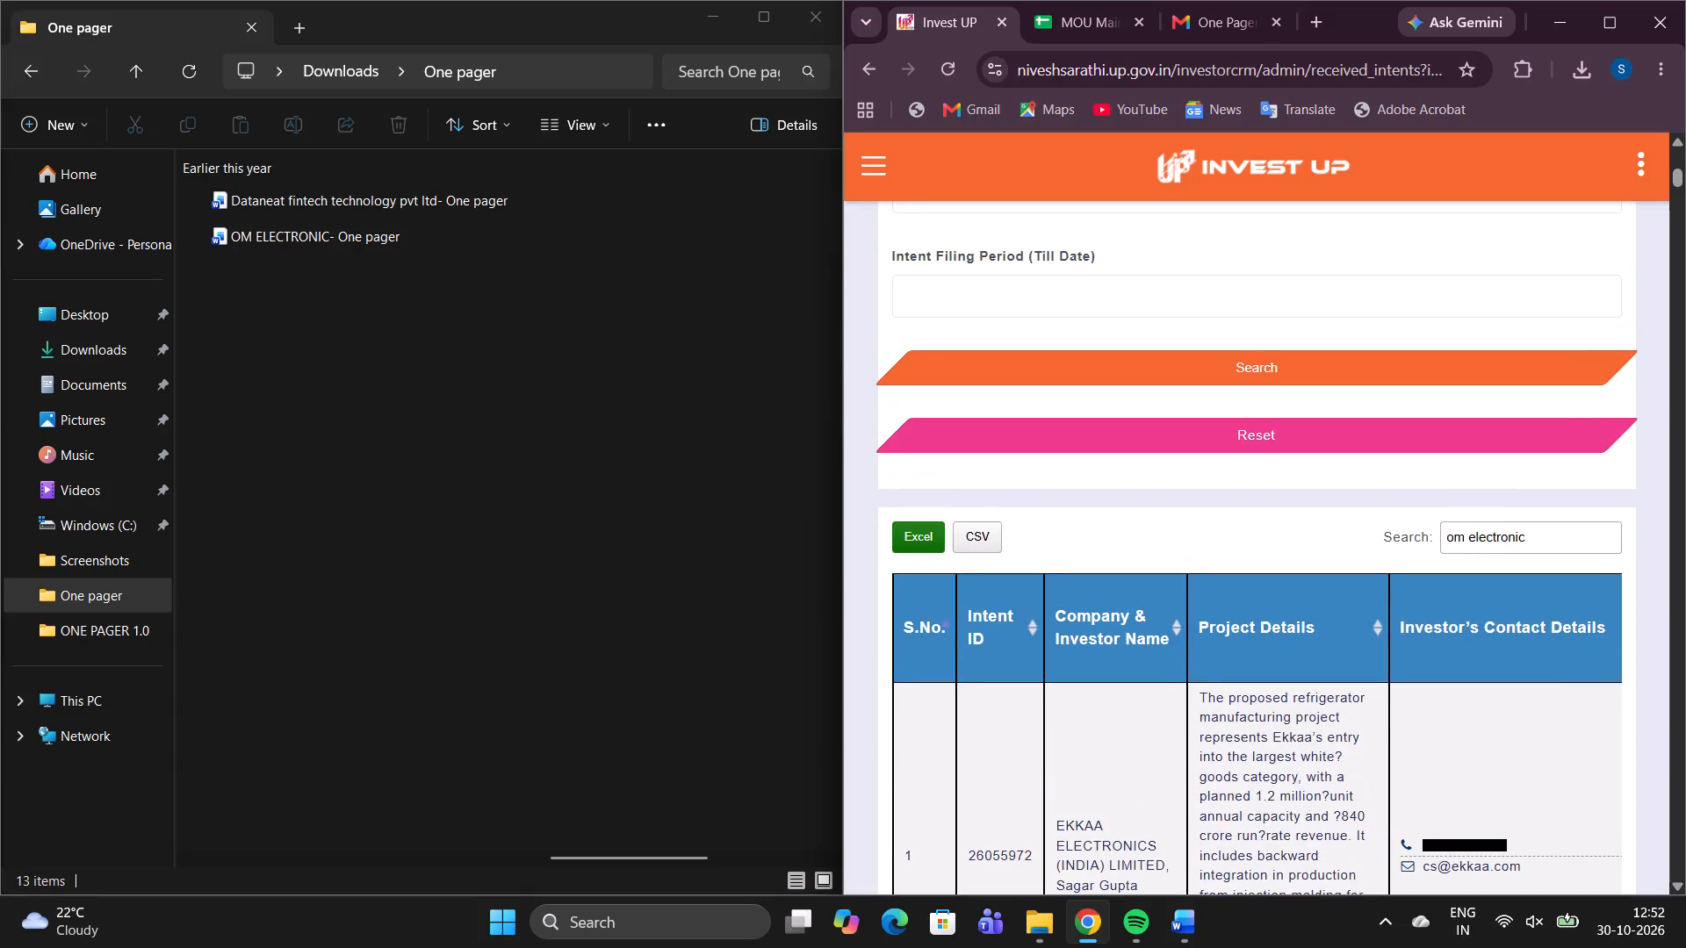
key("Return")
key("Return")
Look through the intents table's company names for OM Electronic, and clear the search term.
scroll(1173, 596, "down", 8)
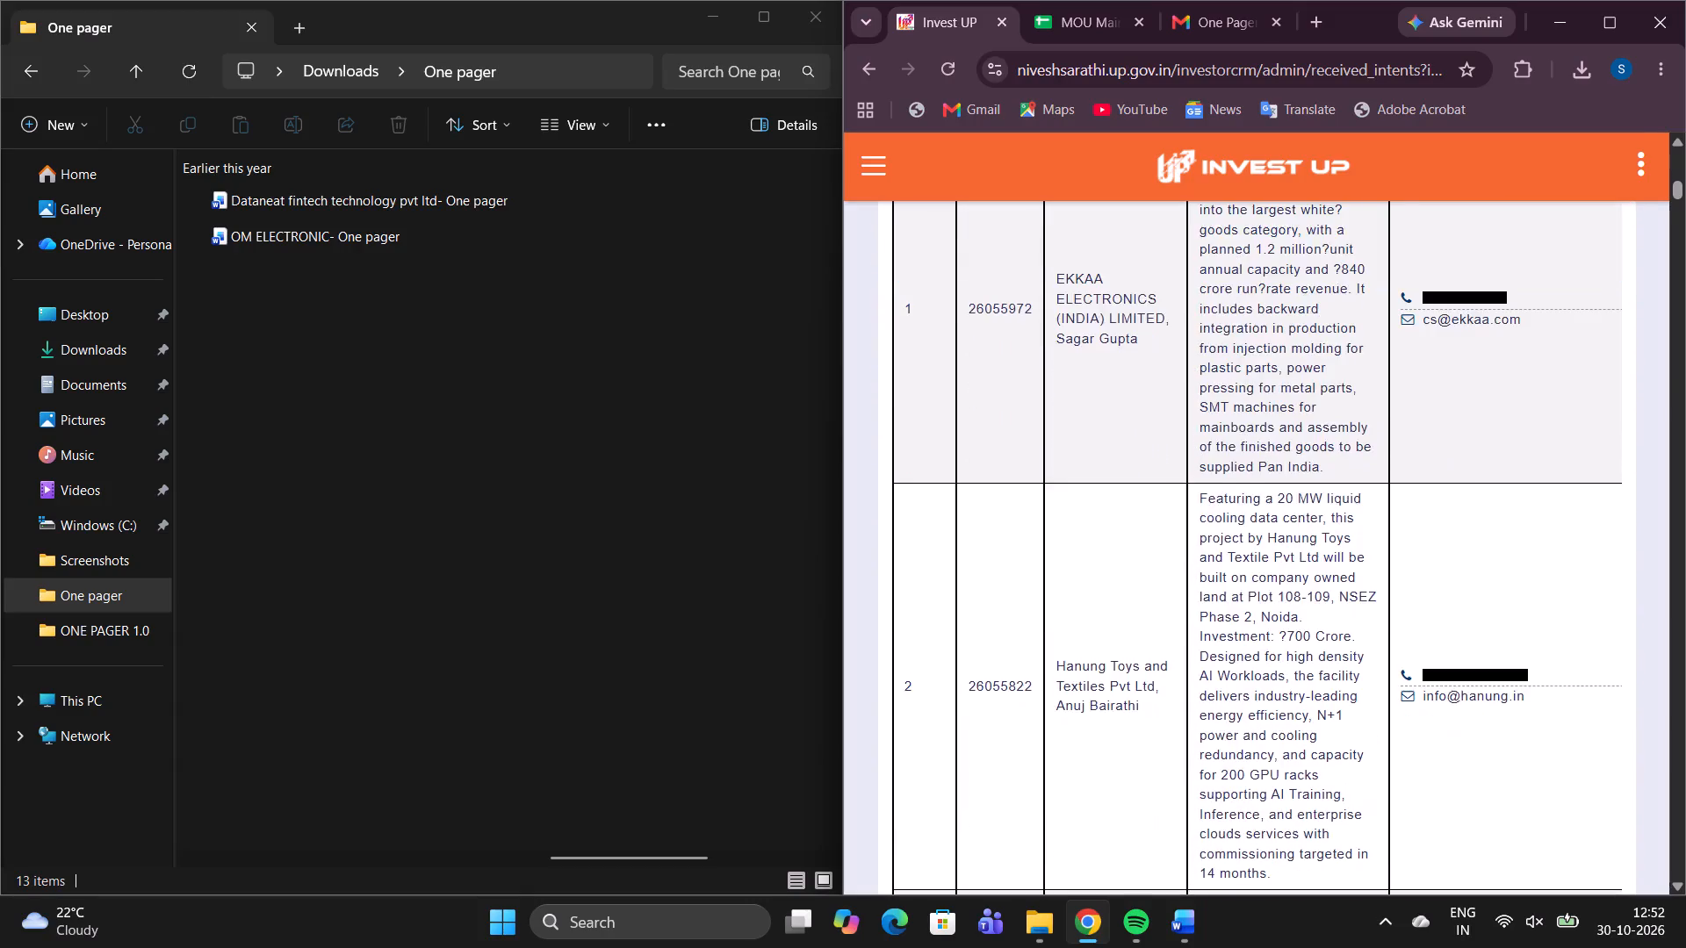
scroll(1173, 596, "down", 15)
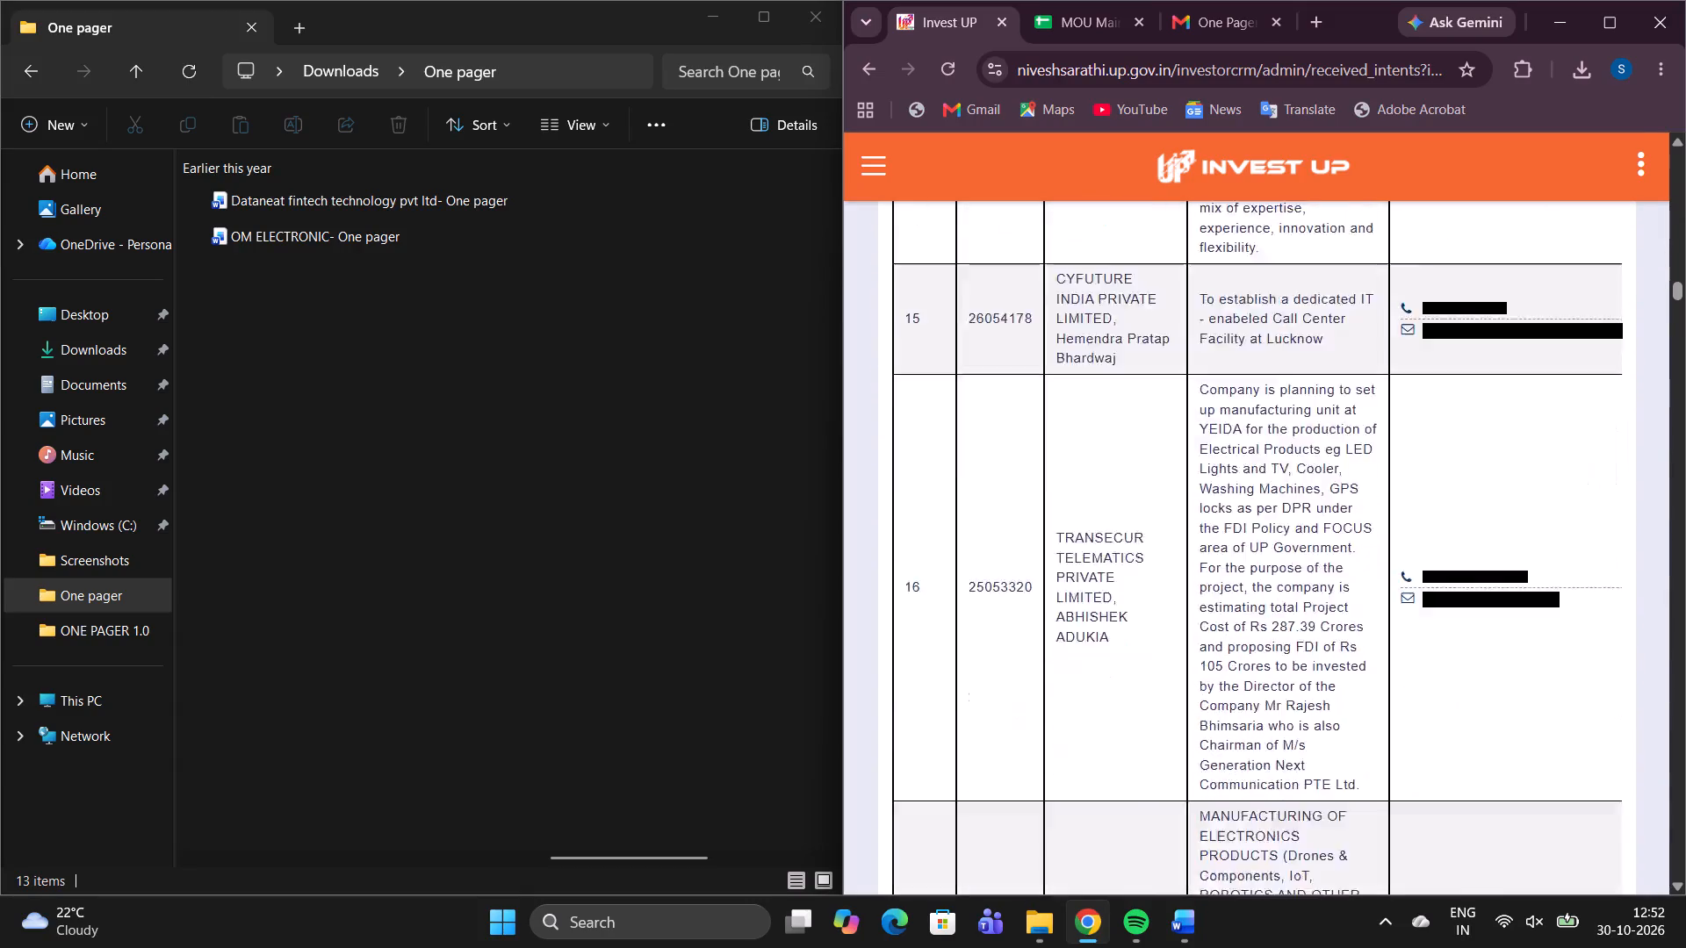
scroll(1173, 596, "down", 9)
scroll(1173, 596, "up", 18)
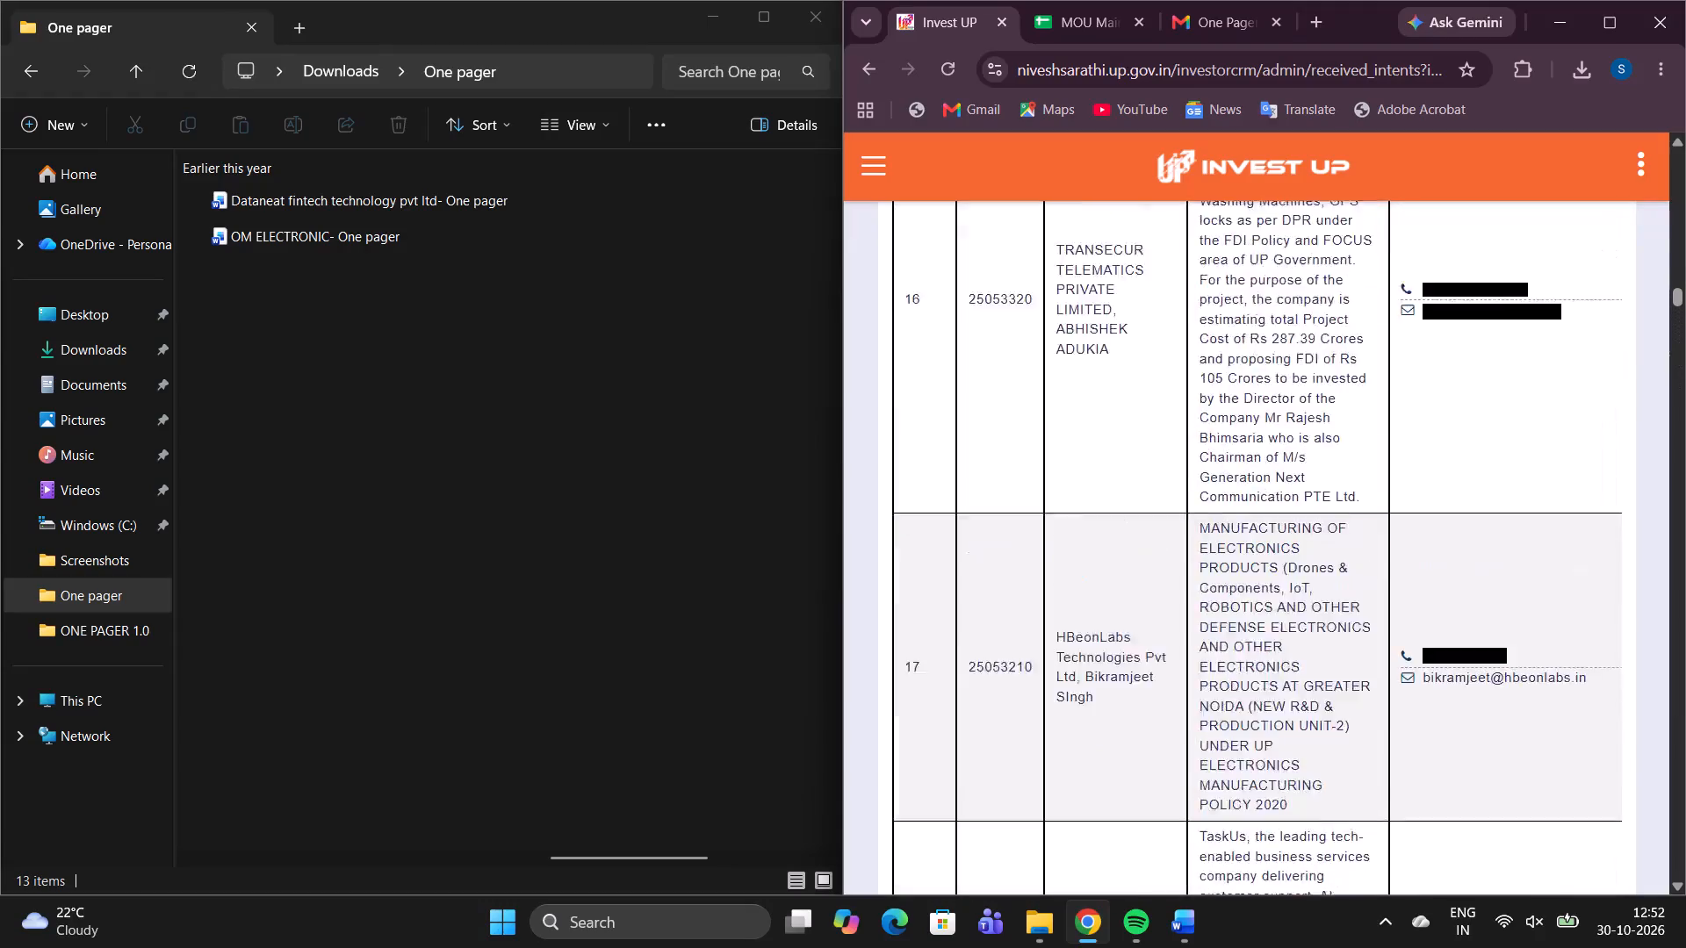
scroll(1173, 596, "up", 14)
scroll(1173, 596, "up", 8)
scroll(1173, 596, "down", 1)
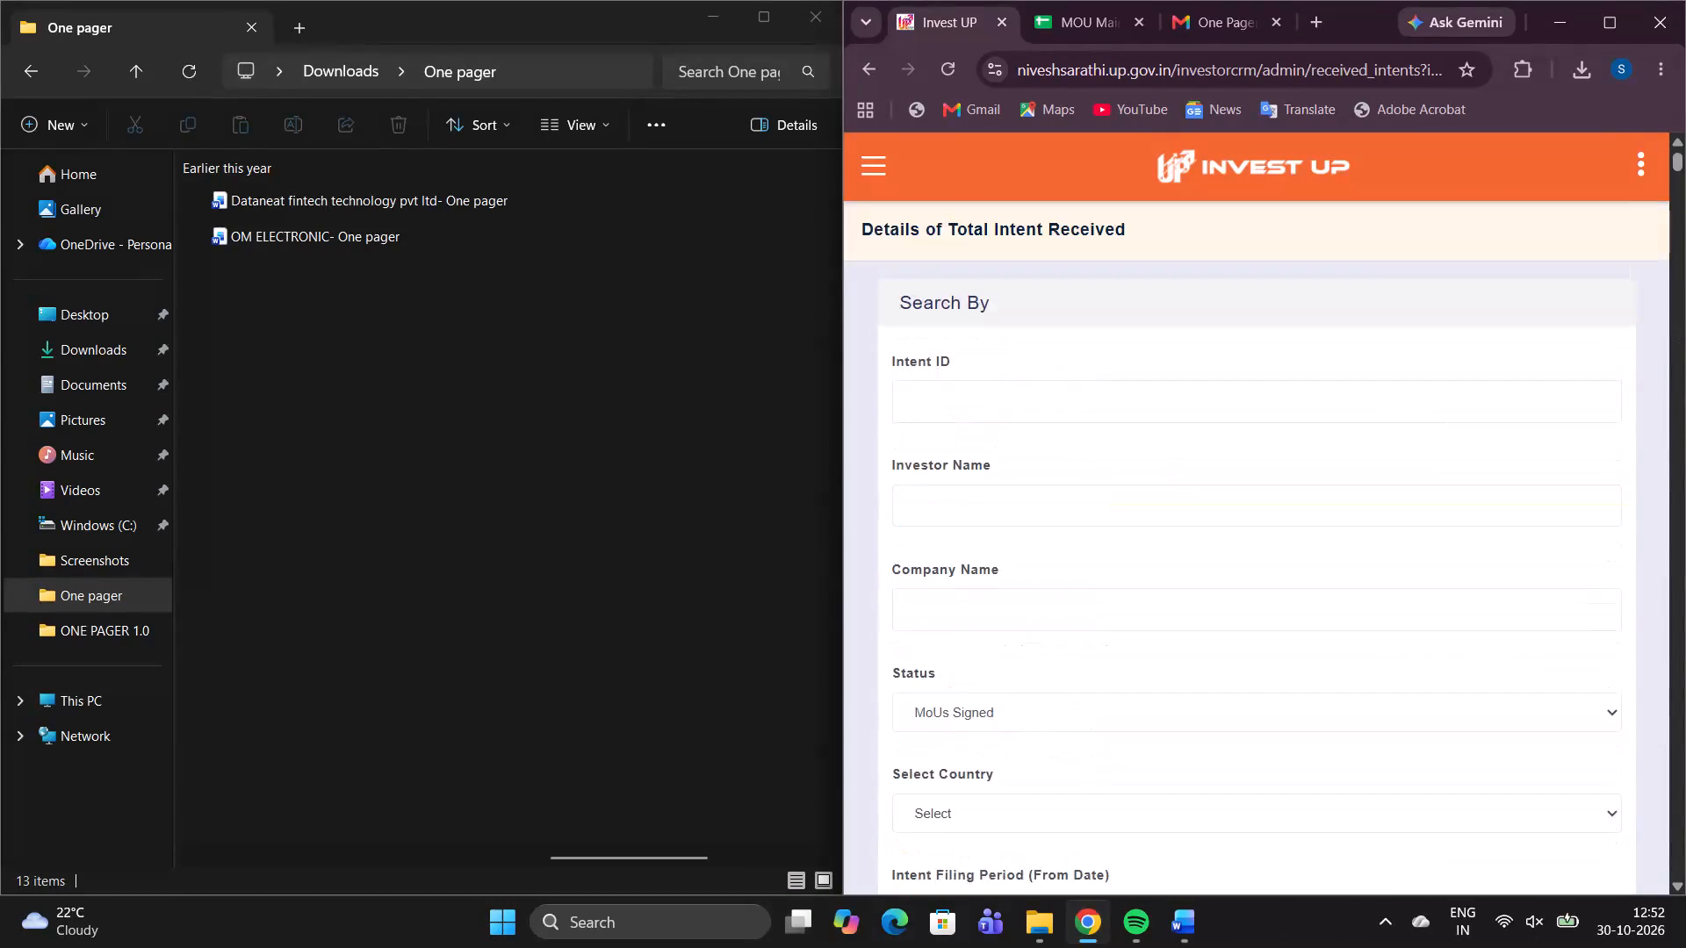
scroll(1173, 596, "down", 2)
scroll(1173, 596, "up", 7)
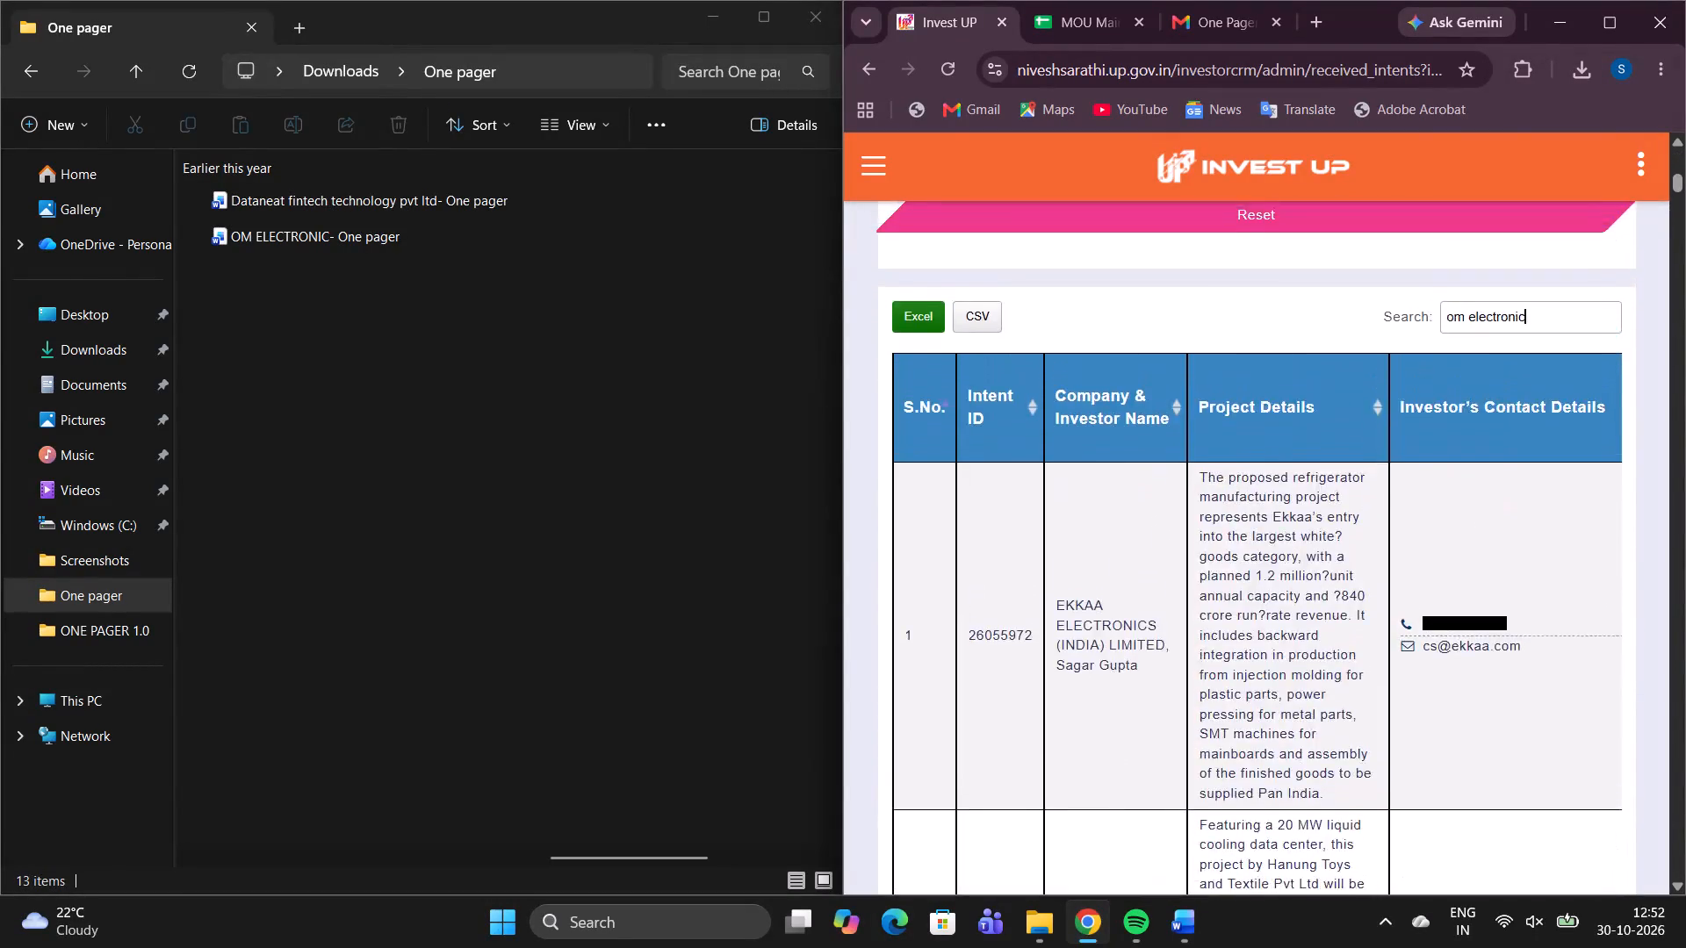
scroll(1173, 596, "up", 2)
scroll(1231, 601, "down", 2)
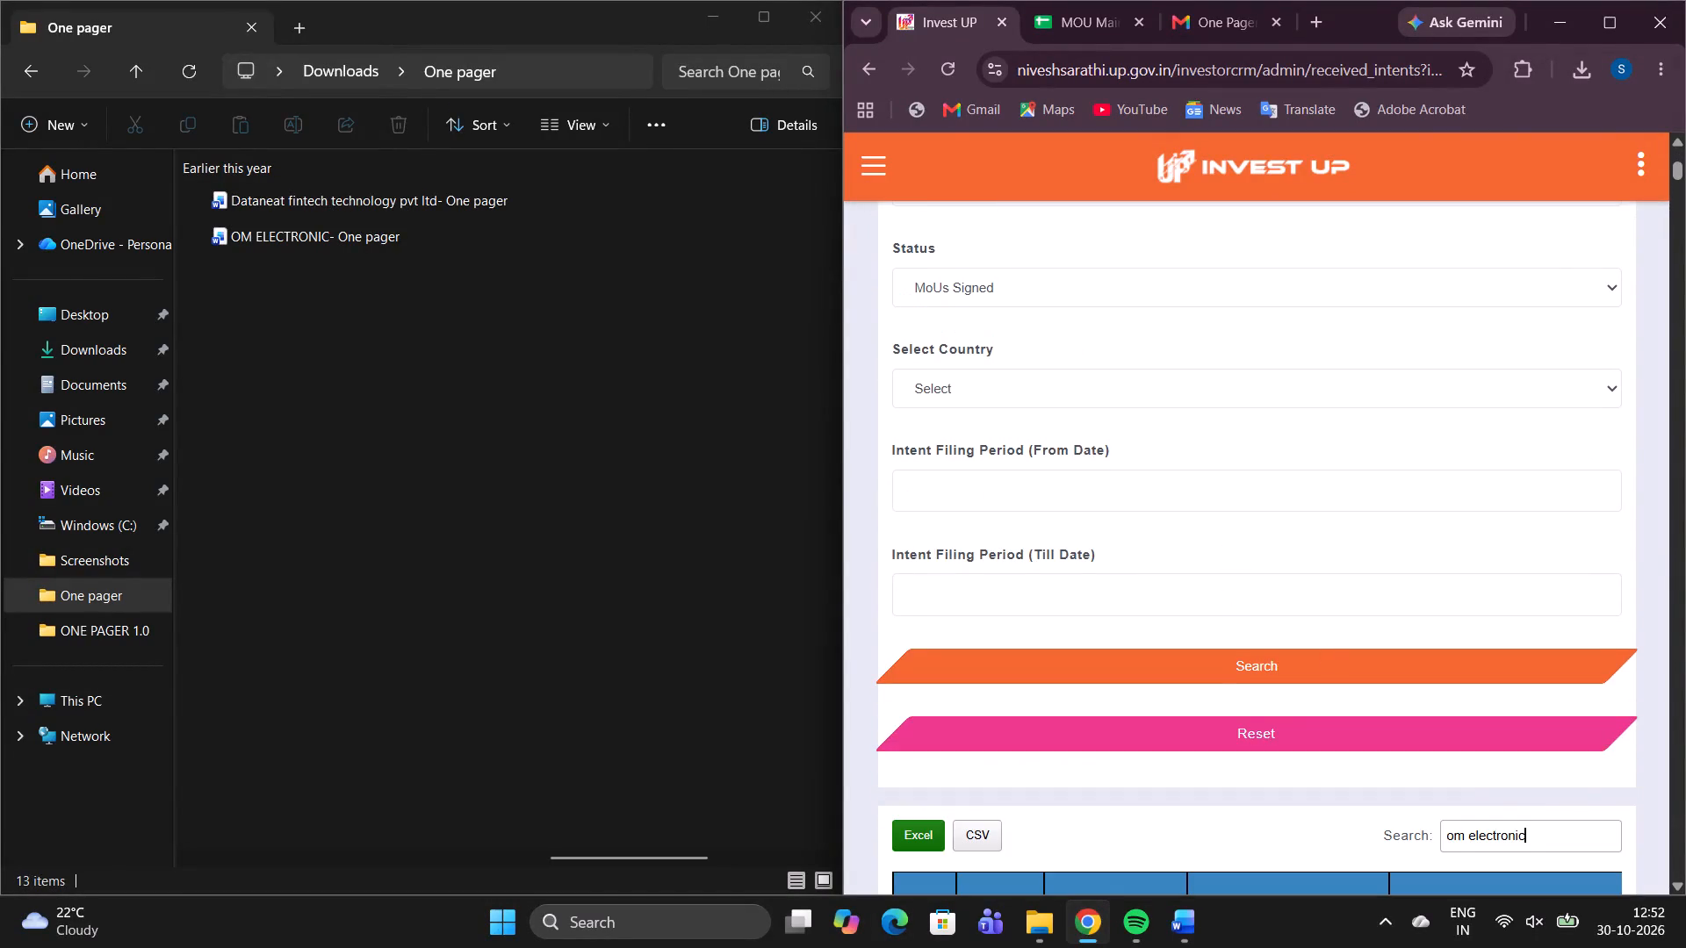
left_click_drag(1548, 837, 1177, 844)
key("BackSpace")
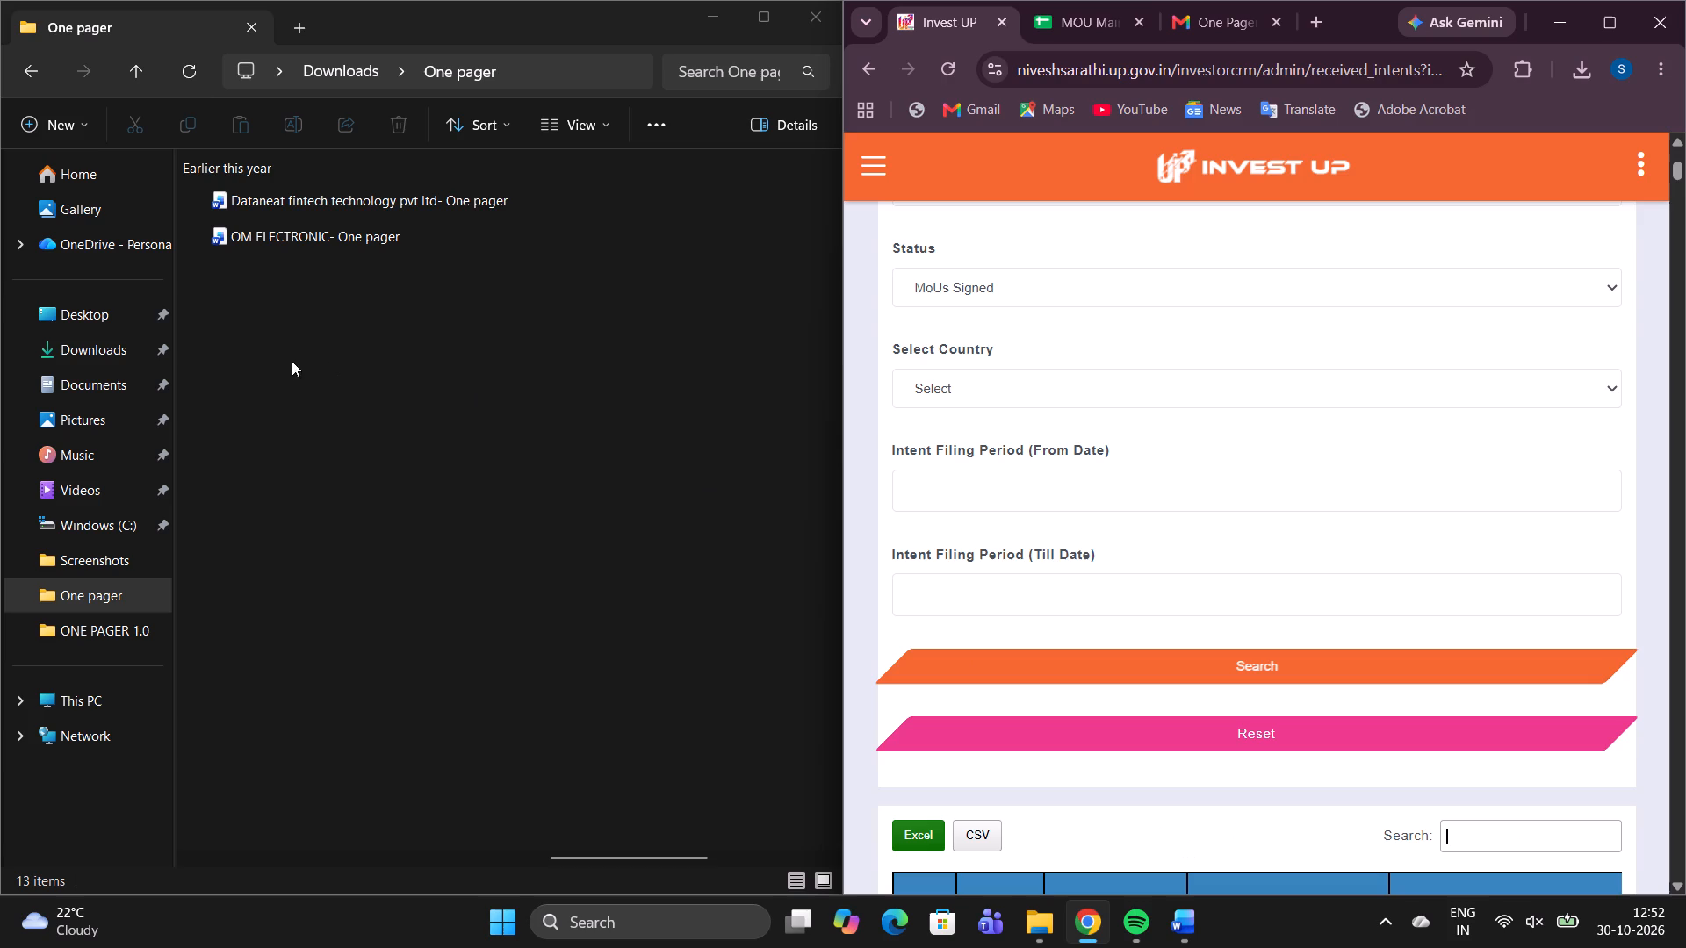
Minimize the browser and maximize the One pager folder window.
left_click(1560, 30)
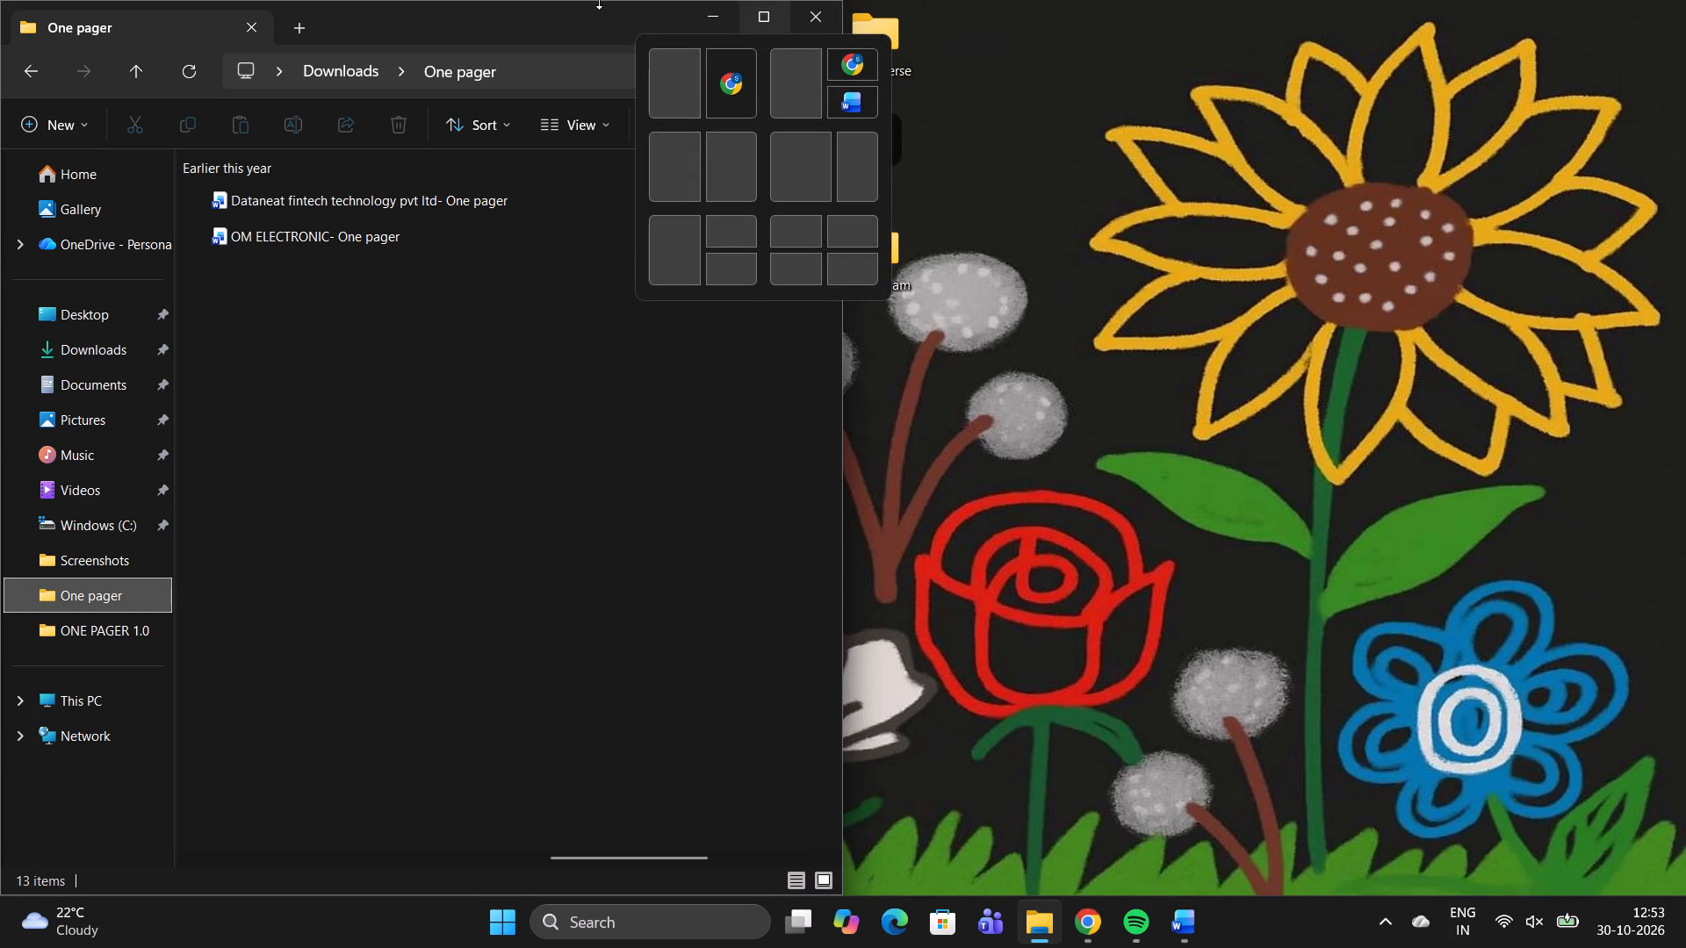
left_click(748, 18)
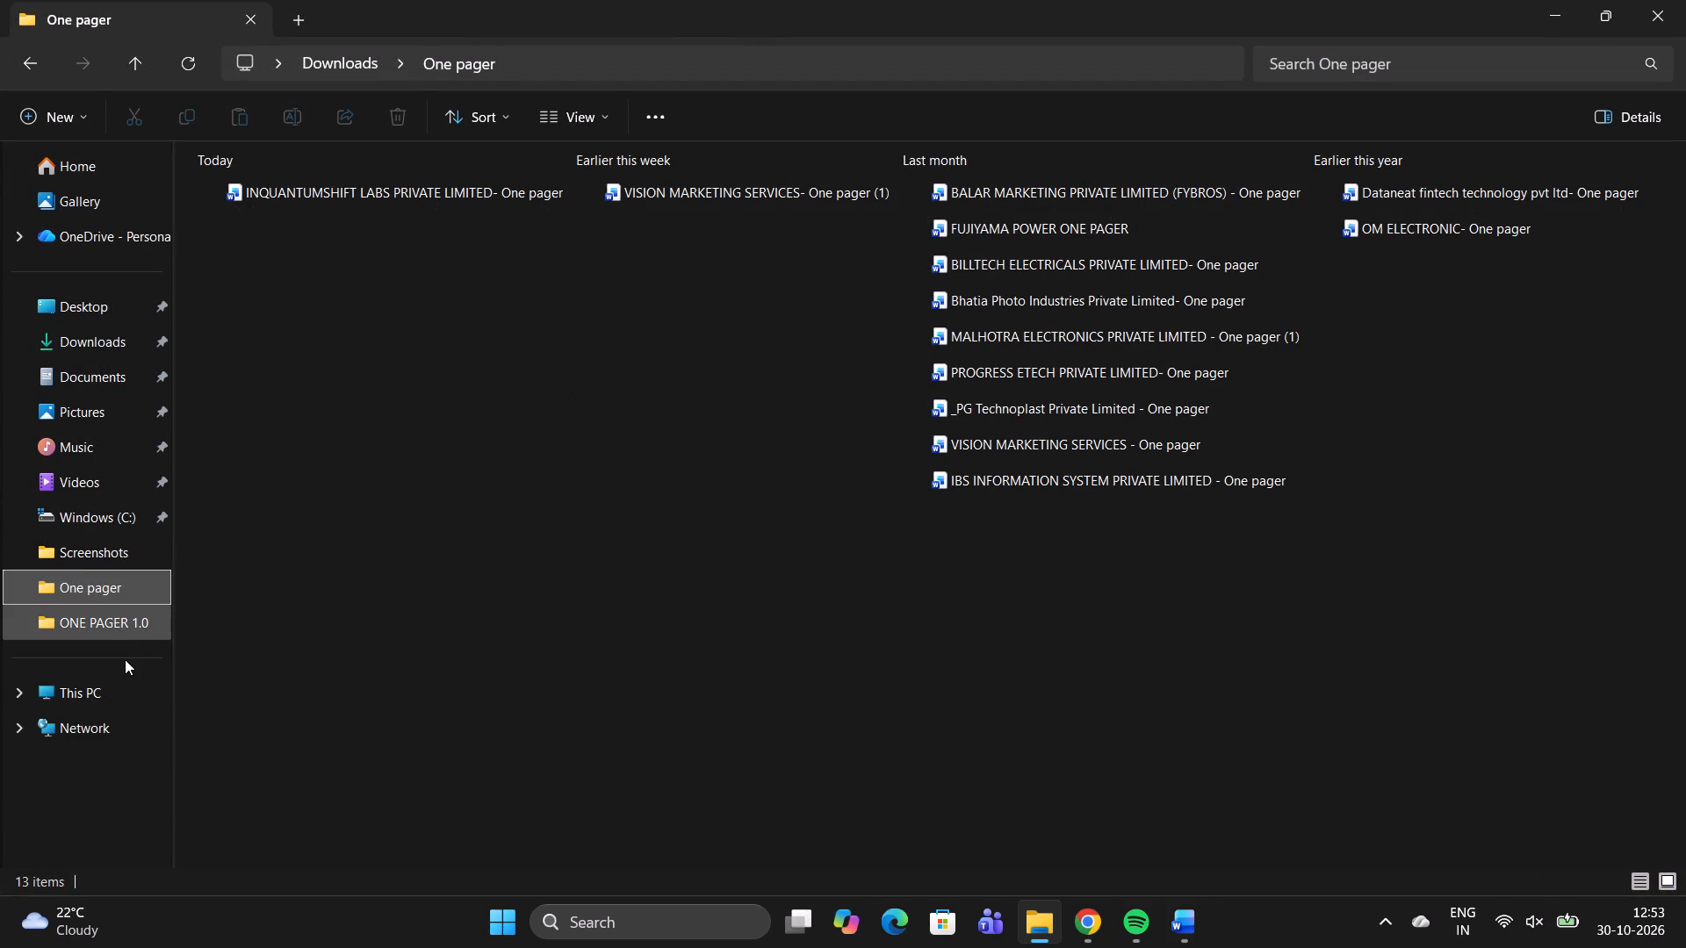
Look through the company files in the ONE PAGER 1.0 folder, and switch back to the Invest UP intents page in Chrome.
left_click(130, 614)
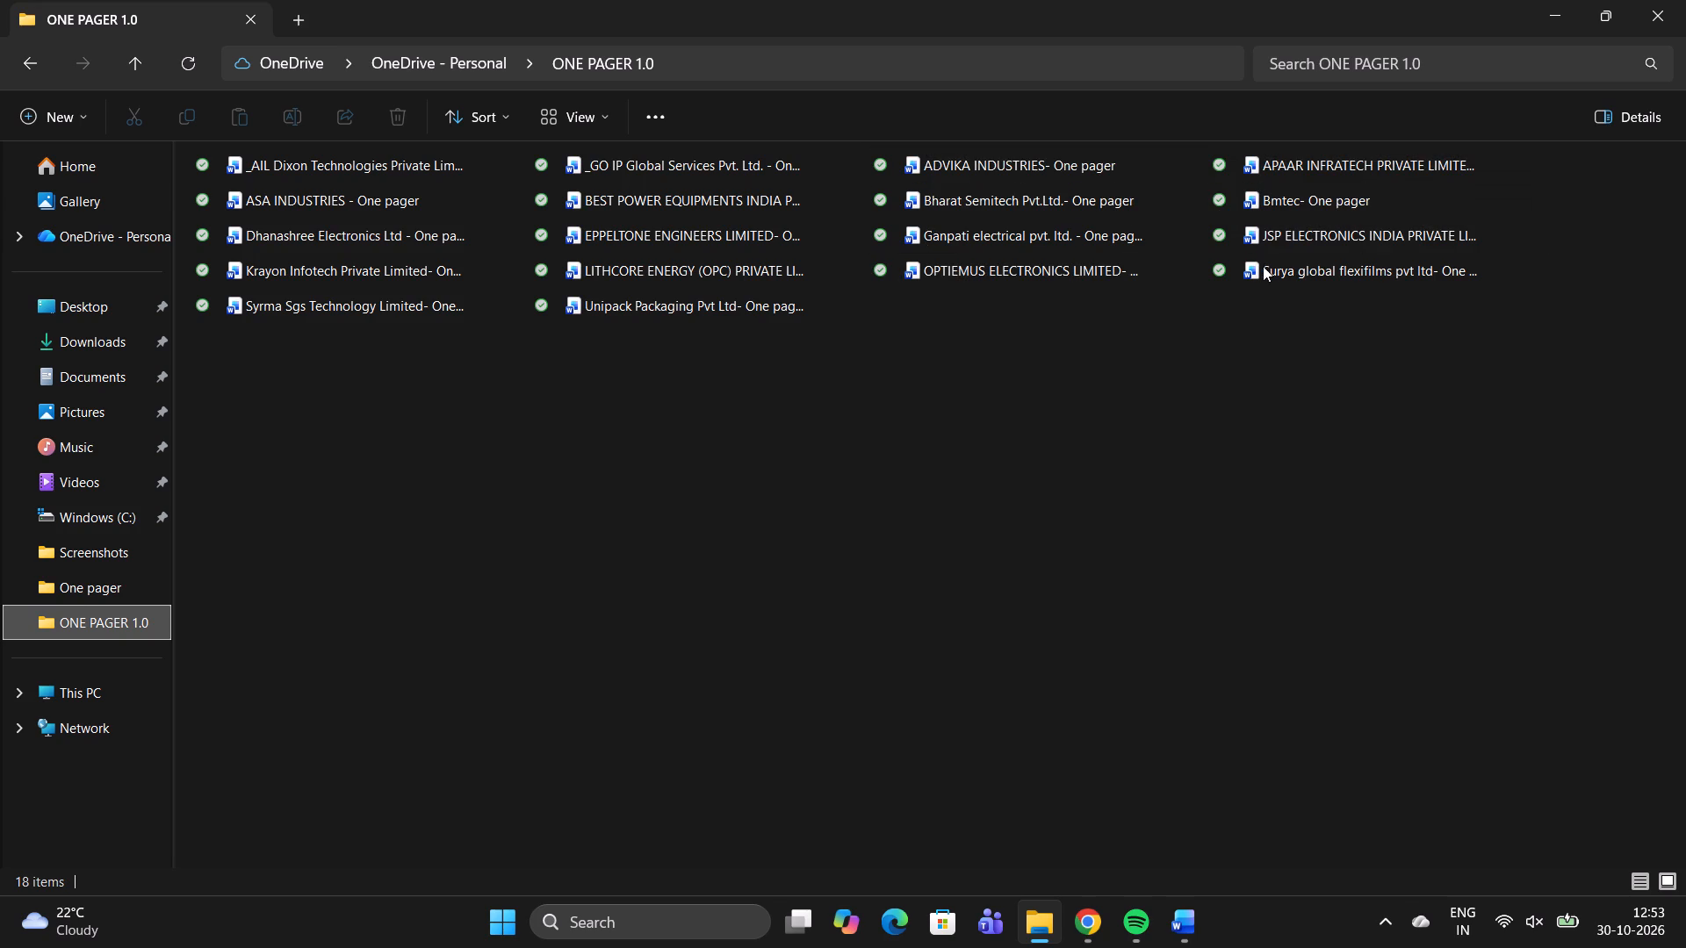
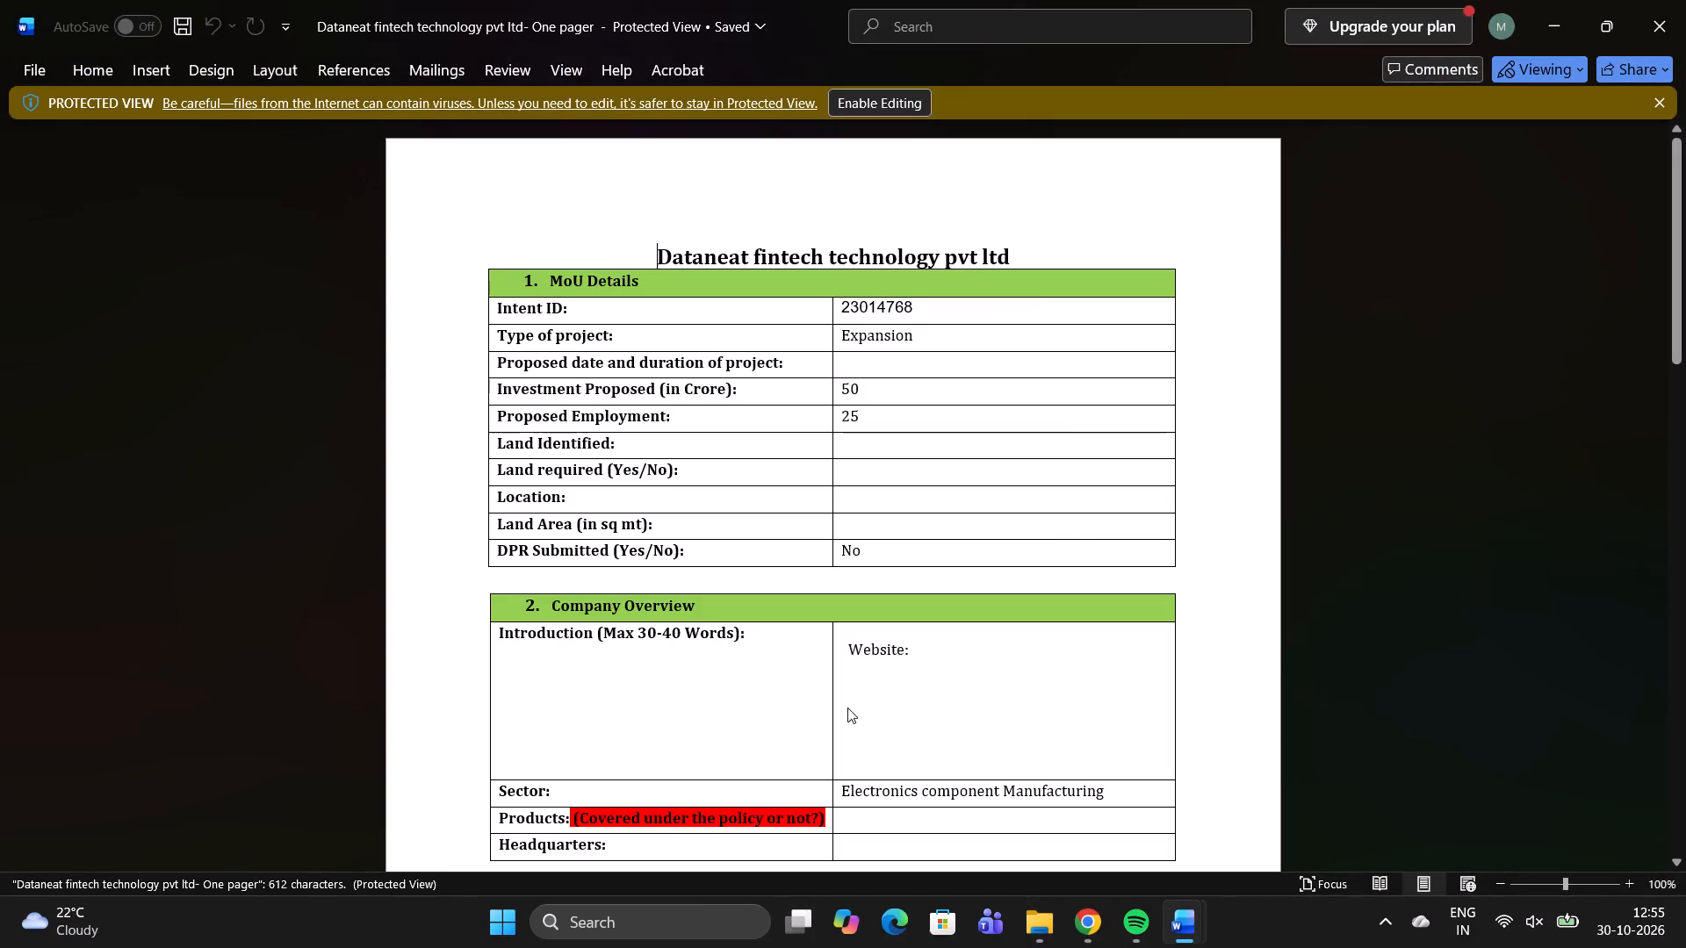
Enable editing in the Dataneat fintech technology one pager.
left_click(897, 90)
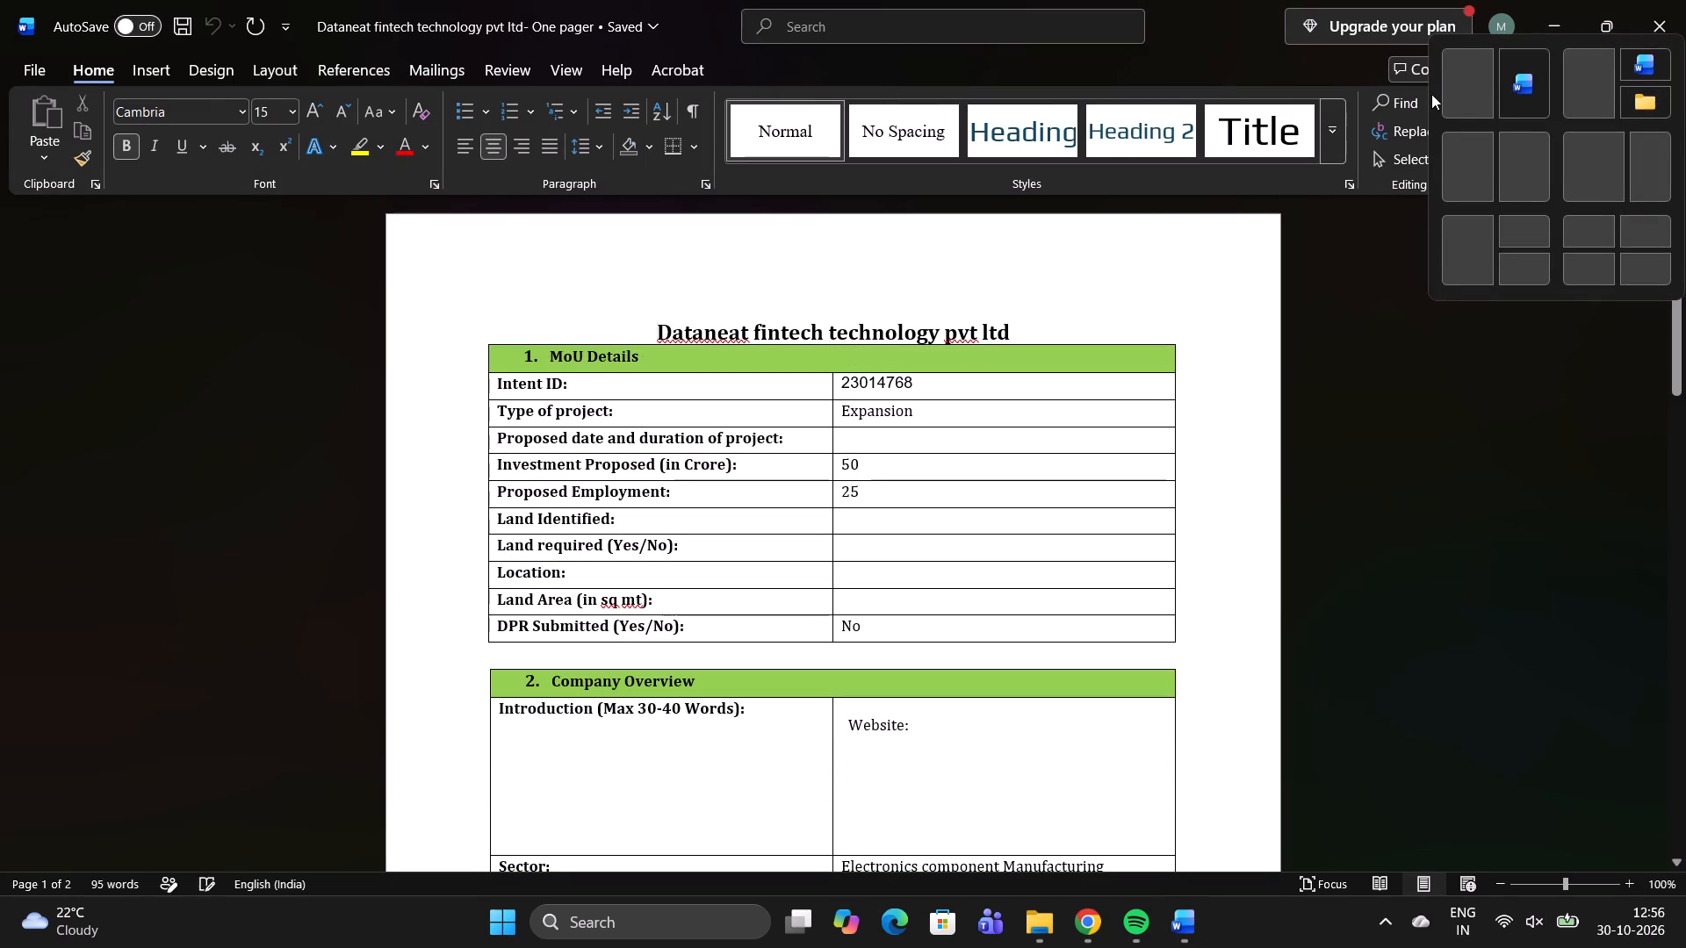
View the Dataneat one pager side by side with the start of the Bharat Semitech one pager, and close the Bharat Semitech document.
left_click(1466, 154)
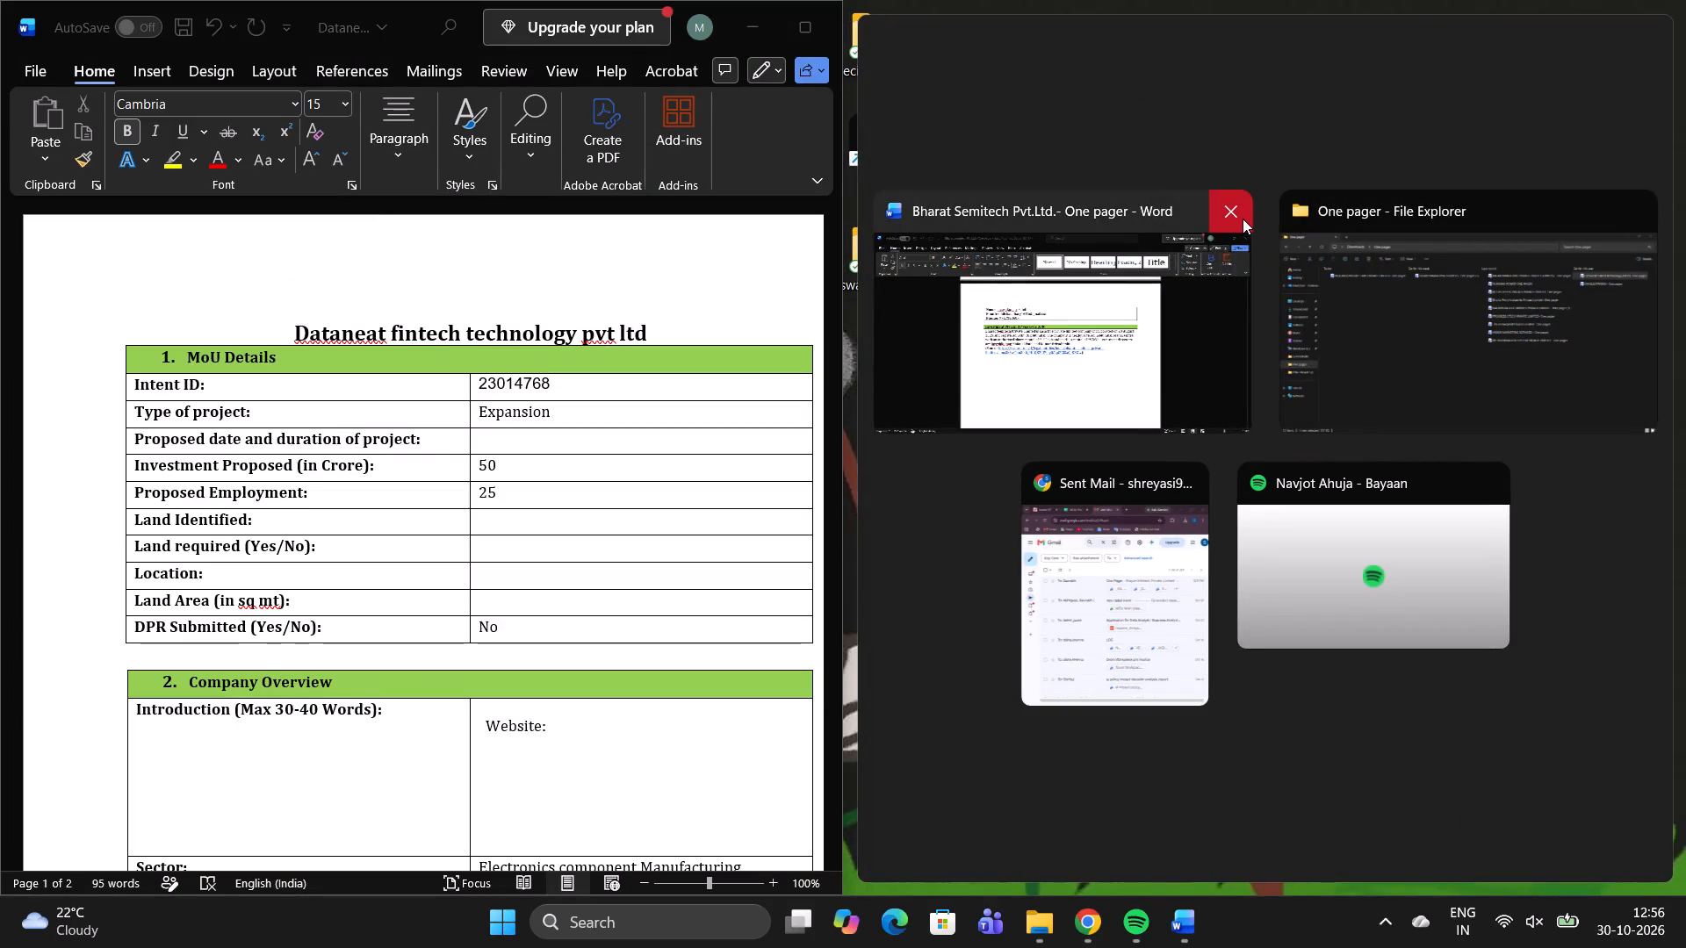
left_click(1075, 370)
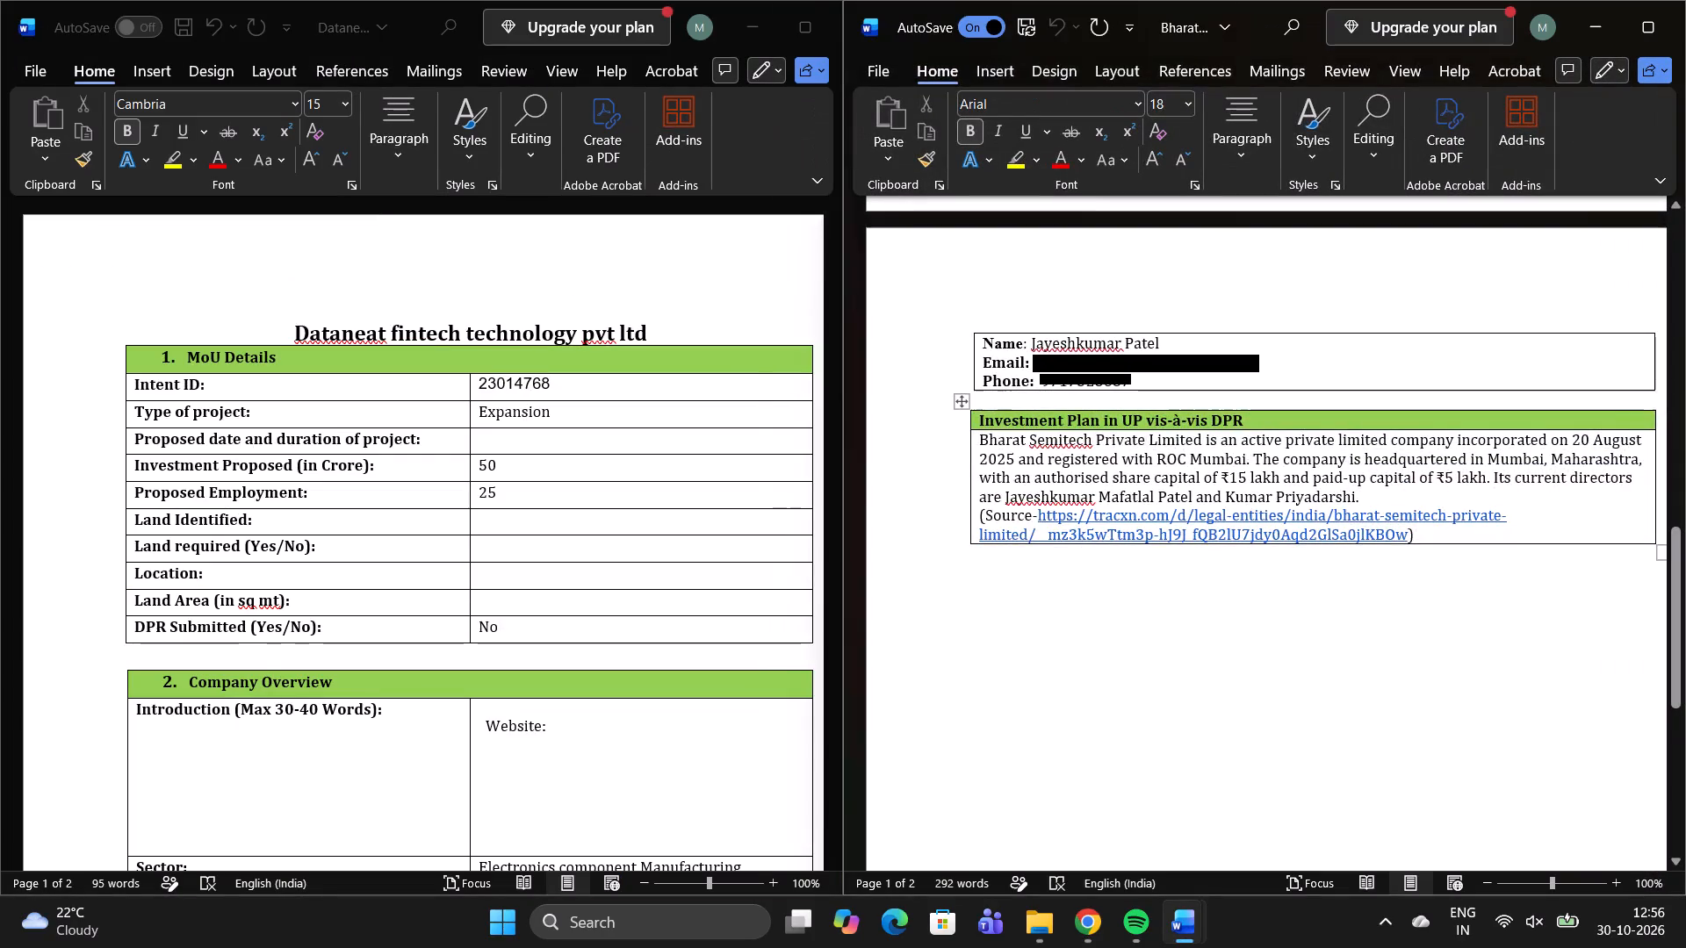
scroll(962, 525, "up", 20)
scroll(962, 525, "up", 20)
scroll(962, 525, "up", 3)
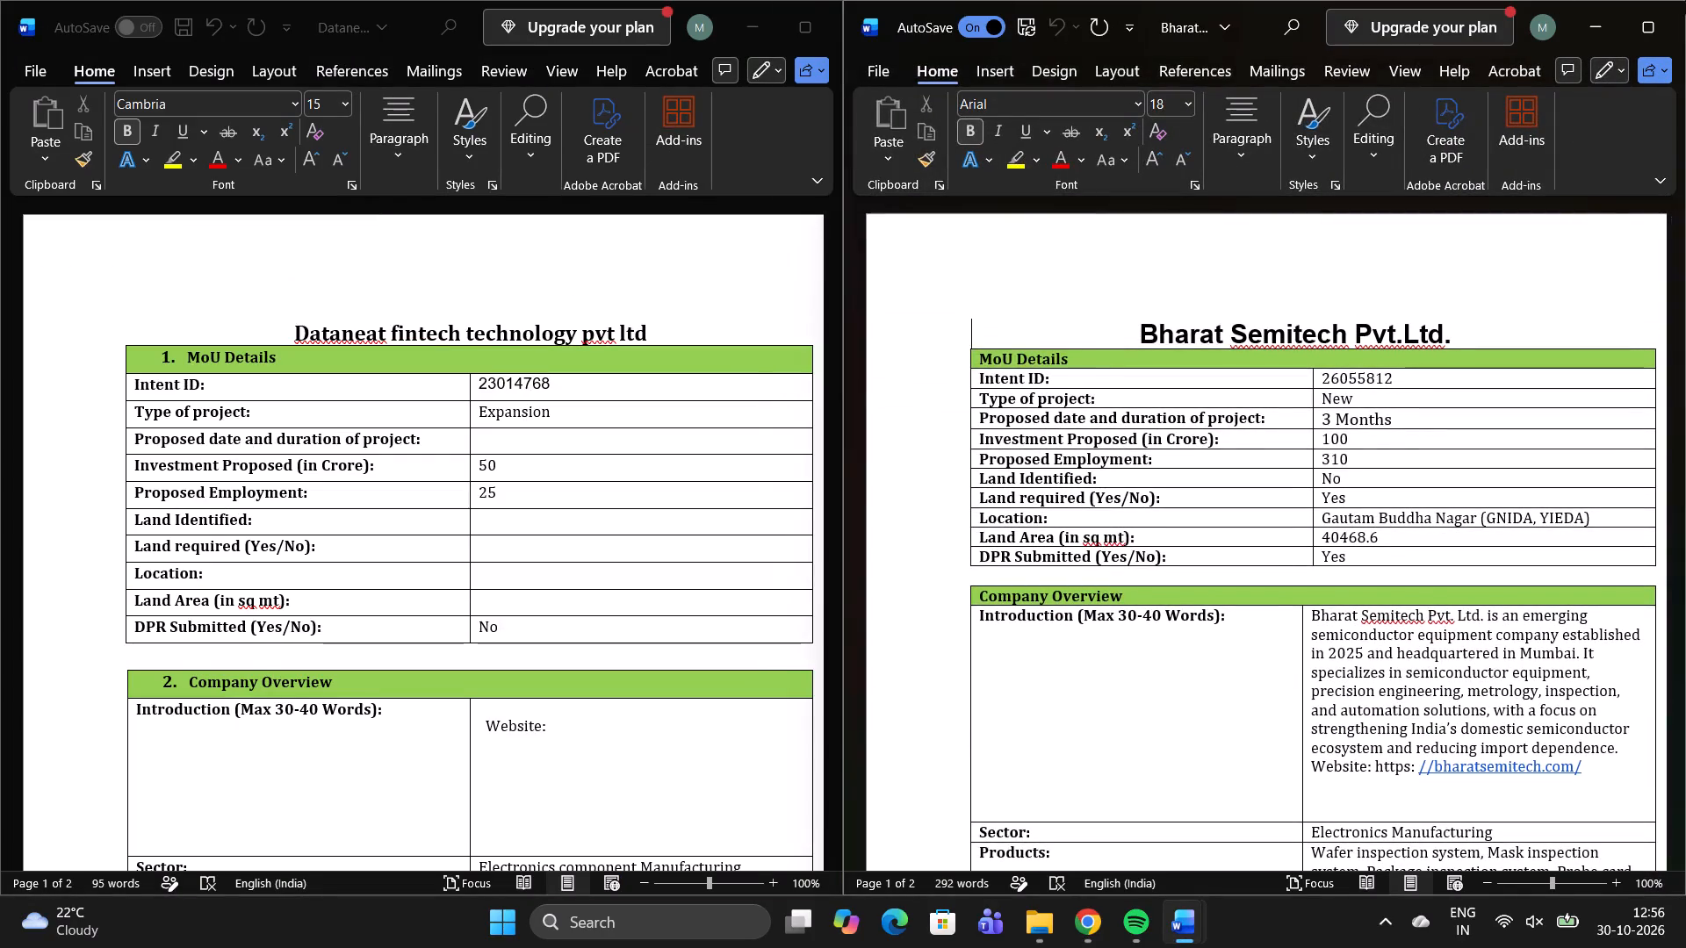
left_click(1674, 28)
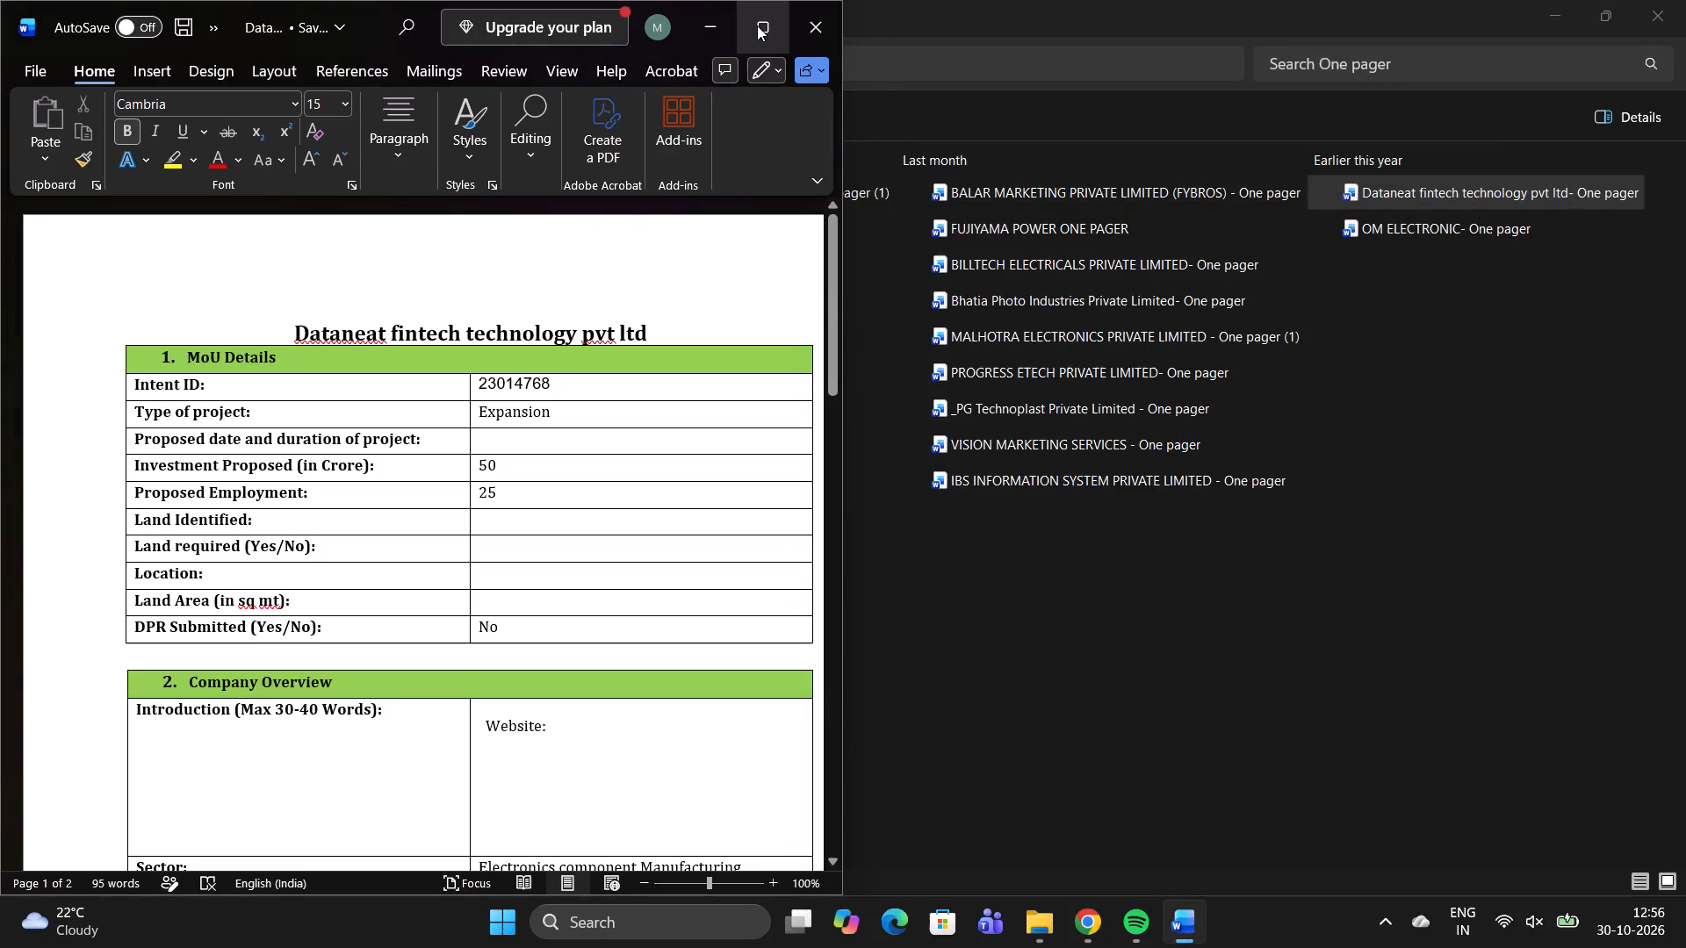
Snap the Dataneat one pager to half of the screen again to pair it with another open window.
left_click(672, 147)
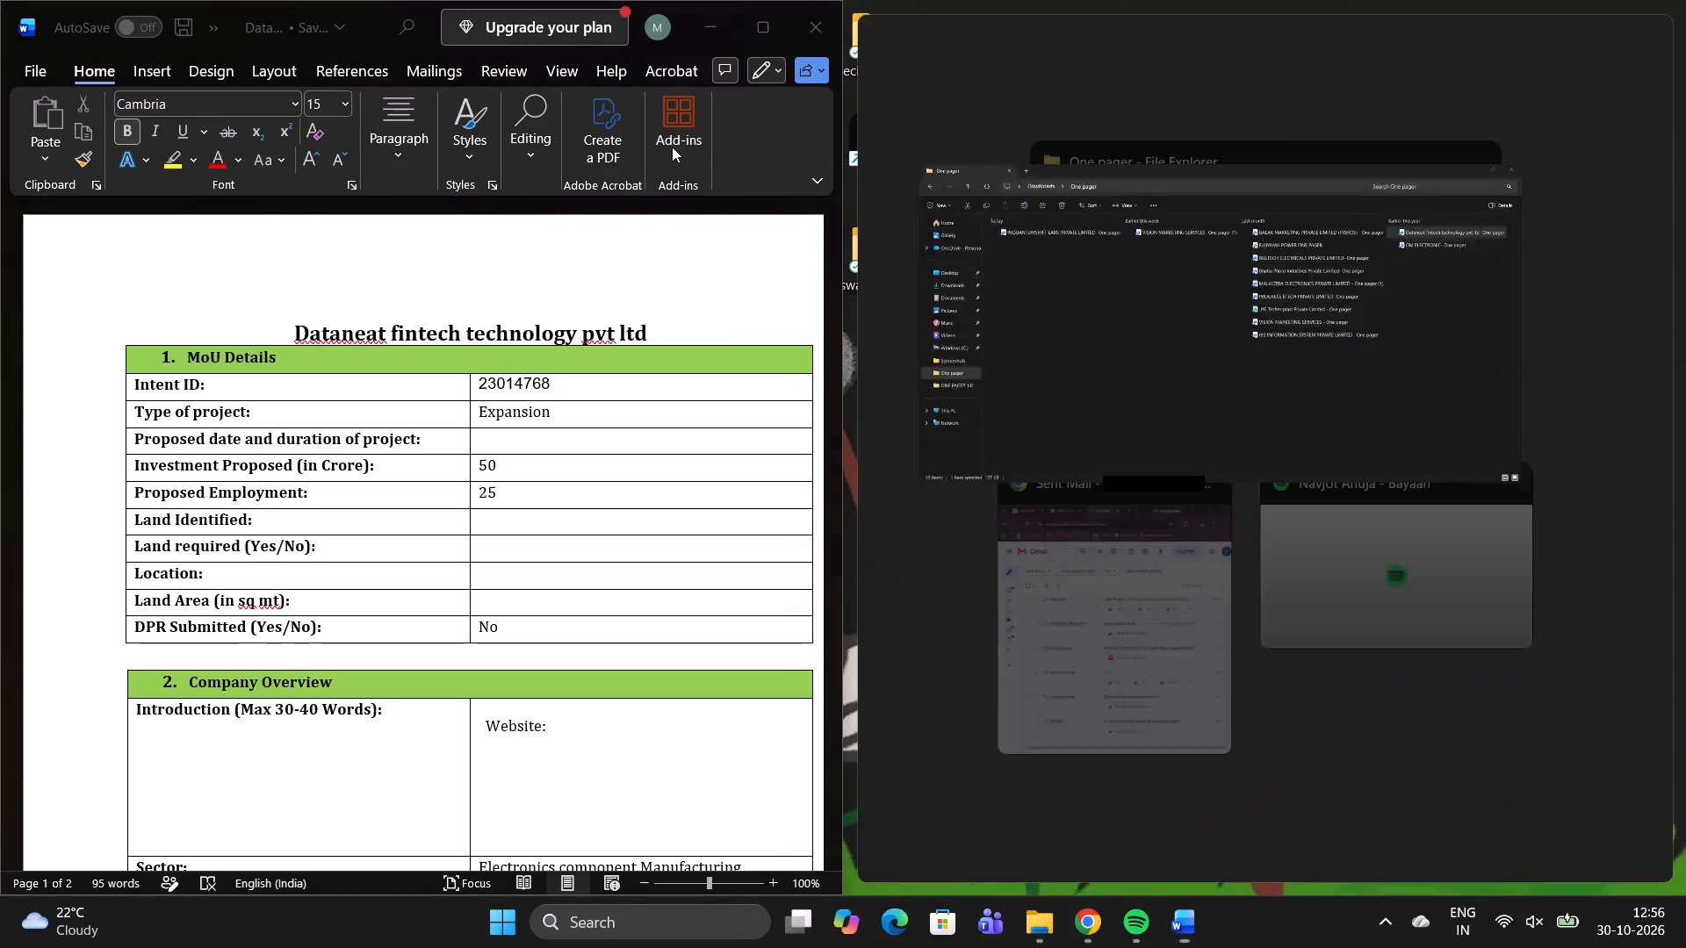
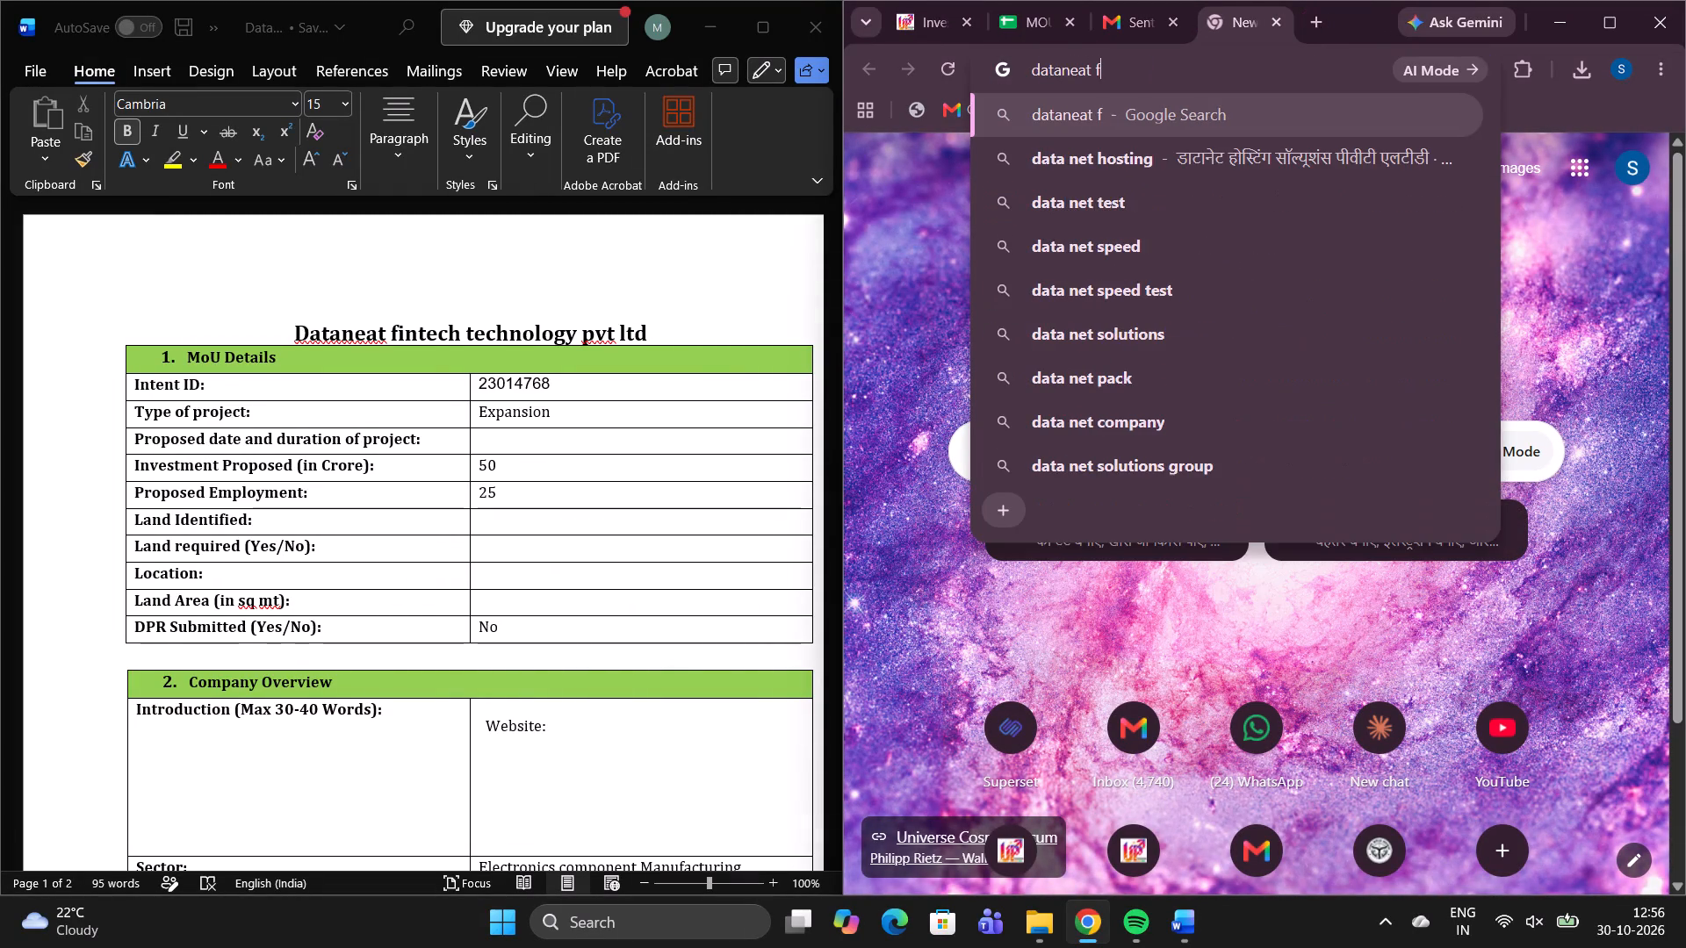
Search the web for Dataneat fintech tech and pick the suggested query "datanet technologies pvt ltd".
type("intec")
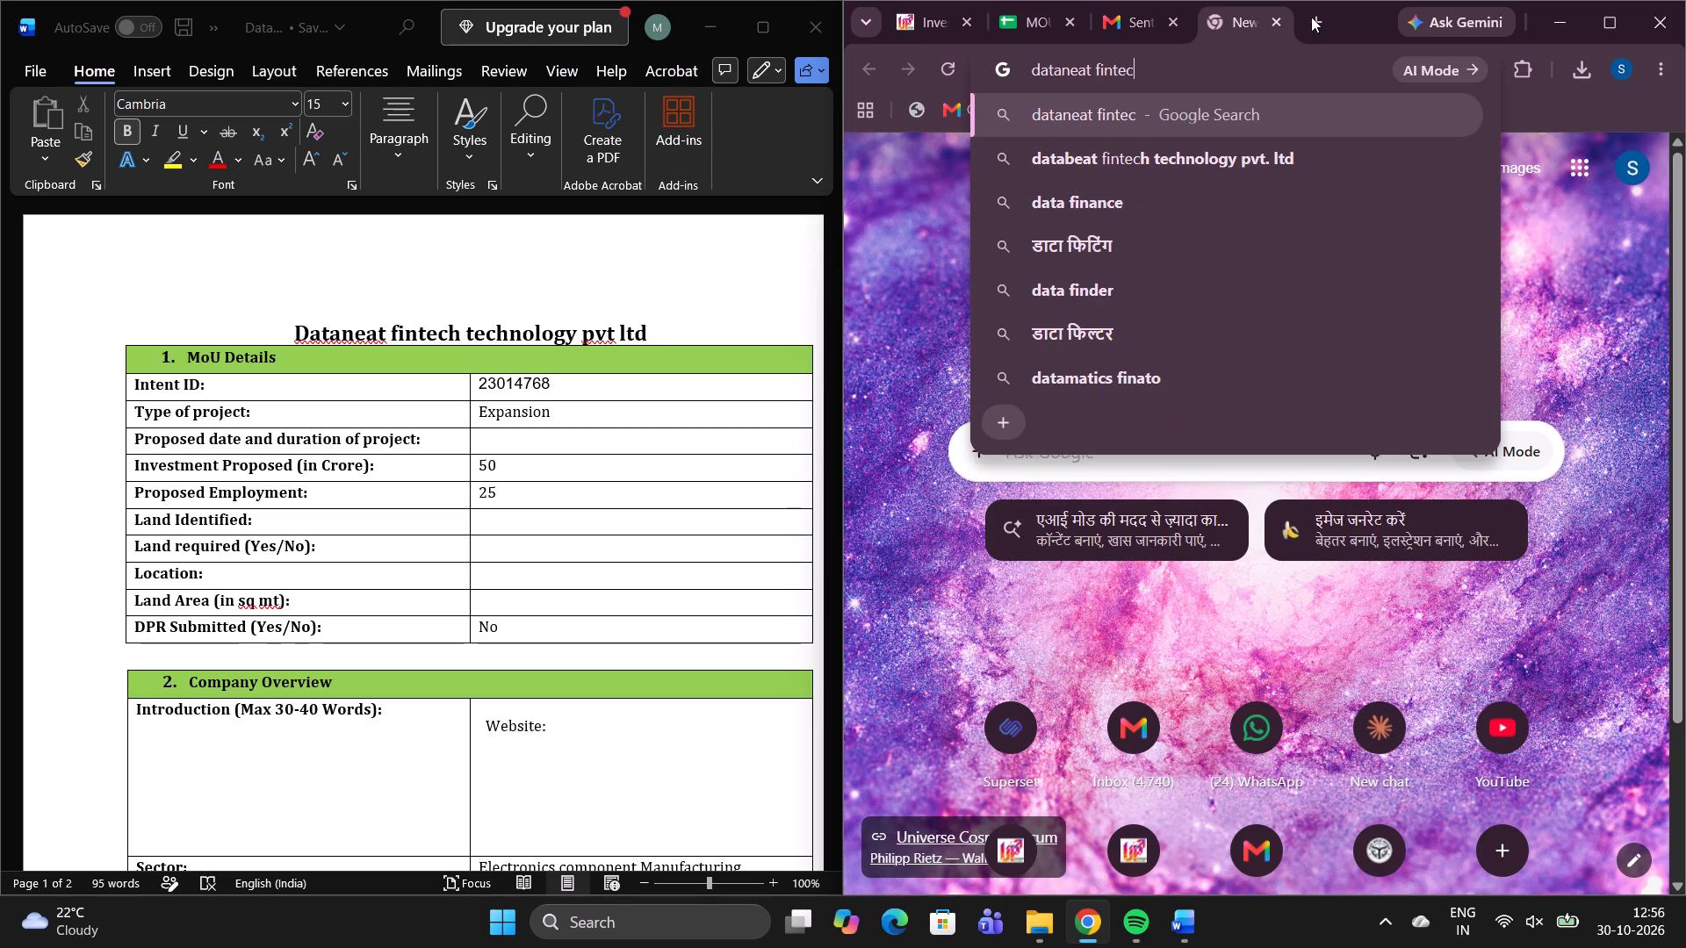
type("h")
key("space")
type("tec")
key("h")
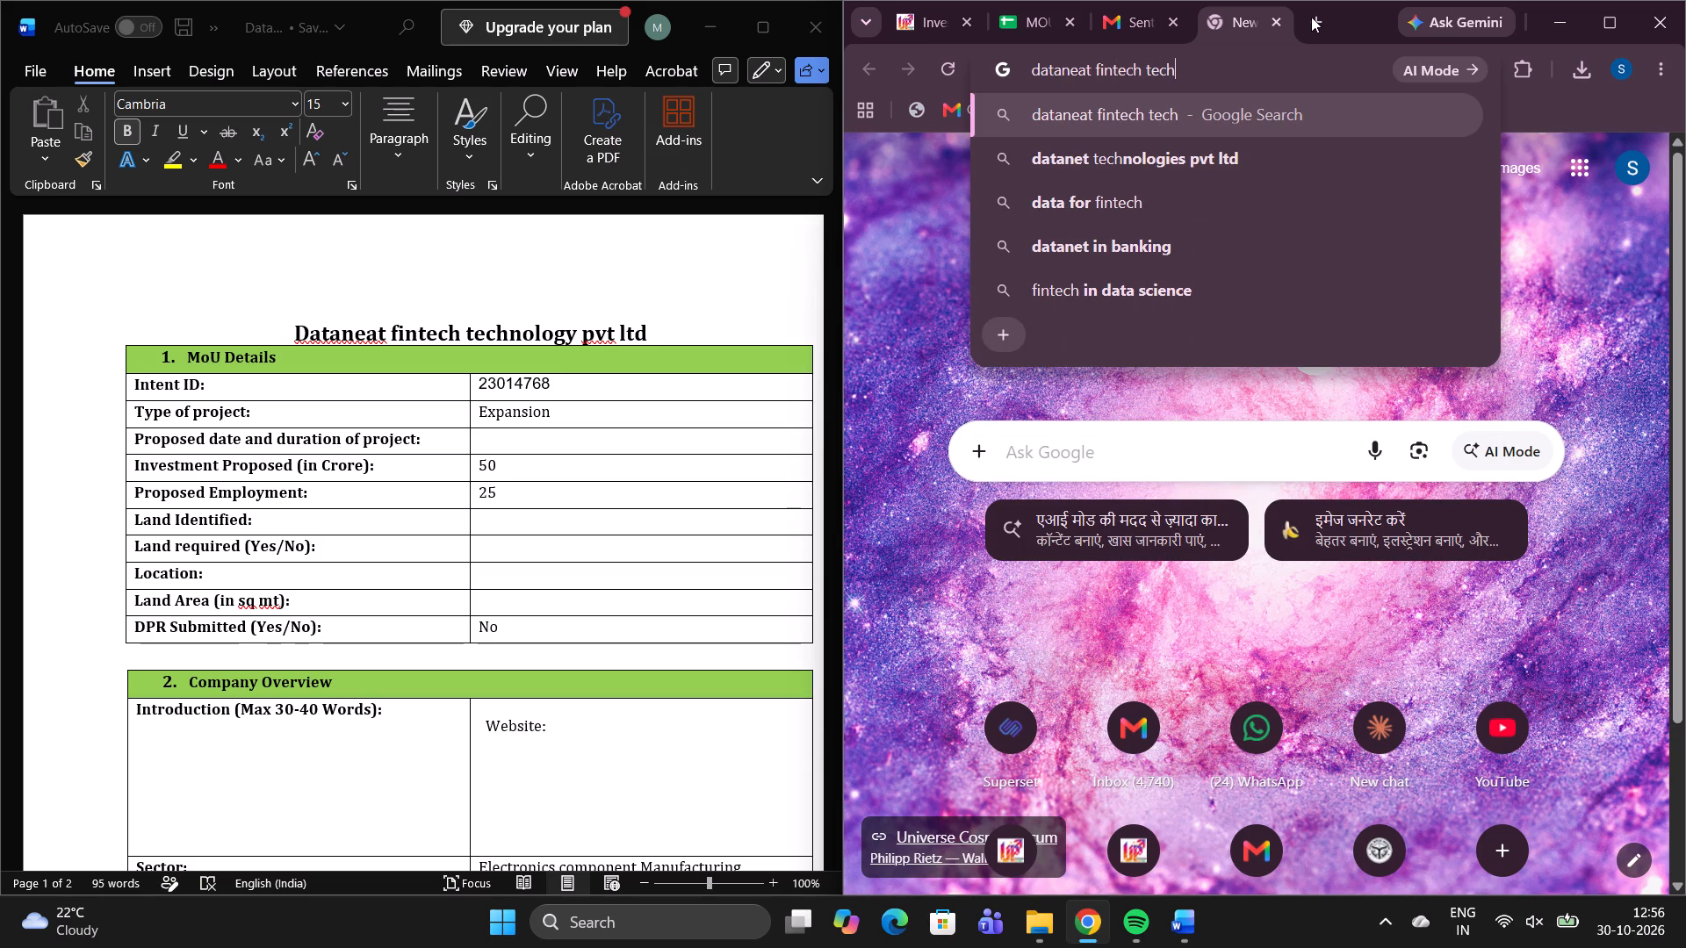
scroll(1333, 124, "up", 1)
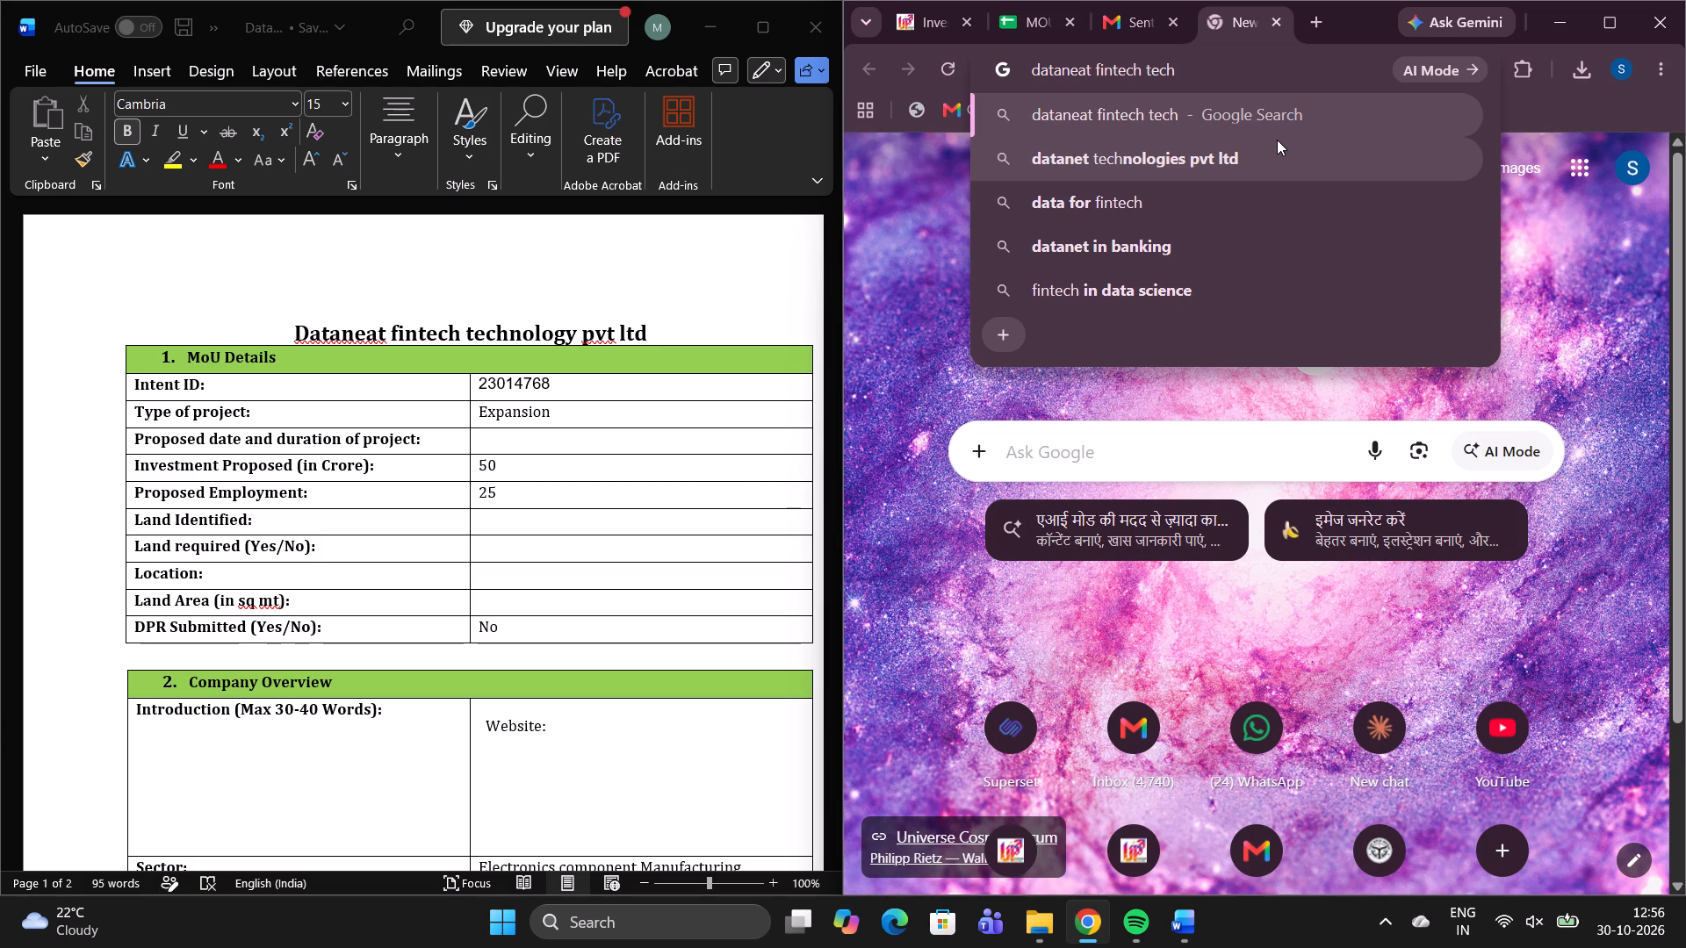
left_click(1277, 140)
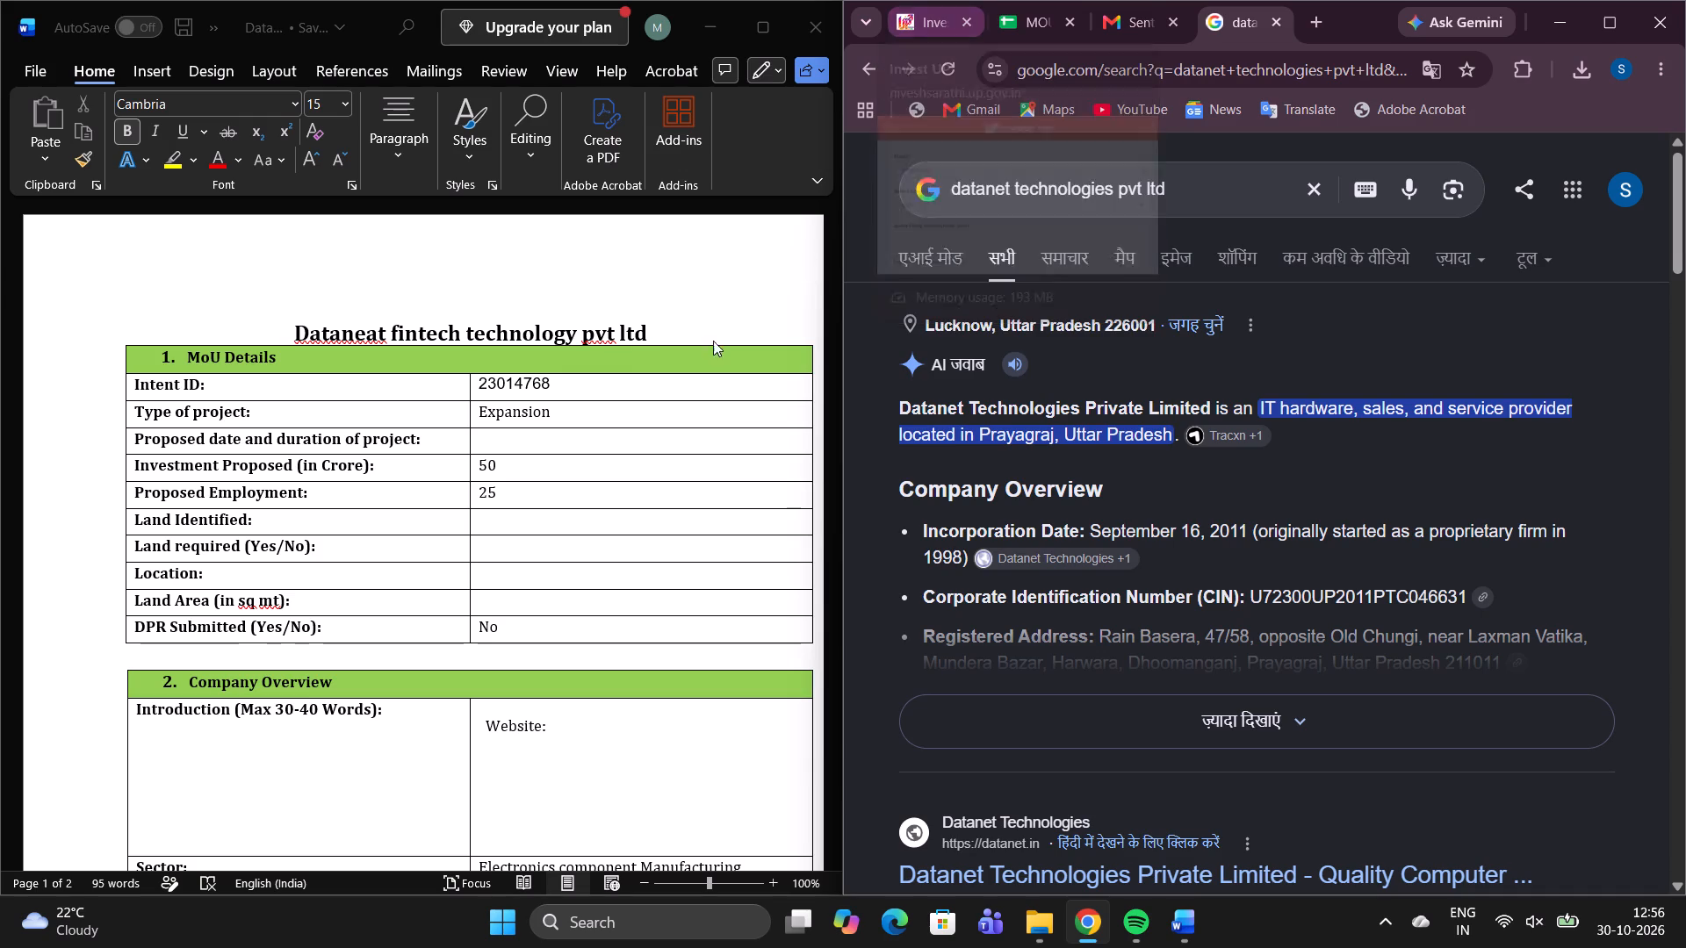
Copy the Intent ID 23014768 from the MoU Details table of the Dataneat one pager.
double_click(551, 380)
double_click(548, 377)
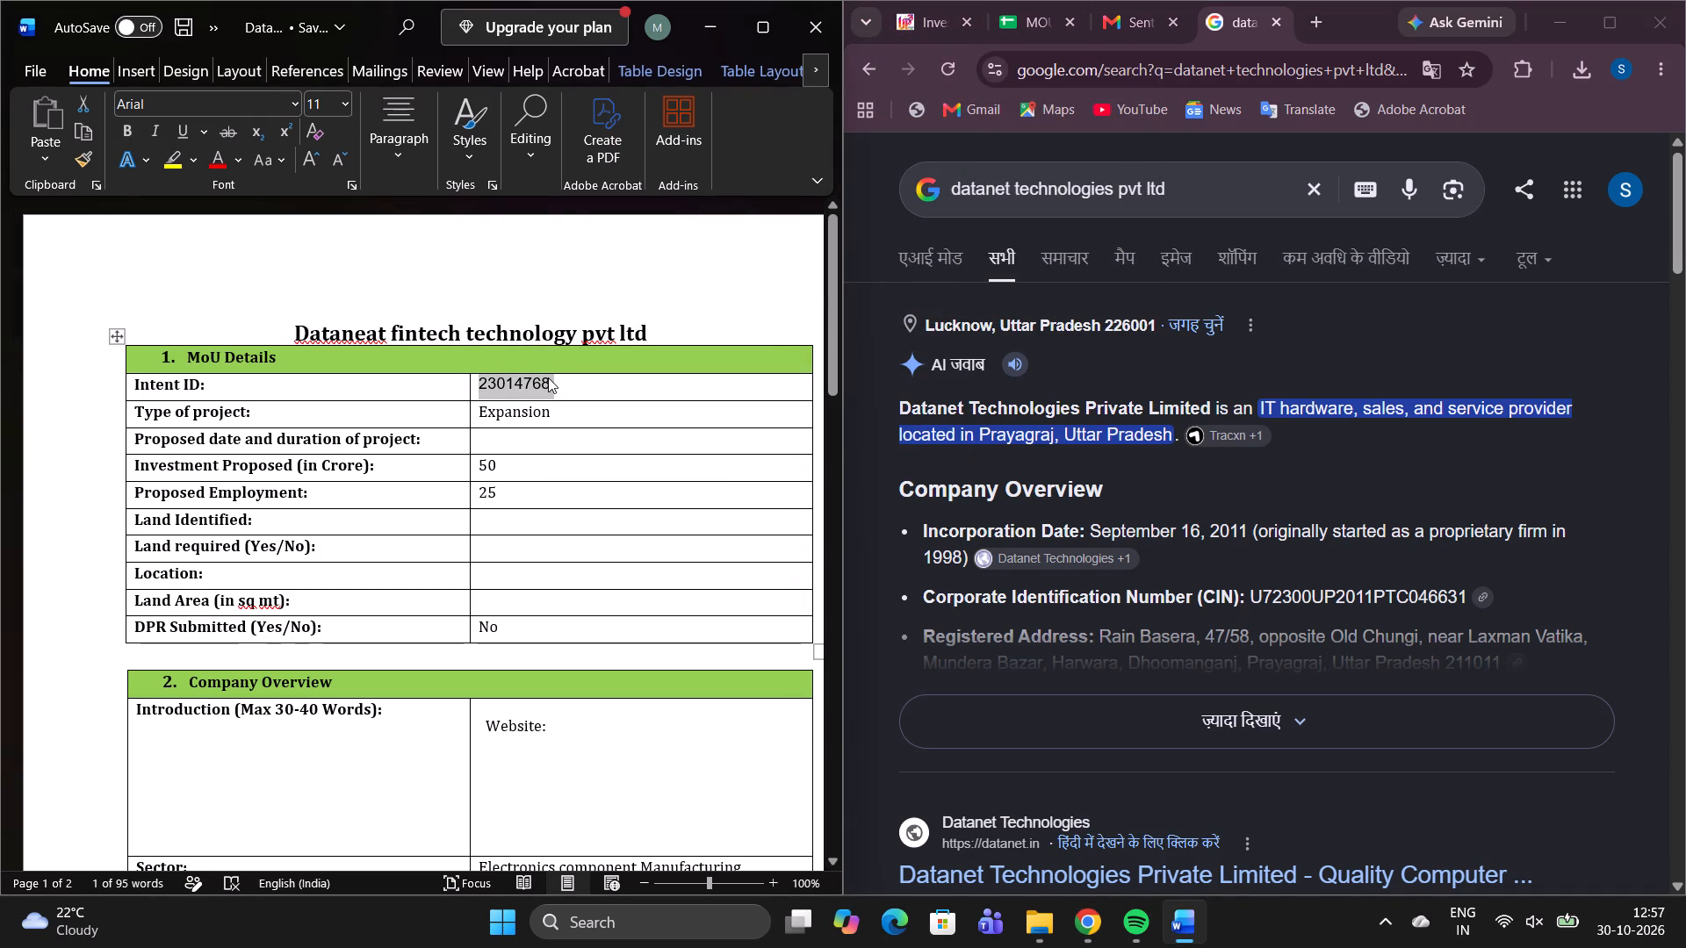
key("ctrl+c")
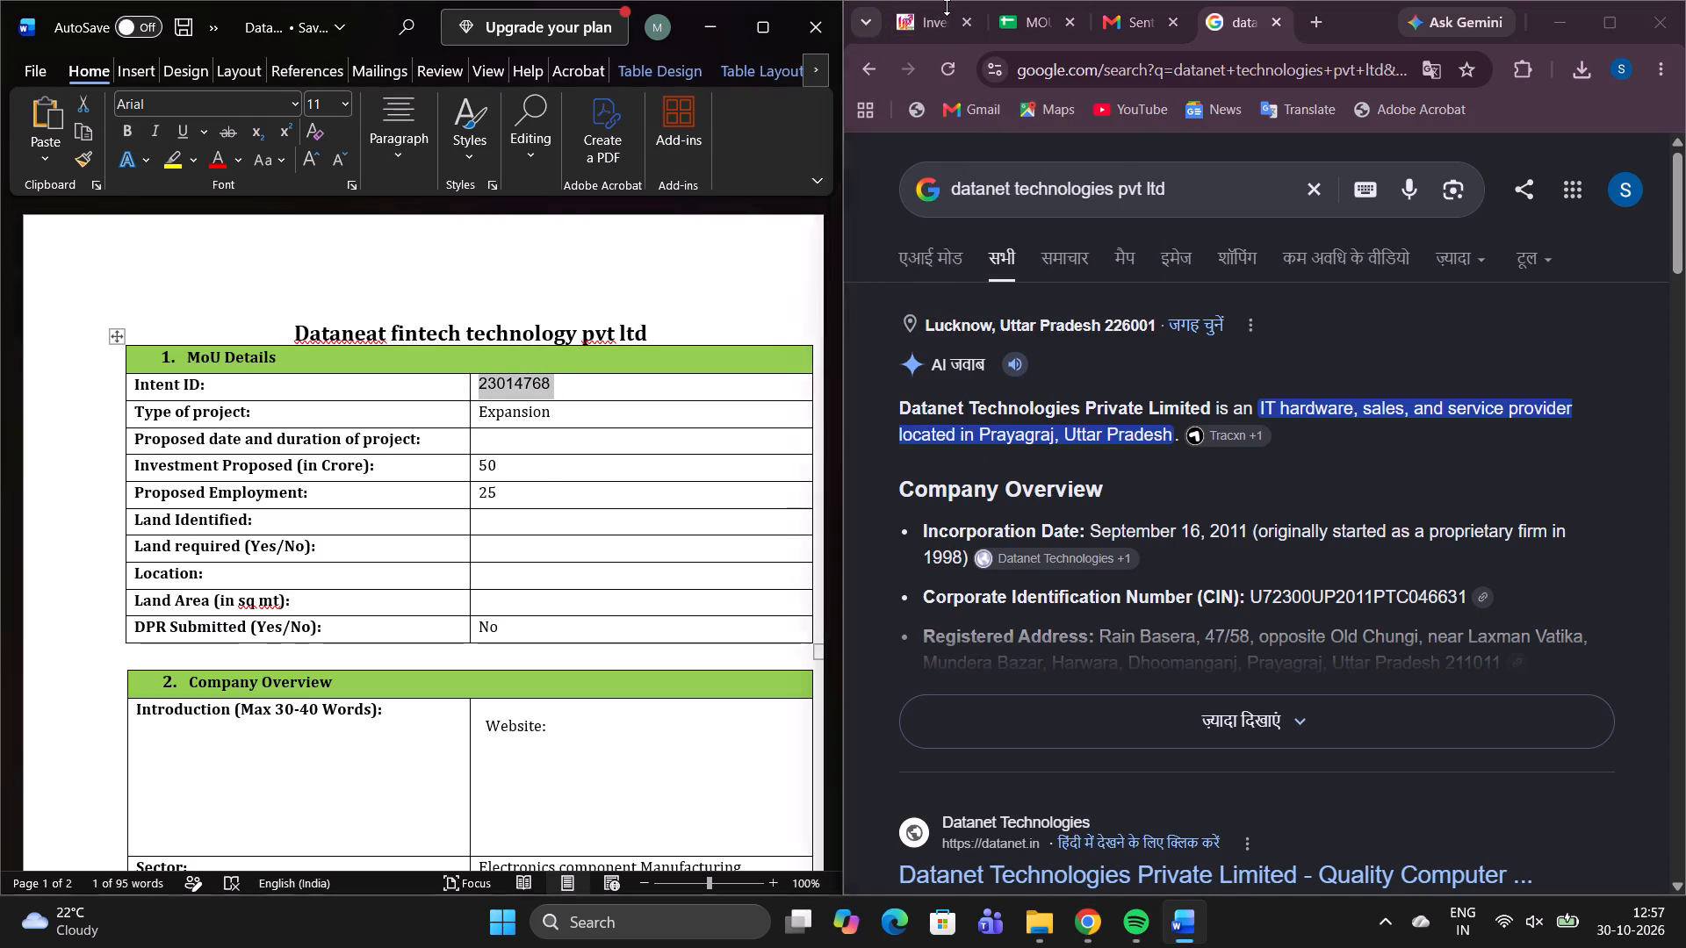
Switch to the Invest UP portal in Chrome and open the Total Intents Received list from the dashboard.
left_click(947, 6)
left_click(919, 25)
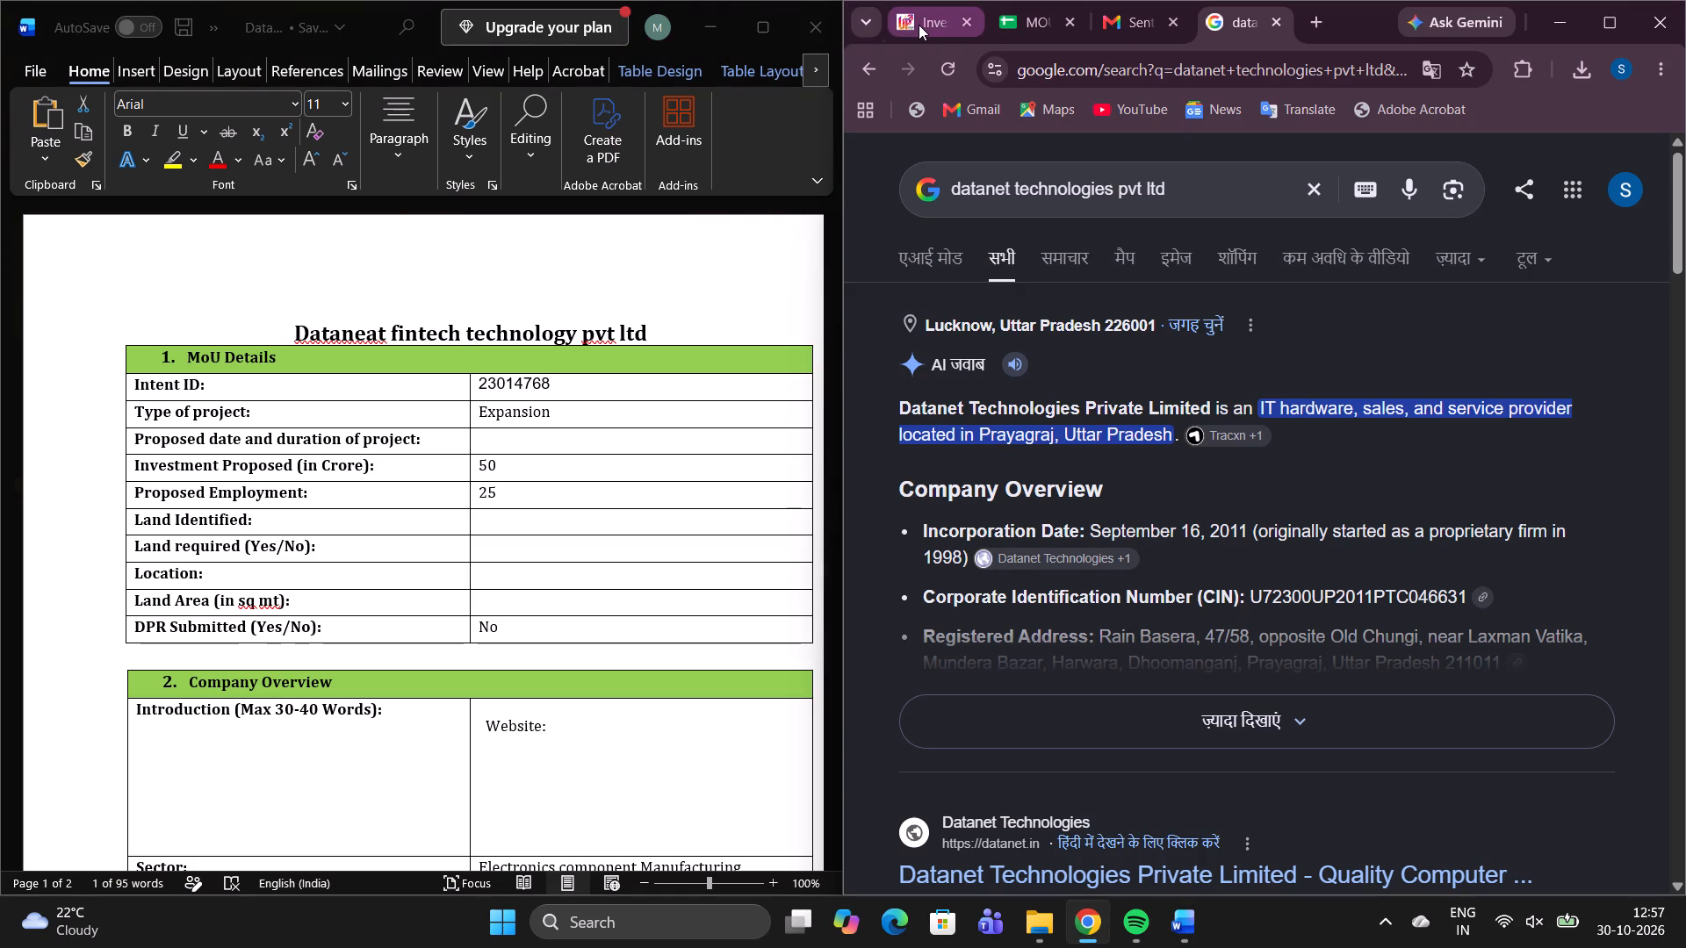
scroll(1180, 703, "up", 7)
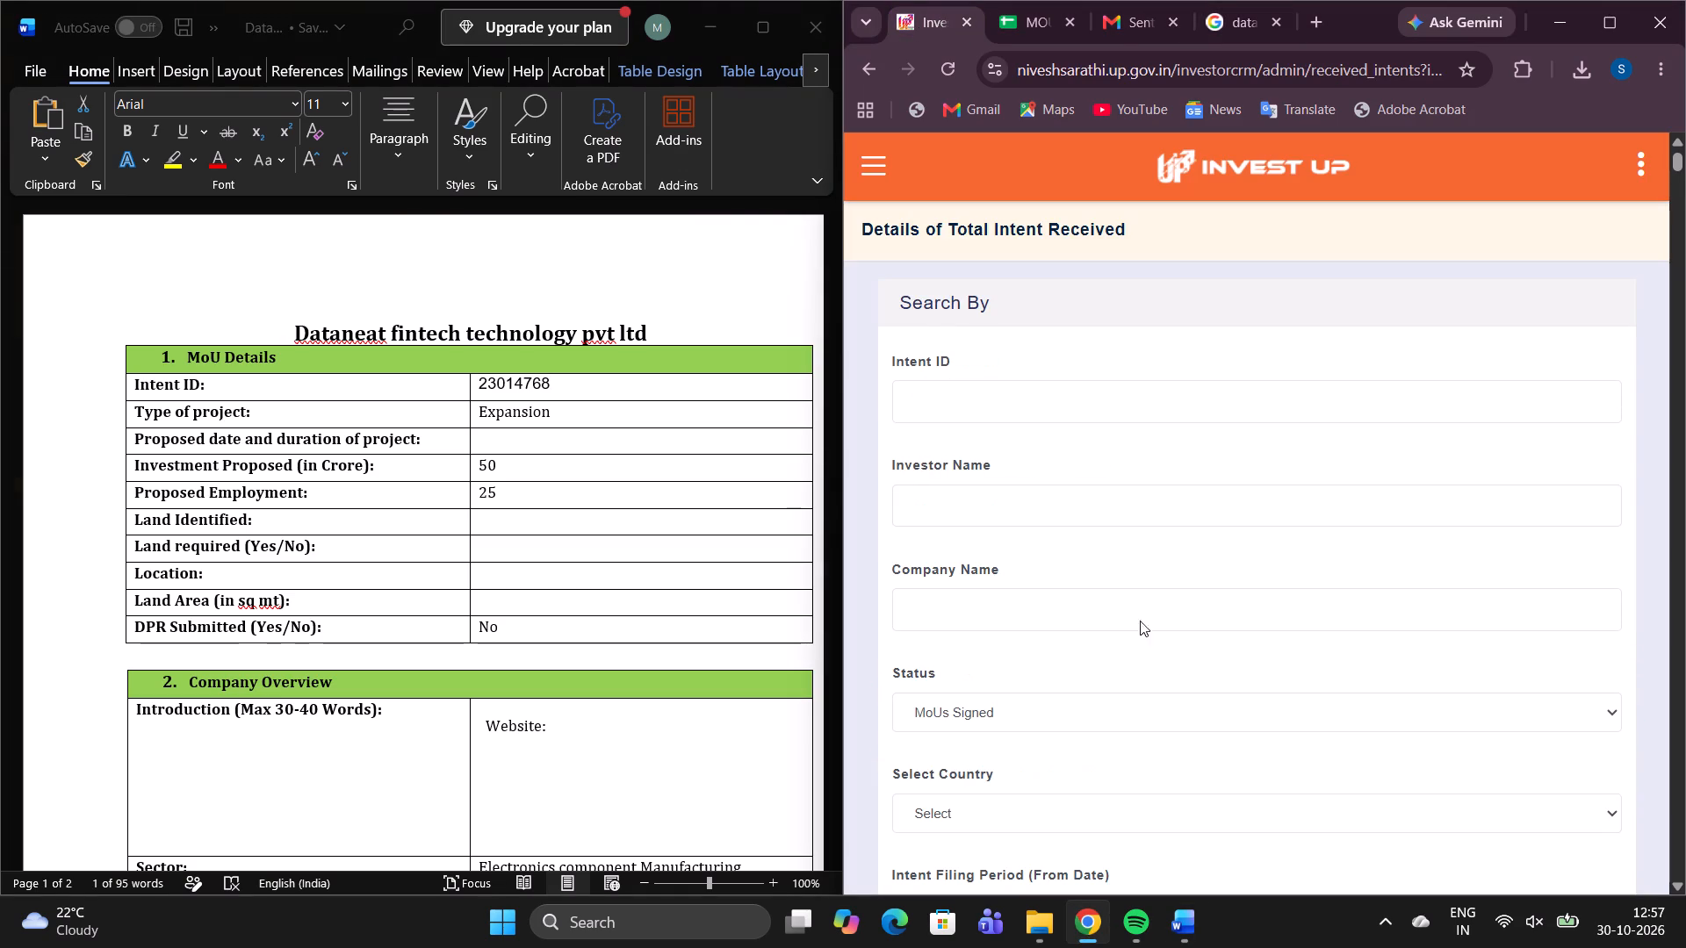
left_click(874, 161)
left_click(912, 255)
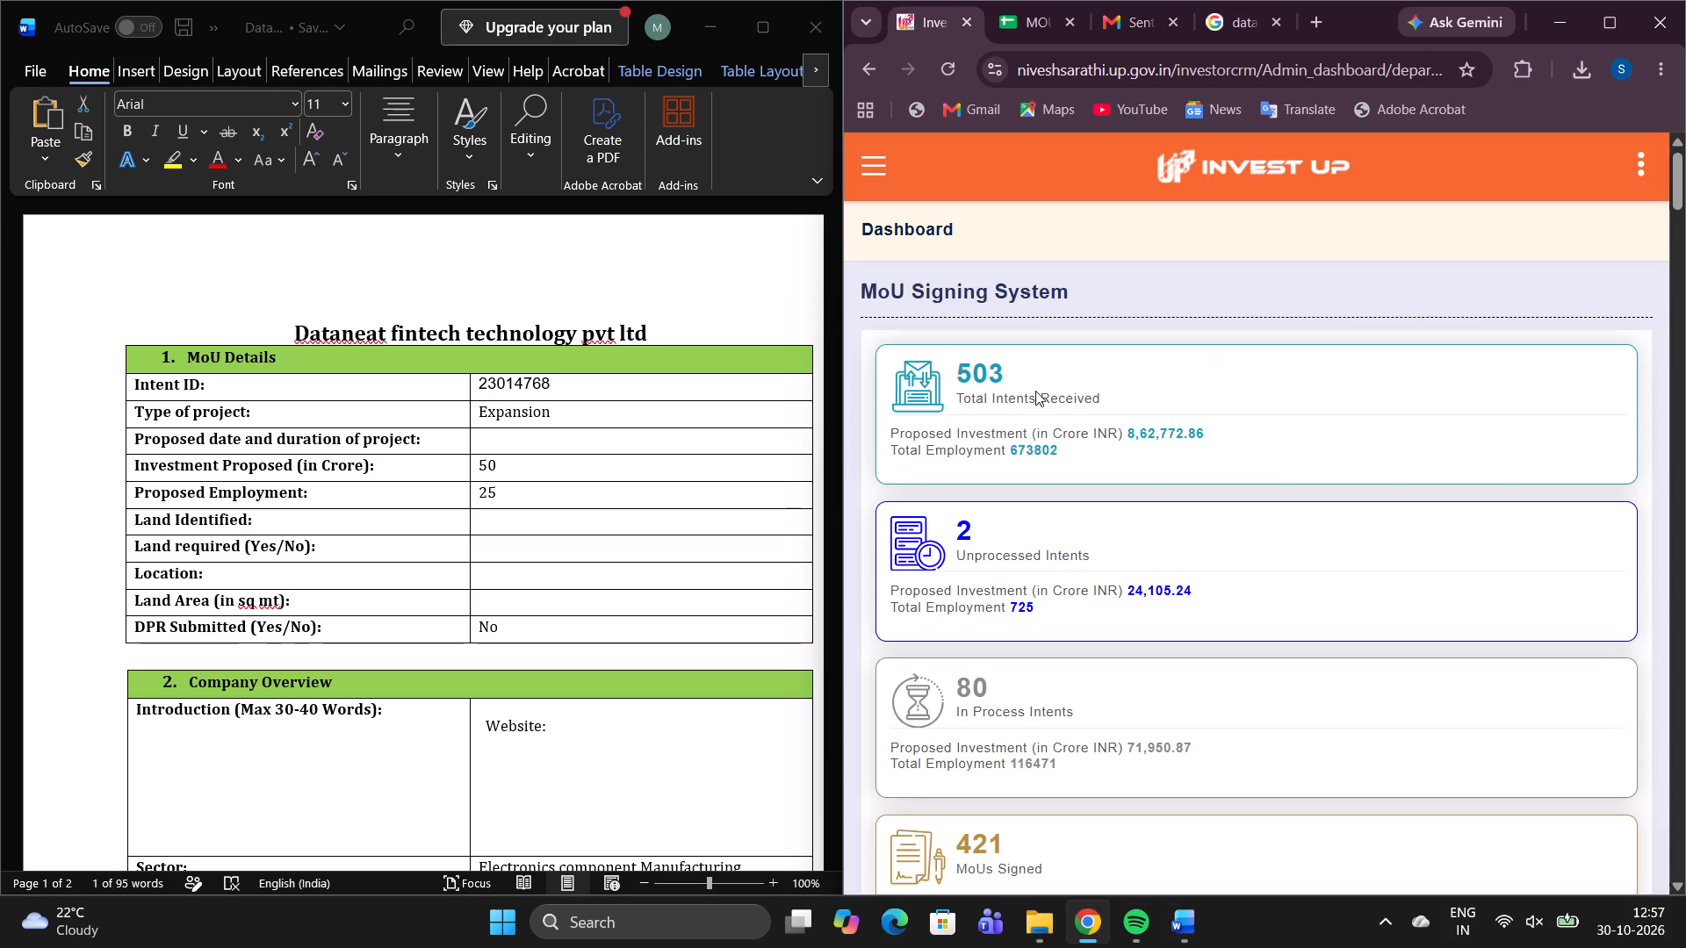
left_click(1035, 391)
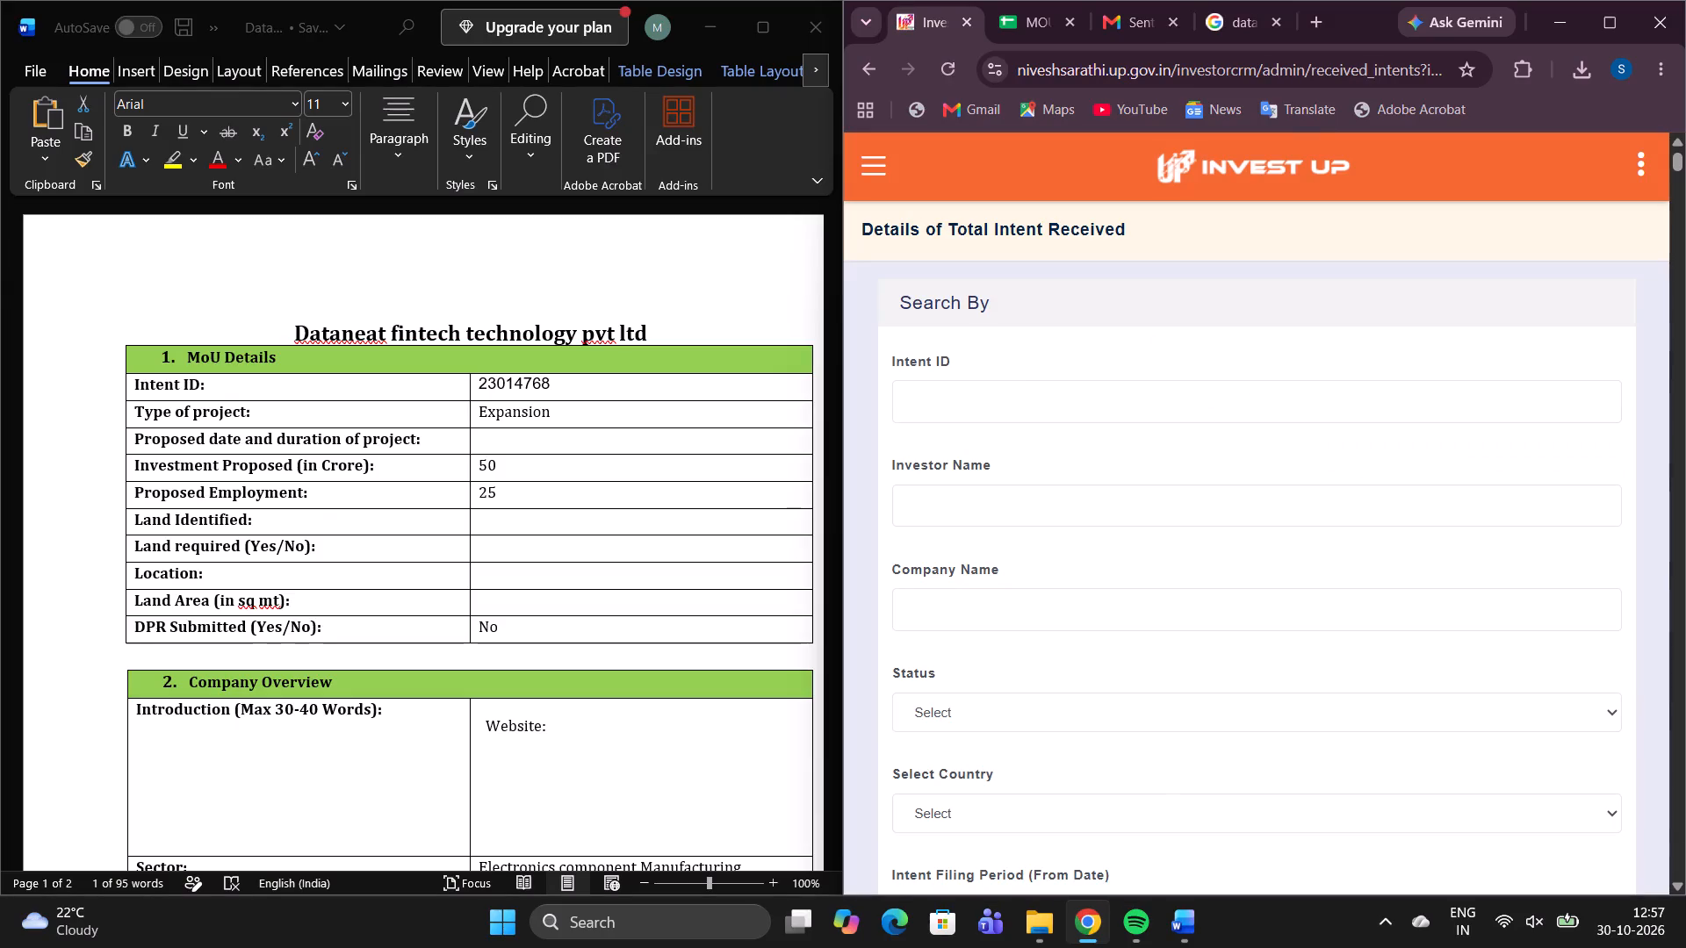
scroll(1170, 854, "down", 5)
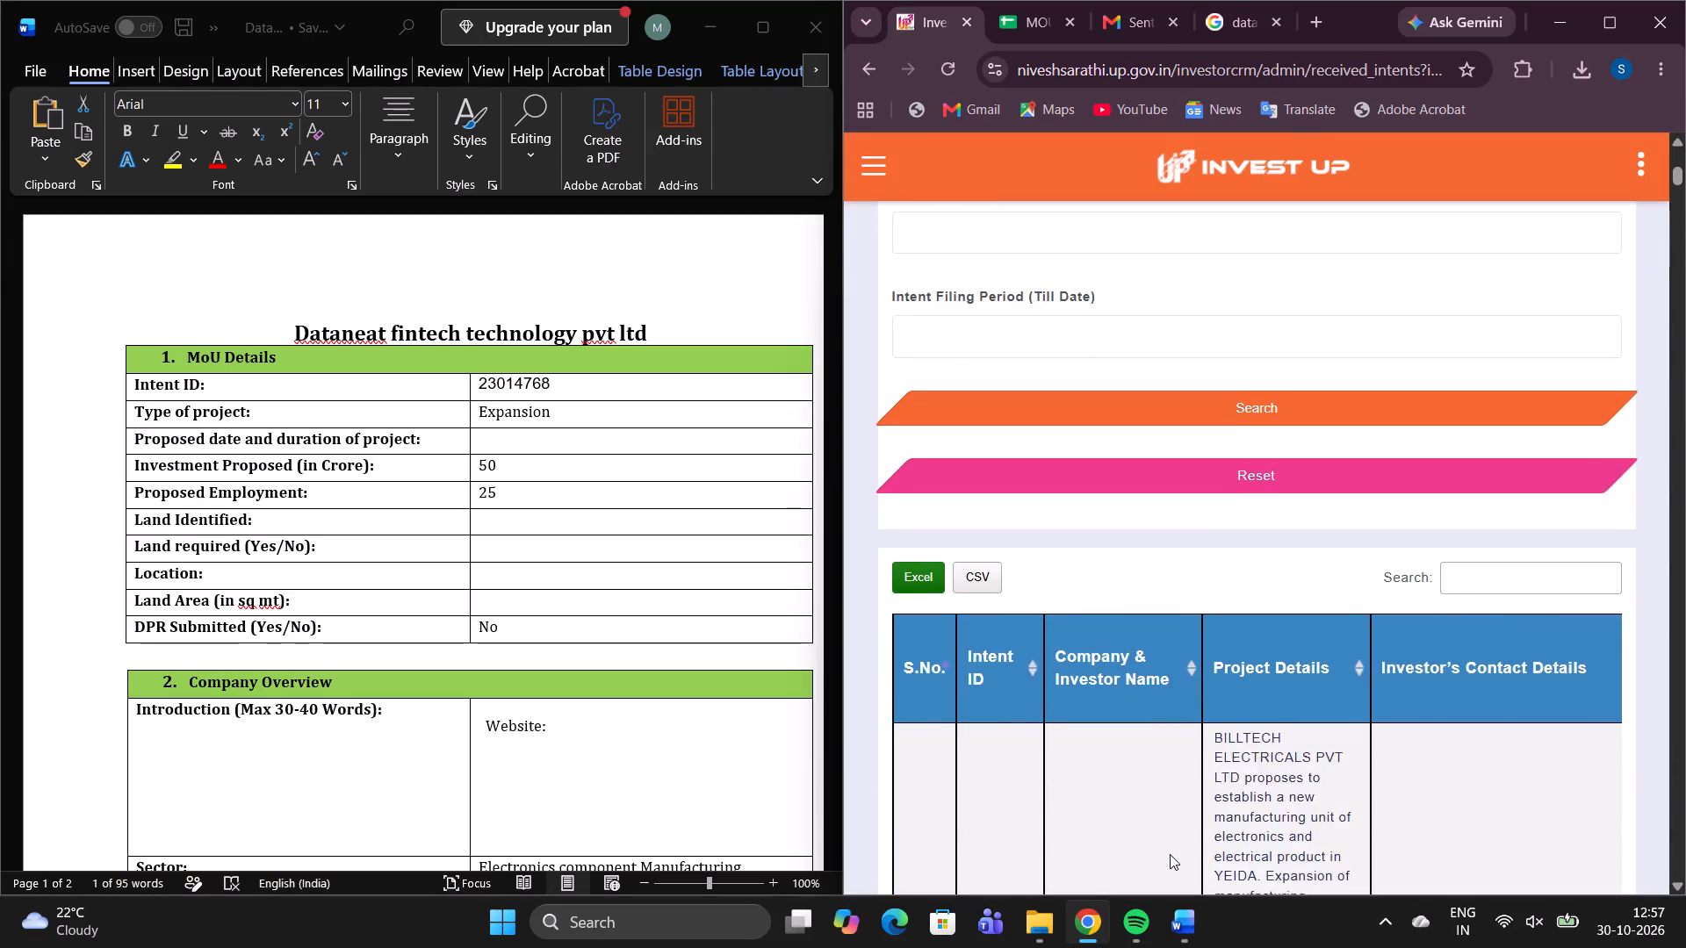
scroll(1170, 854, "up", 4)
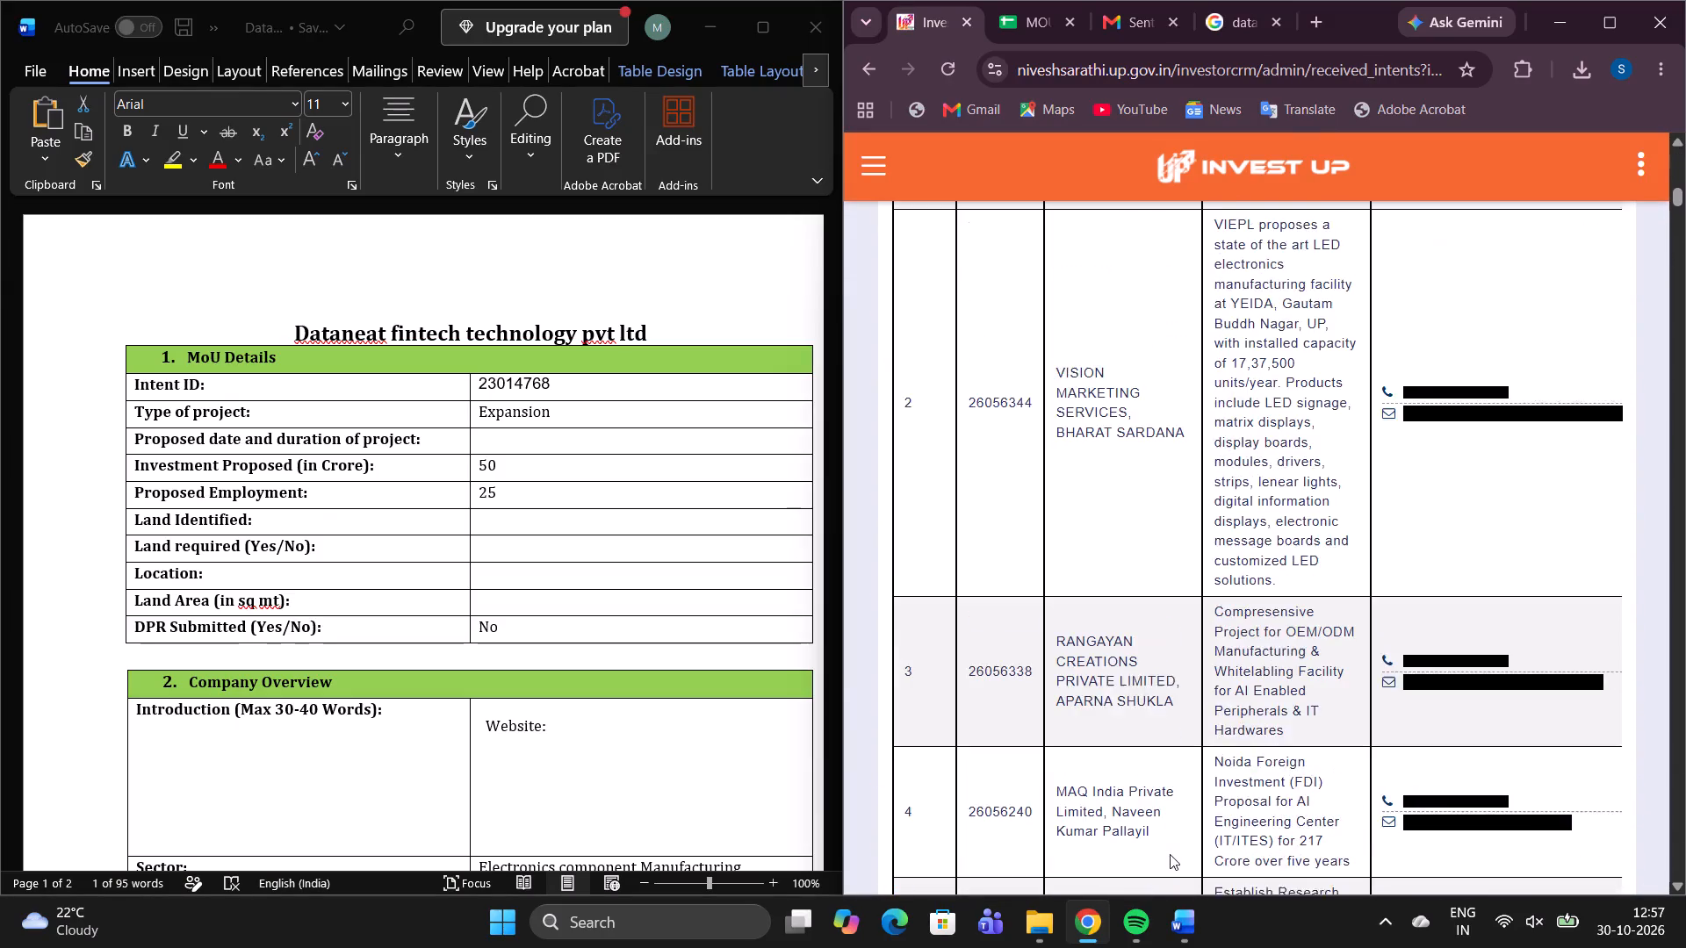
scroll(1170, 854, "up", 7)
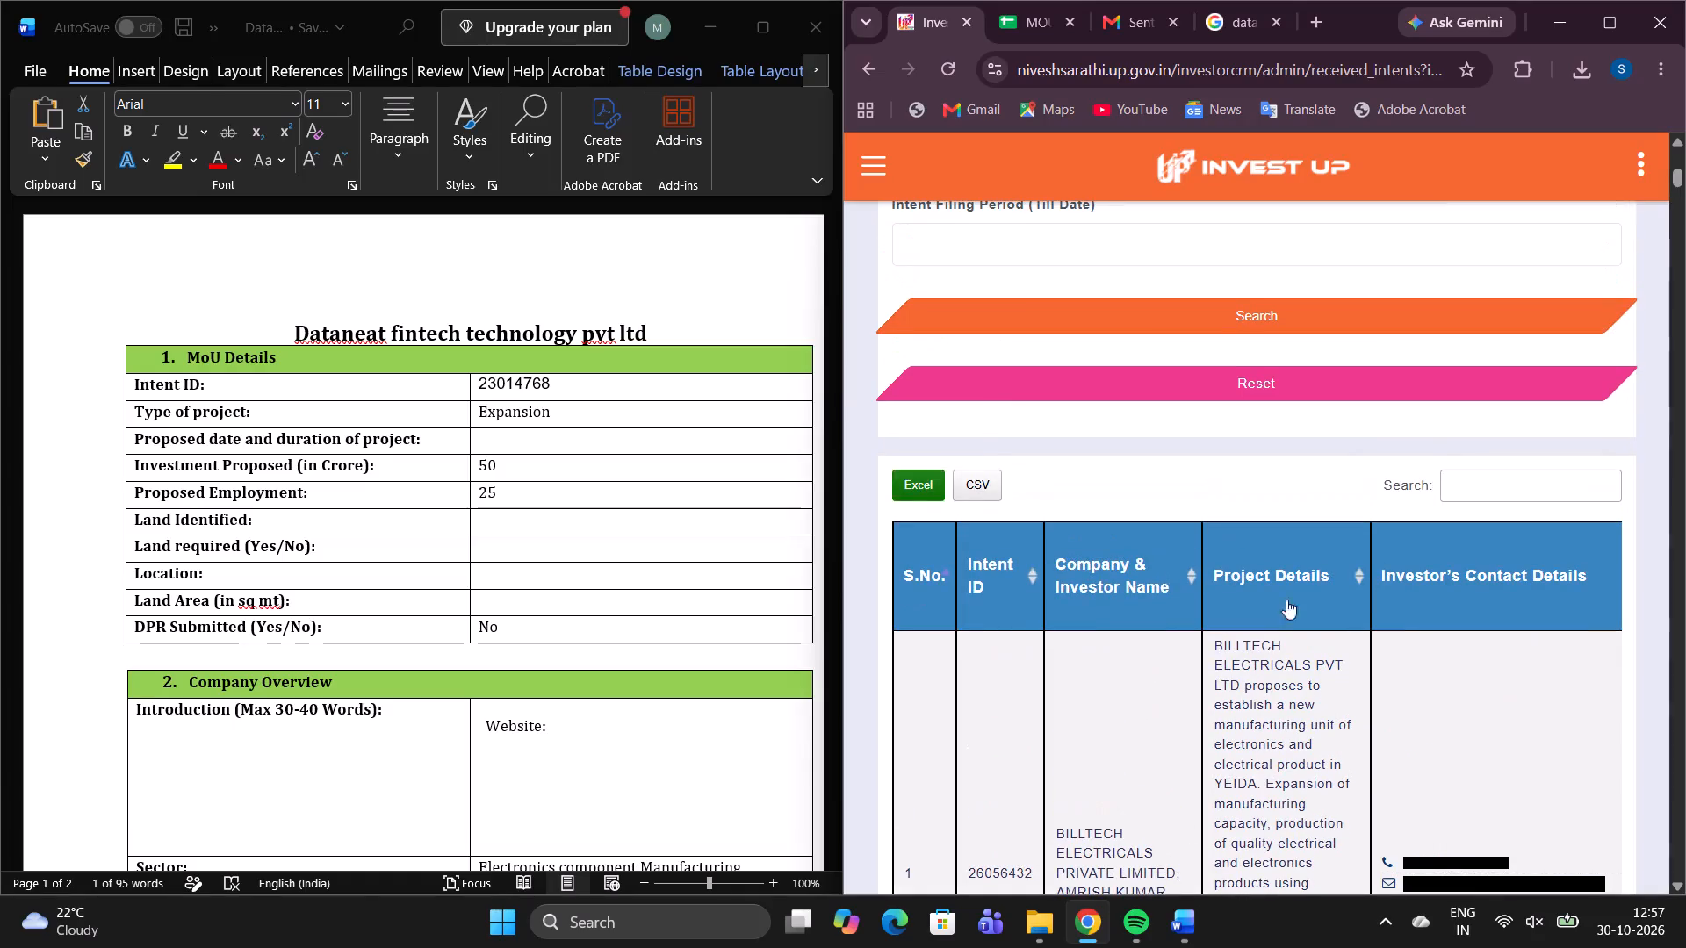
left_click(1465, 491)
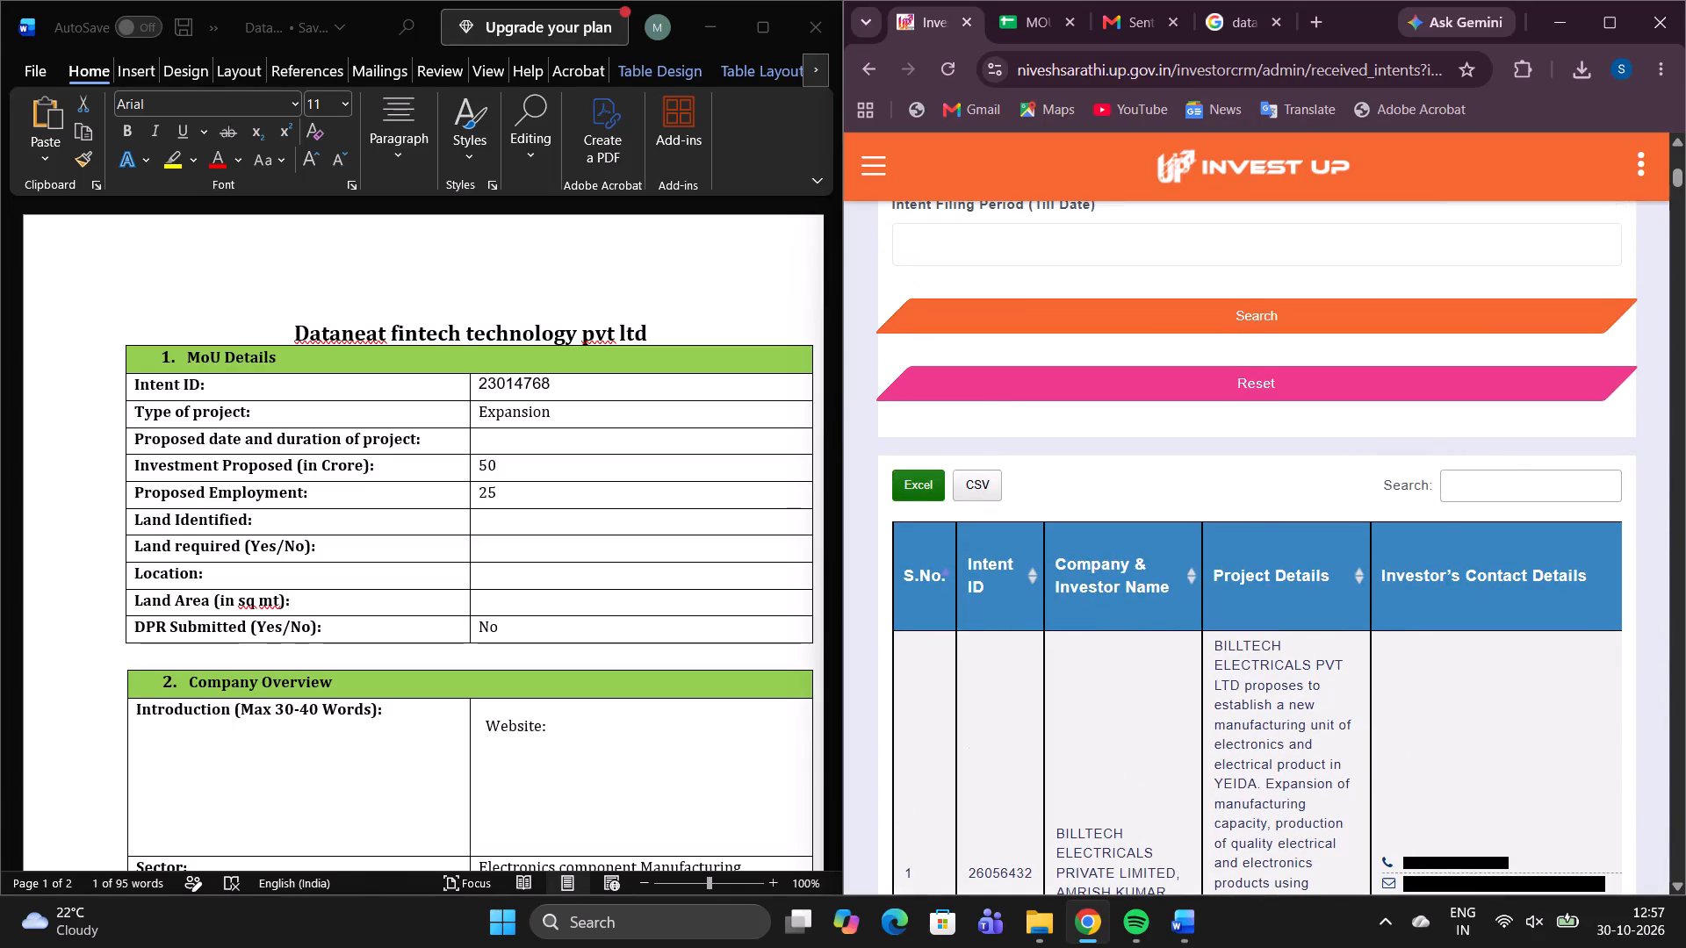
key("ctrl+v")
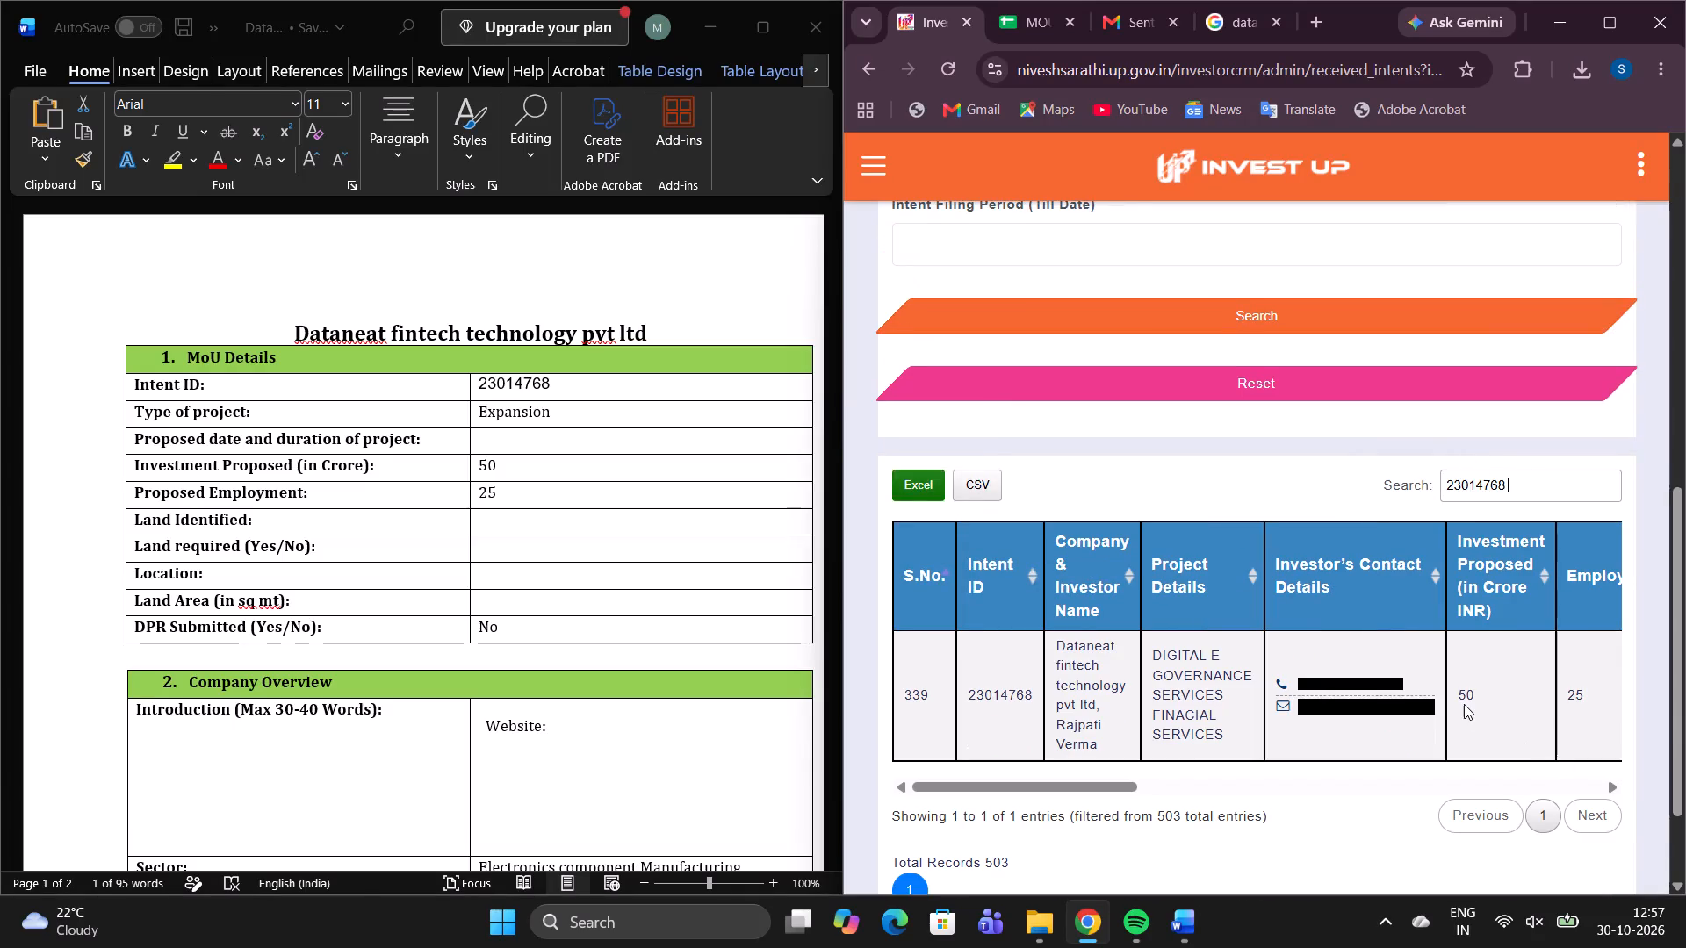
Examine the Dataneat intent's remaining columns, including status, DPR/PPR, investment, employment and preferred location.
scroll(1464, 704, "left", 10)
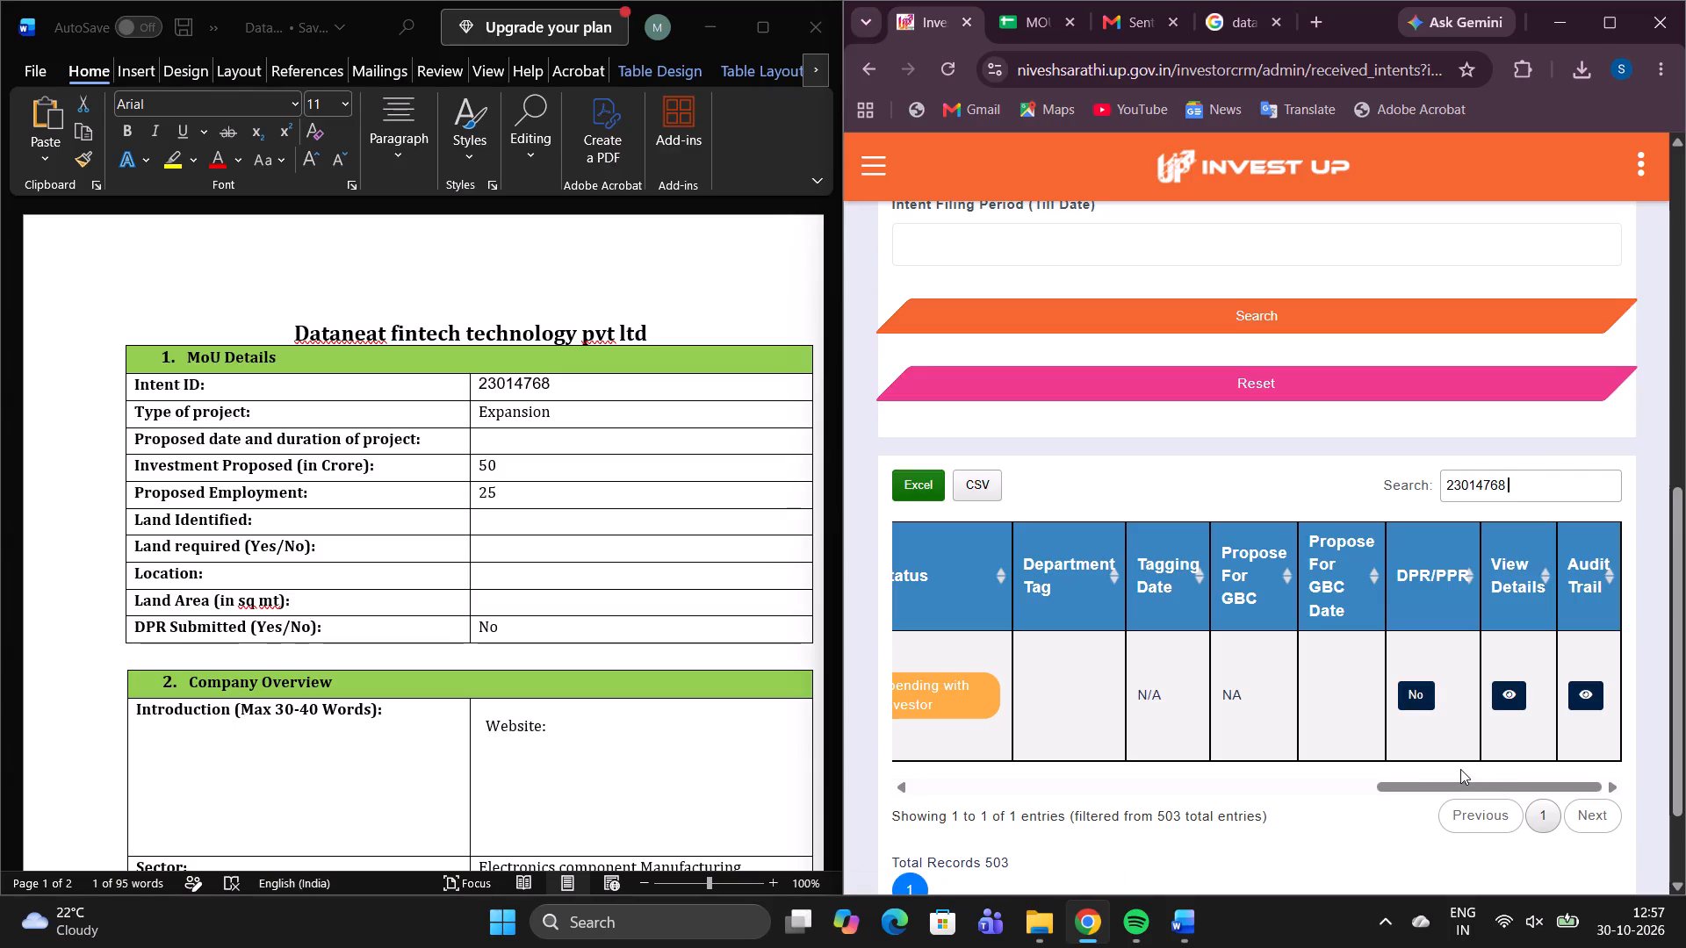
scroll(1170, 639, "right", 9)
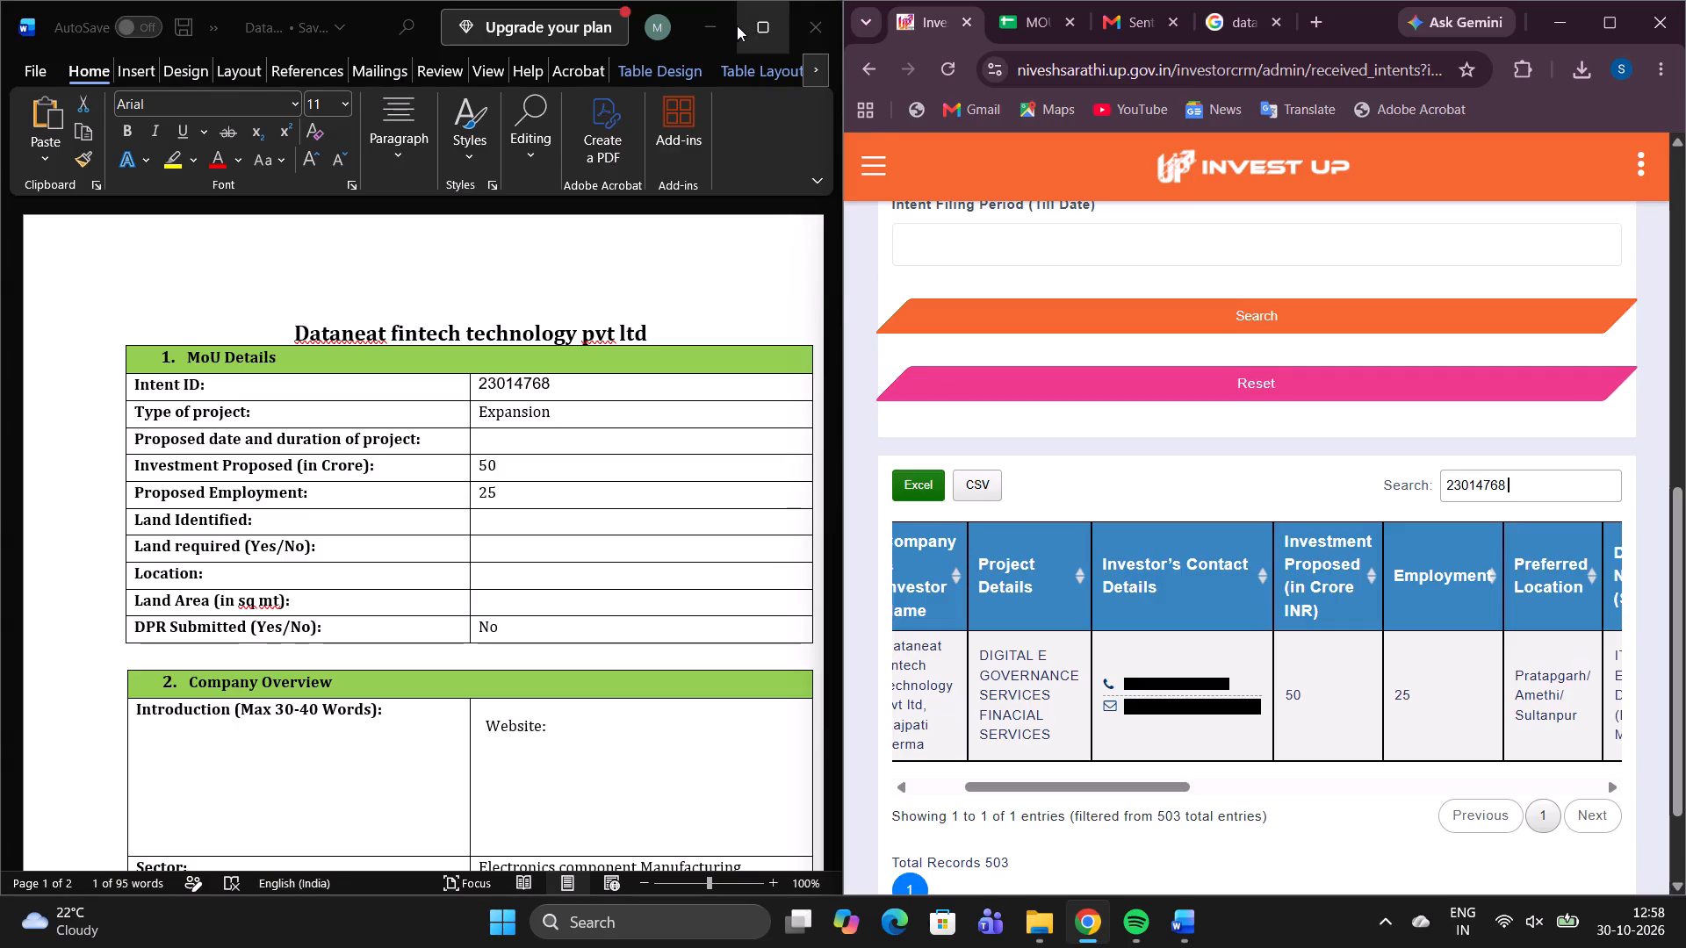
Close the Dataneat one pager document.
left_click(830, 41)
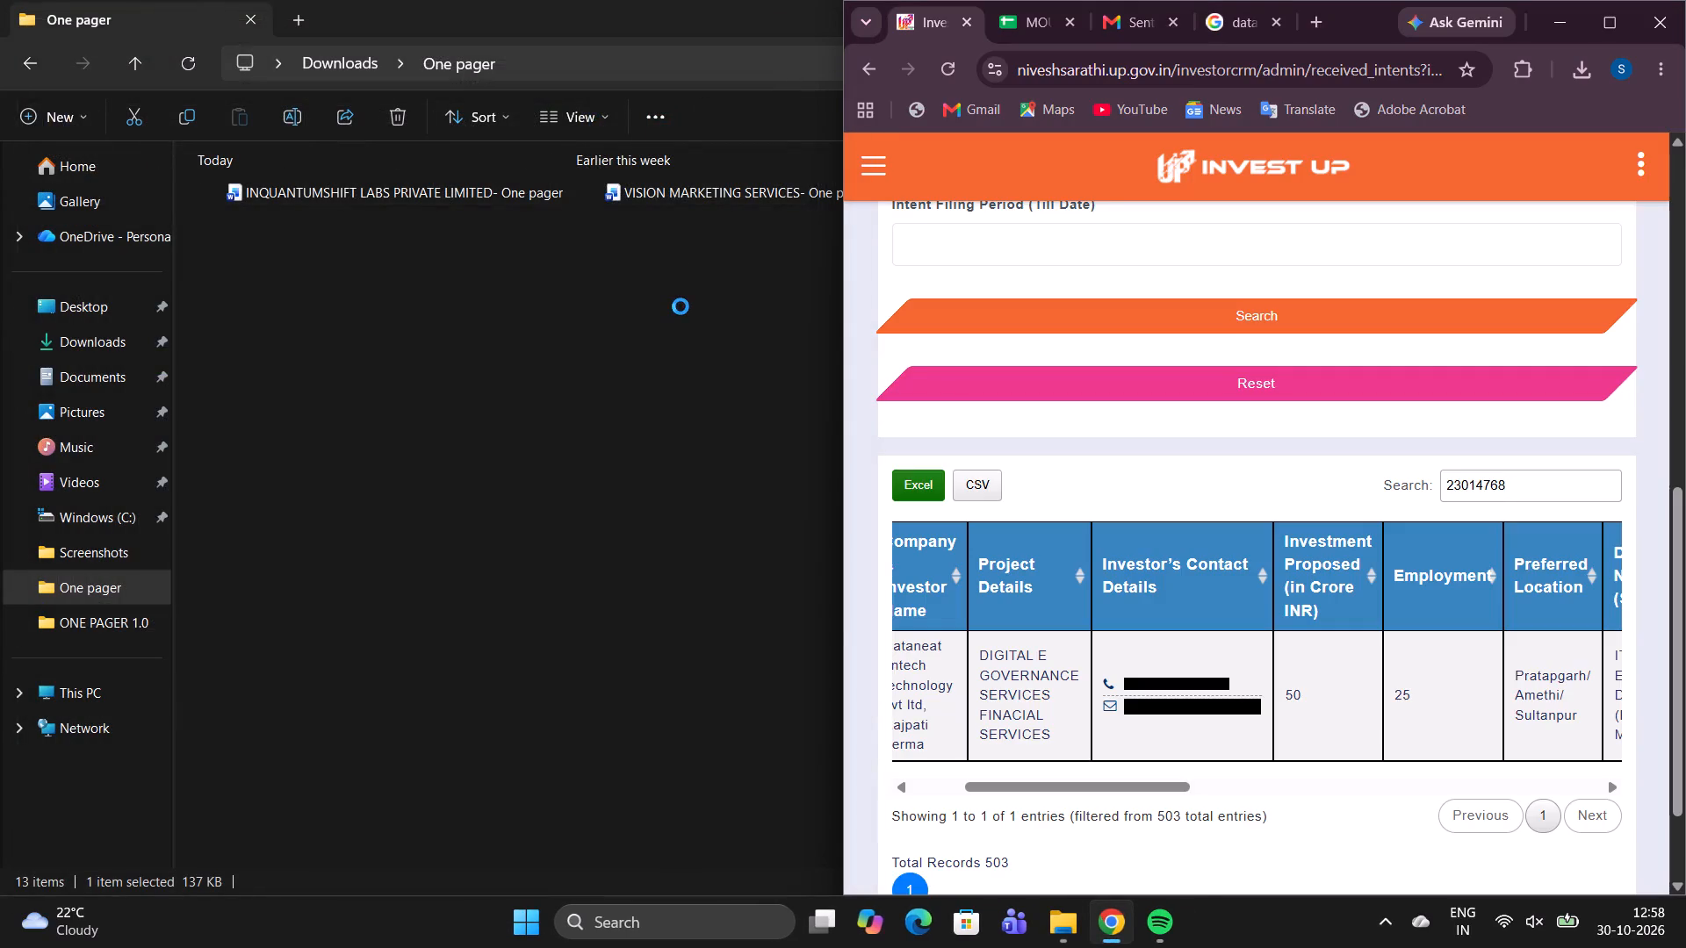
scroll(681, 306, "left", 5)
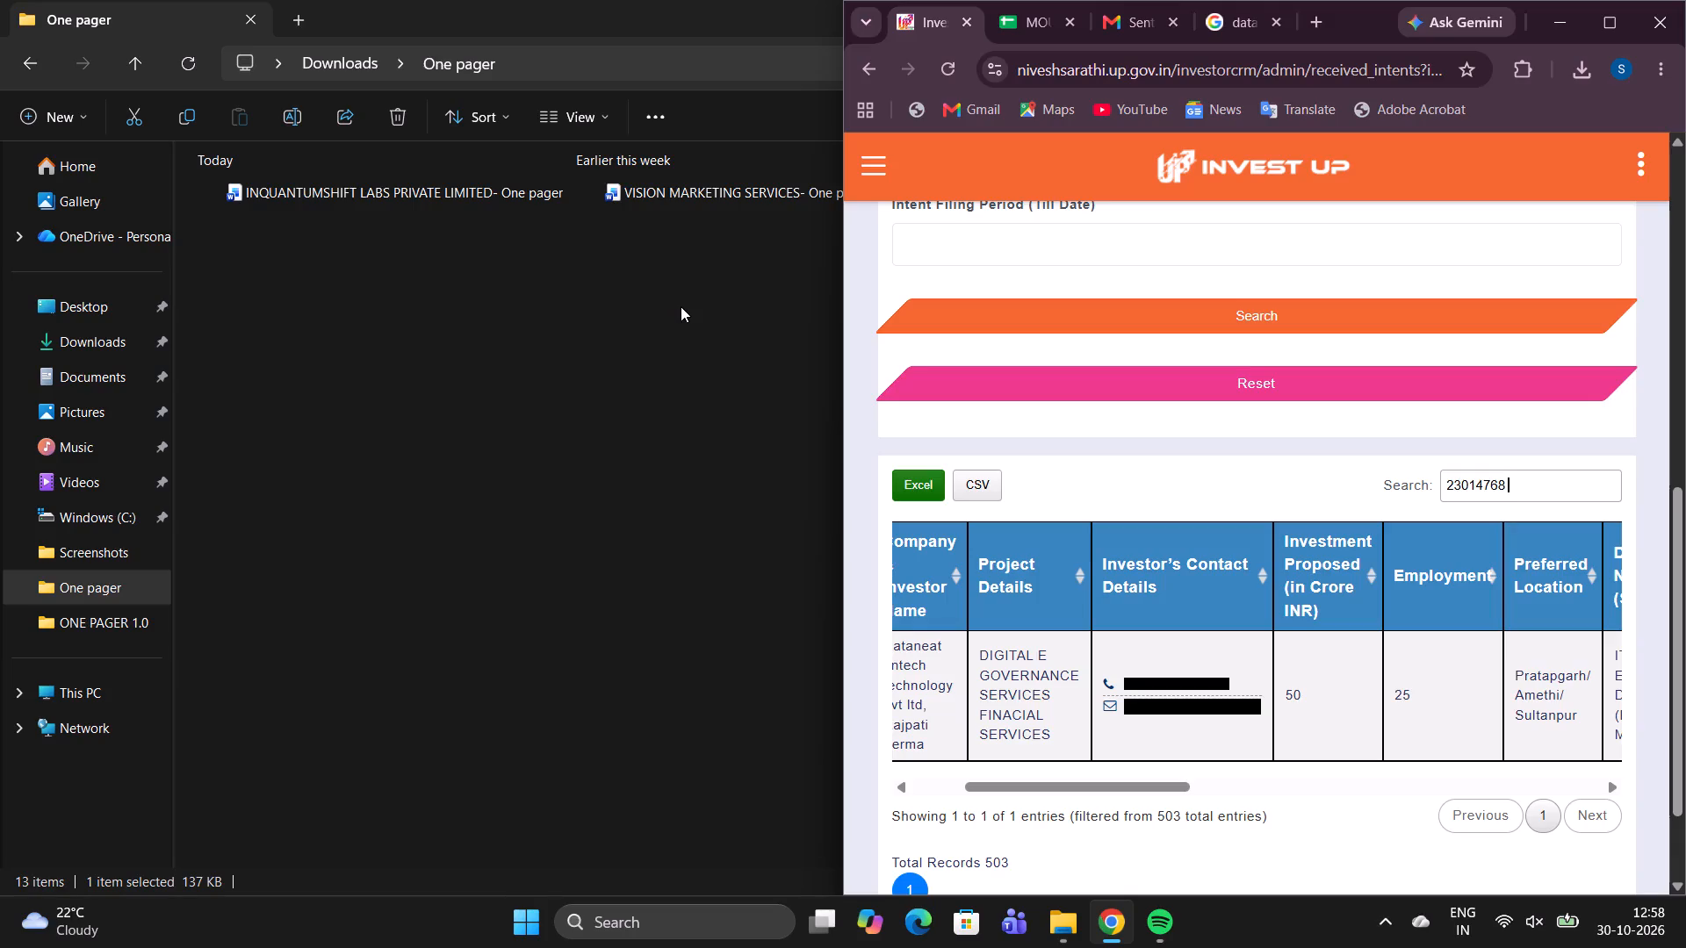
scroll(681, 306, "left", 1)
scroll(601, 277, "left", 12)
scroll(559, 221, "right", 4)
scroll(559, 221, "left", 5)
Open the IBS INFORMATION SYSTEM PRIVATE LIMITED one pager from the One pager folder, view its MoU details, and close it.
left_click(821, 23)
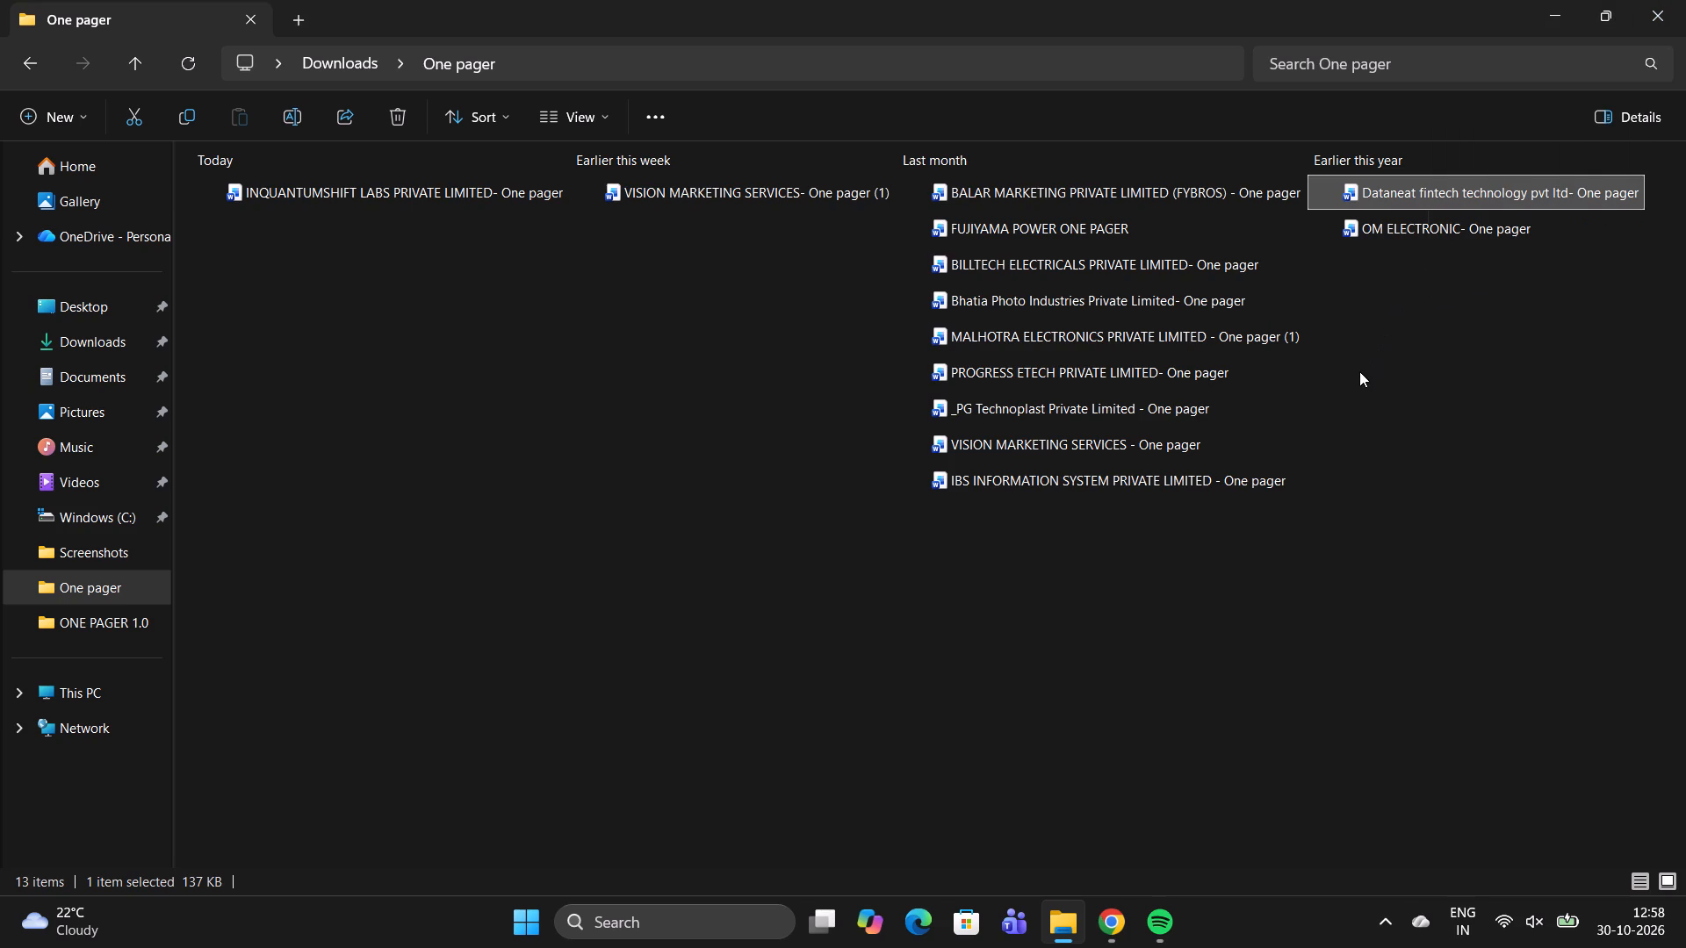
double_click(1193, 470)
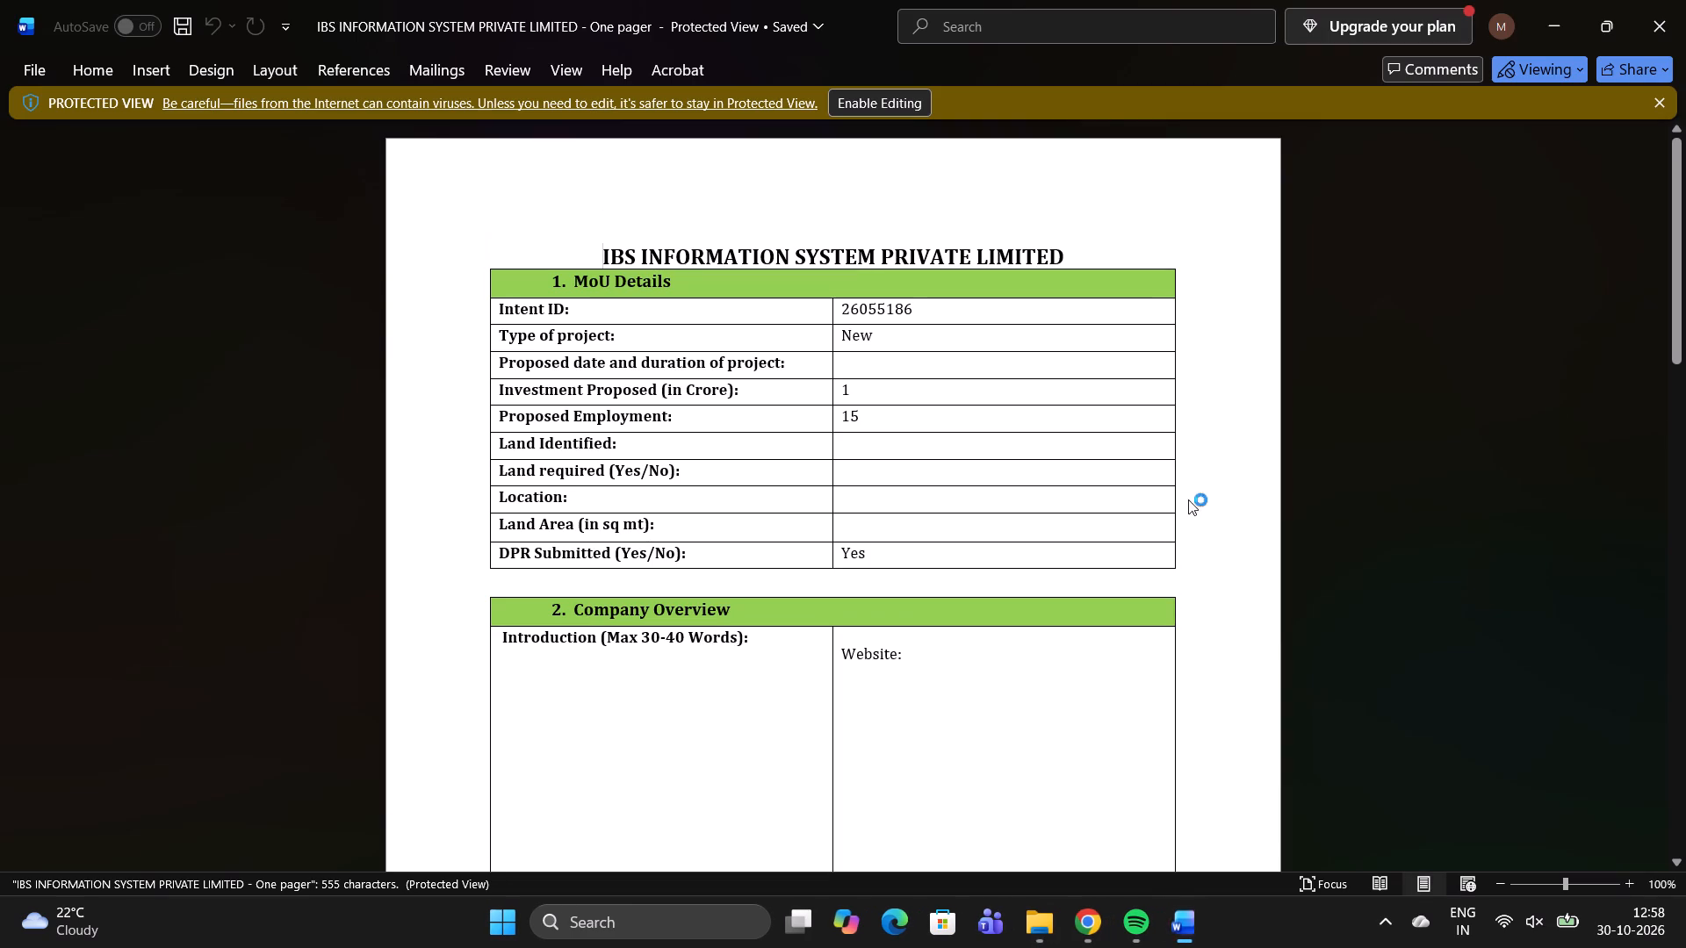
left_click(1646, 6)
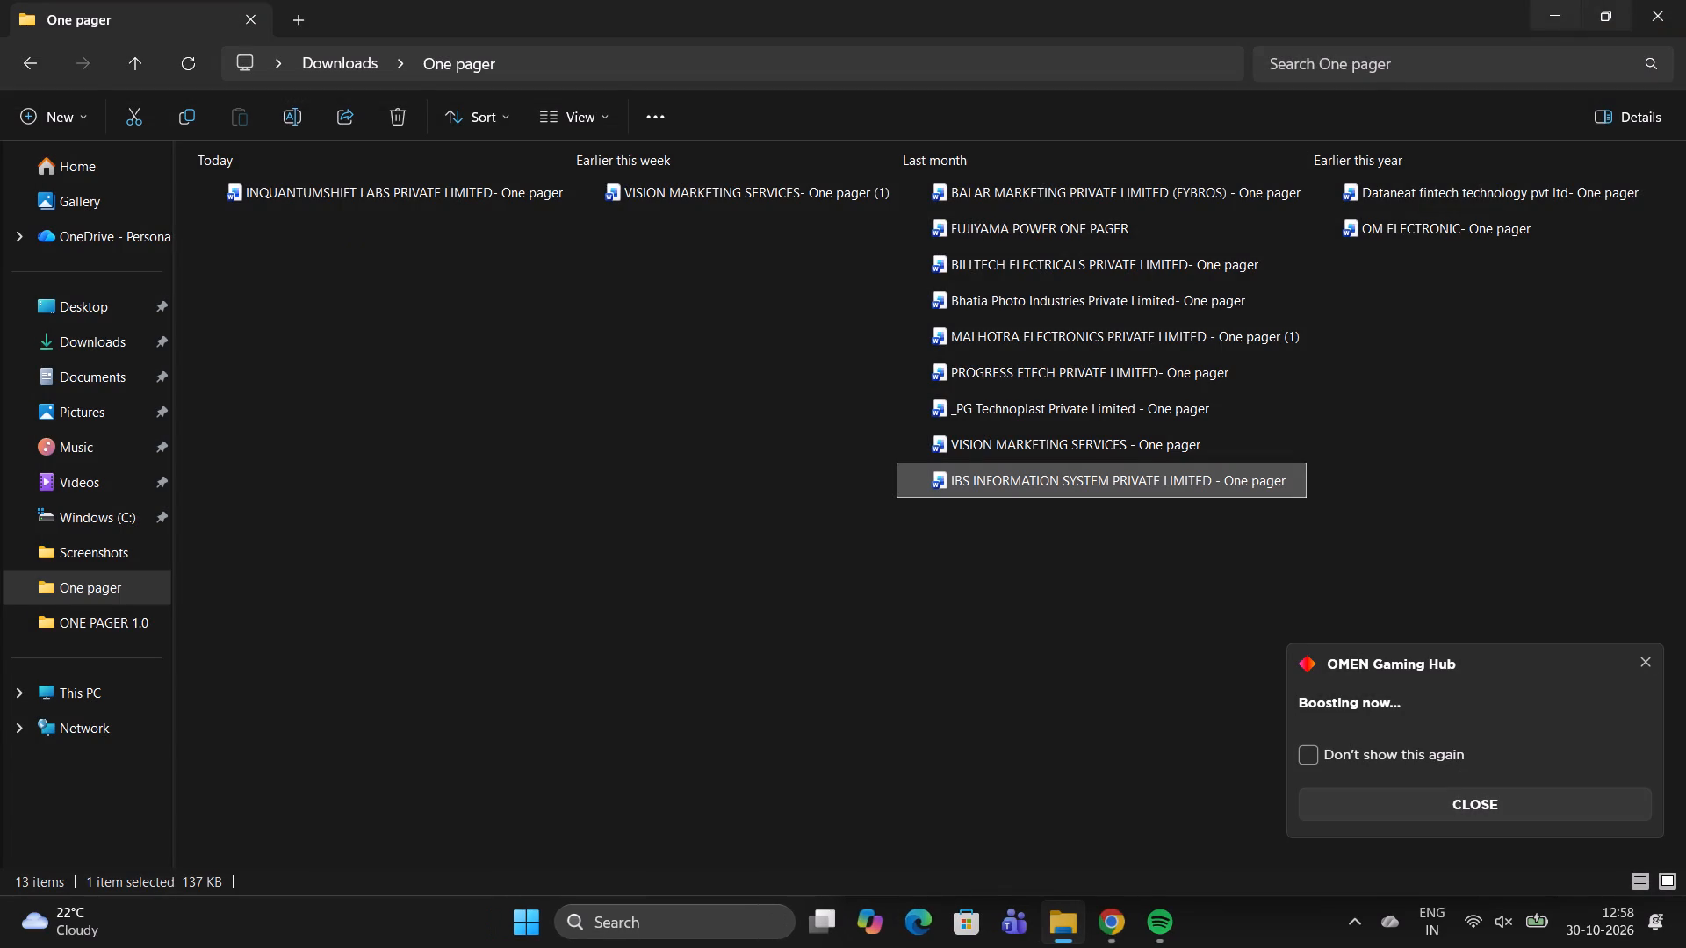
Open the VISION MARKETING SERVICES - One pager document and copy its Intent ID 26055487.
double_click(1102, 436)
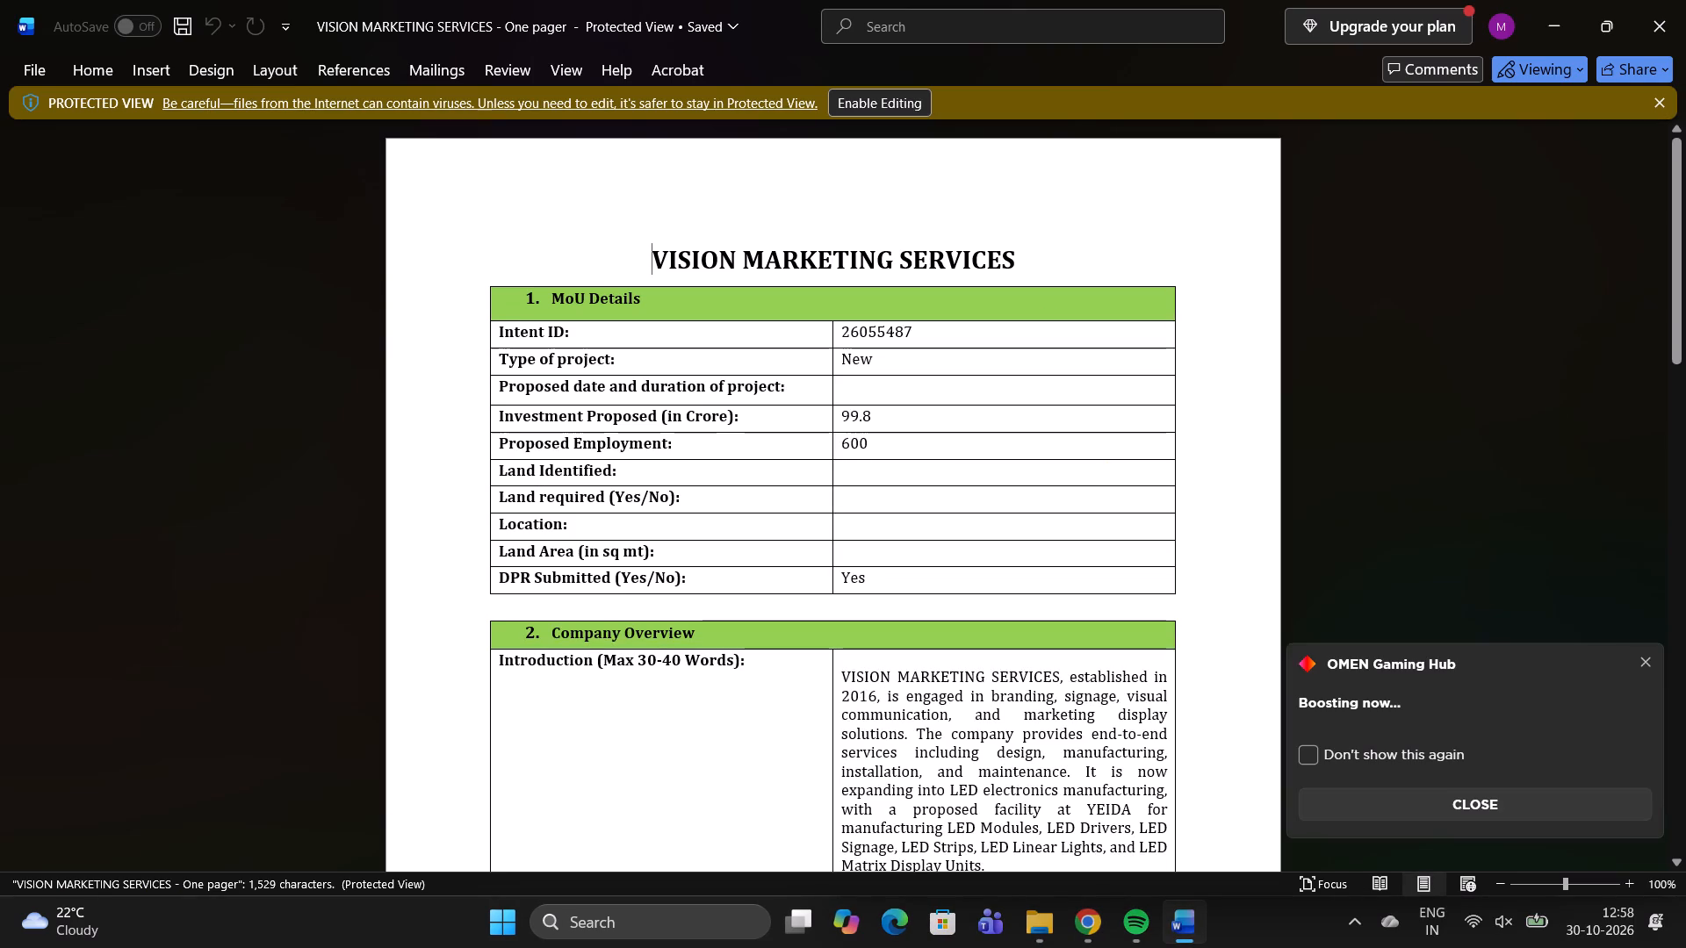
left_click_drag(911, 331, 839, 324)
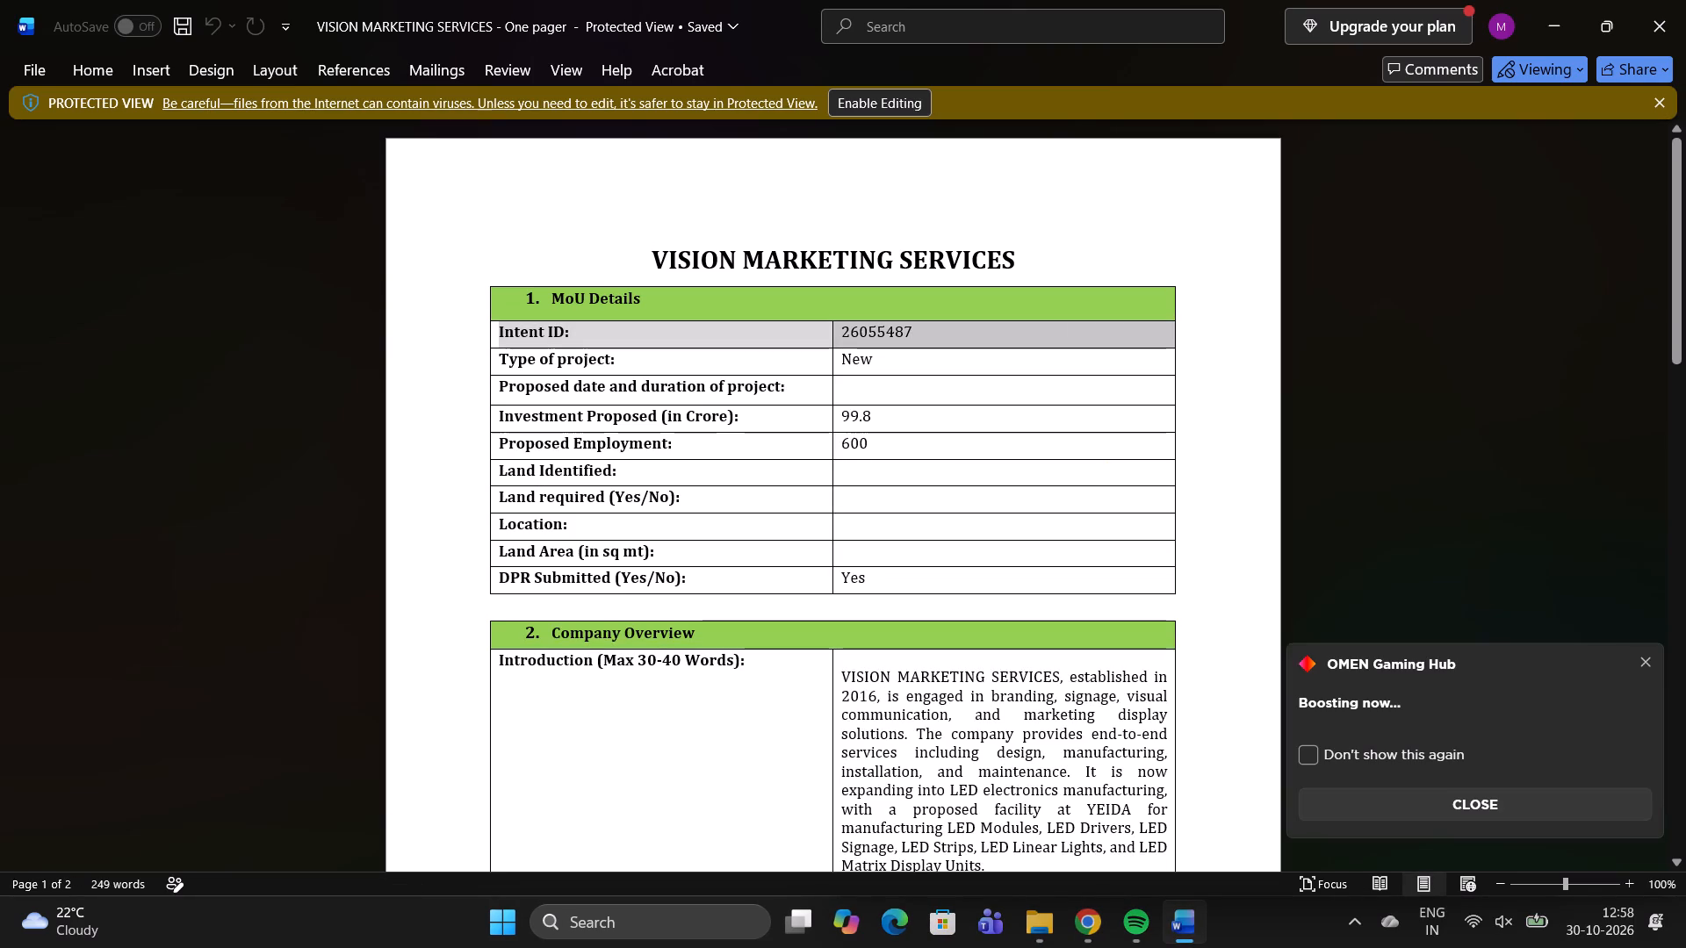
left_click_drag(839, 324, 927, 345)
left_click(927, 345)
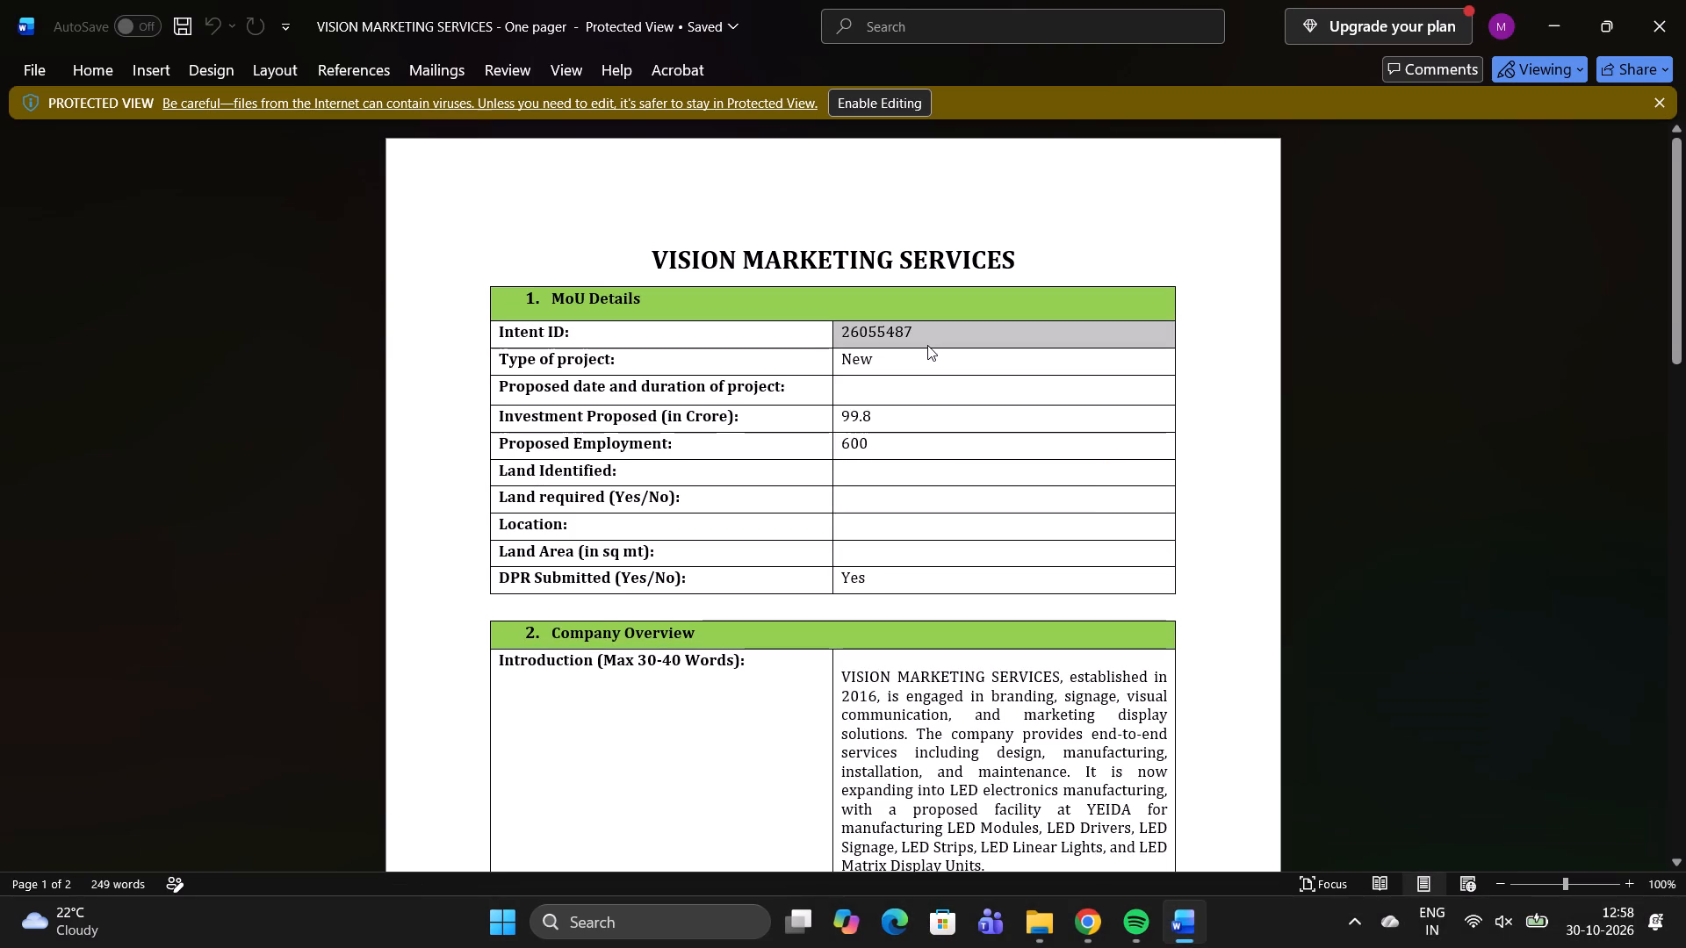
left_click_drag(909, 331, 847, 321)
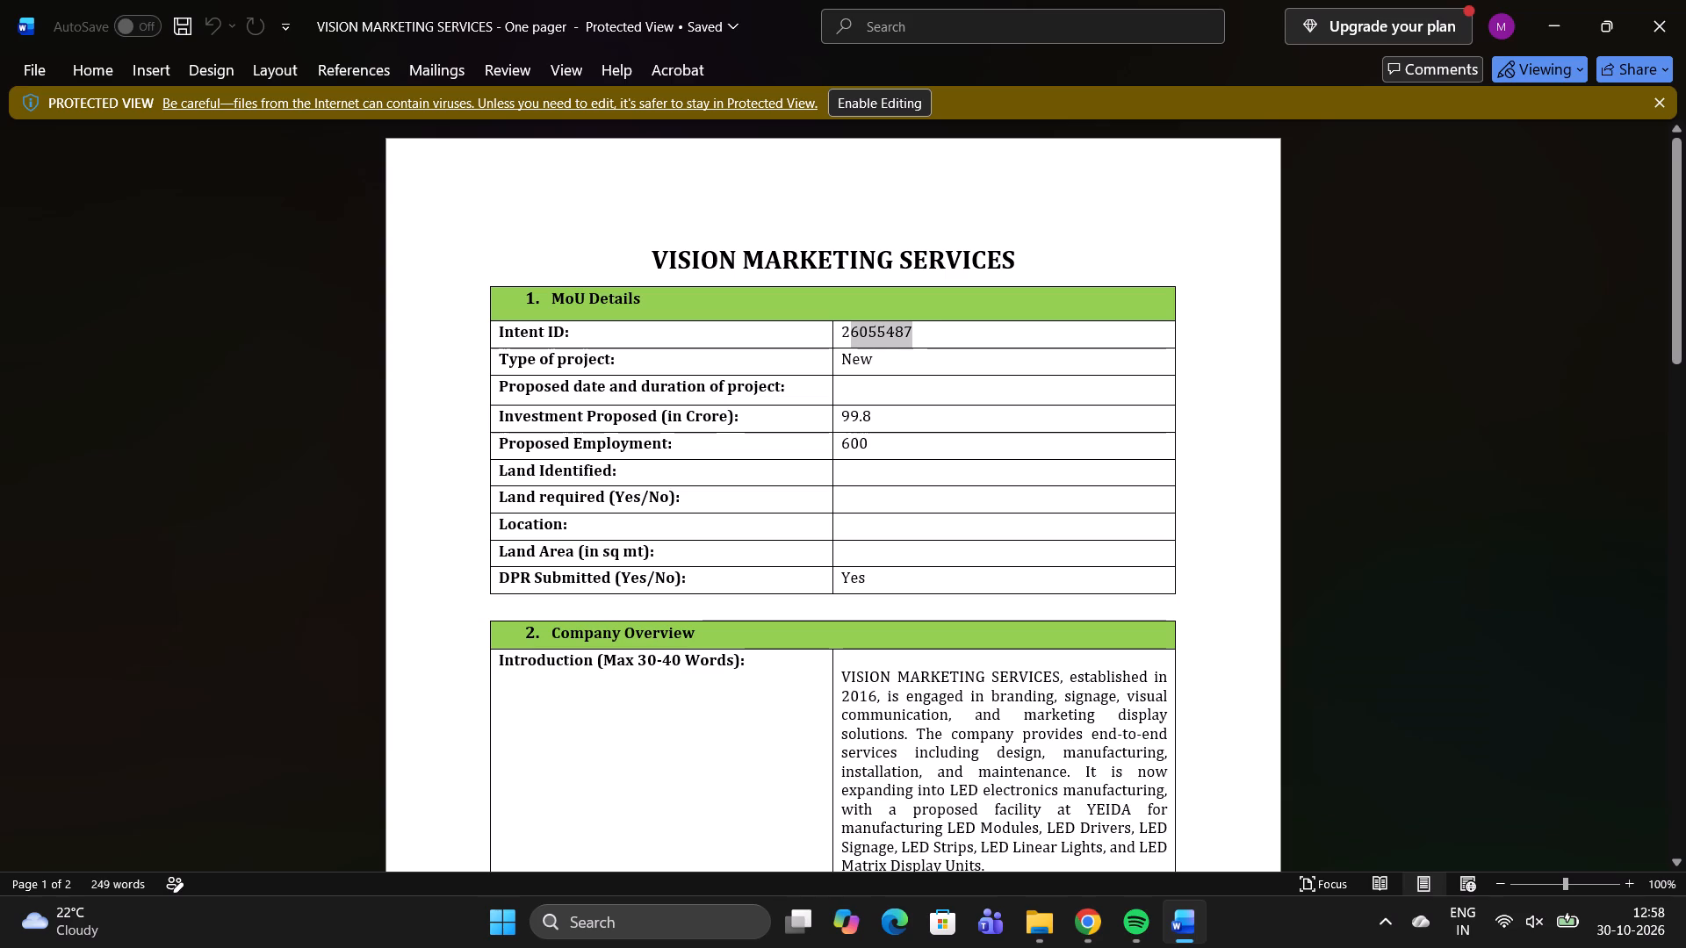
left_click_drag(847, 321, 838, 323)
key("ctrl+c")
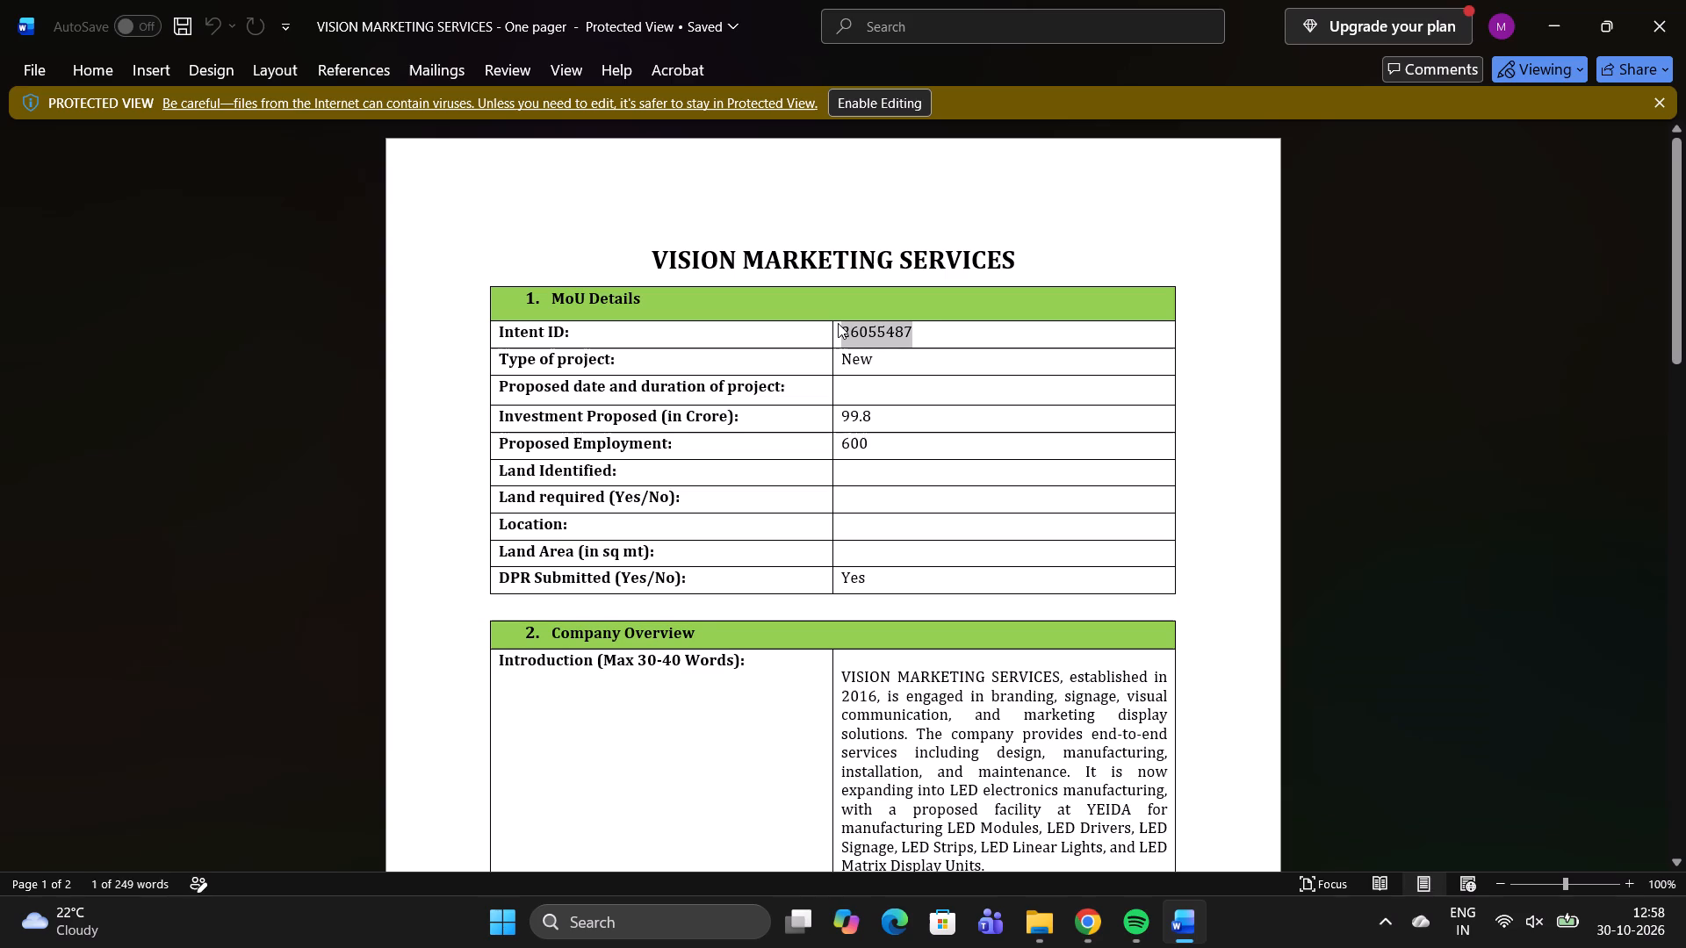
Look through the Vision Marketing Services one pager down to Recent News/Developement and enable editing of the protected document.
left_click(1060, 528)
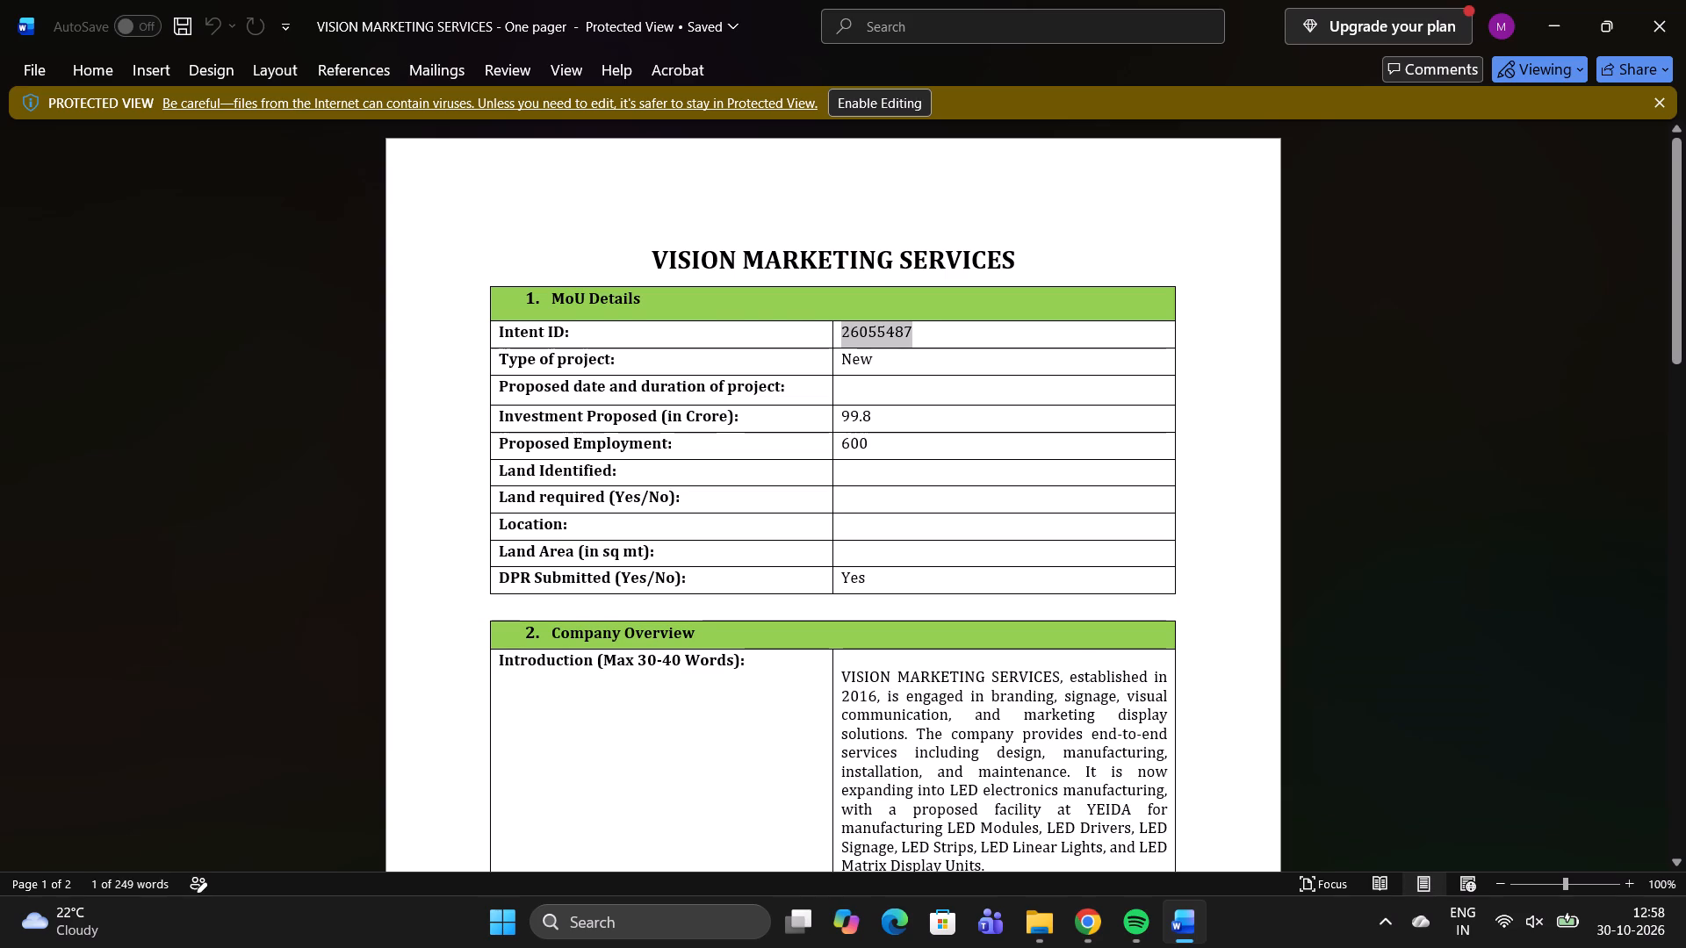
scroll(1060, 528, "down", 2)
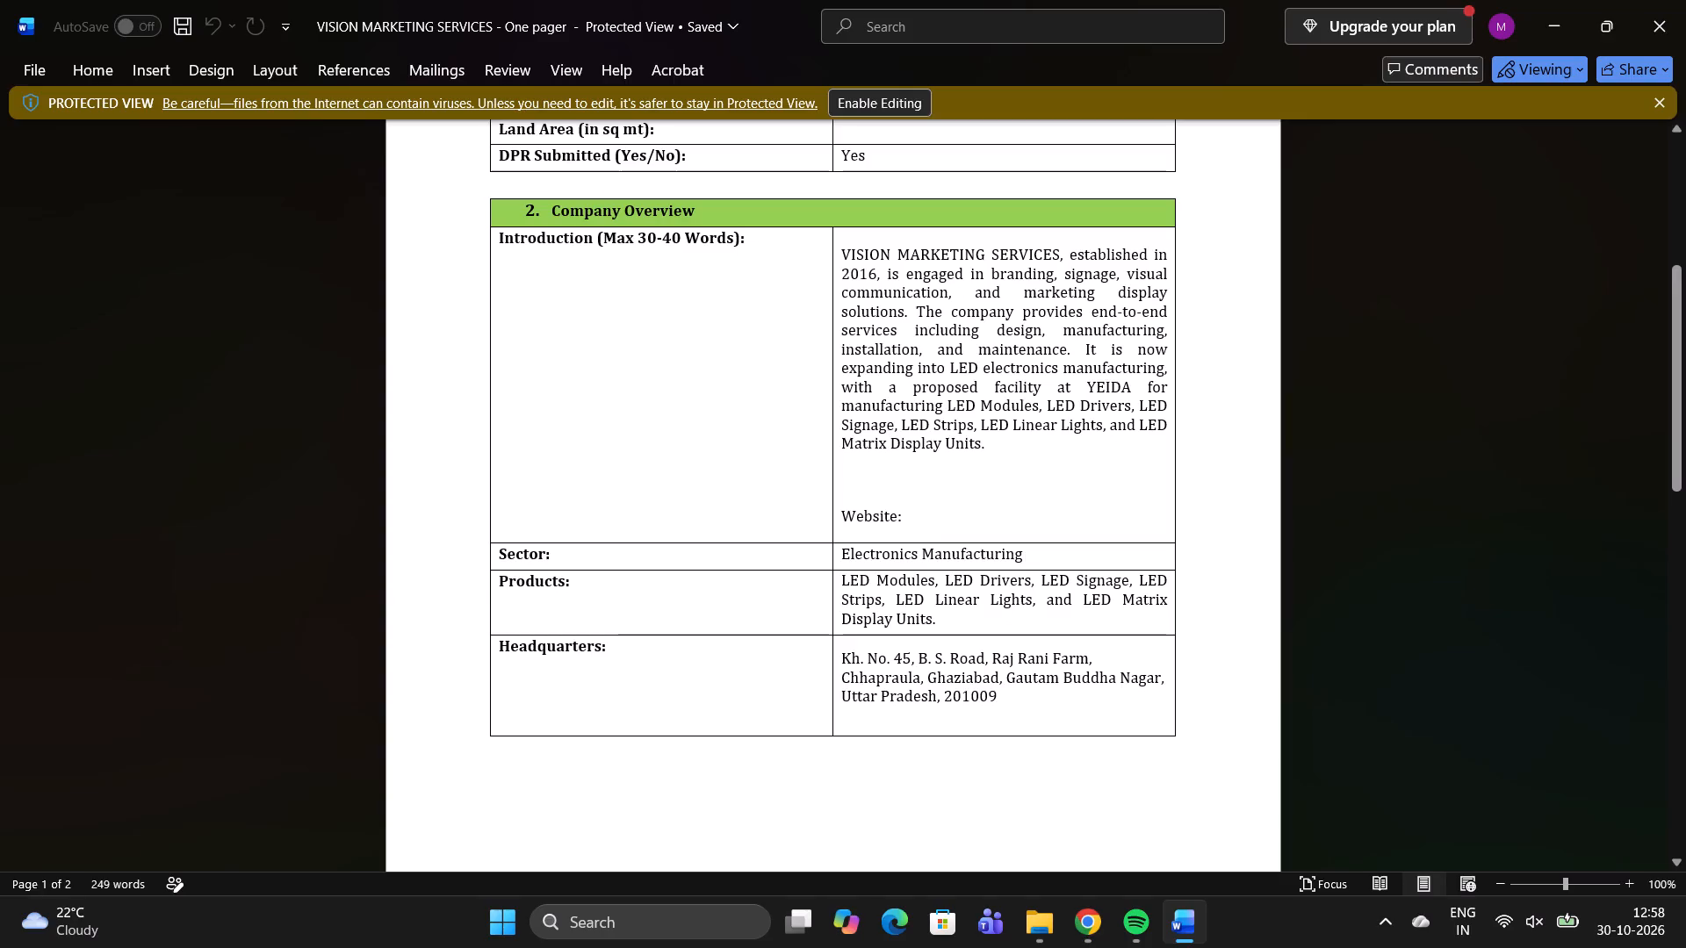
scroll(1060, 528, "down", 2)
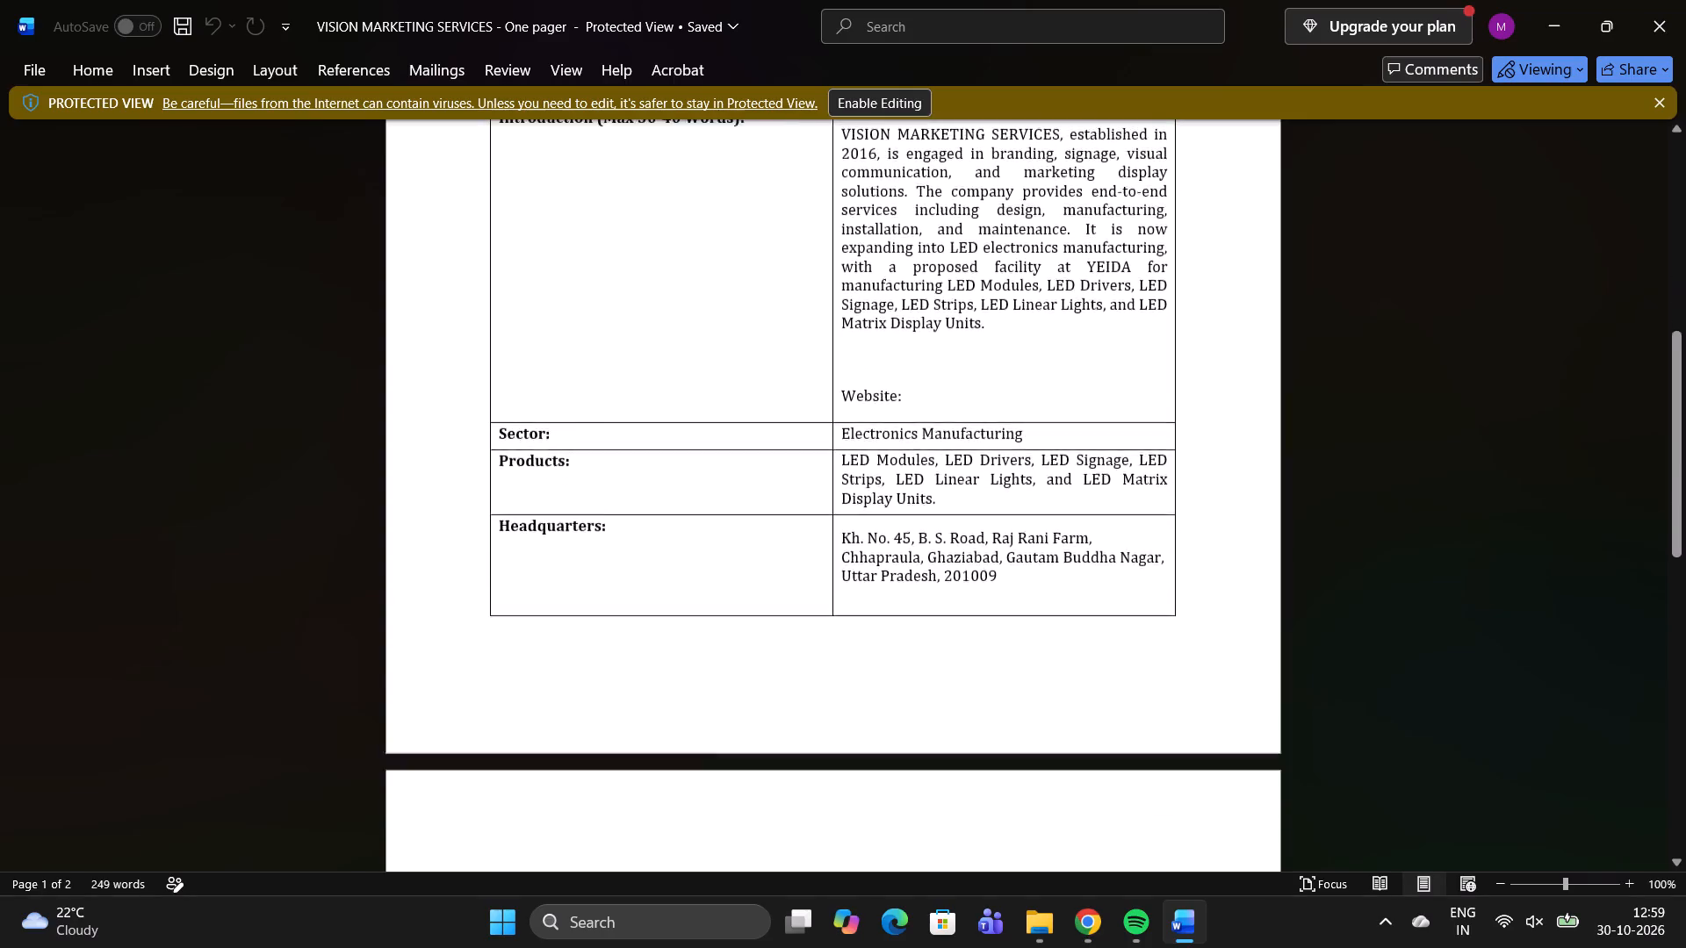
scroll(1060, 528, "down", 2)
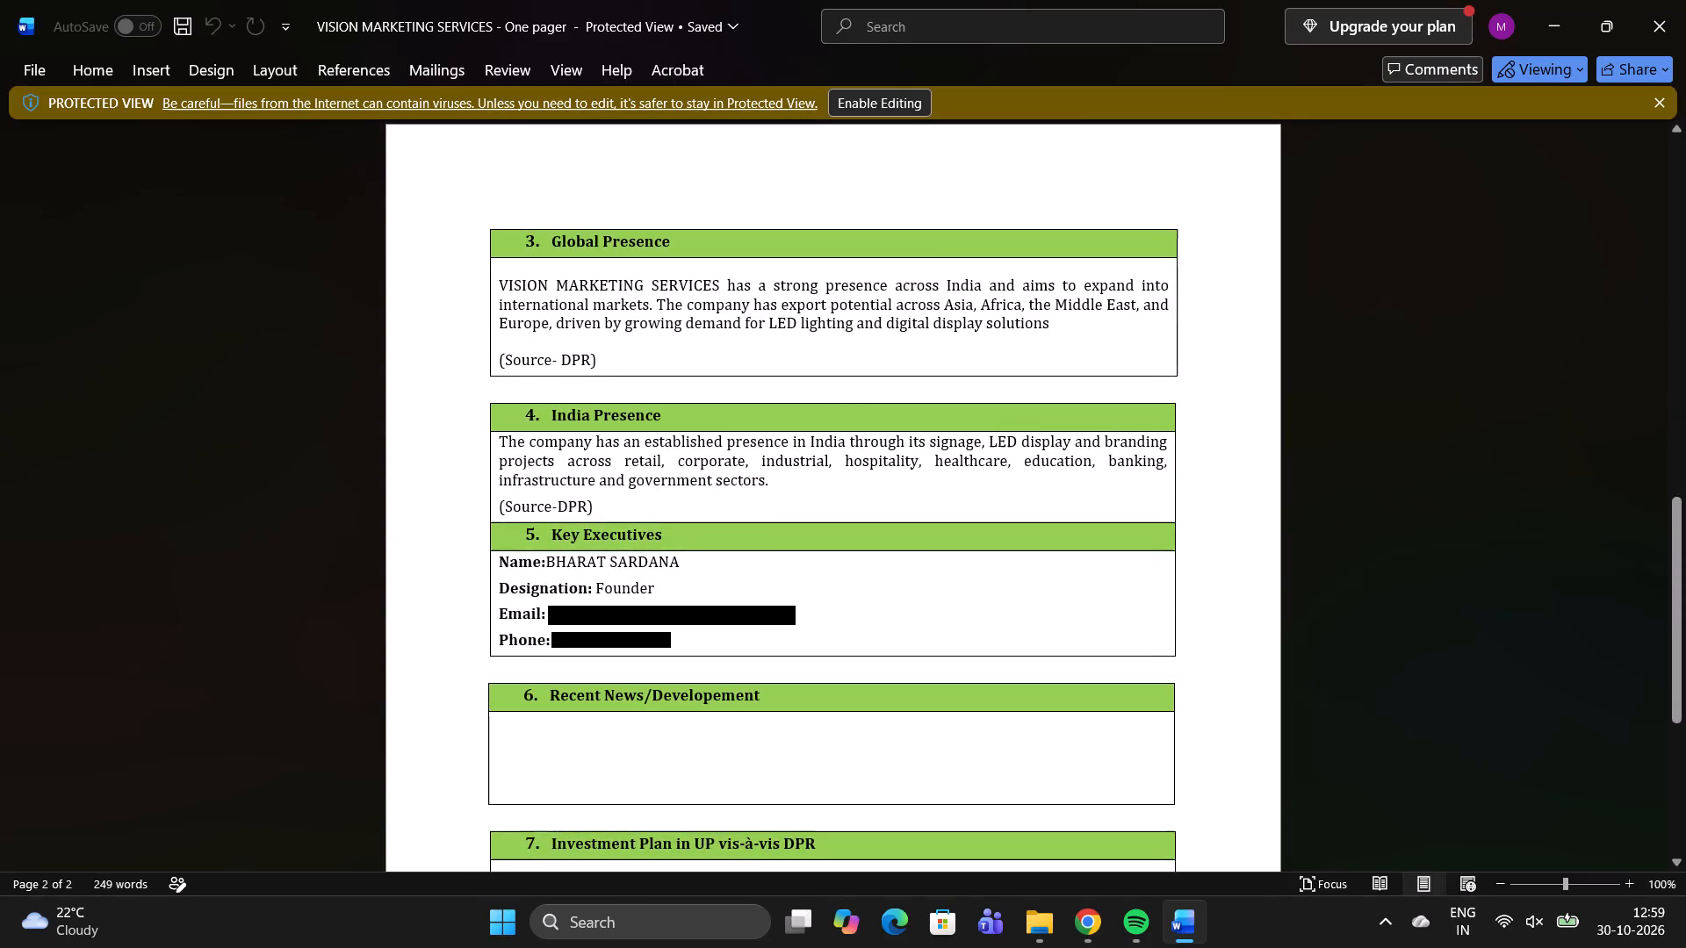
left_click(522, 750)
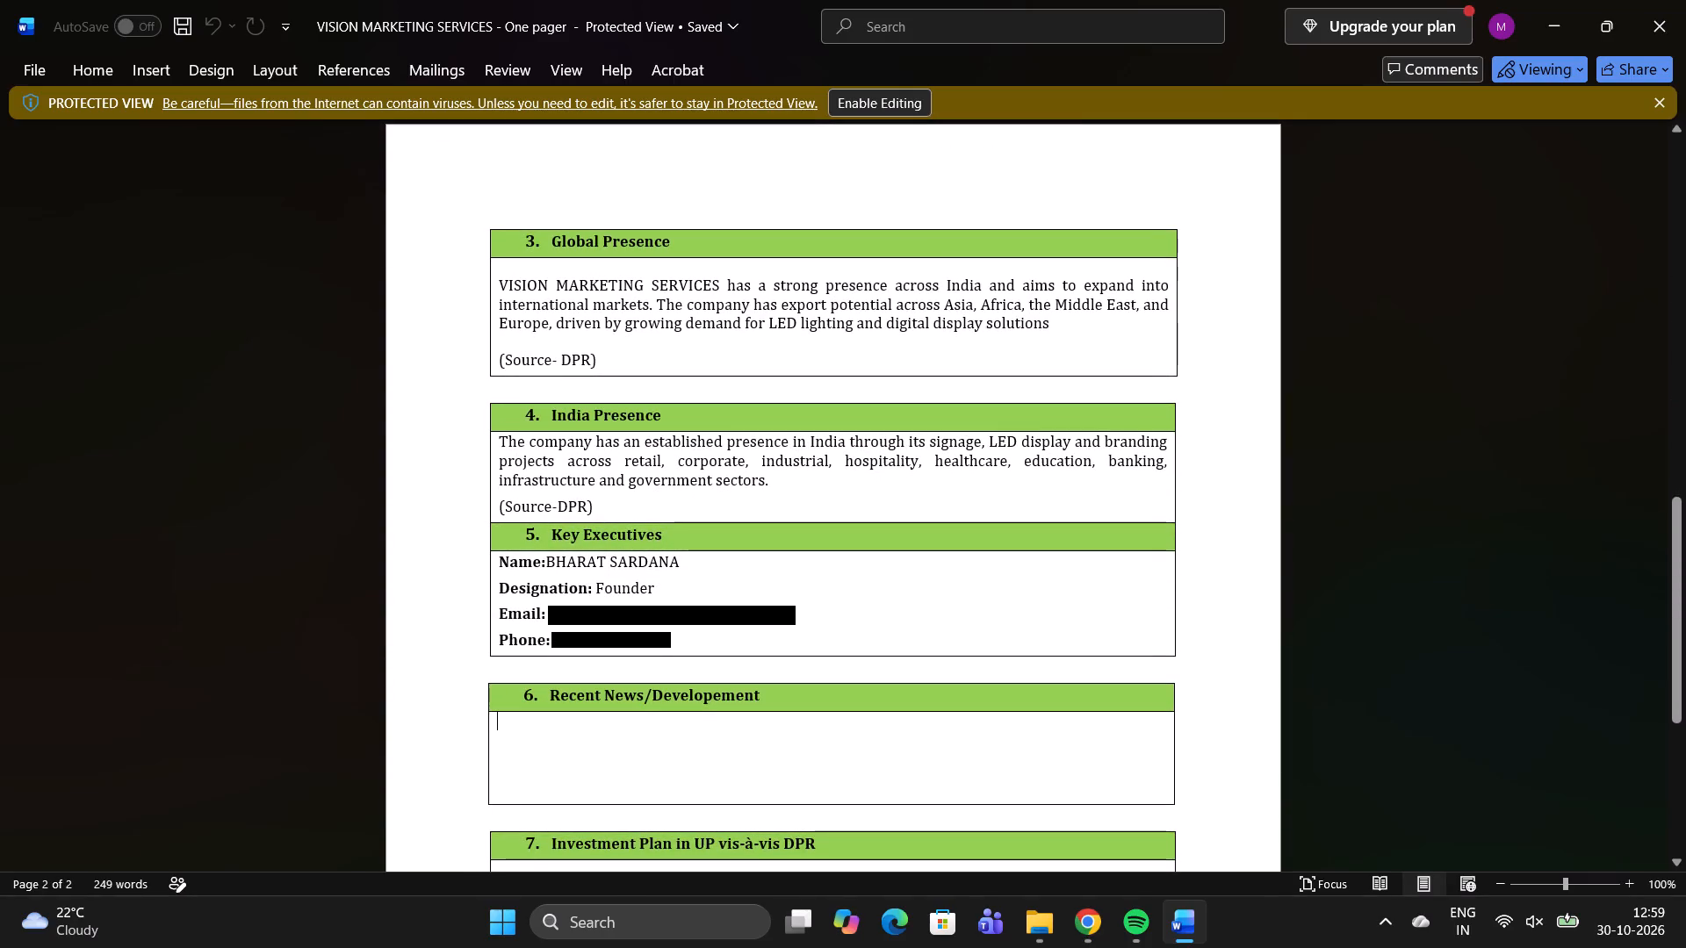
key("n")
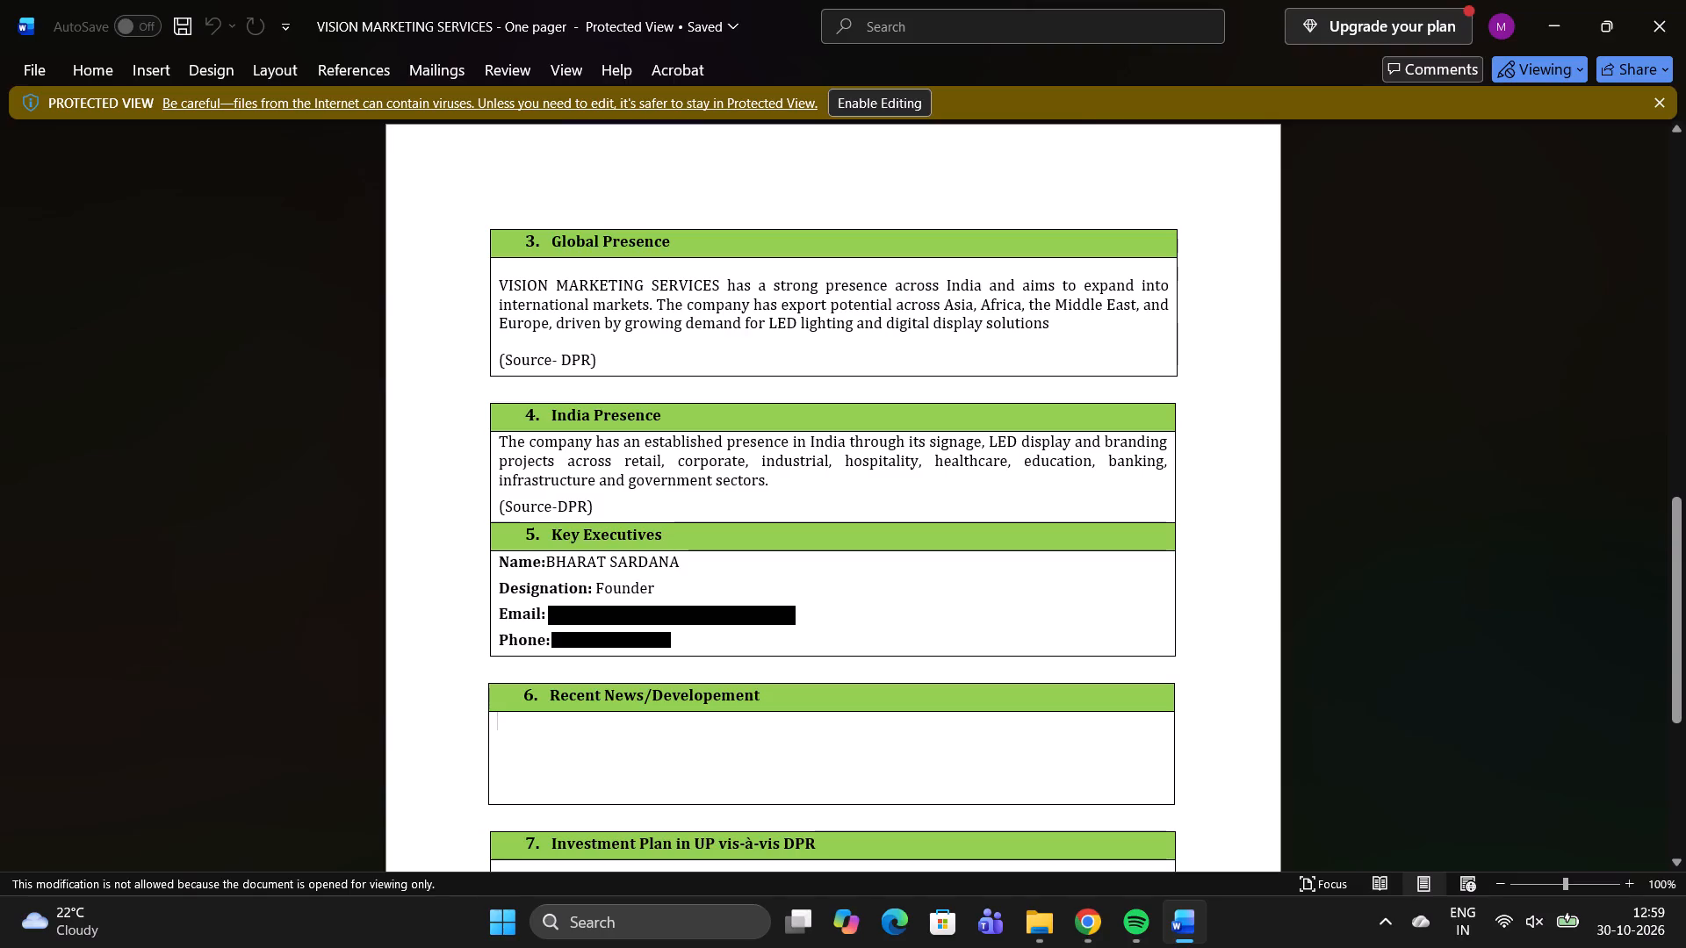
left_click(853, 93)
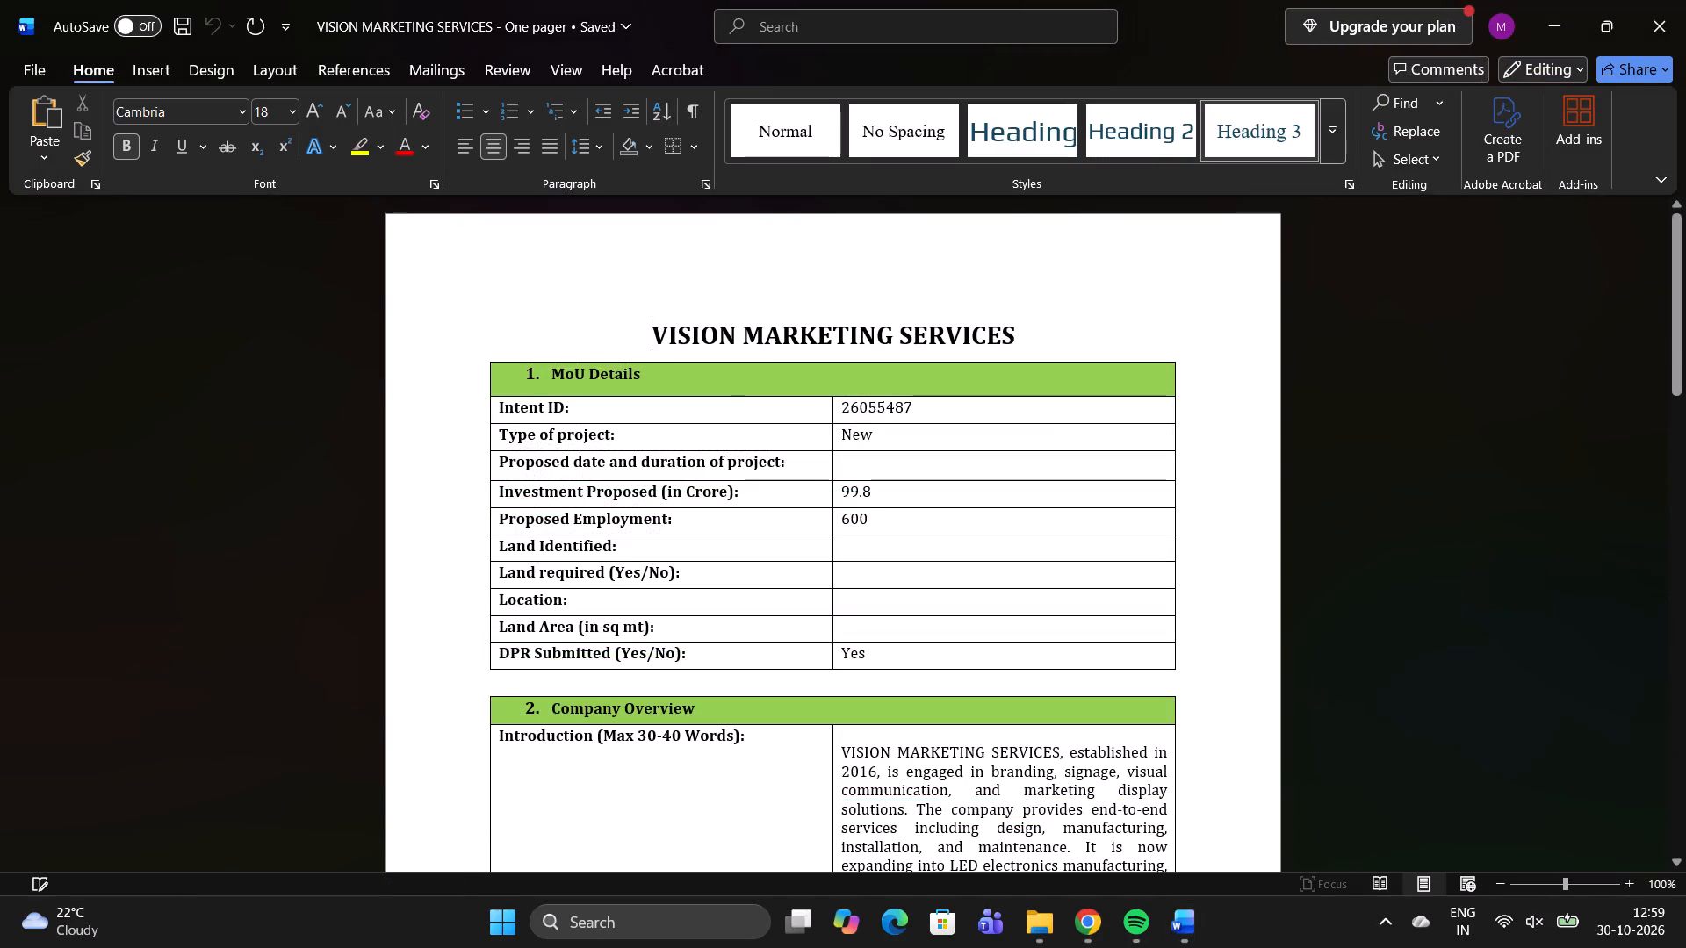
Enter N/A in the empty Recent News/Developement section of the Vision Marketing Services one pager.
scroll(674, 719, "down", 4)
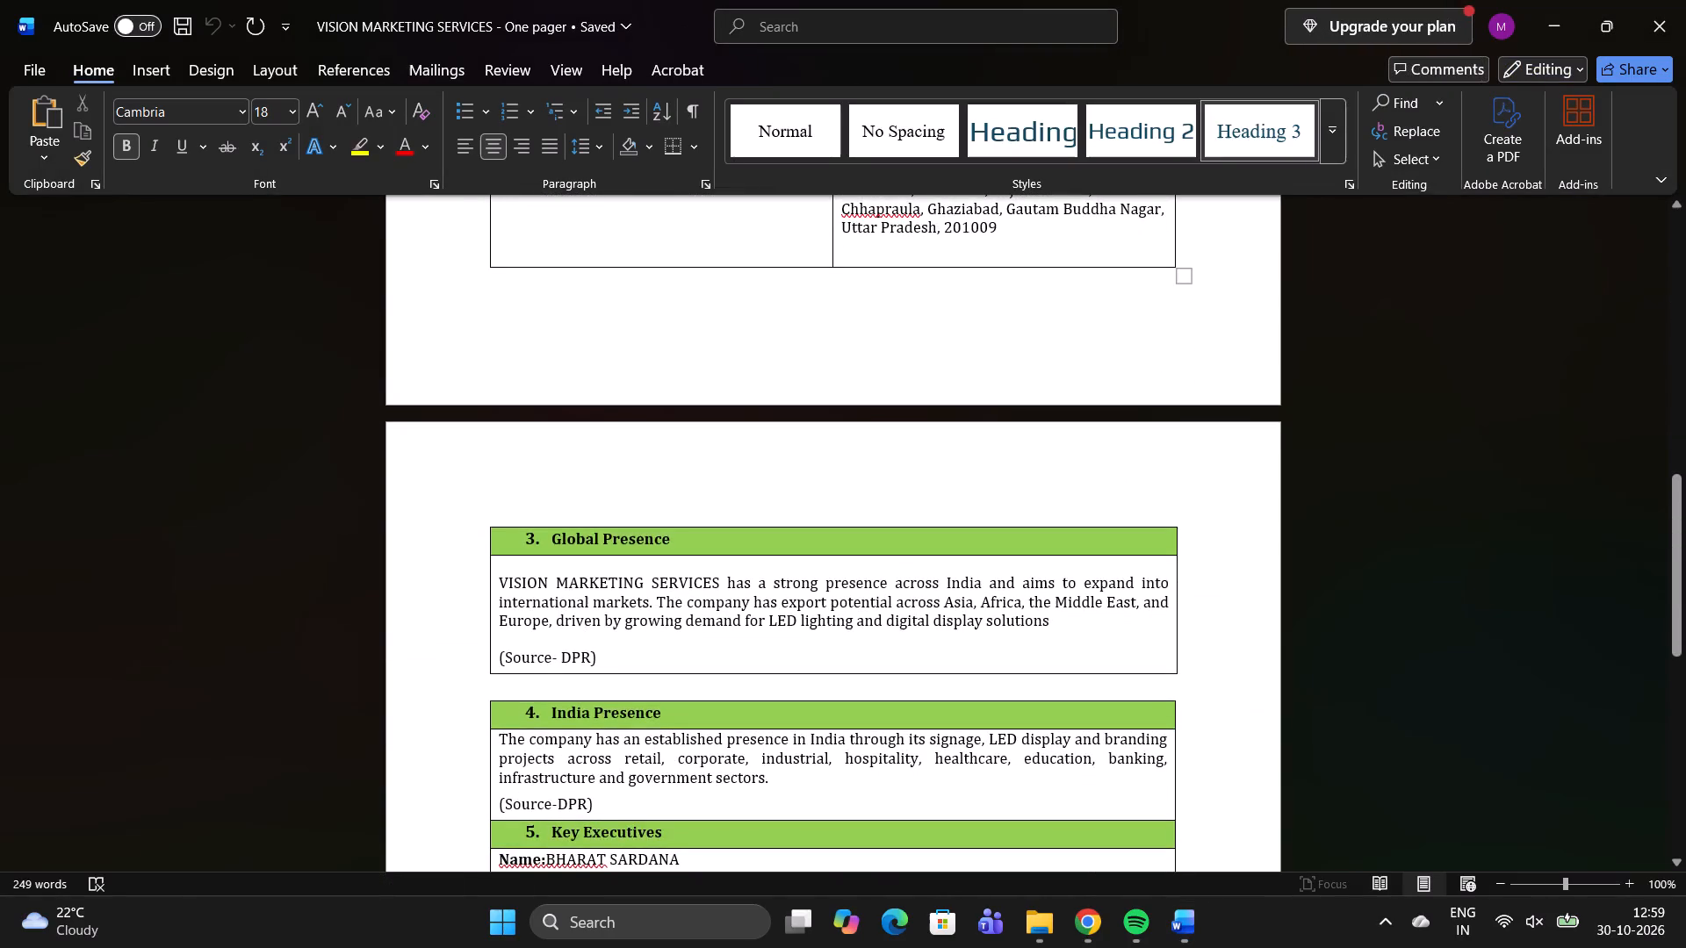
scroll(645, 829, "down", 2)
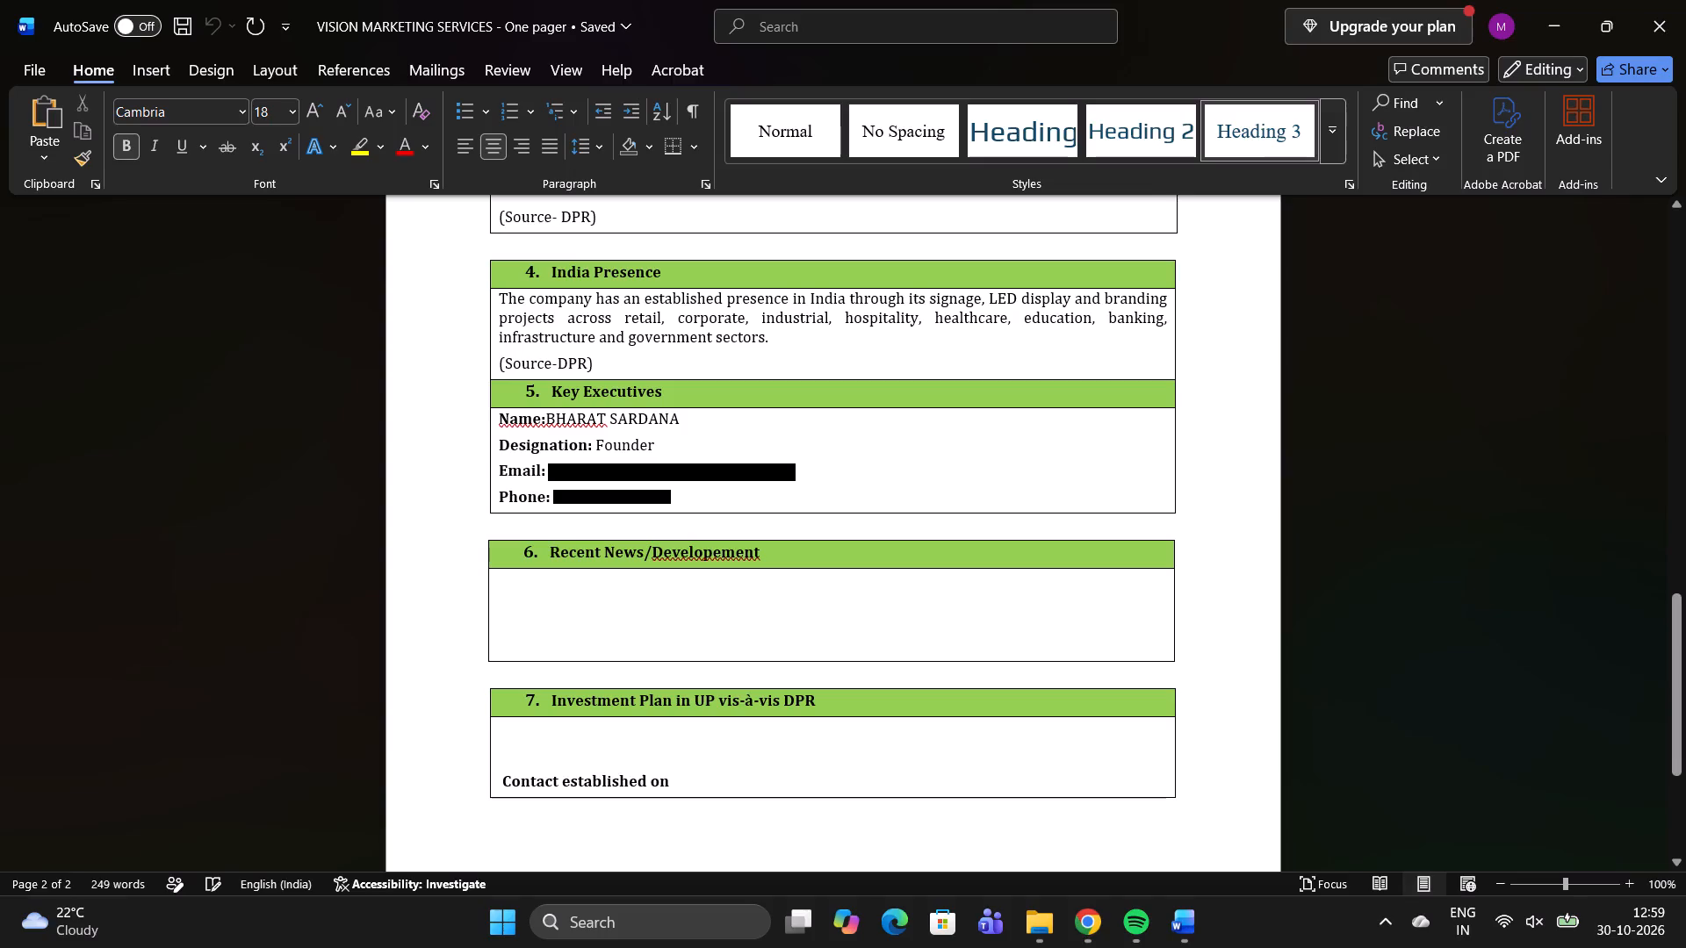
left_click(504, 578)
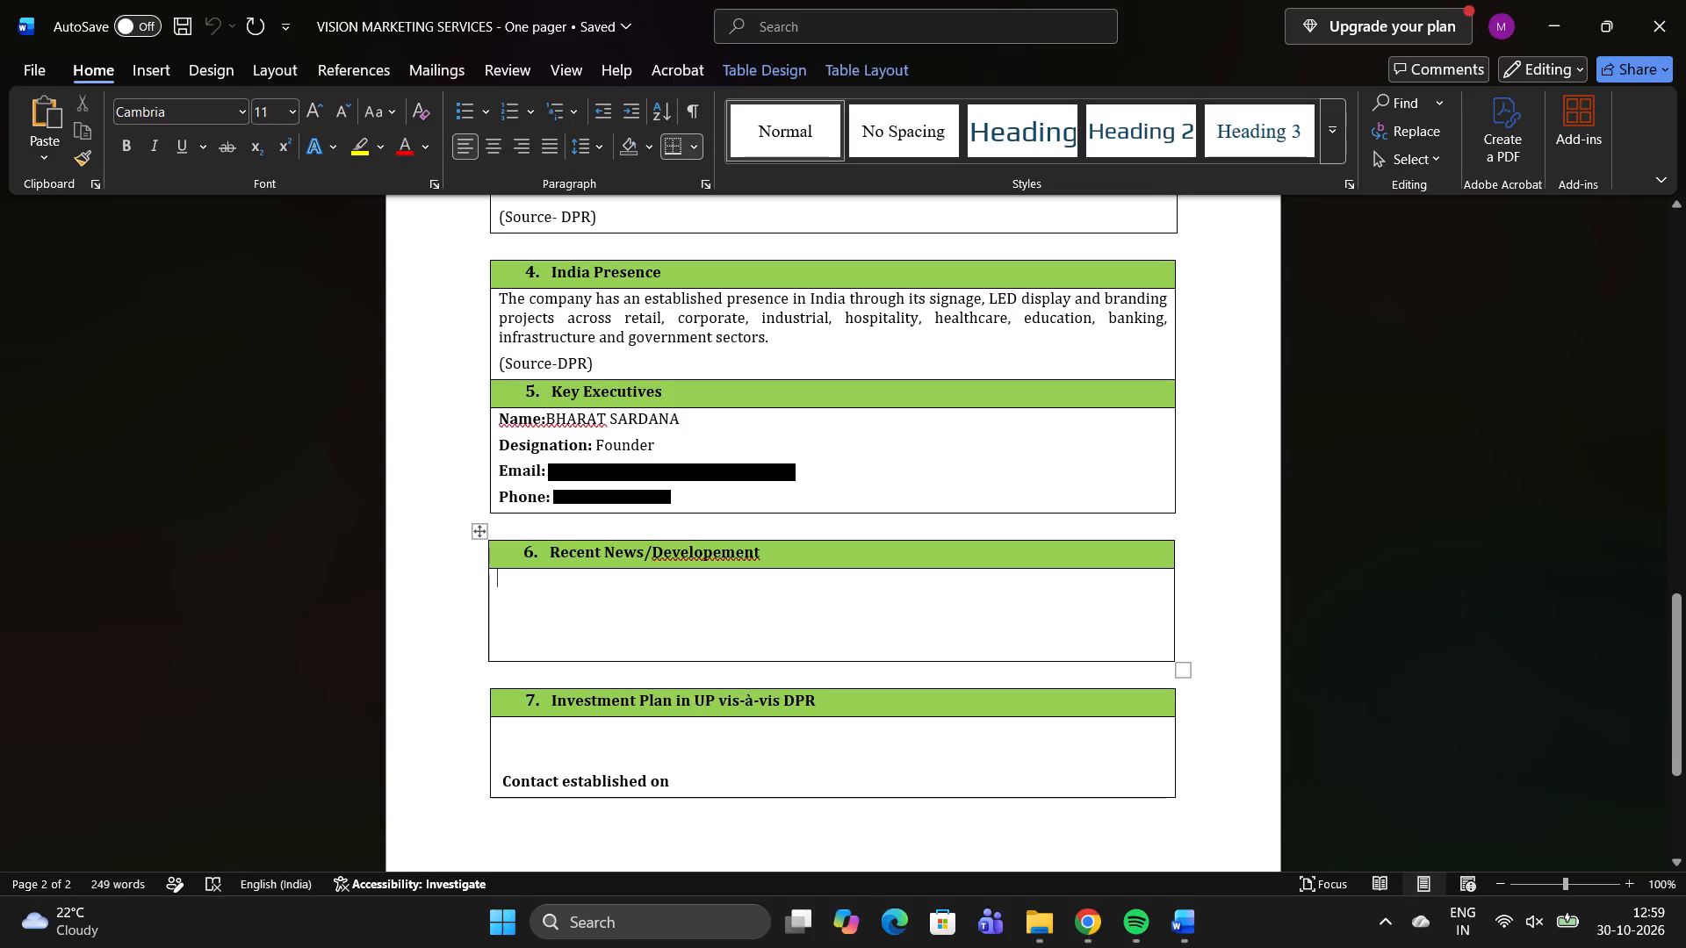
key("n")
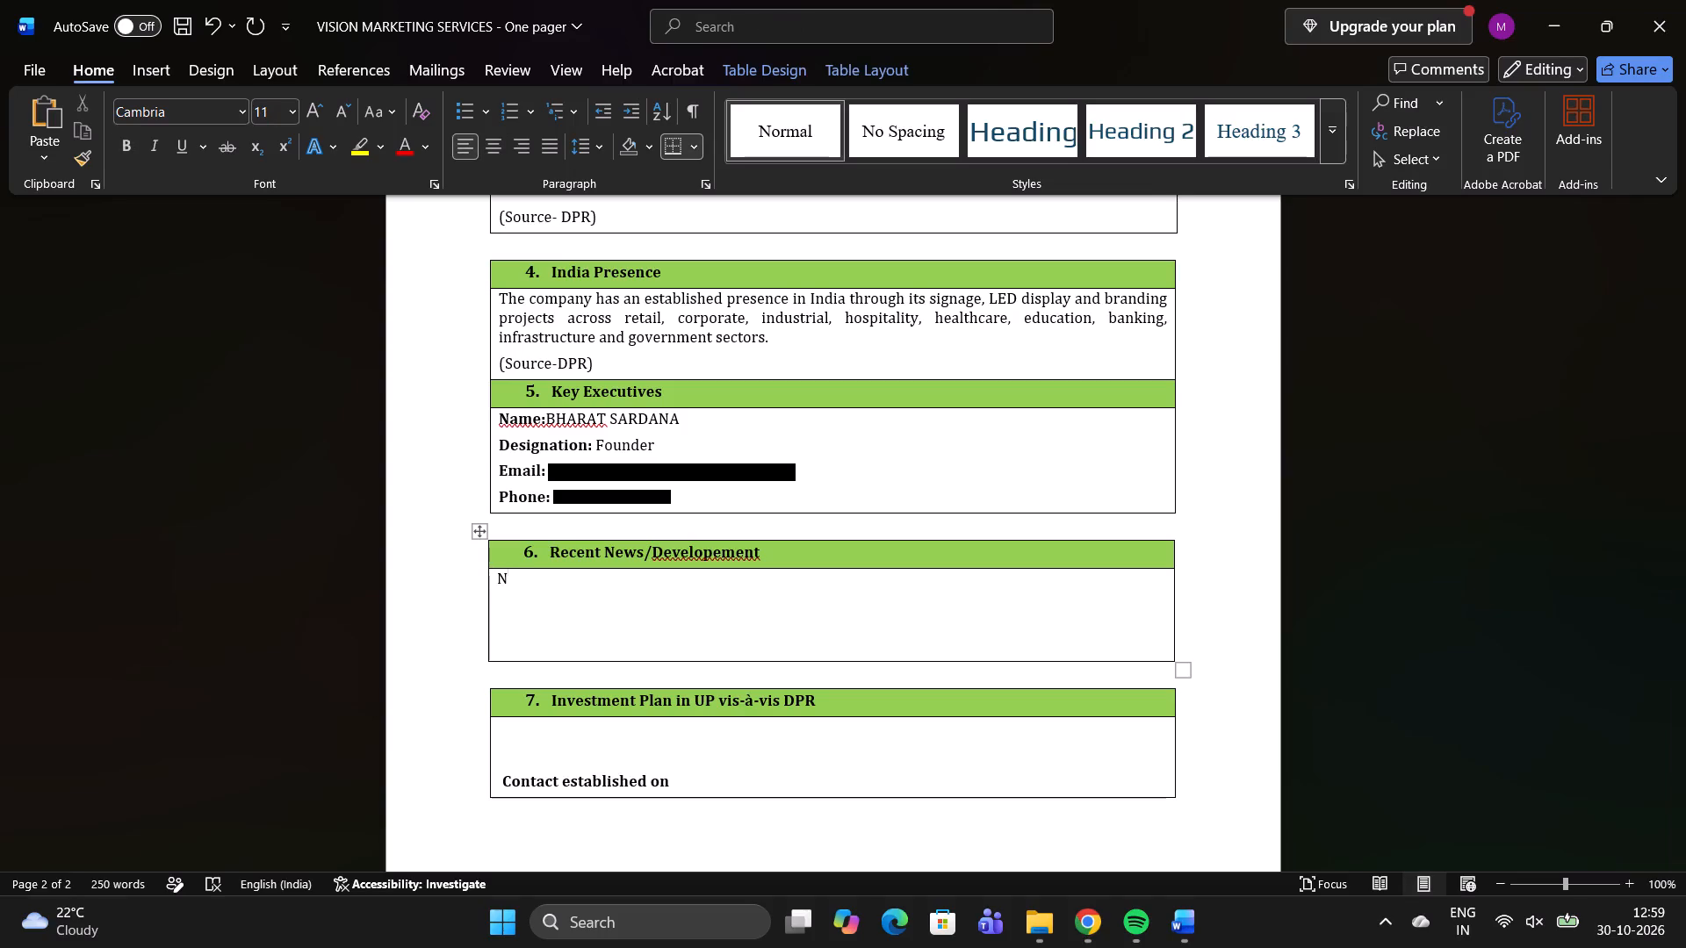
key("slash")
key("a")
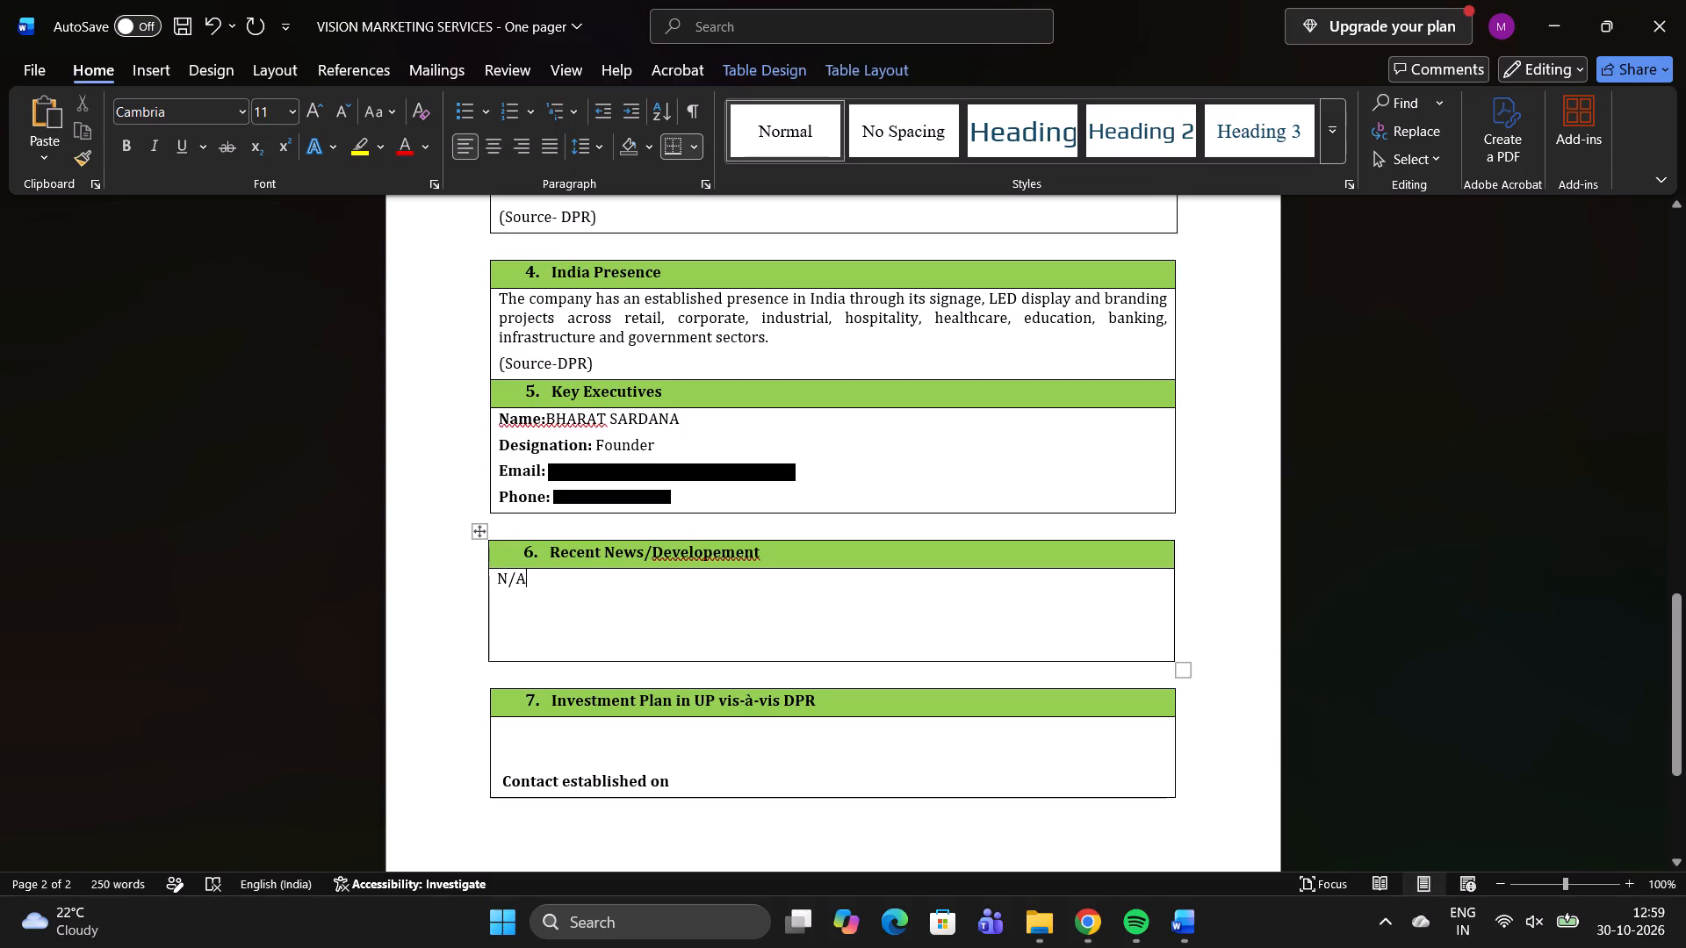
Return to the one pager's MoU Details and arrange the document side by side with the Chrome browser window.
scroll(877, 517, "up", 11)
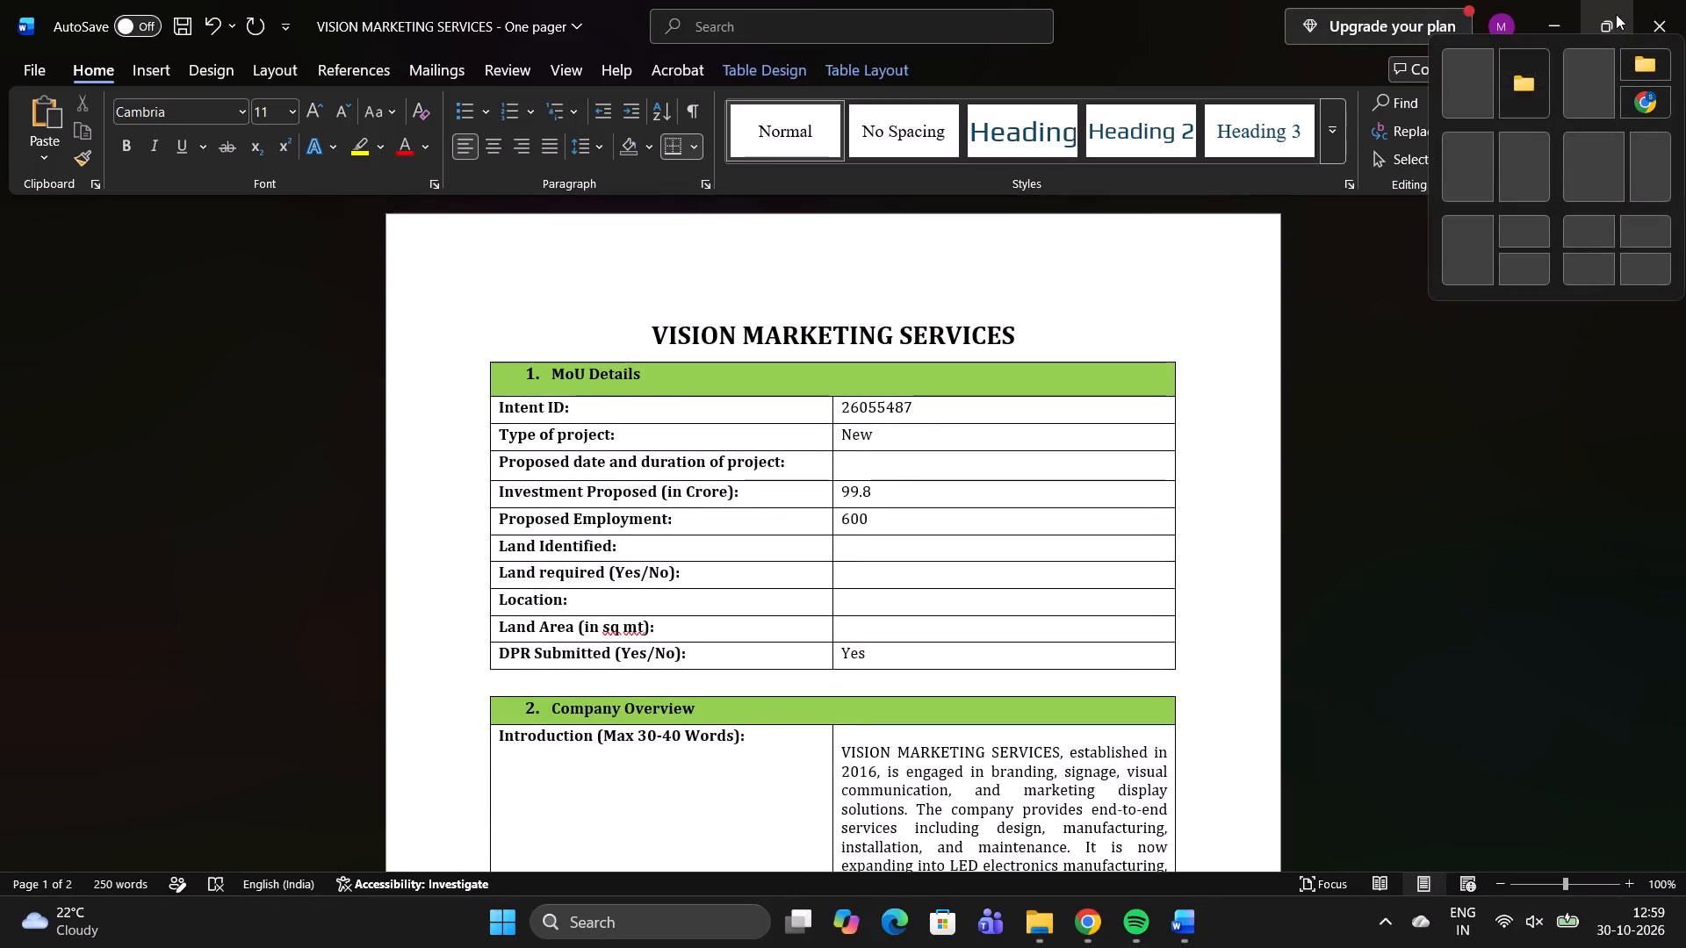
left_click(1469, 142)
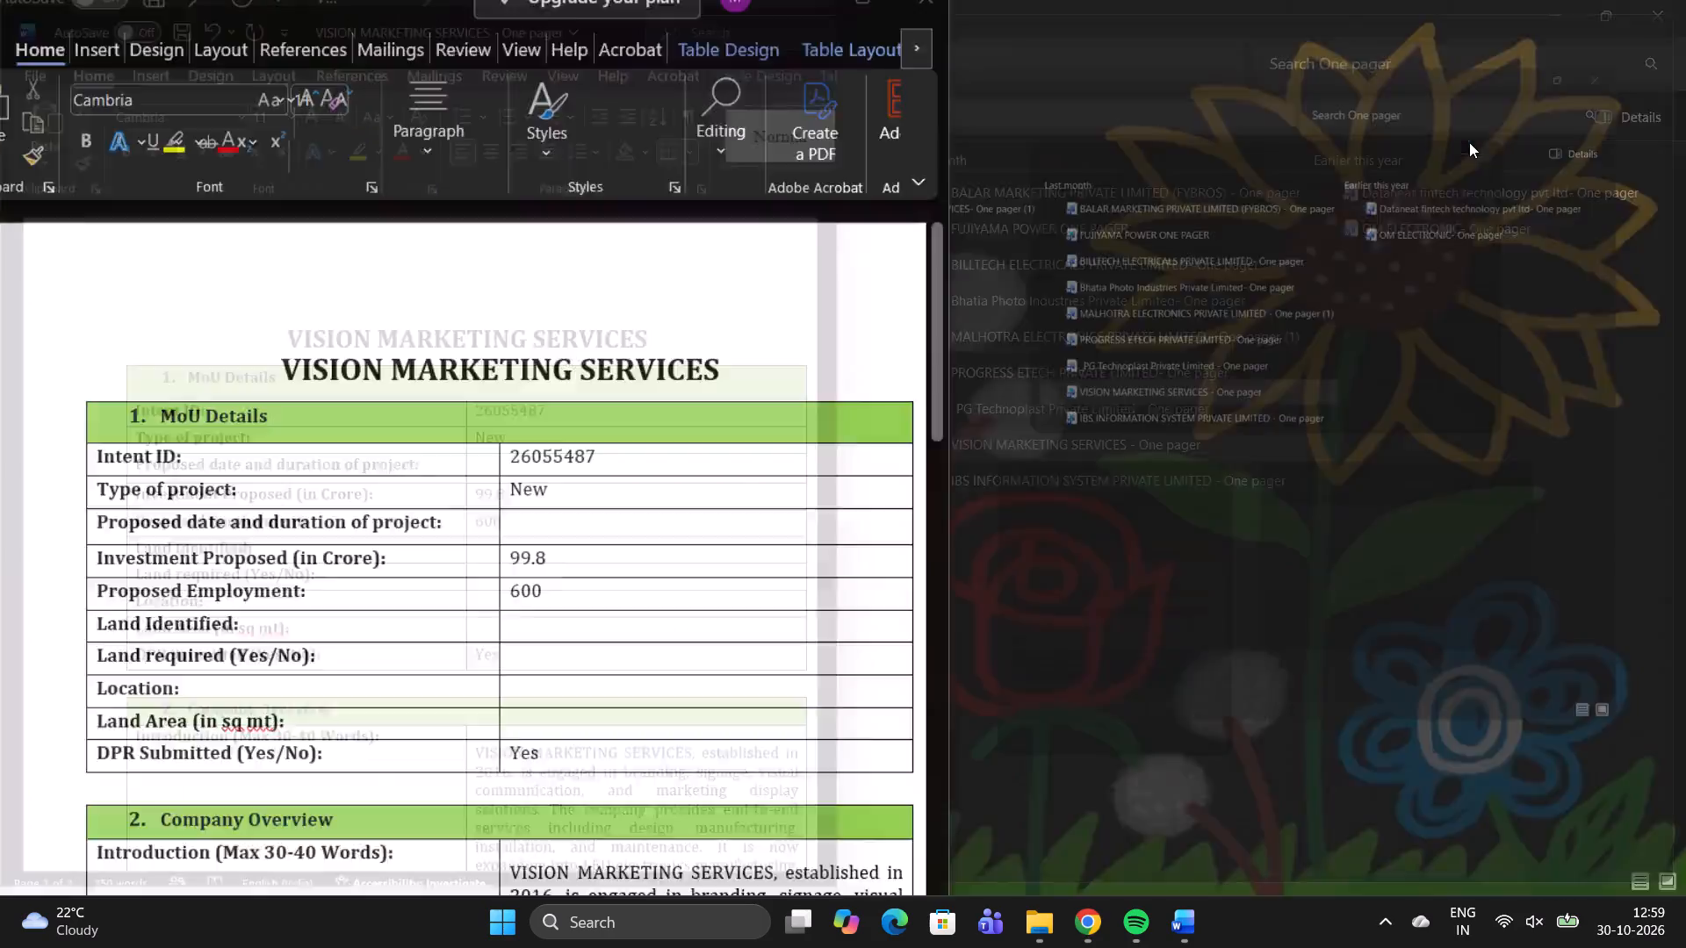
left_click(1128, 621)
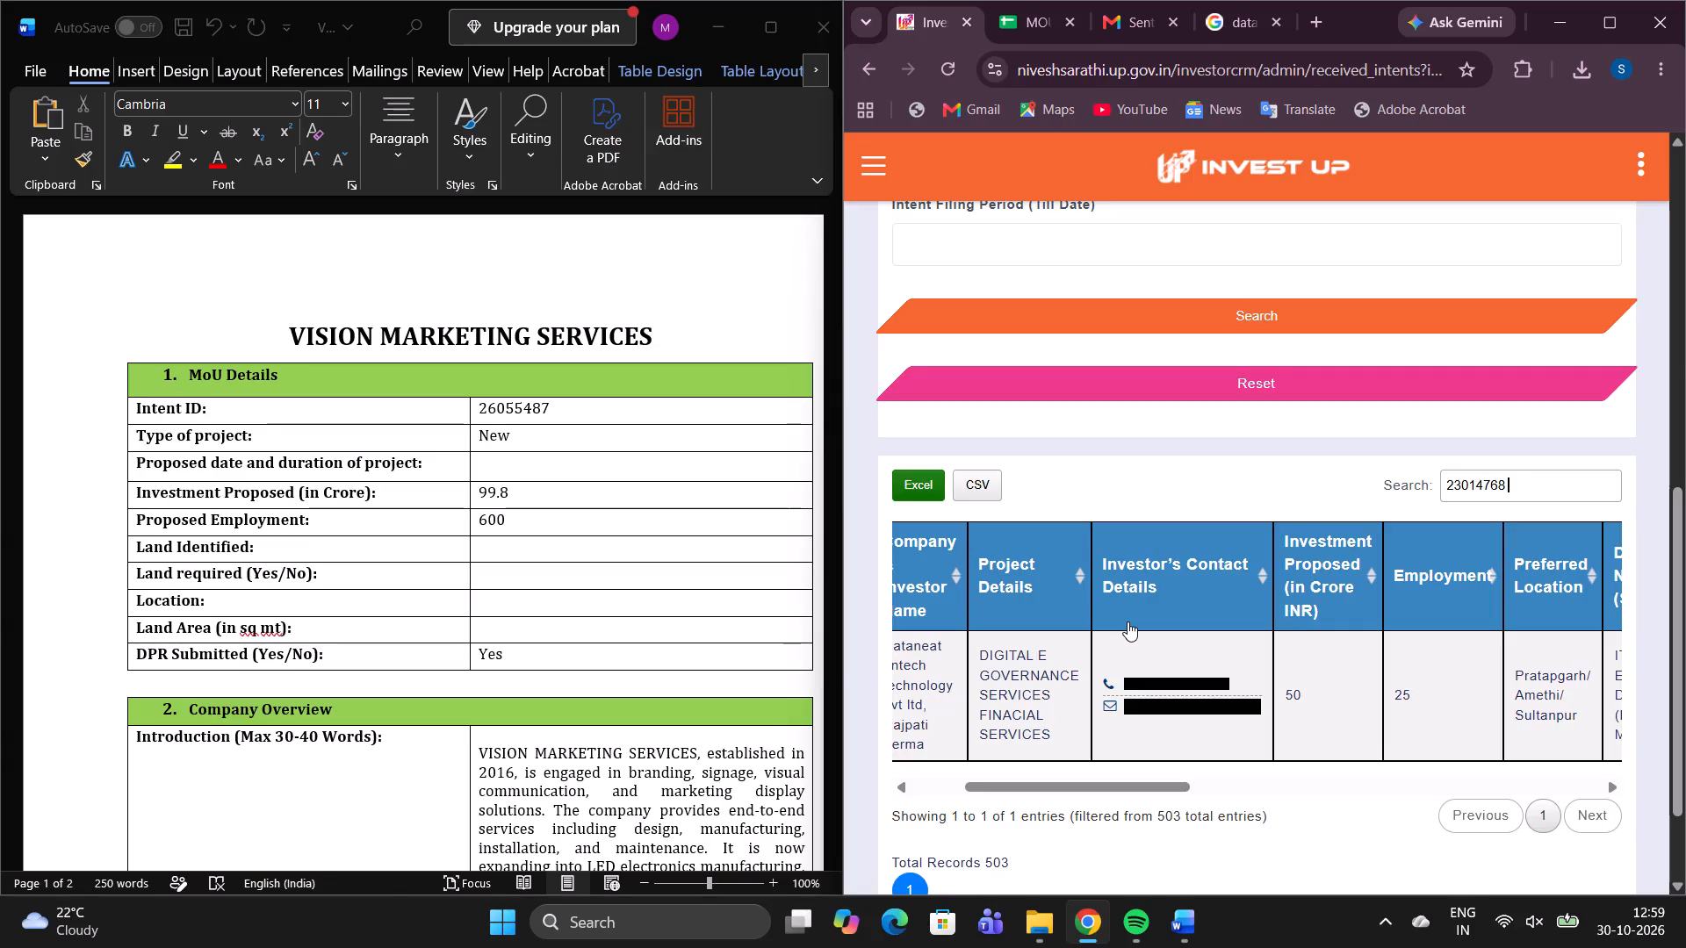
Search Google for "vision marketing services website" in place of the earlier Datanet query and translate the results page to English.
left_click(1316, 13)
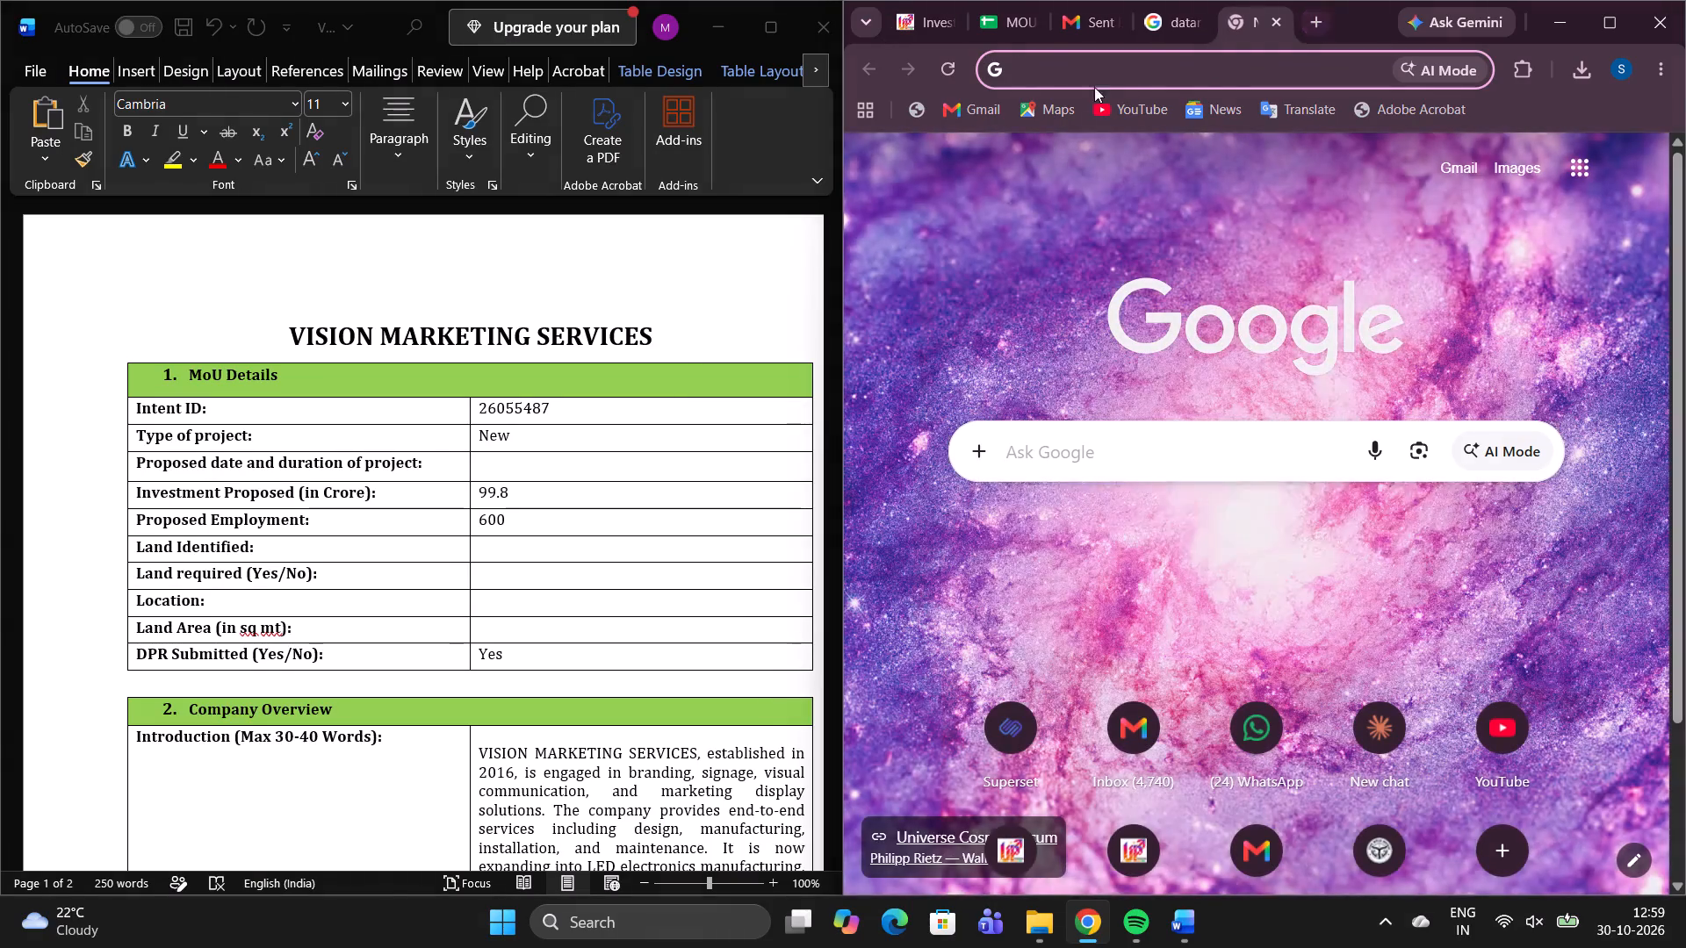
left_click(1180, 25)
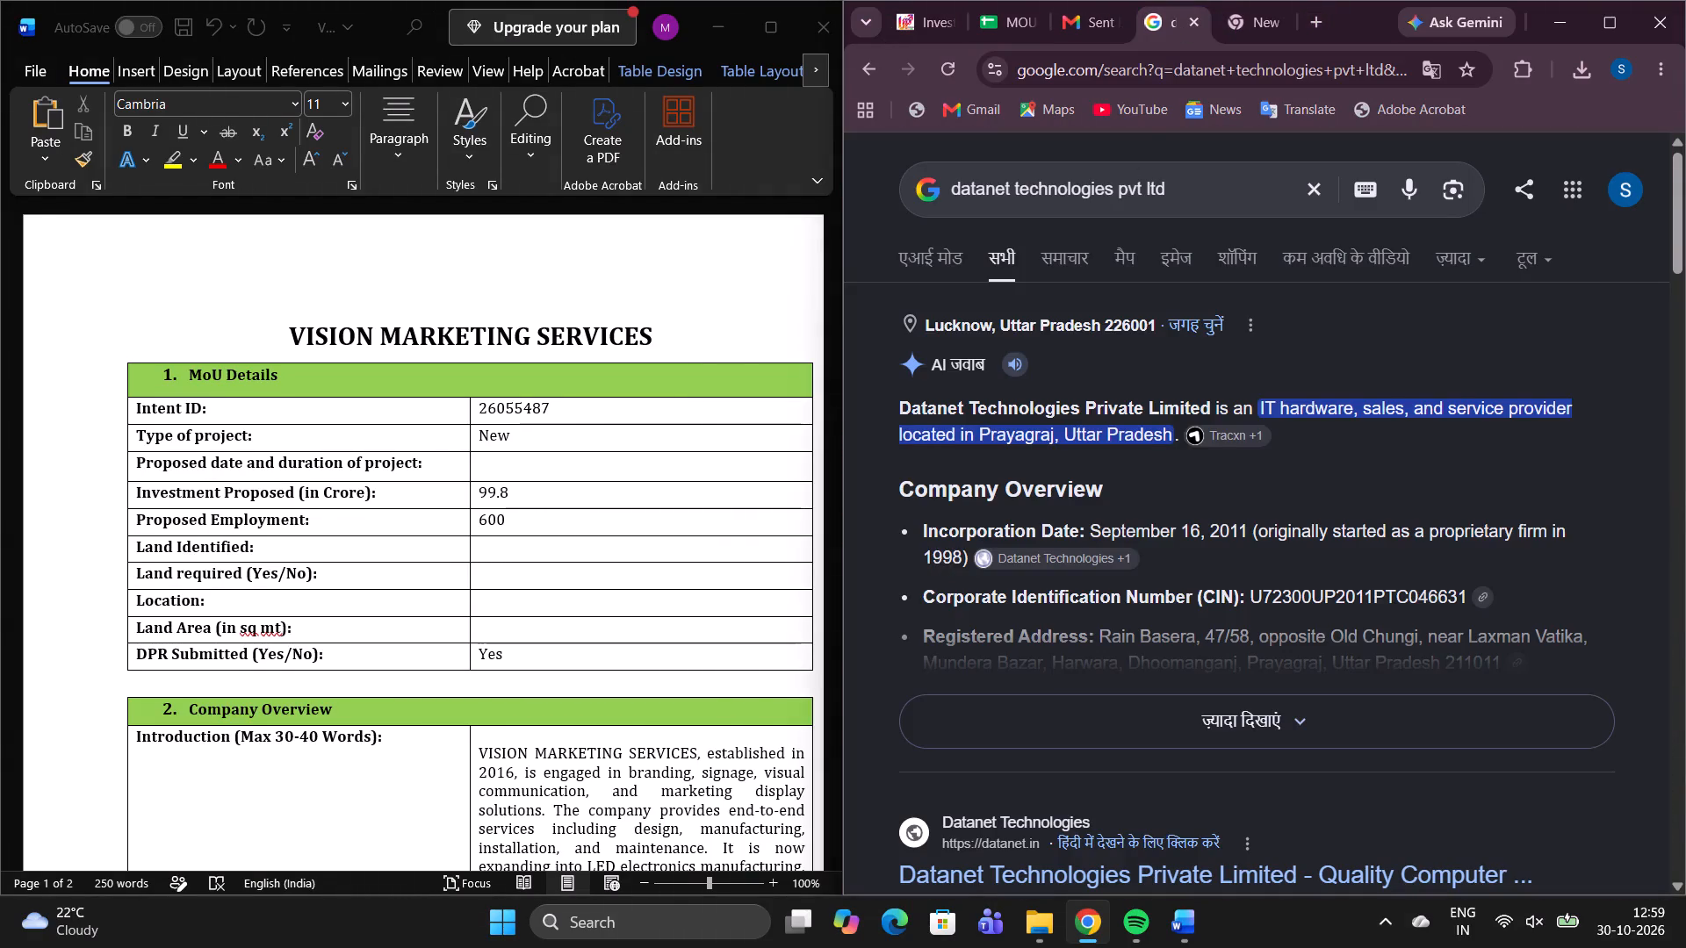
left_click_drag(1200, 198, 938, 228)
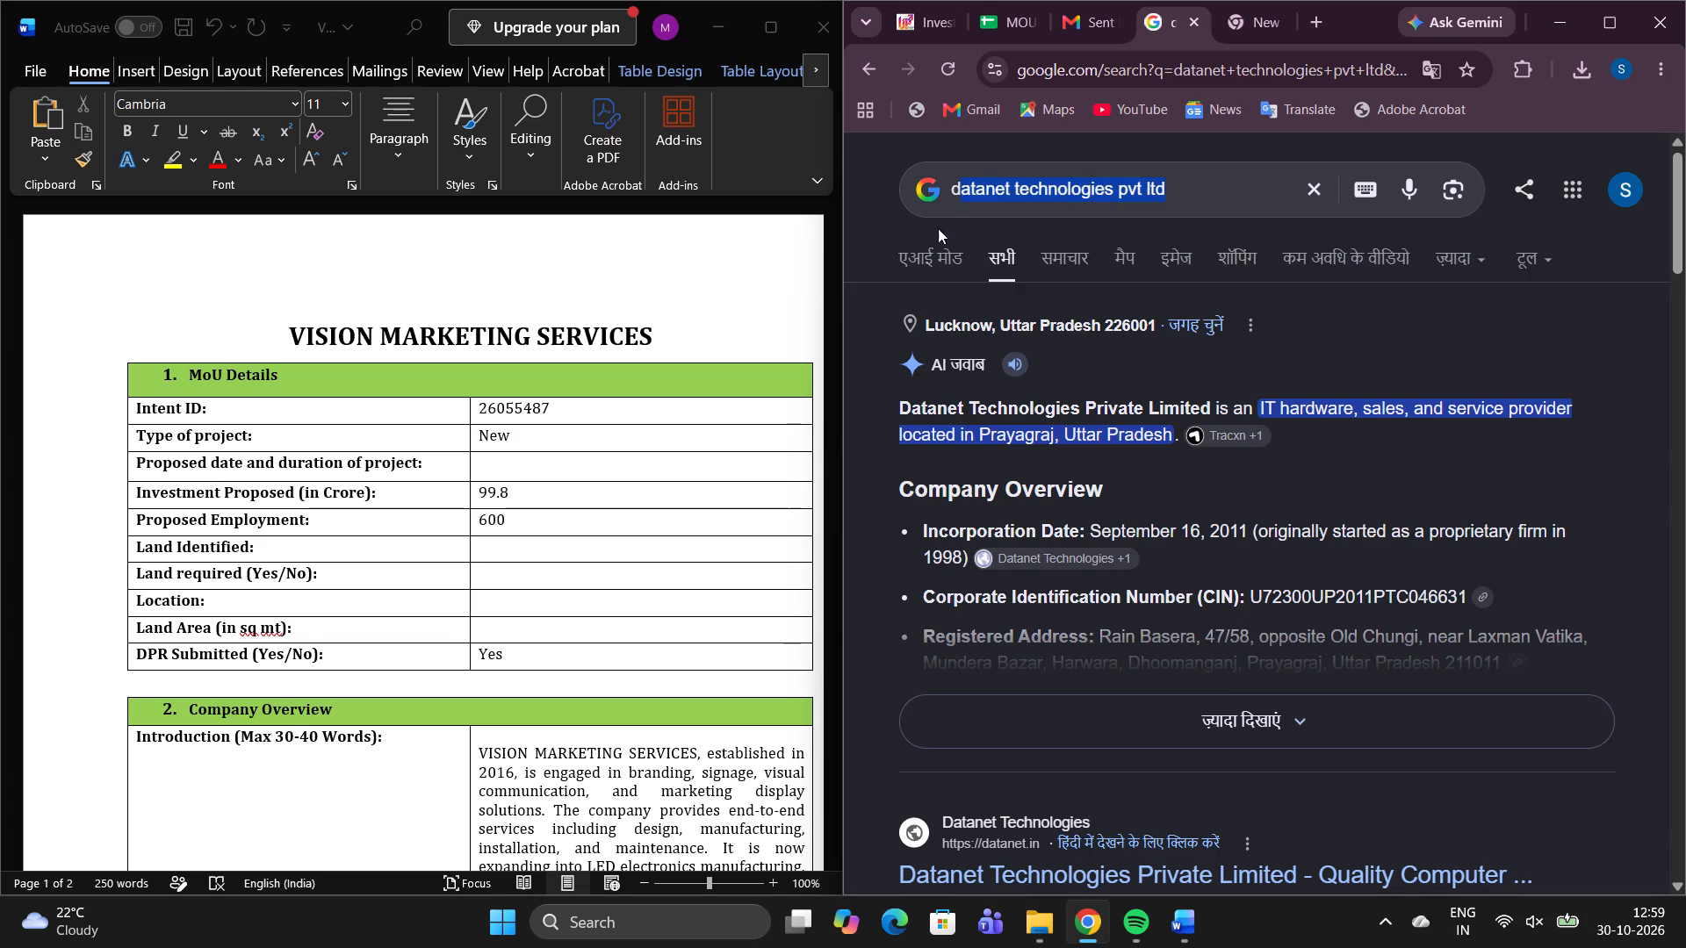
left_click_drag(938, 228, 930, 229)
key("BackSpace")
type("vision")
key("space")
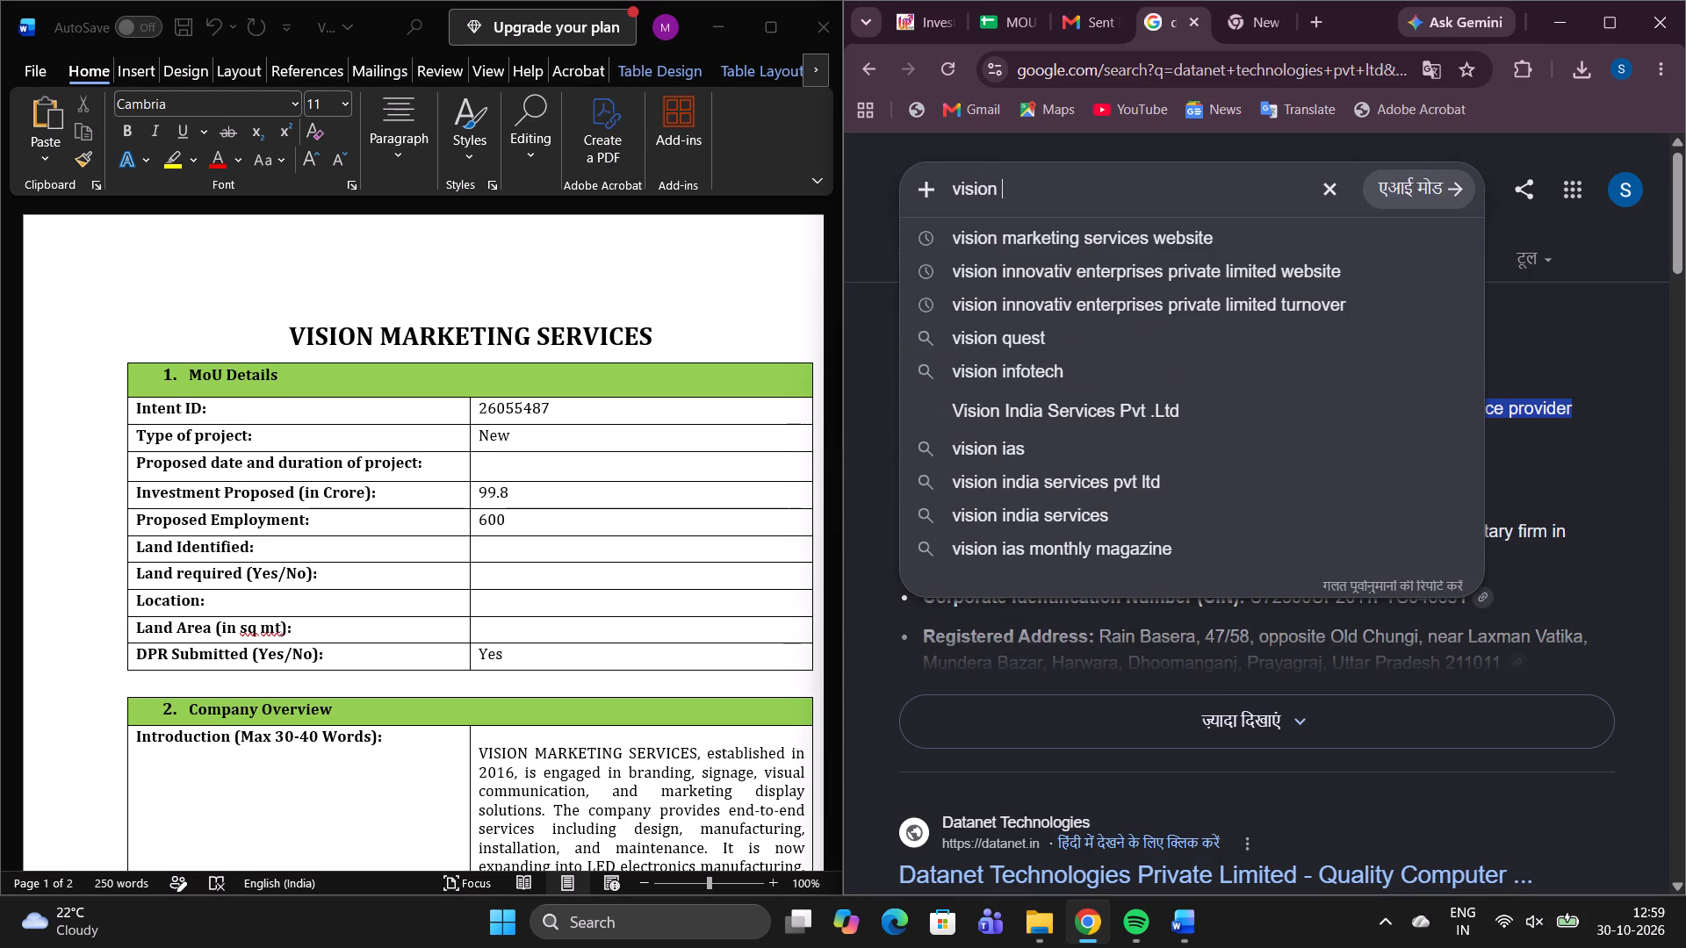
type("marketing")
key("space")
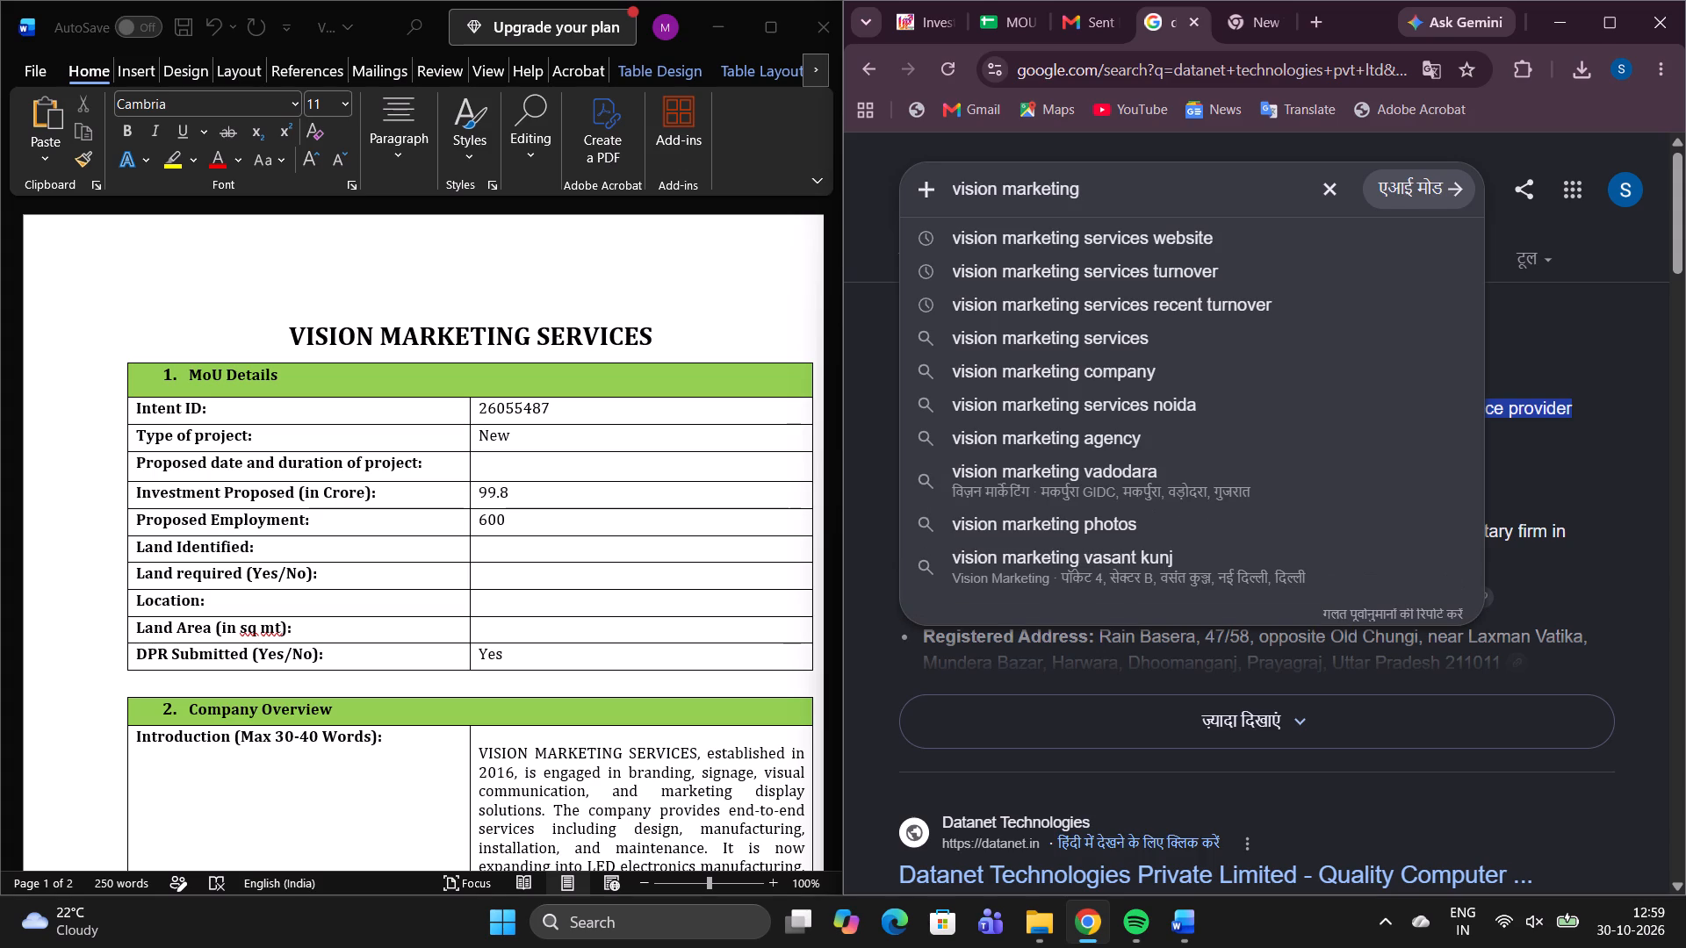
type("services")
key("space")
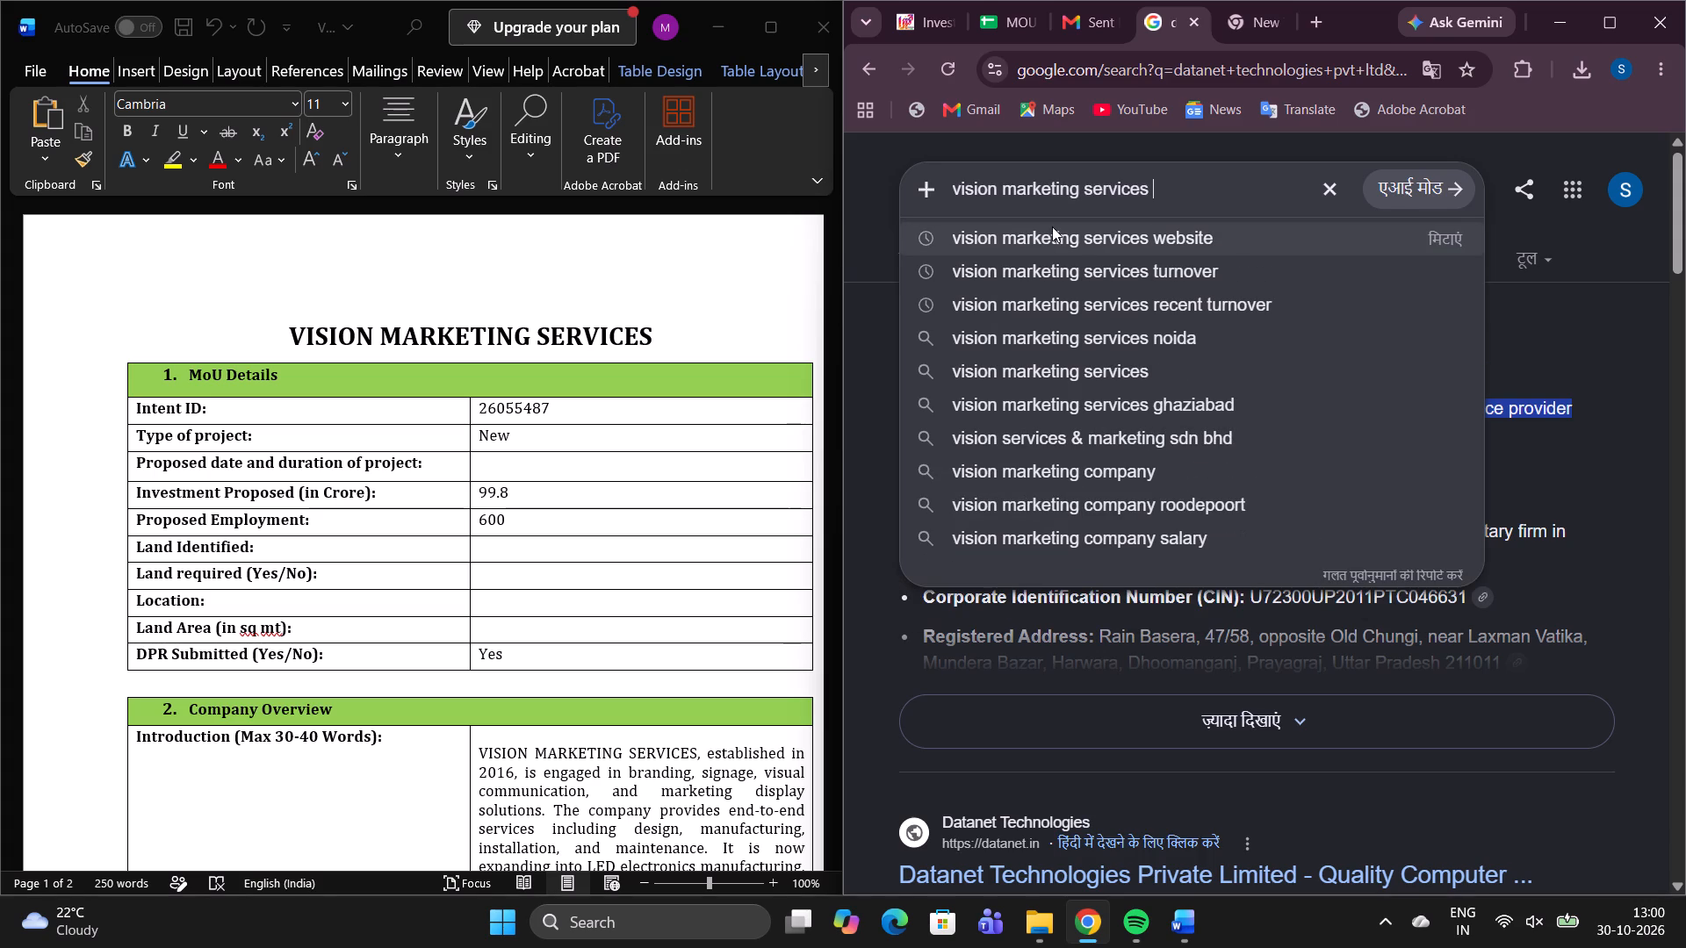
left_click(1052, 226)
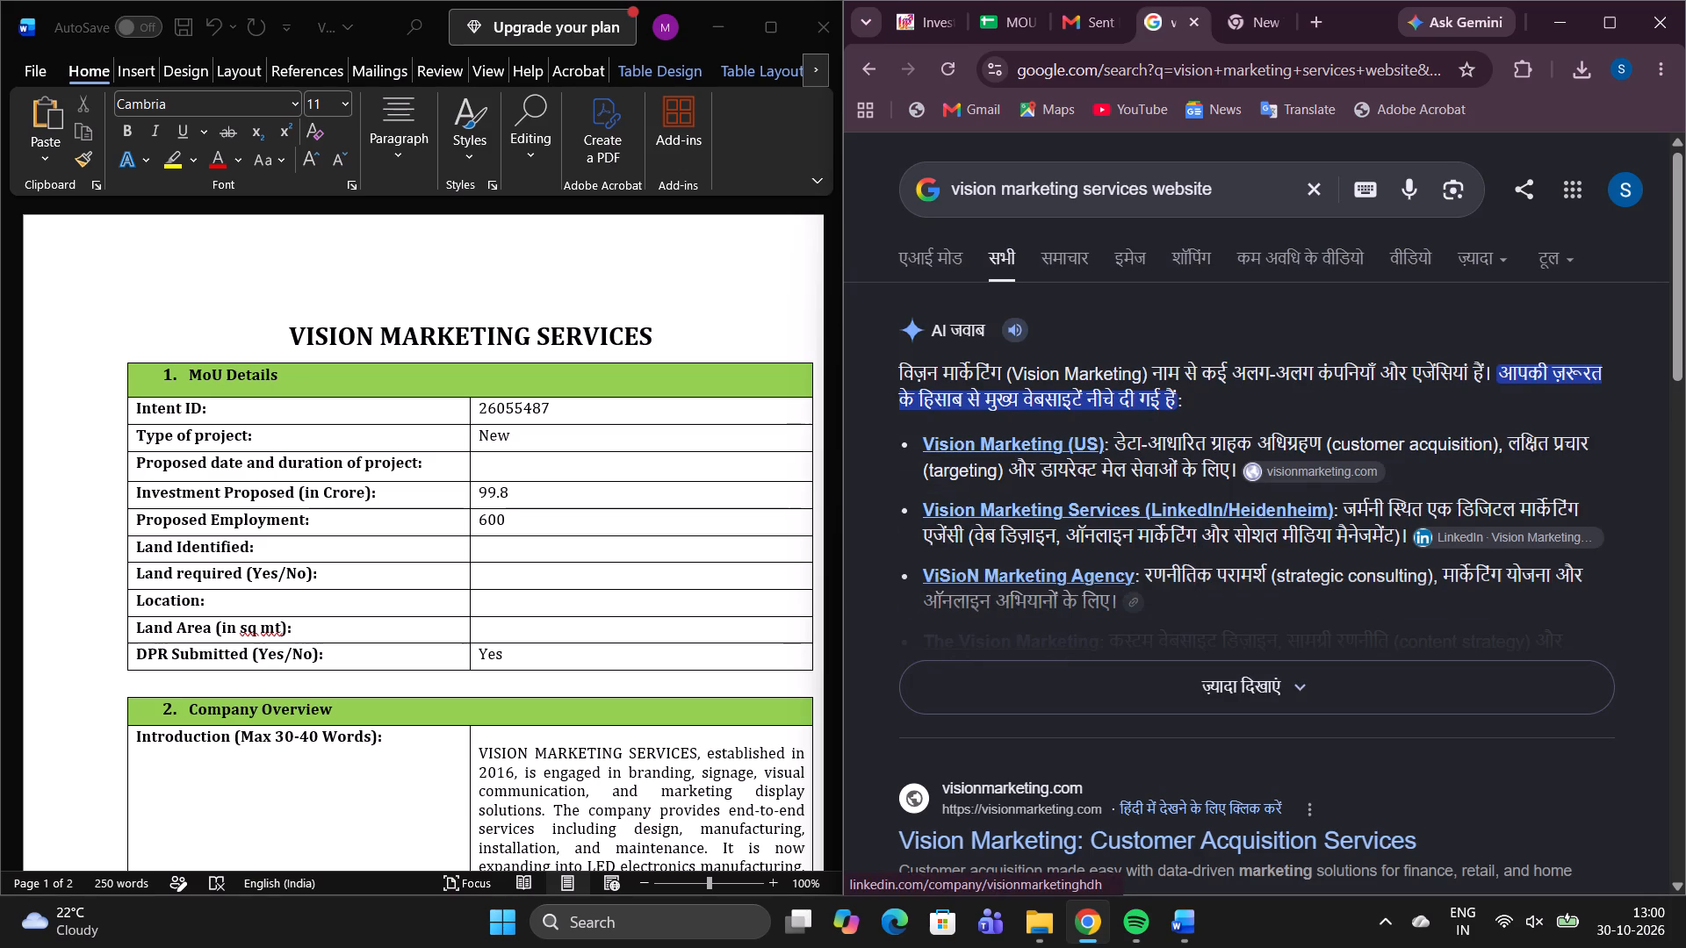
right_click(1207, 421)
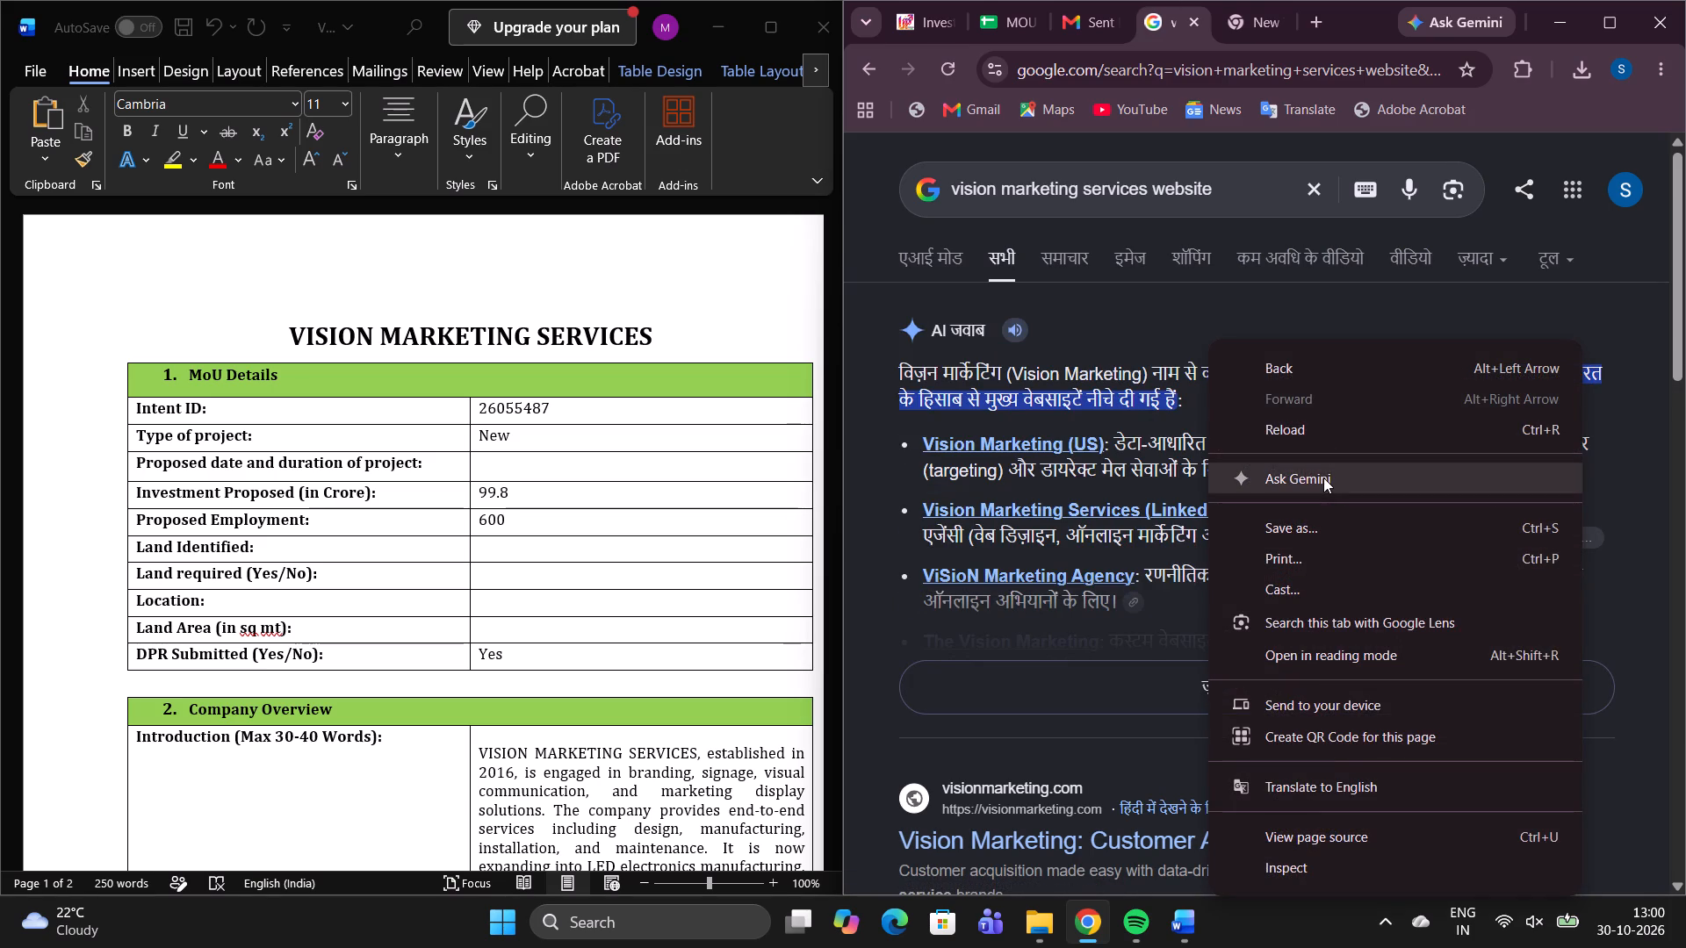
left_click(1333, 798)
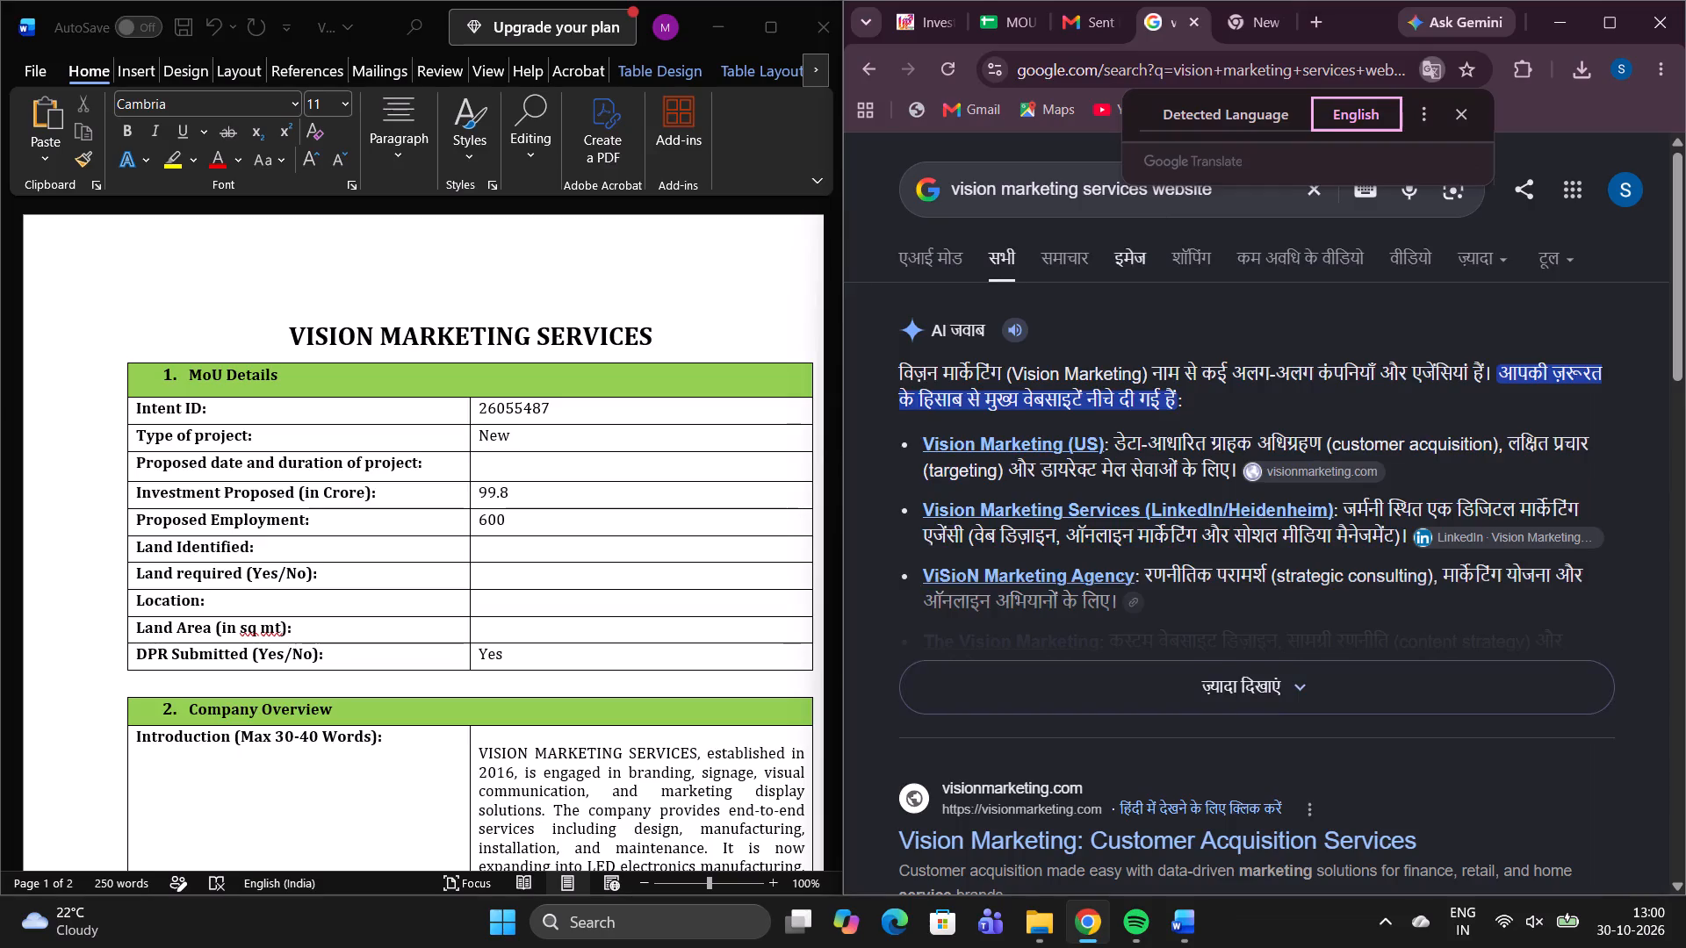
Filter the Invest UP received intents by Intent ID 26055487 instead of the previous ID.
left_click(922, 16)
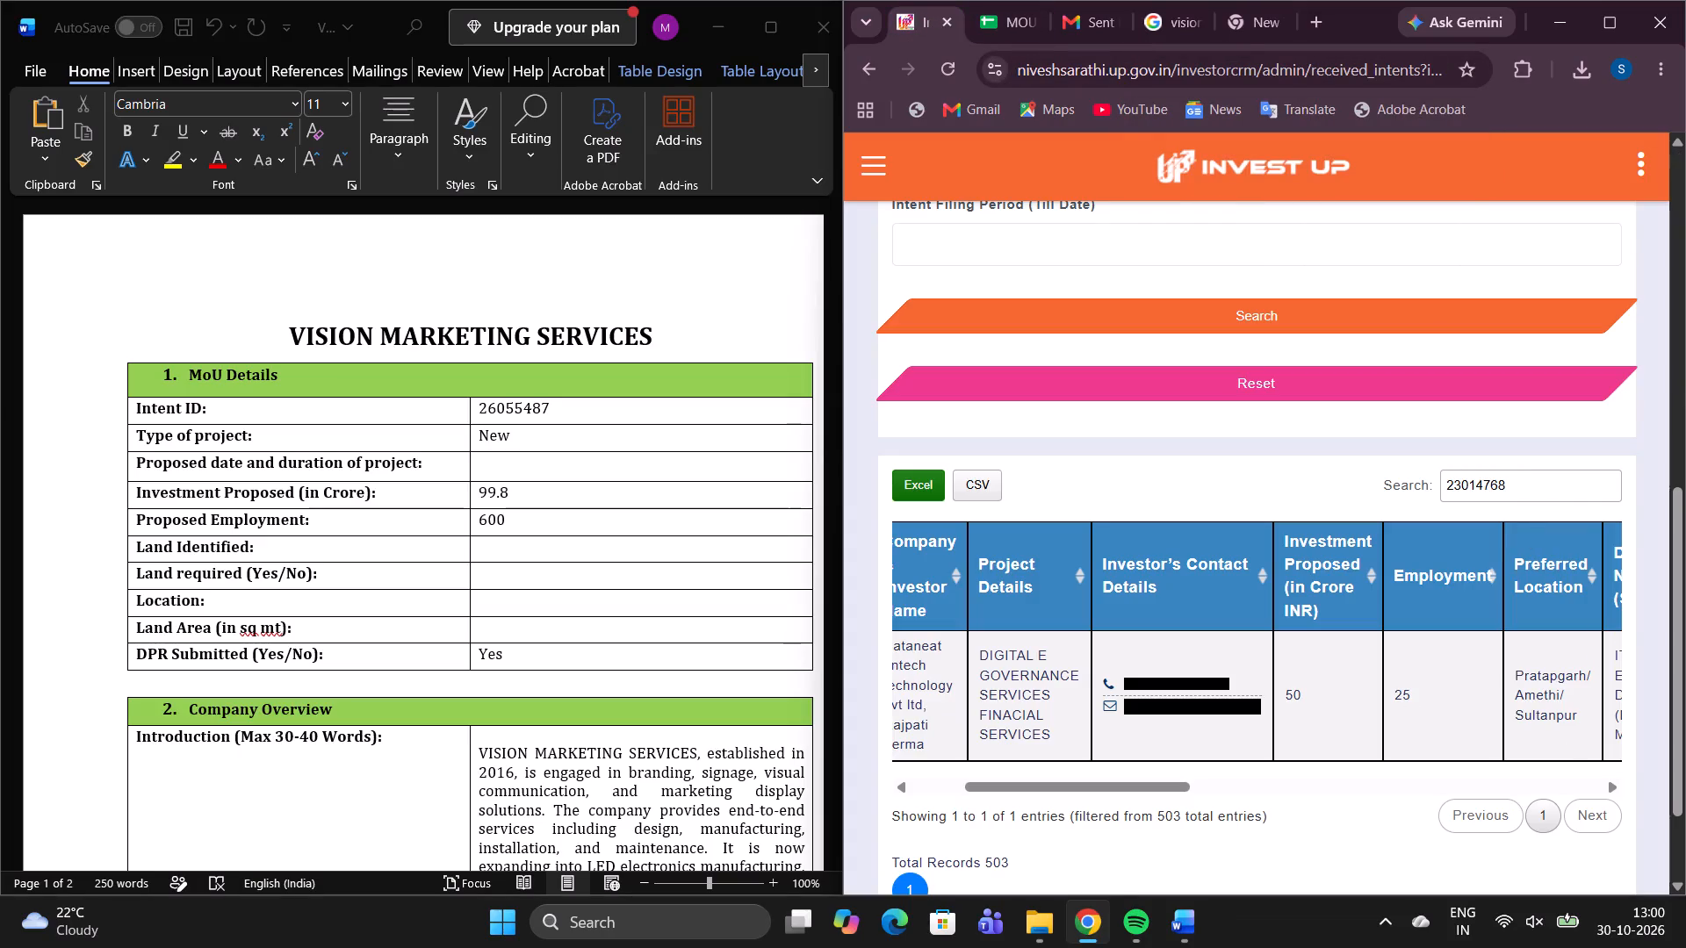
left_click_drag(1516, 482, 1427, 499)
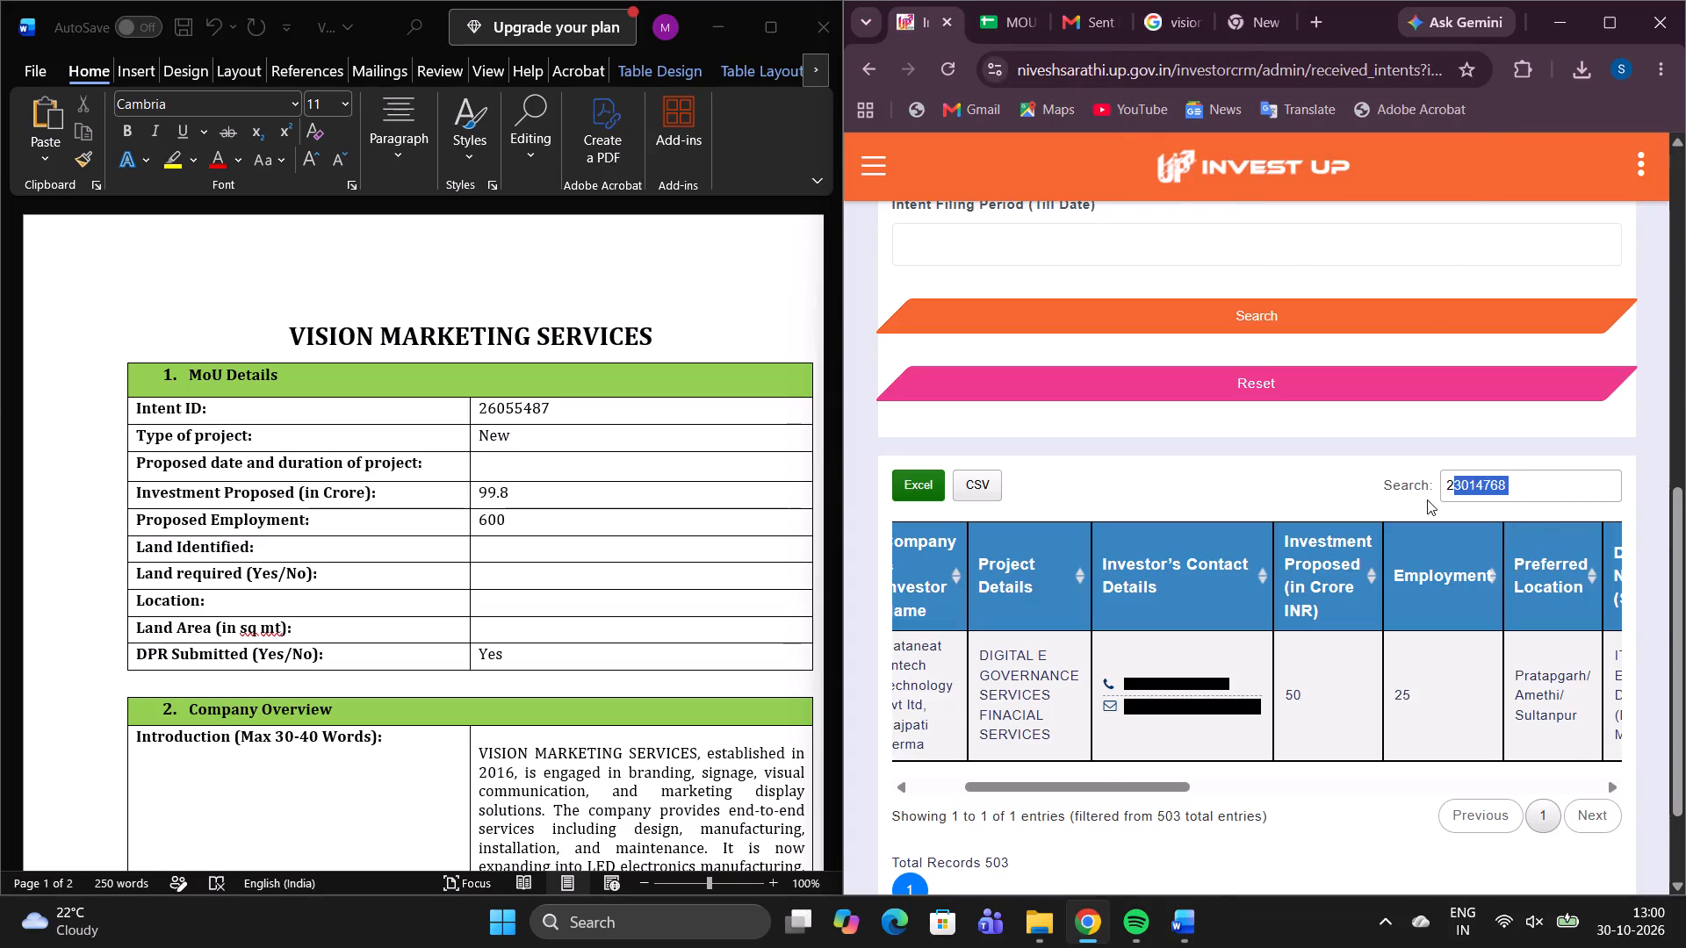
key("BackSpace")
key("ctrl+v")
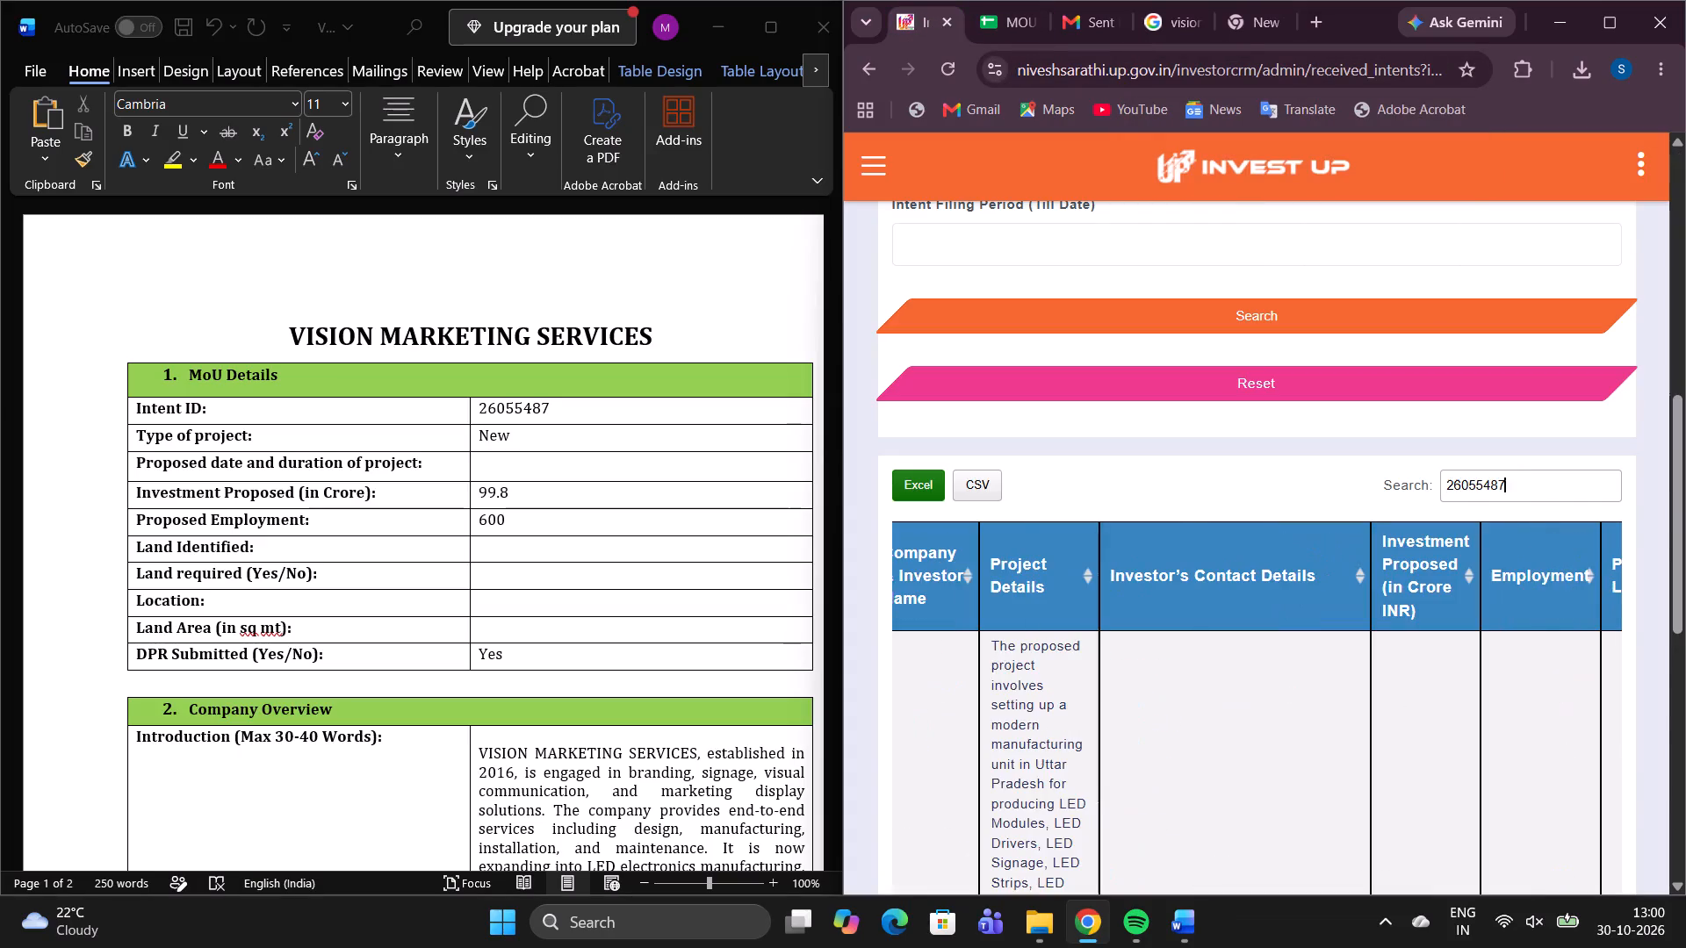
Examine the Vision Marketing Services intent's row across its columns, from project and contact details to current status and DPR/PPR.
scroll(1399, 654, "right", 8)
scroll(1399, 654, "down", 3)
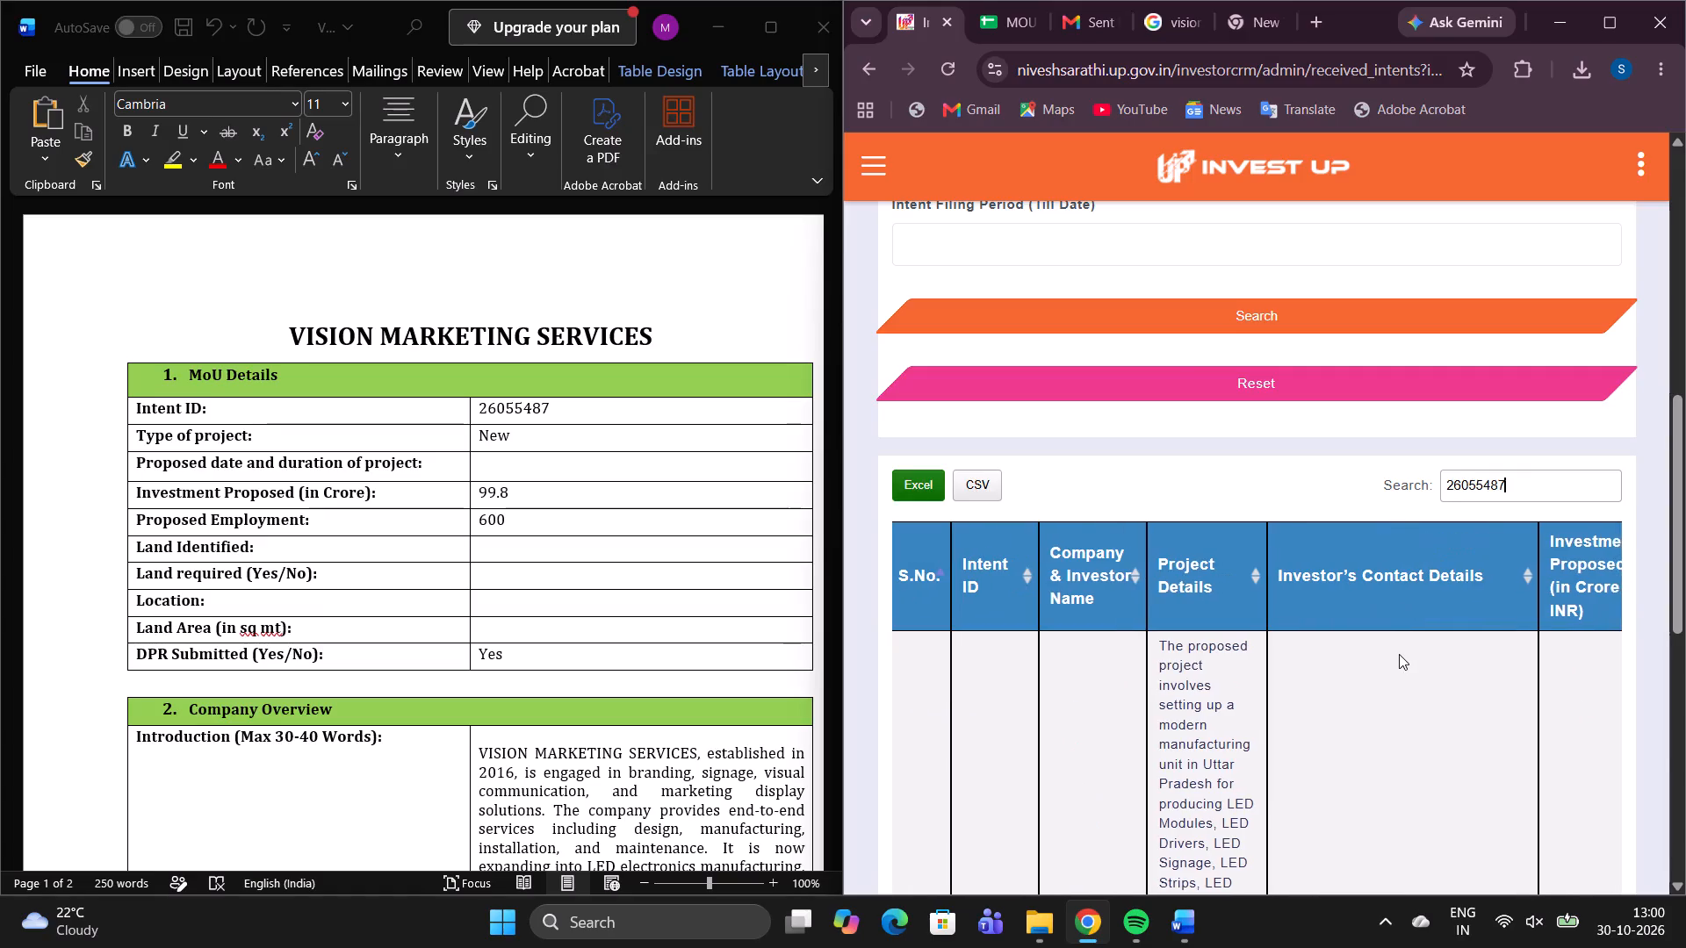
scroll(1399, 654, "down", 5)
scroll(1399, 654, "up", 1)
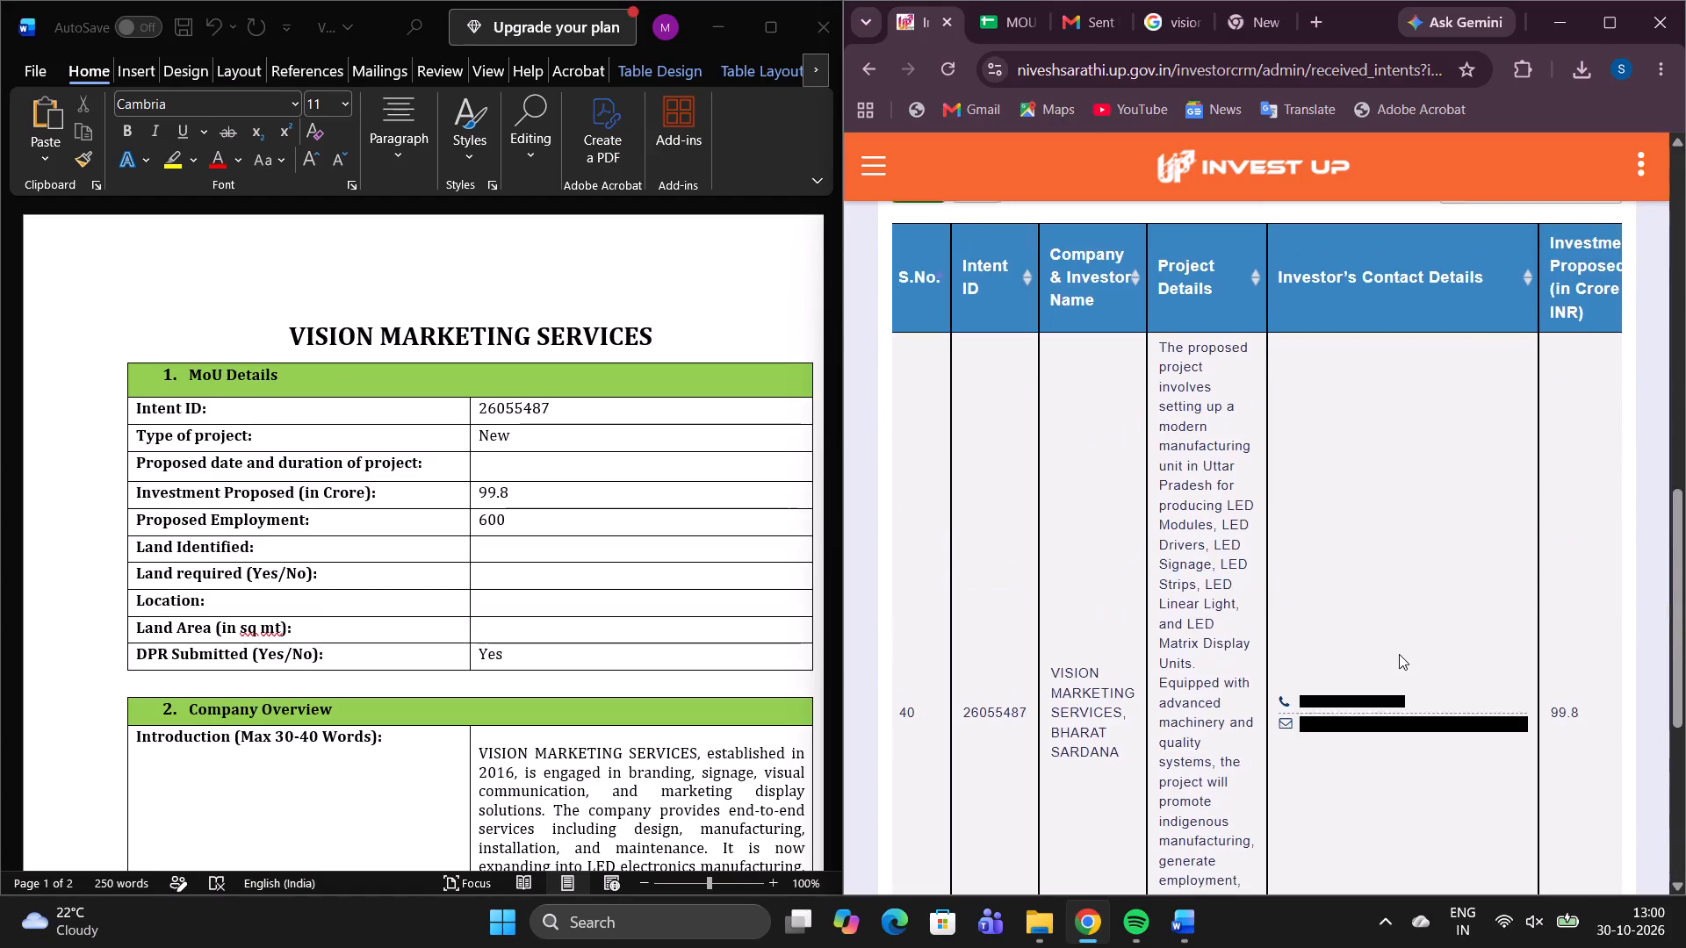
scroll(1399, 654, "up", 1)
scroll(1399, 654, "left", 7)
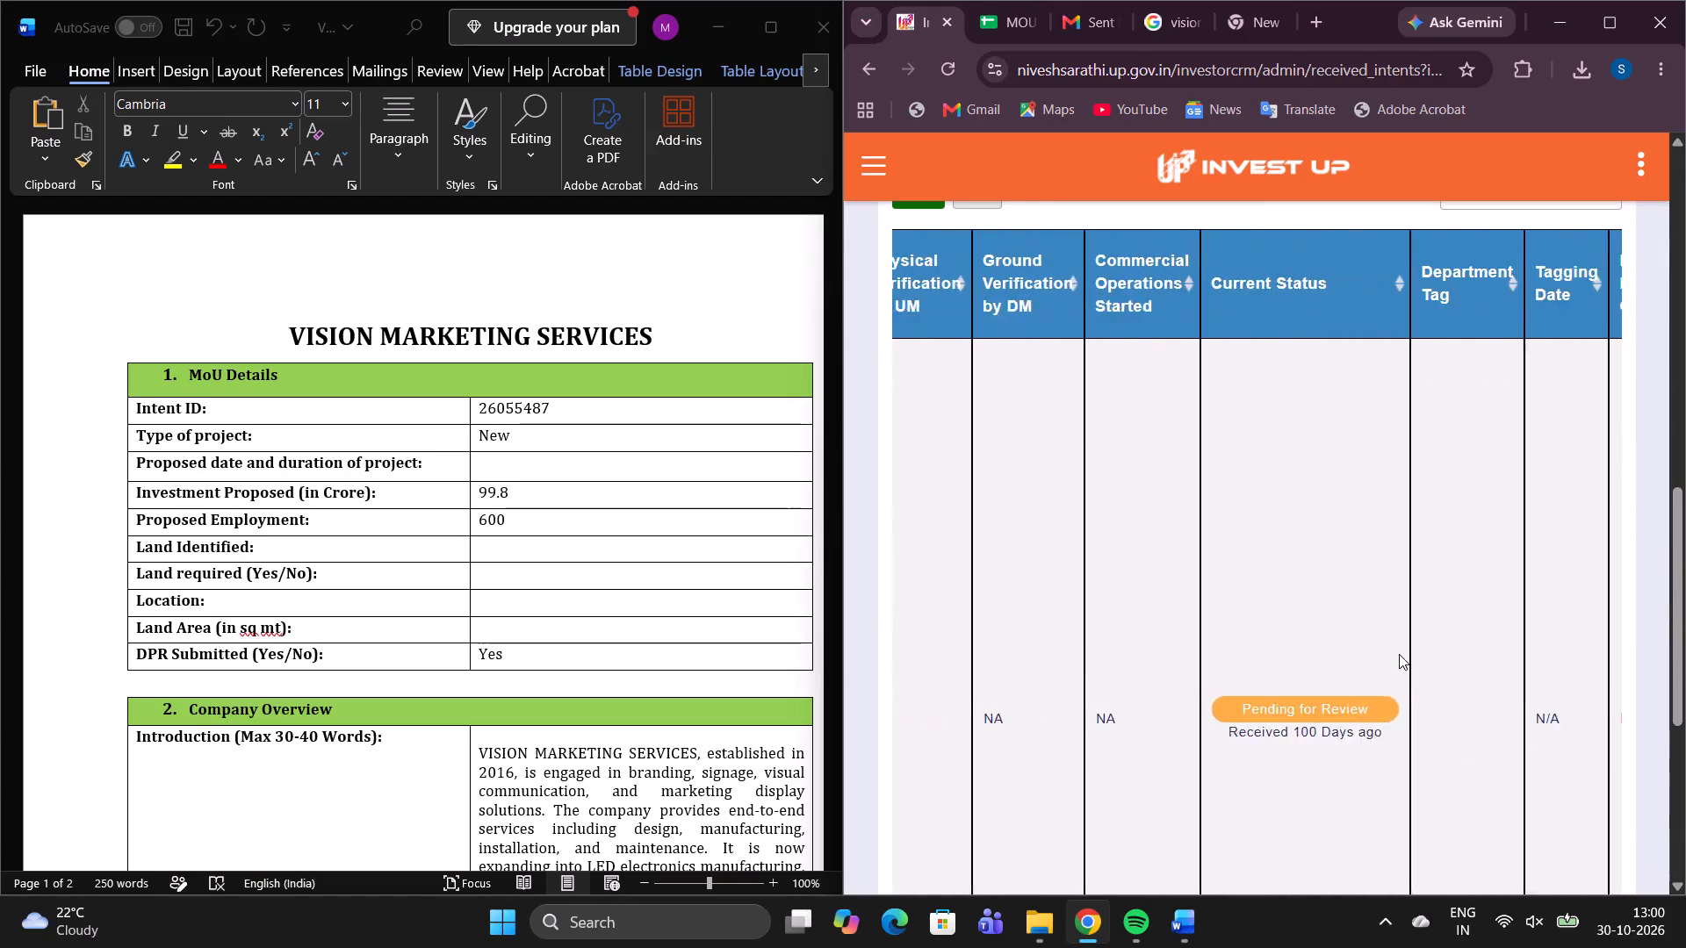
scroll(1399, 654, "left", 4)
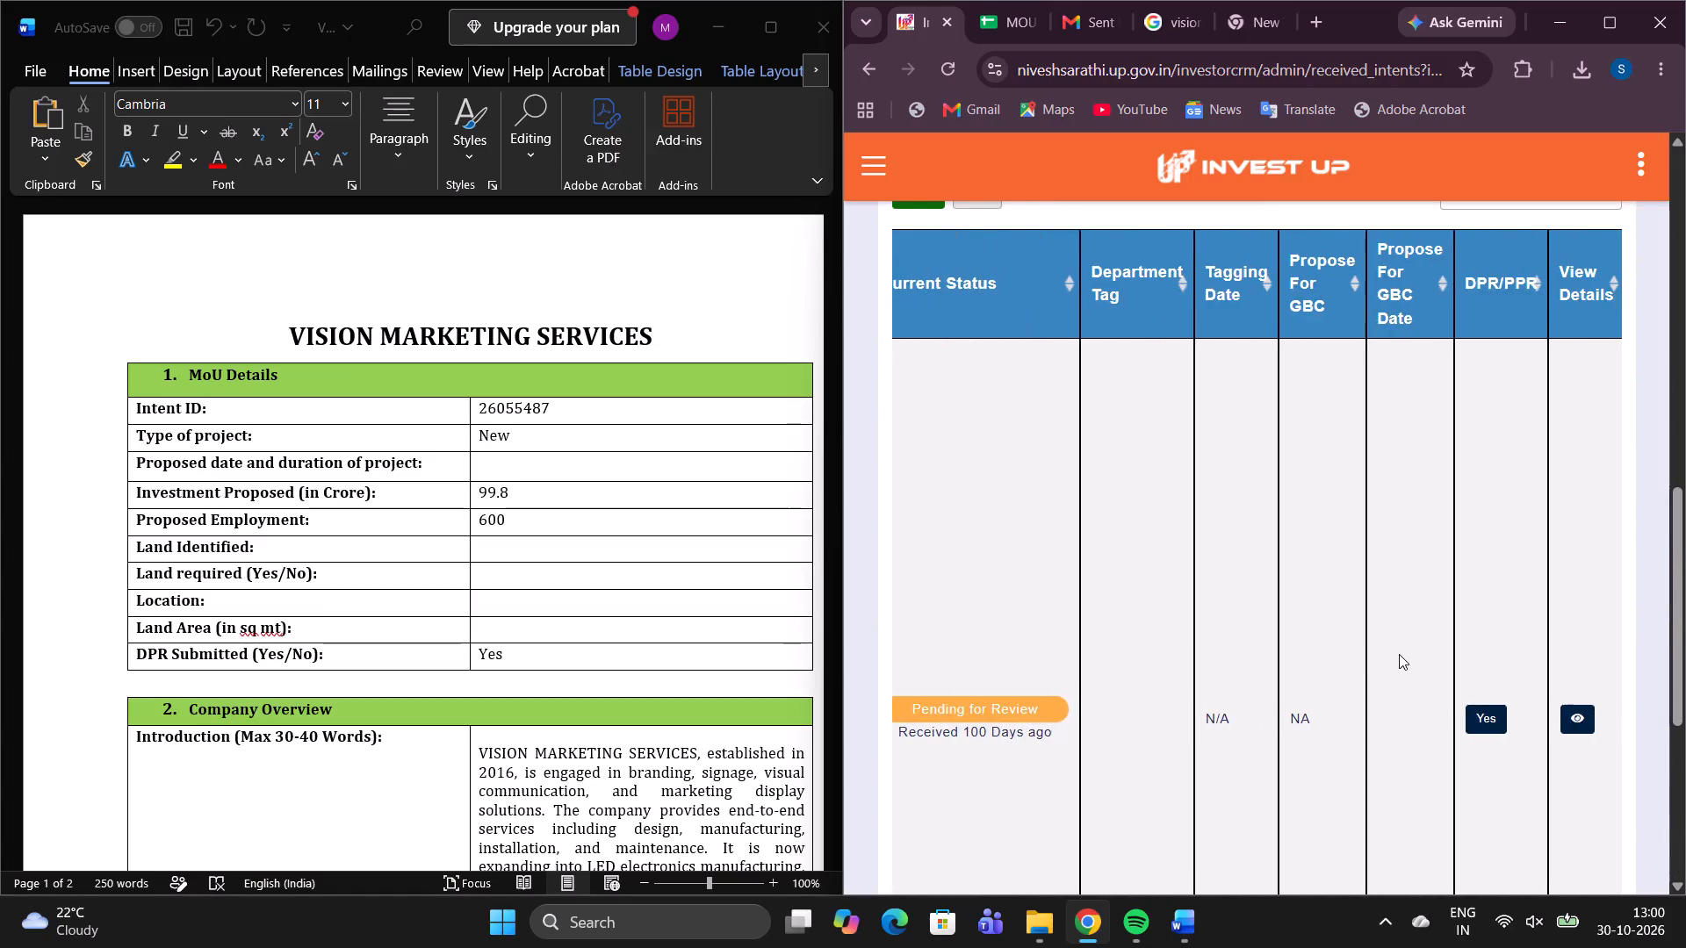
scroll(1399, 654, "left", 1)
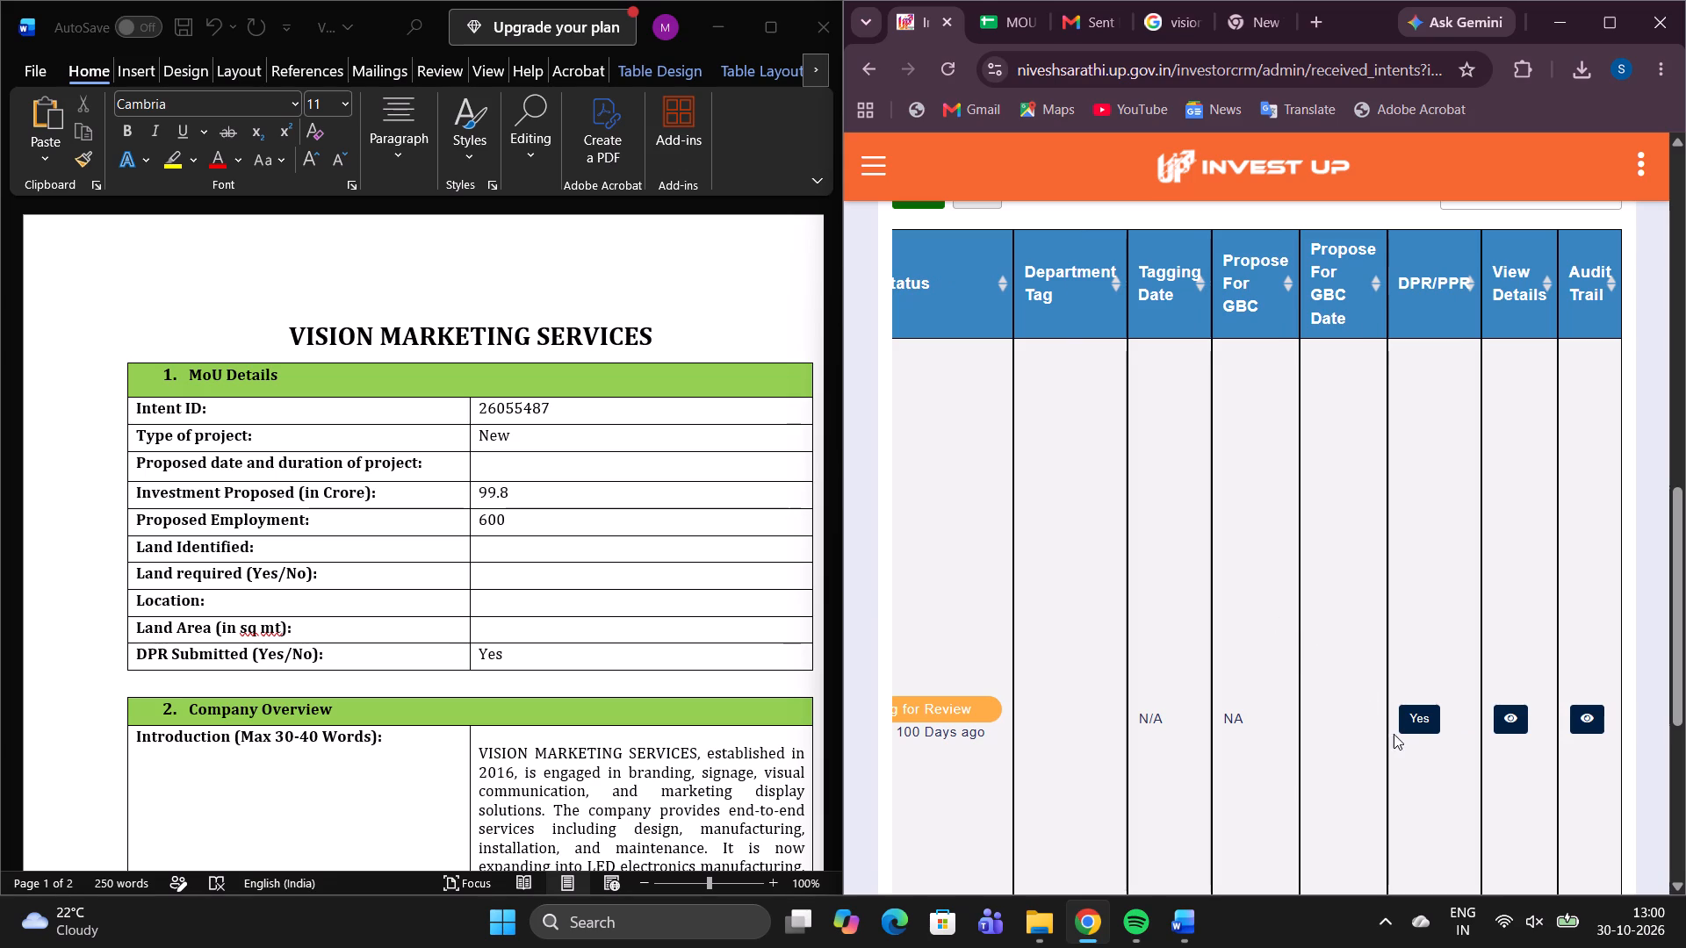
Open the DPR attached to the Vision Marketing Services intent and maximize the Chrome window showing it.
left_click(1404, 712)
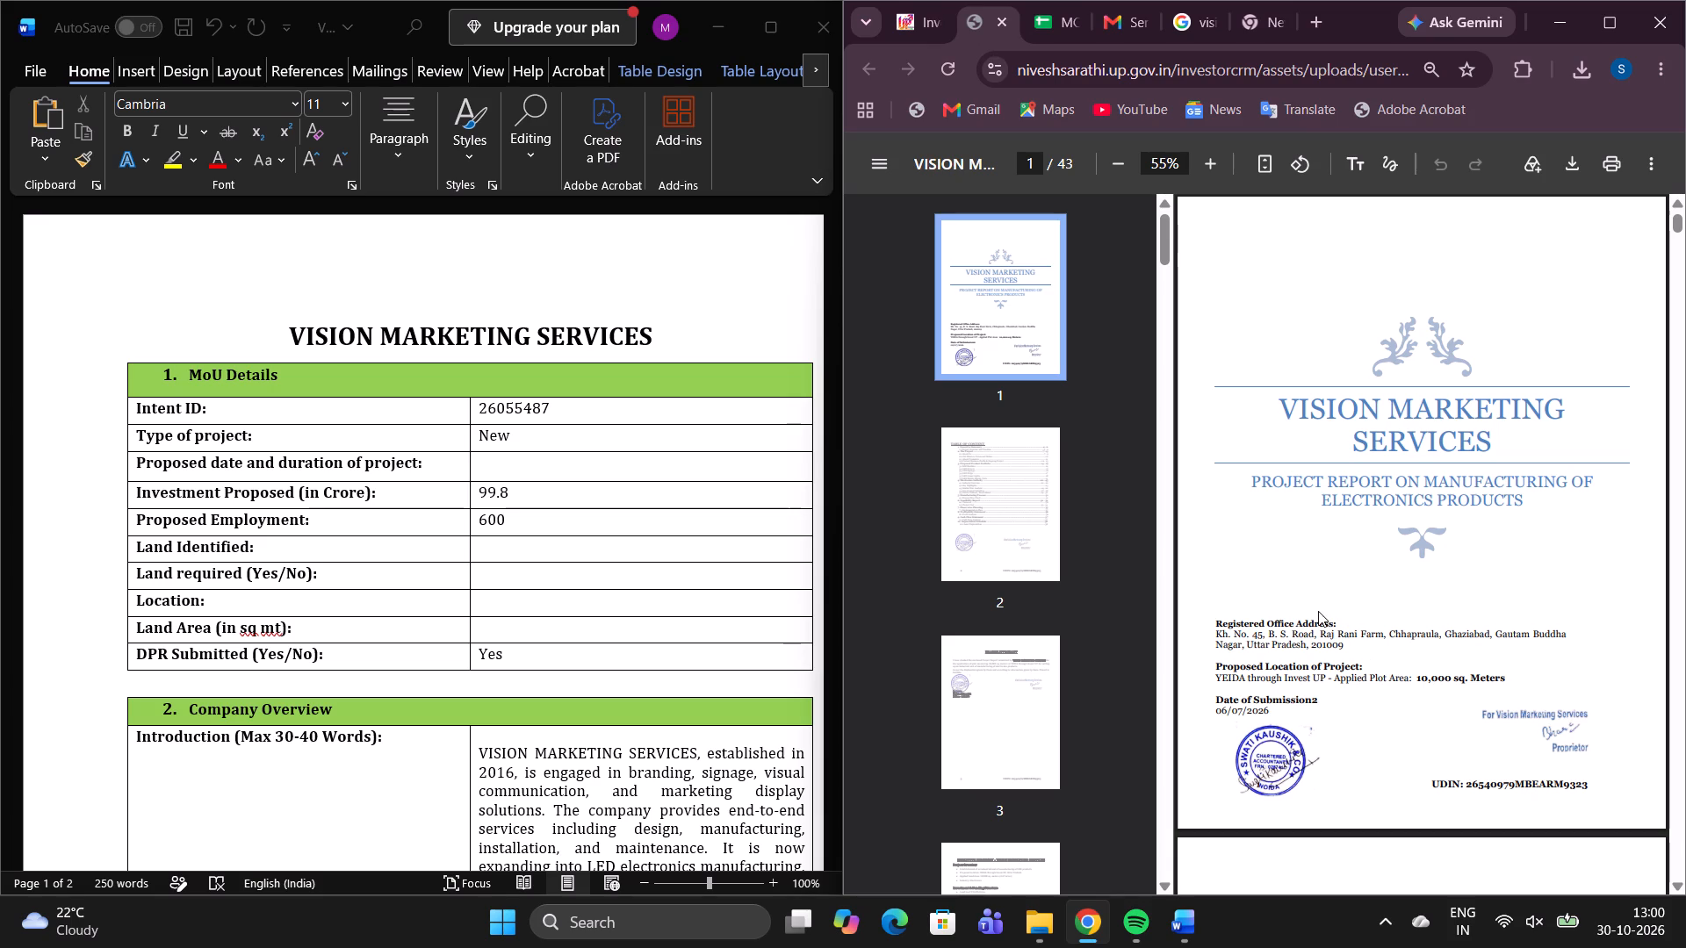
scroll(1318, 611, "left", 1)
scroll(1318, 611, "down", 3)
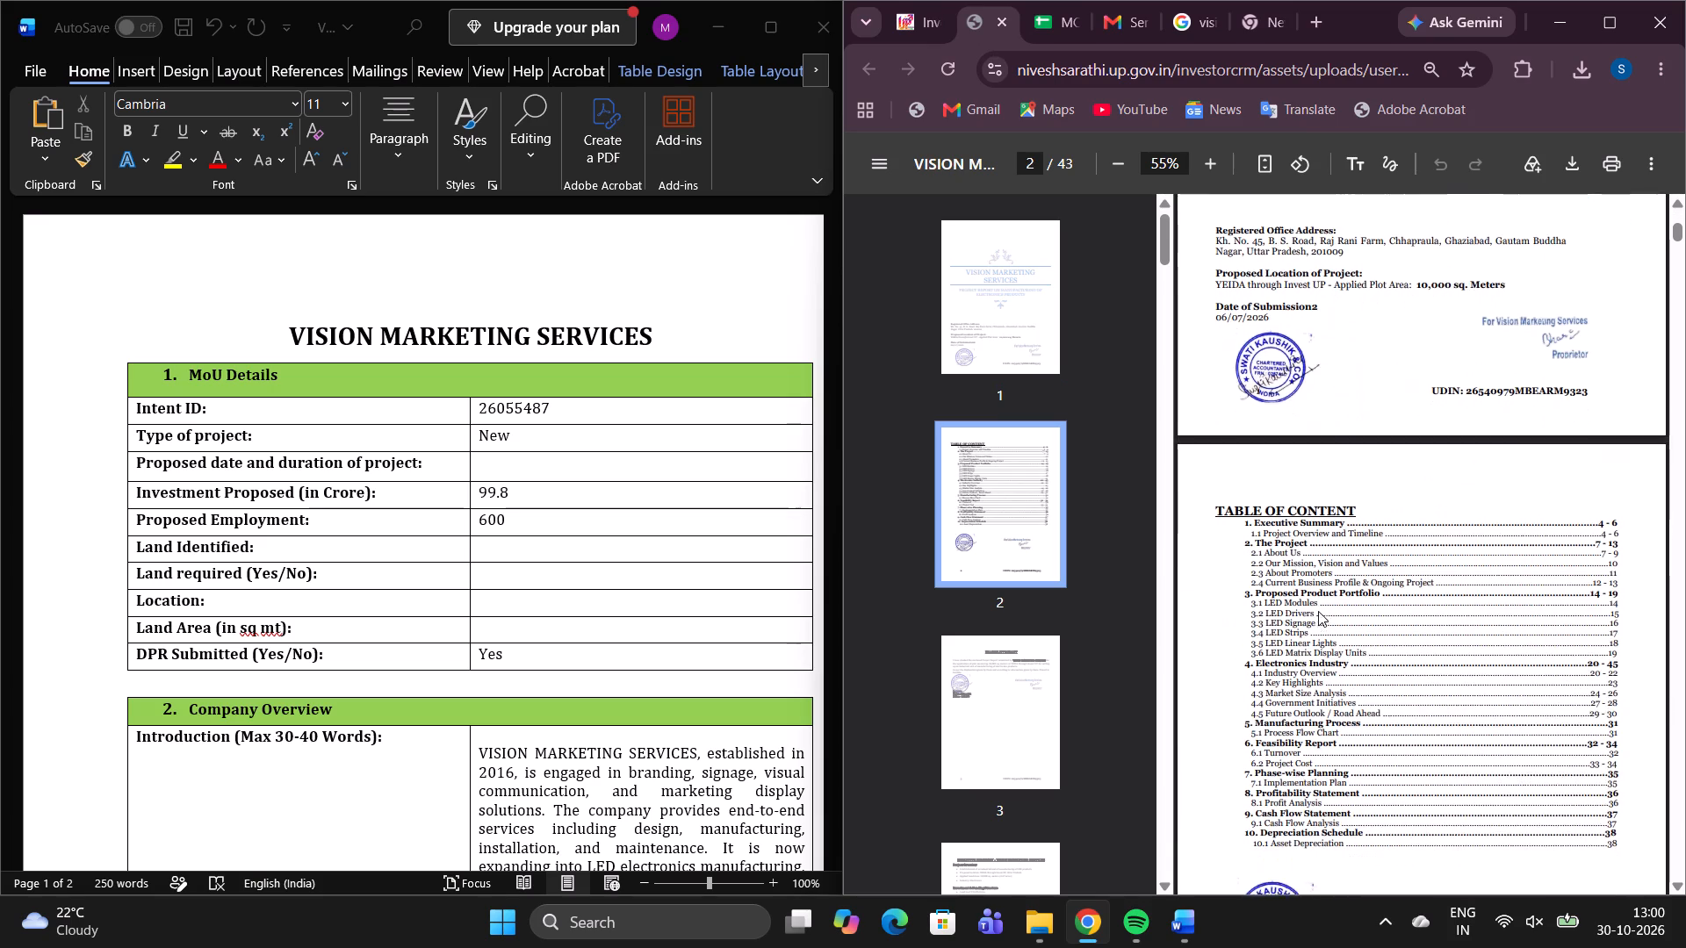
scroll(1318, 611, "down", 3)
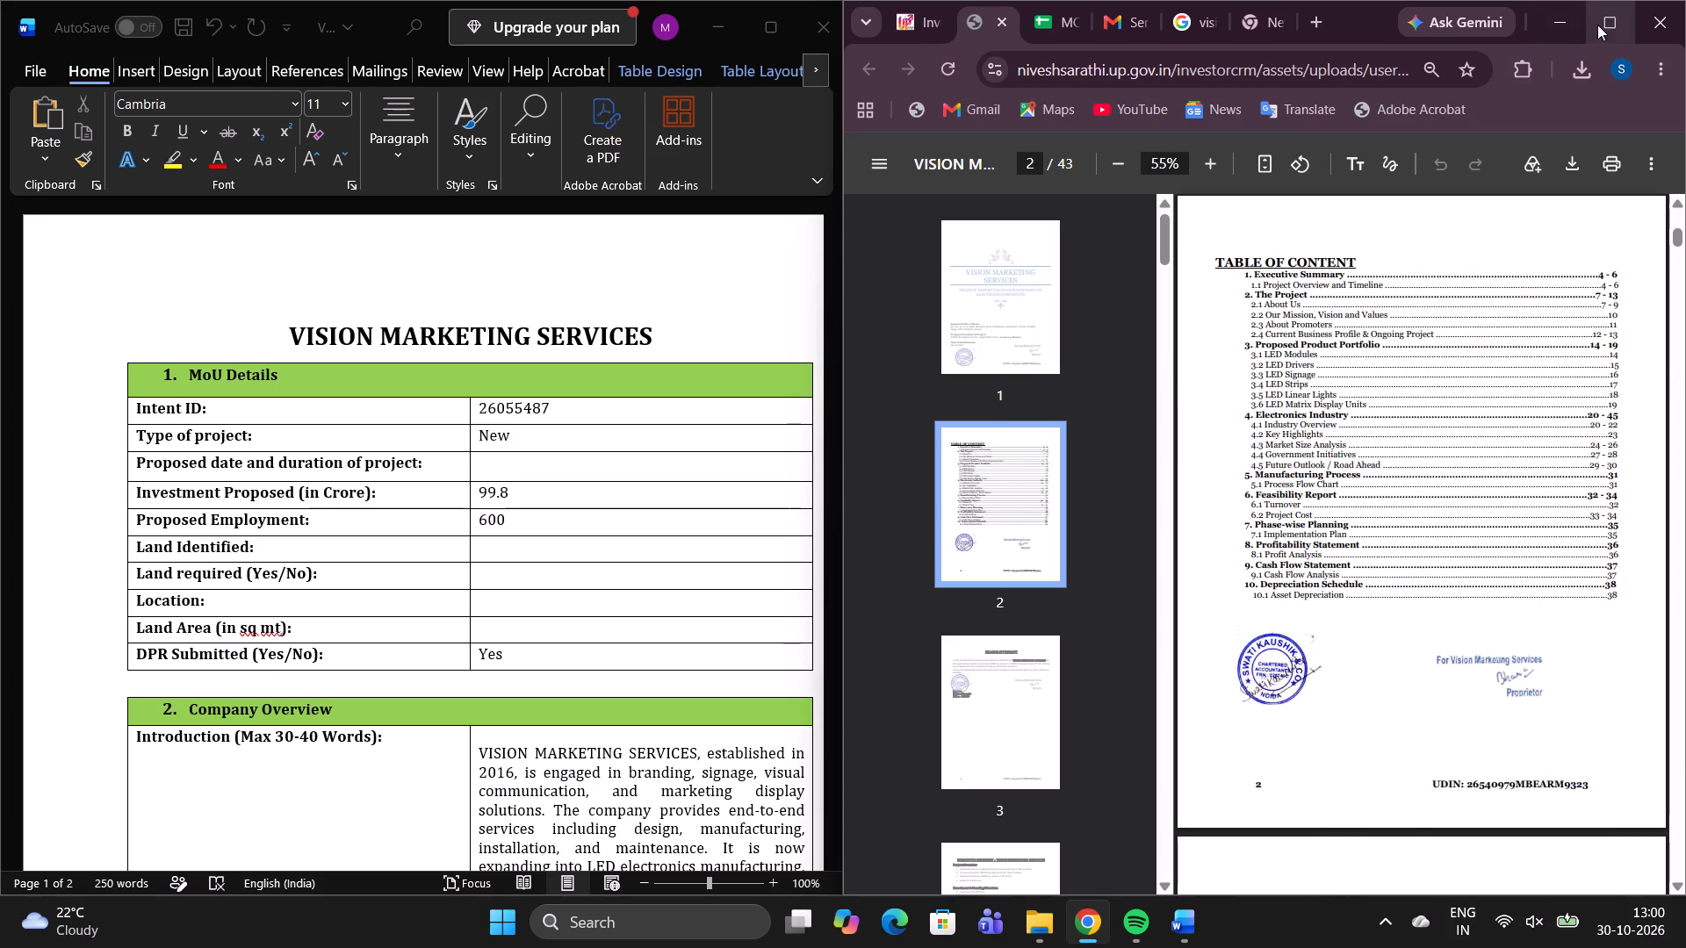
left_click(1596, 18)
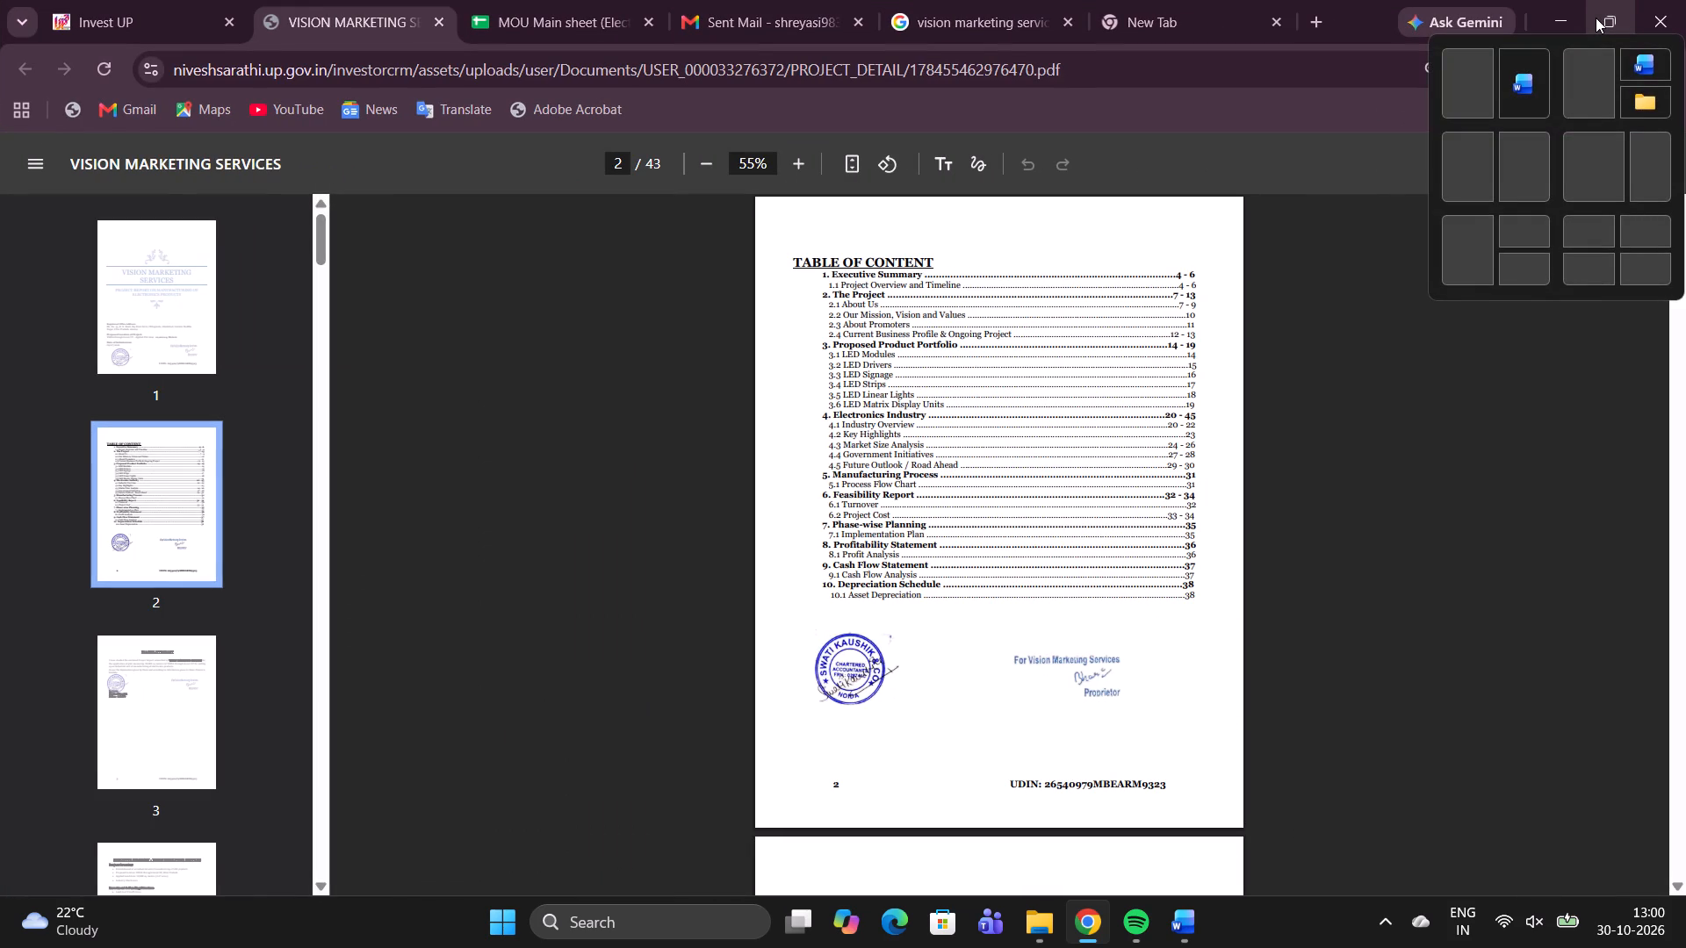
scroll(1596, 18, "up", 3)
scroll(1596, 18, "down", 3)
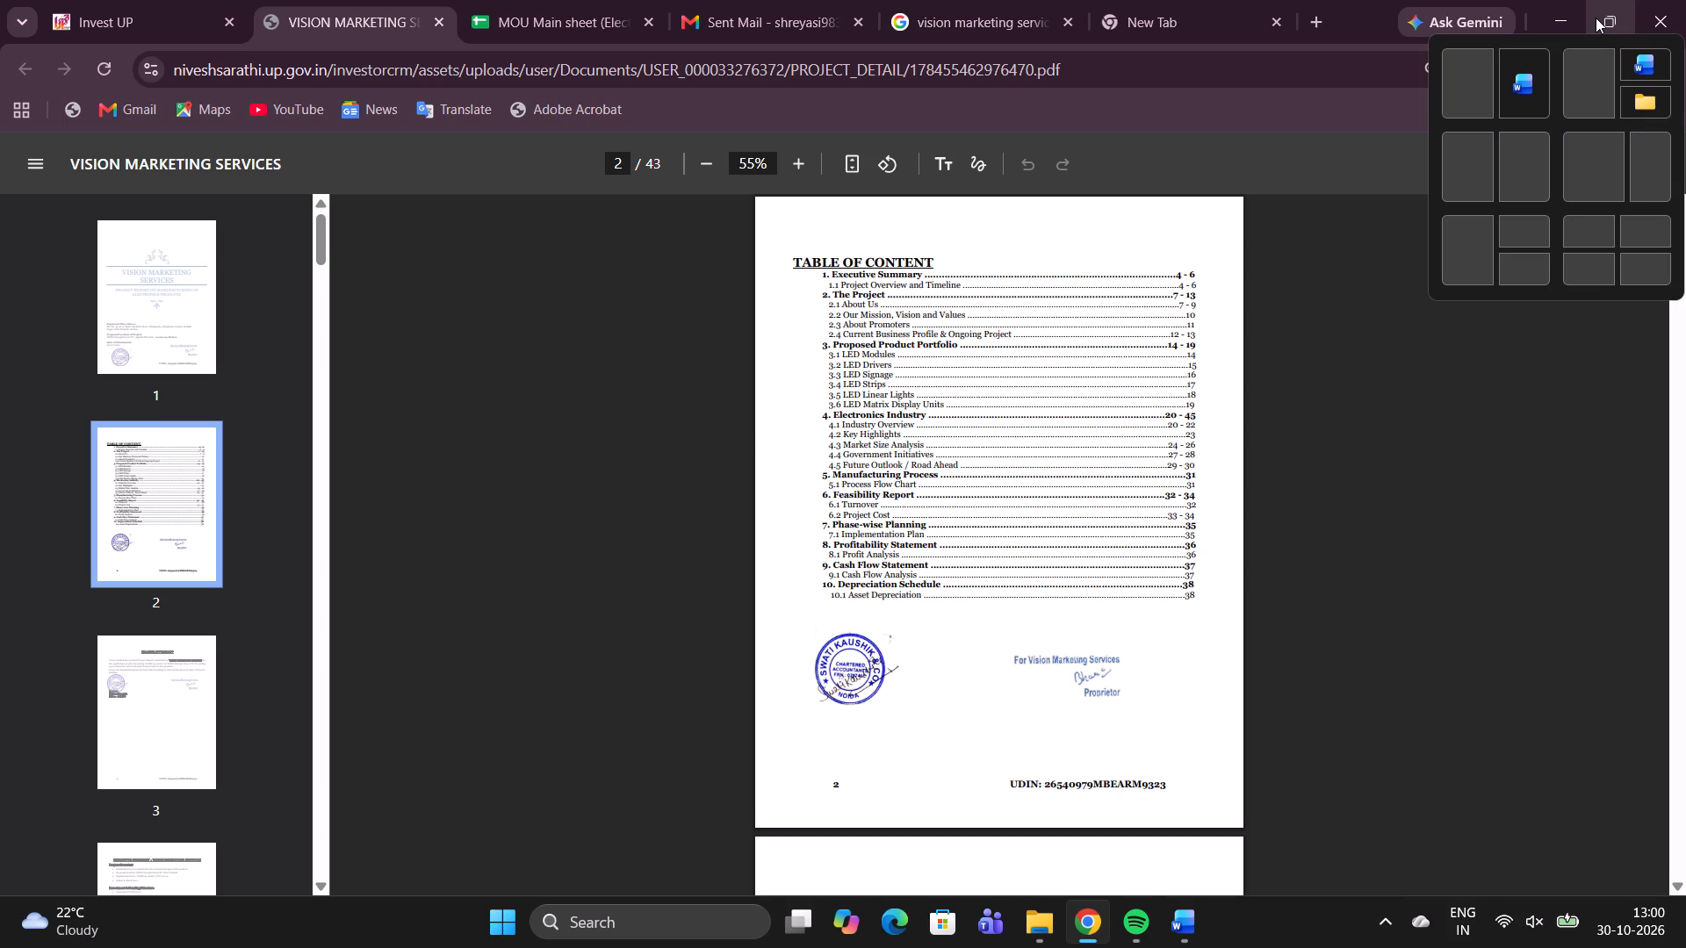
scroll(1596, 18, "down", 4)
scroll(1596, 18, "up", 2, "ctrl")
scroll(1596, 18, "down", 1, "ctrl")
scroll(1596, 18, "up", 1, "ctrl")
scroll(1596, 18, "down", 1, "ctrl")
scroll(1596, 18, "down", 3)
Read the DPR's Feasibility Report and Executive Summary, covering project overview, funding structure, timeline, track record and industry reputation.
scroll(1056, 476, "down", 1)
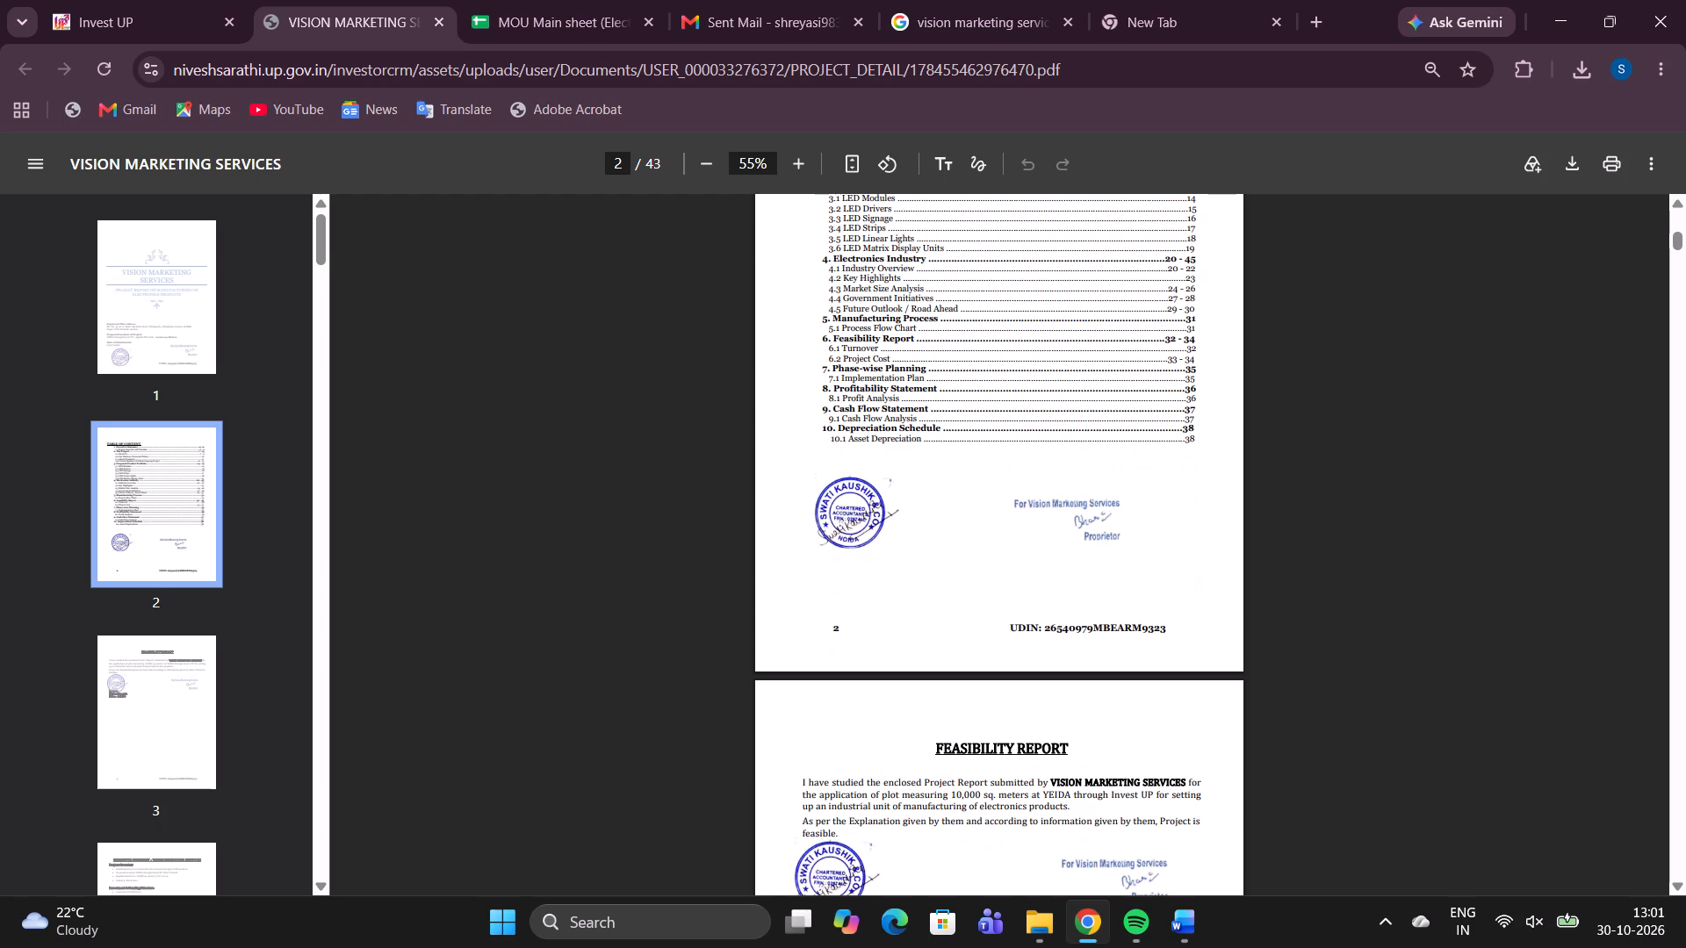
scroll(1056, 476, "down", 4)
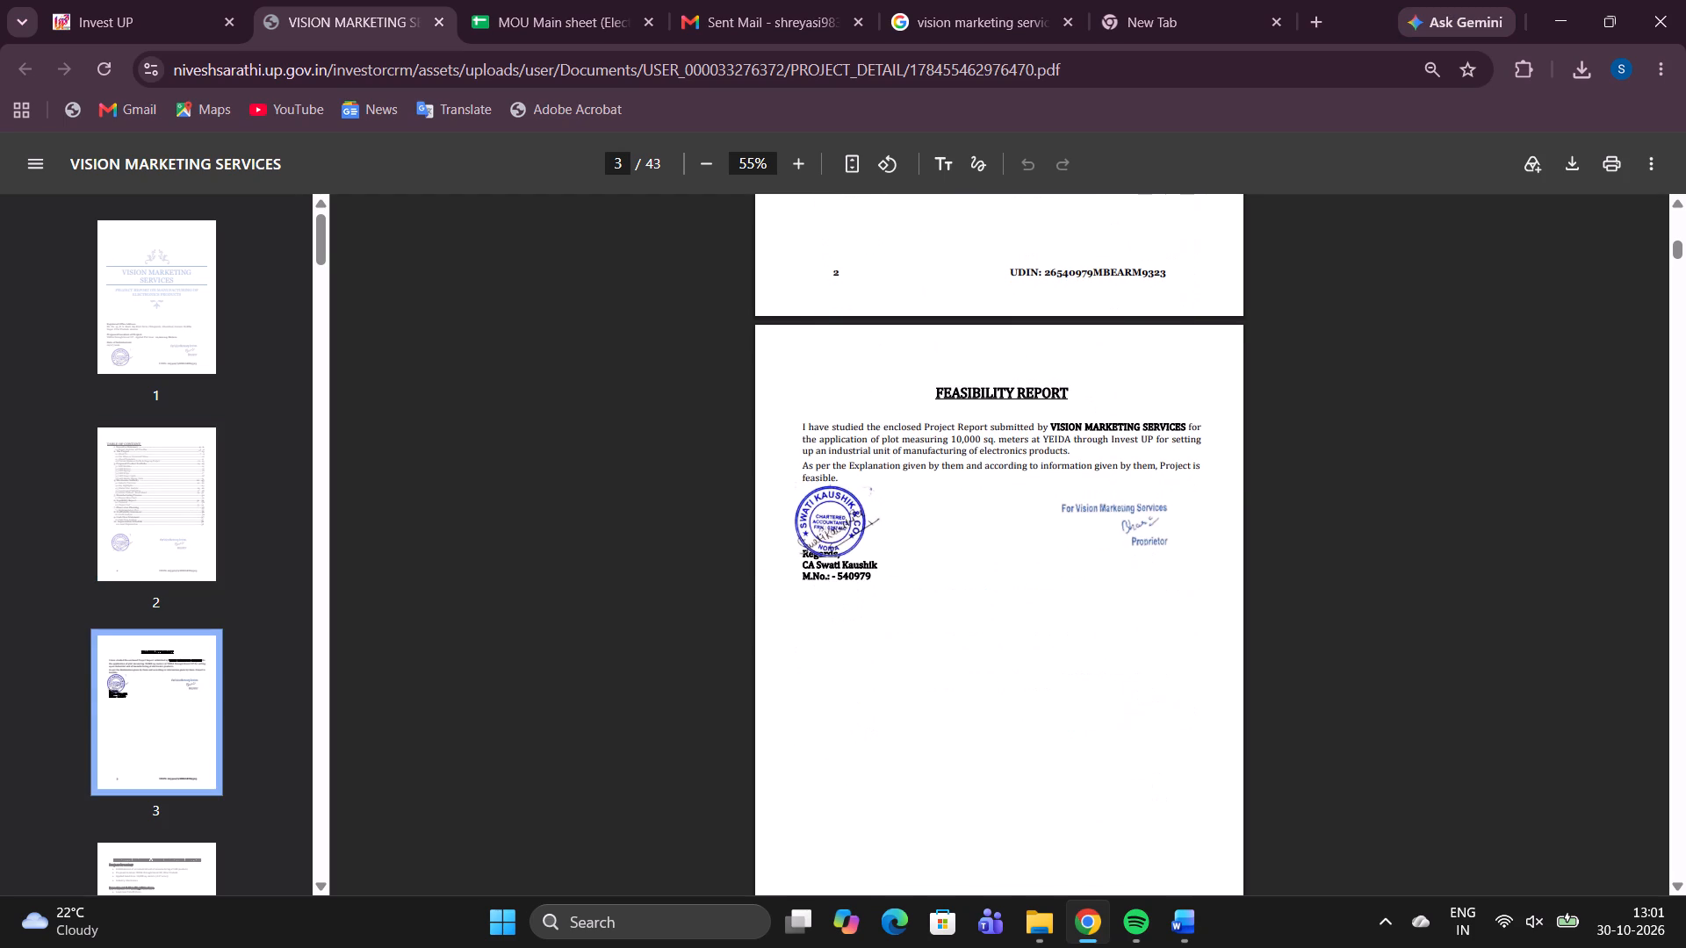
scroll(1056, 476, "down", 5)
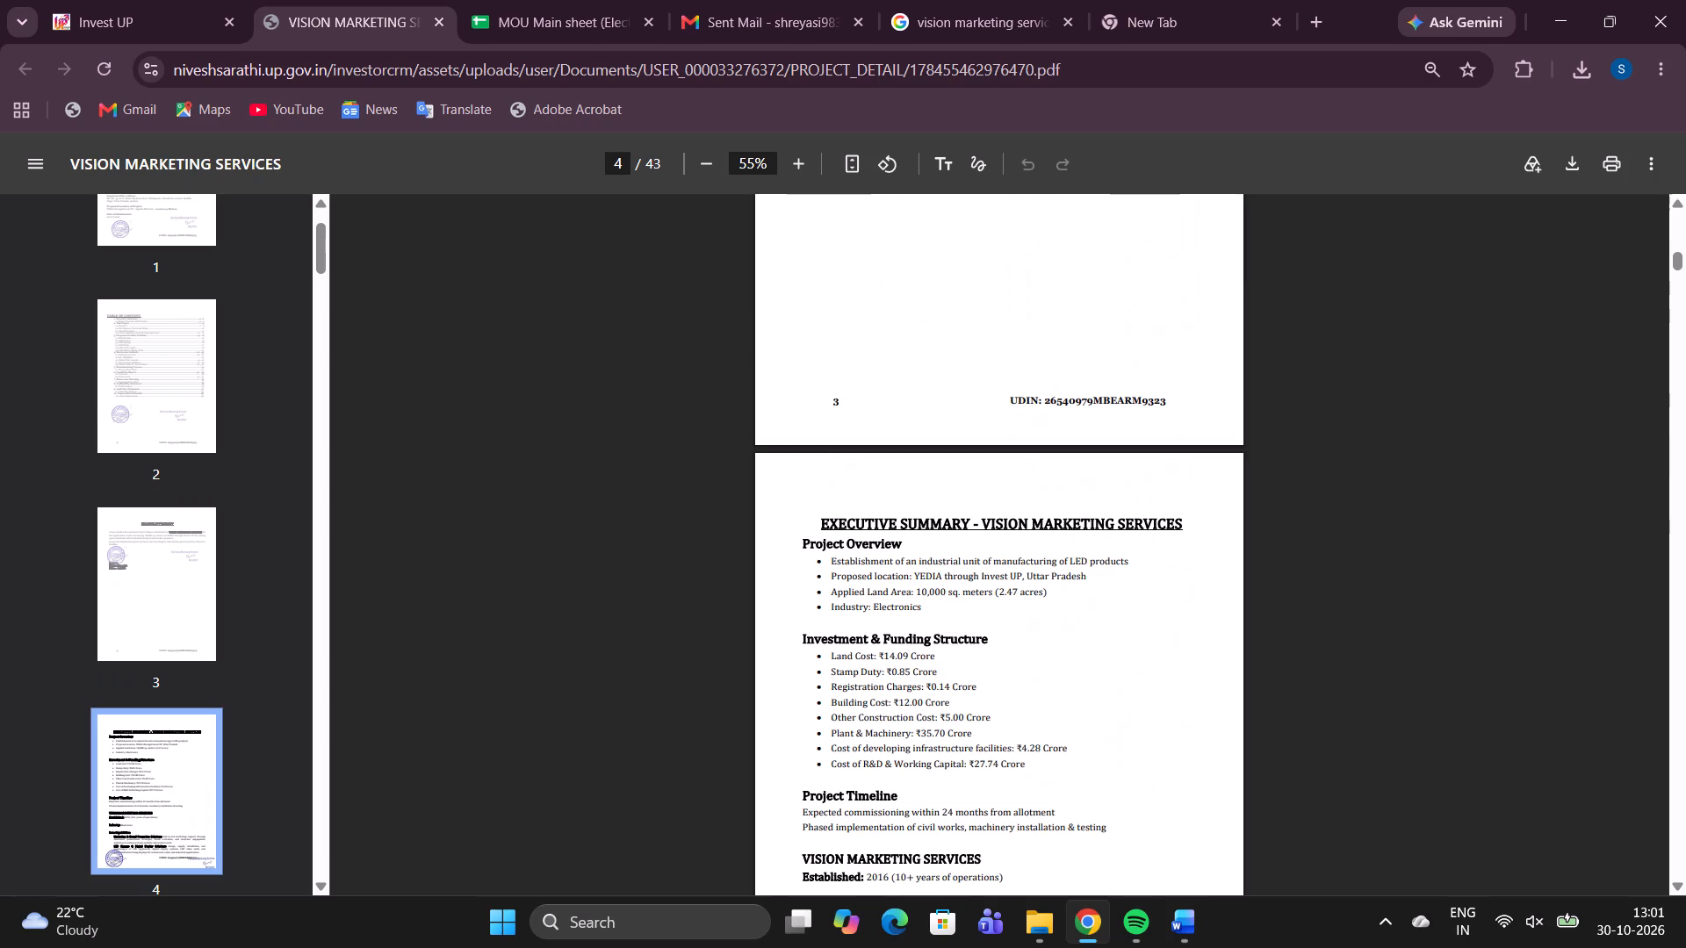
scroll(1056, 476, "down", 5)
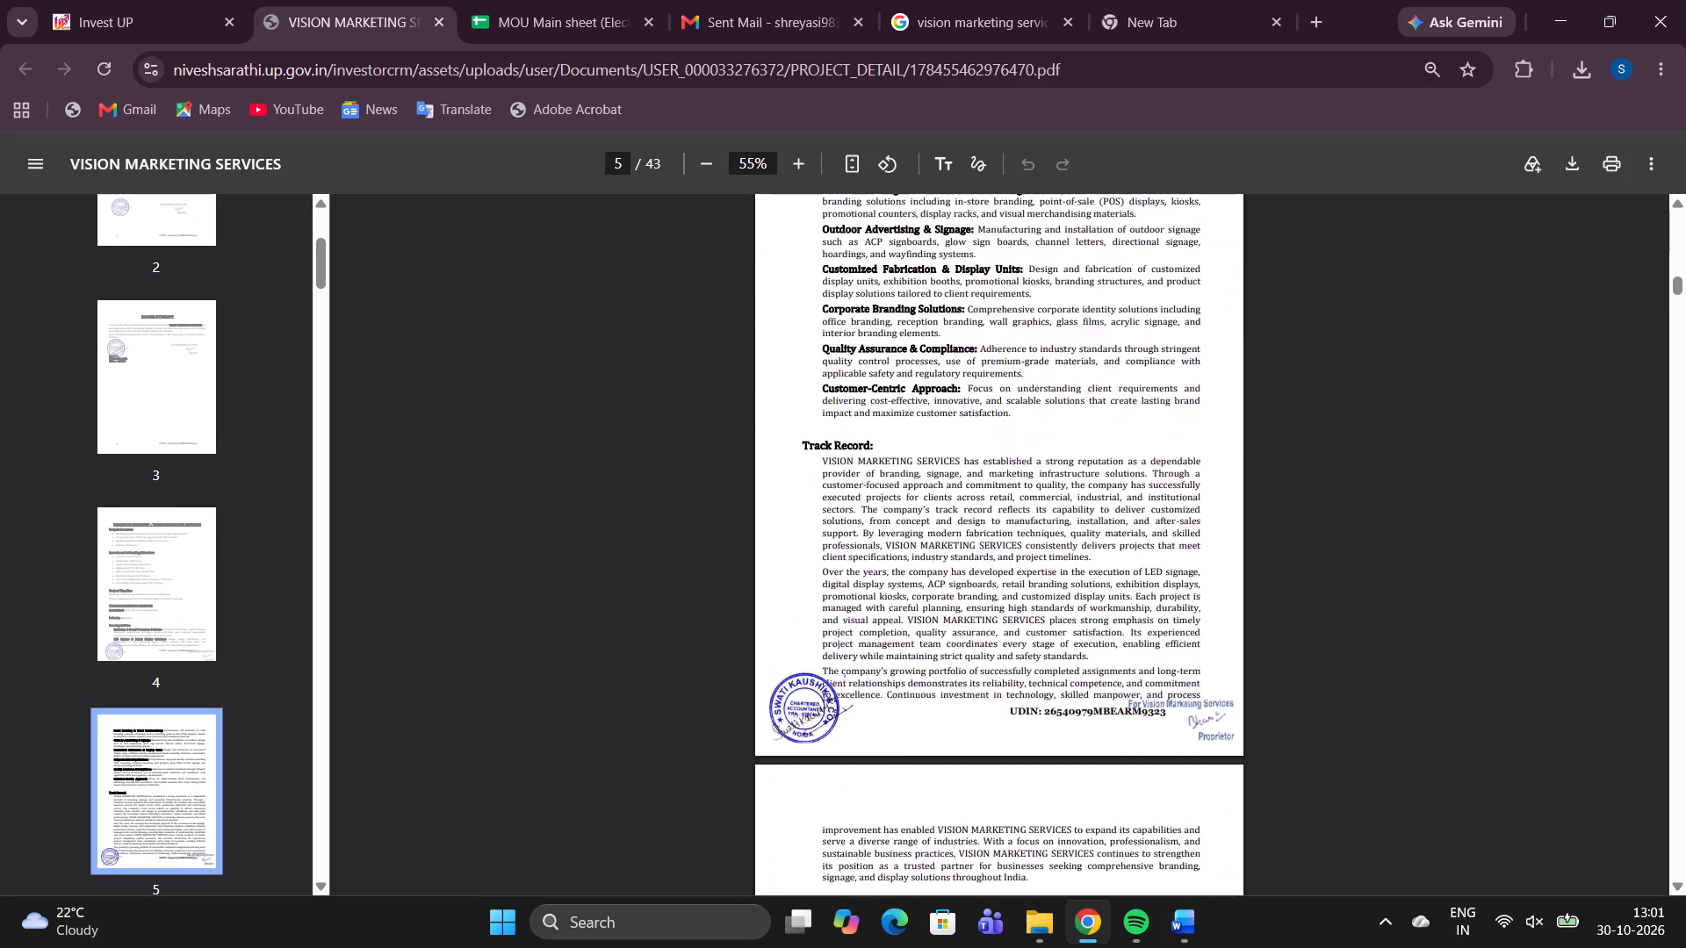
scroll(1056, 476, "down", 3)
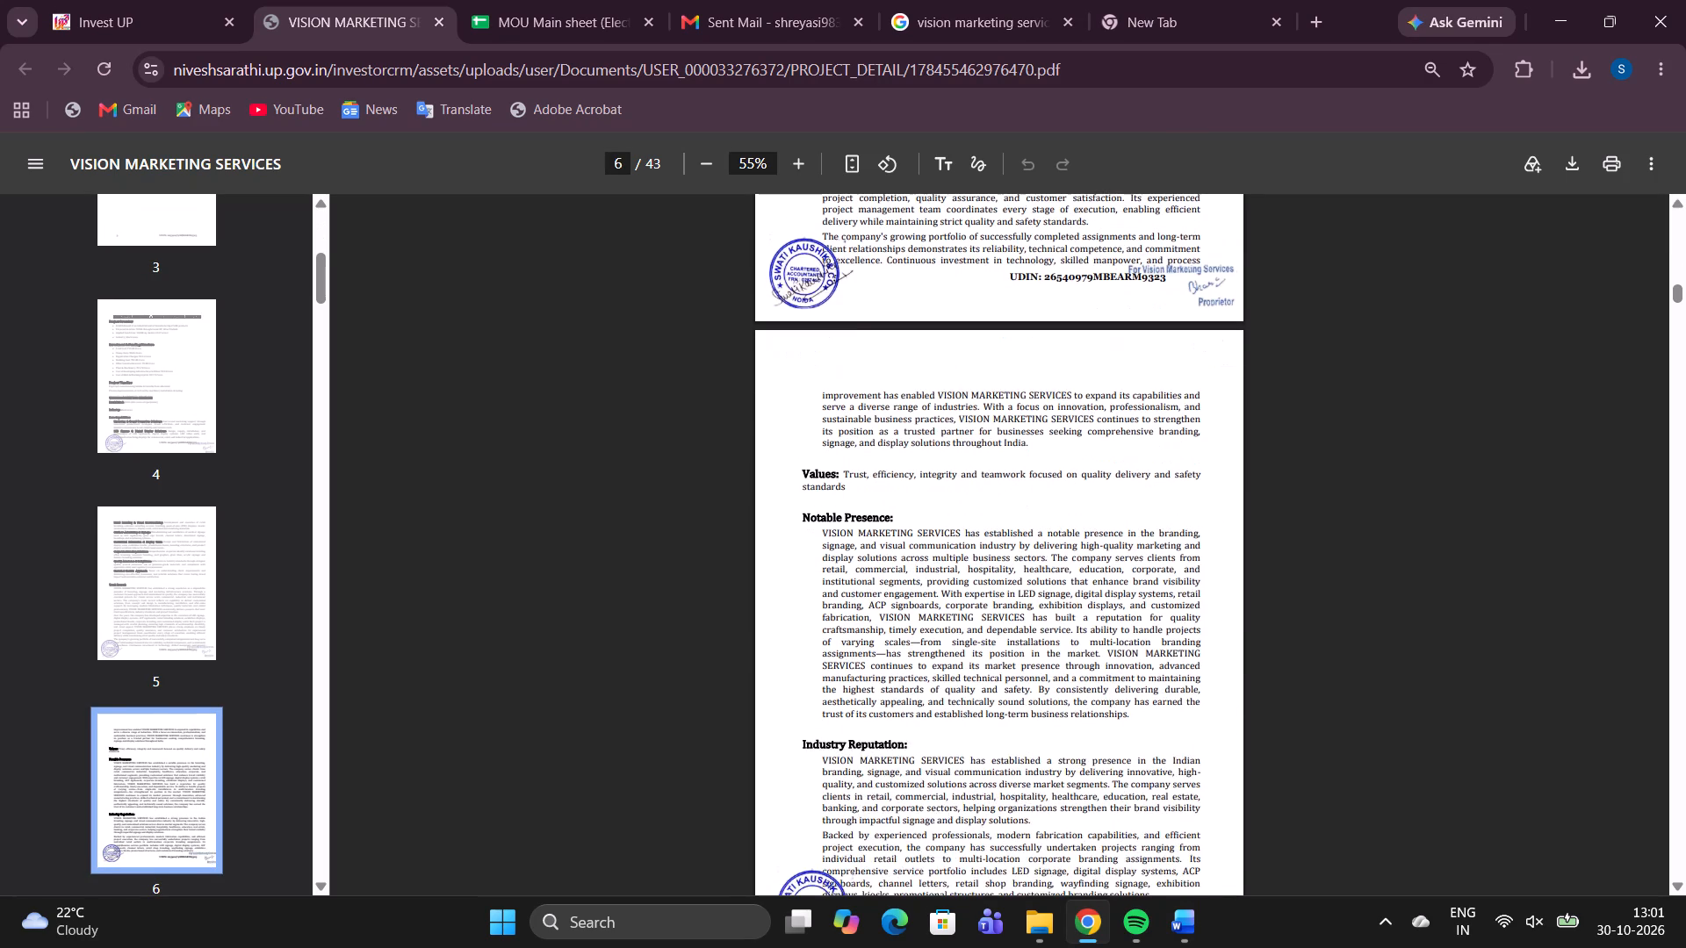
scroll(1056, 476, "down", 2)
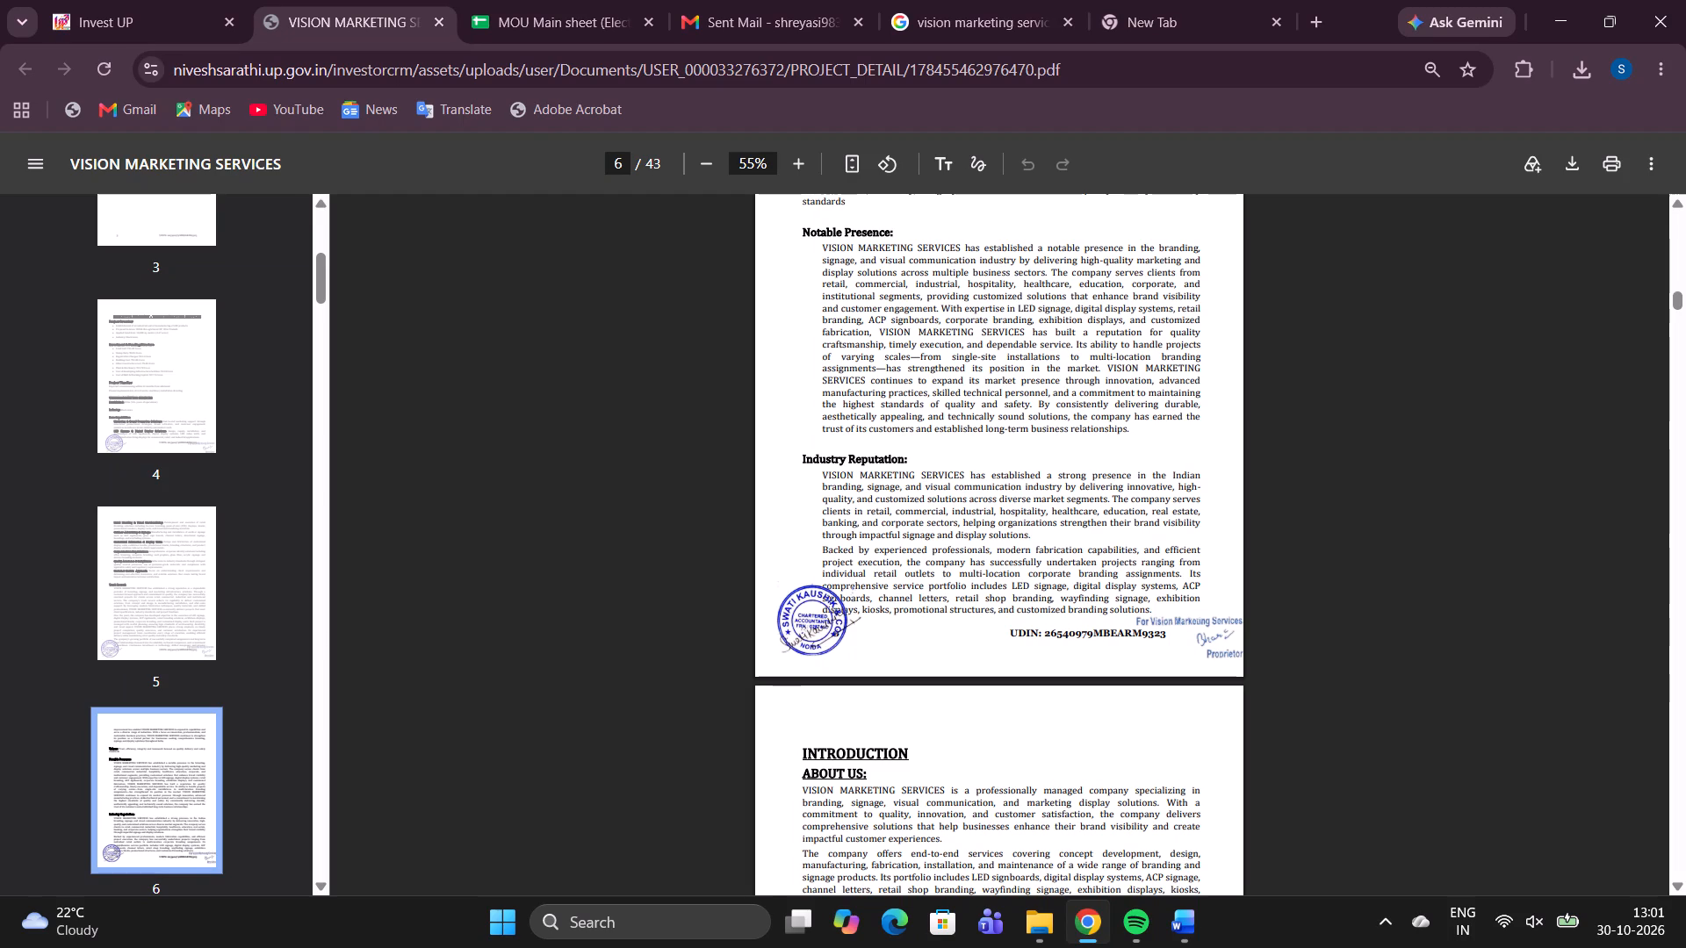
Read the DPR's Introduction, covering About Us, Expertise & Work Scope, Industries Served, and Mission, Vision & Values.
scroll(1056, 476, "down", 1)
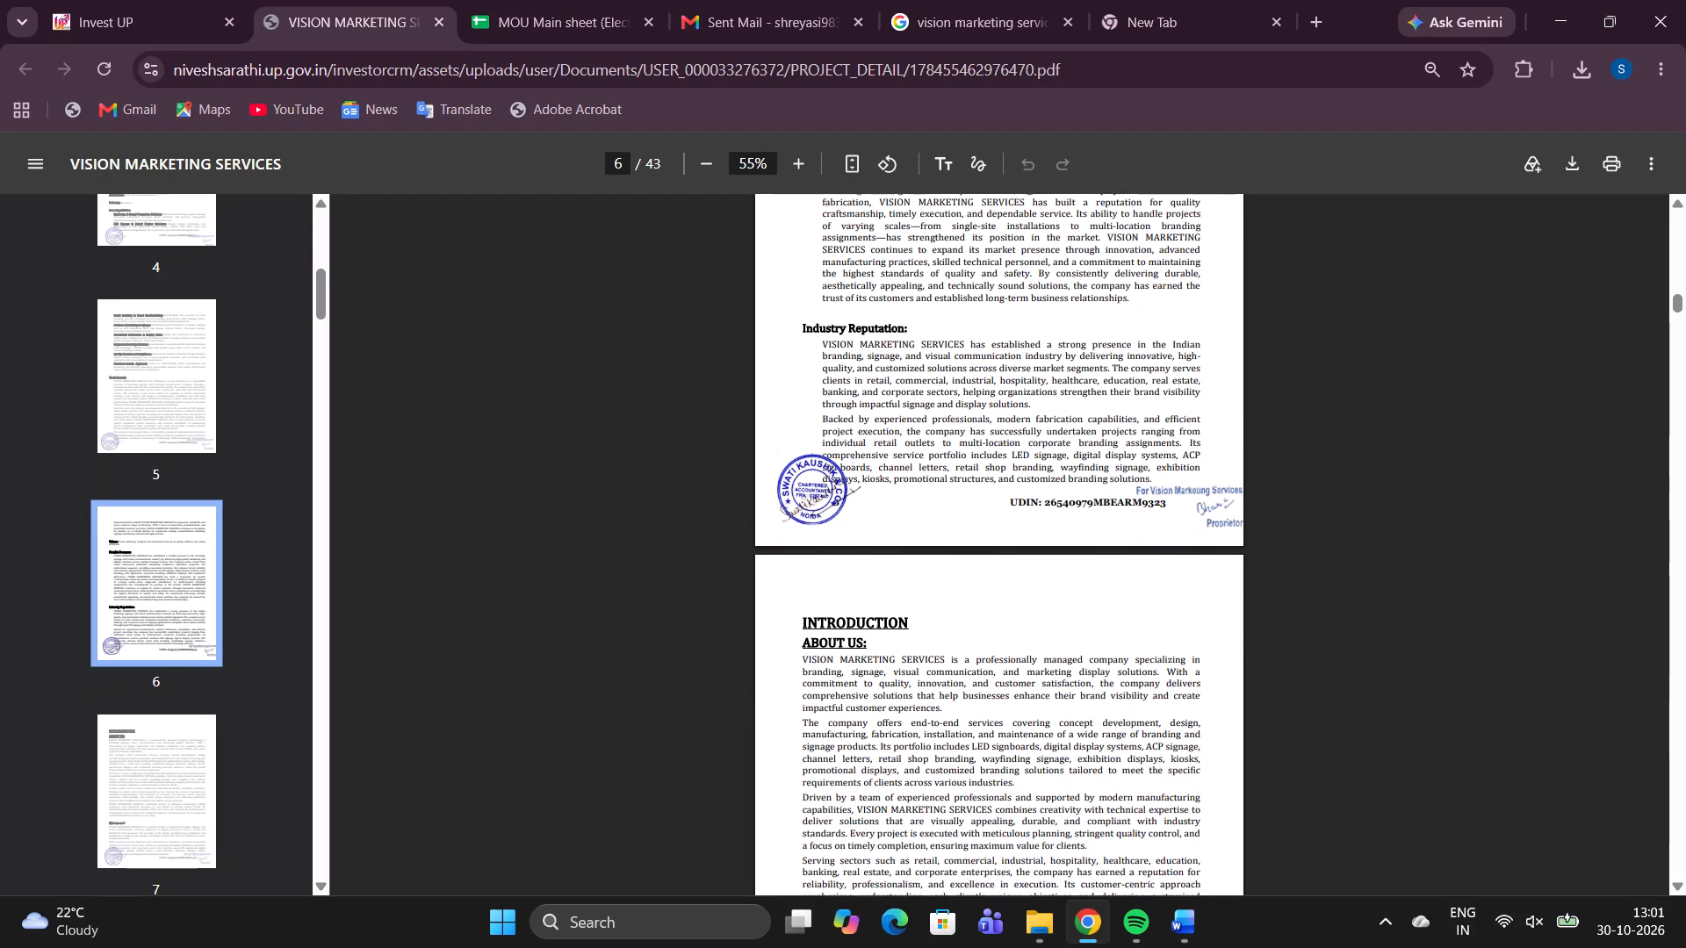
scroll(1069, 435, "down", 4)
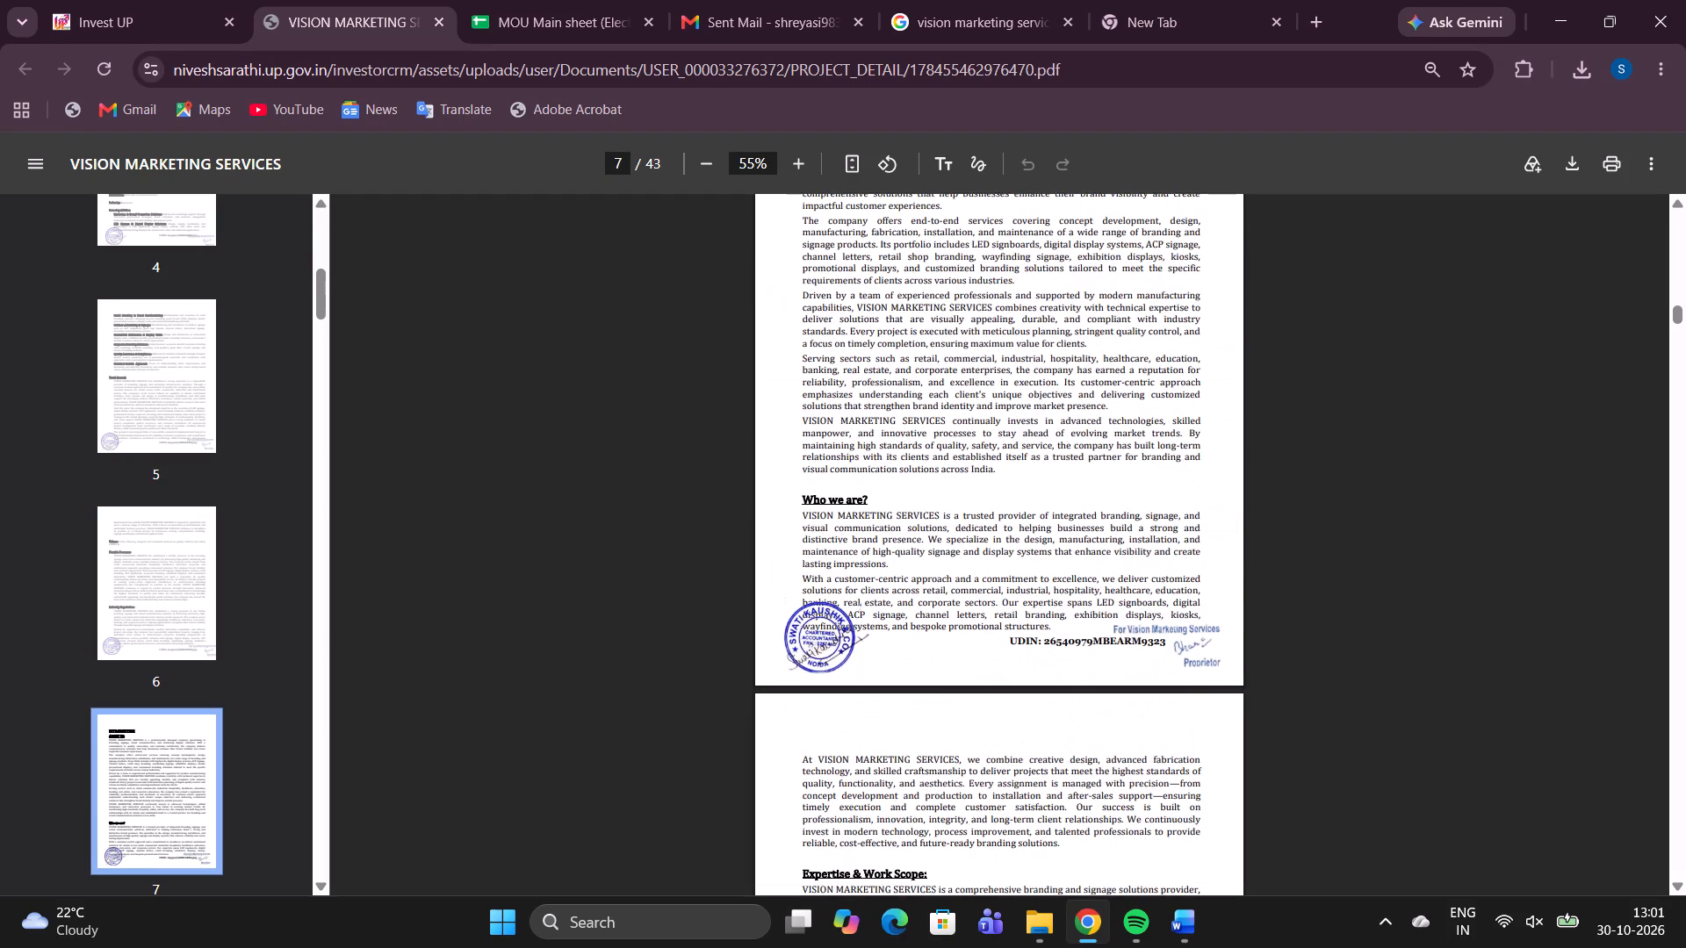
scroll(1069, 435, "down", 3)
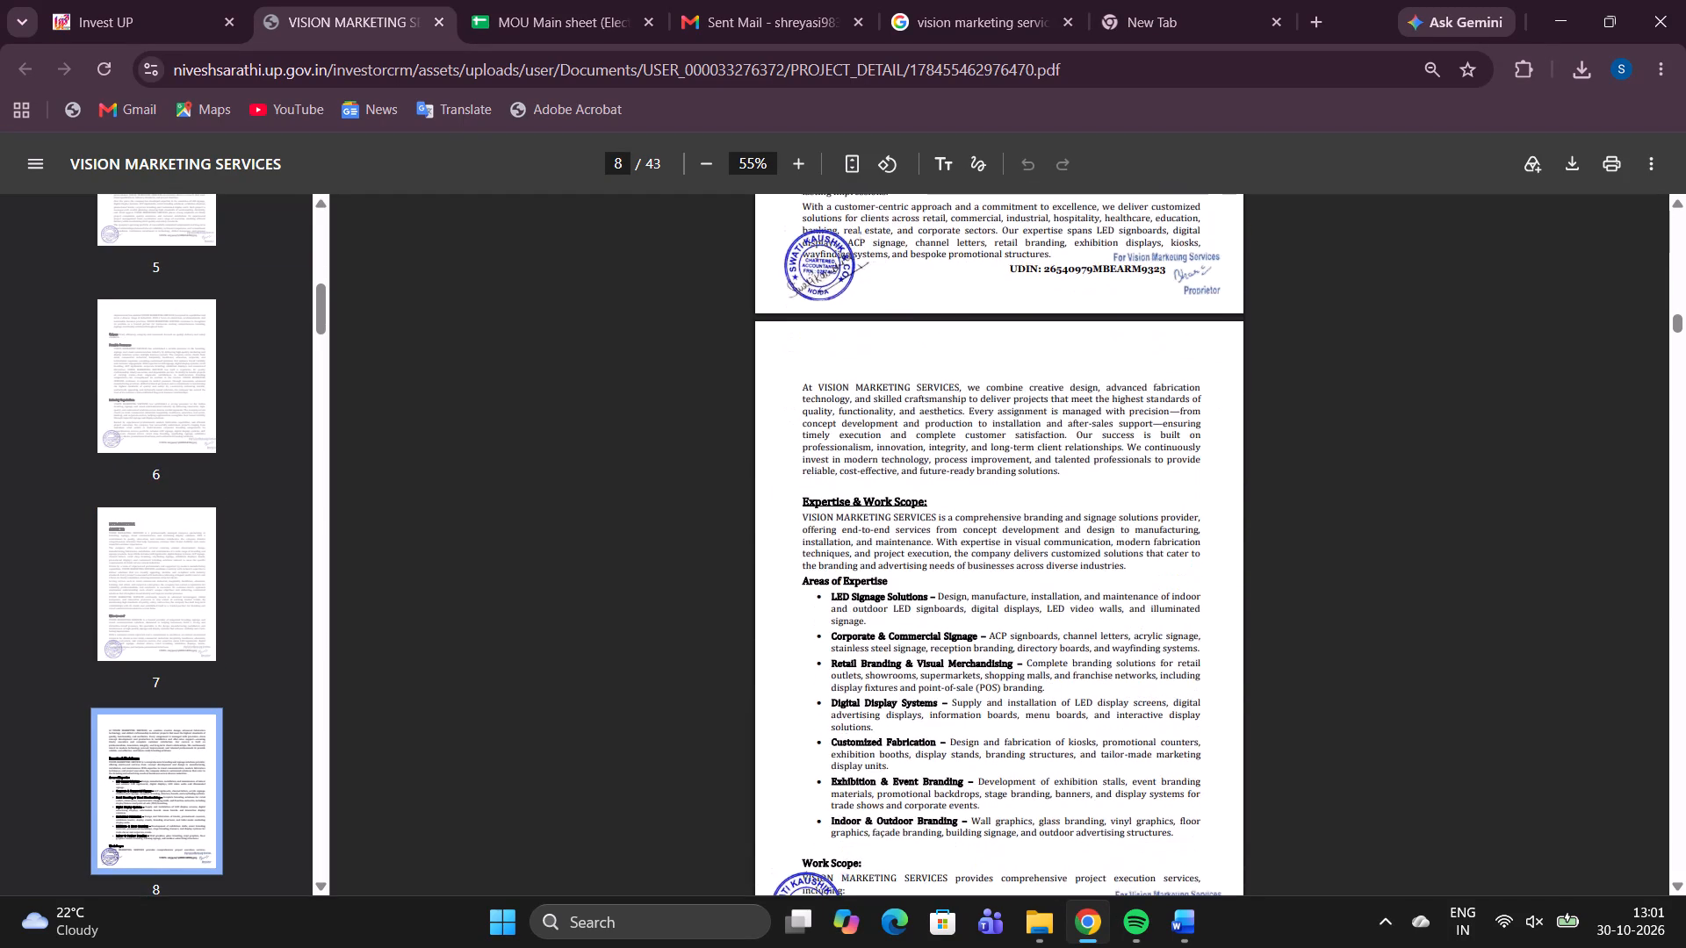
scroll(1069, 435, "down", 2)
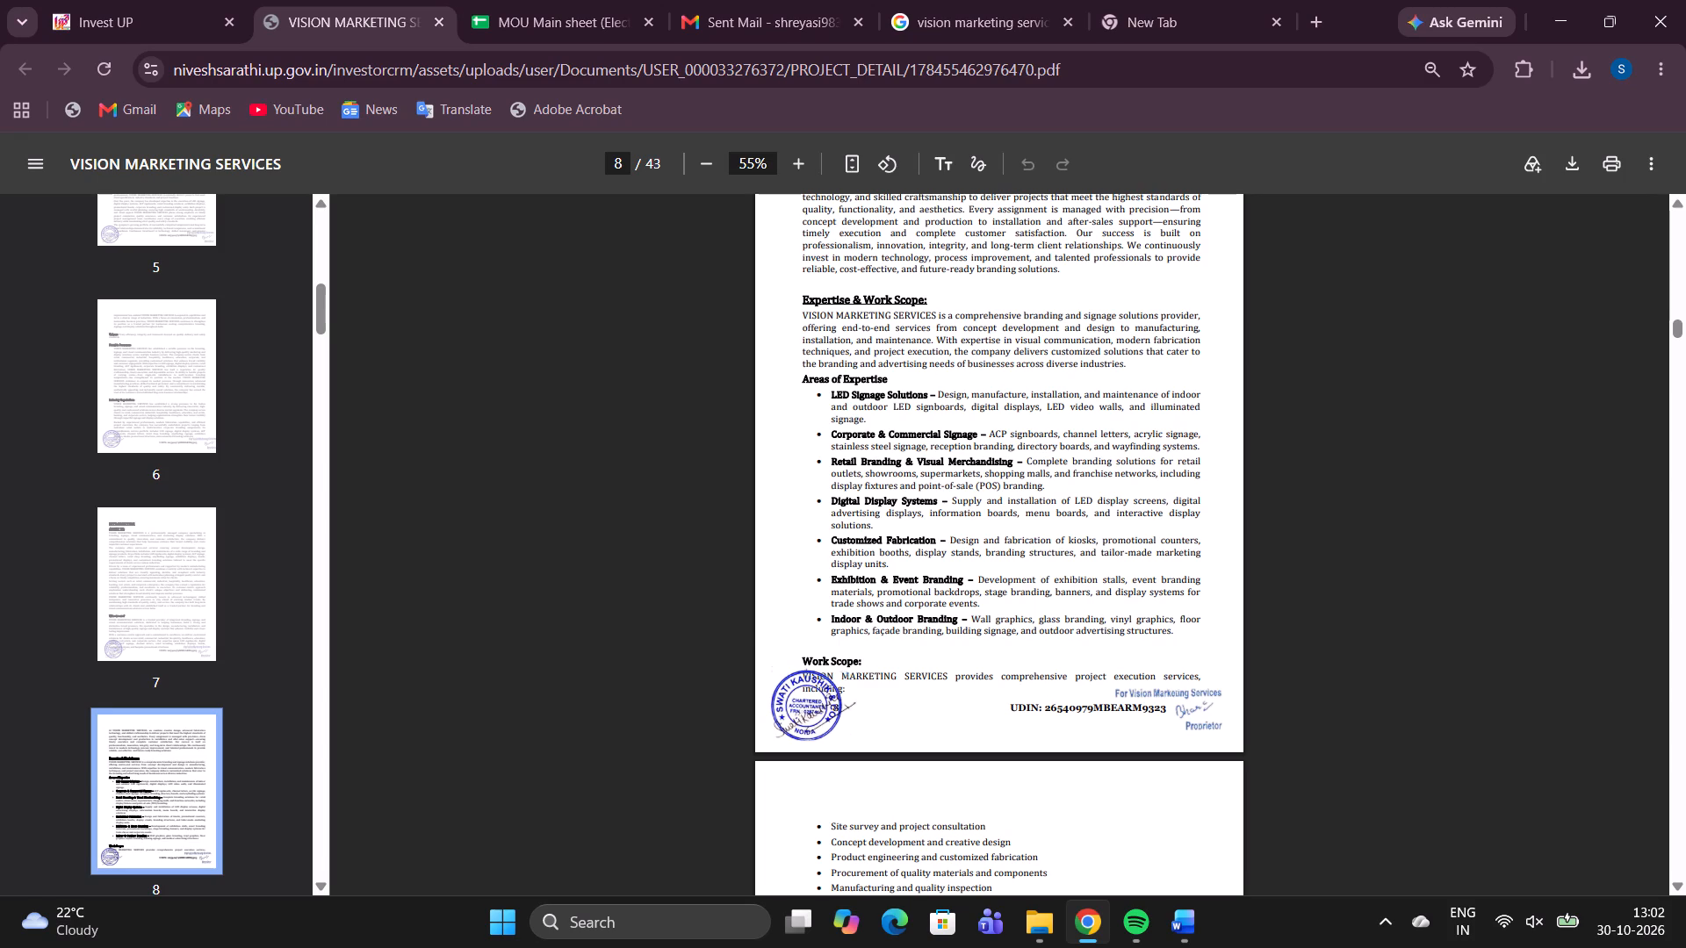
scroll(912, 456, "down", 4)
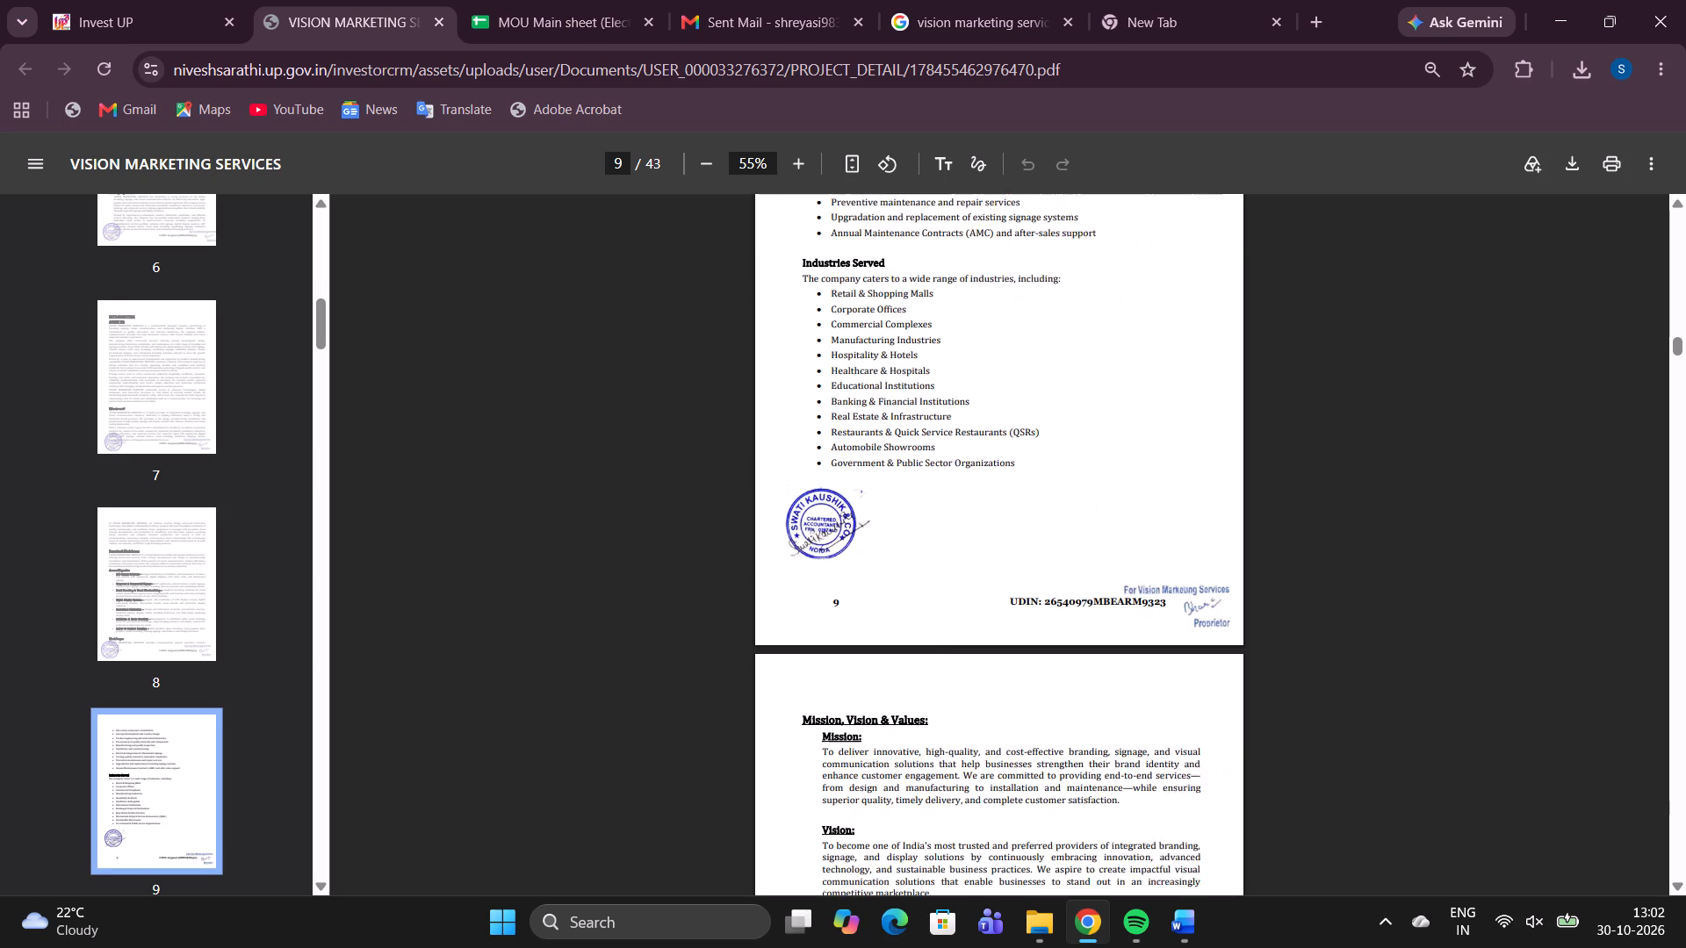
scroll(912, 456, "down", 4)
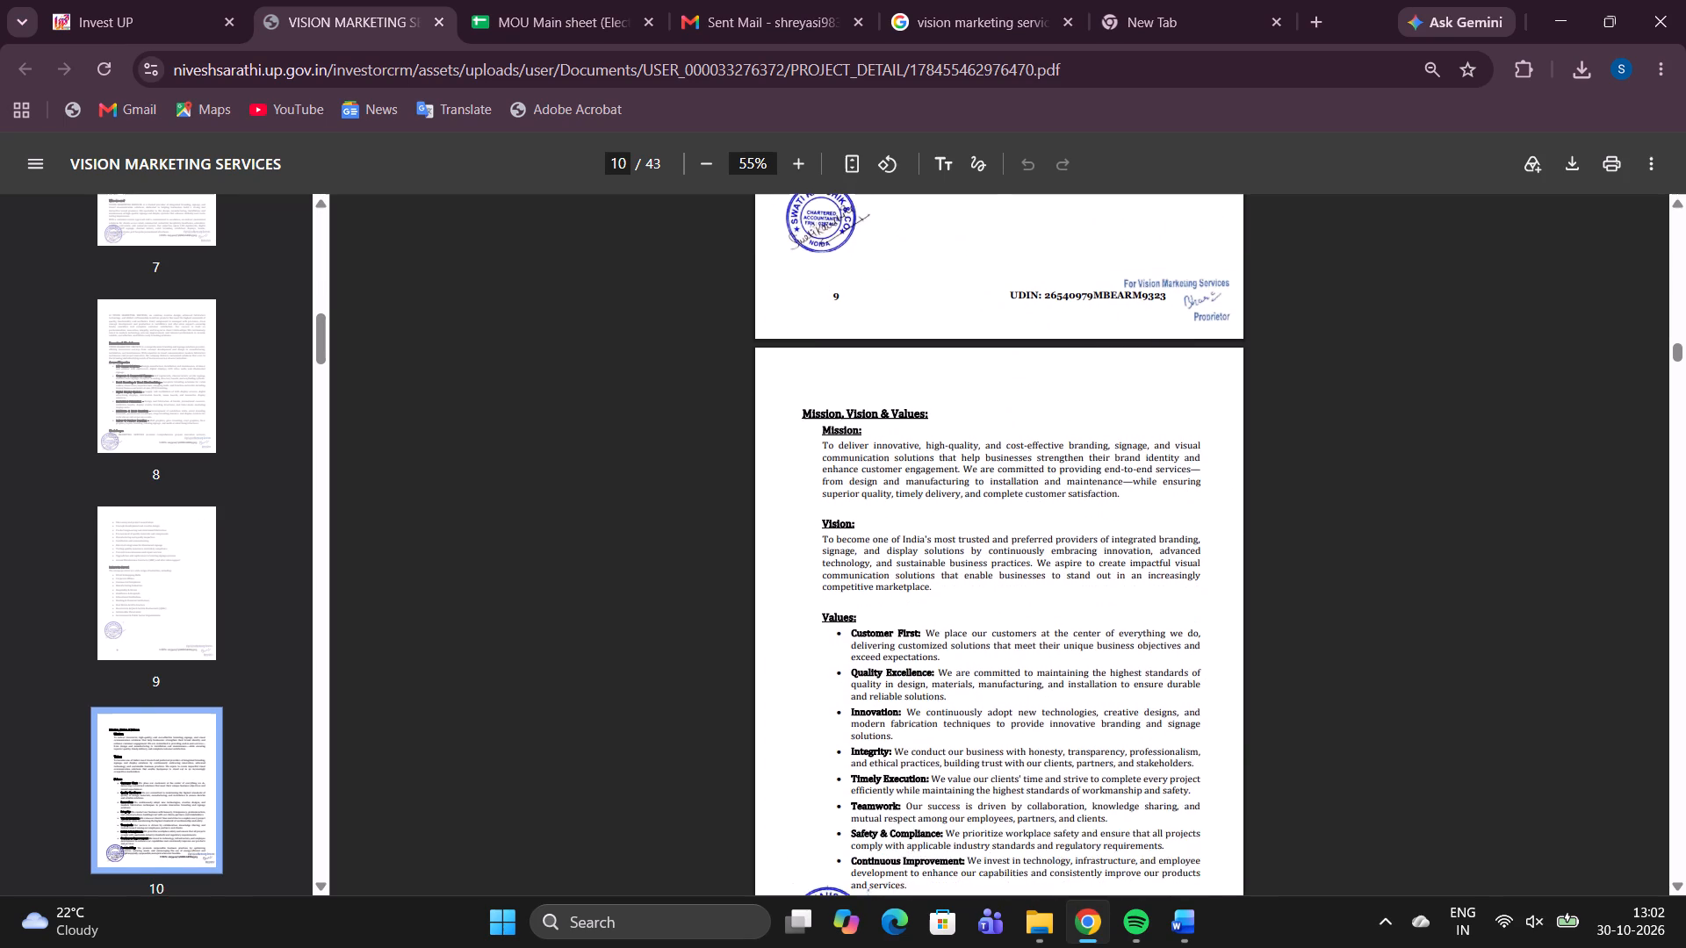
Read the rest of the DPR's Mission, Vision & Values and the promoter profile under About the Promoters.
scroll(912, 456, "down", 1)
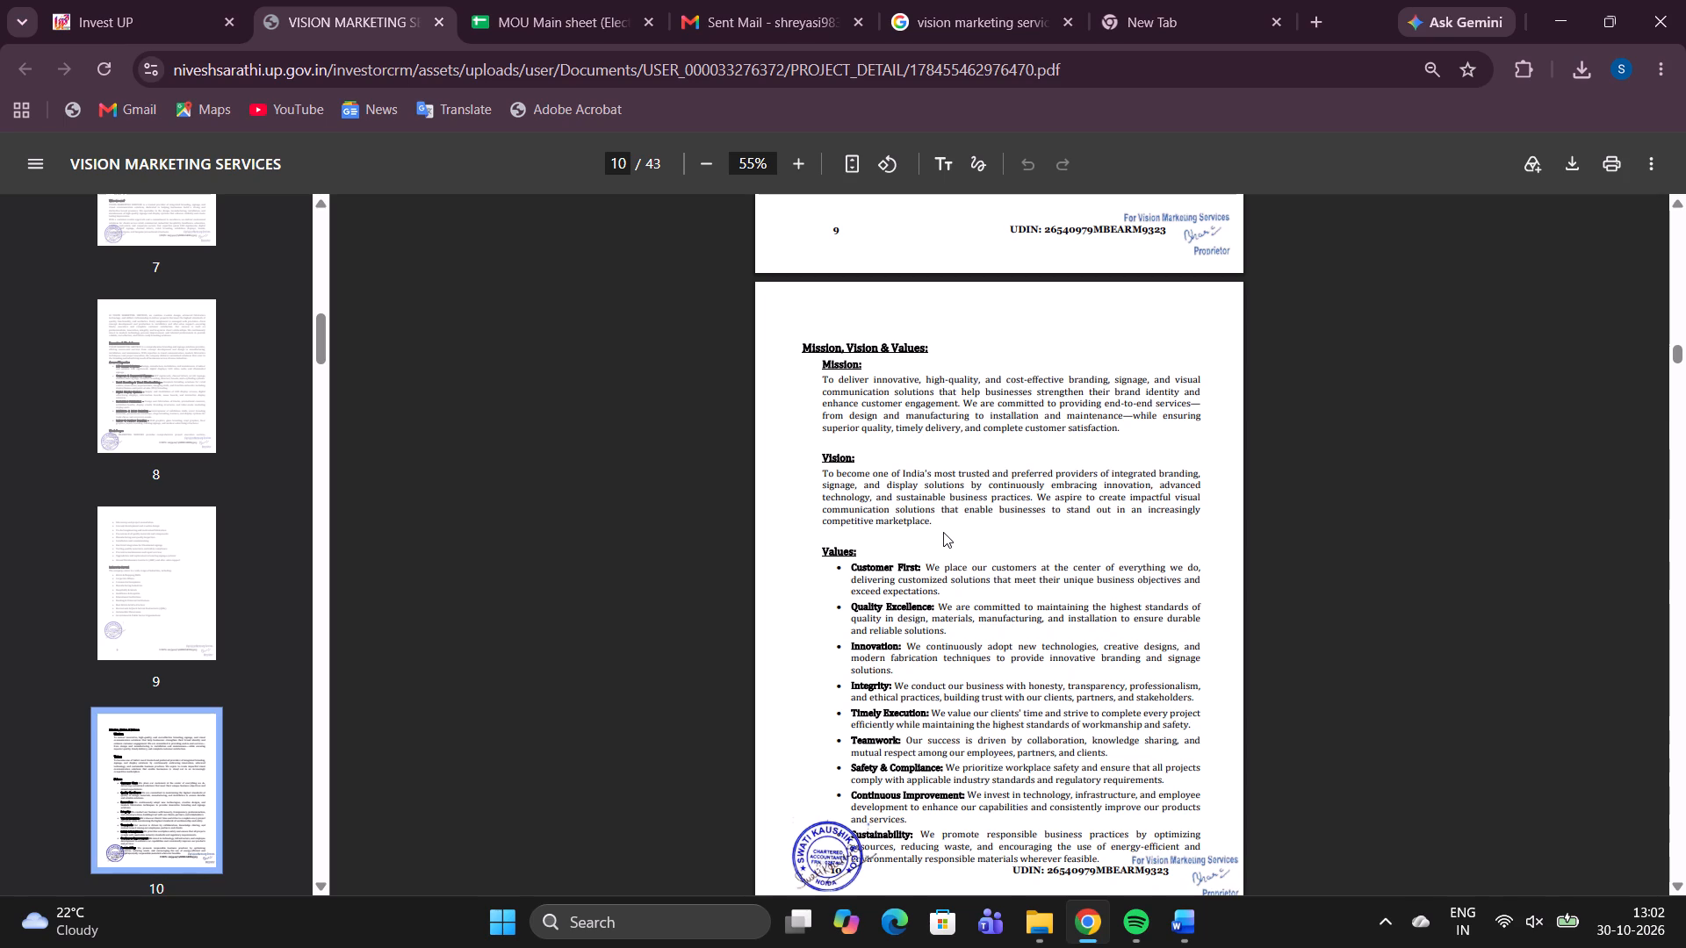
scroll(943, 532, "down", 2)
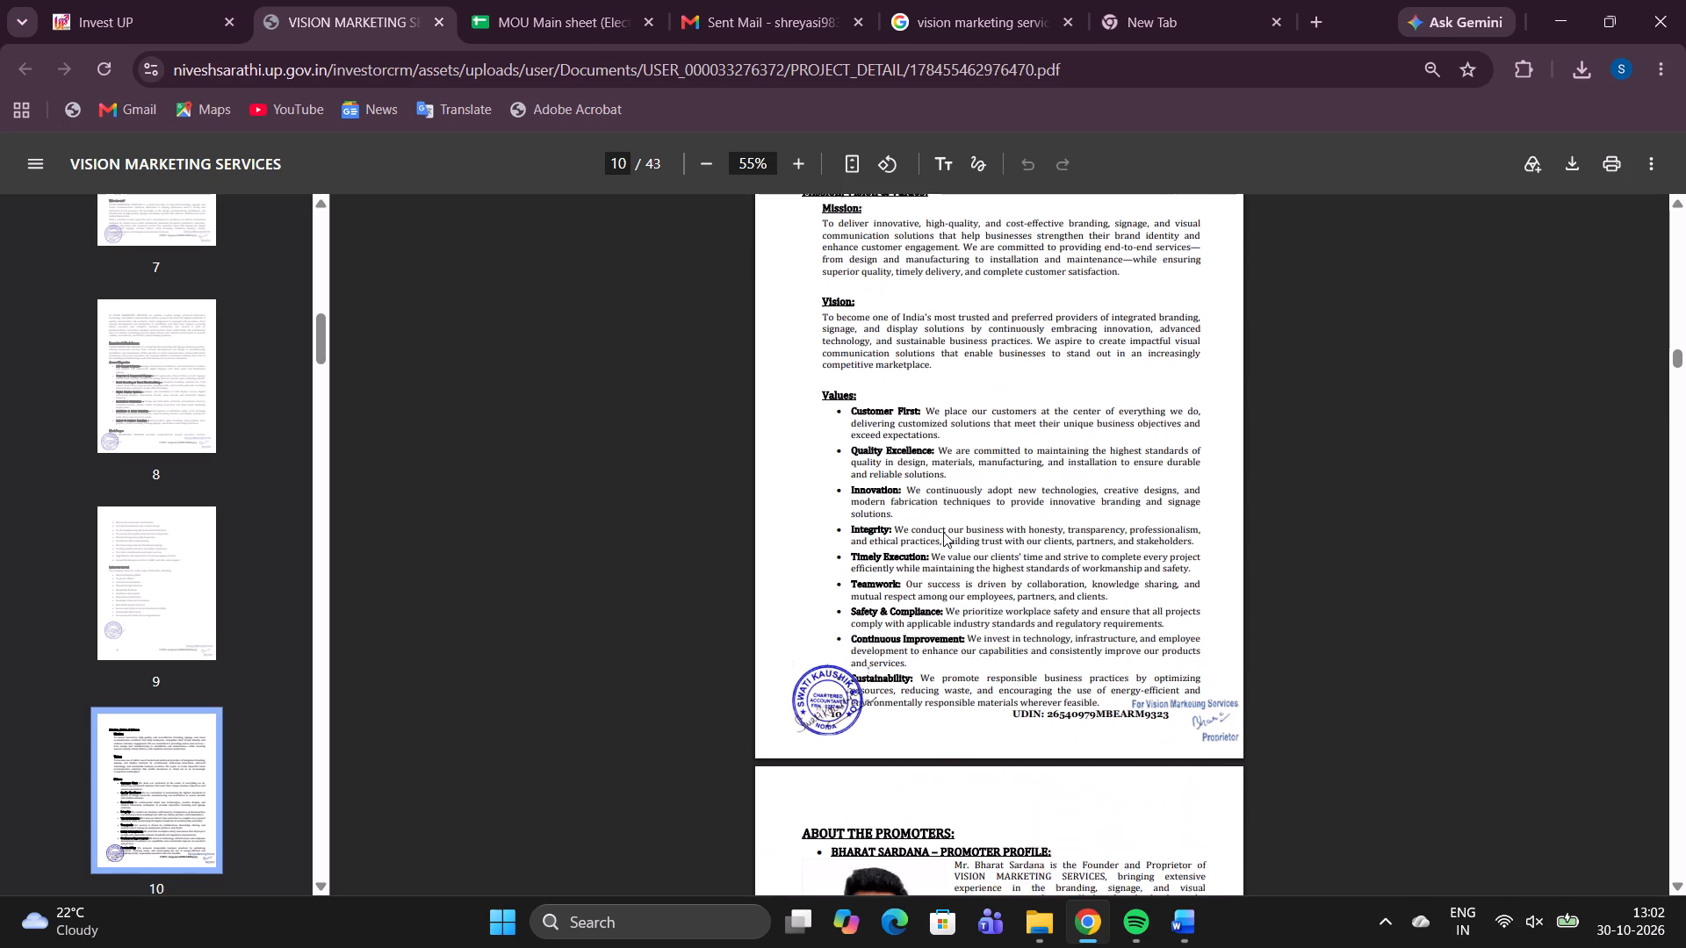
scroll(943, 532, "down", 2)
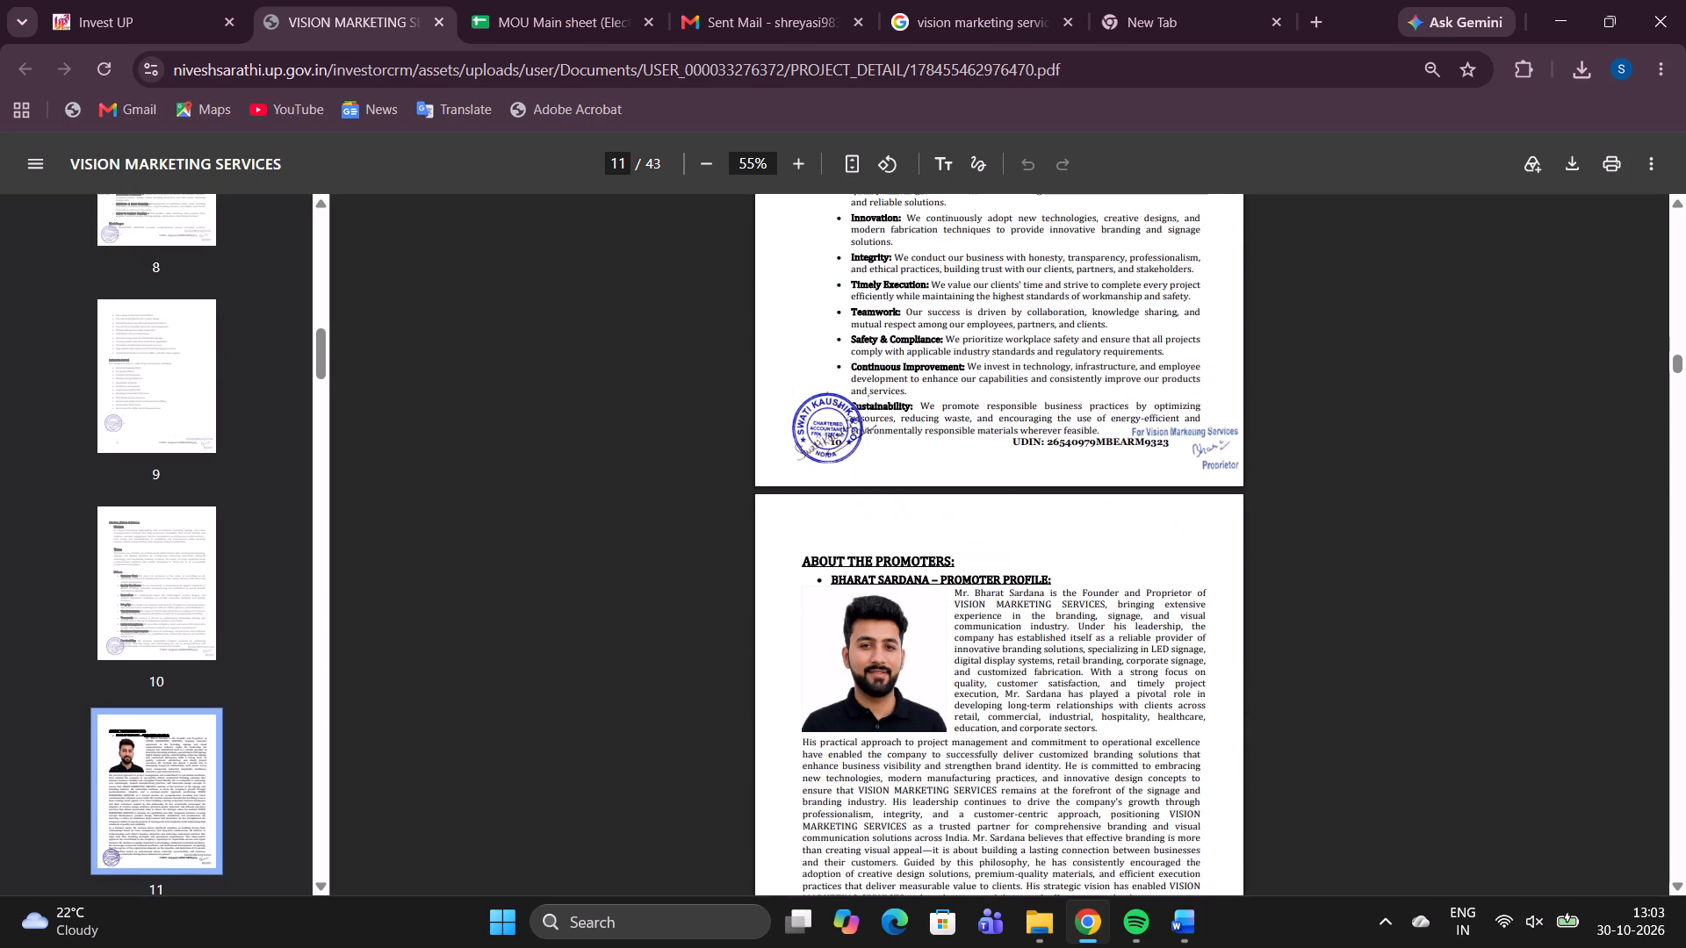
scroll(945, 541, "down", 3)
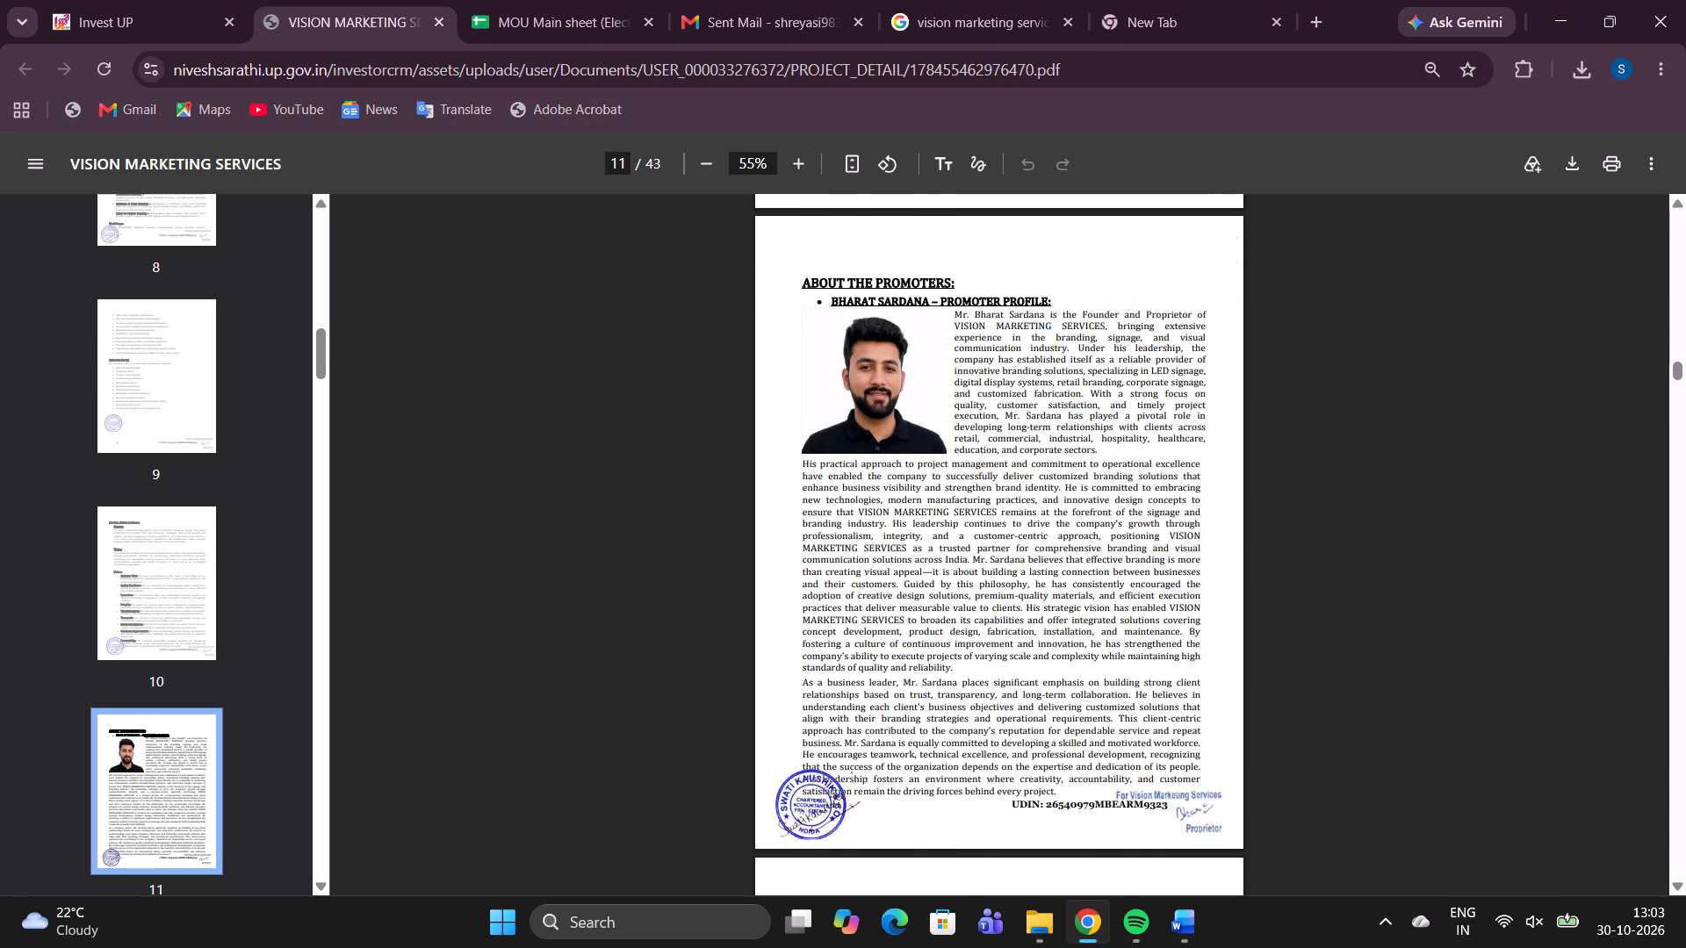
scroll(945, 541, "down", 2)
Read the DPR's Current Business Profile & Ongoing Projects section, covering the product and service portfolio, ongoing projects and Future Business Outlook.
scroll(945, 541, "down", 1)
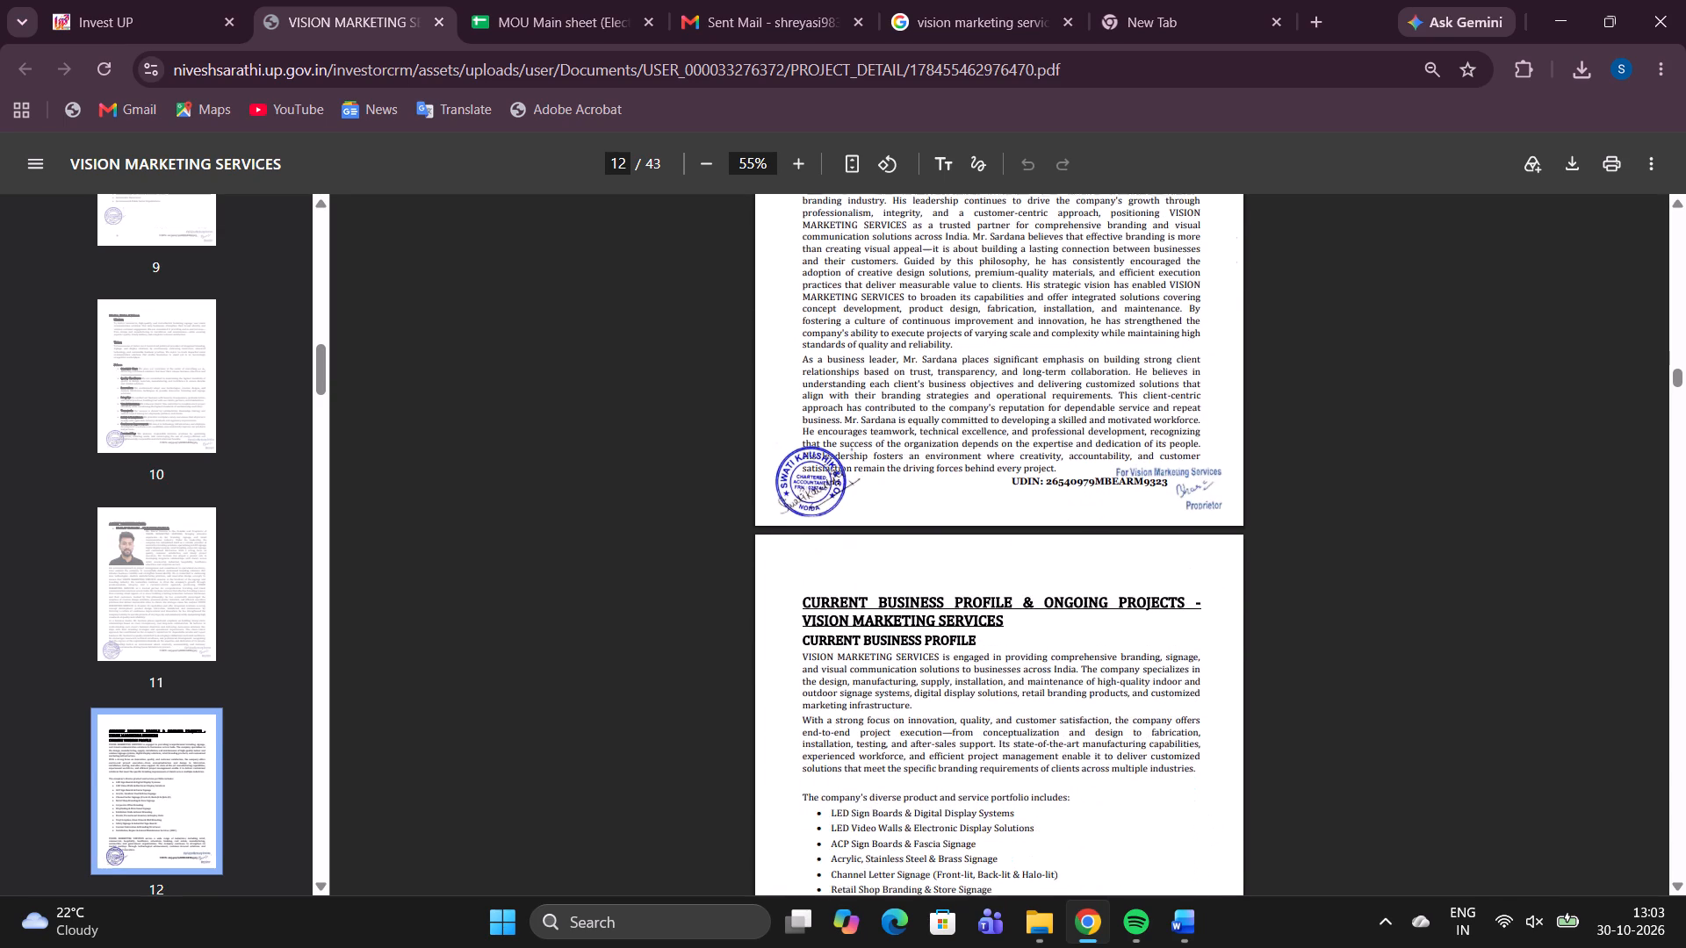
scroll(945, 541, "down", 3)
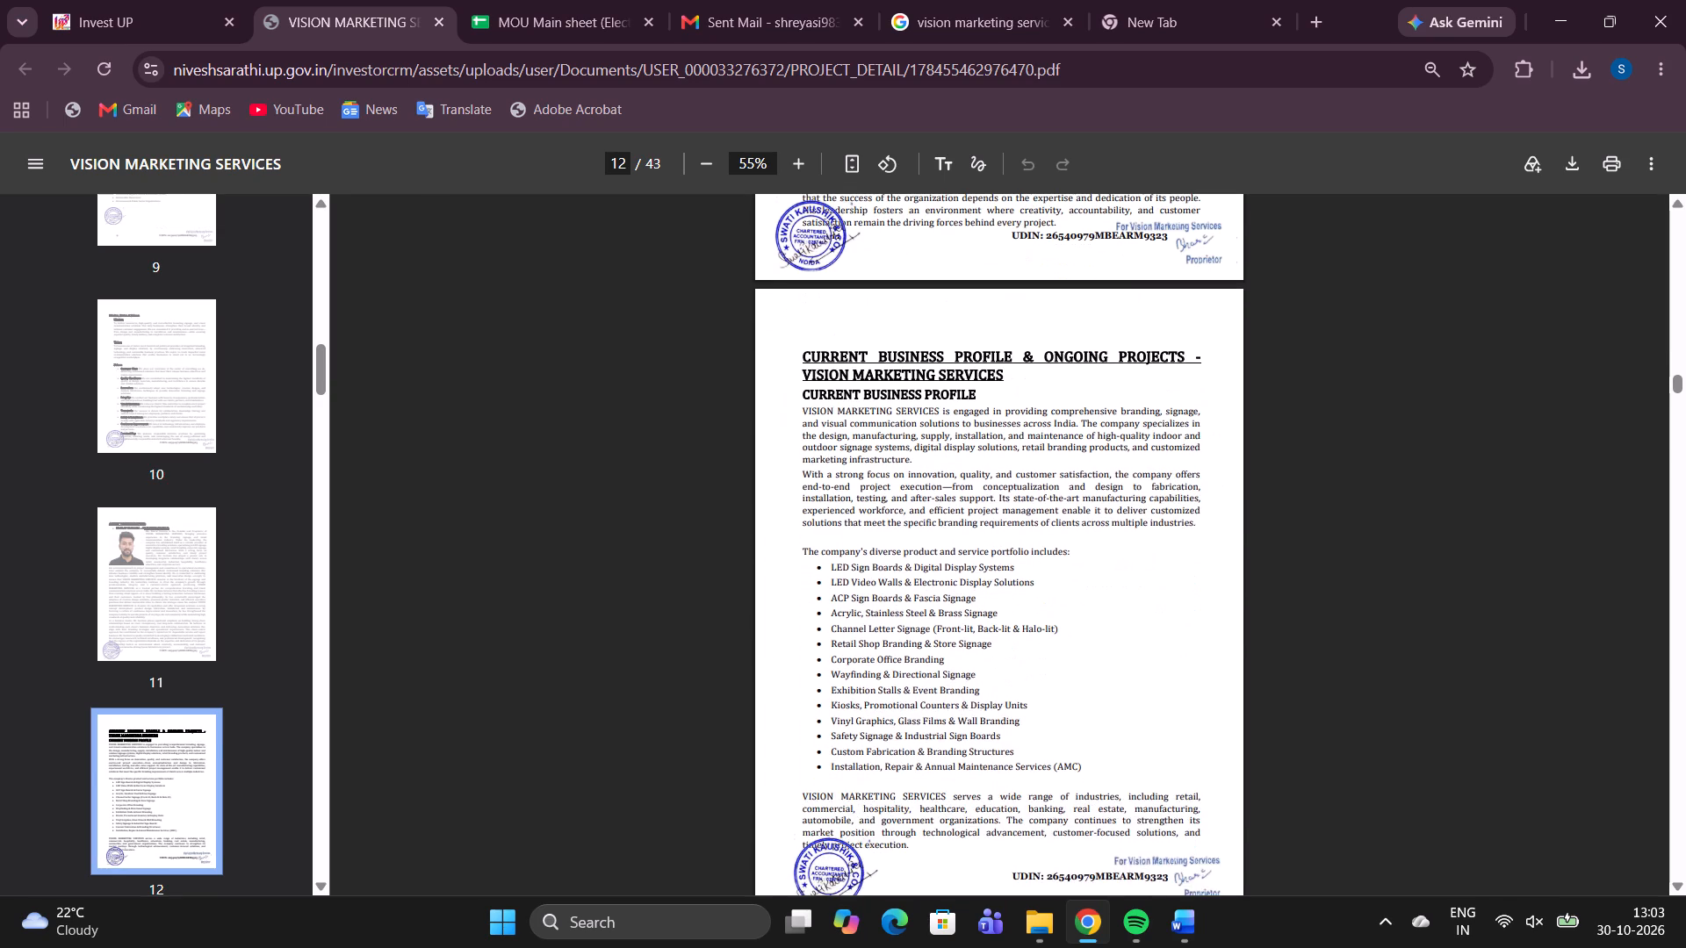
scroll(945, 541, "down", 6)
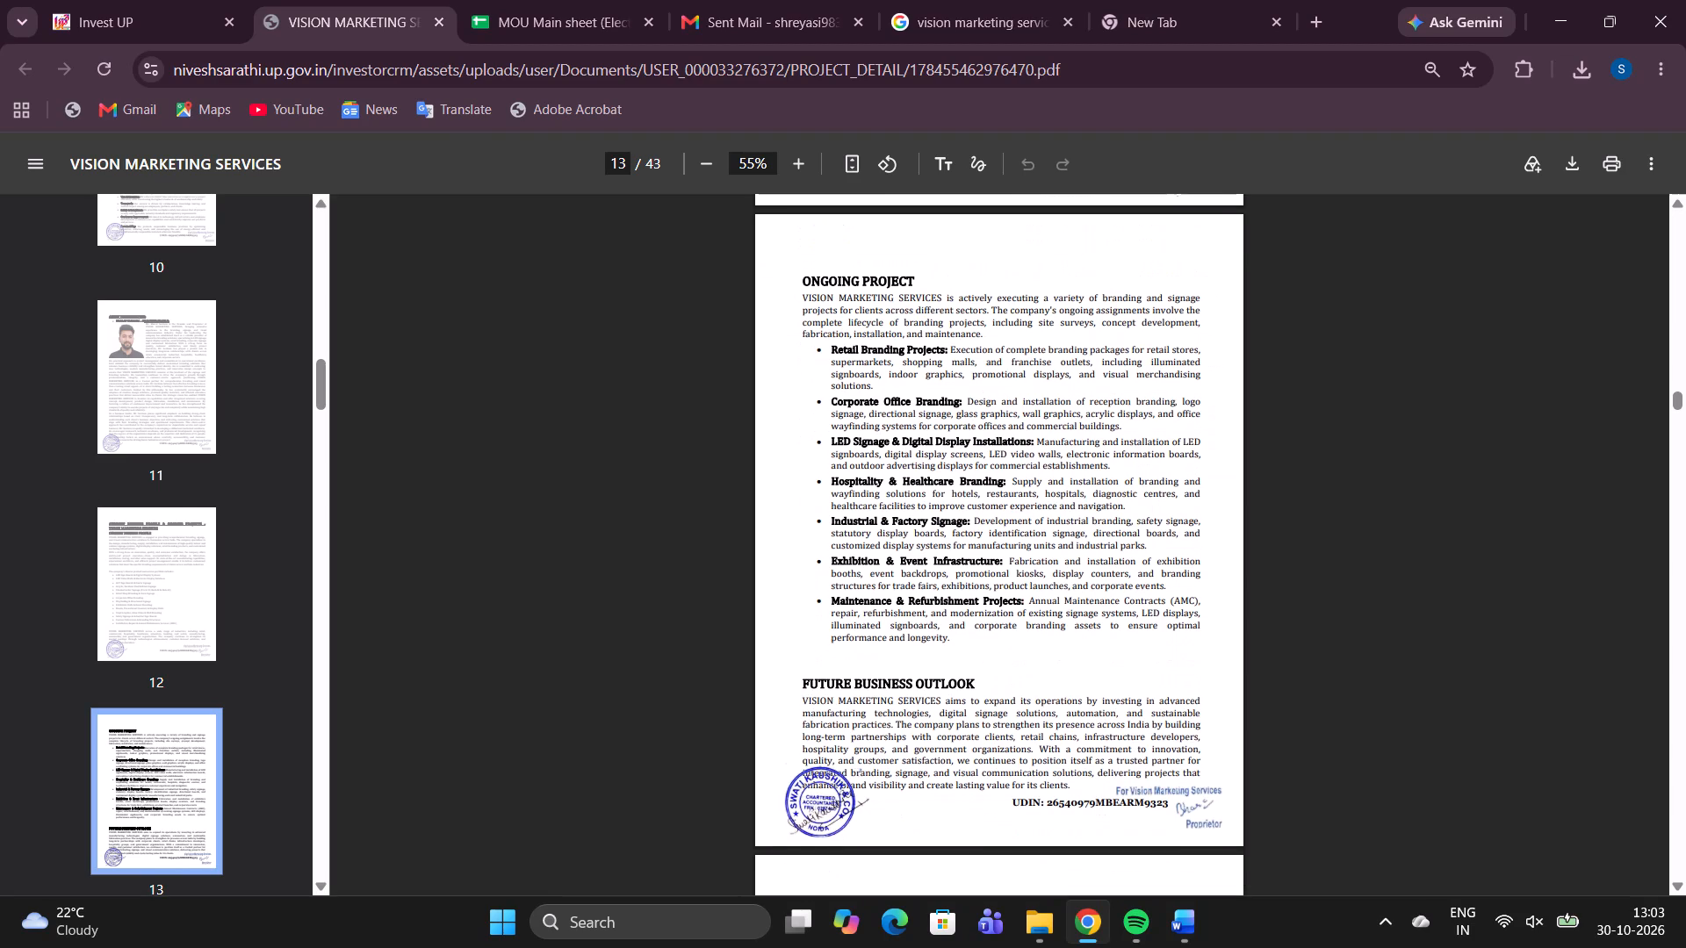
scroll(945, 541, "down", 1)
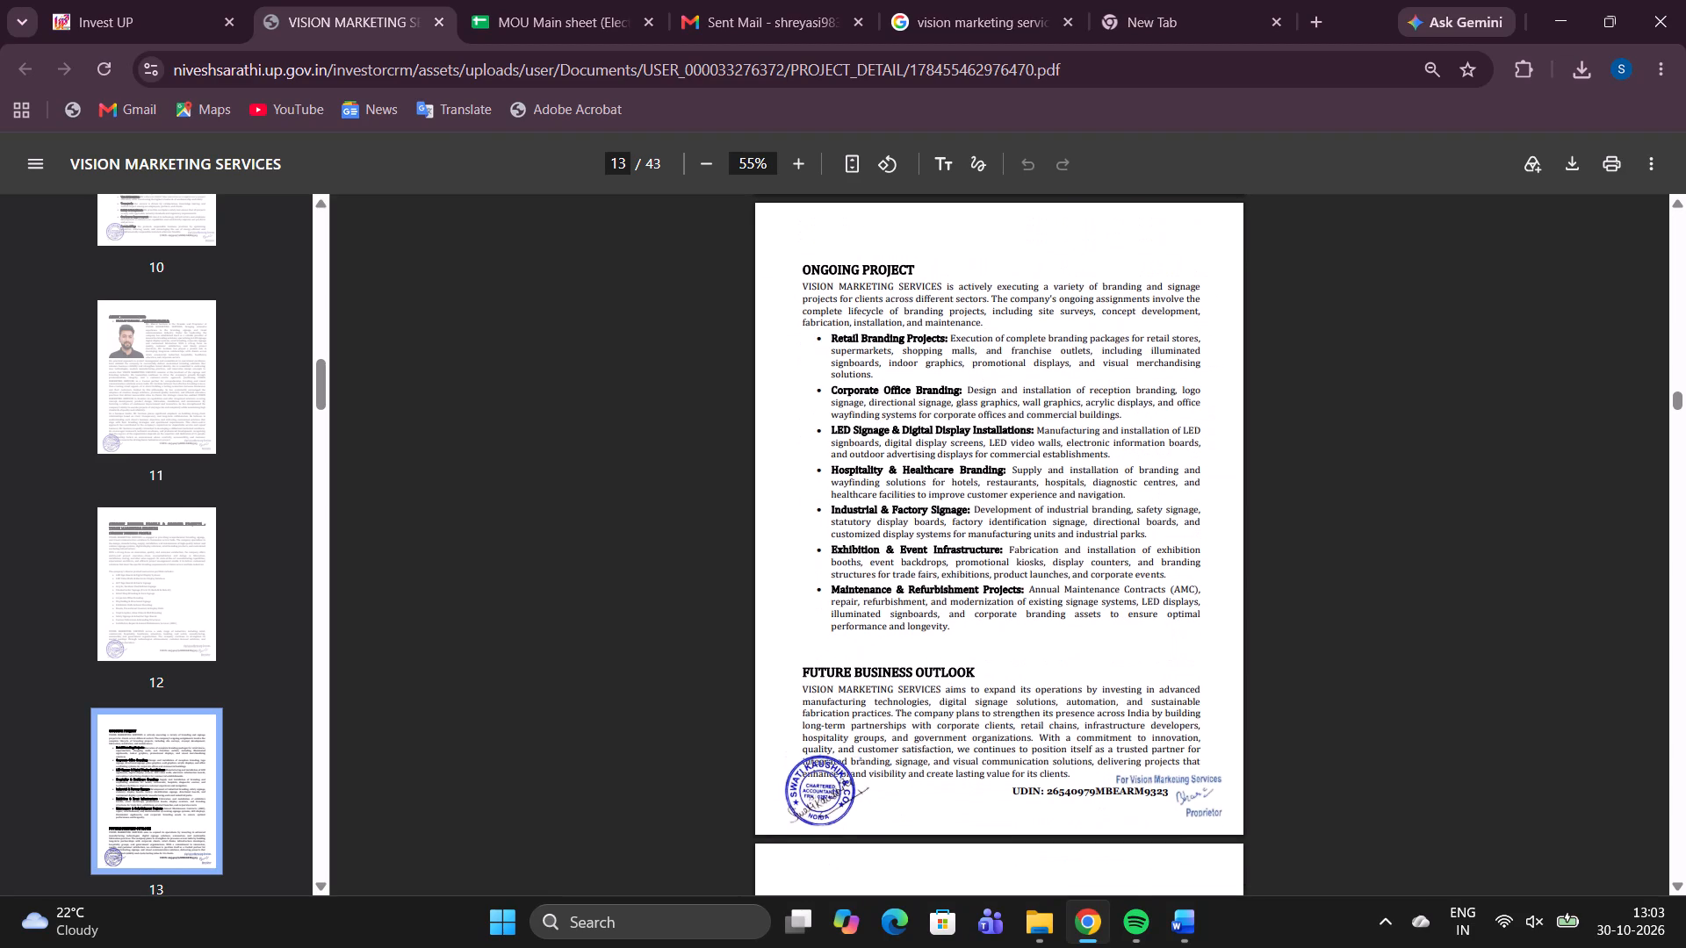
Read the DPR's Details About Proposed Projects, covering LED modules, LED drivers, LED signage and LED strips with their applications, features and types.
scroll(945, 541, "down", 5)
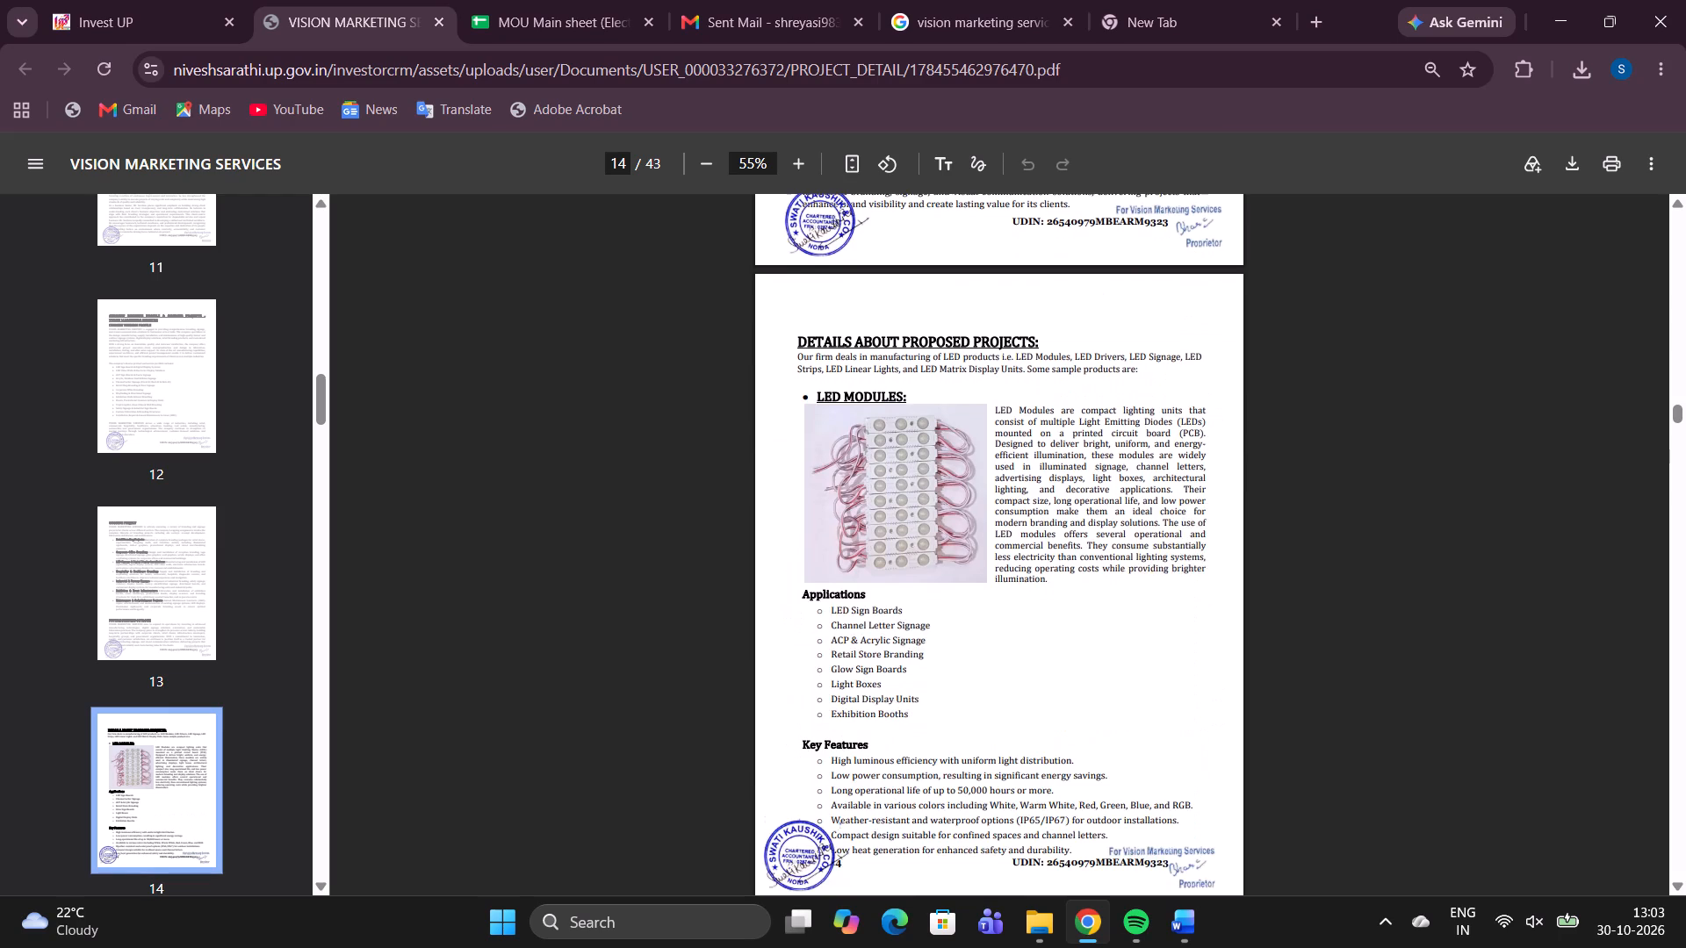
scroll(945, 541, "down", 4)
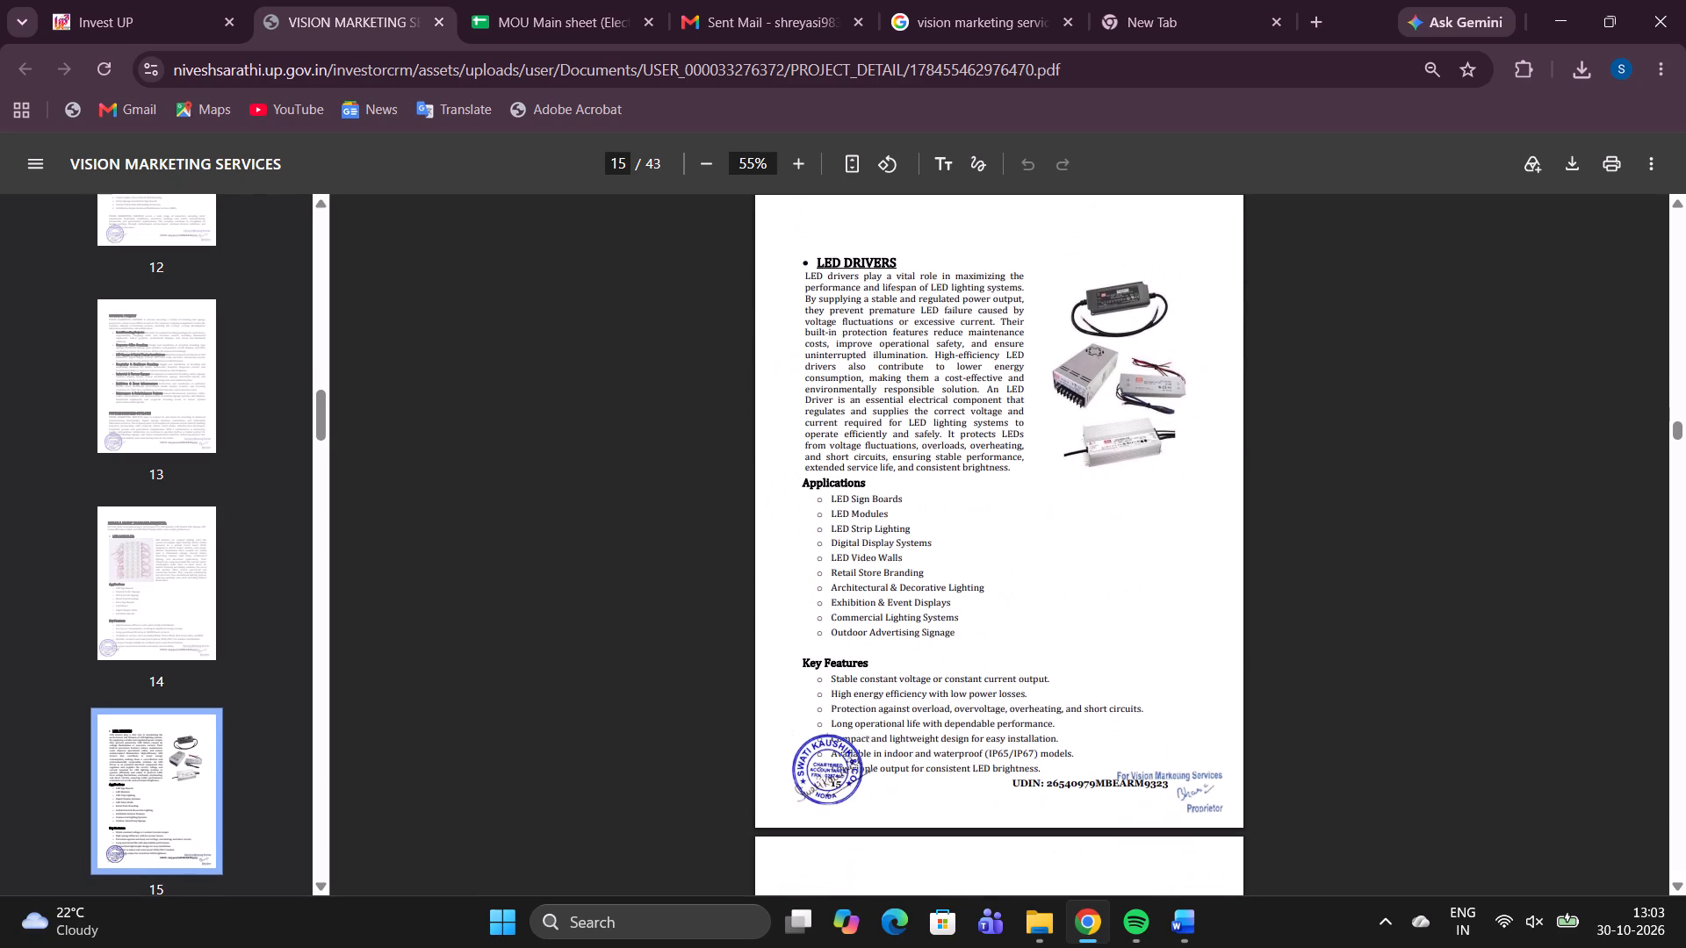
scroll(945, 541, "down", 1)
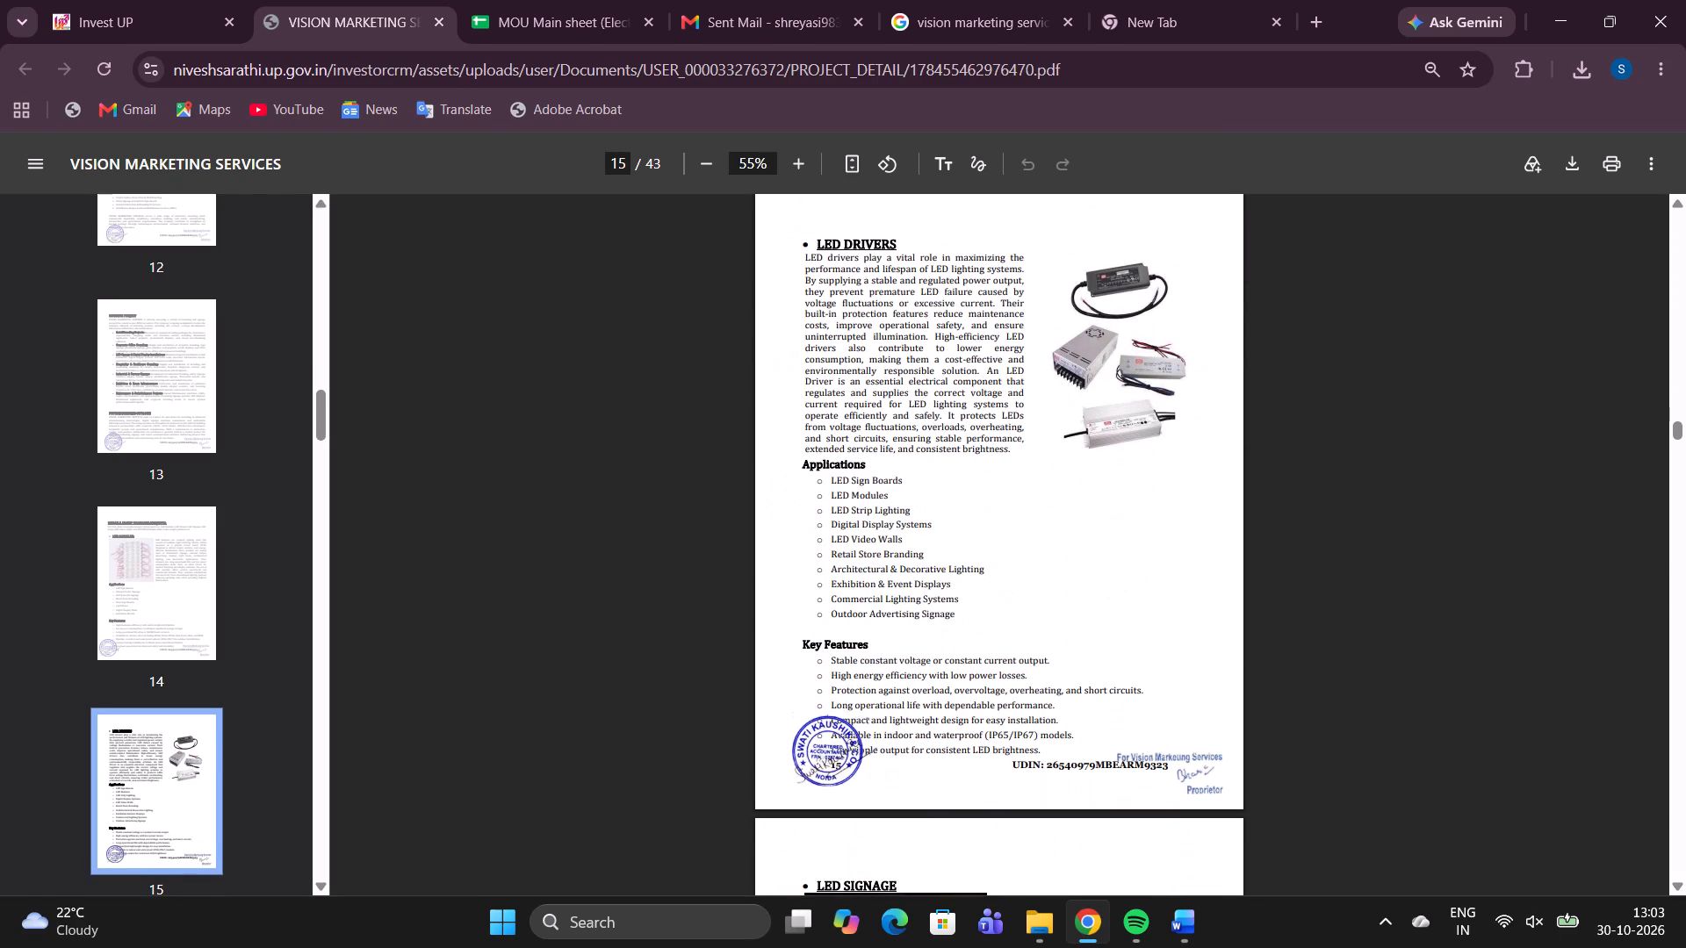
scroll(994, 403, "down", 2)
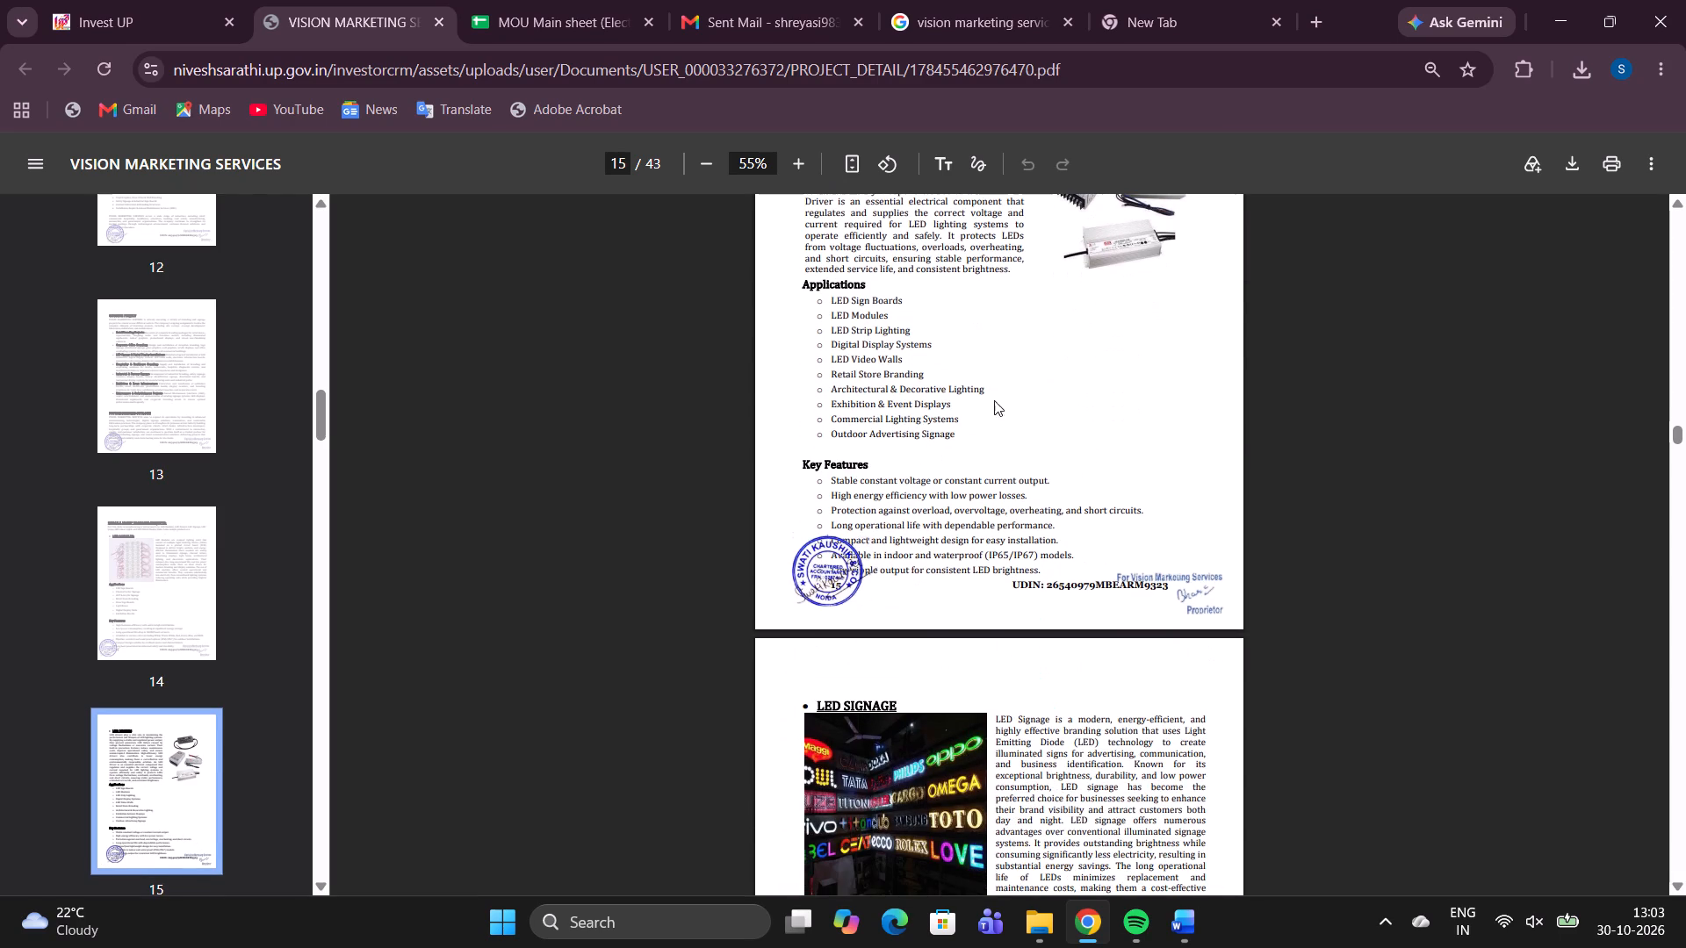
scroll(981, 425, "down", 3)
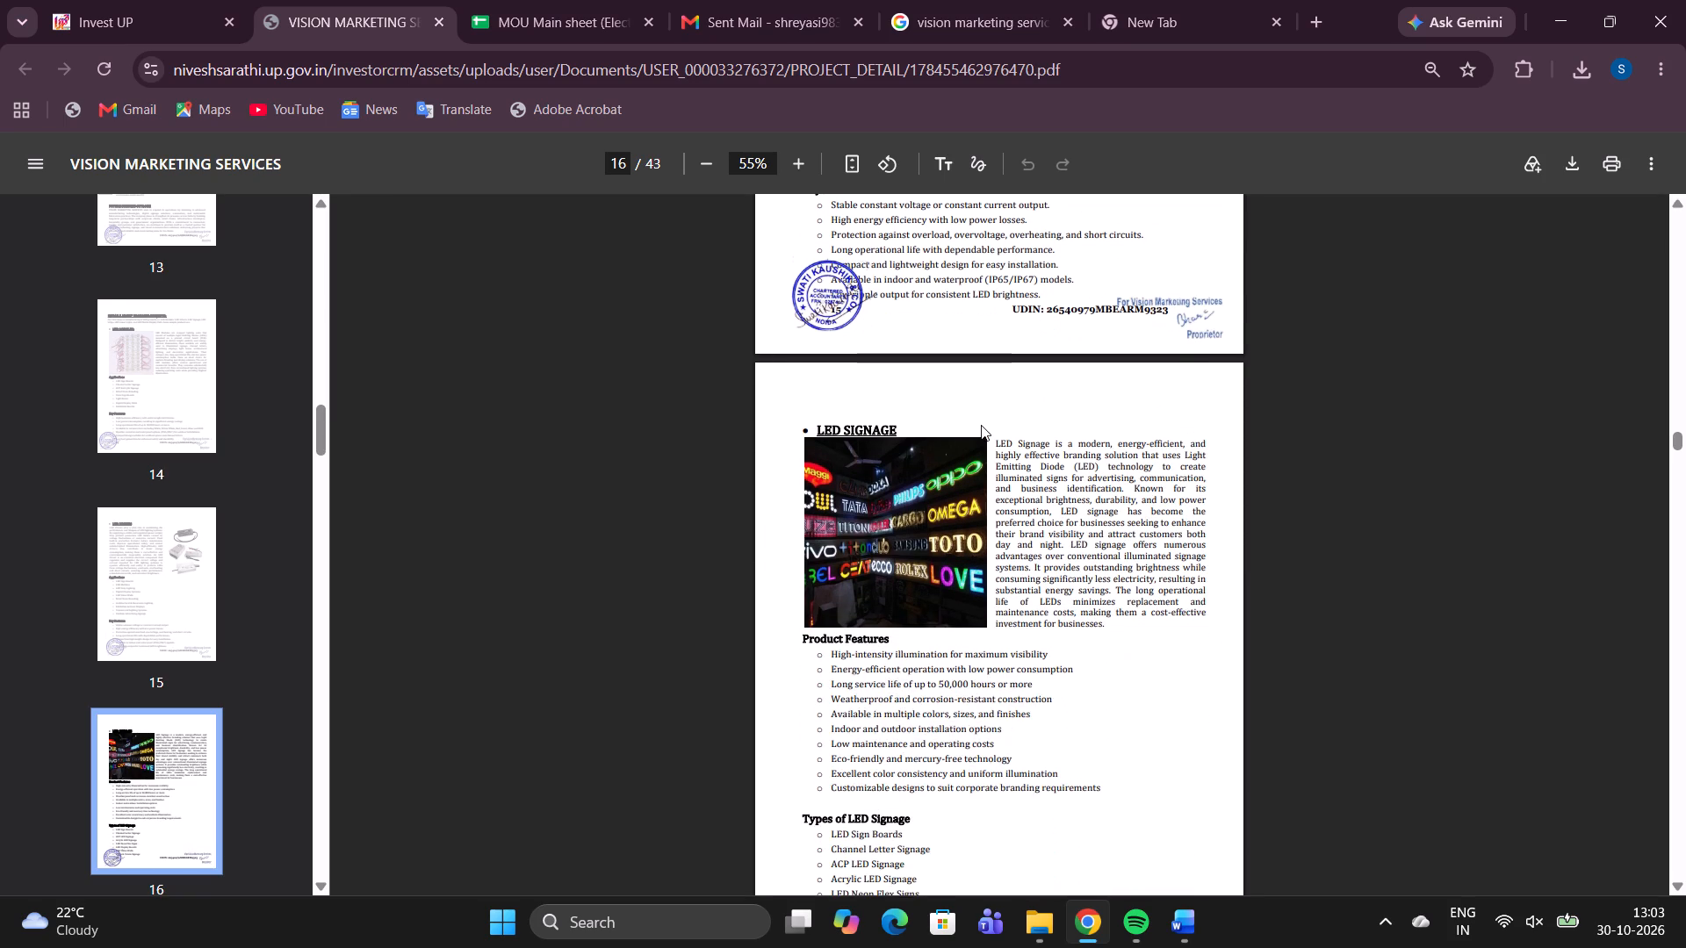
scroll(981, 425, "down", 3)
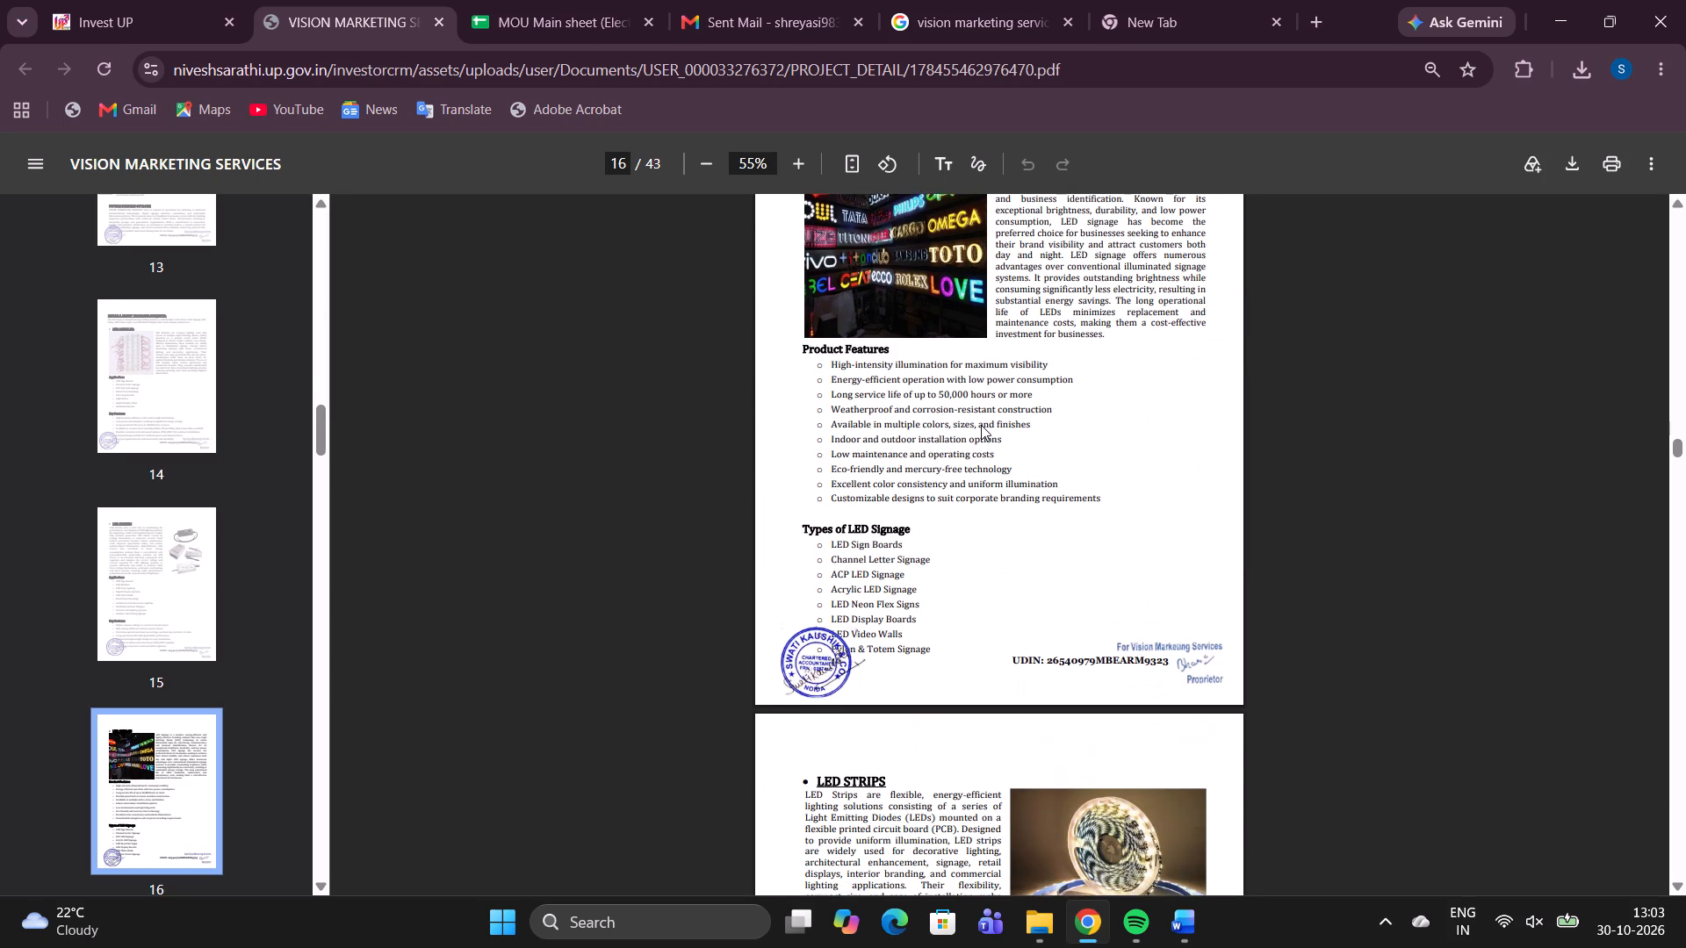
scroll(981, 425, "down", 1)
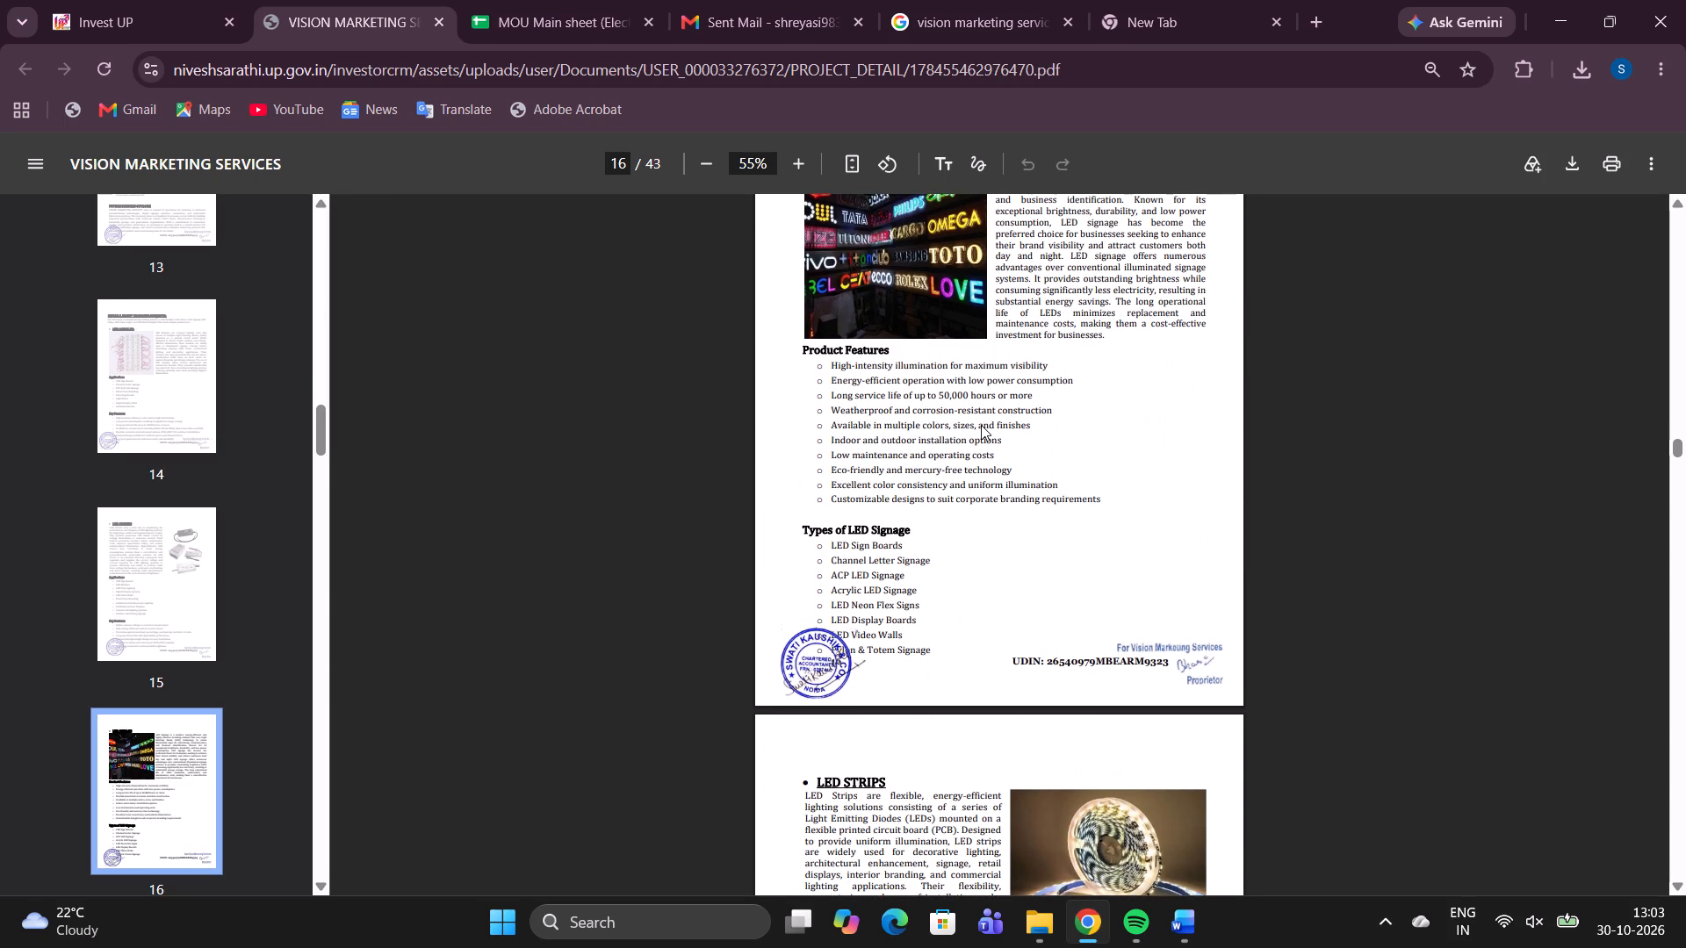
scroll(981, 425, "down", 1)
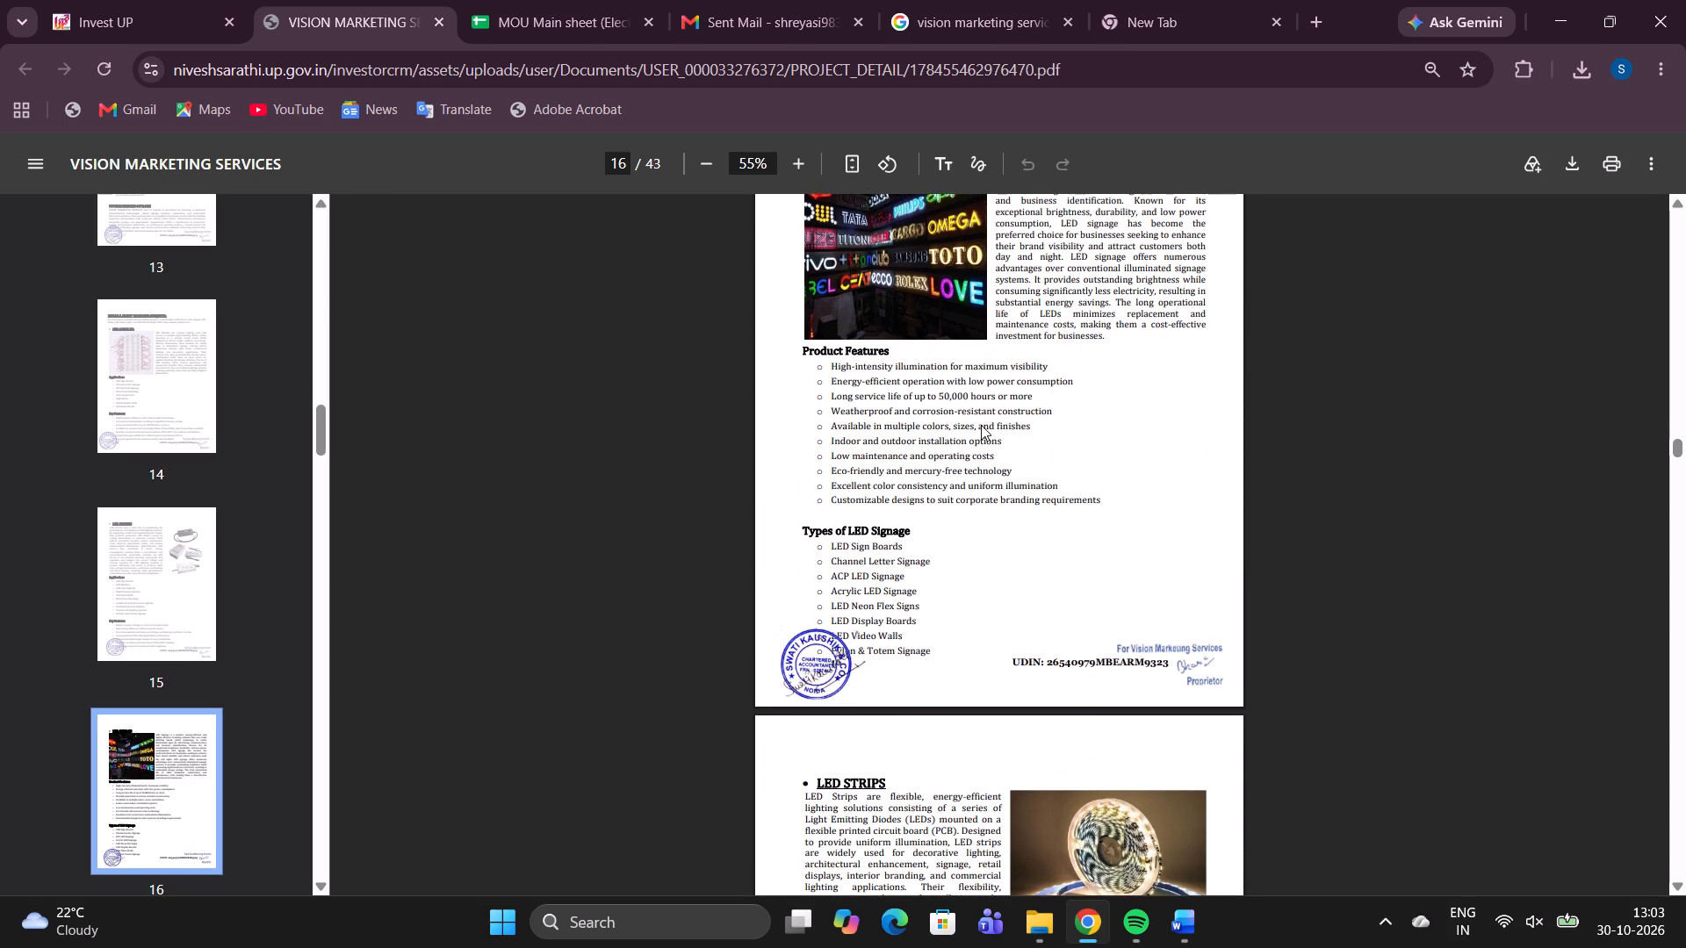
scroll(981, 425, "down", 8)
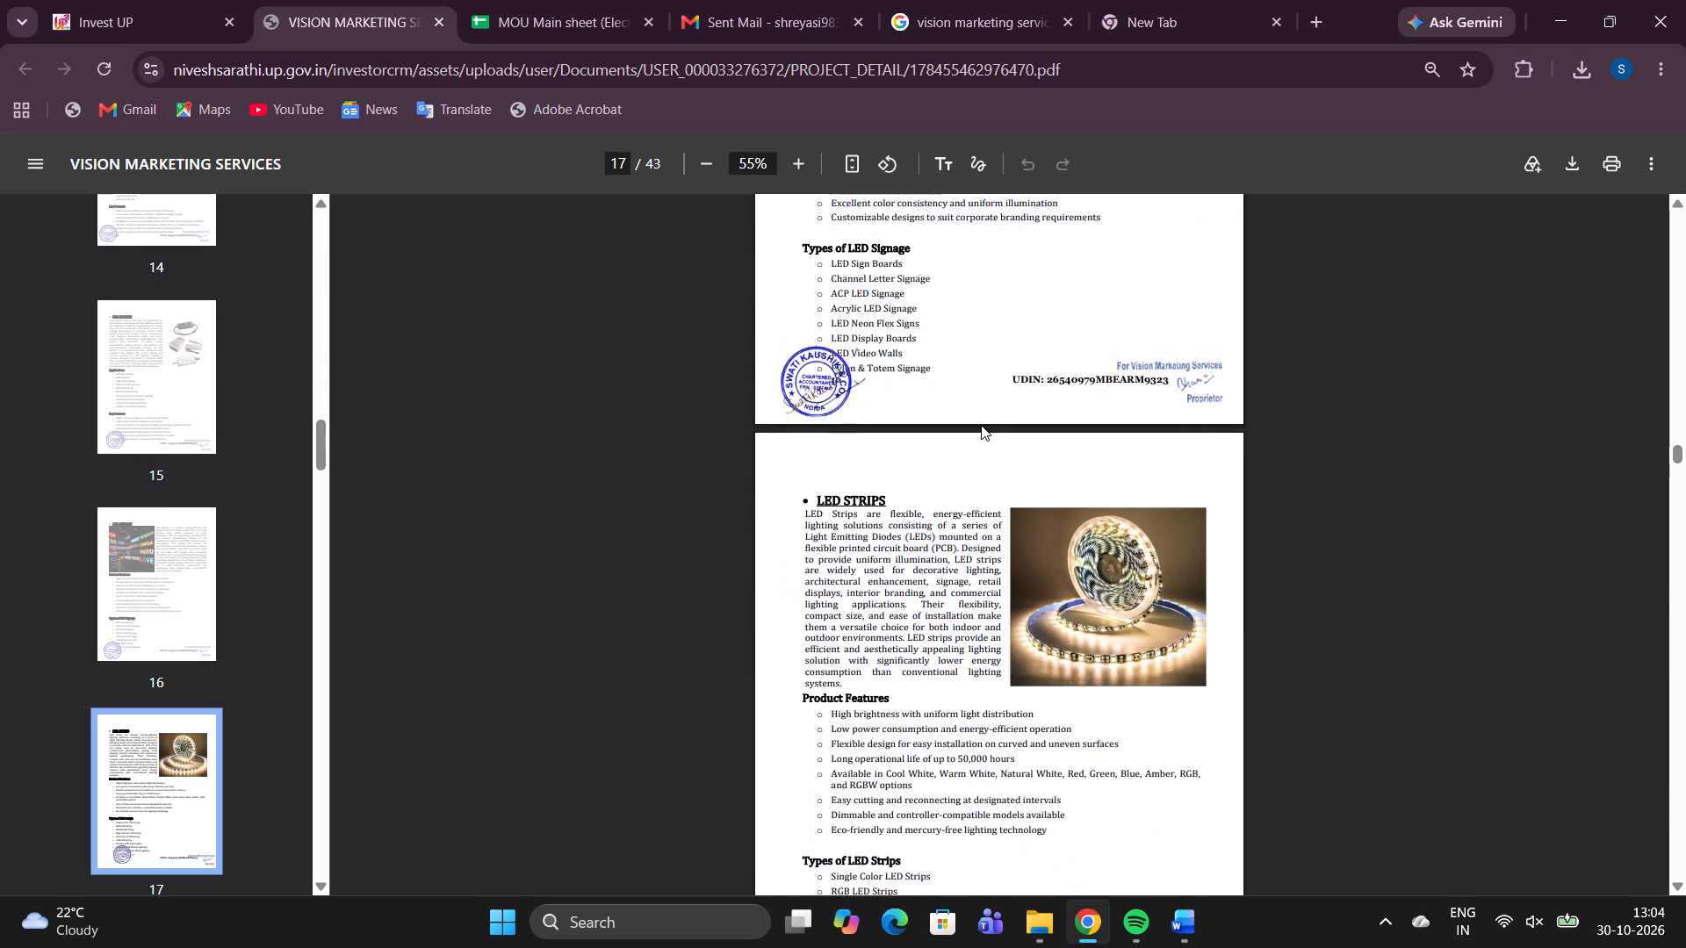
scroll(981, 425, "down", 1)
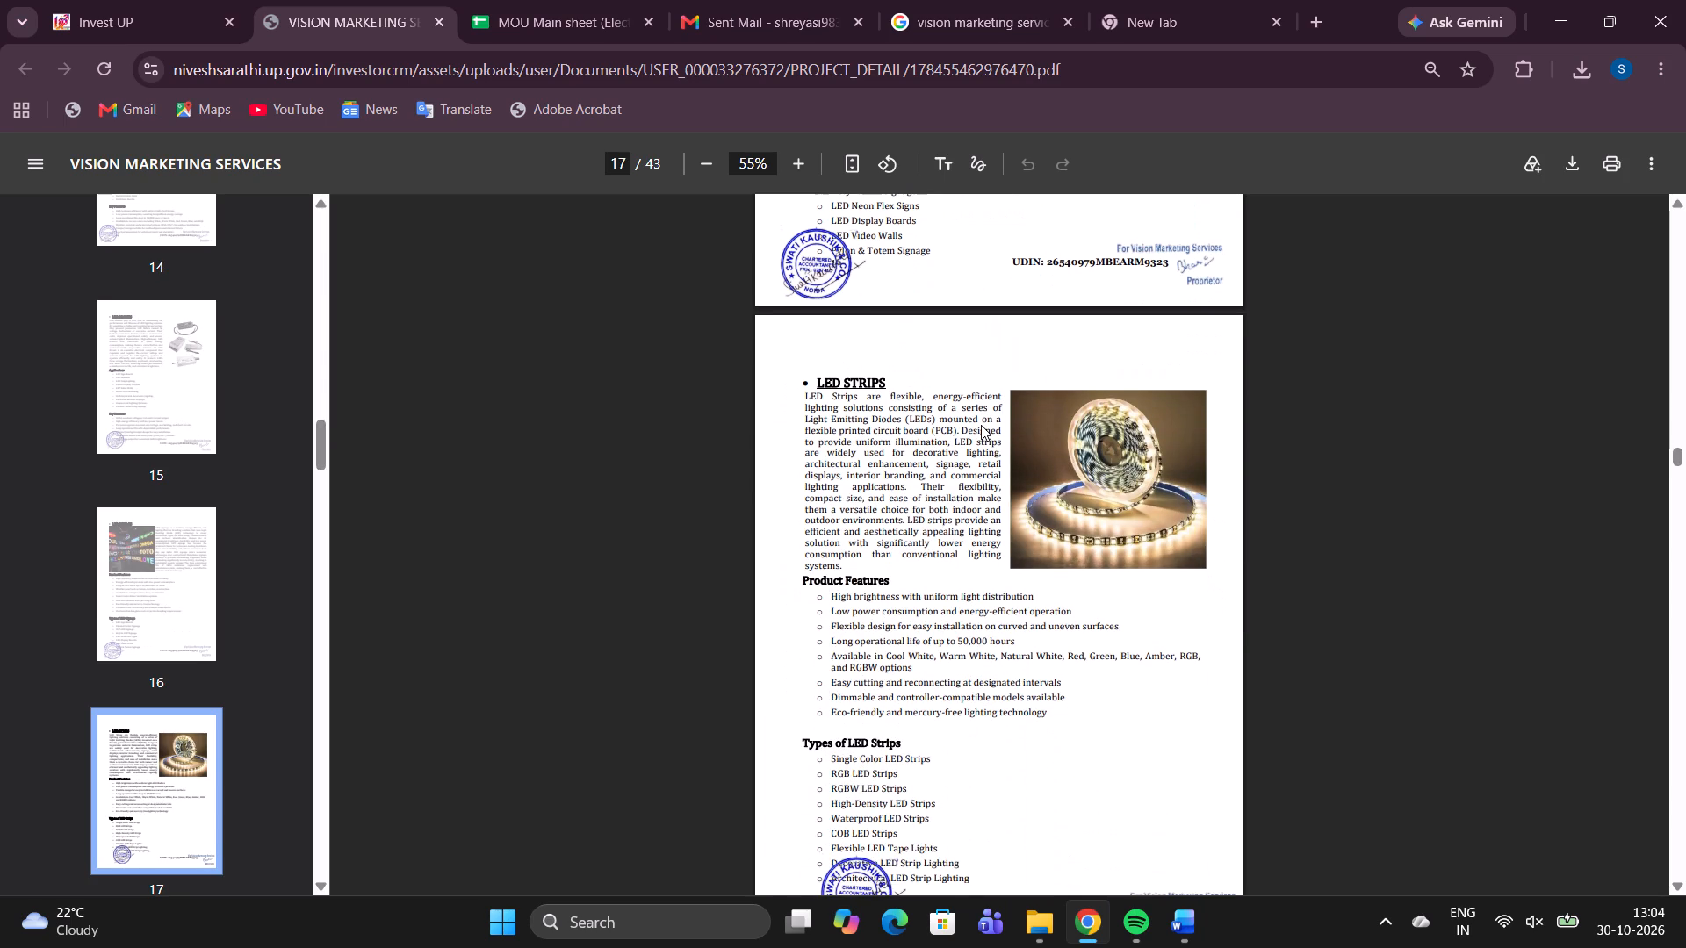
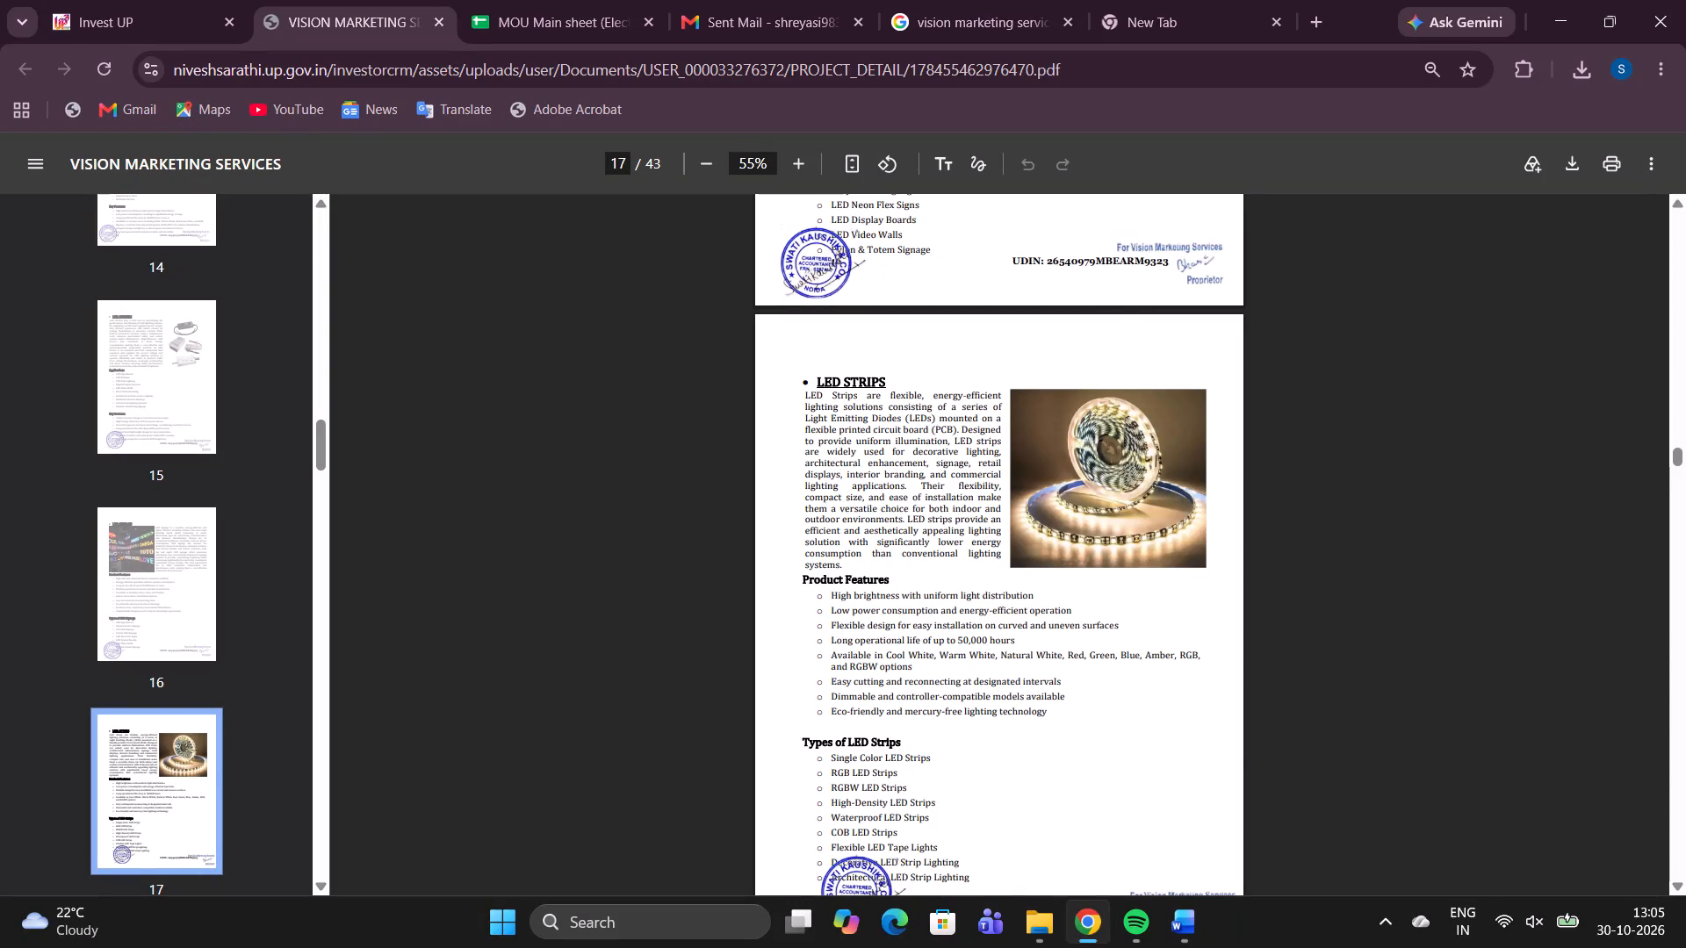
Examine the DPR's remaining product pages, covering the features and types of LED Linear Lights and LED Matrix Display Units.
scroll(960, 458, "down", 4)
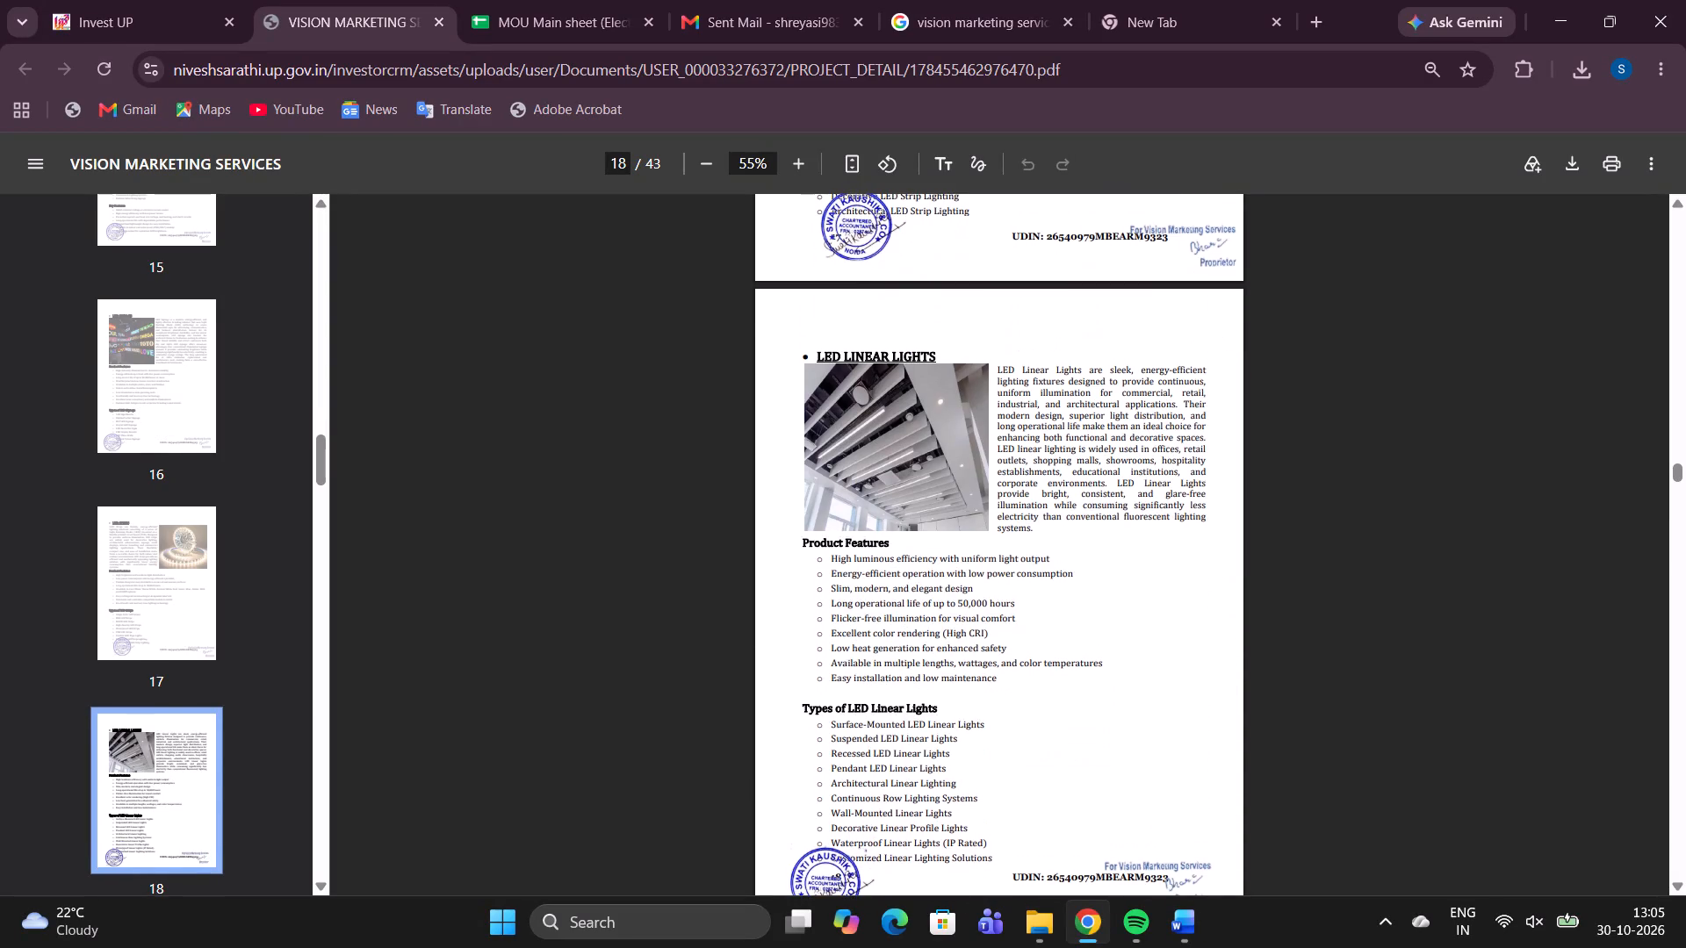
scroll(960, 458, "down", 2)
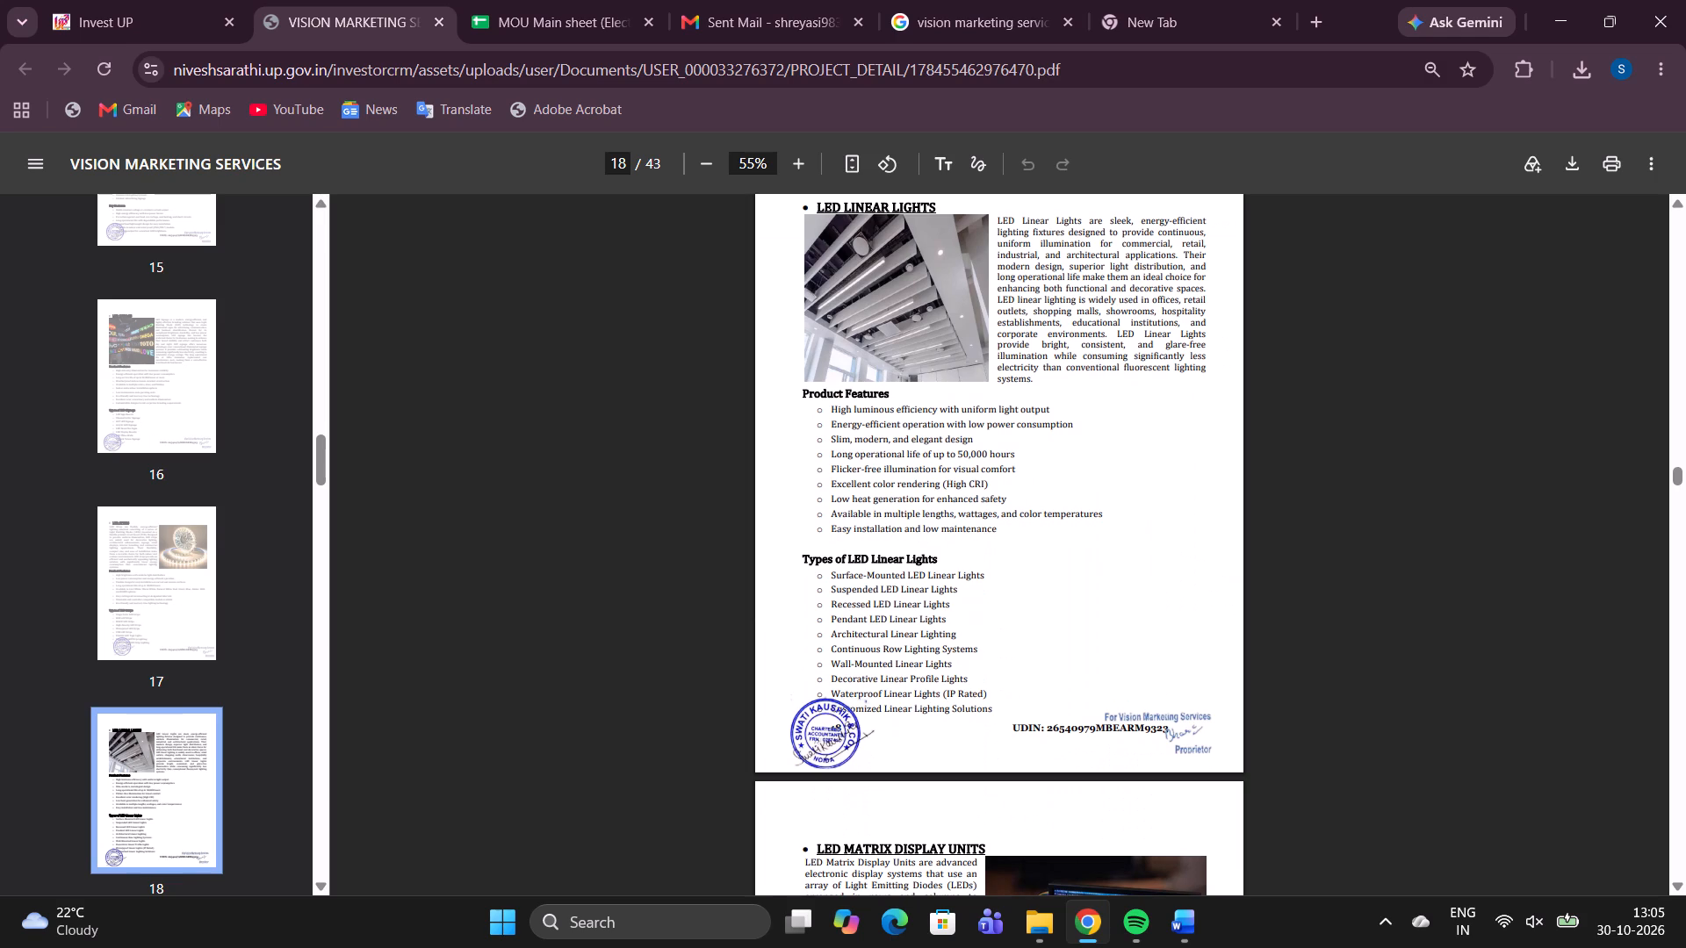
scroll(960, 458, "down", 1)
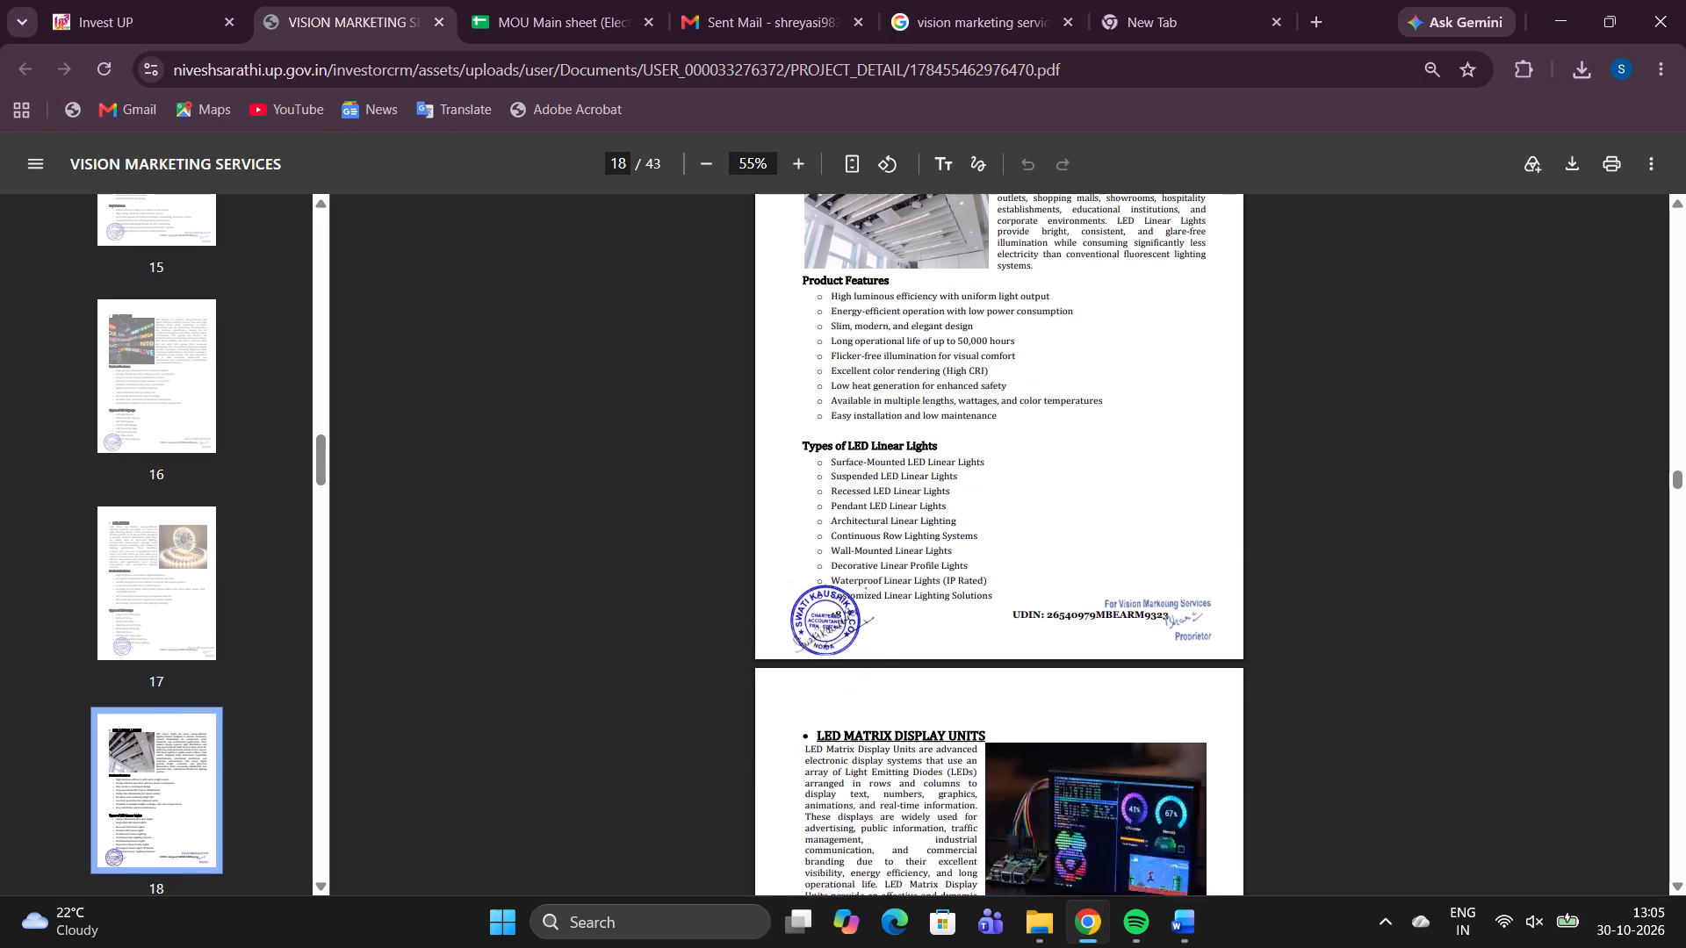
scroll(960, 458, "down", 4)
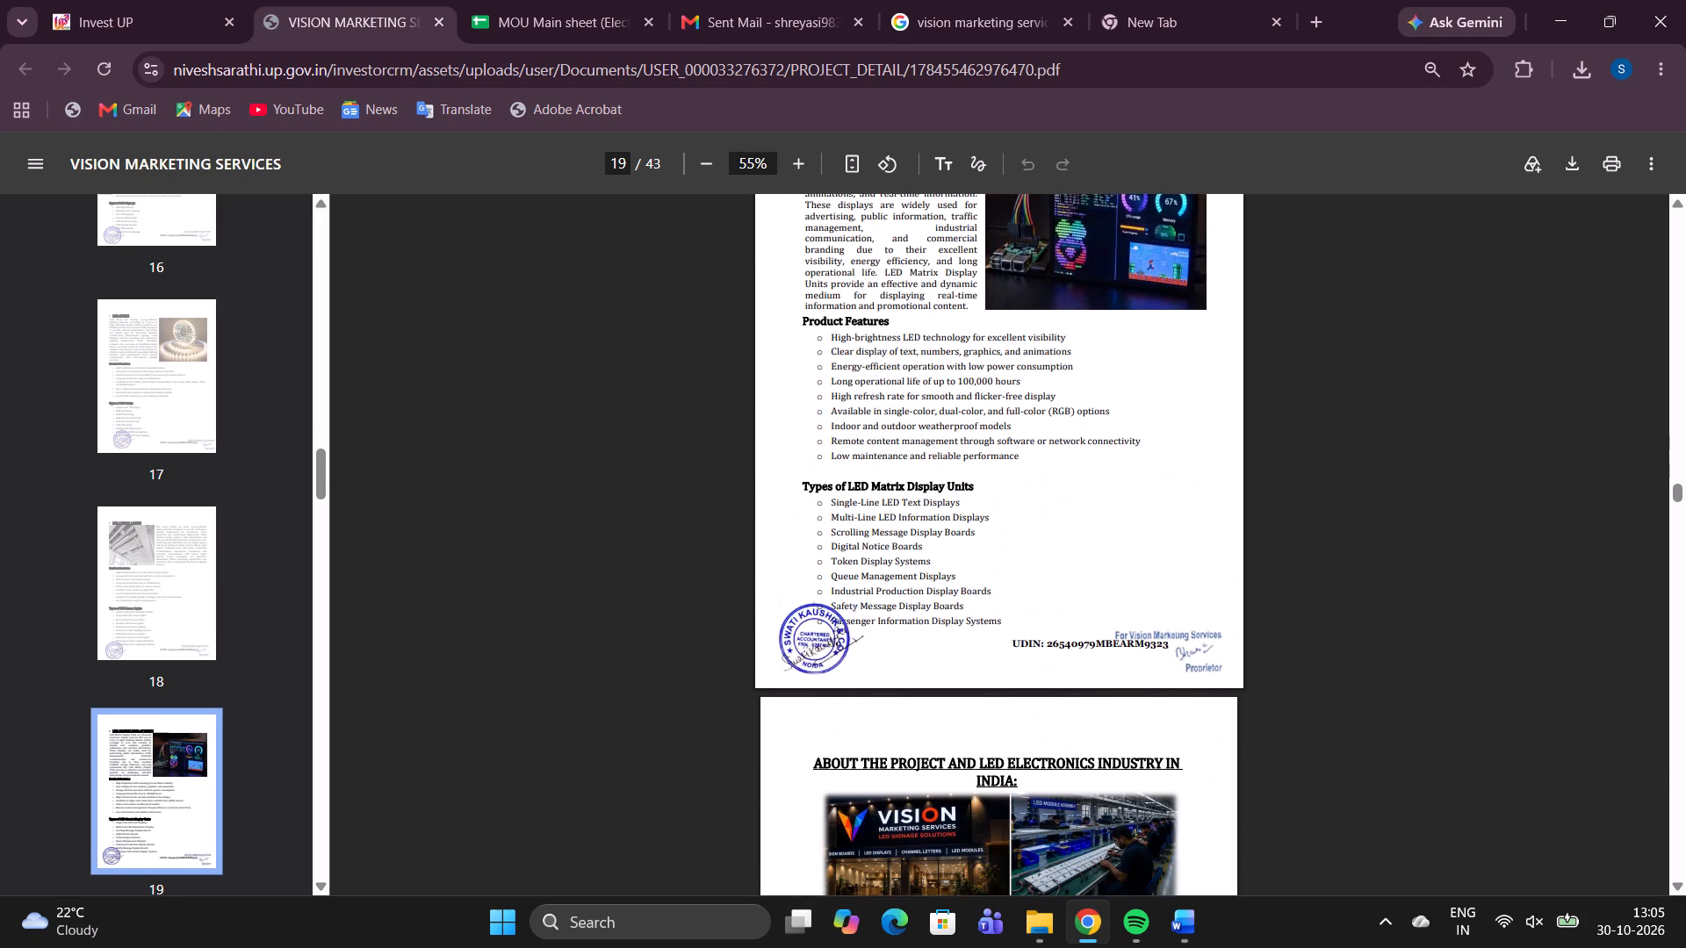
Skim the DPR's project and LED industry sections, covering objectives, market size, government schemes and future demand for LED displays.
scroll(960, 458, "down", 2)
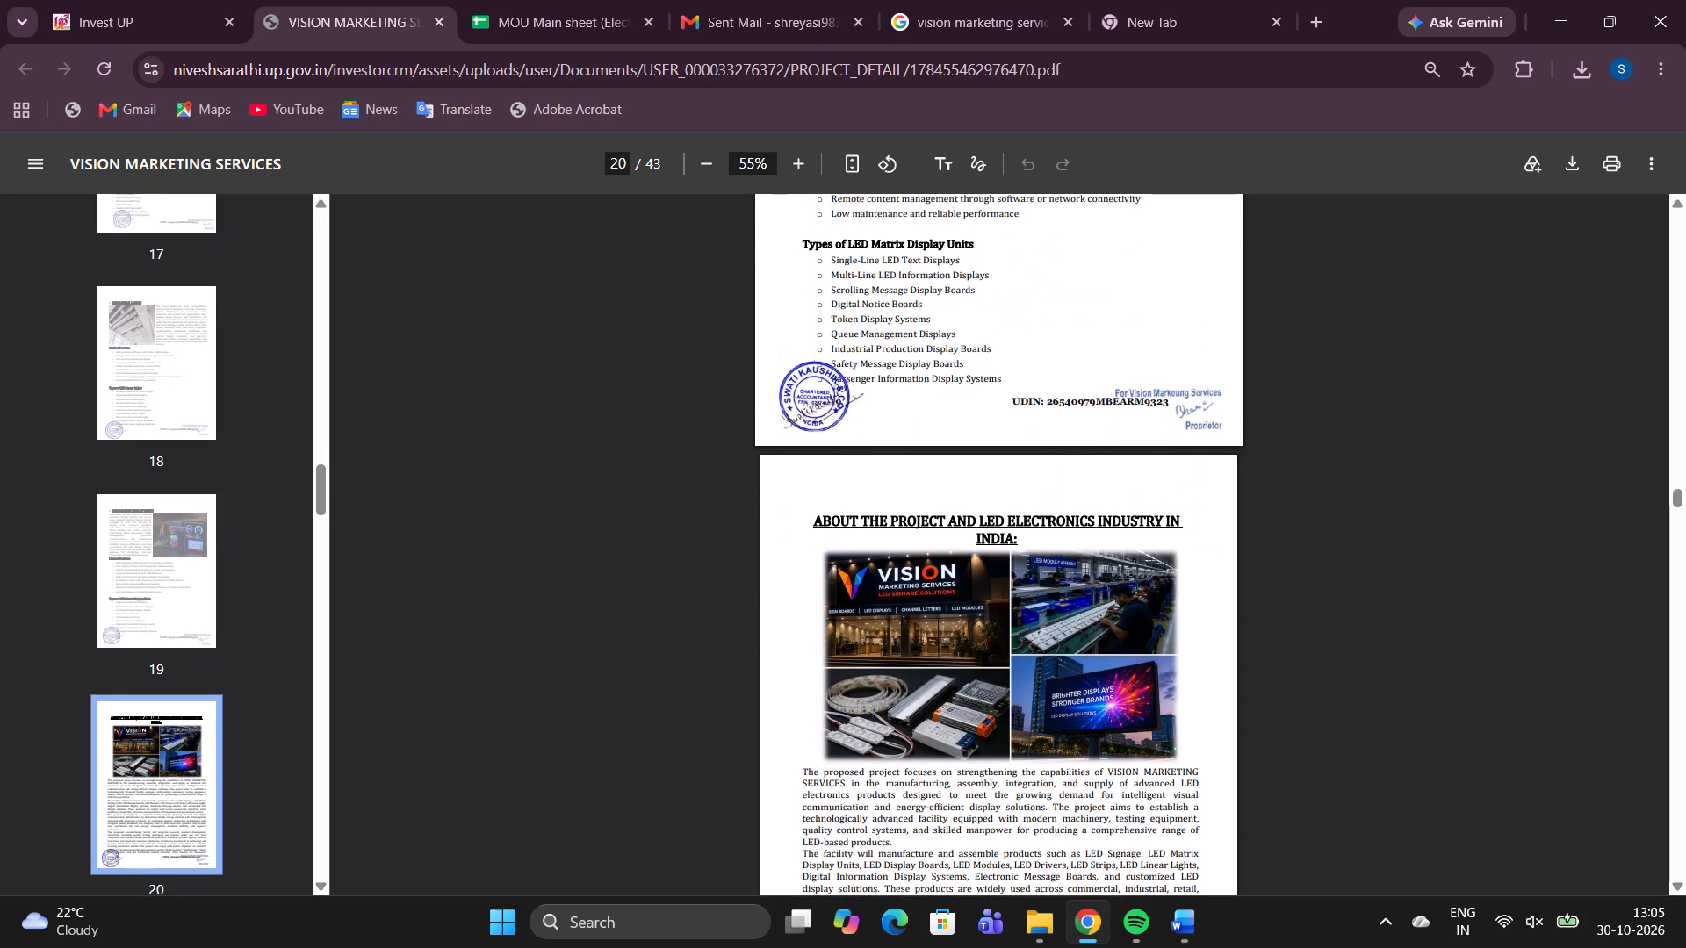
scroll(960, 458, "down", 3)
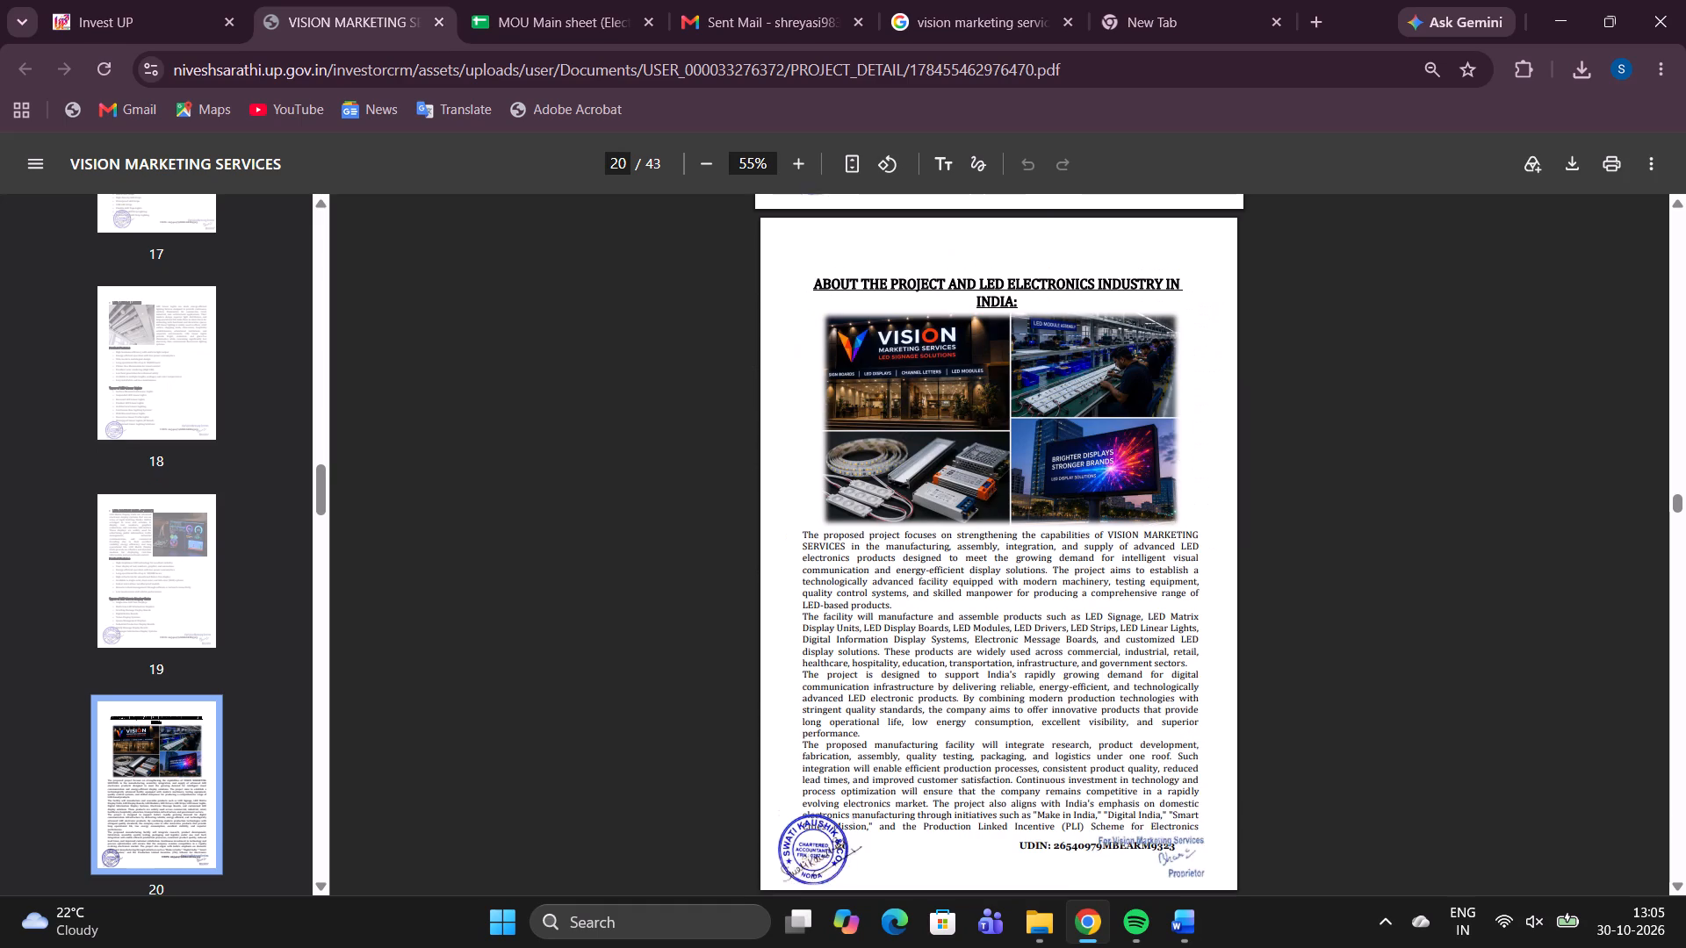
scroll(960, 458, "down", 6)
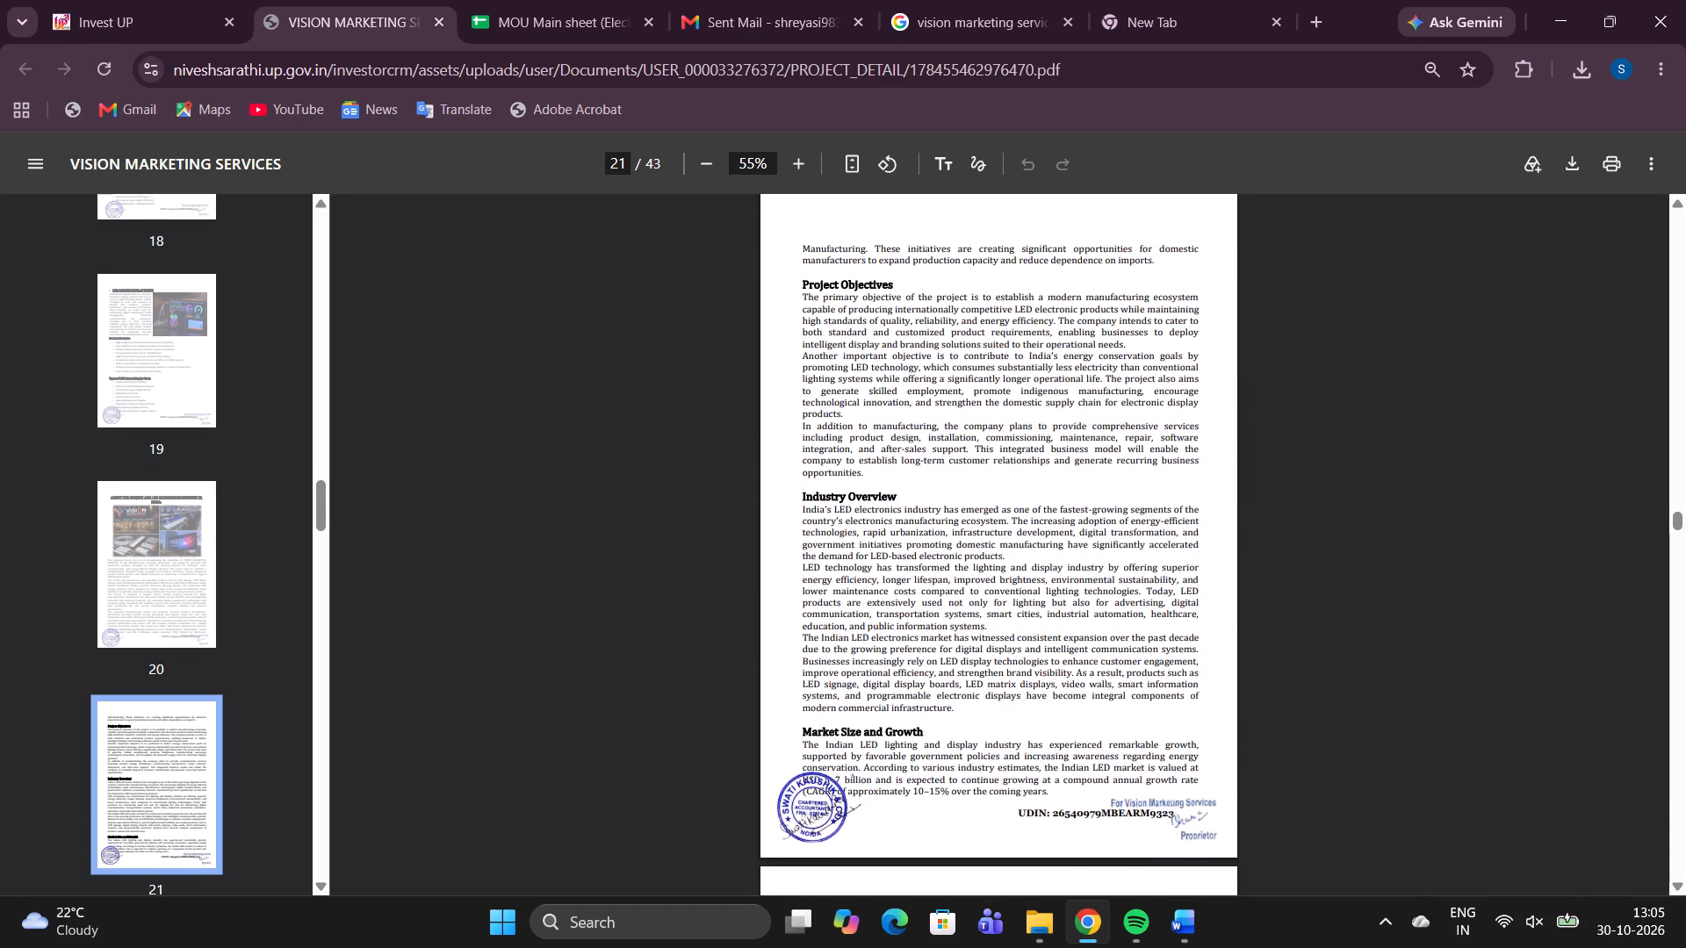
scroll(960, 458, "down", 5)
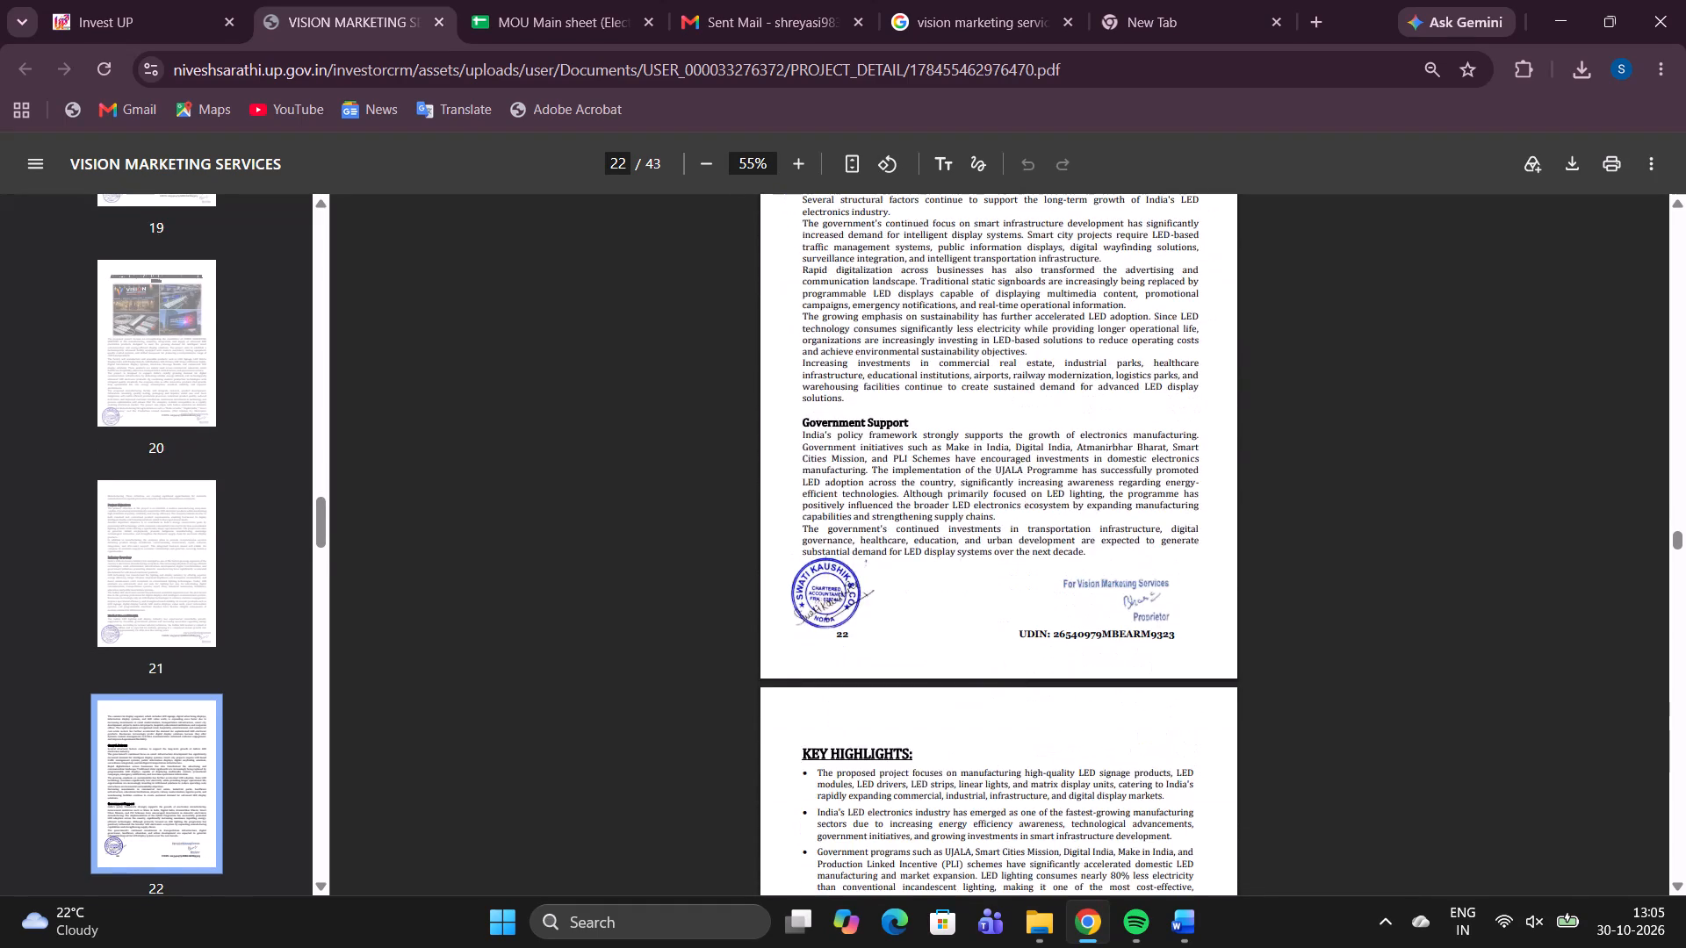
scroll(960, 458, "down", 8)
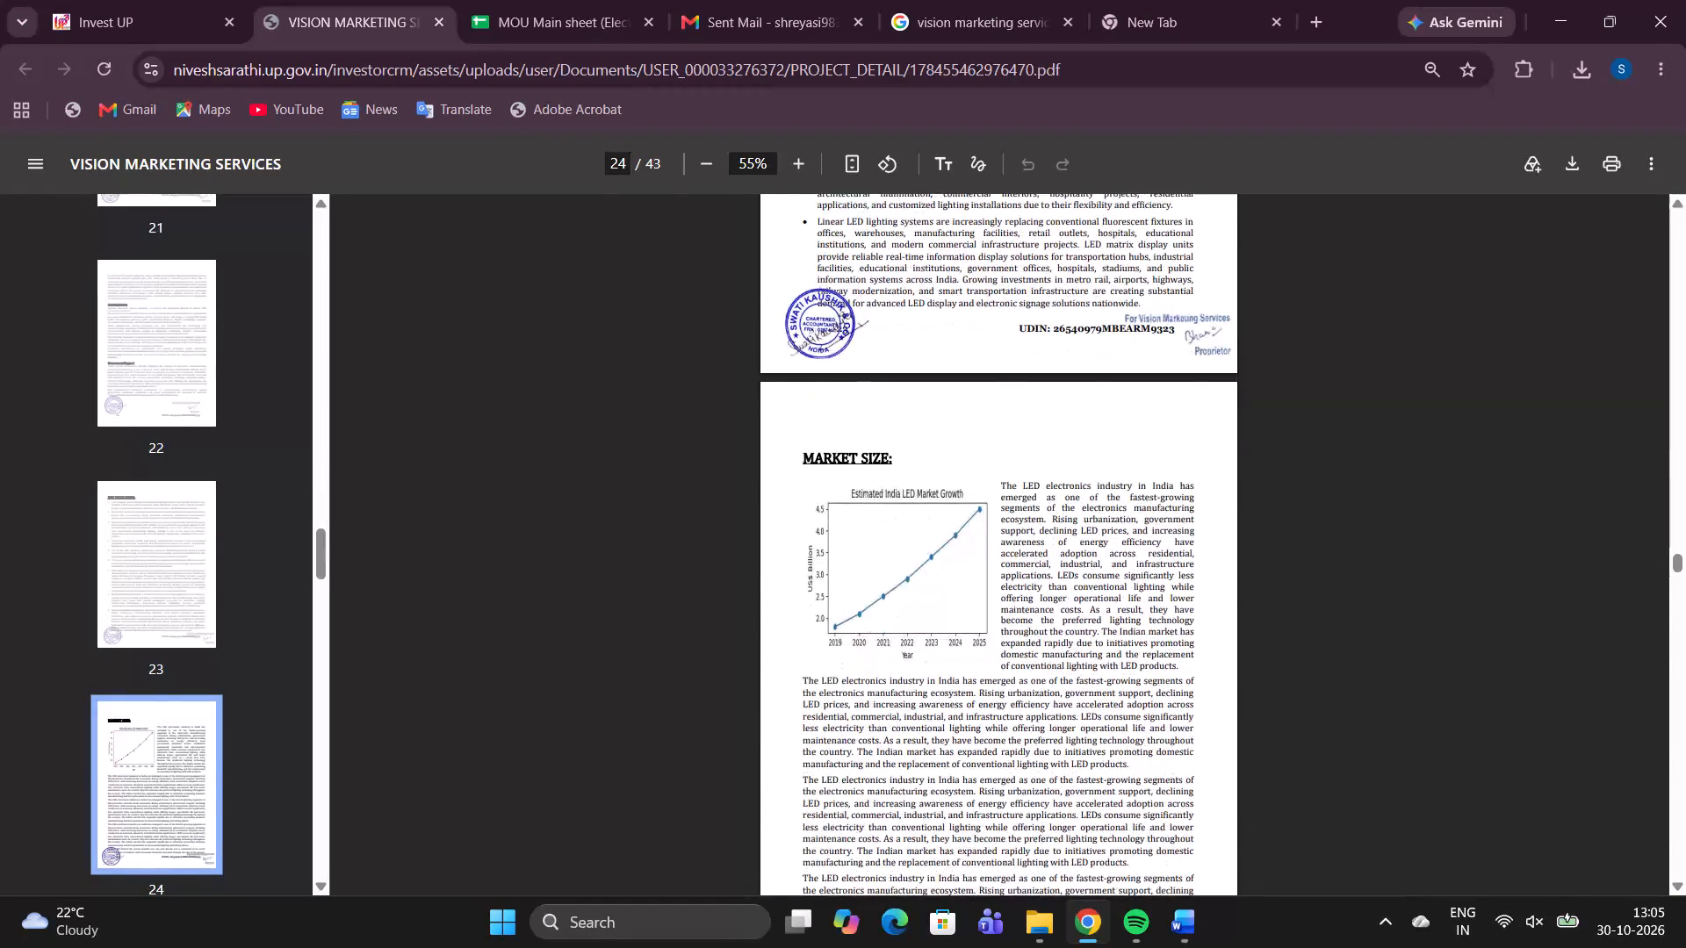
scroll(960, 458, "down", 8)
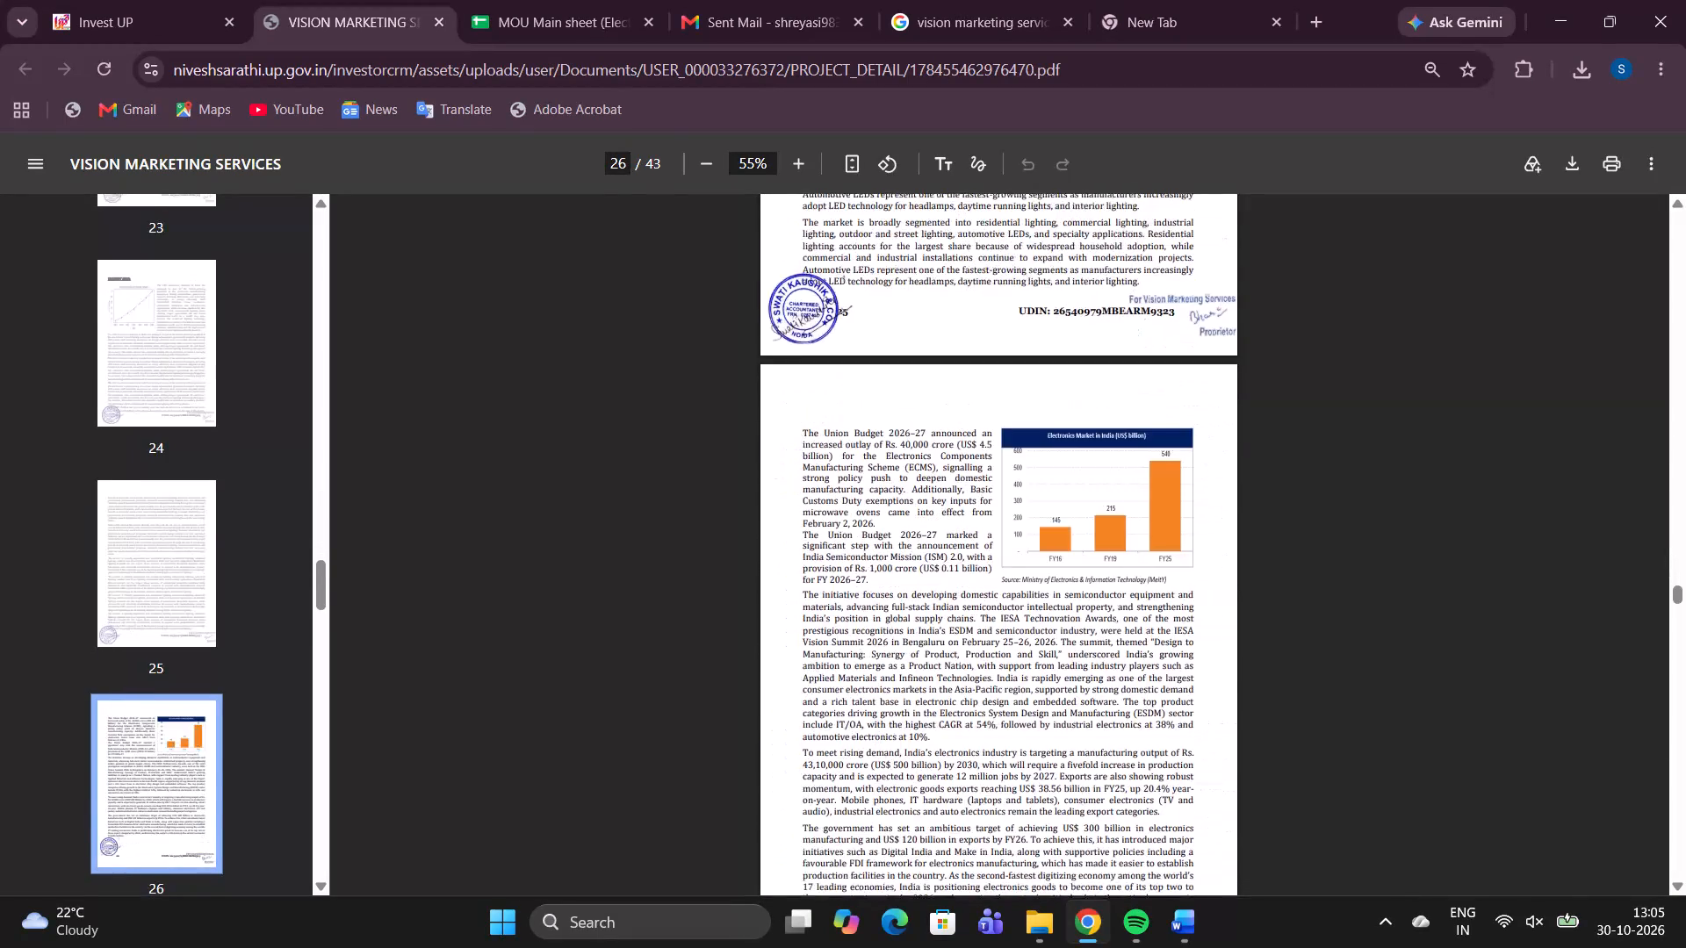
scroll(960, 458, "down", 7)
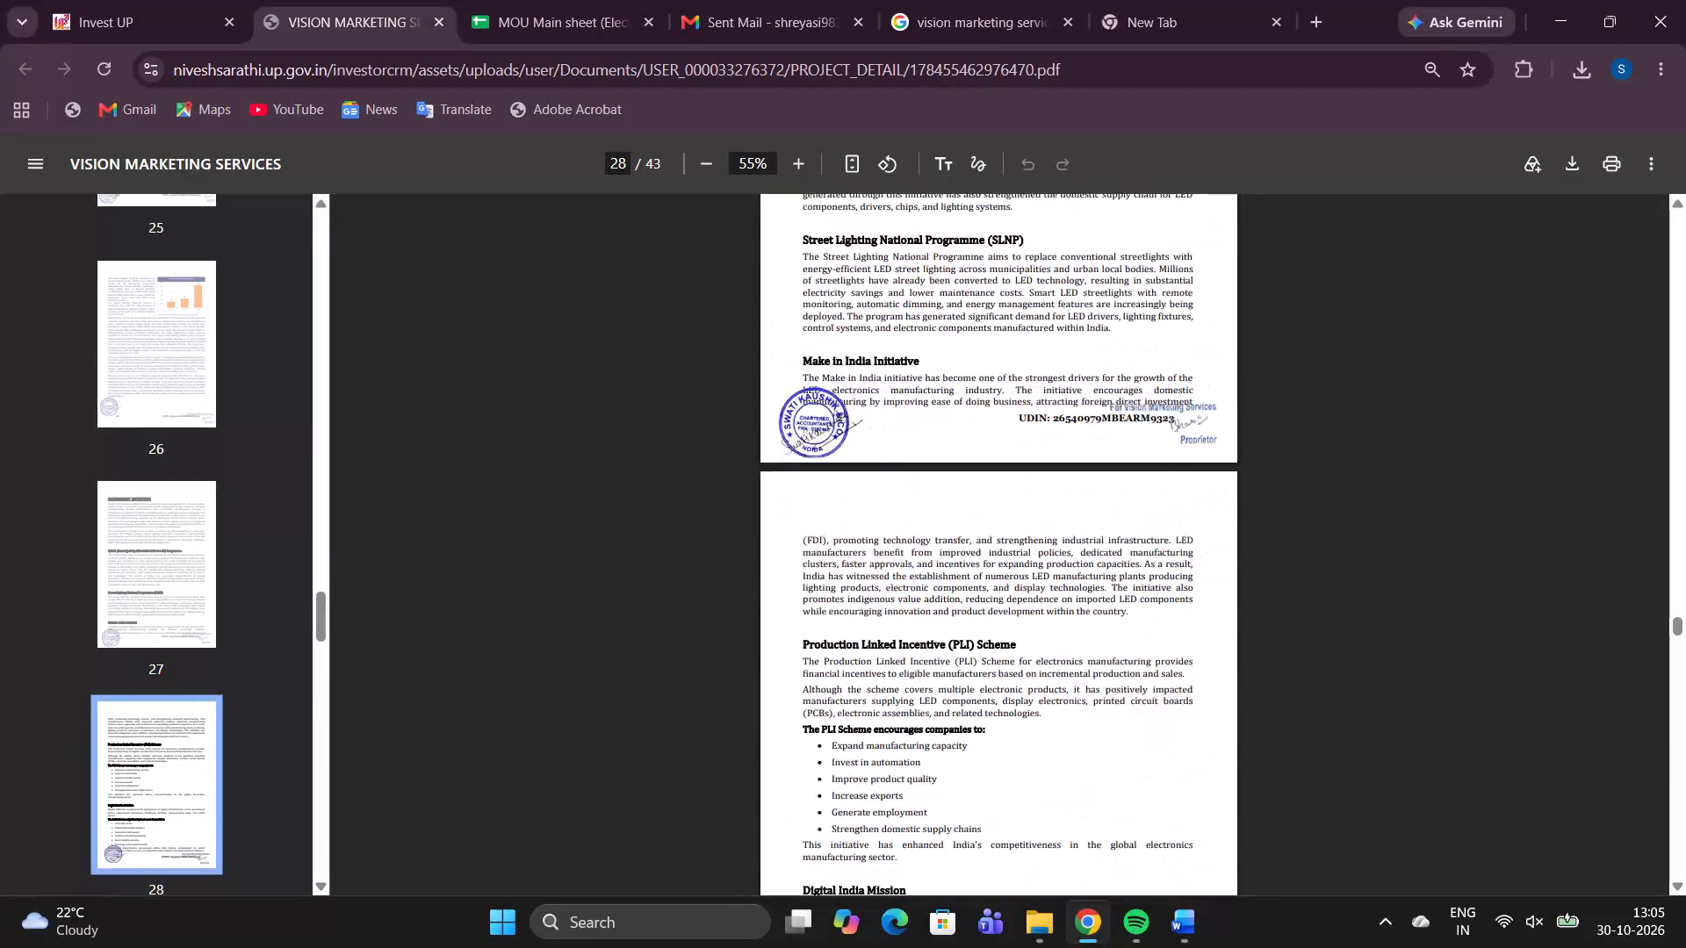
scroll(960, 458, "down", 9)
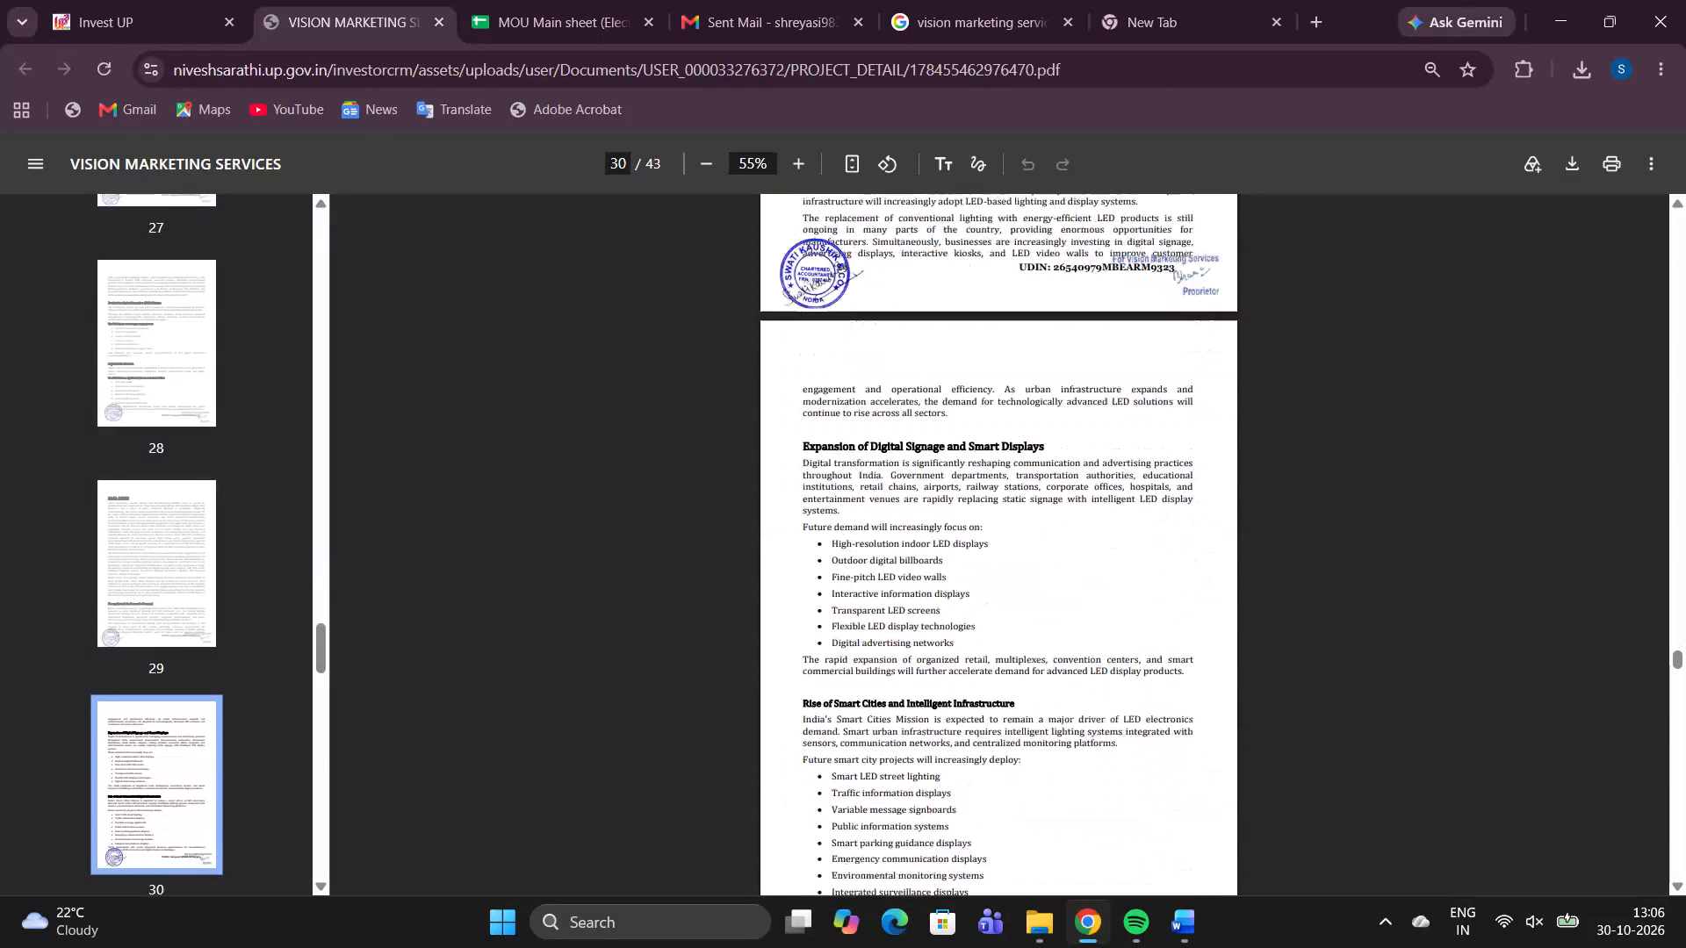
Skim the DPR's second Feasibility Report through its last page, covering production schedule and capacity, profitability statement and construction phases.
scroll(960, 458, "down", 9)
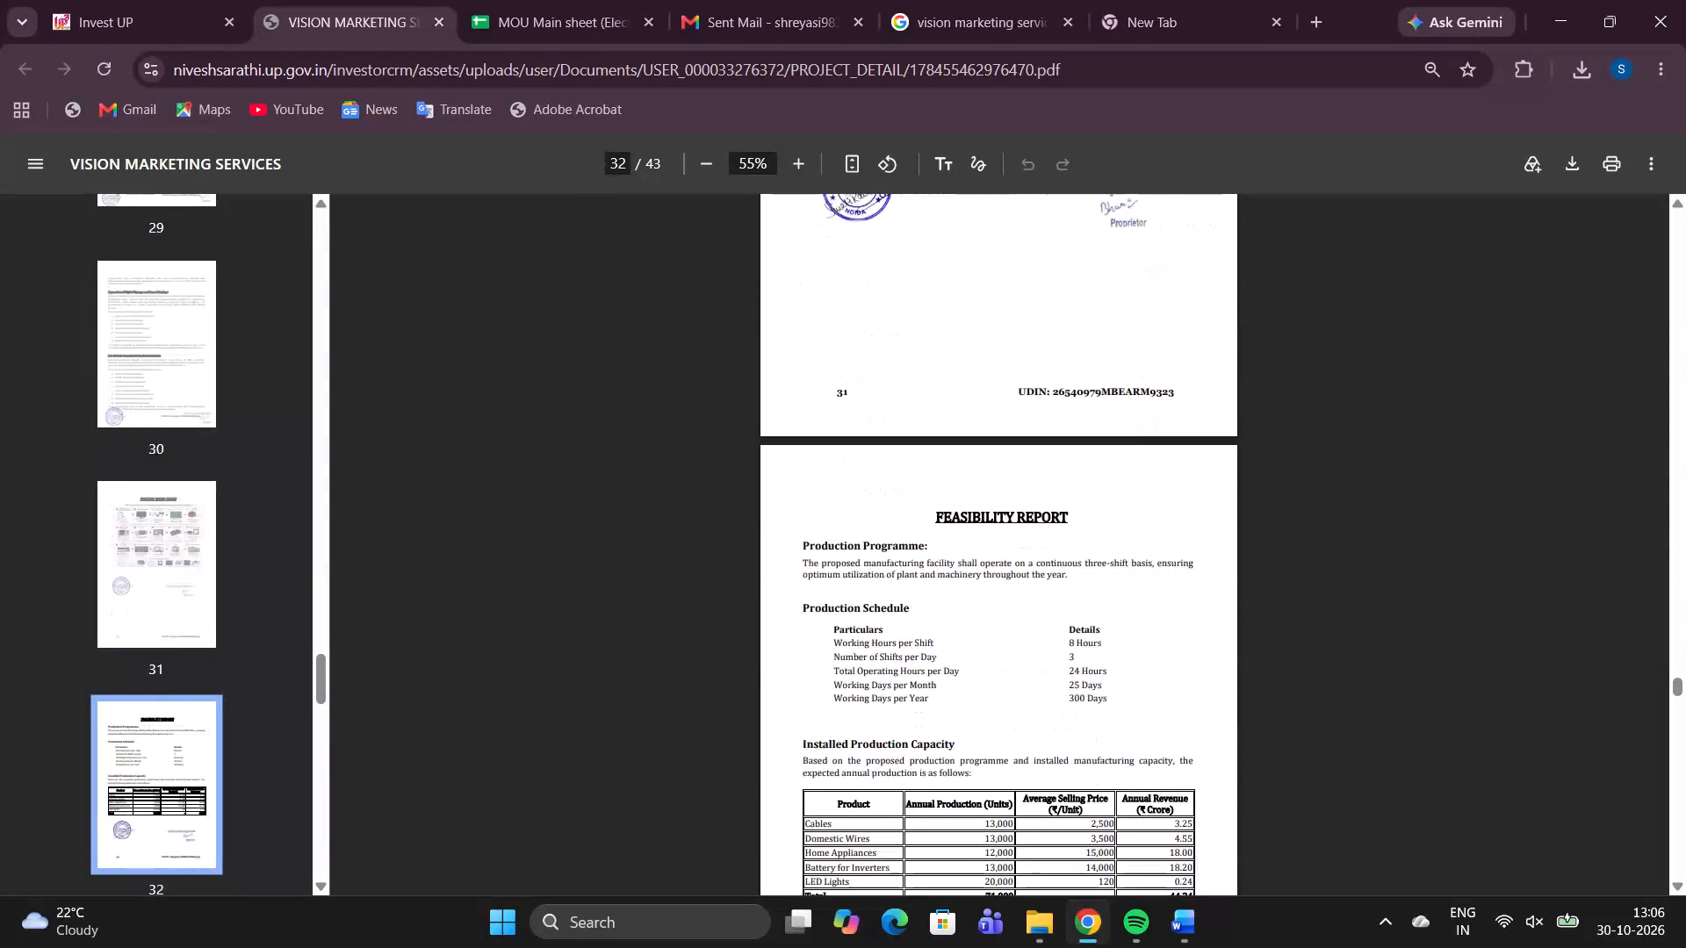
scroll(960, 458, "down", 15)
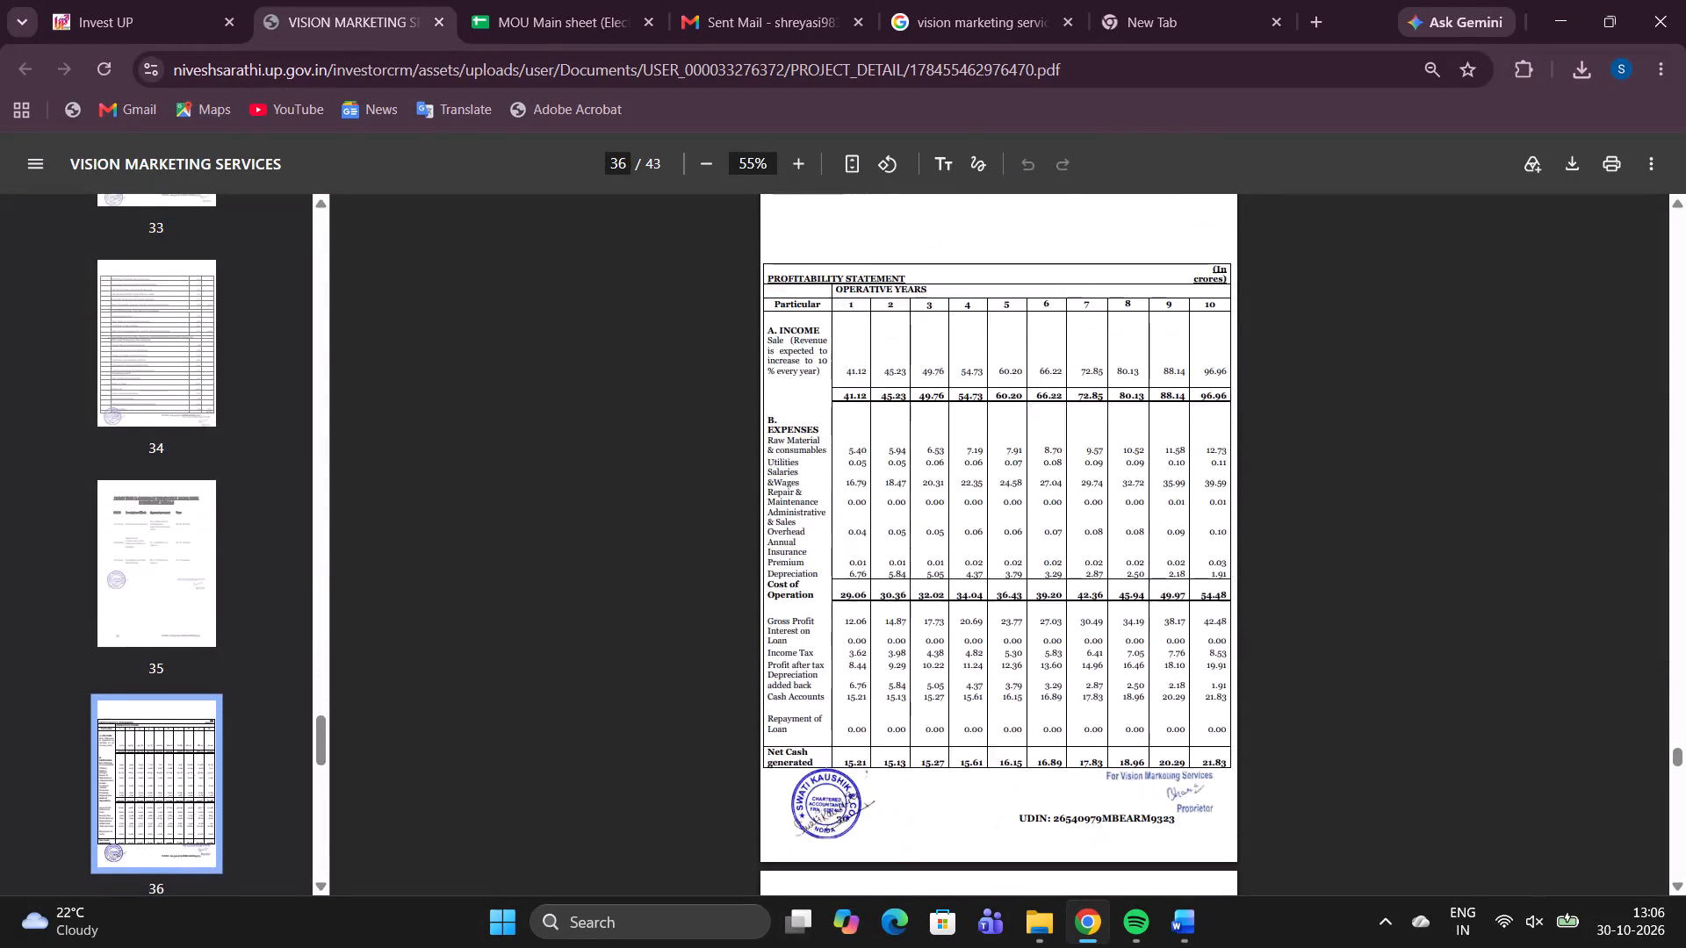
scroll(960, 458, "down", 14)
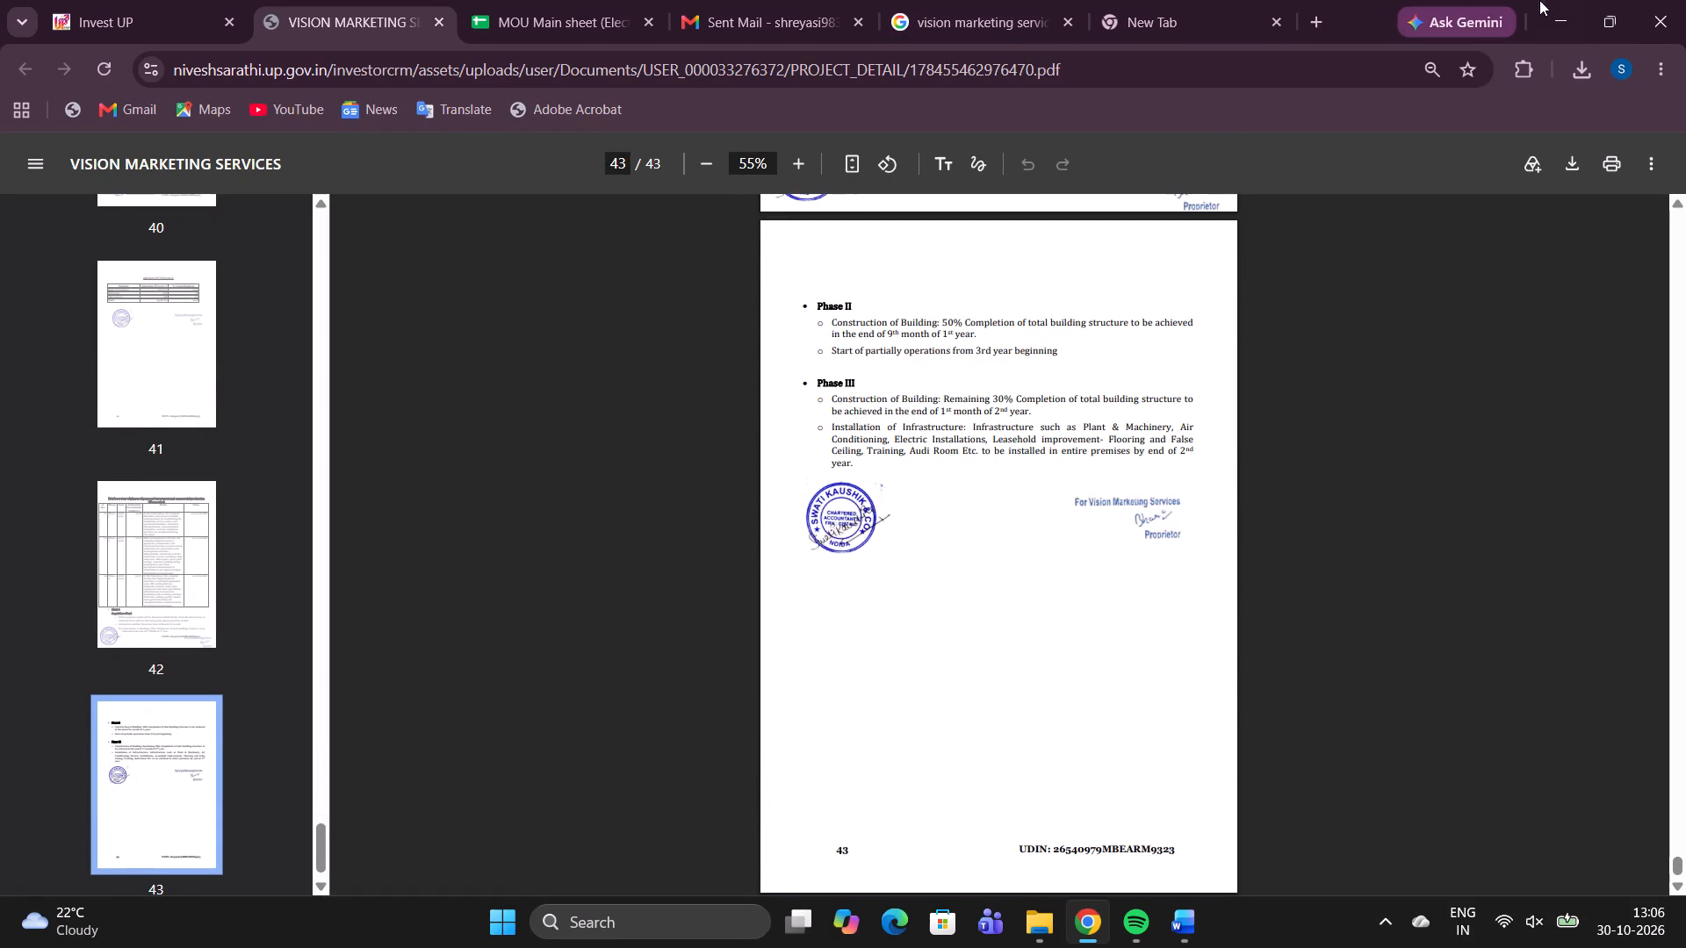
Switch to the Vision Marketing Services one pager in Word and review its company overview, Global Presence and India Presence sections.
left_click(1539, 3)
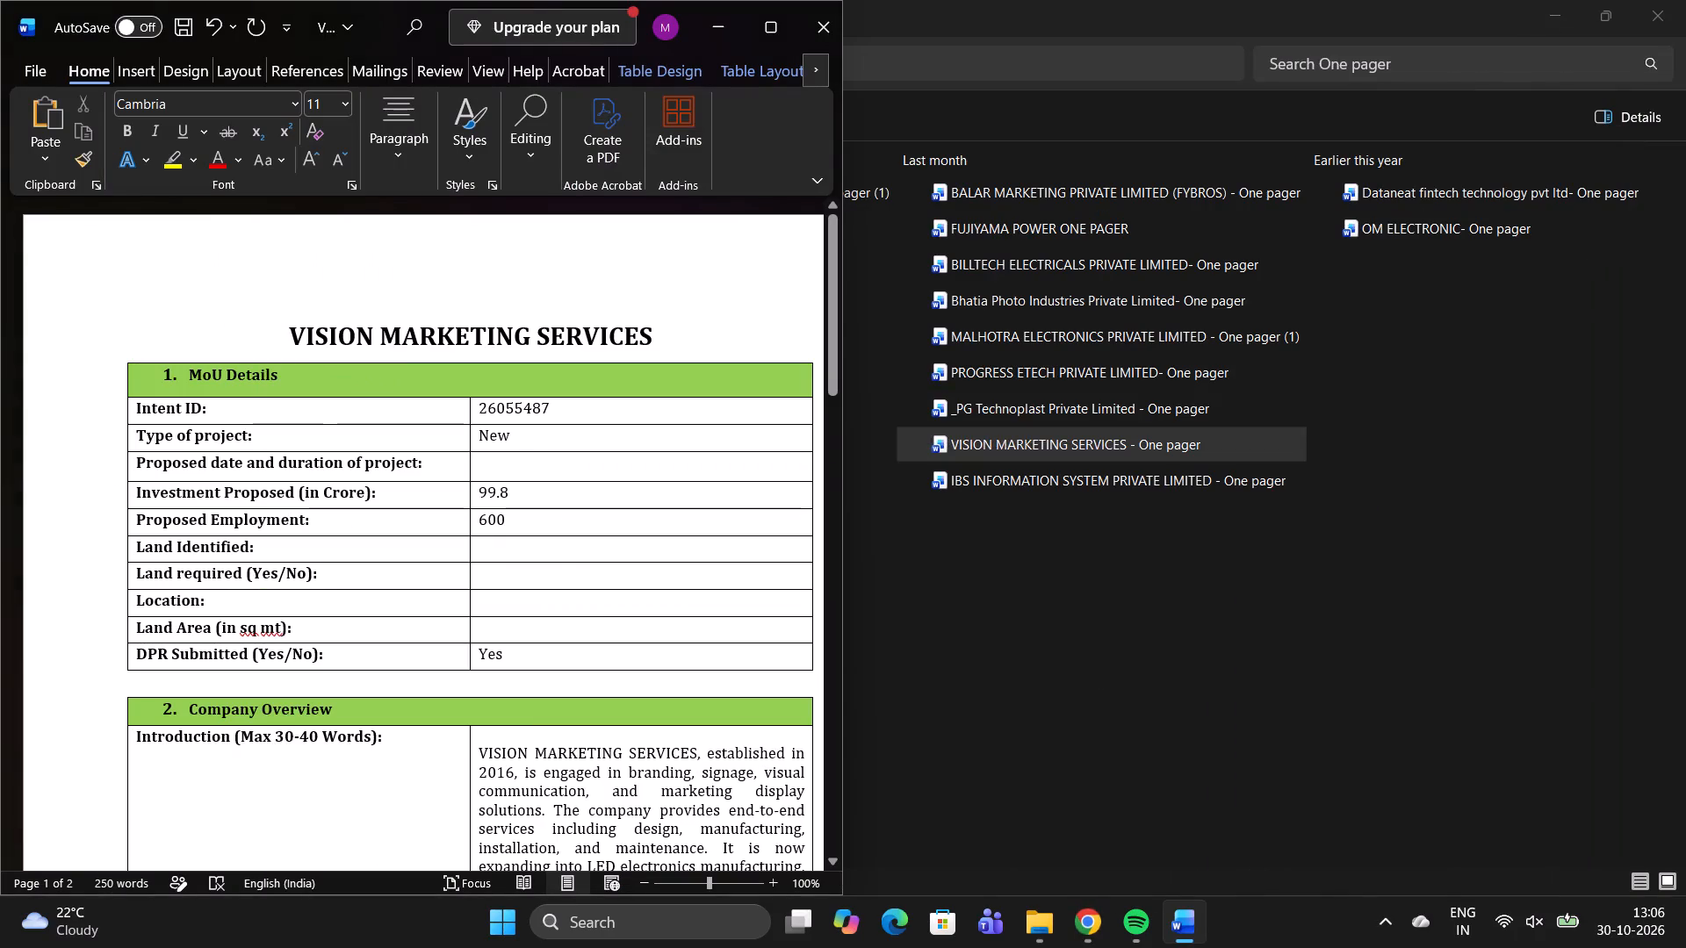
scroll(542, 779, "down", 4)
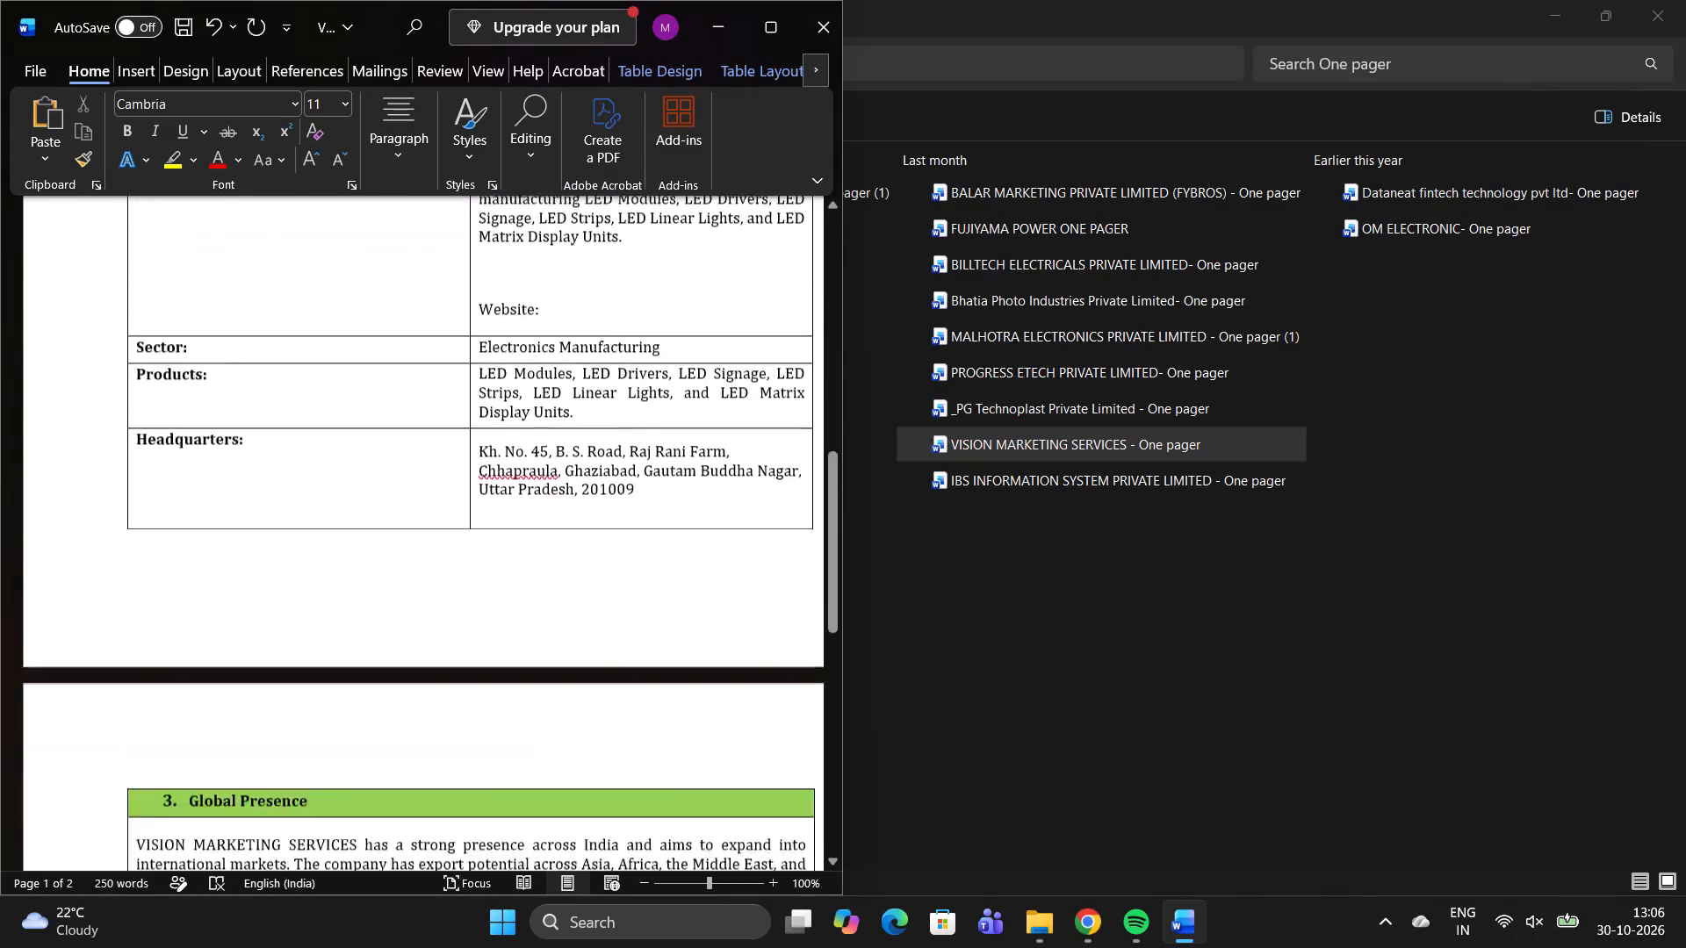
scroll(542, 779, "down", 1)
scroll(542, 779, "up", 1)
scroll(542, 779, "down", 1)
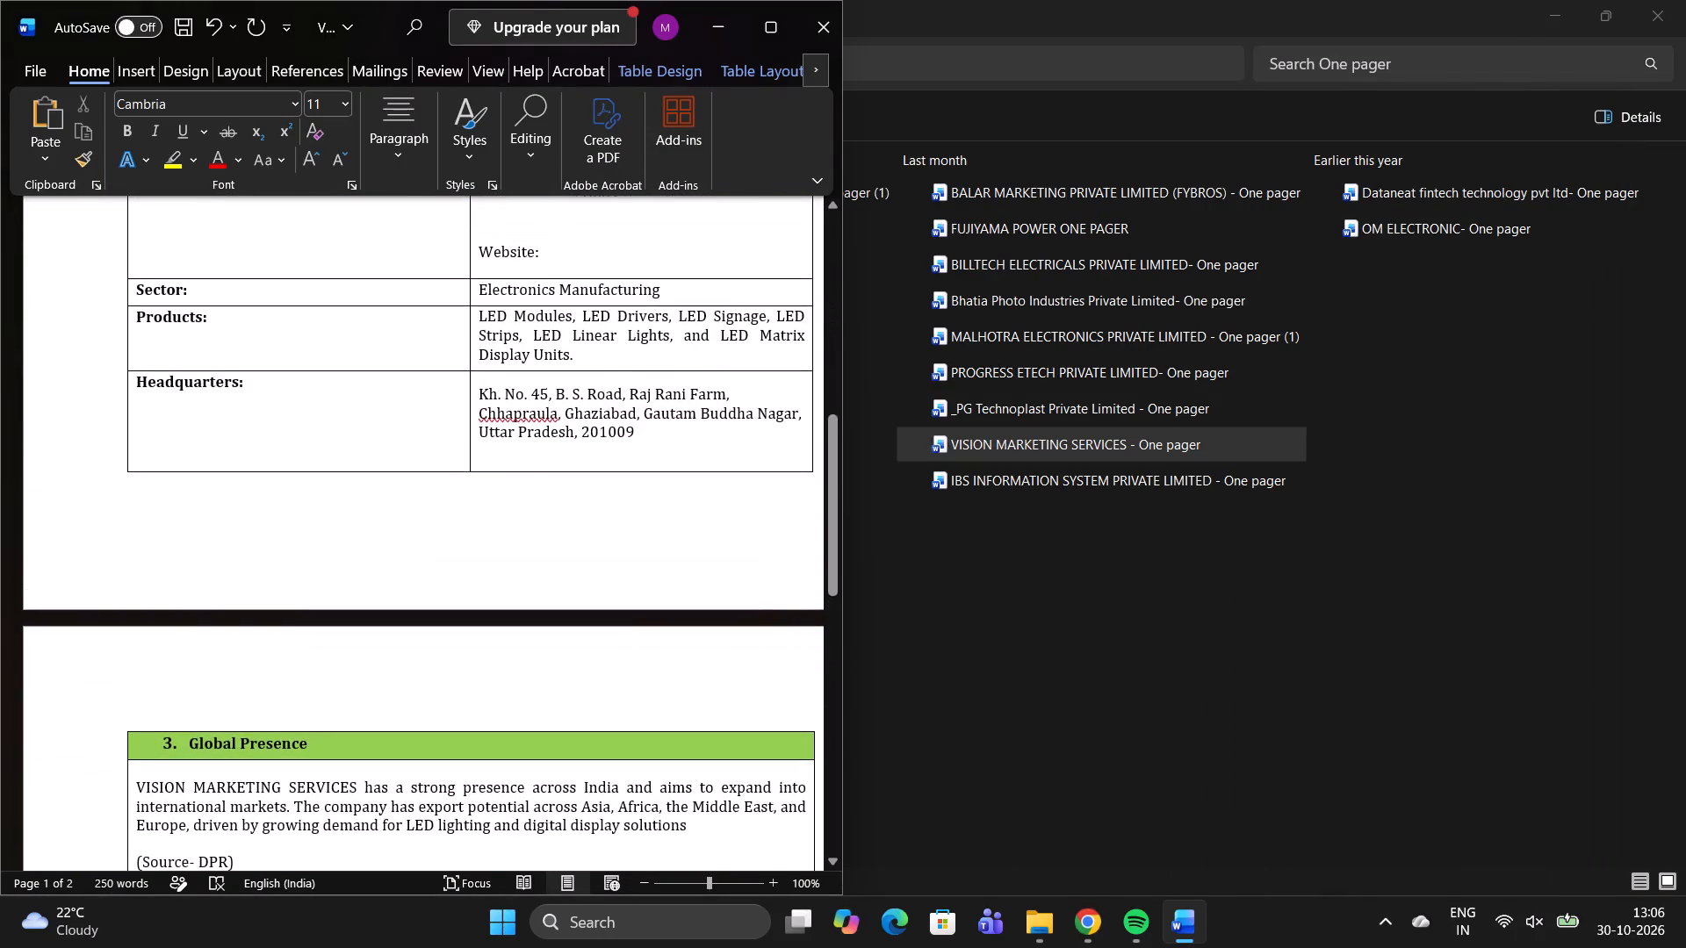
scroll(542, 779, "down", 1)
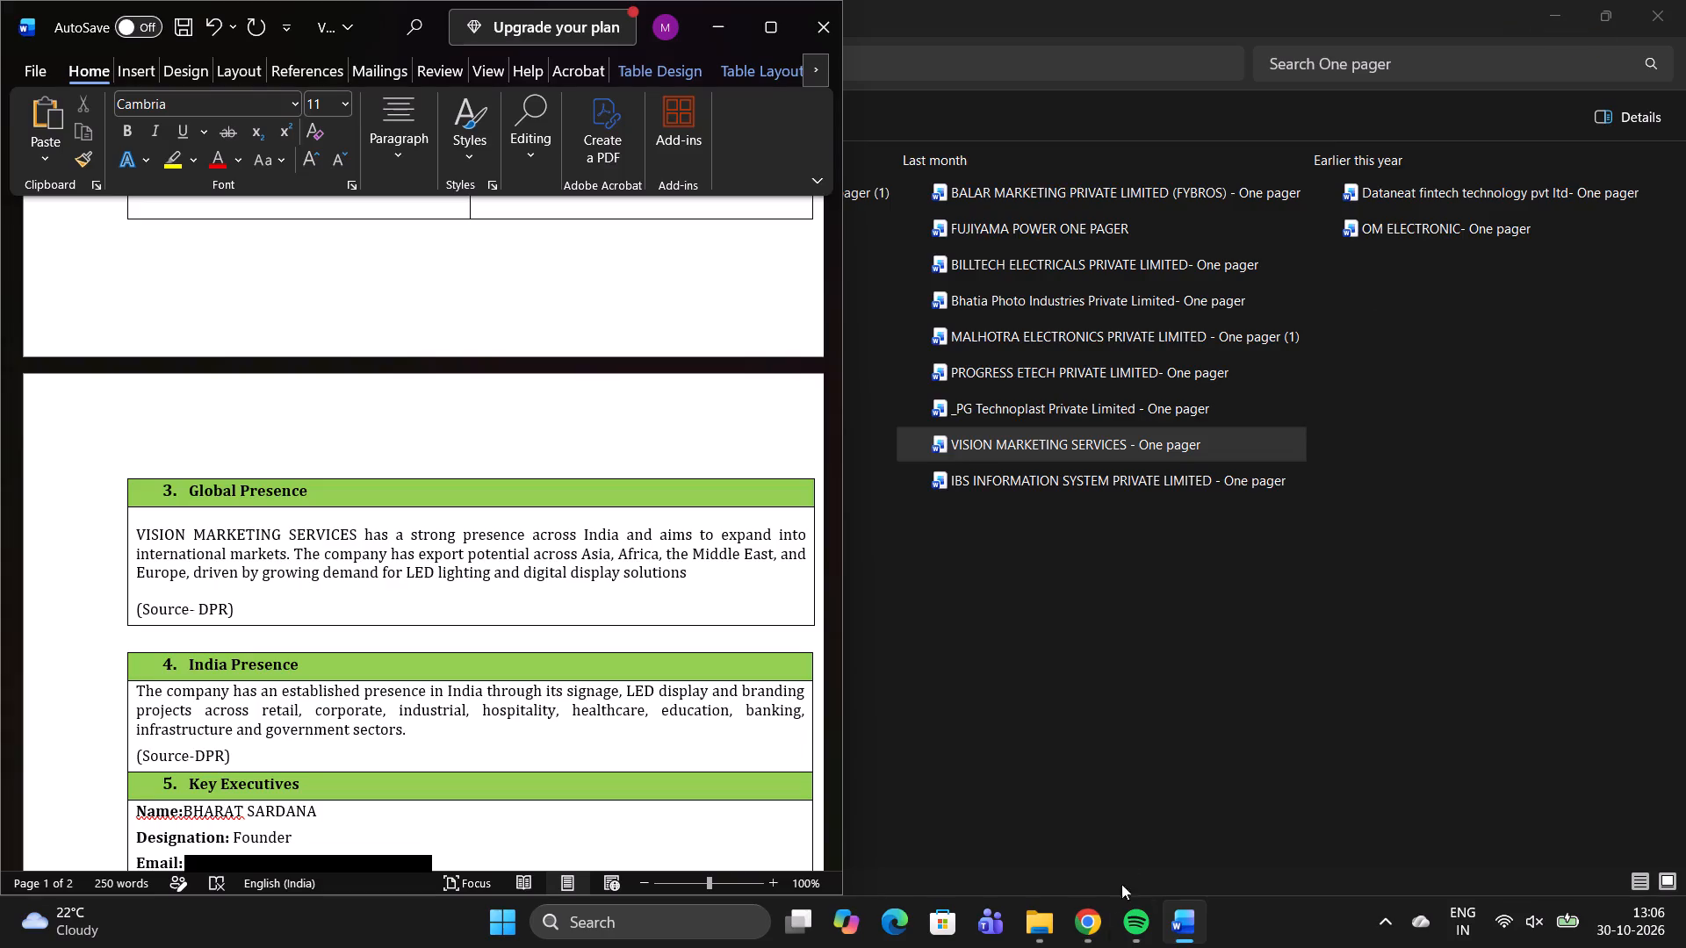
Switch to Chrome and check the Google results for "vision marketing services website" for the company's own site.
left_click(1086, 854)
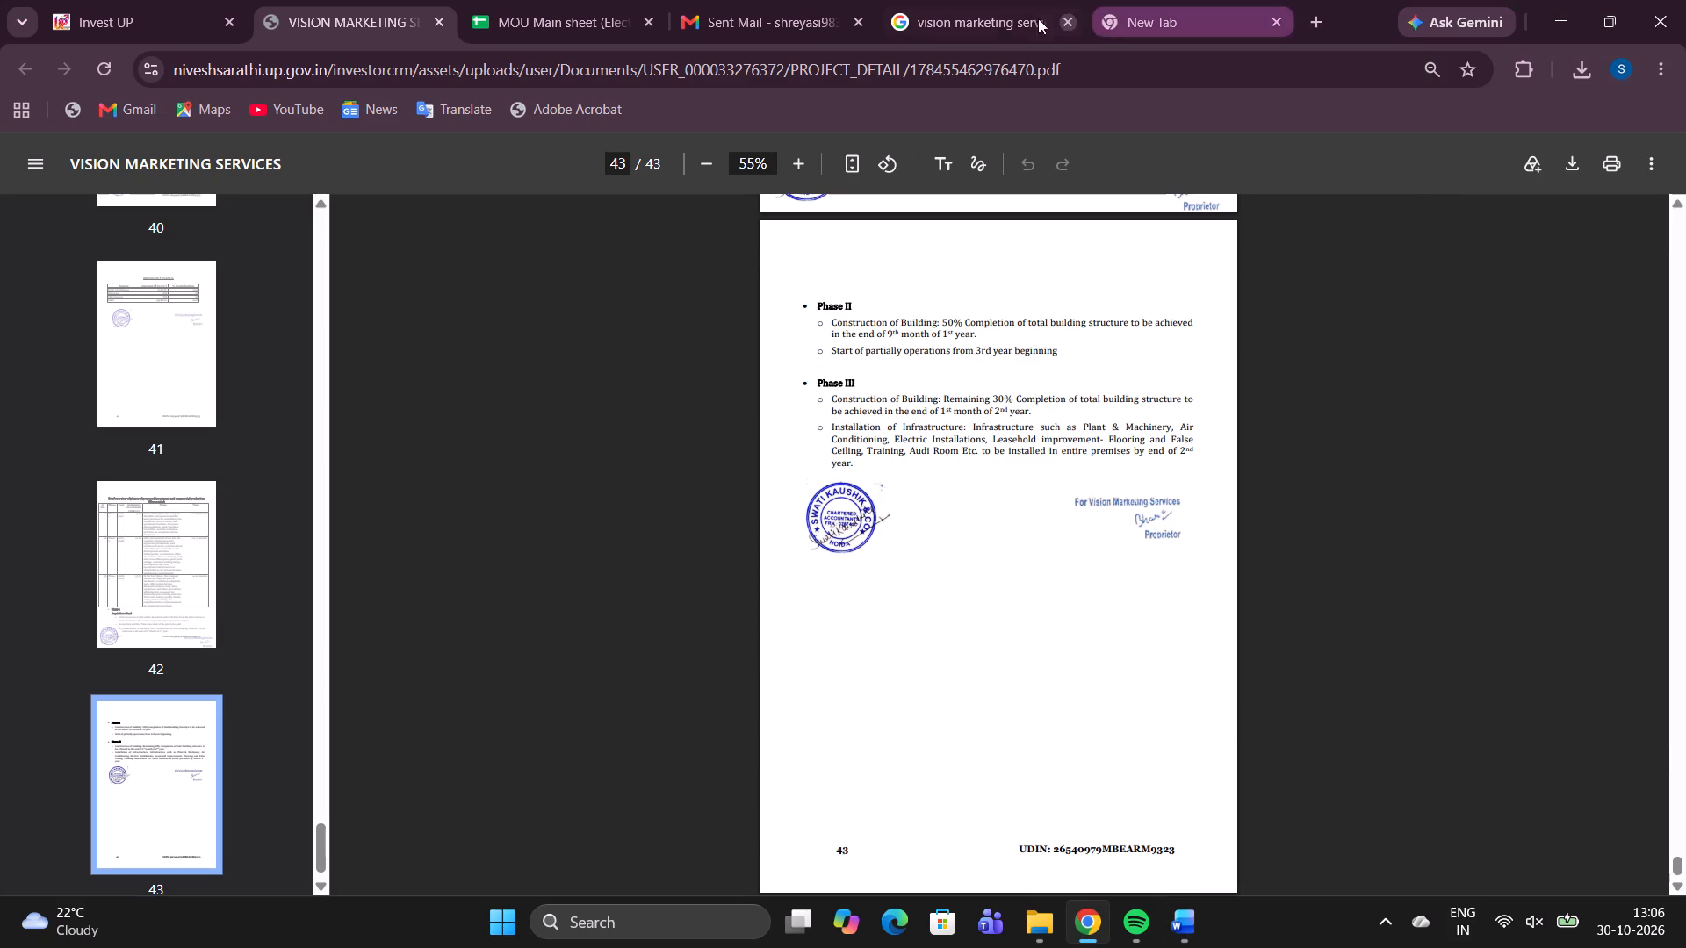
left_click(997, 20)
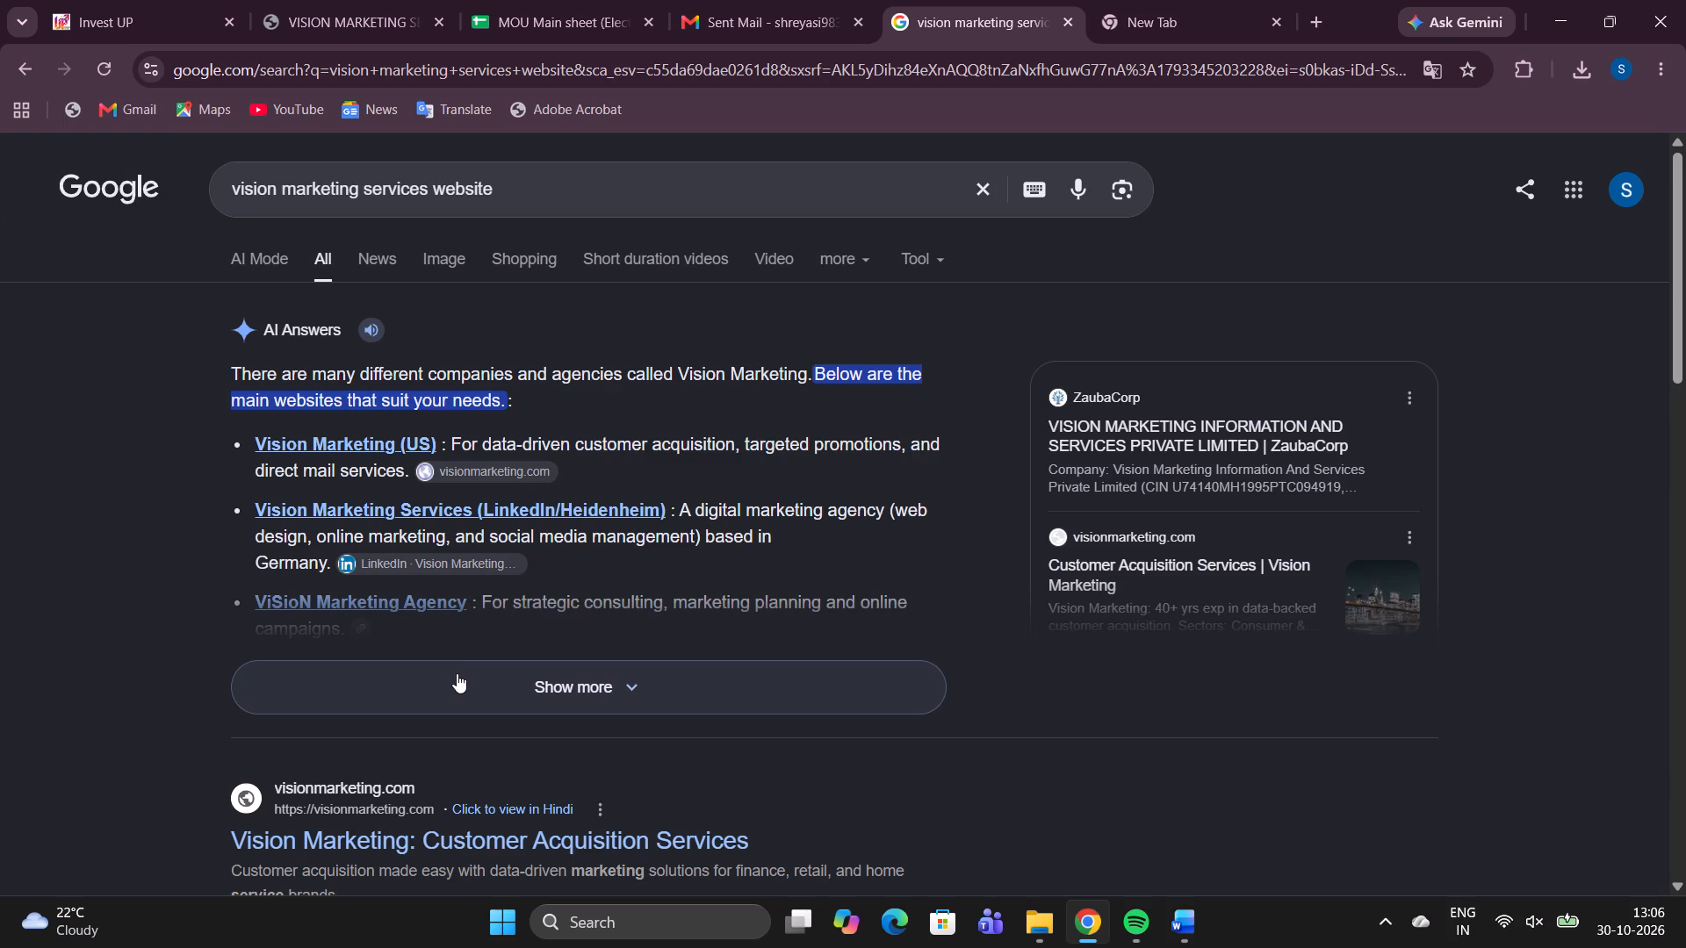
scroll(468, 741, "down", 1)
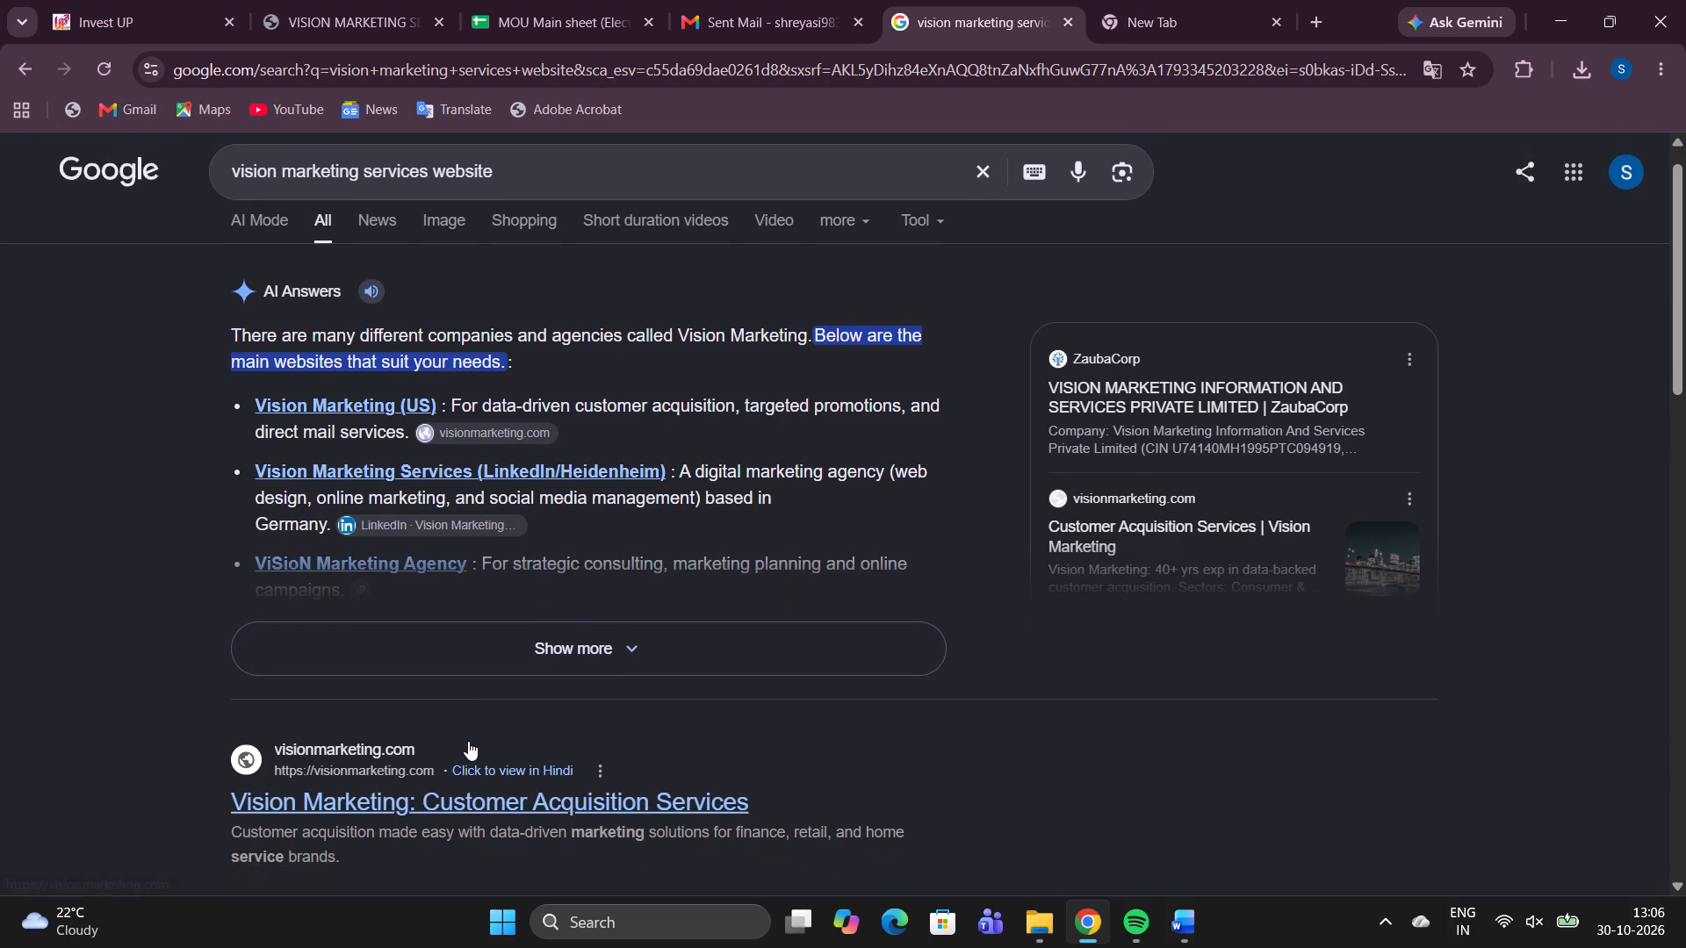
scroll(468, 741, "down", 3)
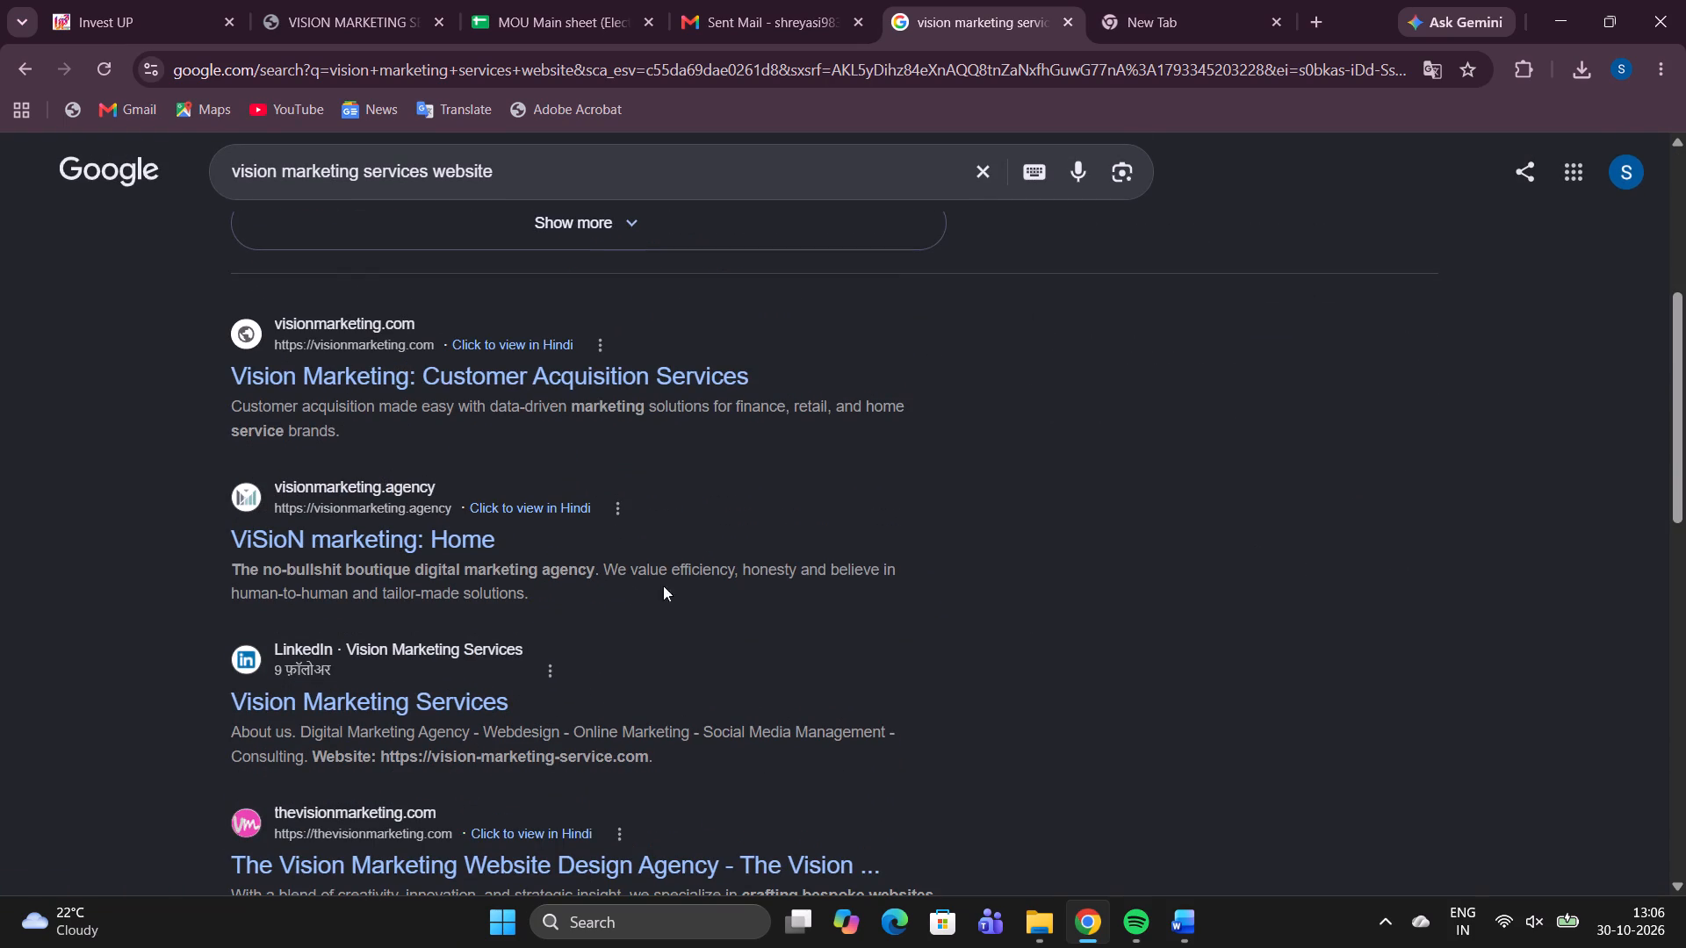
Return to the one pager in Word and enter N/A after the Website label in the company introduction.
left_click(1184, 914)
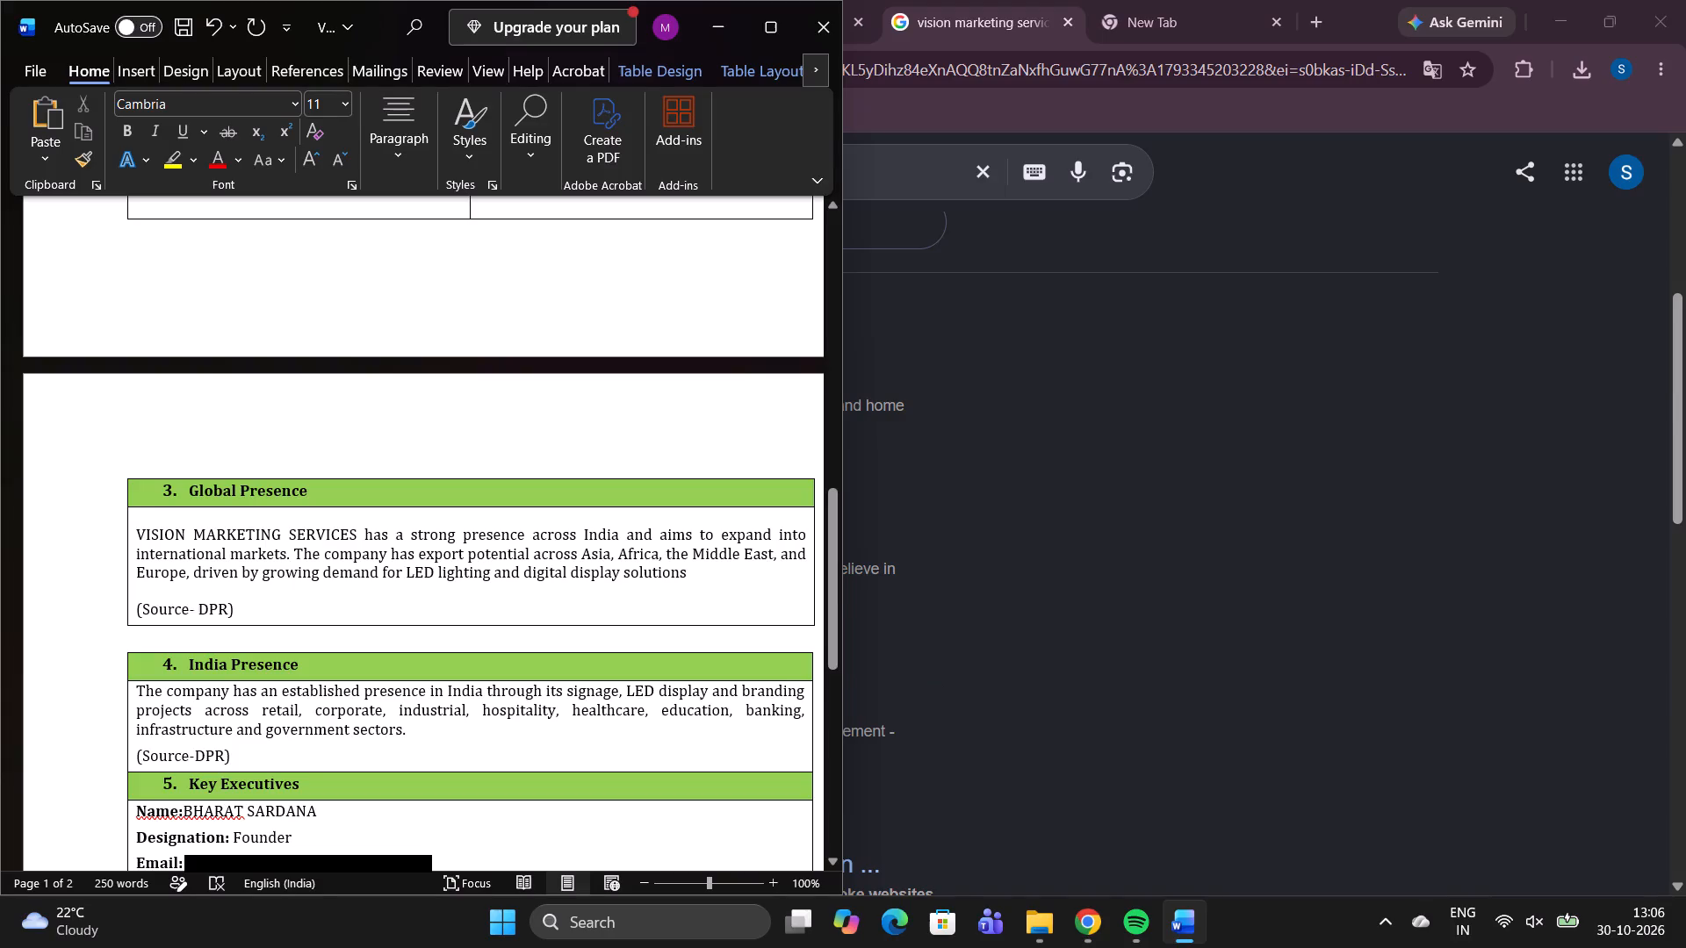
scroll(435, 831, "up", 1)
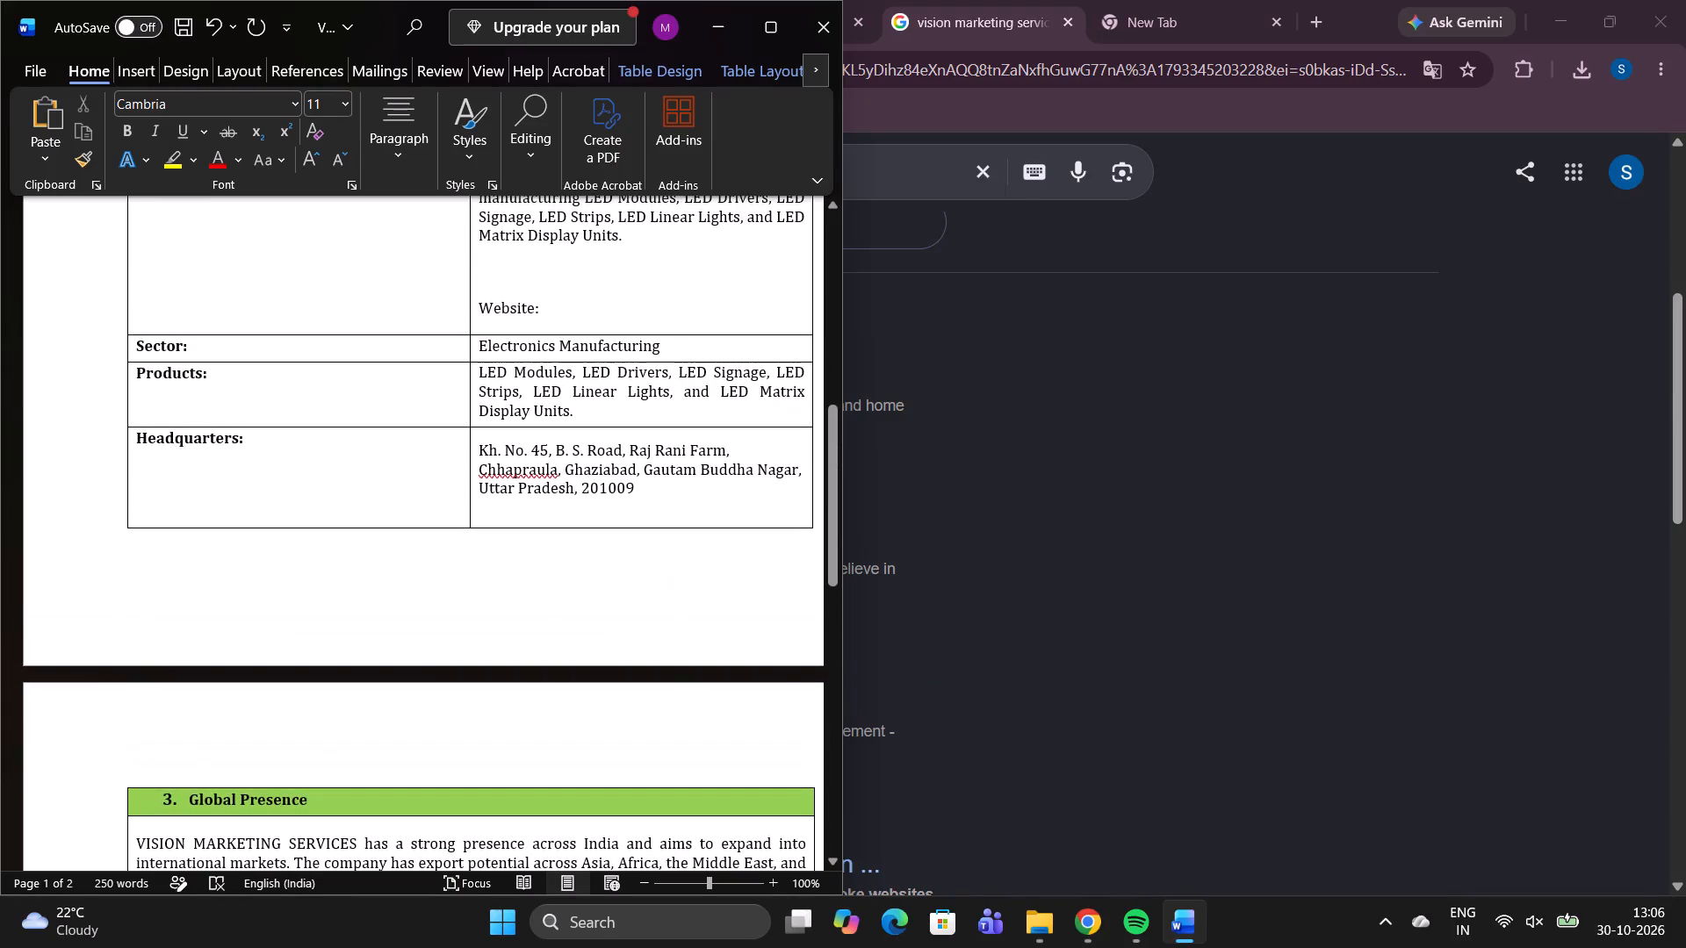
left_click(582, 320)
key("space")
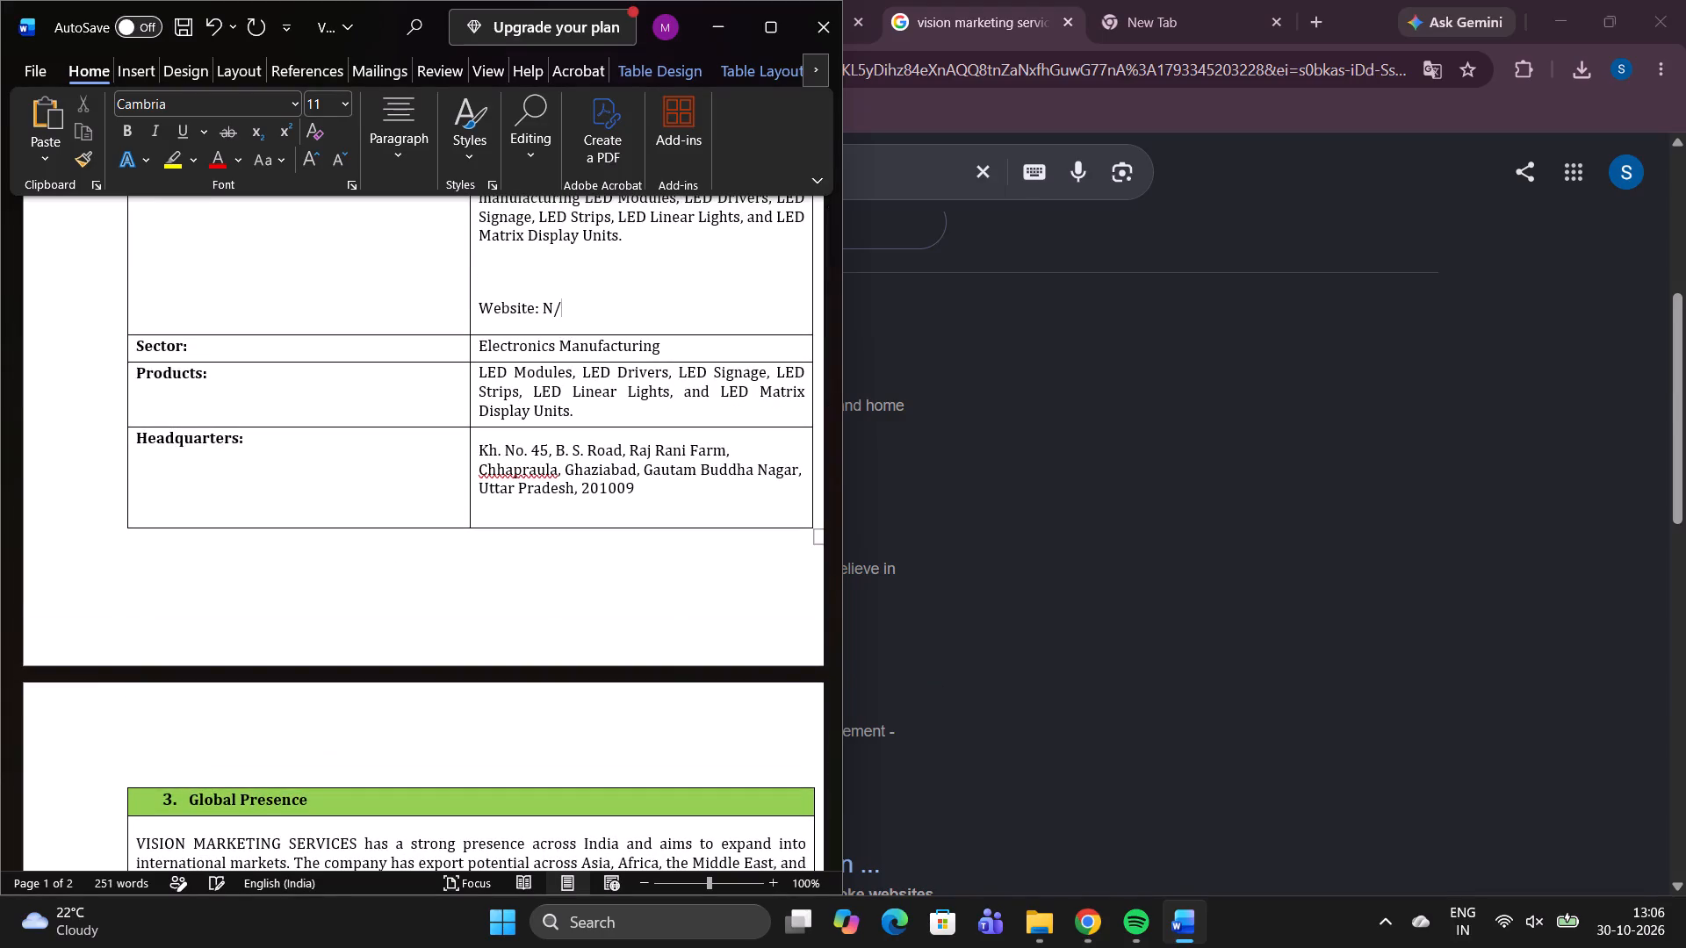
key("a")
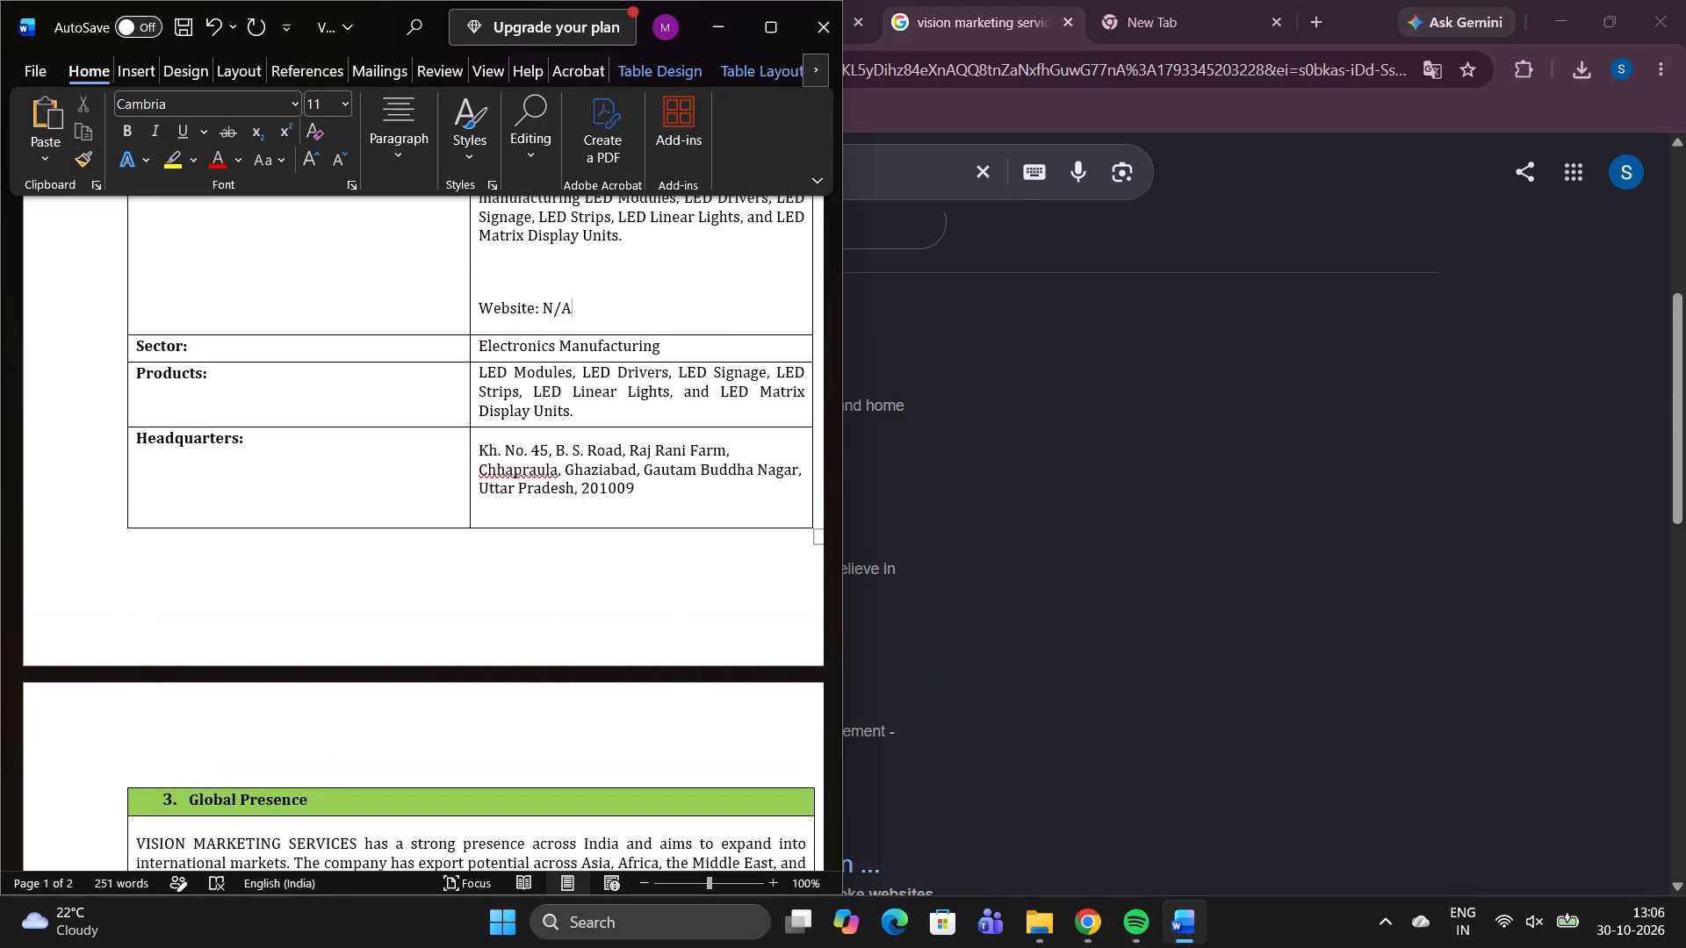
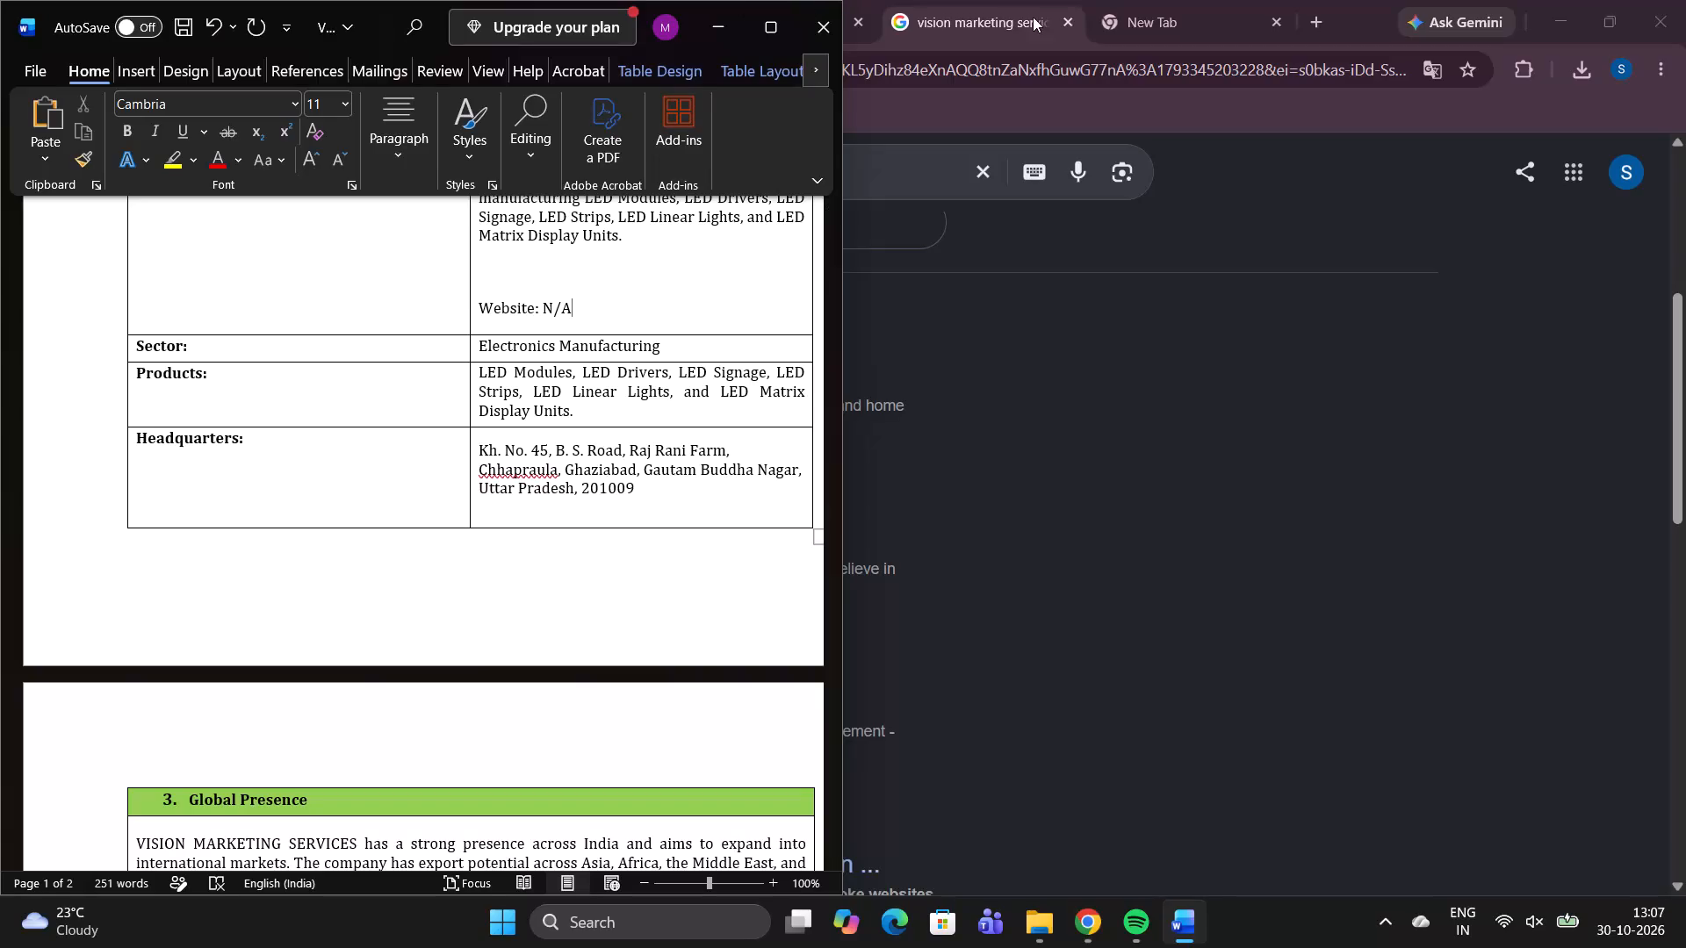
Switch to Chrome and look further down the Google results for Vision Marketing Services' own website.
left_click(711, 32)
scroll(727, 404, "down", 2)
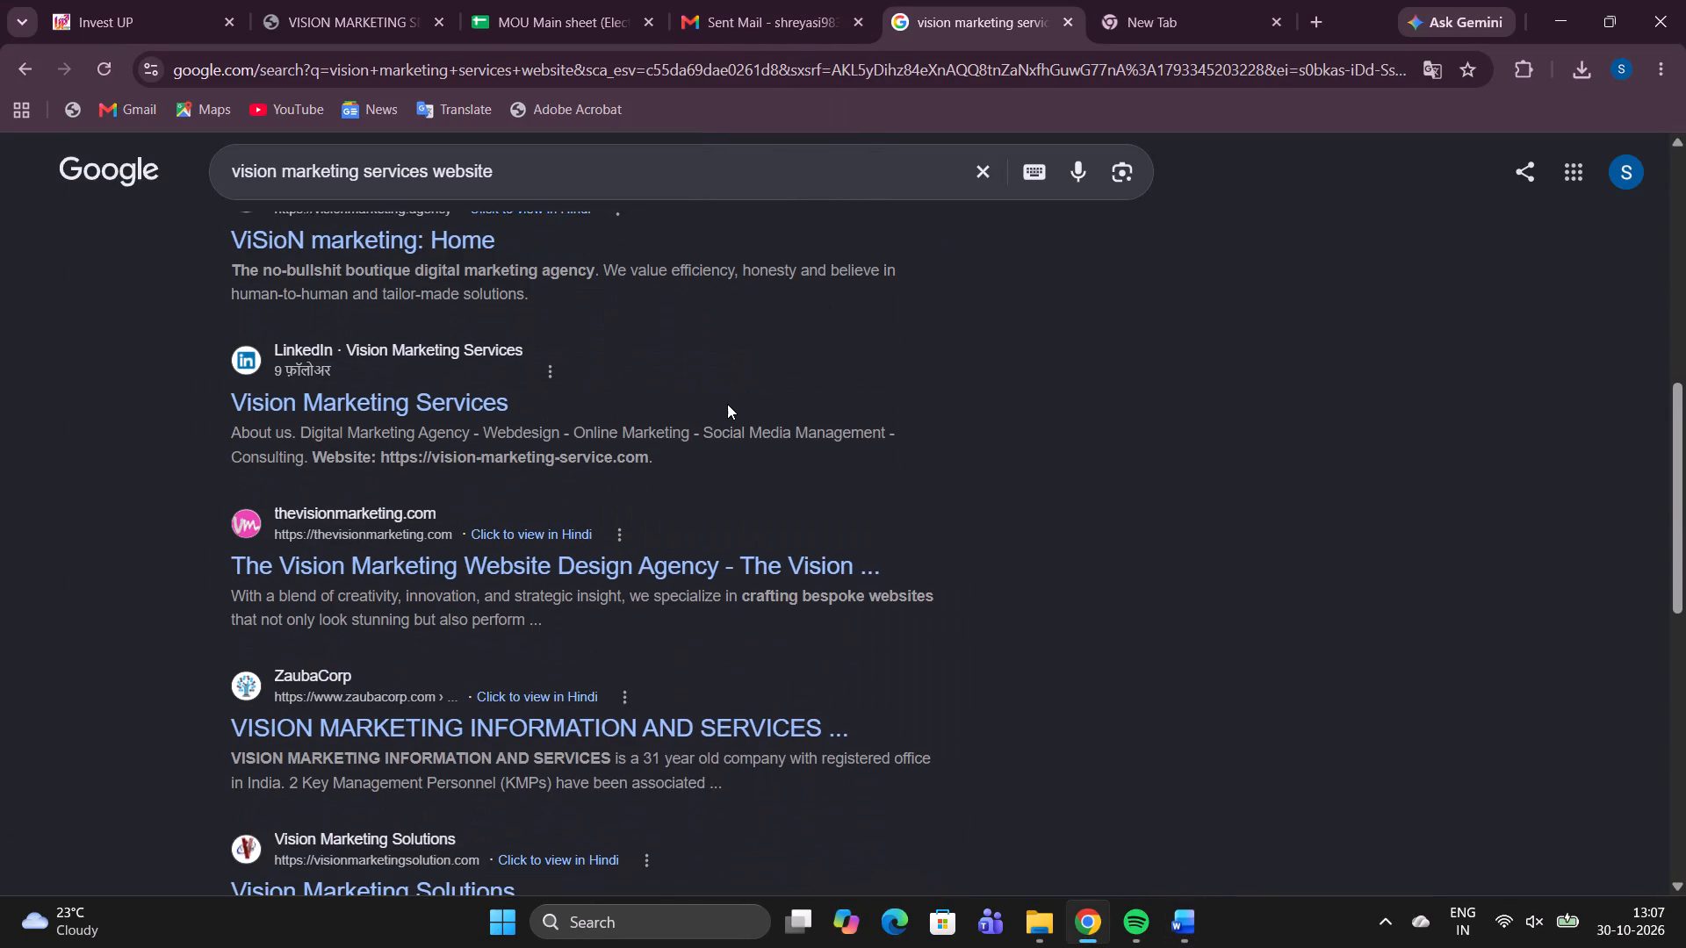
scroll(727, 404, "down", 2)
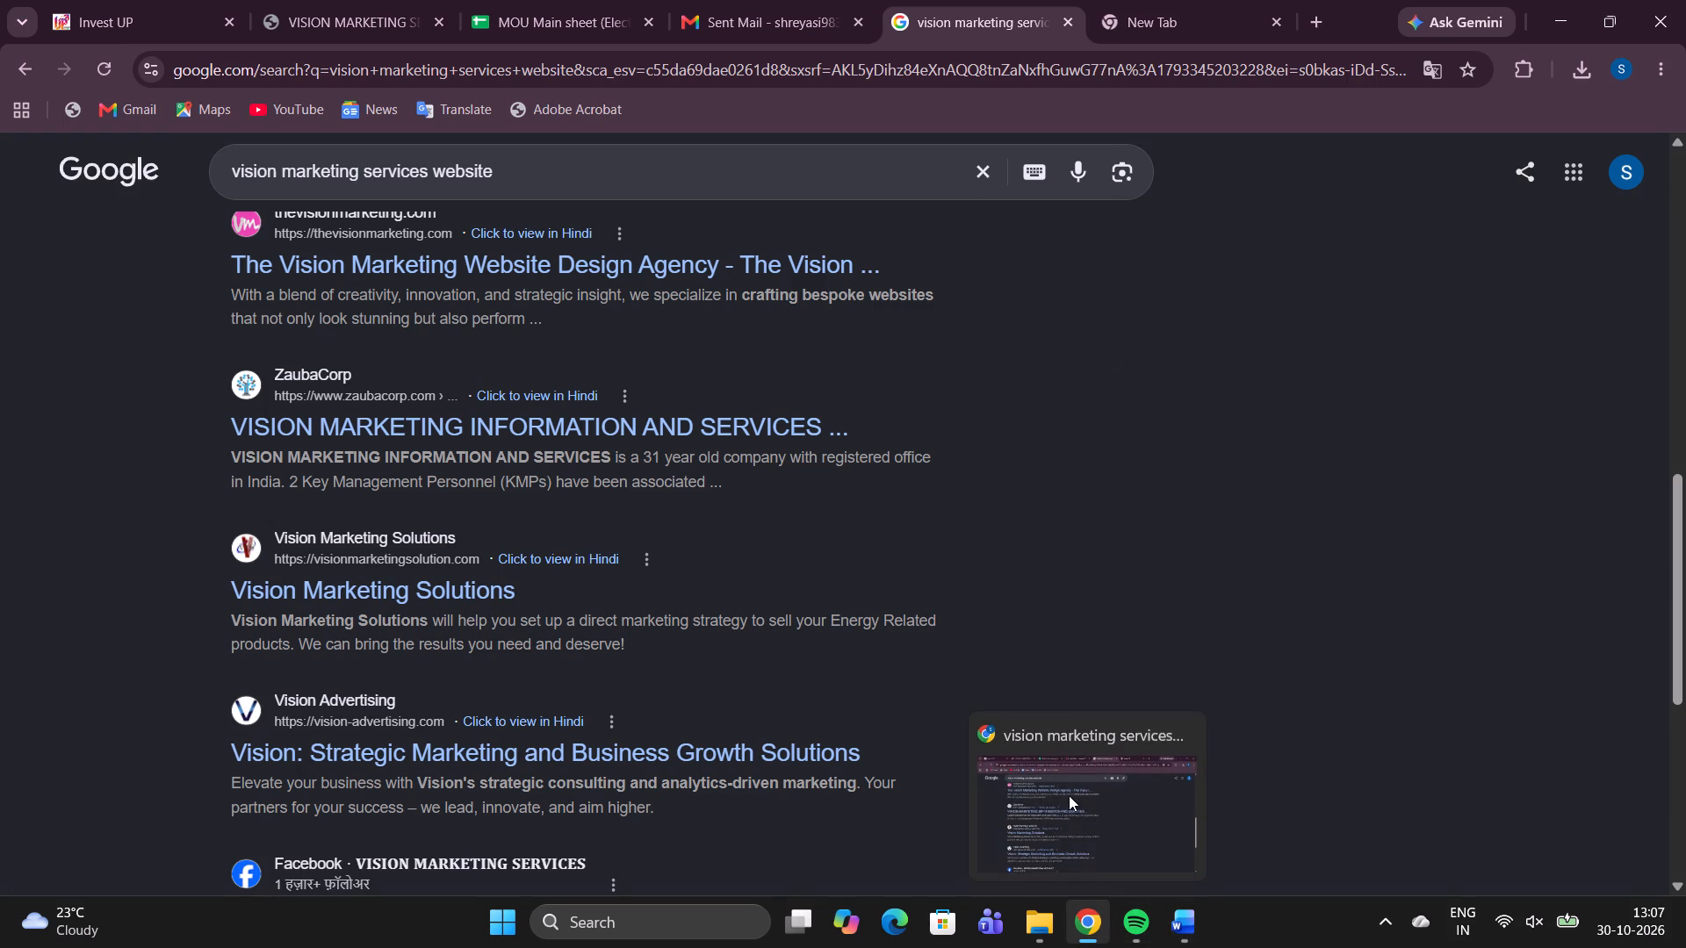
left_click(1066, 788)
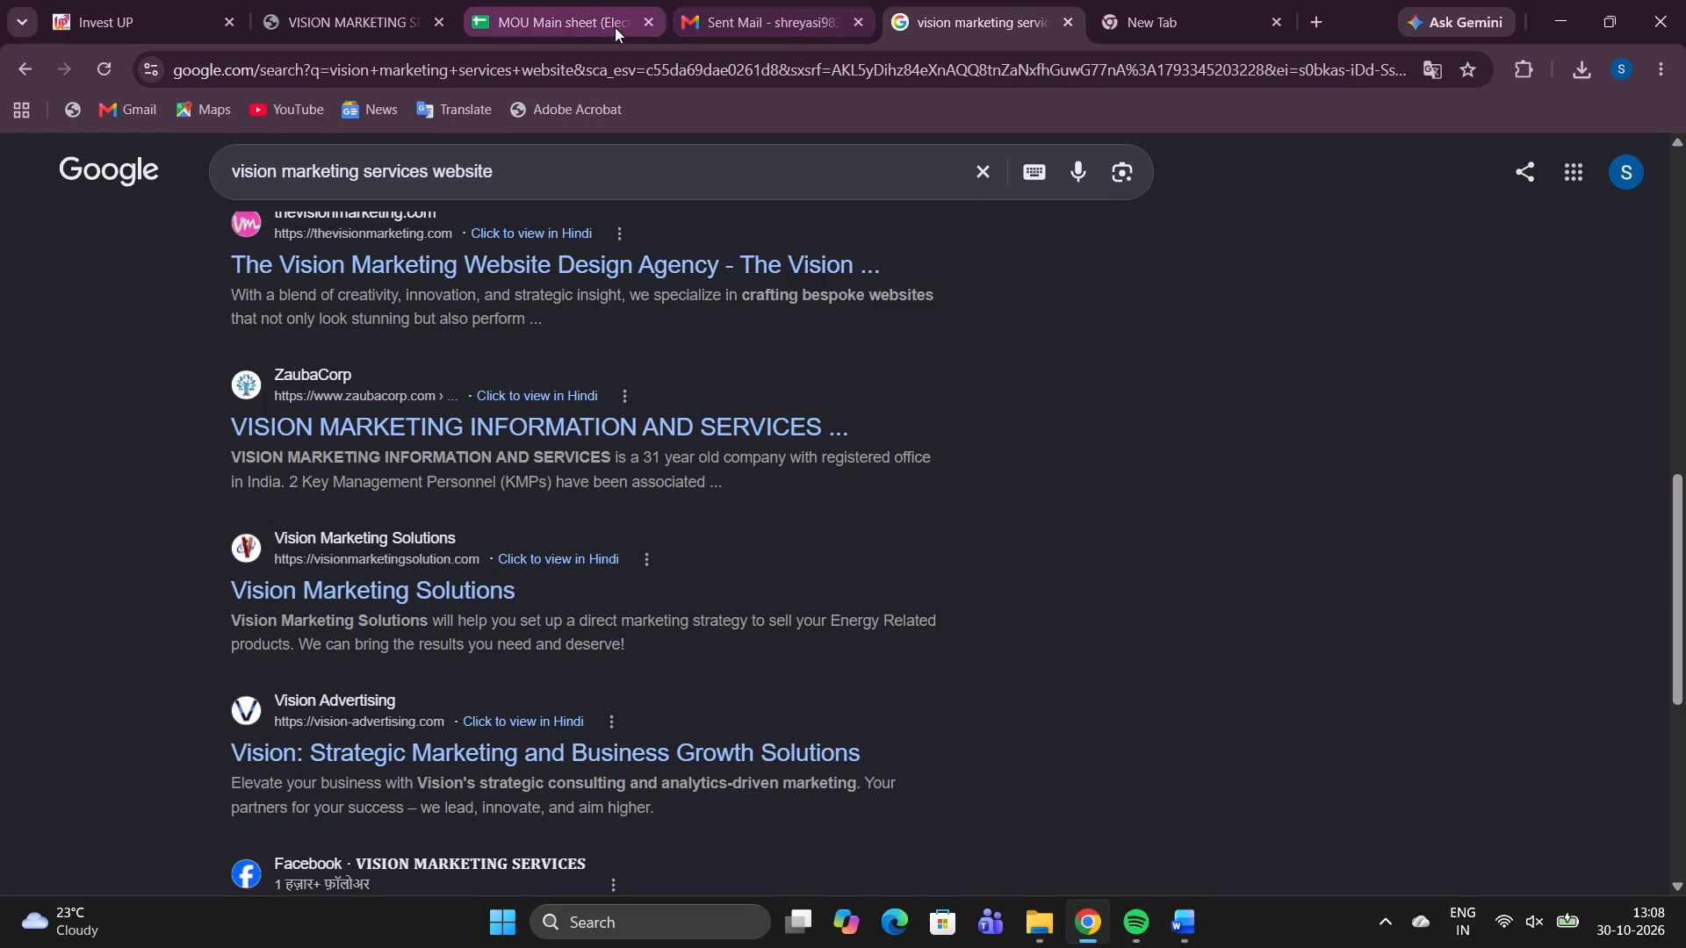
Return to the DPR's cover page and examine the proposed project location and applied plot area.
left_click(343, 28)
scroll(762, 419, "up", 3)
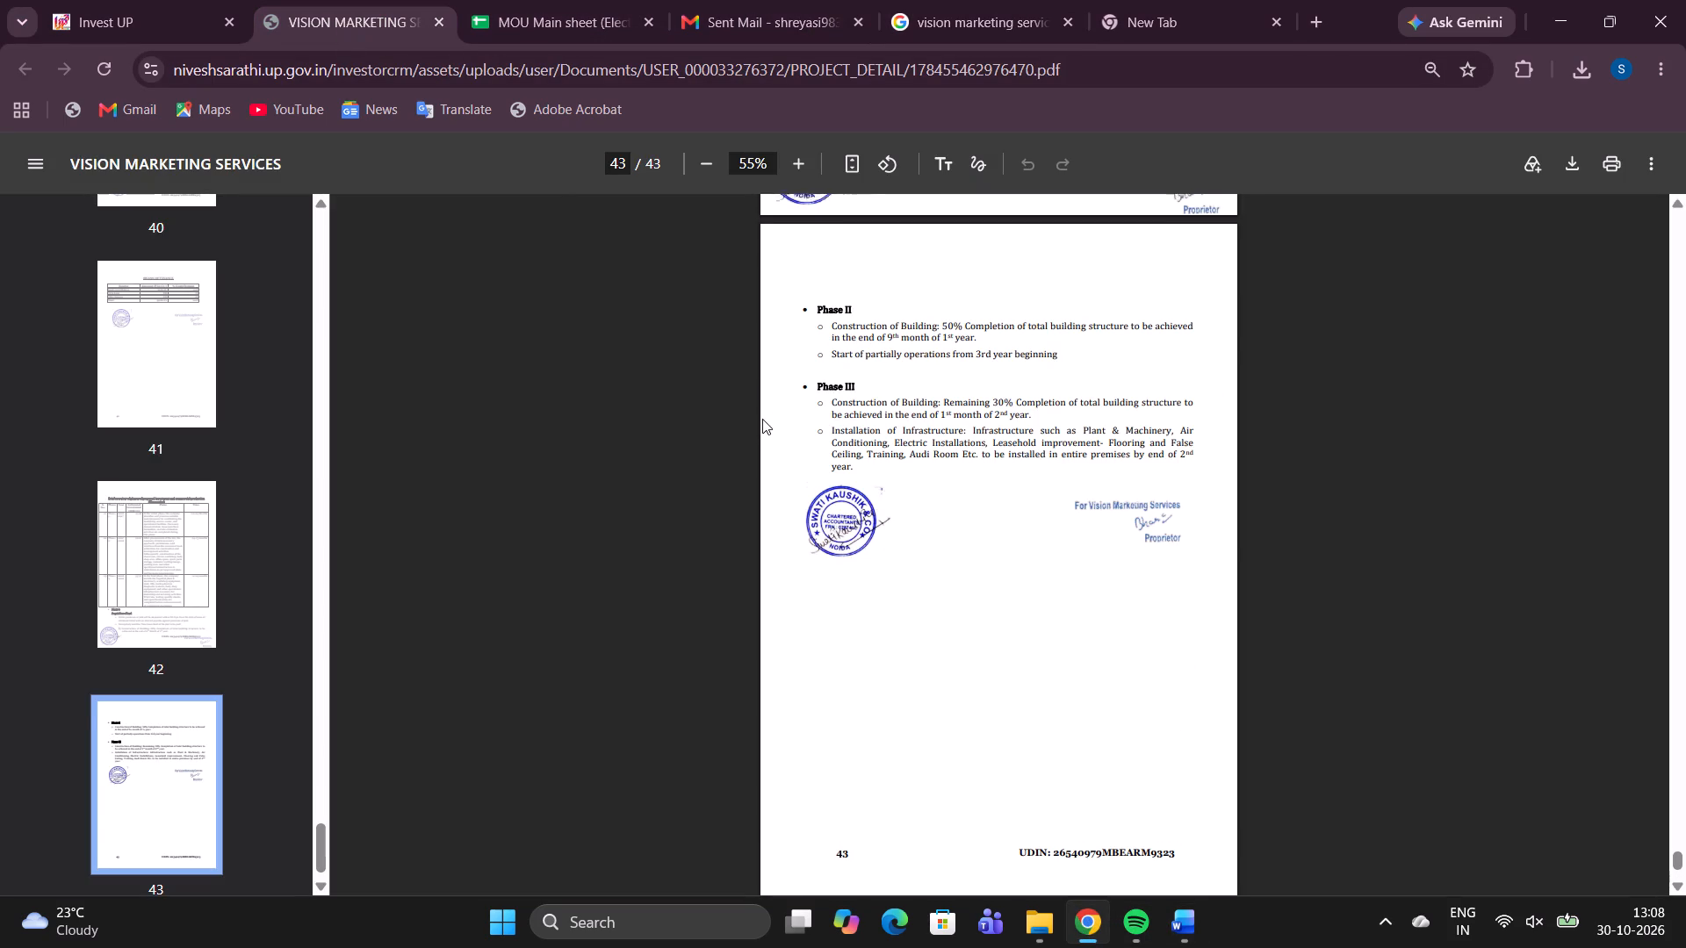
scroll(762, 419, "up", 20)
scroll(762, 419, "up", 19)
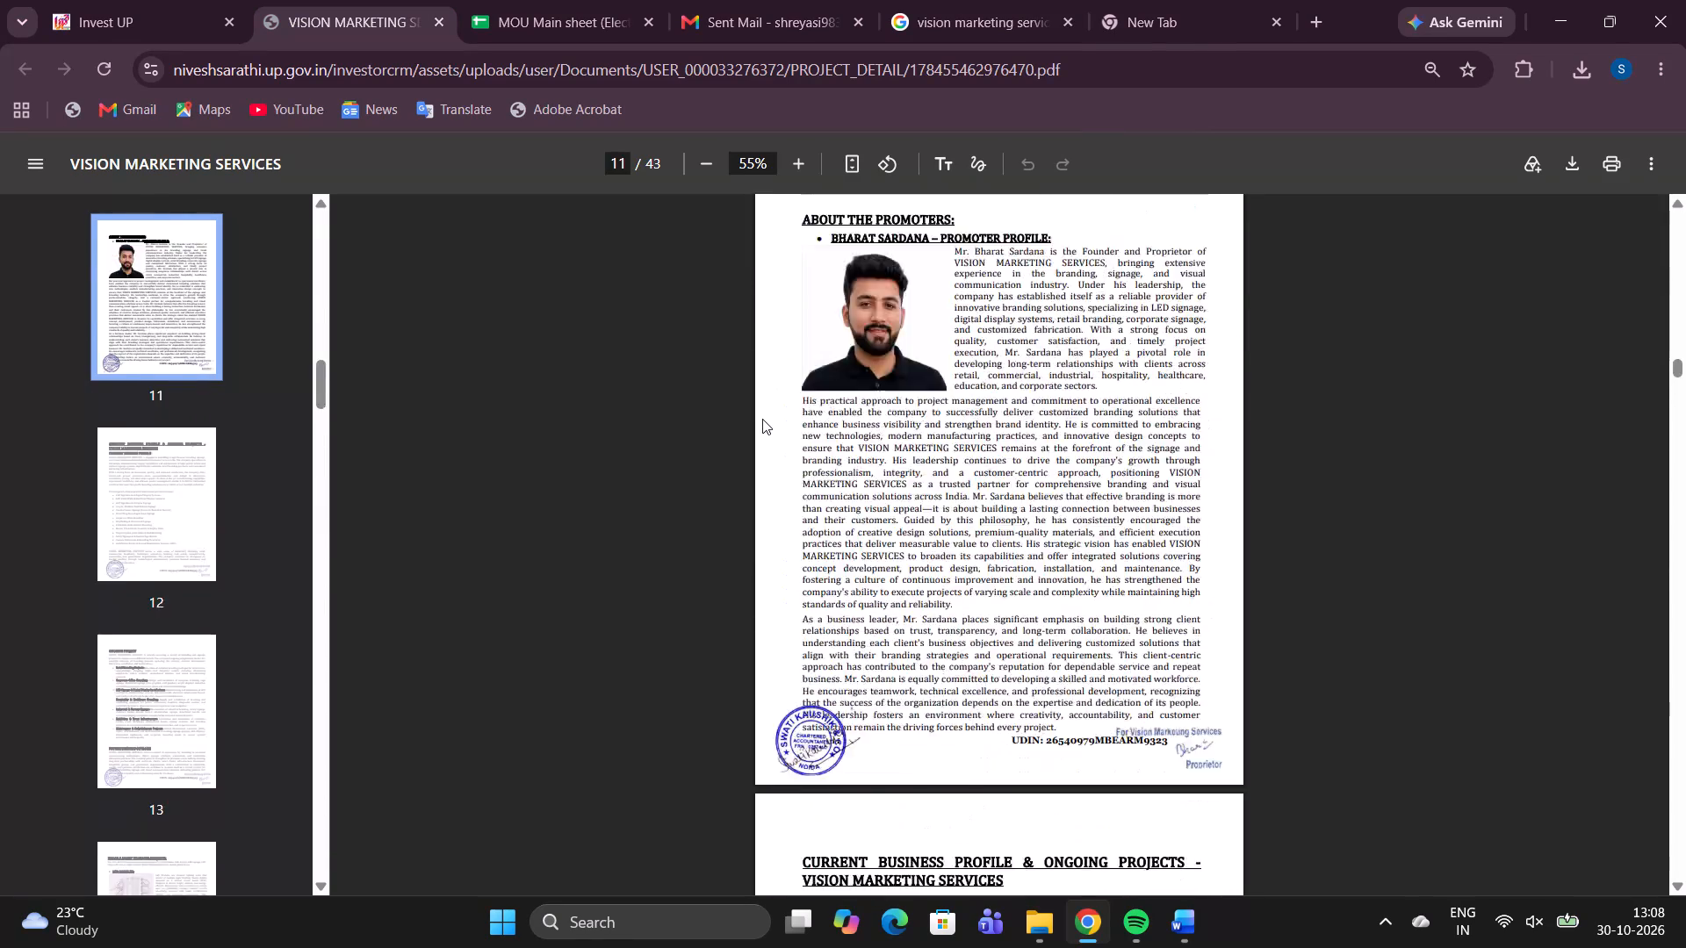
scroll(762, 419, "up", 18)
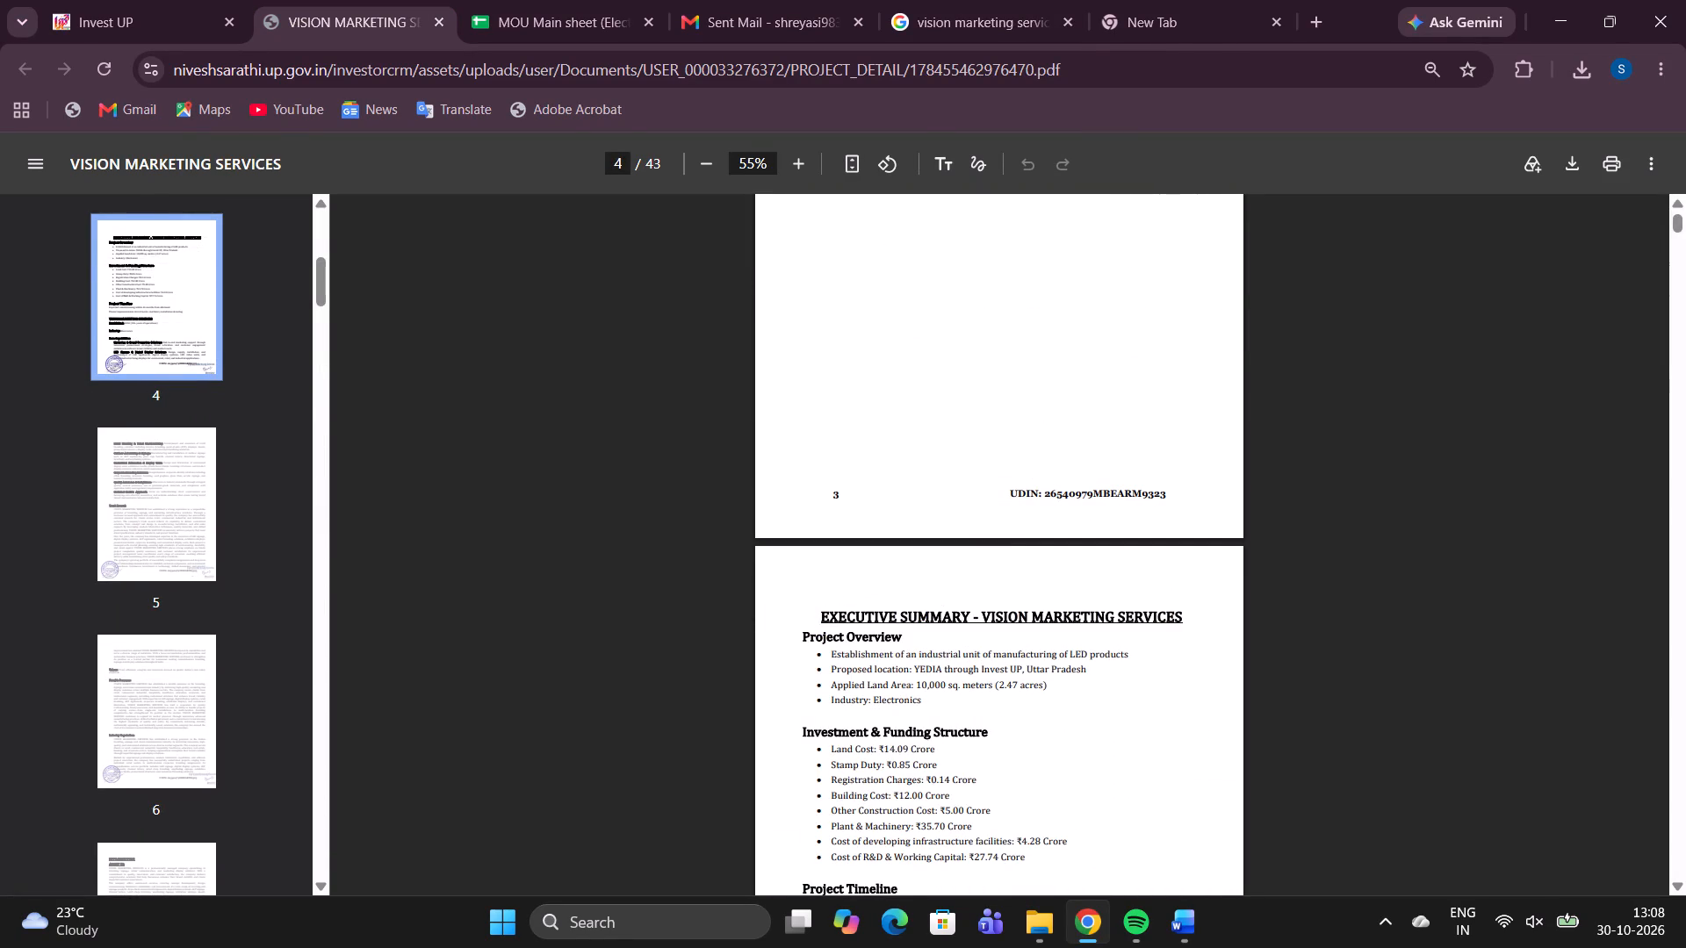
scroll(966, 679, "down", 1)
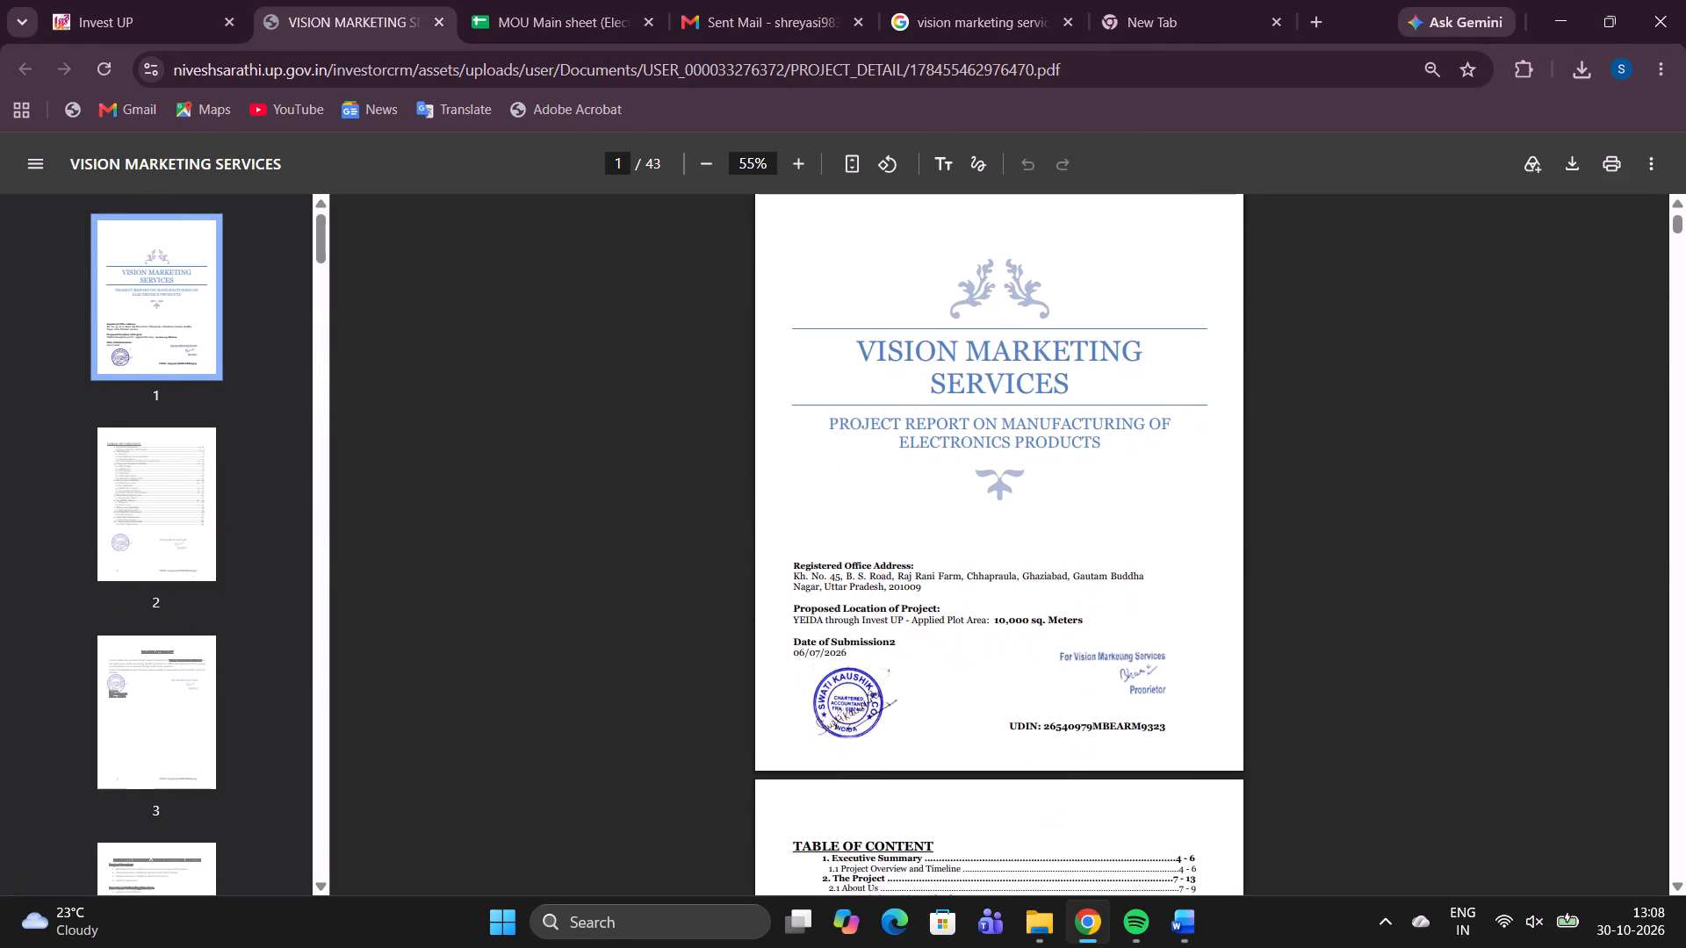
scroll(966, 679, "down", 1)
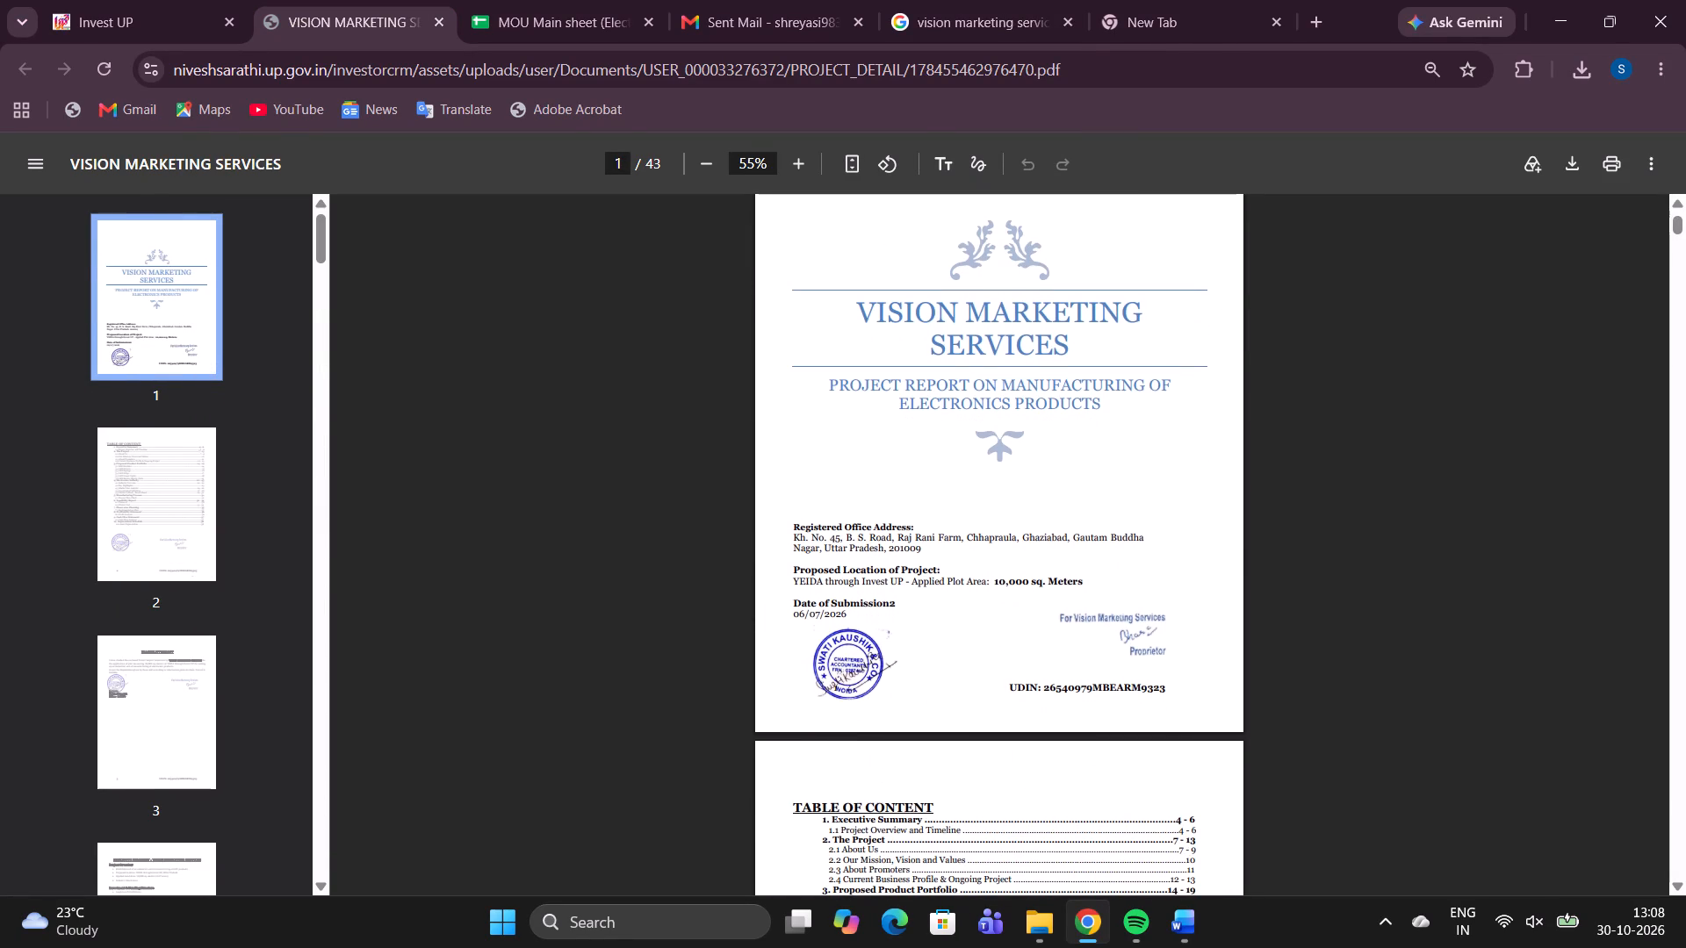
left_click_drag(794, 581, 802, 583)
left_click_drag(802, 583, 824, 582)
left_click(1003, 742)
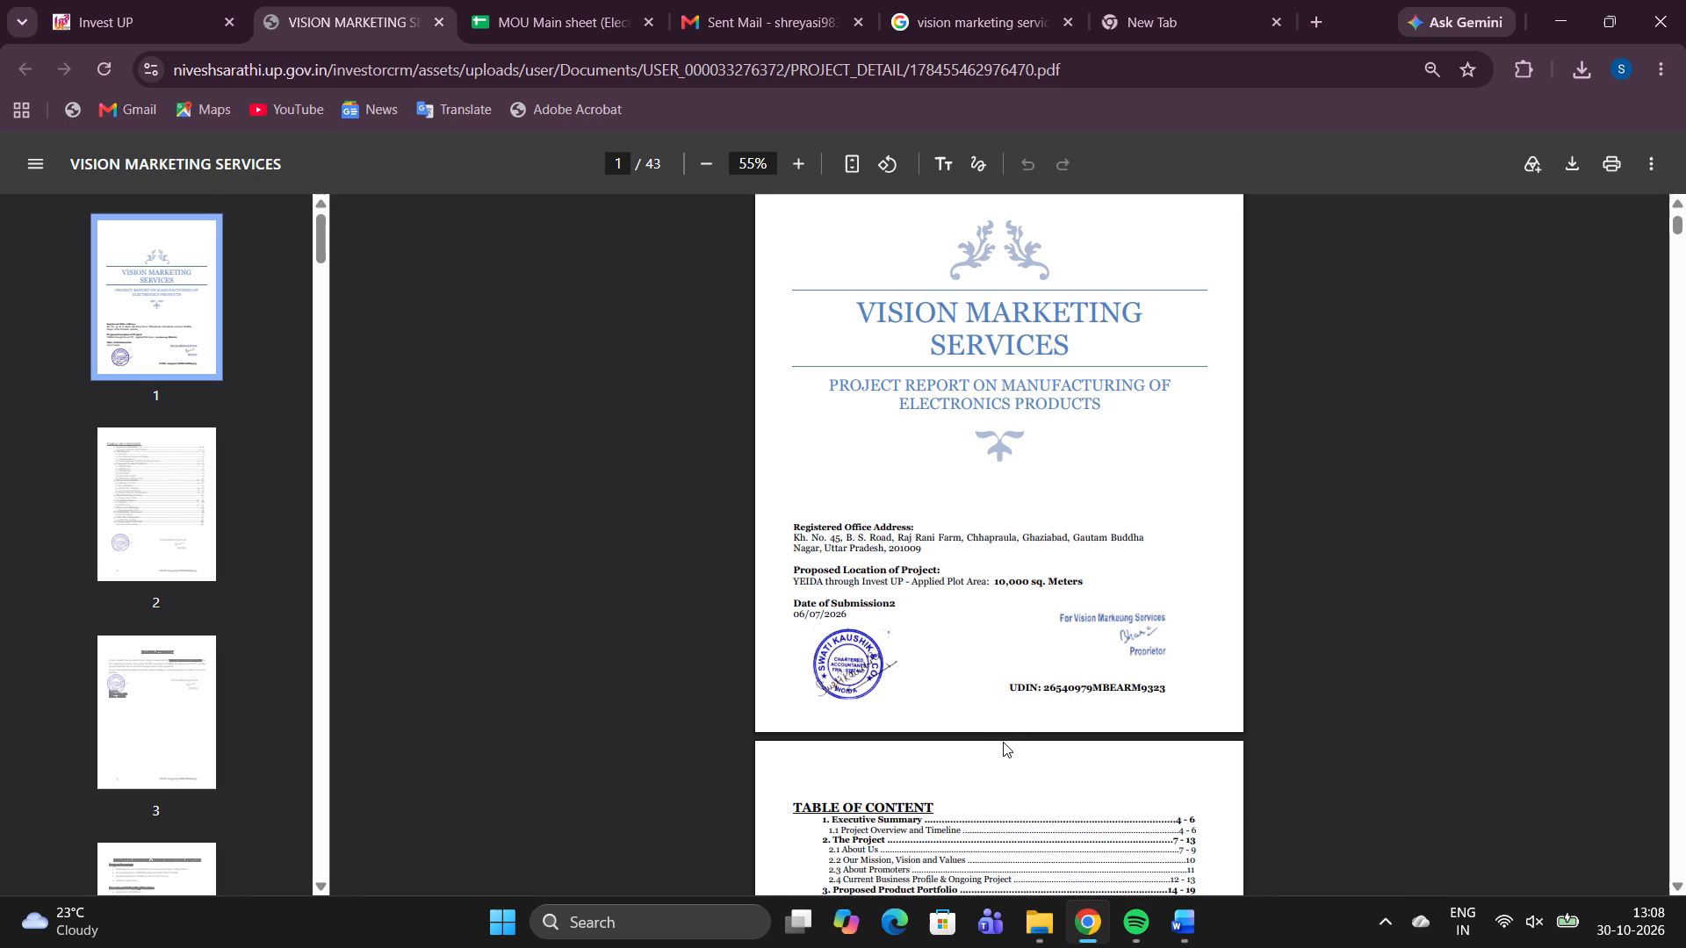
scroll(837, 649, "down", 2)
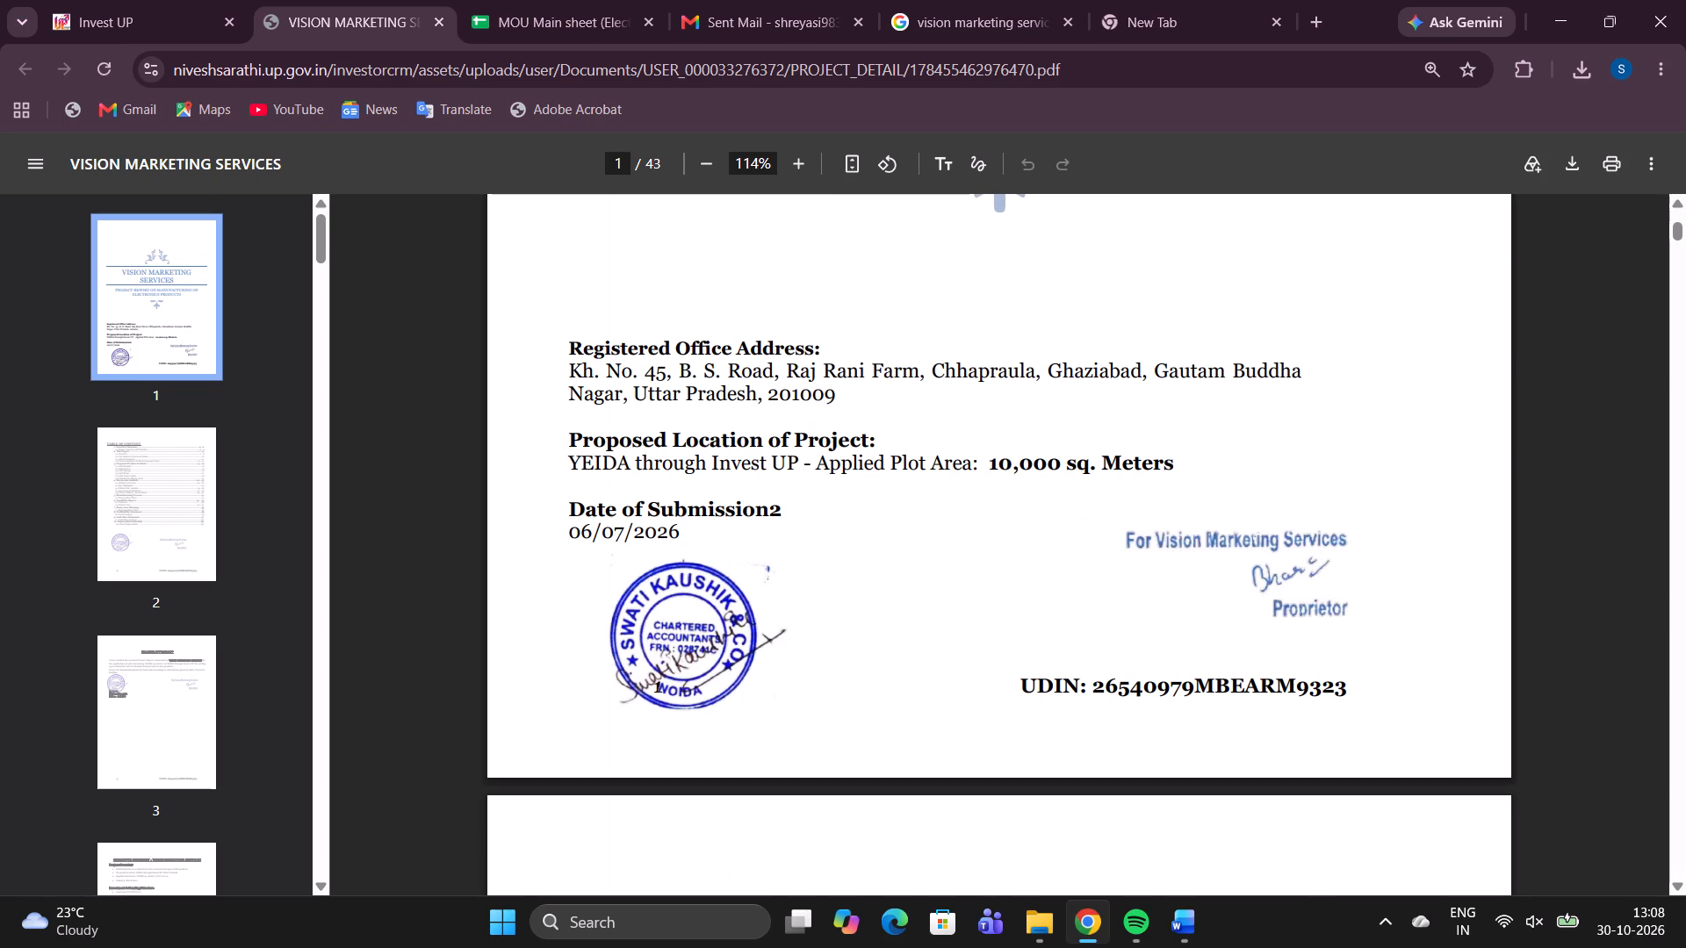
left_click_drag(573, 463, 797, 462)
left_click(832, 577)
Search the DPR for "yeida" and go through the matches for details of the project location.
left_click_drag(568, 461, 626, 456)
key("ctrl+c")
key("ctrl+f")
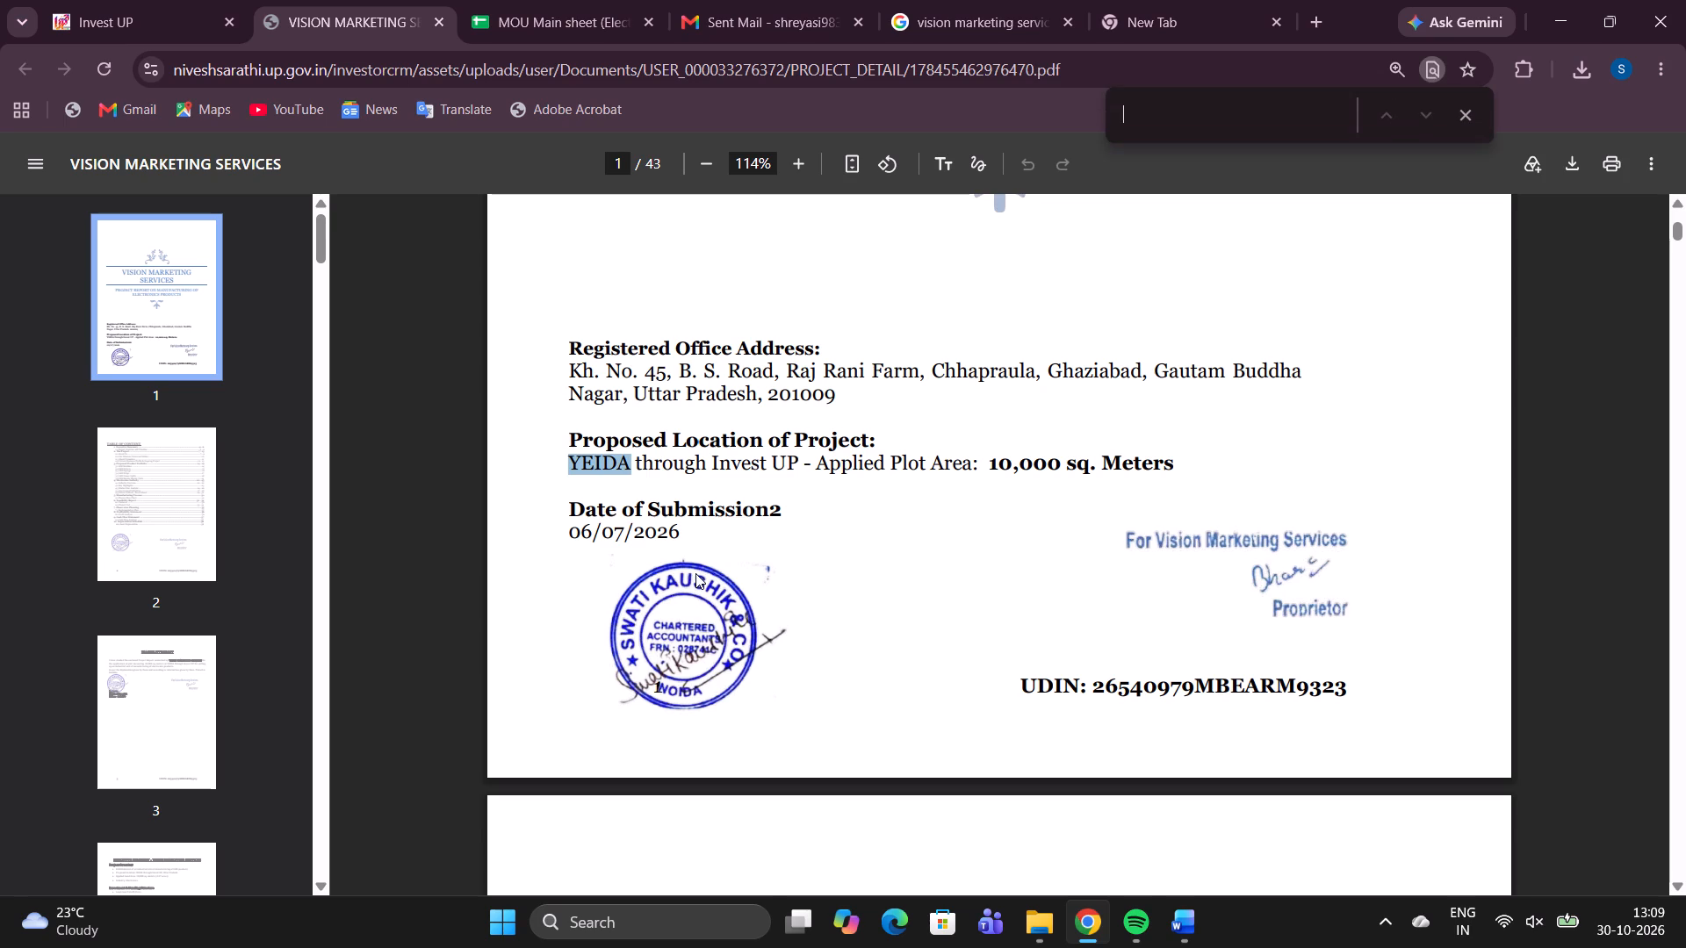
type("yi")
type("ed")
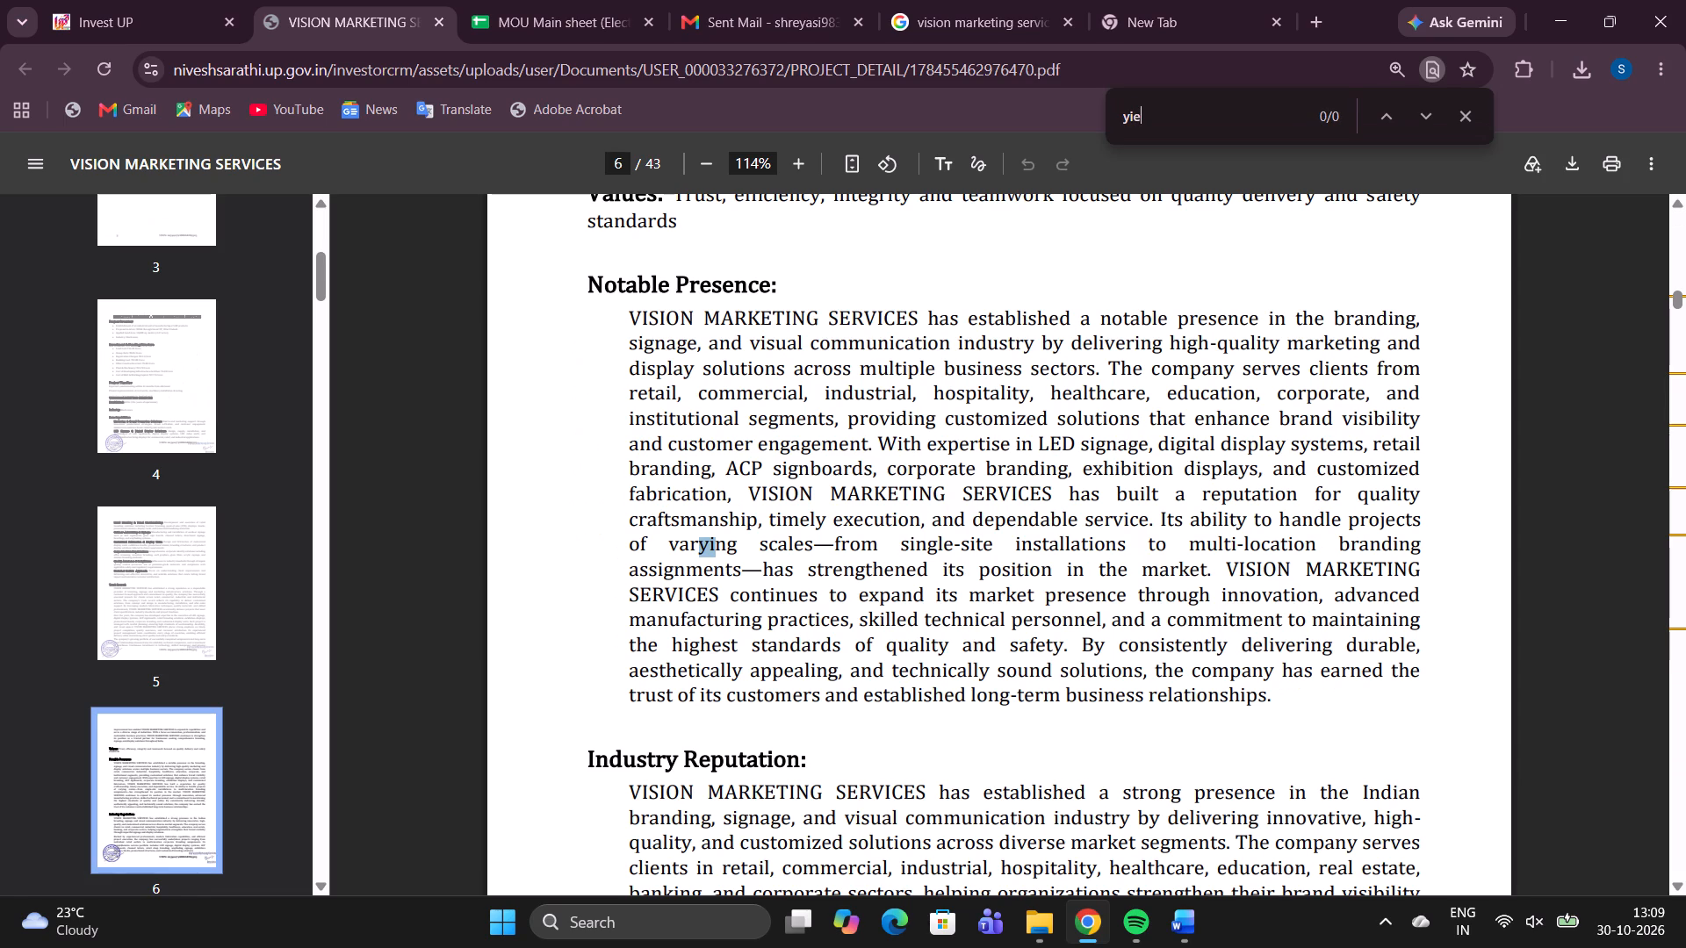
key("BackSpace")
key("BackSpace")
key("BackSpace")
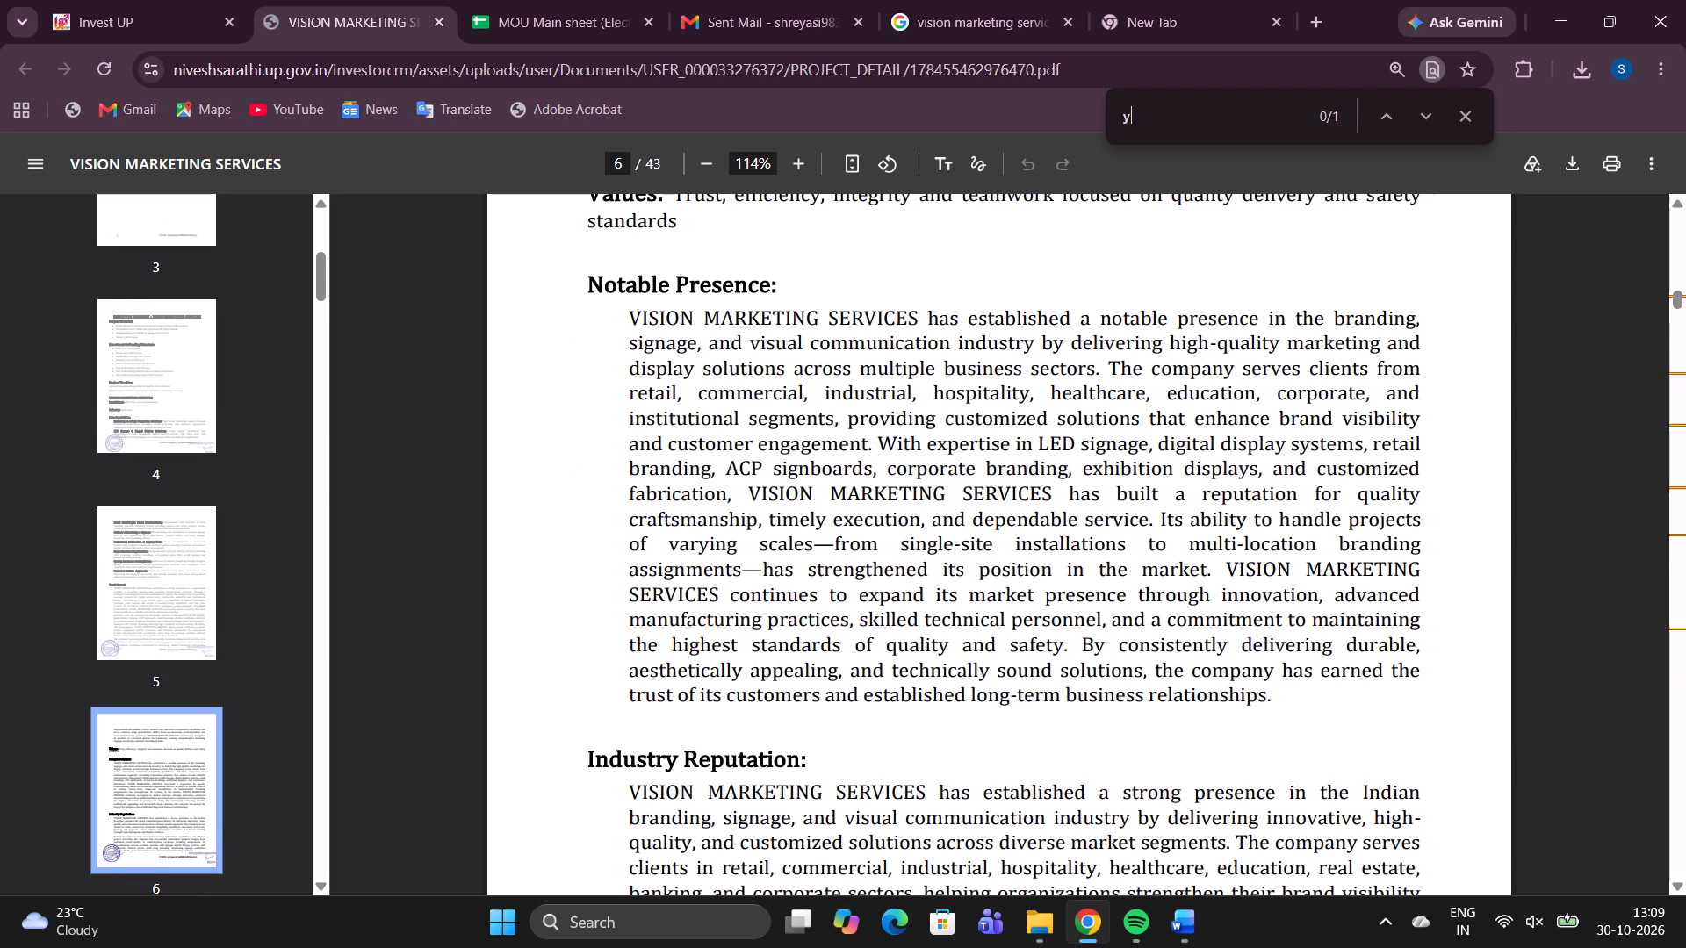
type("eida")
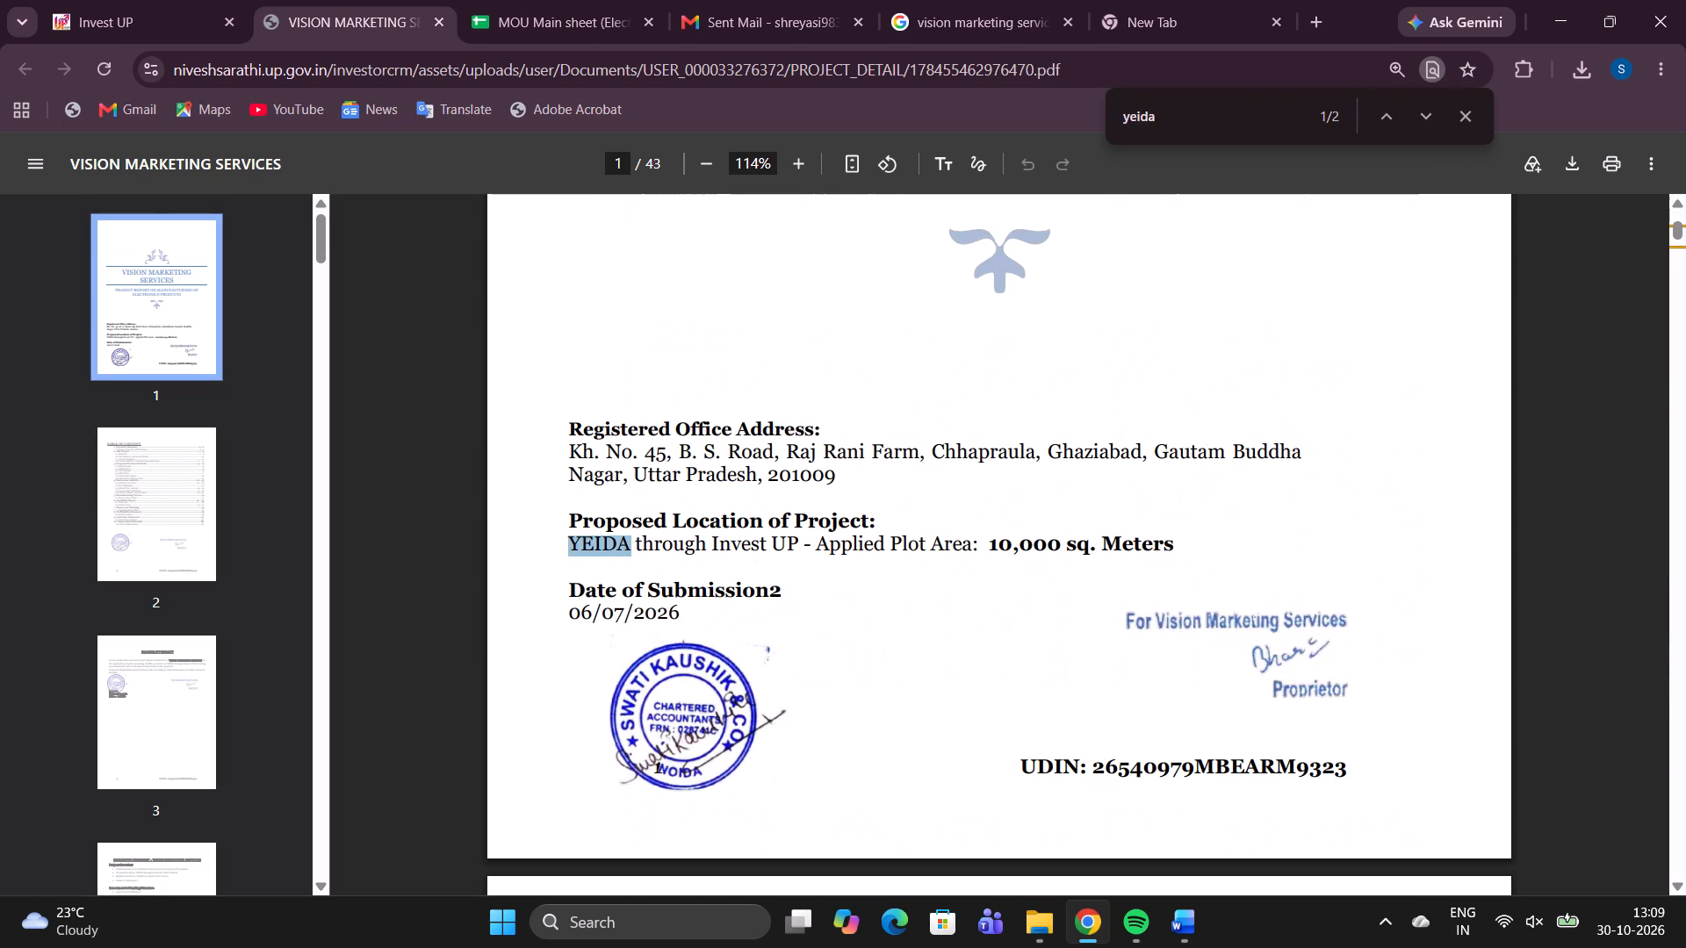
left_click(1428, 121)
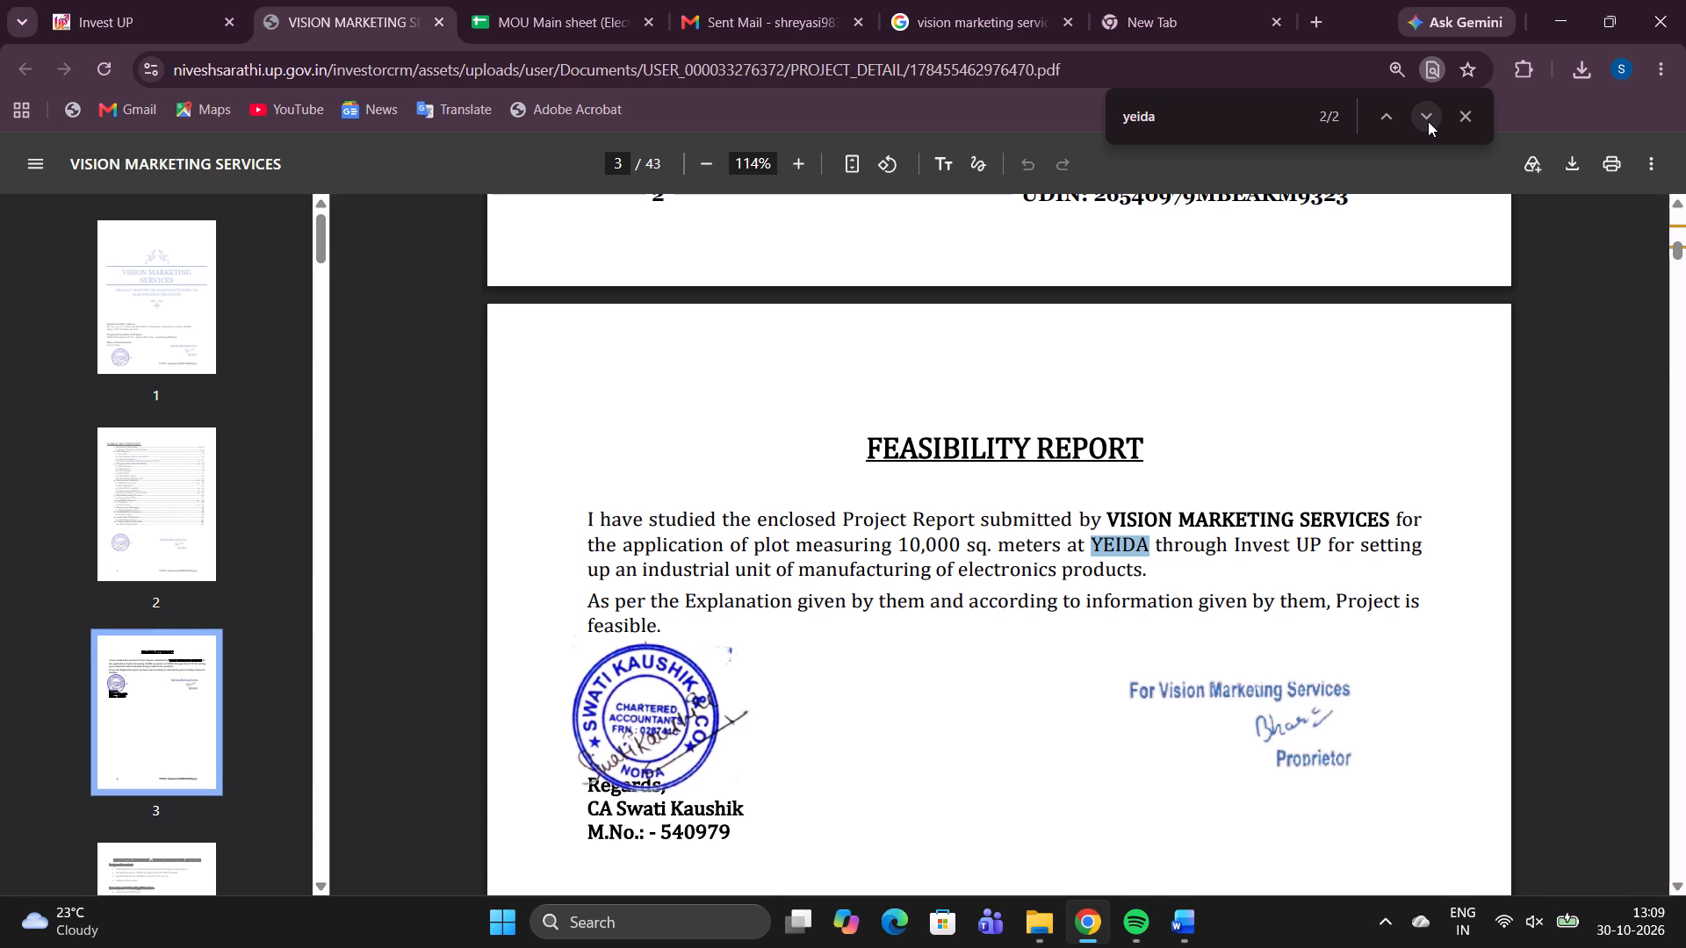
key("Return")
key("Return")
key("Return")
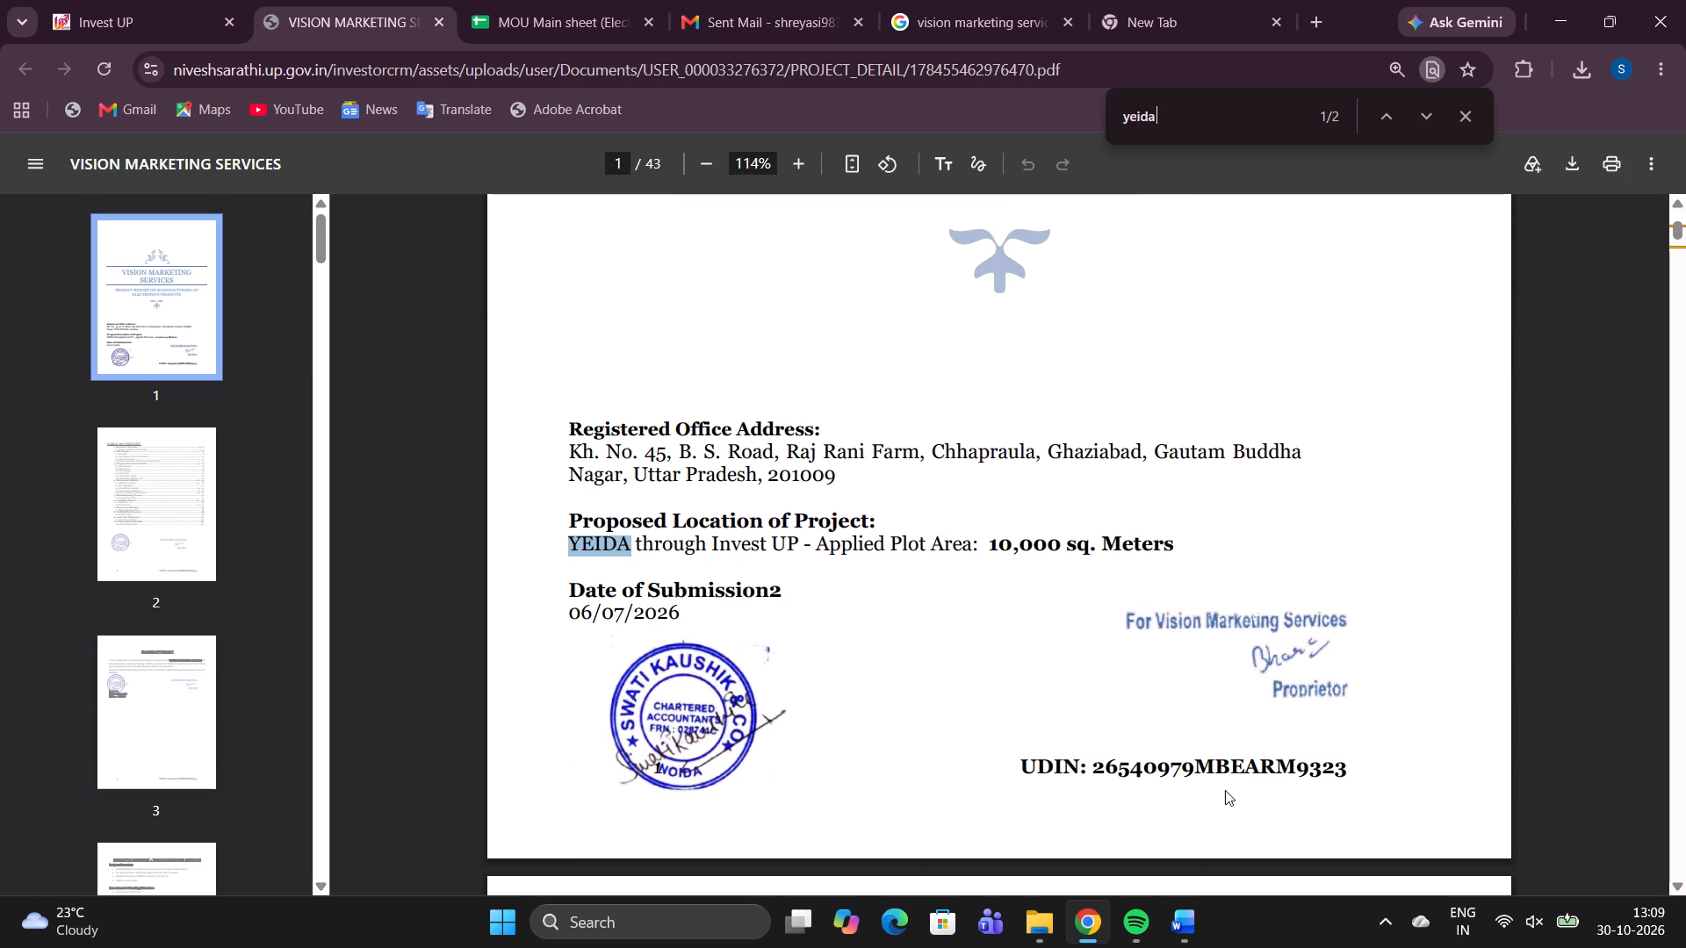
Switch to the one pager in Word and check which MoU Details fields are still blank.
left_click(1183, 923)
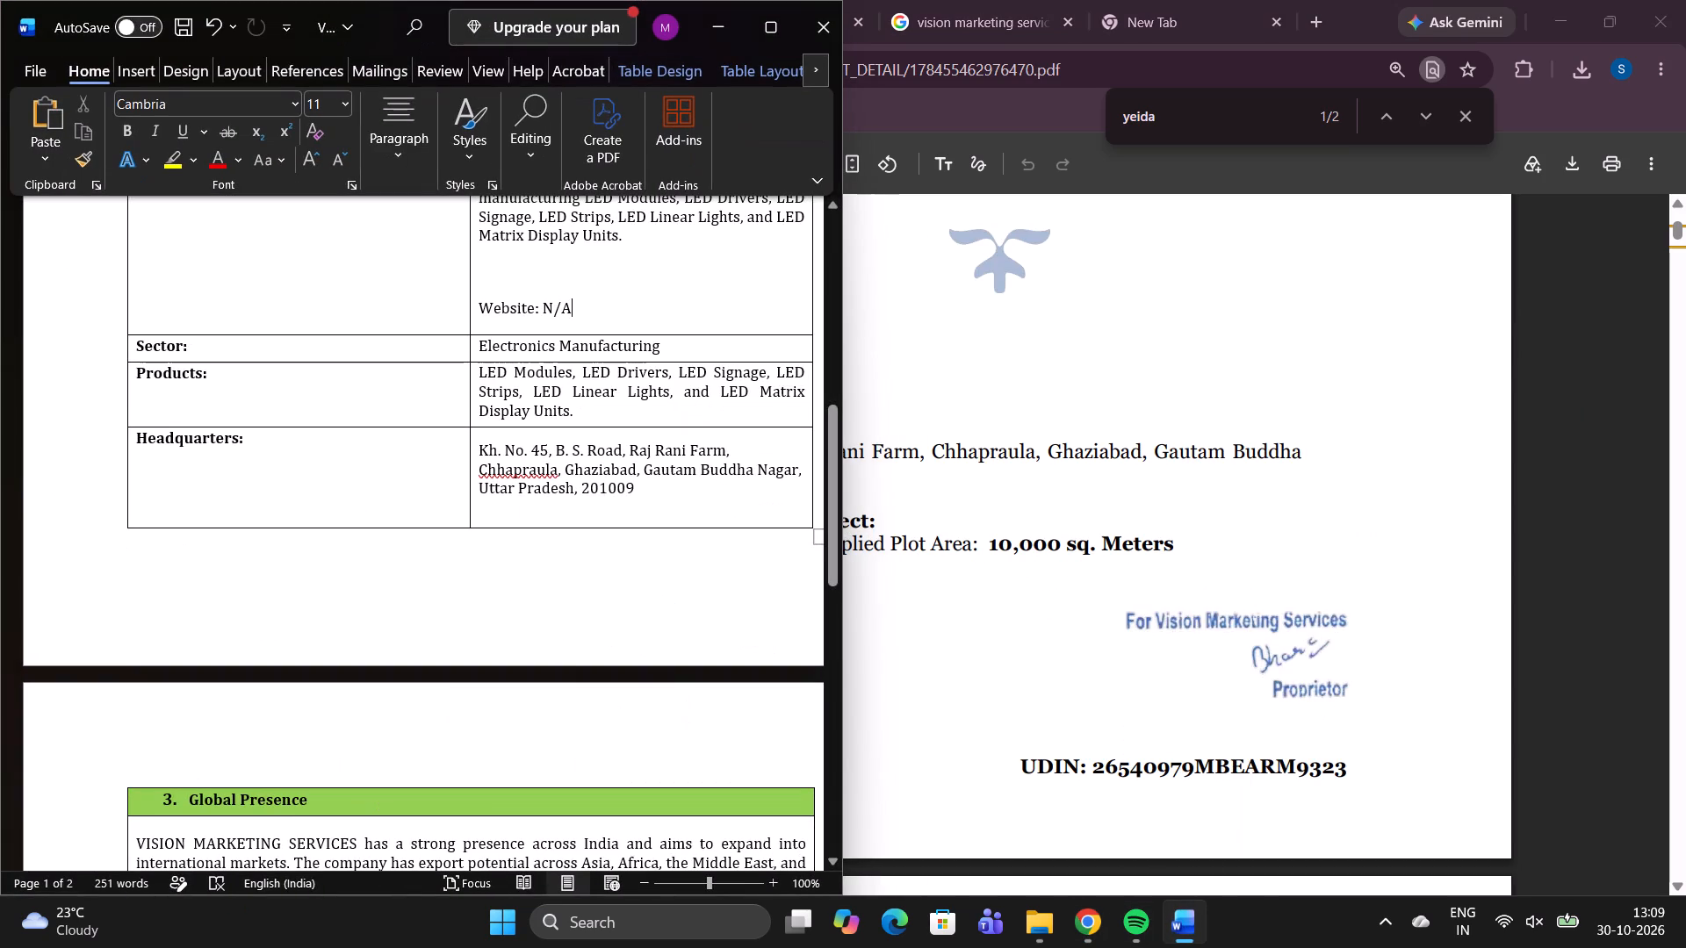
scroll(458, 490, "up", 6)
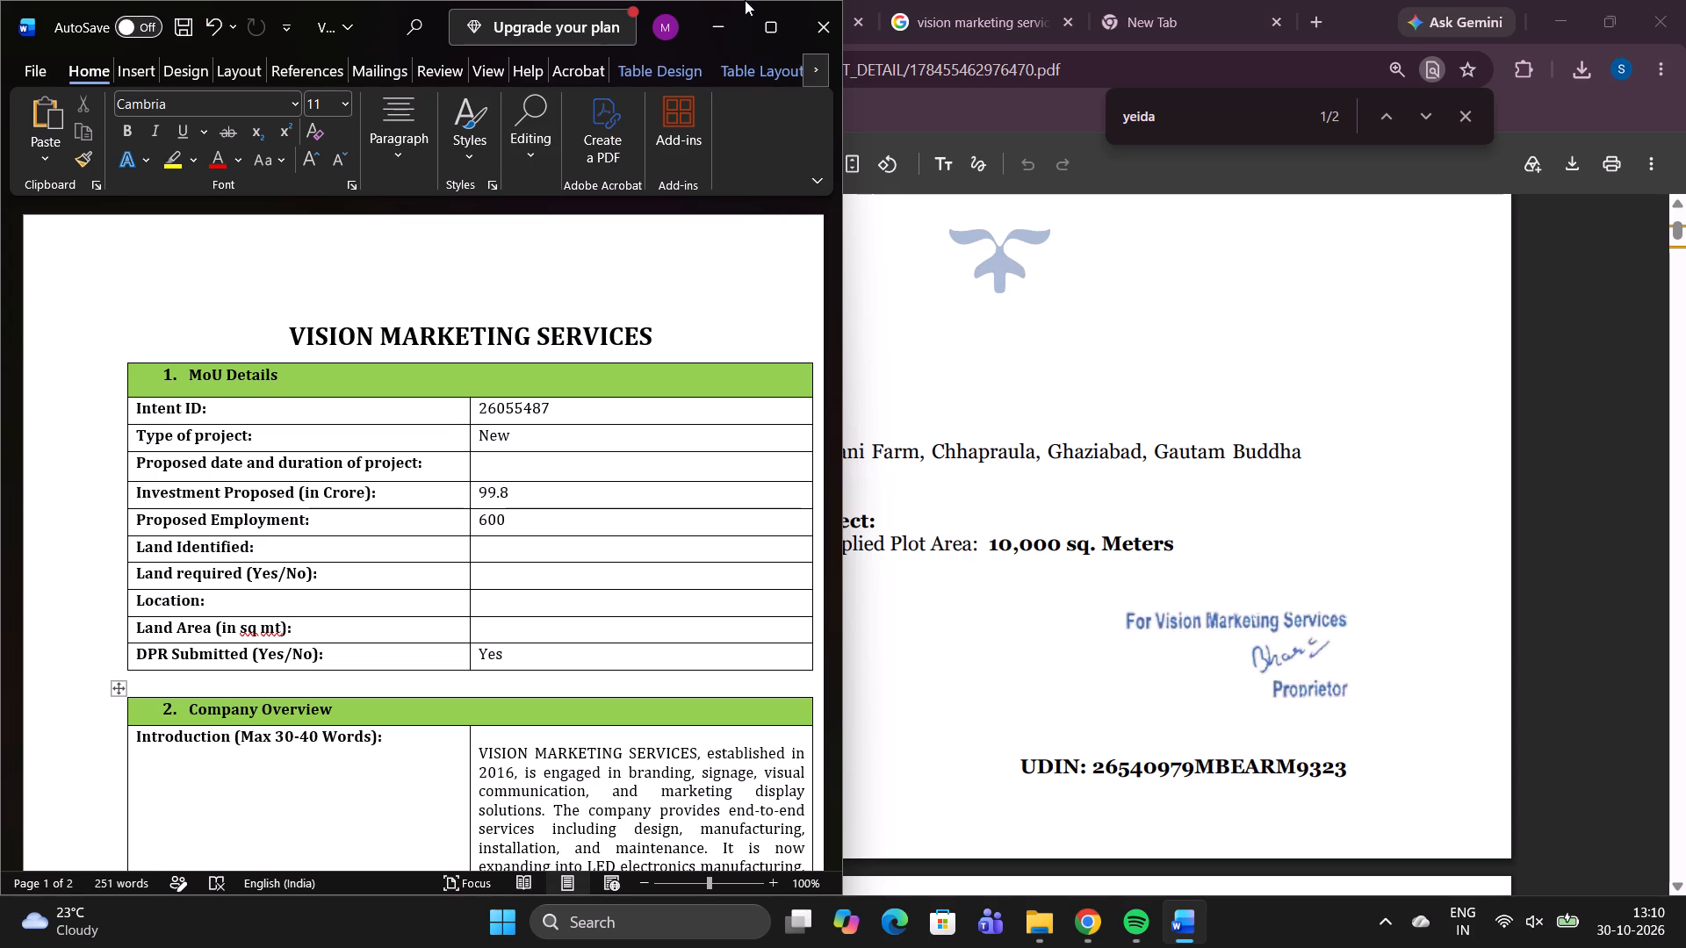
Return to the DPR in Chrome and copy "YEIDA through Invest UP" from the proposed location on the cover page.
left_click(712, 22)
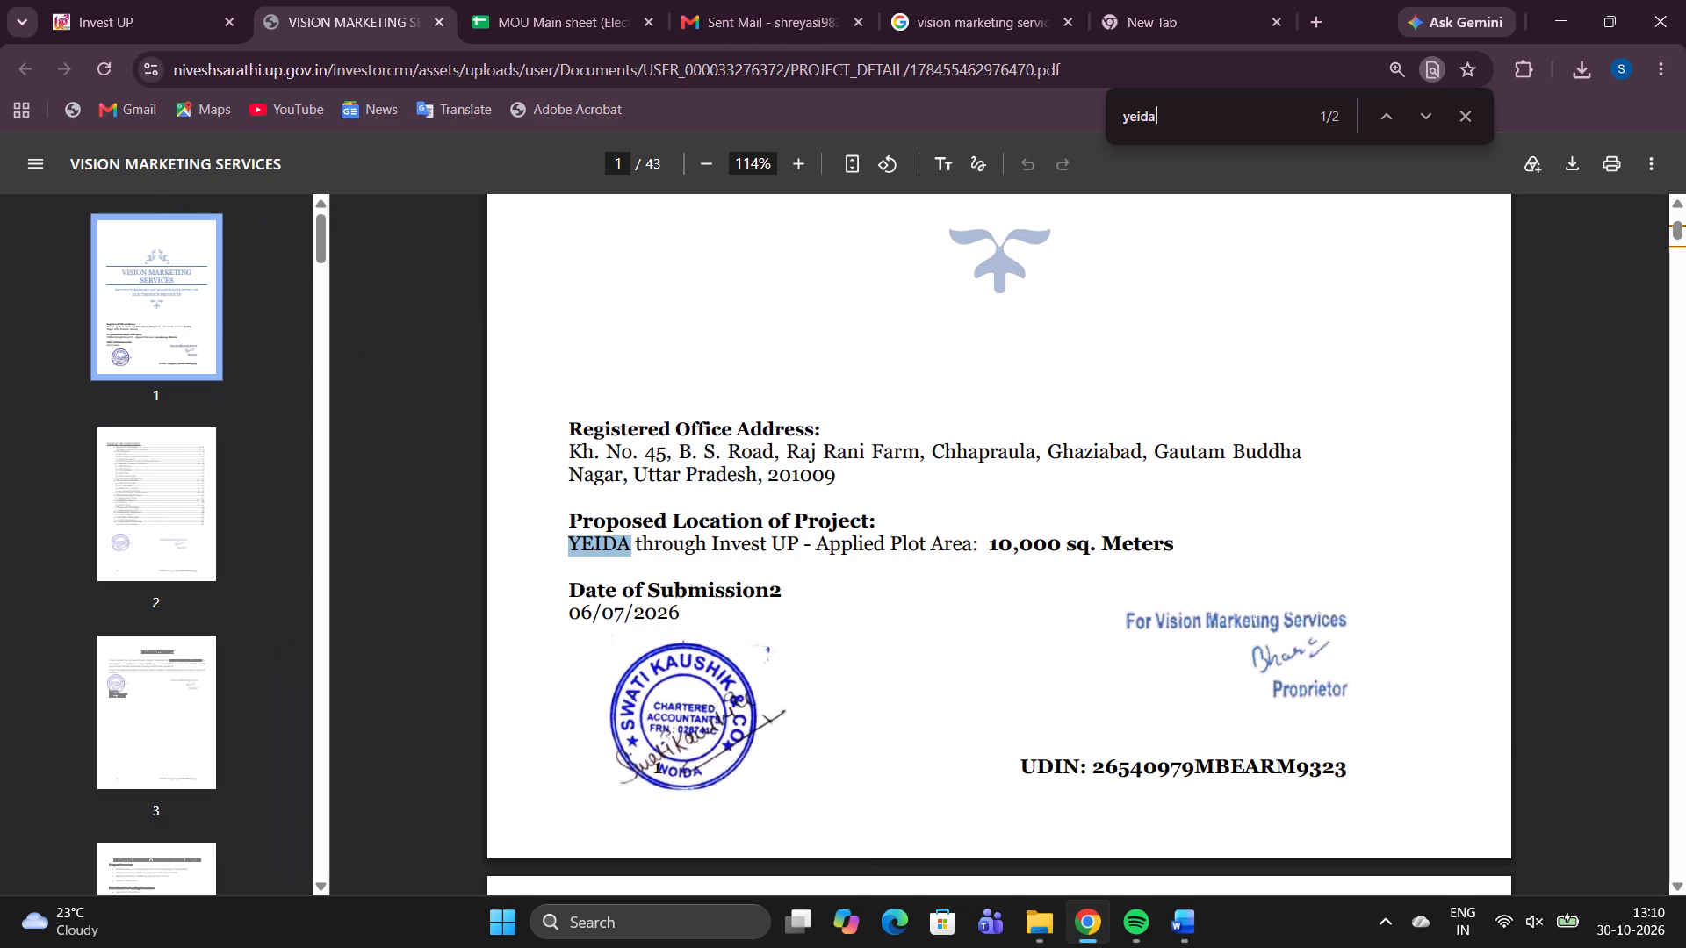
left_click_drag(567, 545, 757, 548)
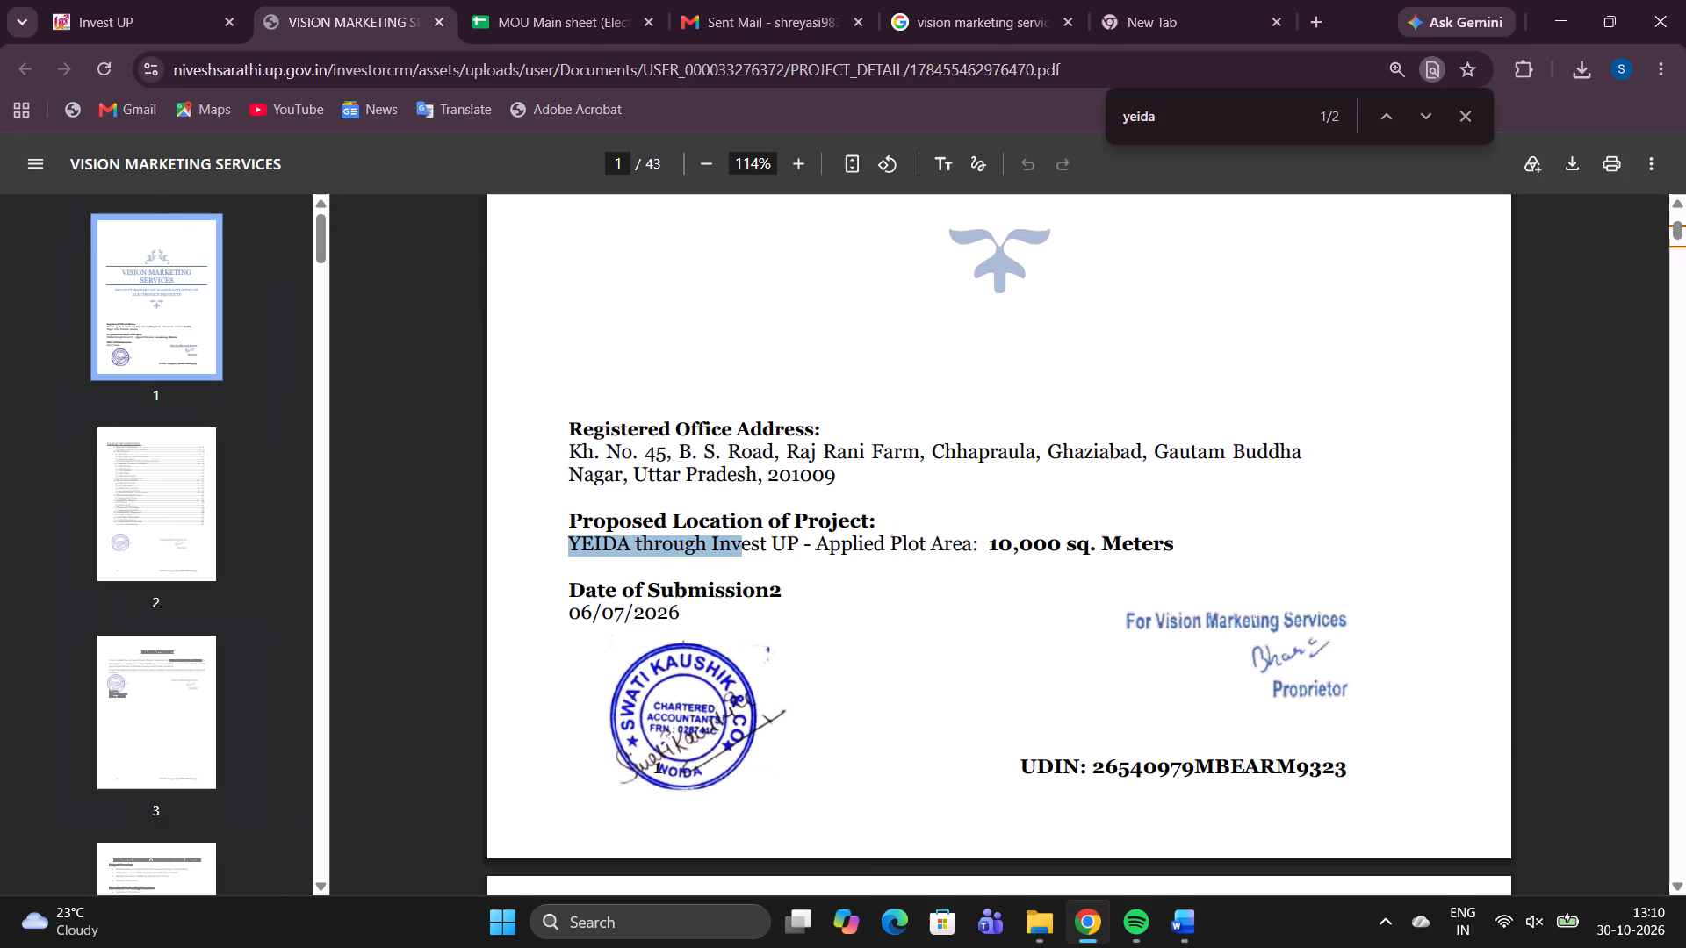
left_click_drag(757, 548, 795, 543)
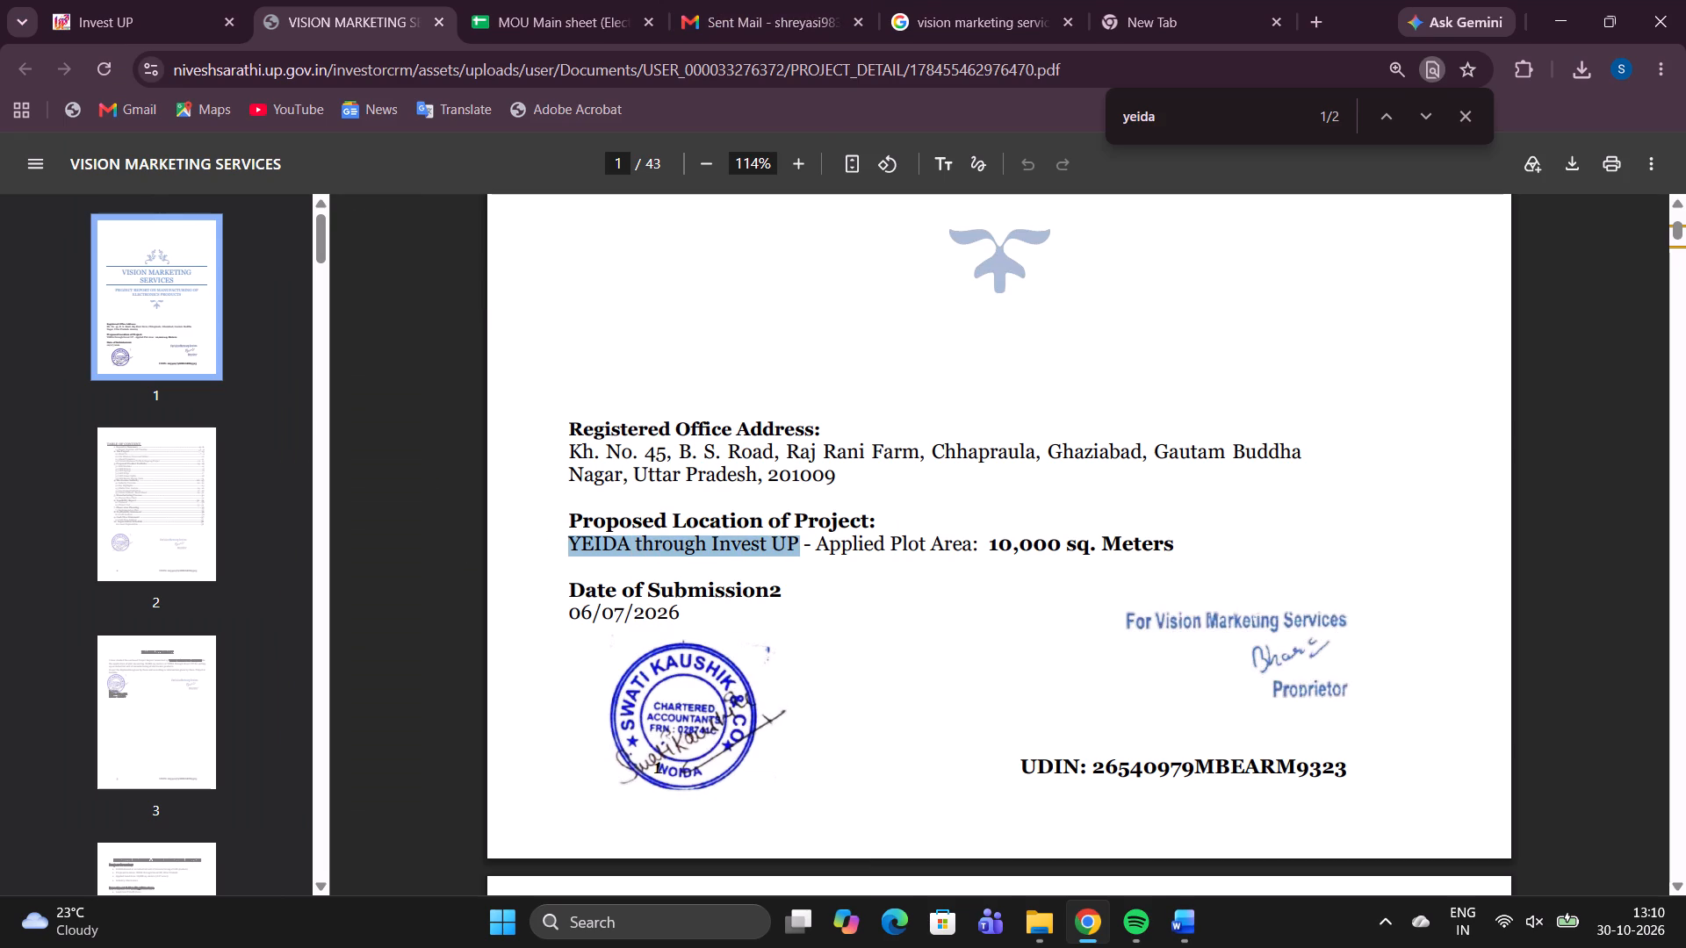
key("ctrl+c")
left_click(795, 543, "ctrl")
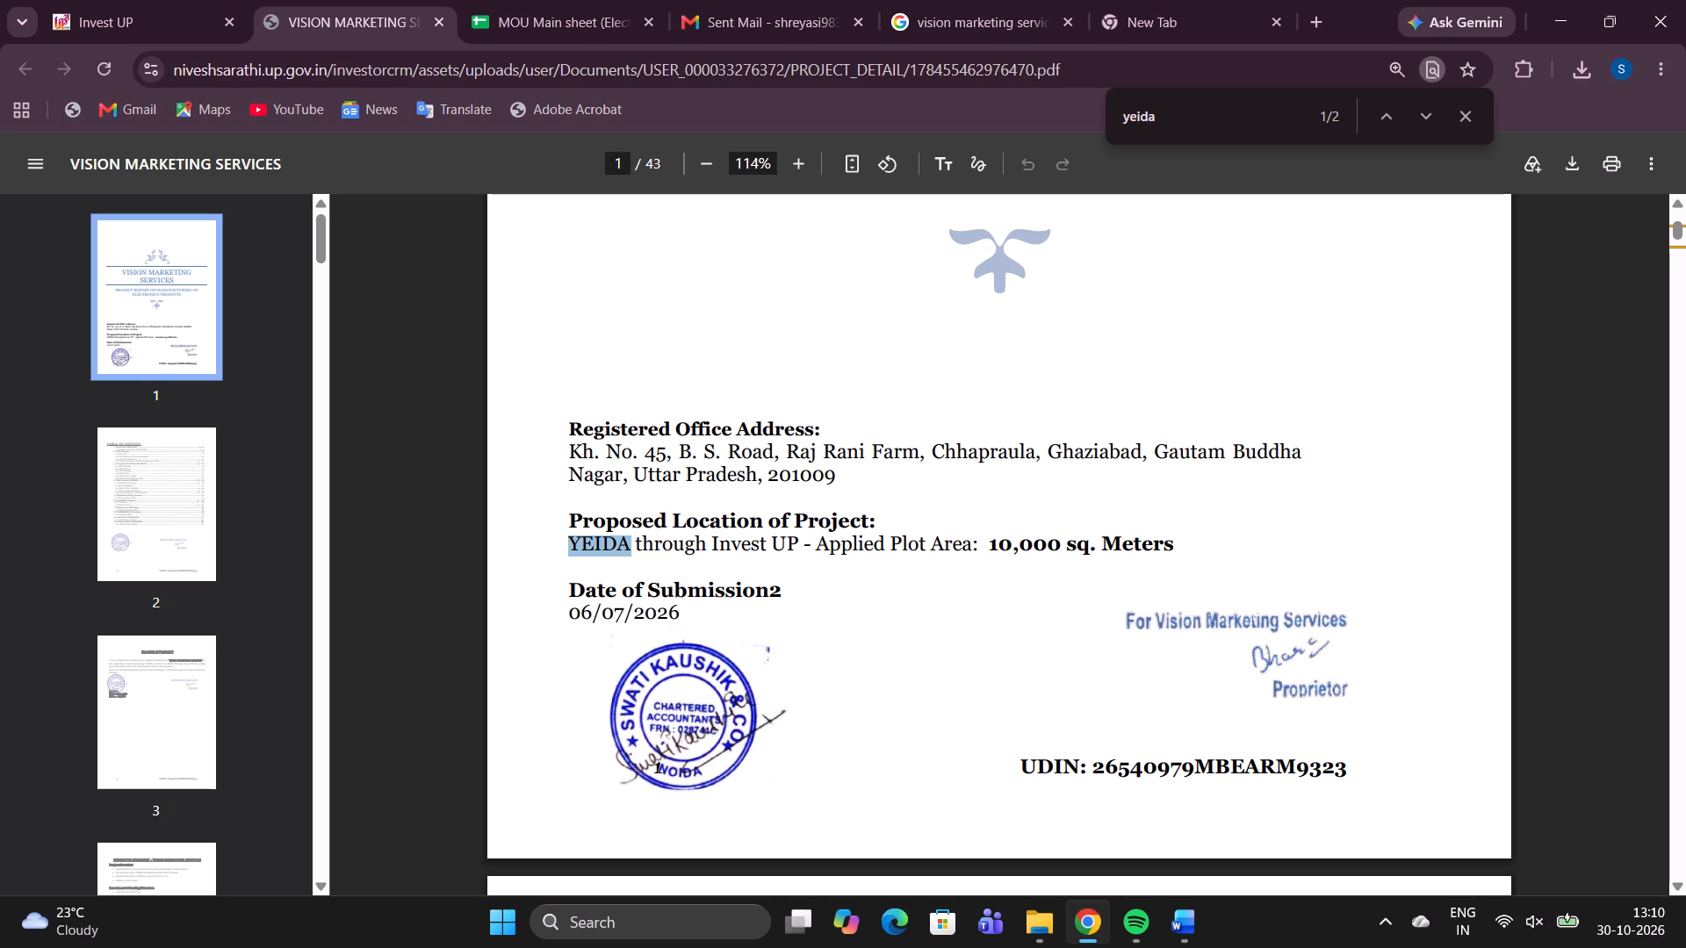
left_click_drag(800, 544, 569, 547)
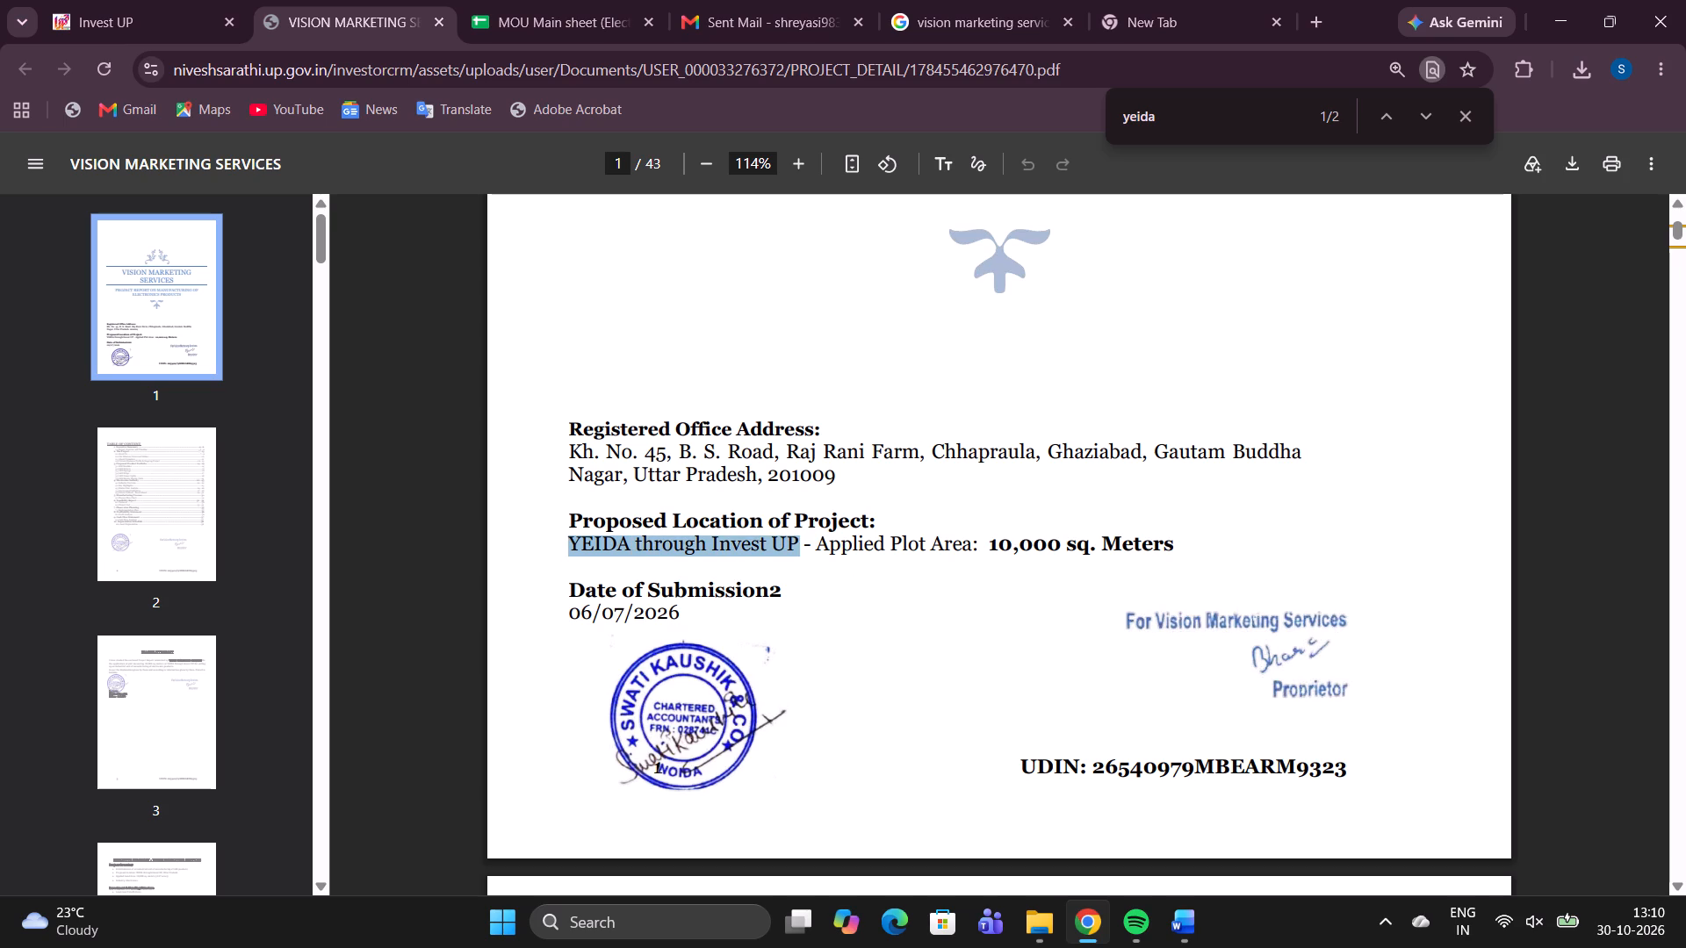
key("ctrl+c")
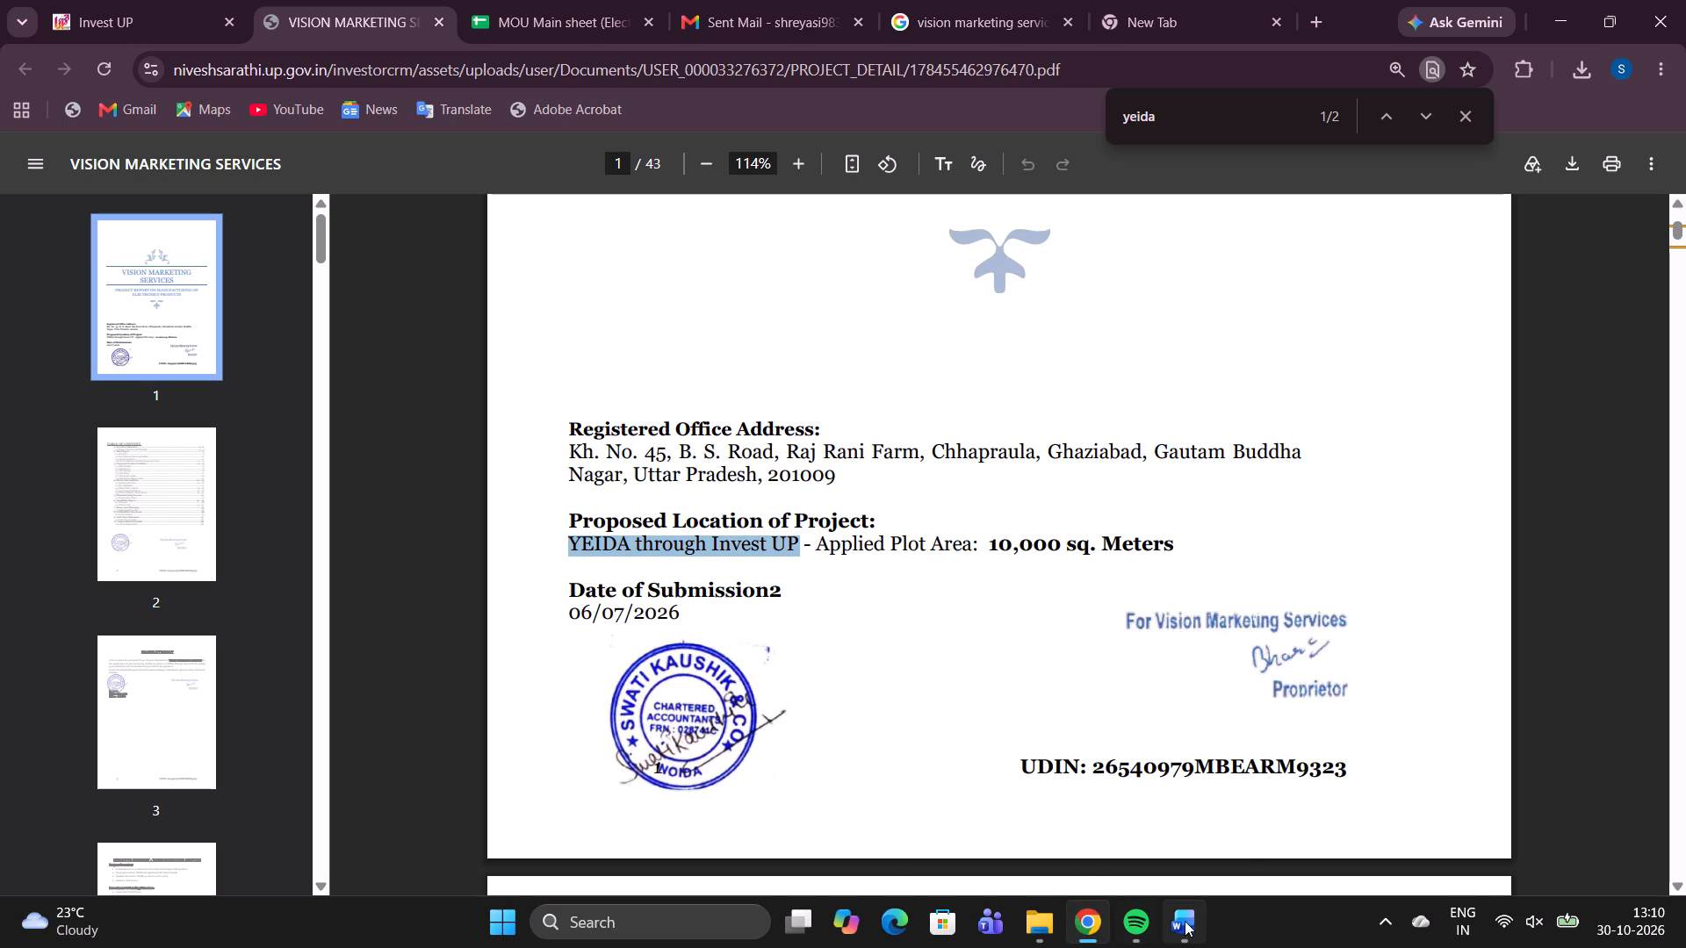
In the Word one pager's MoU Details, set Land required to Yes and Land Identified to No.
left_click(1185, 921)
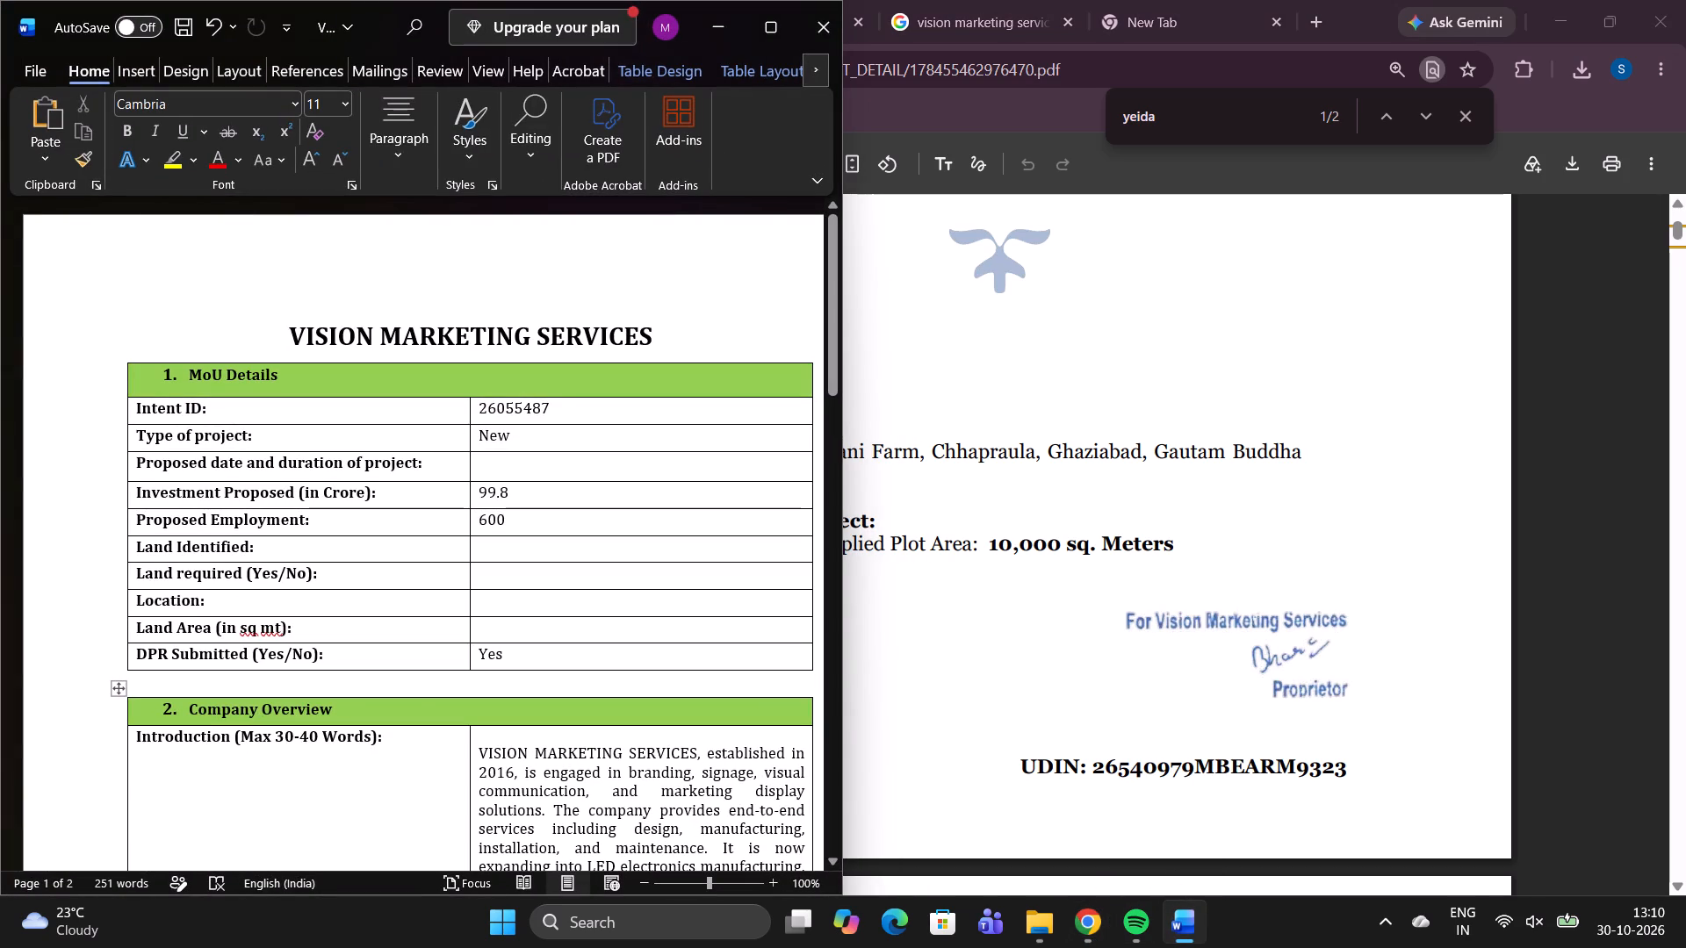
left_click(494, 577)
type("yes")
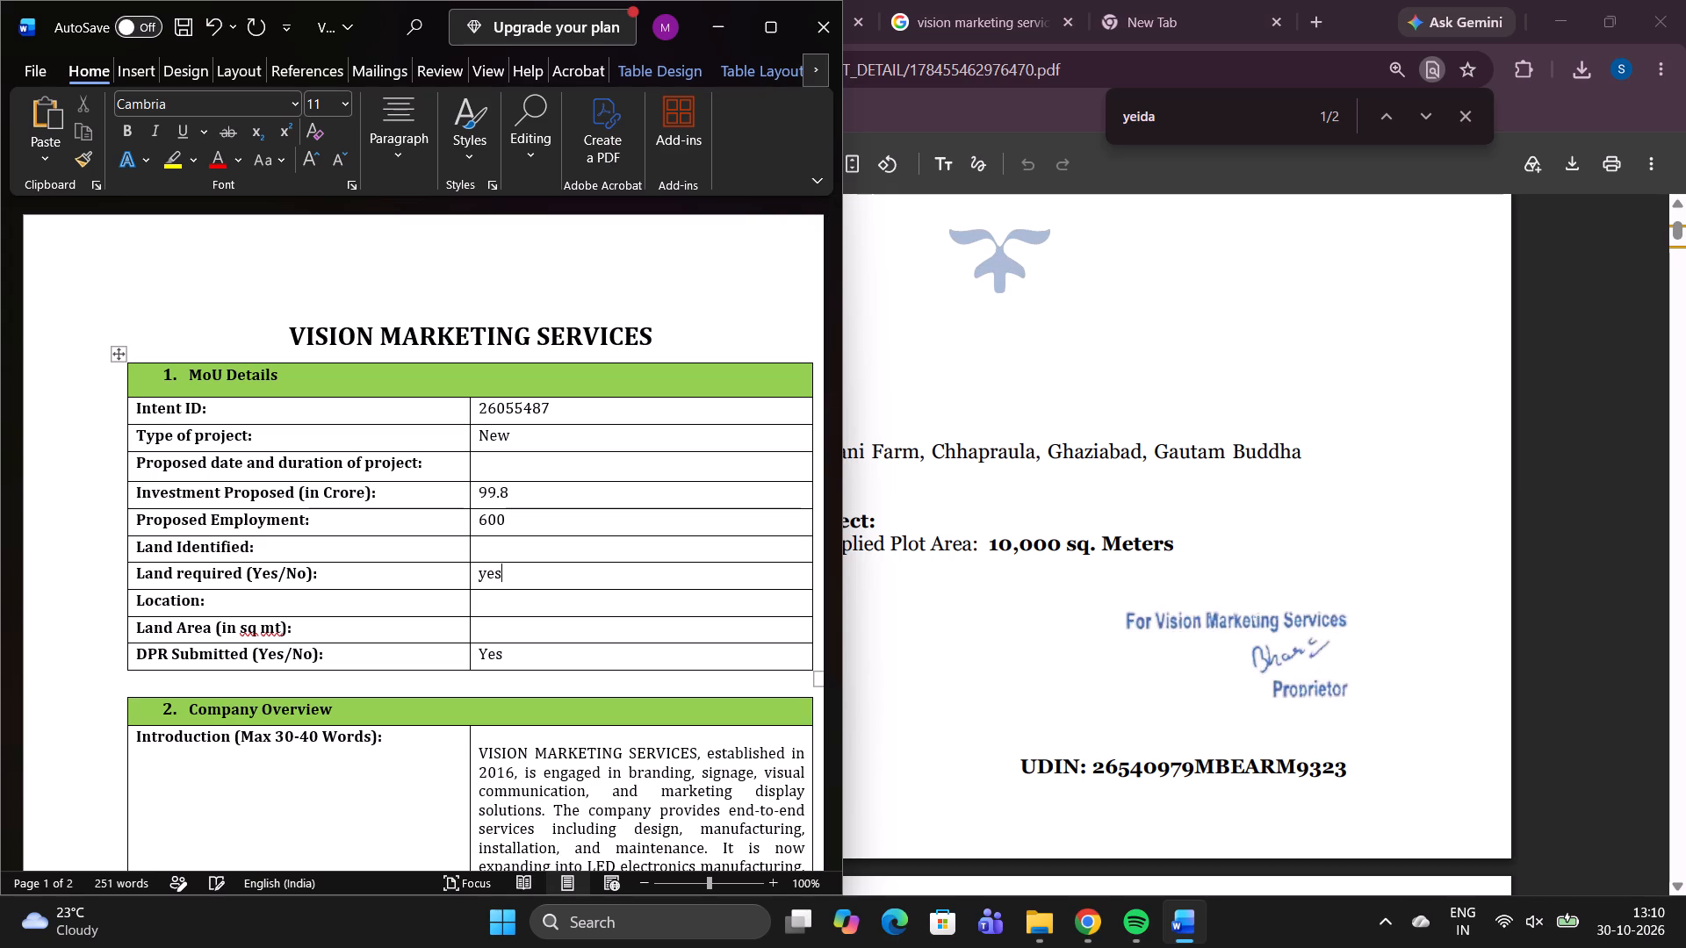
key("Up")
type("no")
key("Down")
Paste "YEIDA through Invest UP" into the Location field of the MoU Details.
left_click(488, 606)
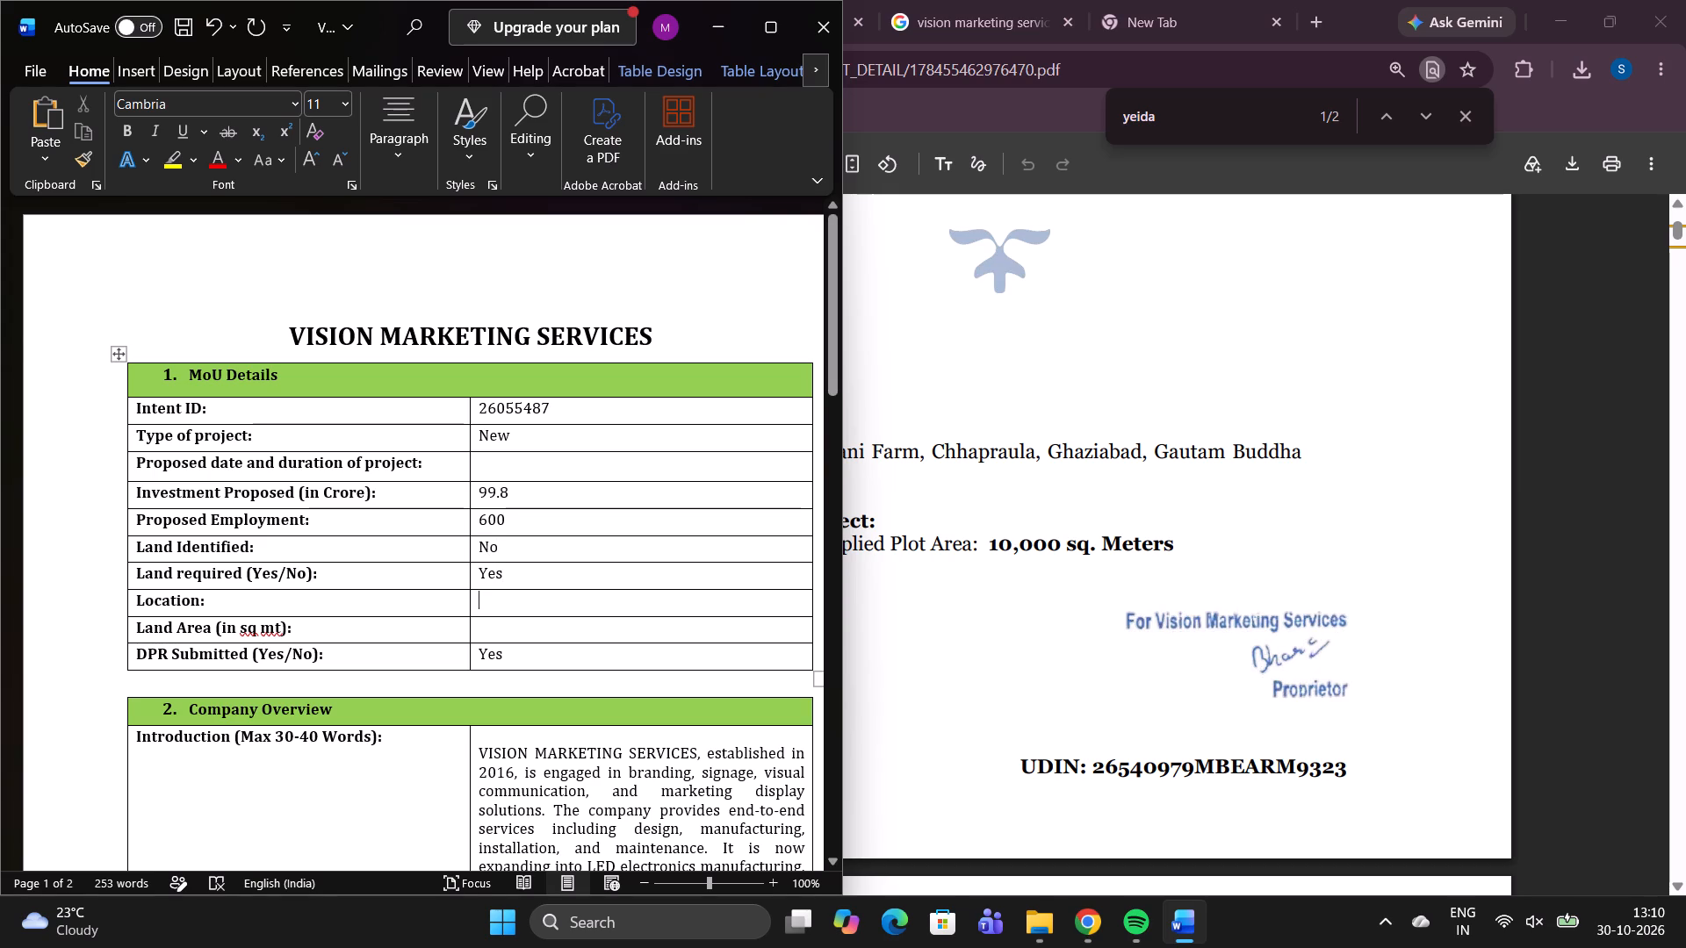
key("ctrl+v")
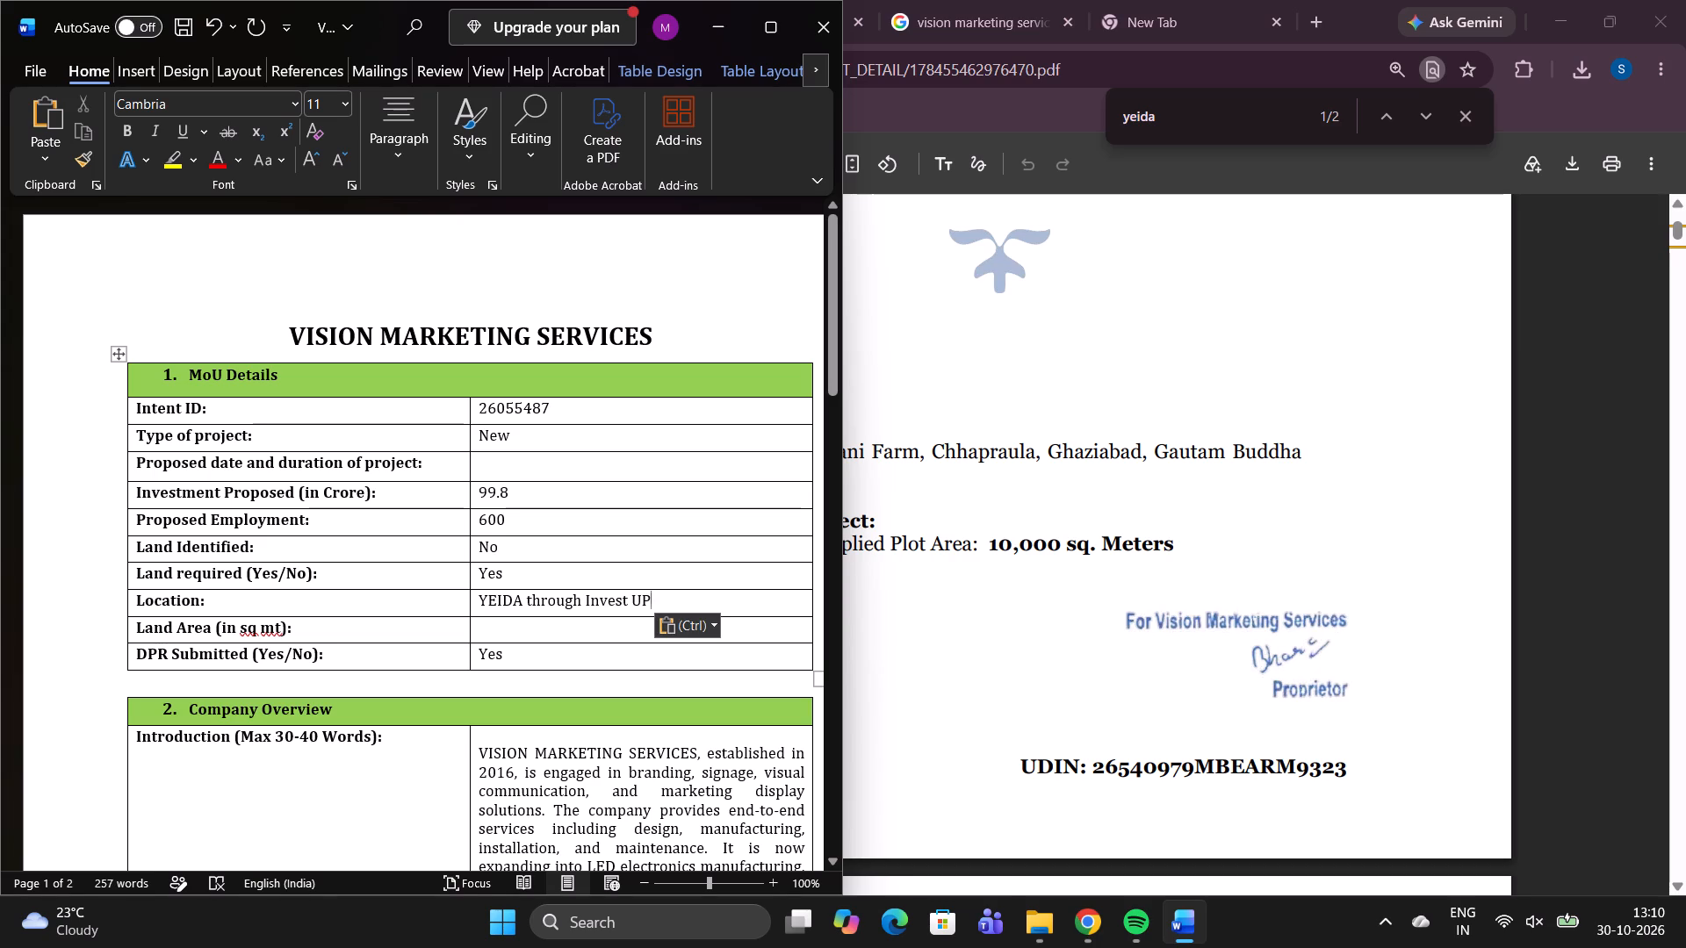
Enter 10,000 as the Land Area (in sq mt) in the MoU Details.
left_click(488, 628)
type("10,000")
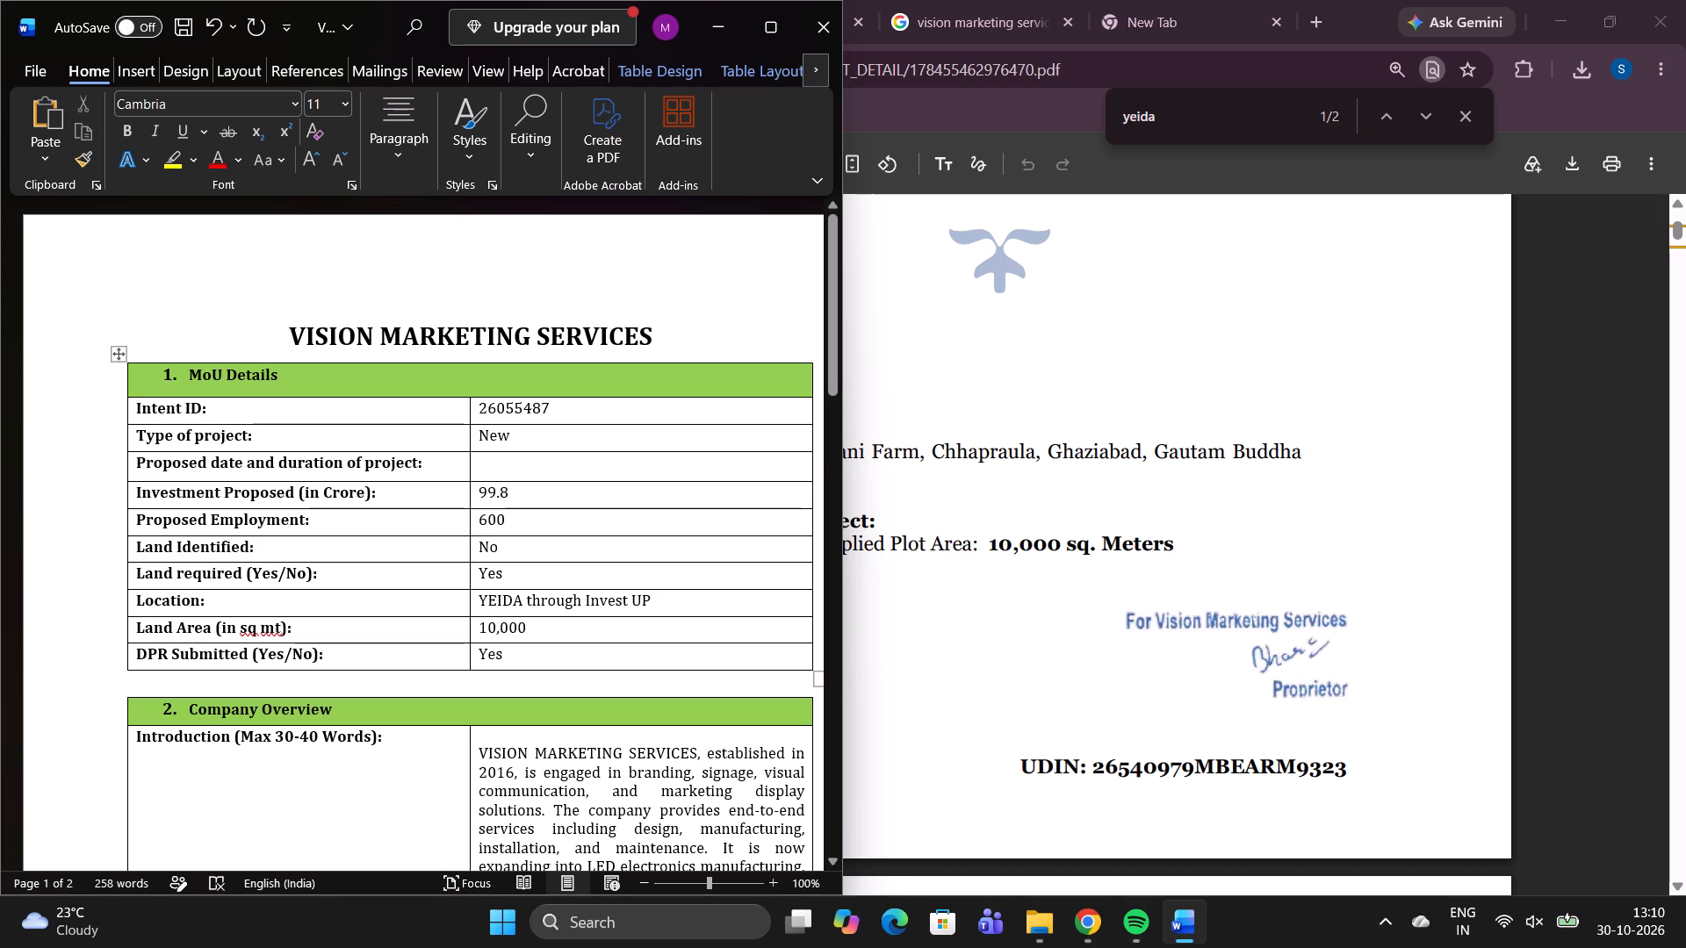
In the Proposed date and duration of project field, enter "As soon recevied" in non-bold text.
left_click(491, 475)
key("a")
key("BackSpace")
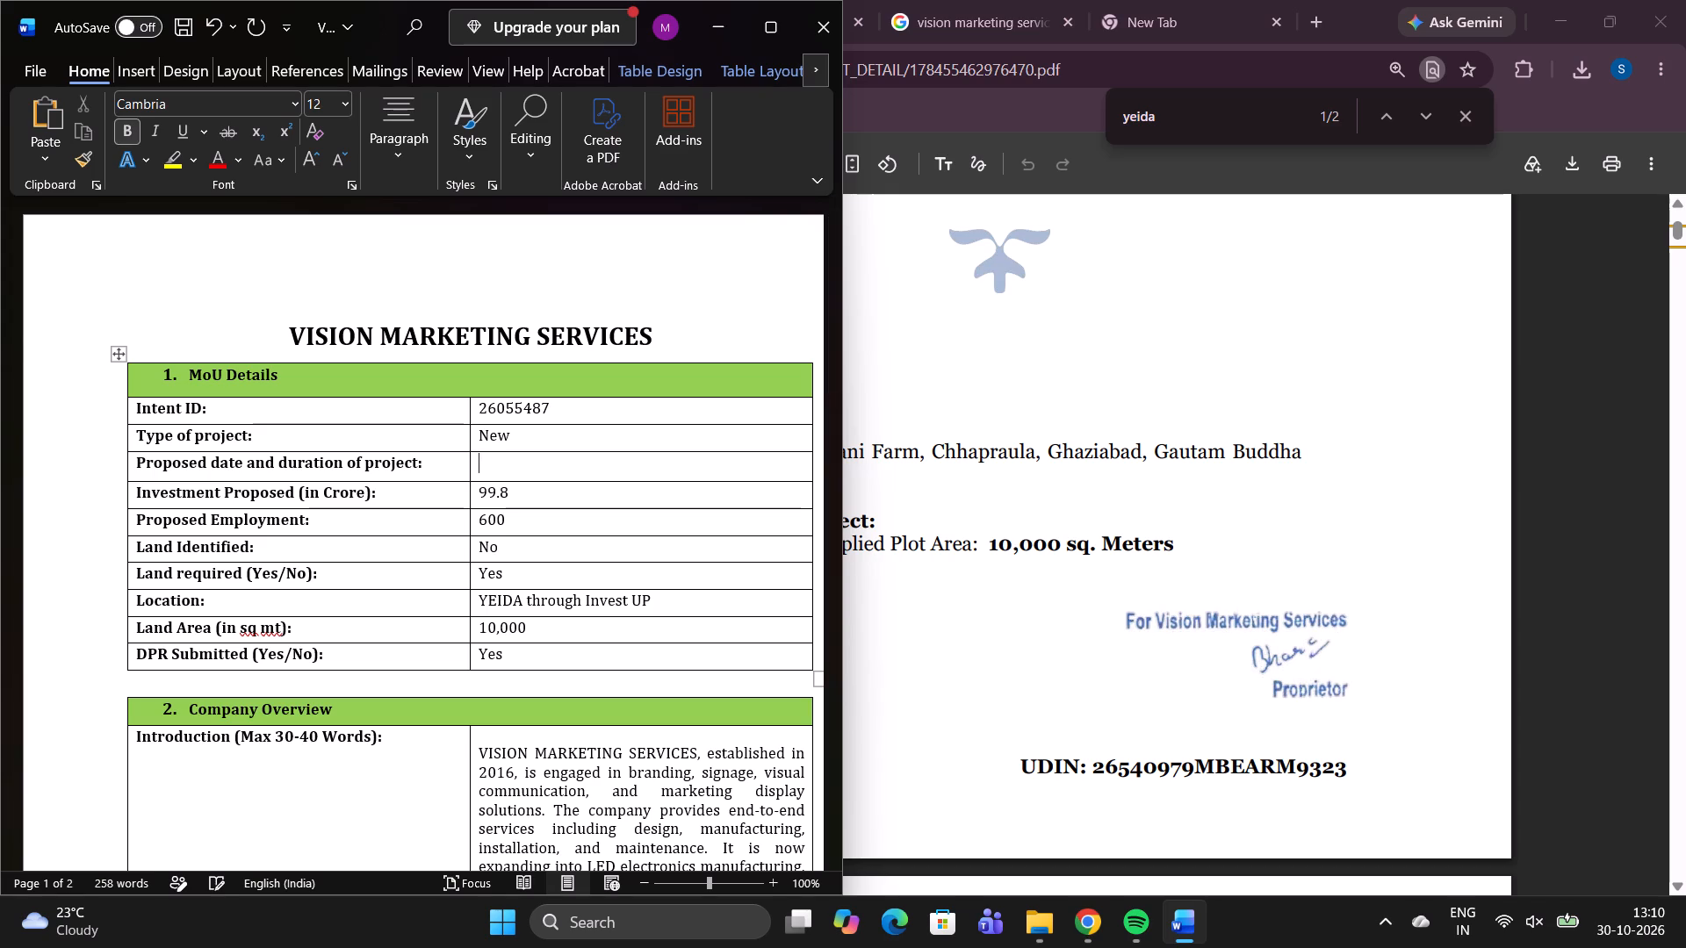
left_click(127, 118)
key("a")
key("e")
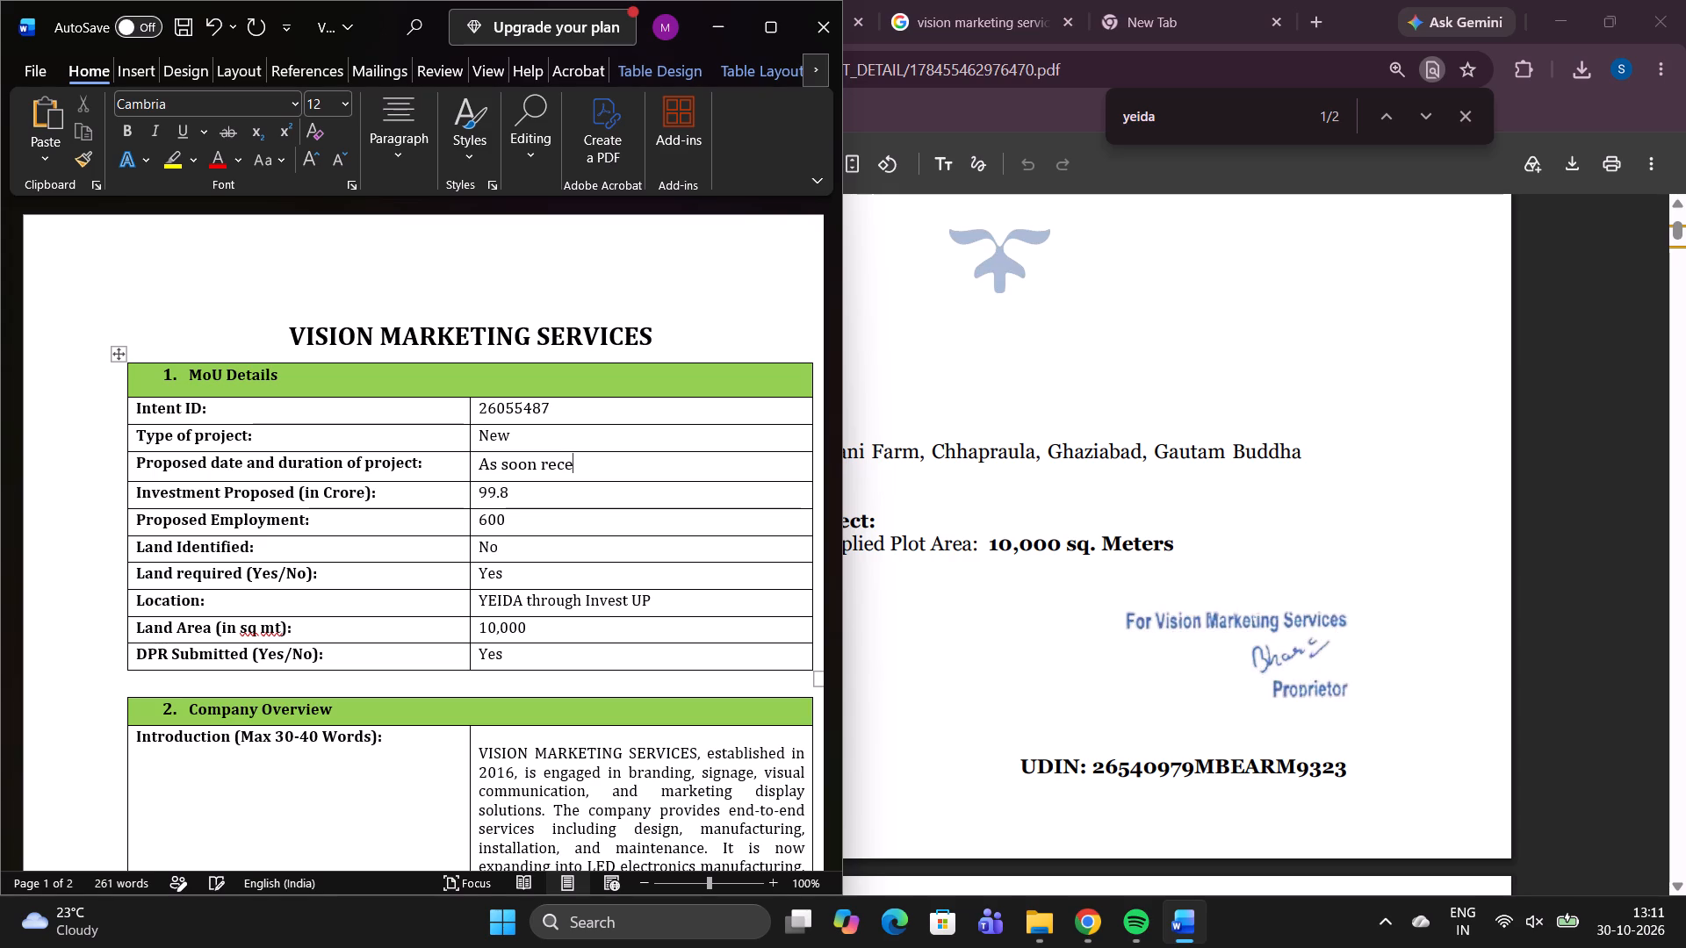
type("vi")
type("ed")
In the Proposed date and duration text, insert "as the" after "As soon" and correct the last word's spelling to "received".
key("Left")
key("Left")
key("Left")
key("Left")
key("Left")
key("Left")
key("Left")
key("Left")
key("a")
key("s")
key("space")
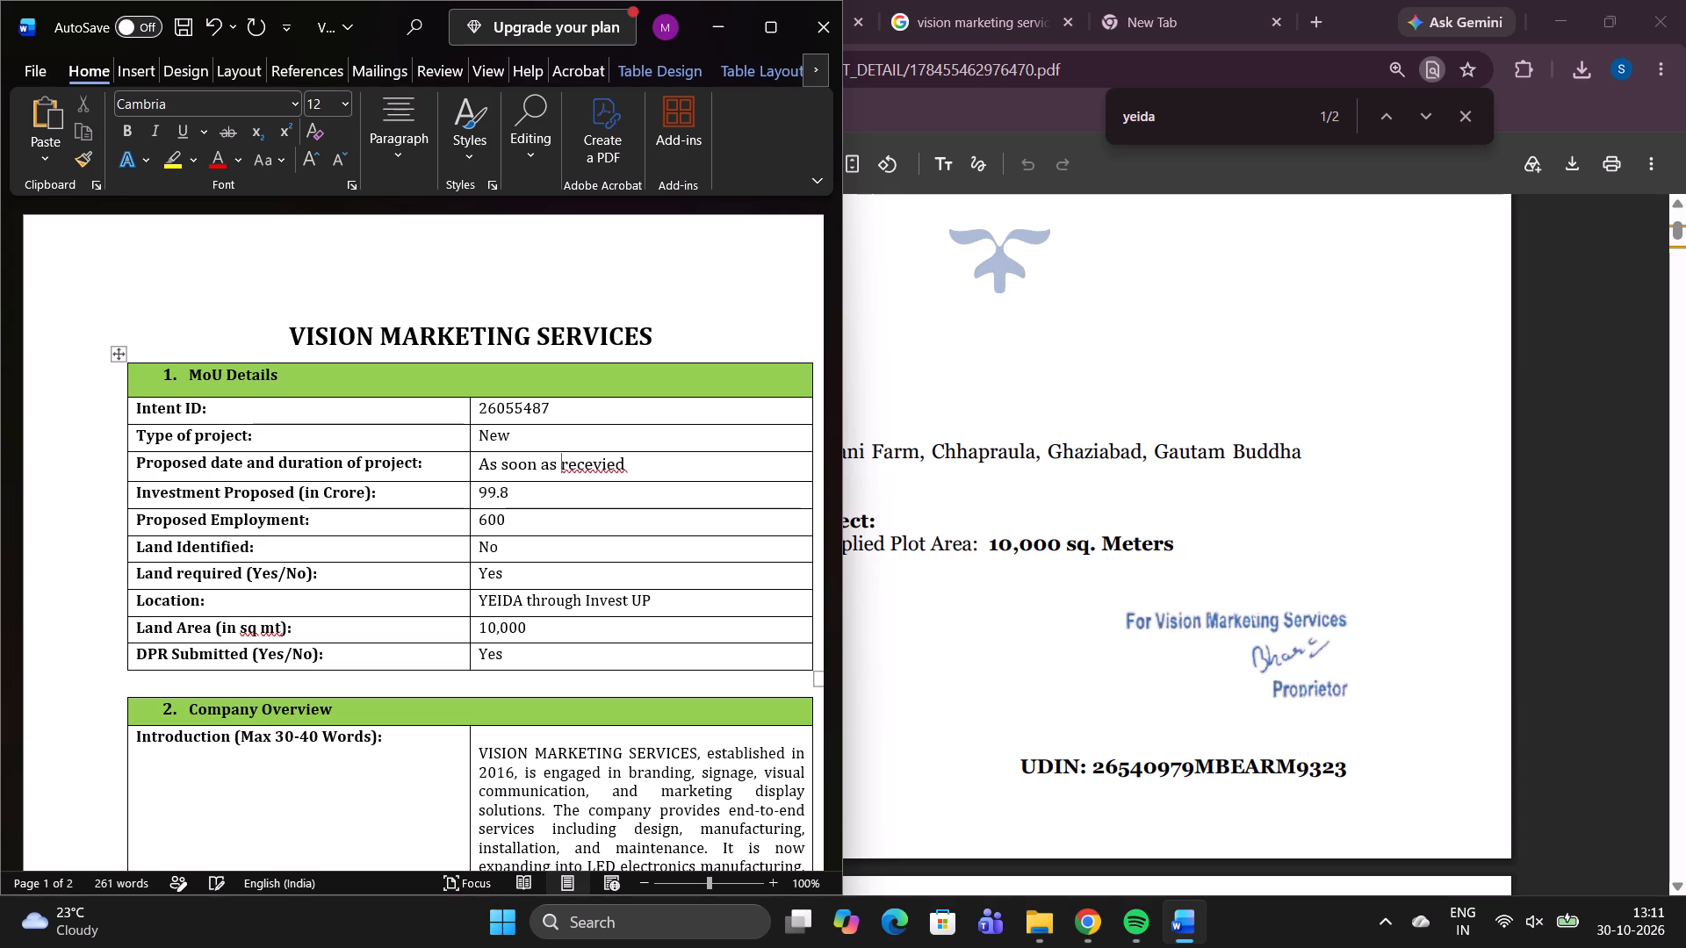
type("the")
key("space")
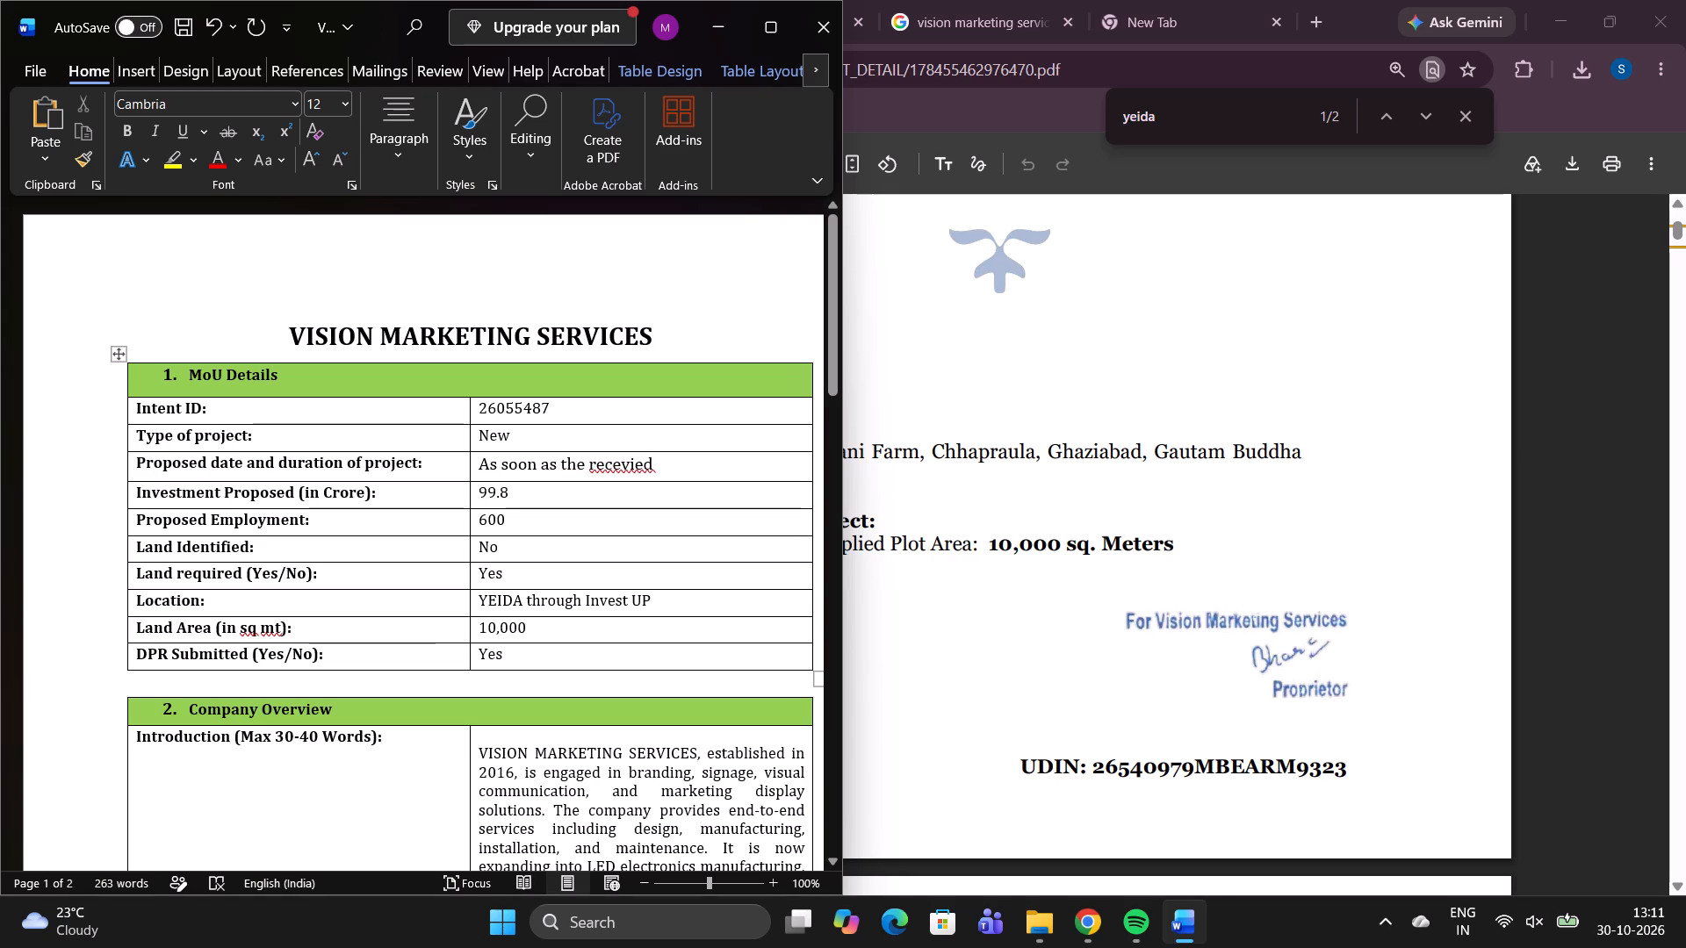
left_click(634, 458)
key("BackSpace")
key("BackSpace")
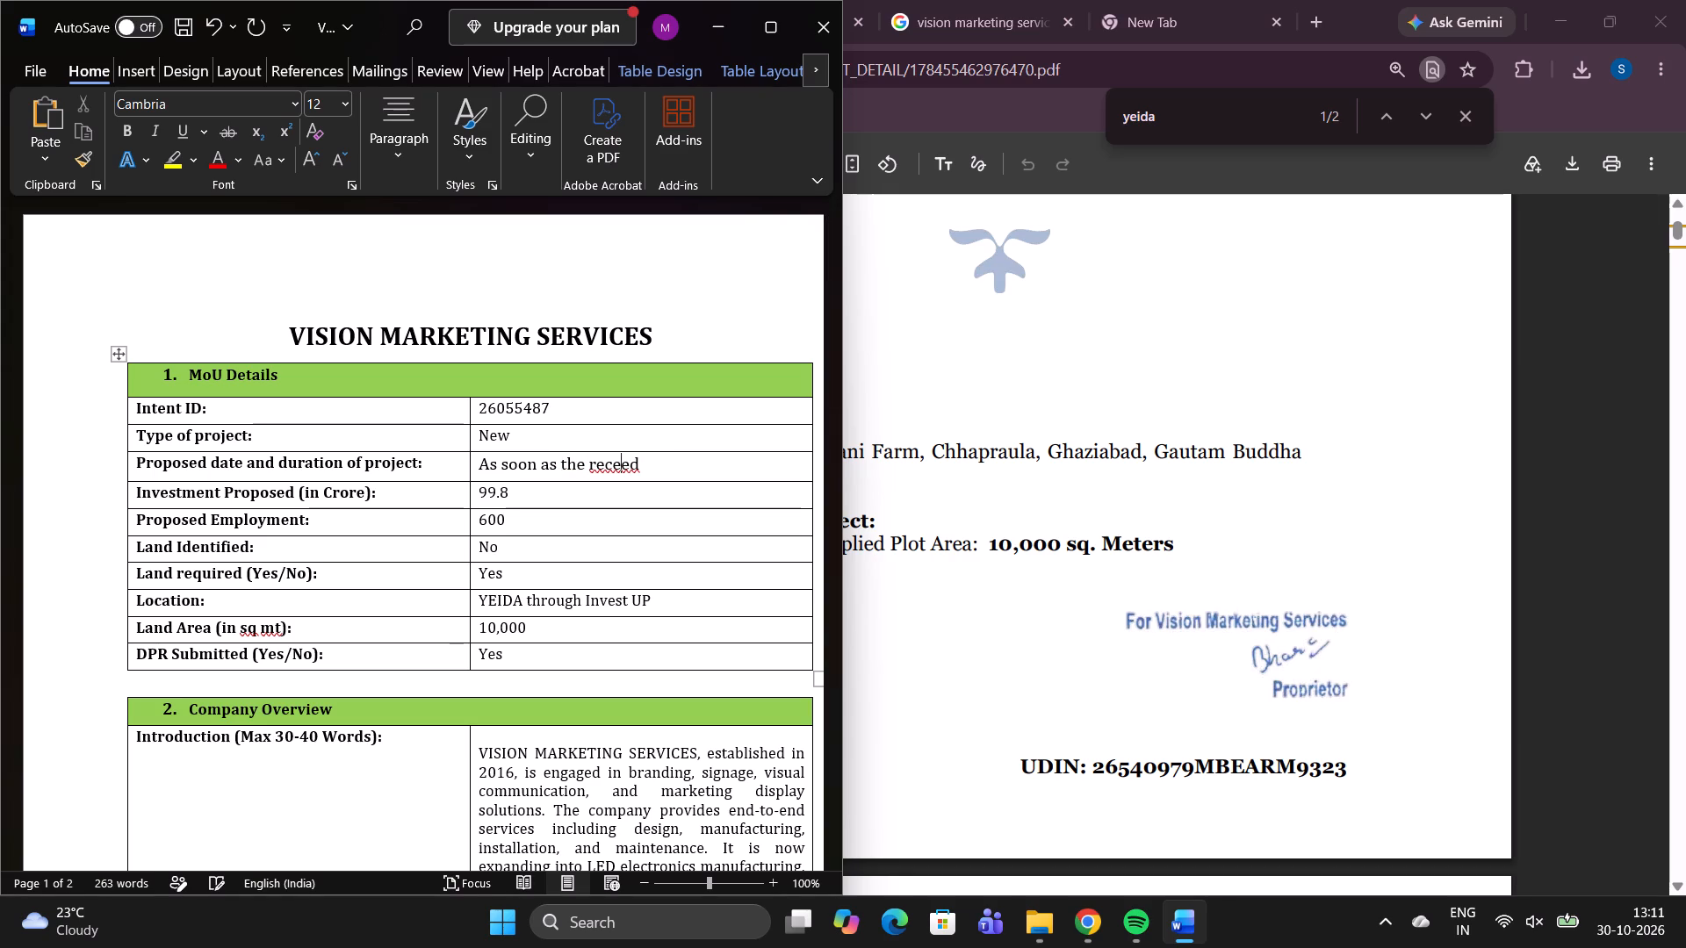
type("iv")
Insert "land" before "received" so the Proposed date and duration reads "As soon as the land received".
key("Right")
key("Right")
key("Right")
key("Right")
key("Right")
key("Right")
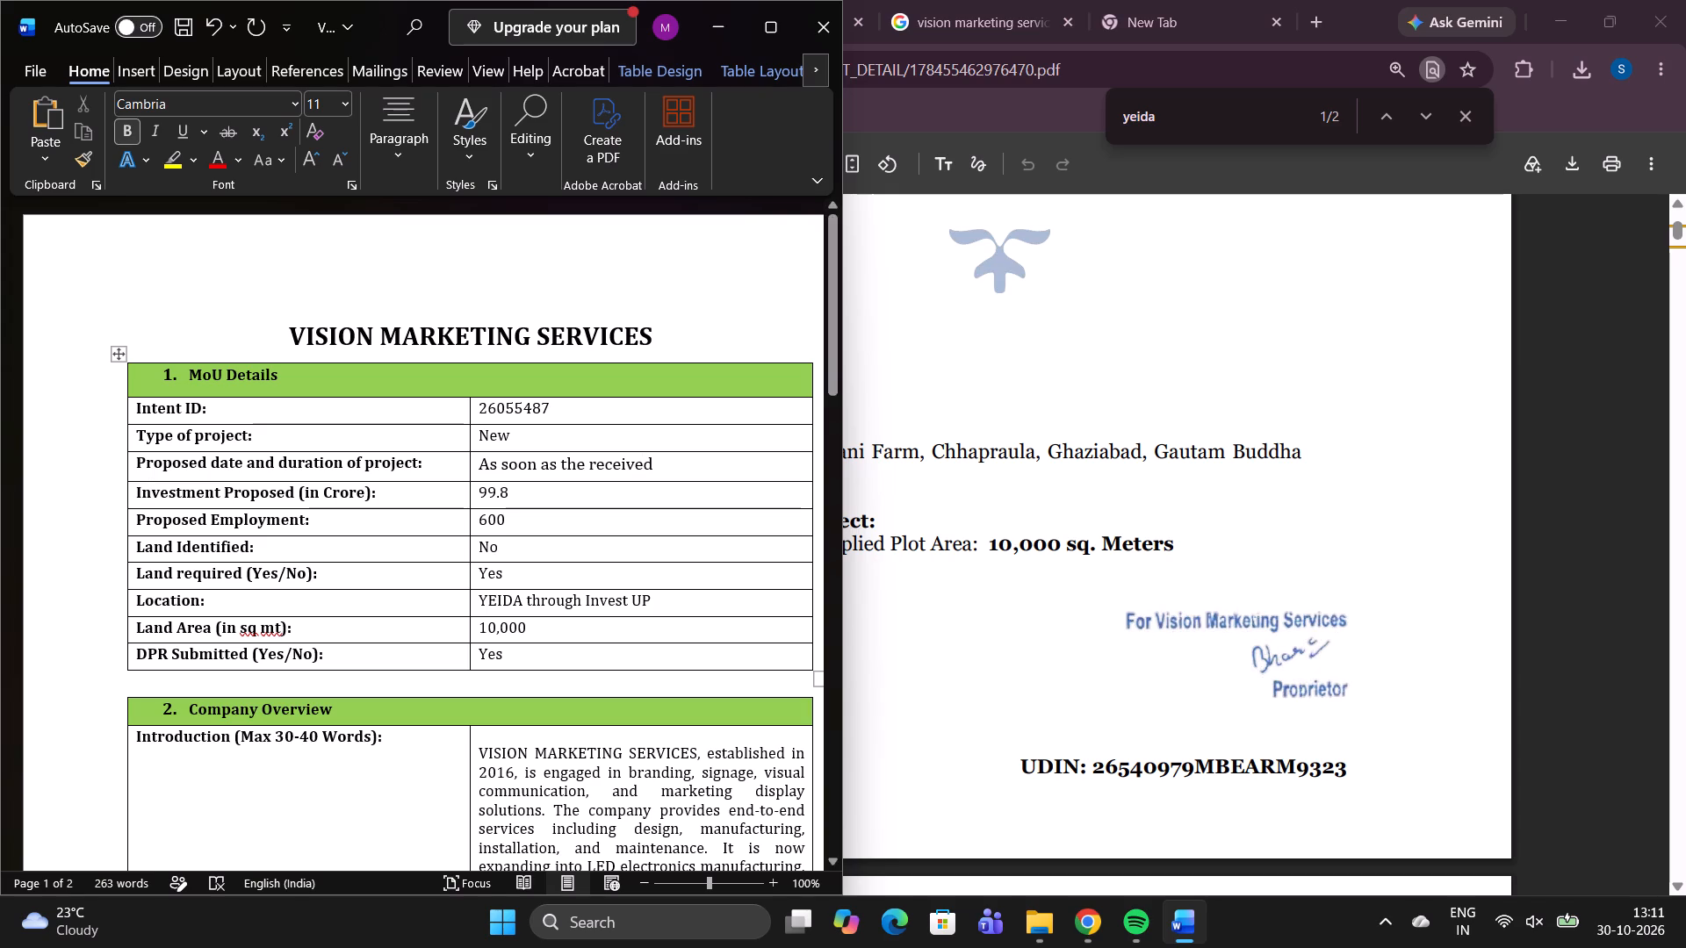
left_click(668, 462)
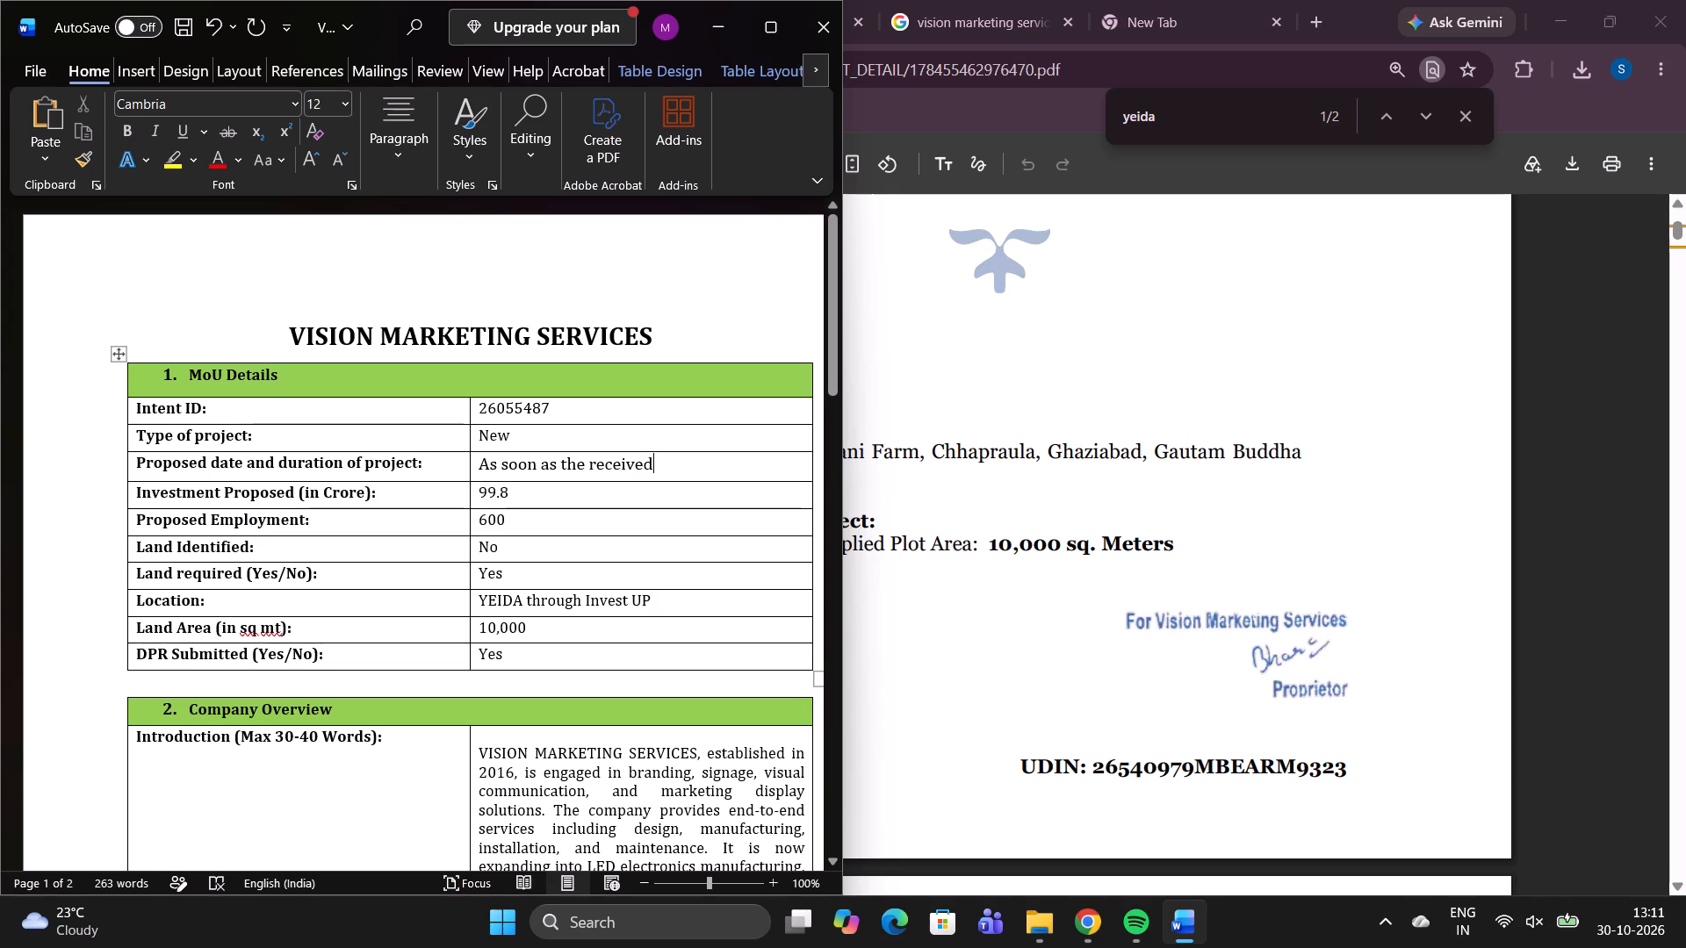
left_click(594, 469)
key("Left")
type("land")
key("space")
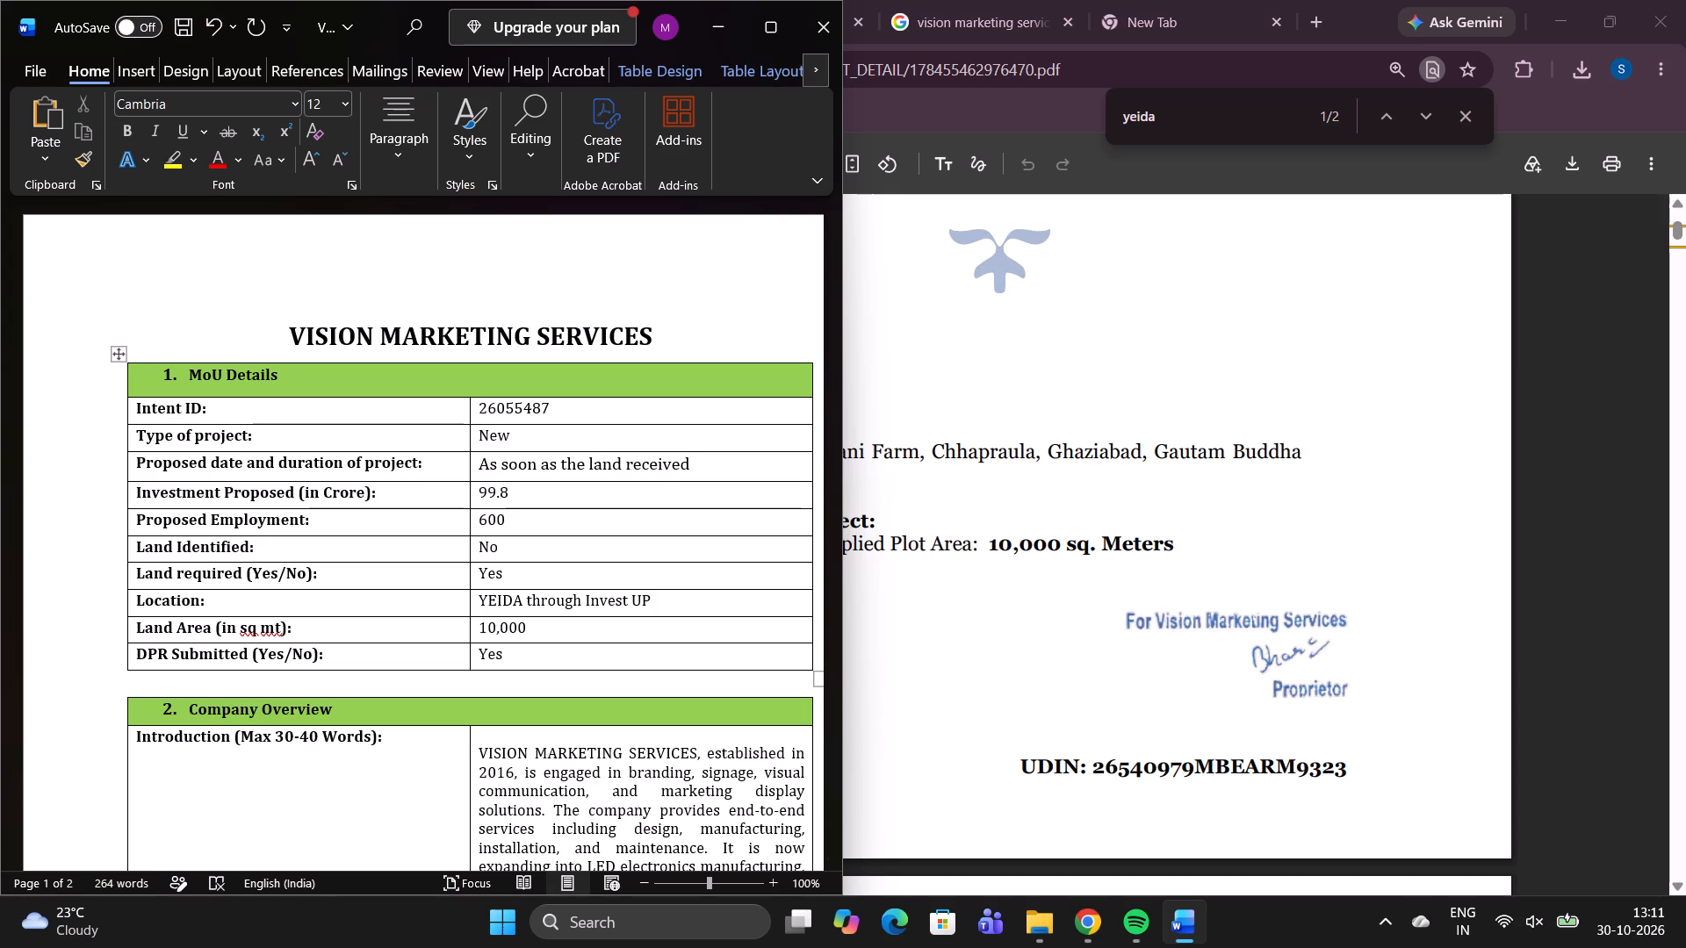
Delete the extra blank line above "Website: N/A" in the Company Overview introduction.
scroll(660, 582, "down", 1)
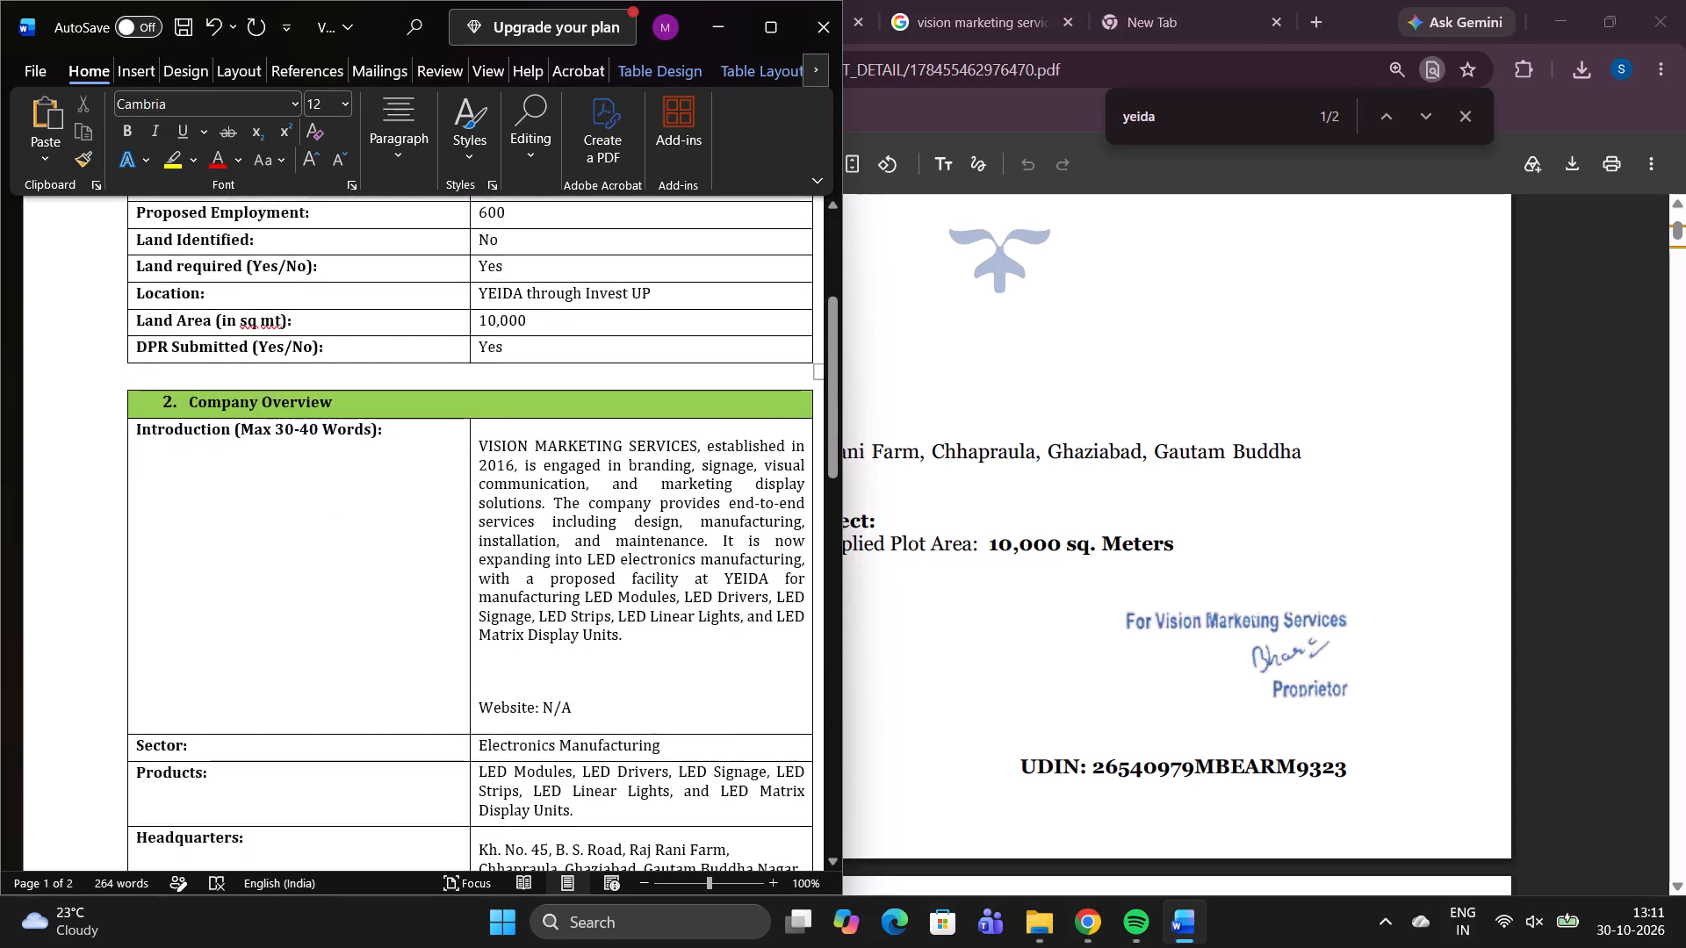
scroll(660, 582, "down", 1)
left_click(493, 520)
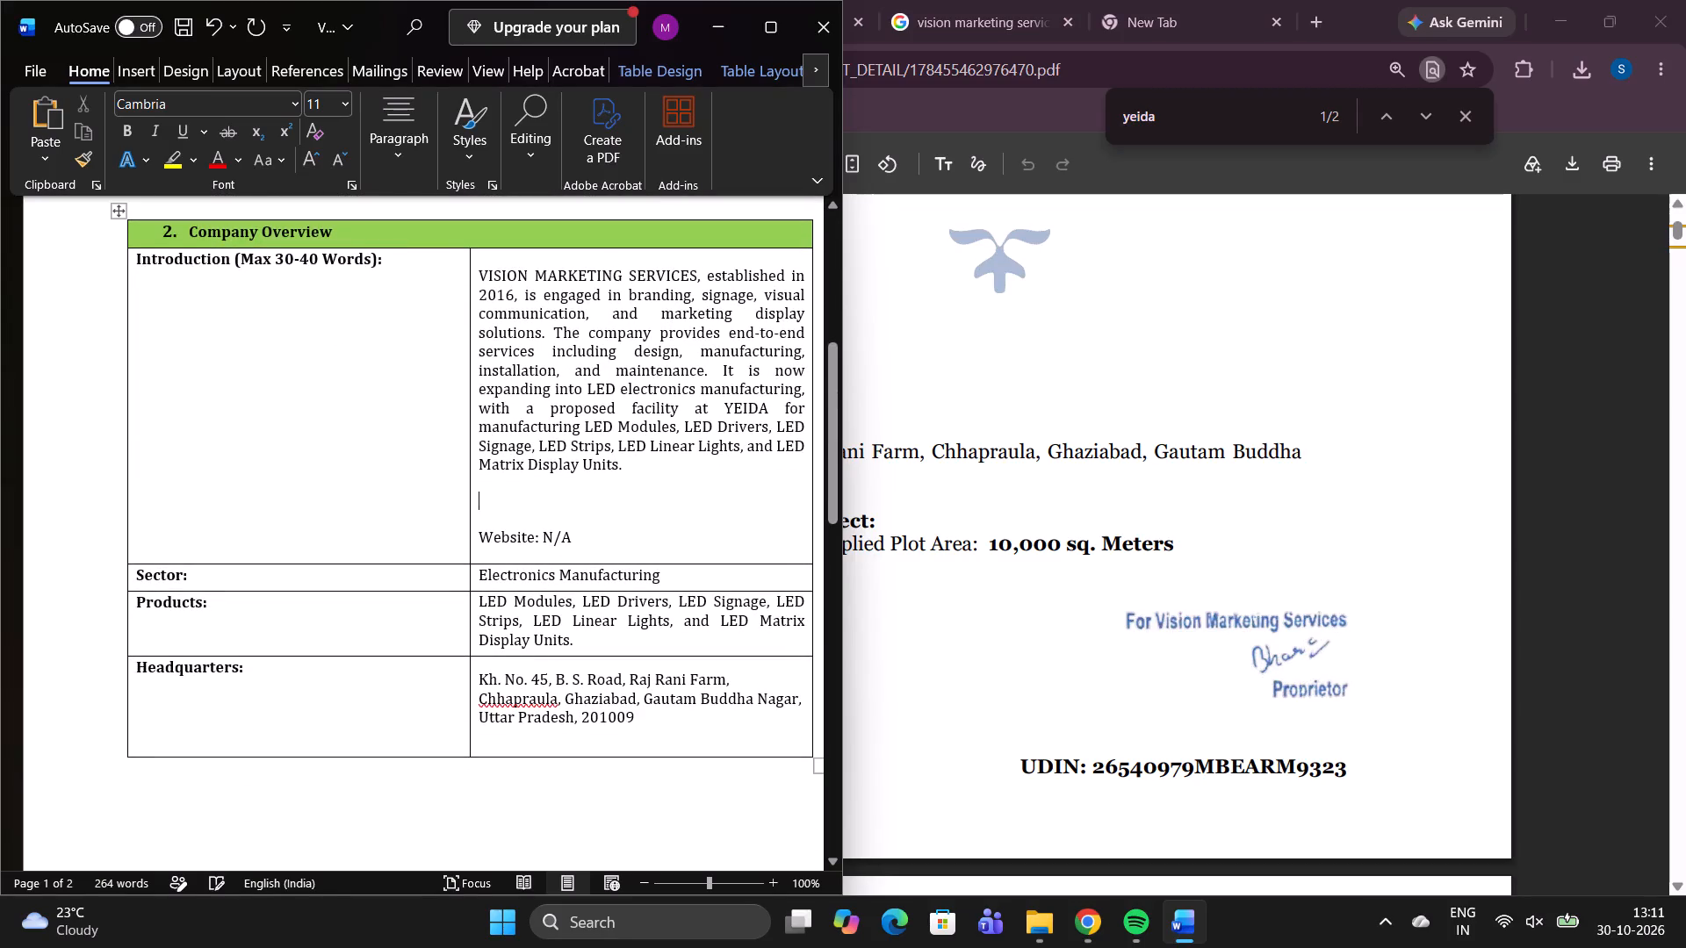
key("BackSpace")
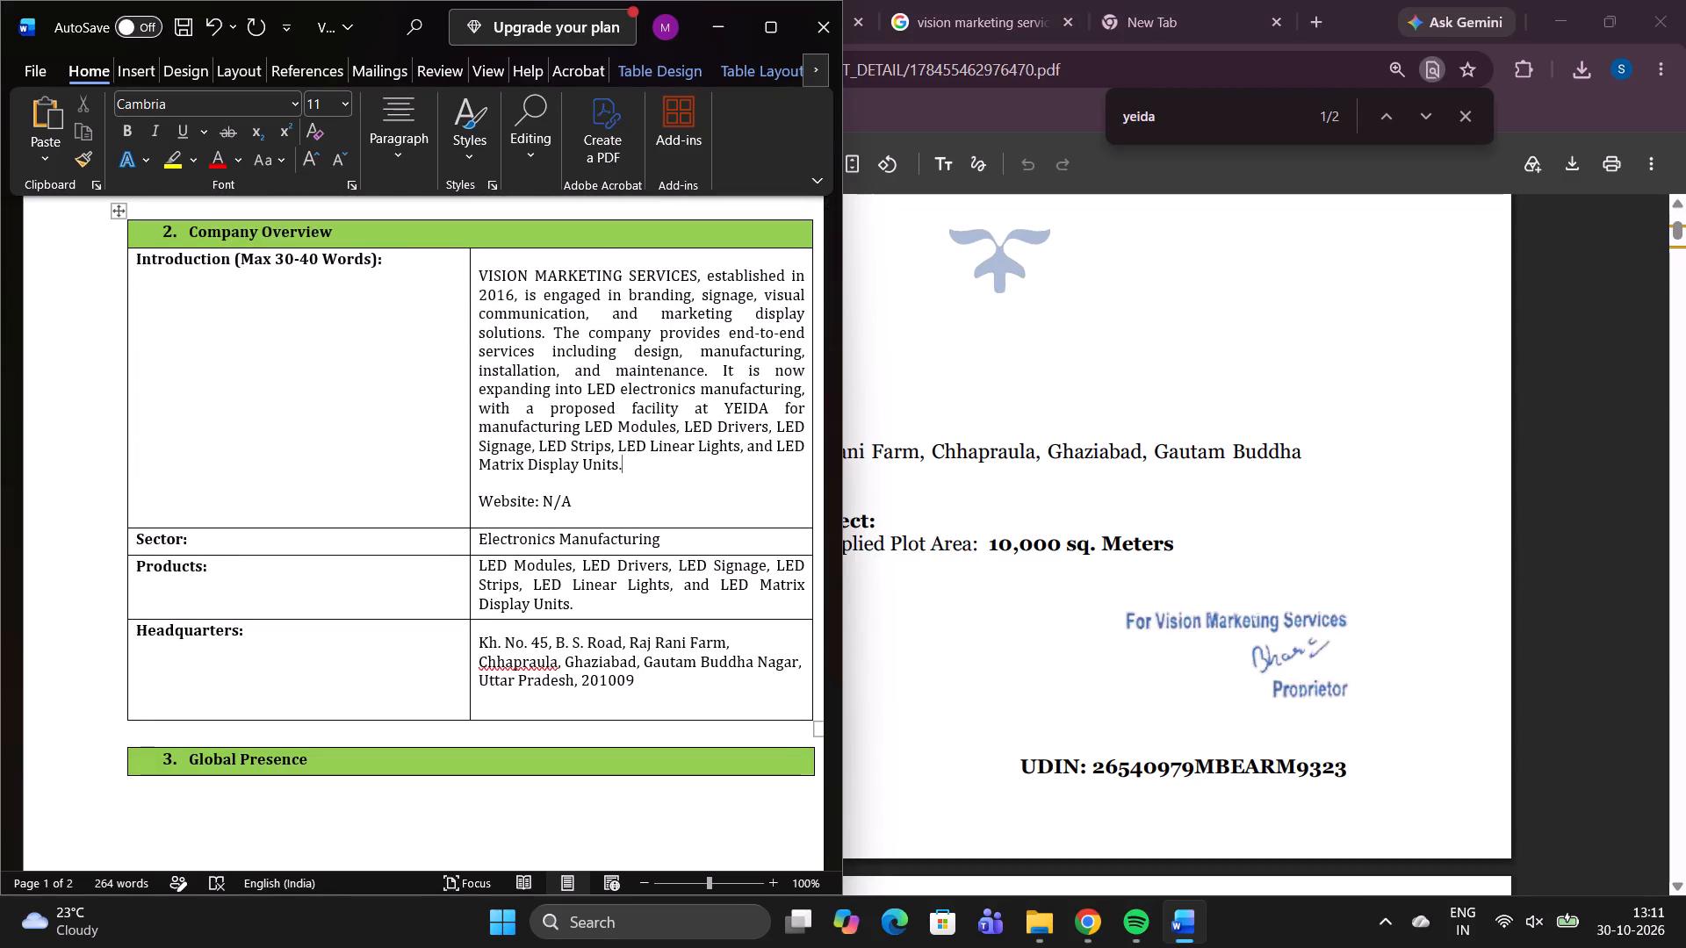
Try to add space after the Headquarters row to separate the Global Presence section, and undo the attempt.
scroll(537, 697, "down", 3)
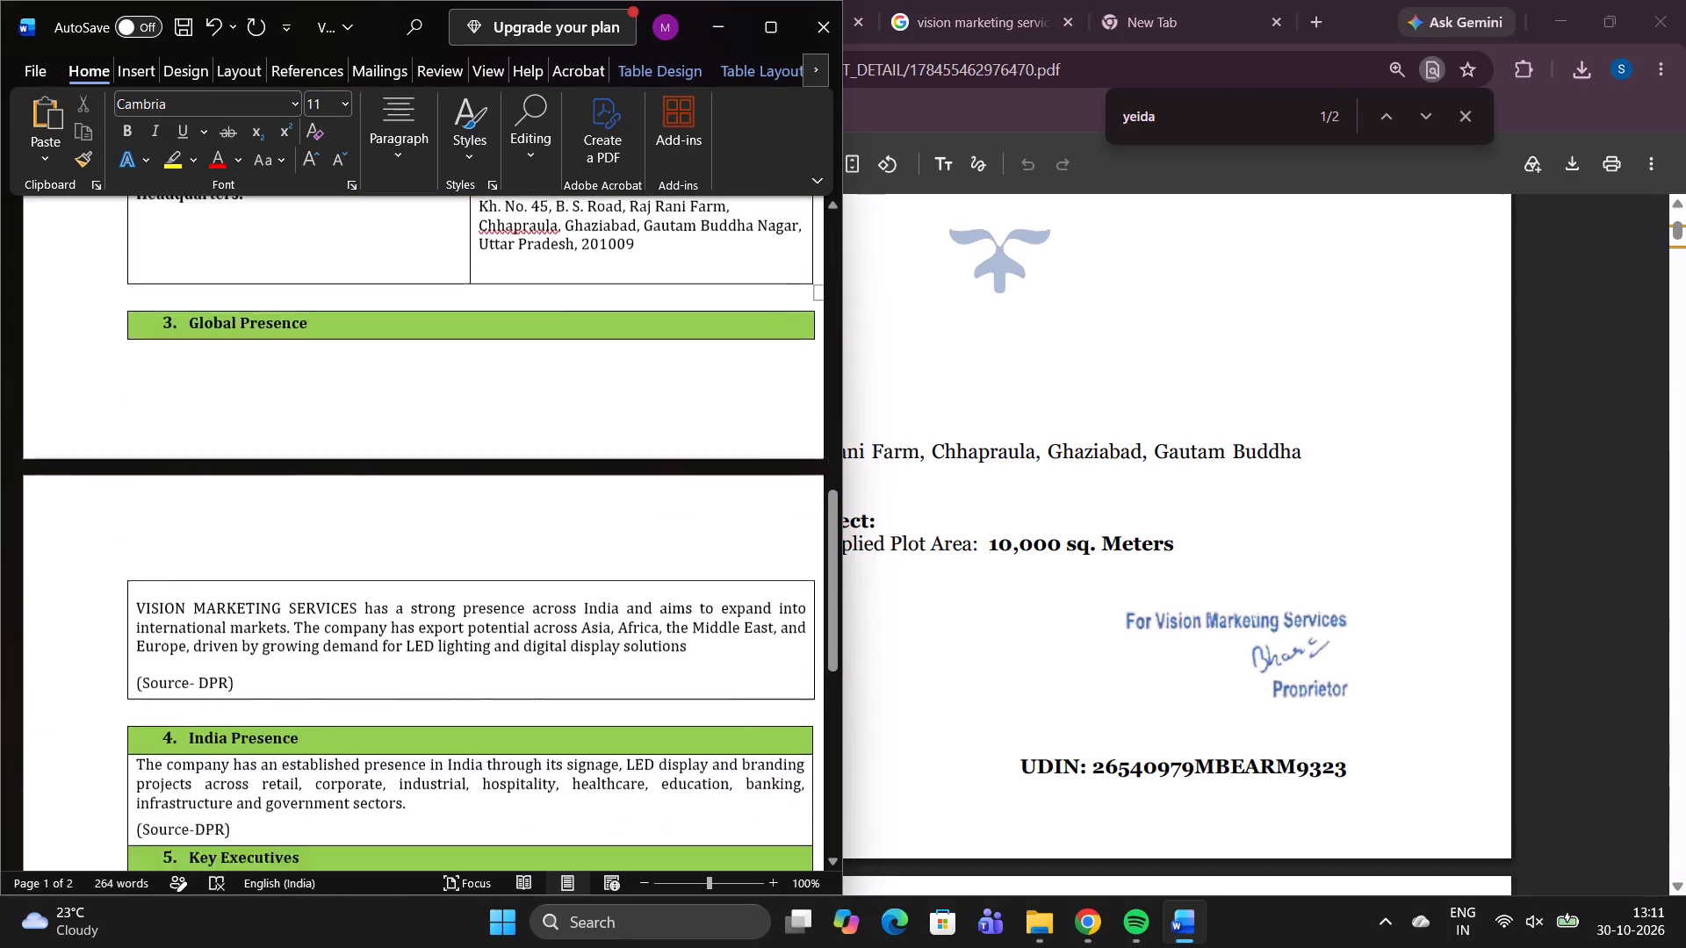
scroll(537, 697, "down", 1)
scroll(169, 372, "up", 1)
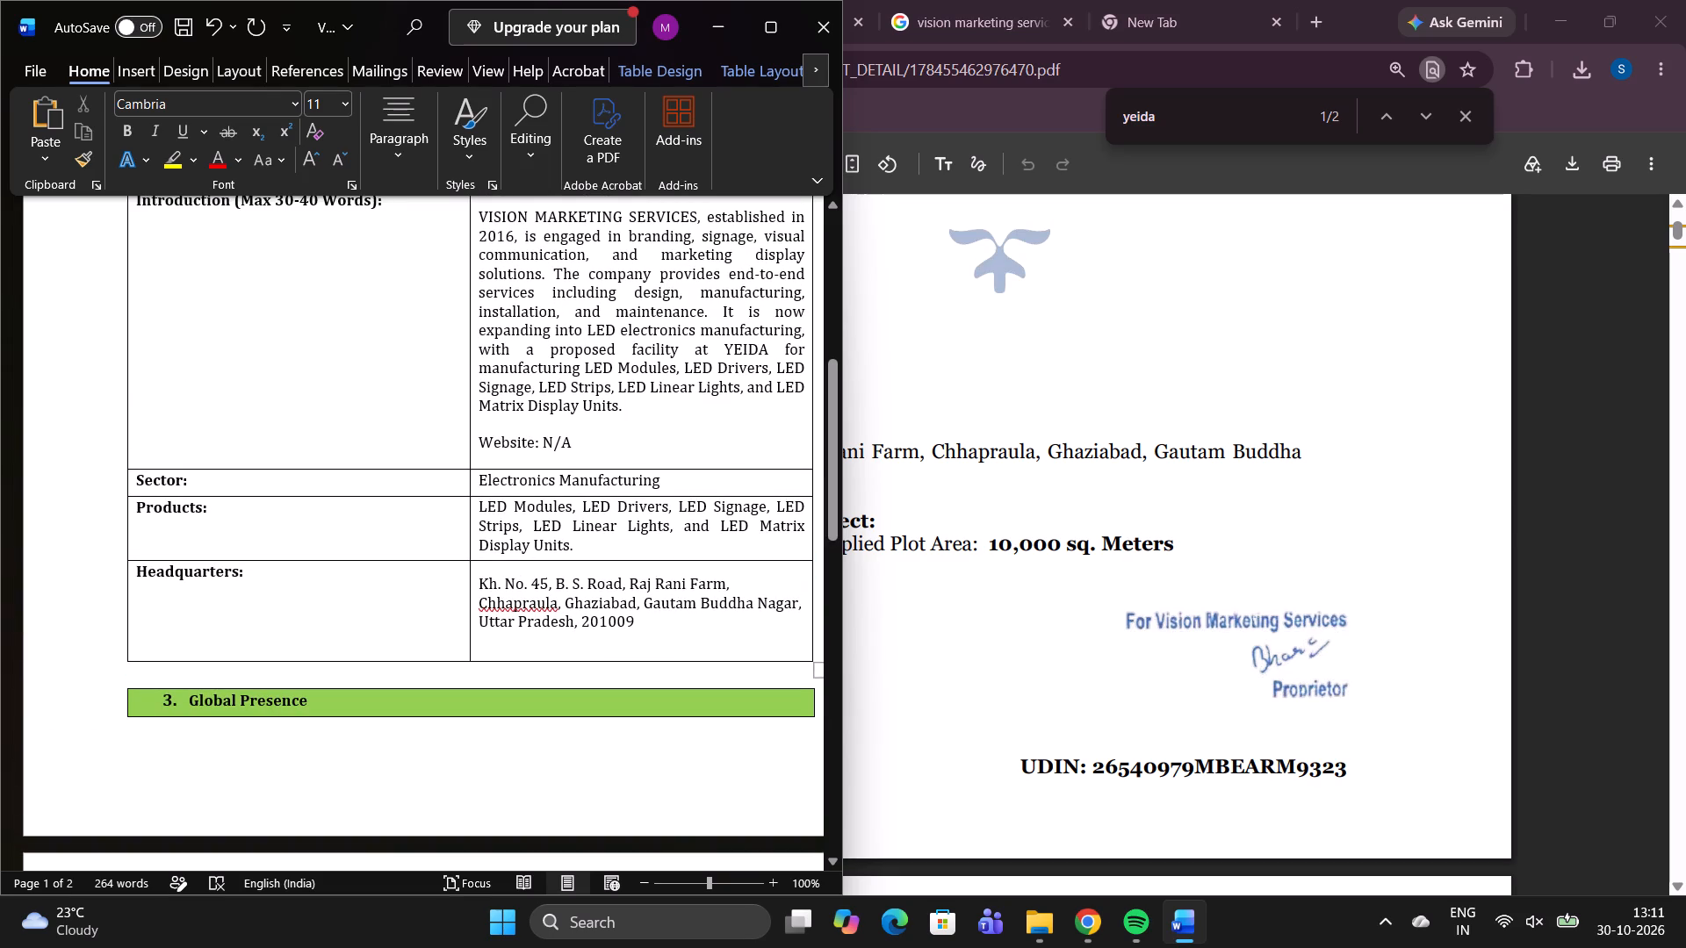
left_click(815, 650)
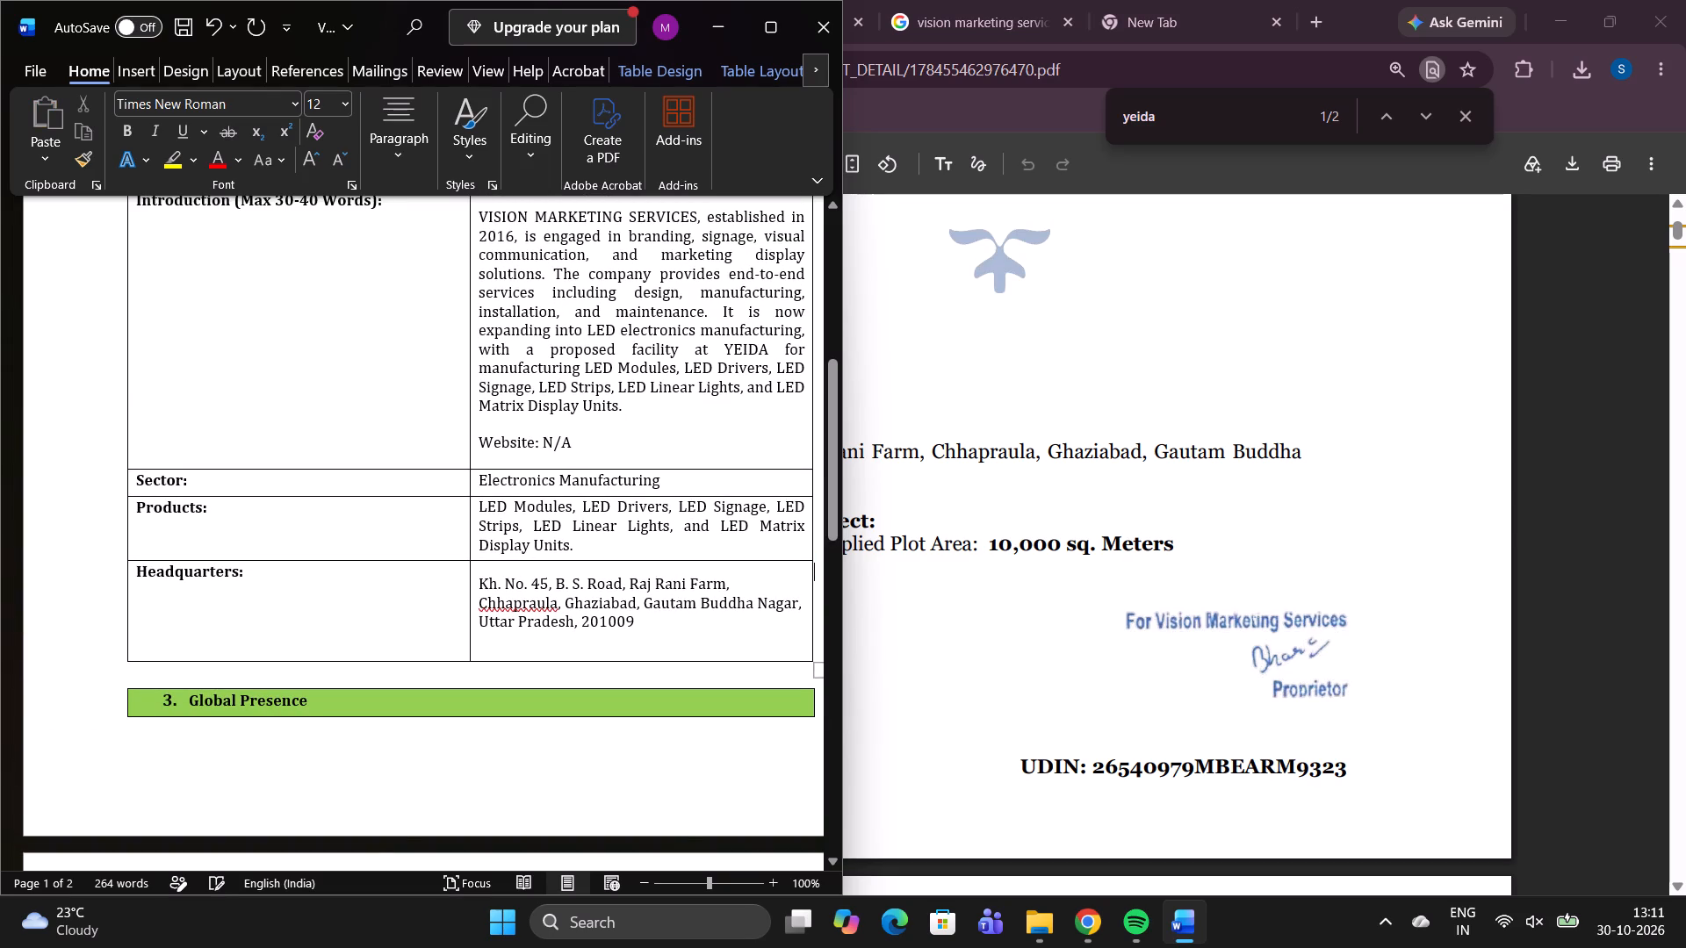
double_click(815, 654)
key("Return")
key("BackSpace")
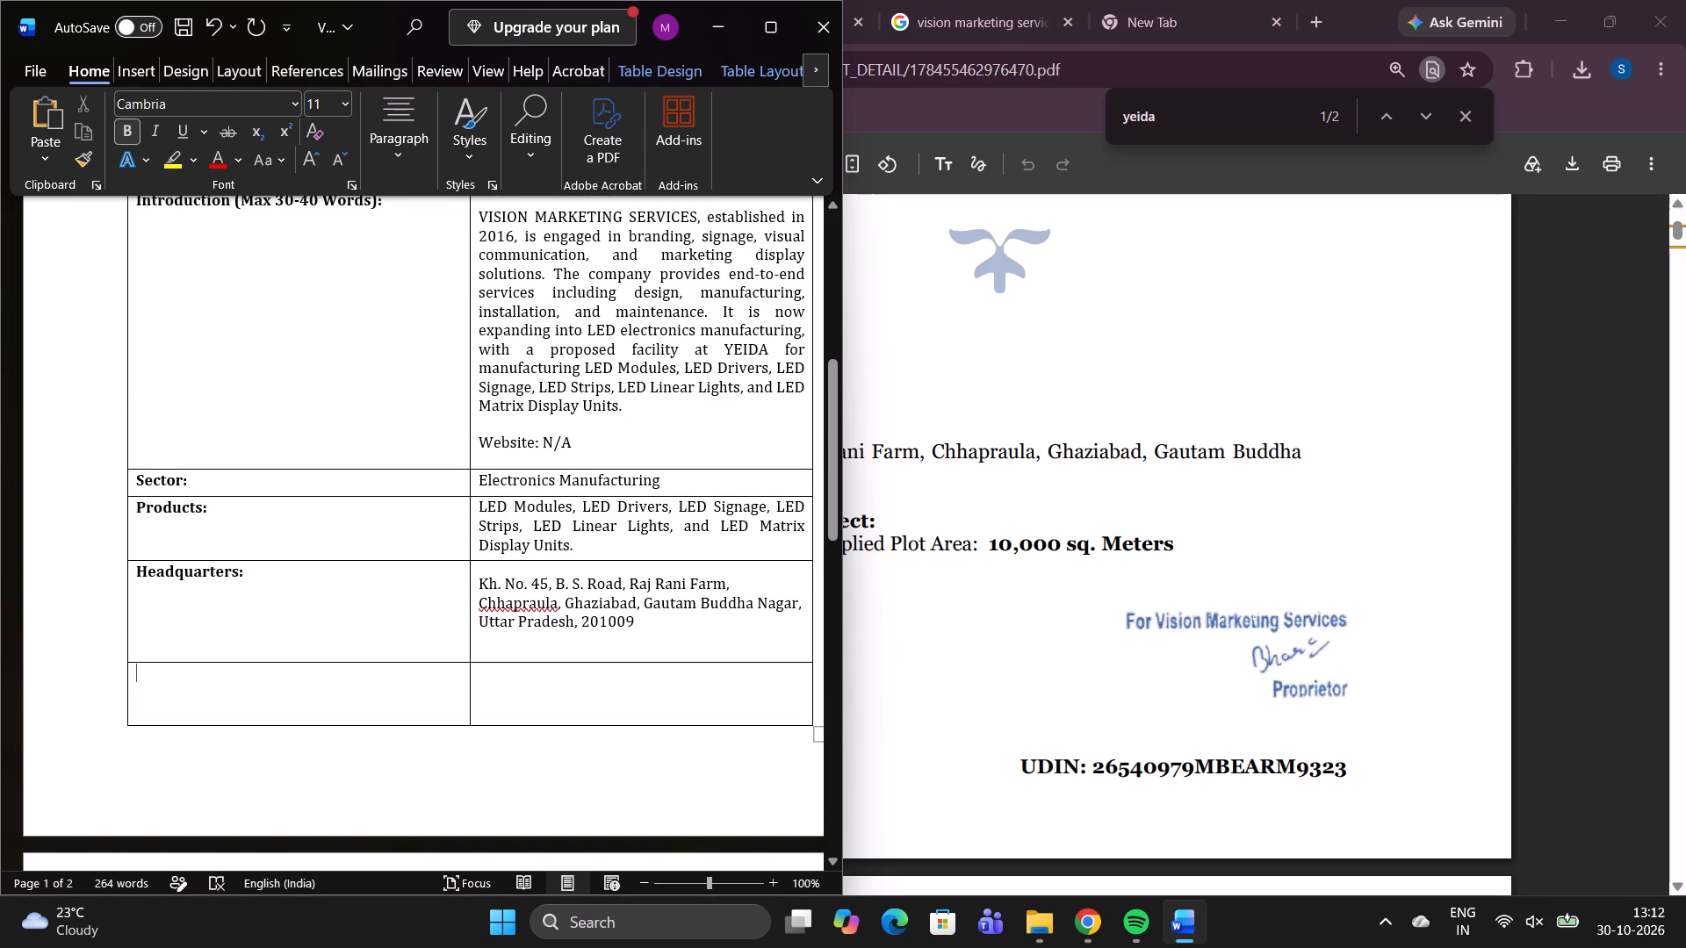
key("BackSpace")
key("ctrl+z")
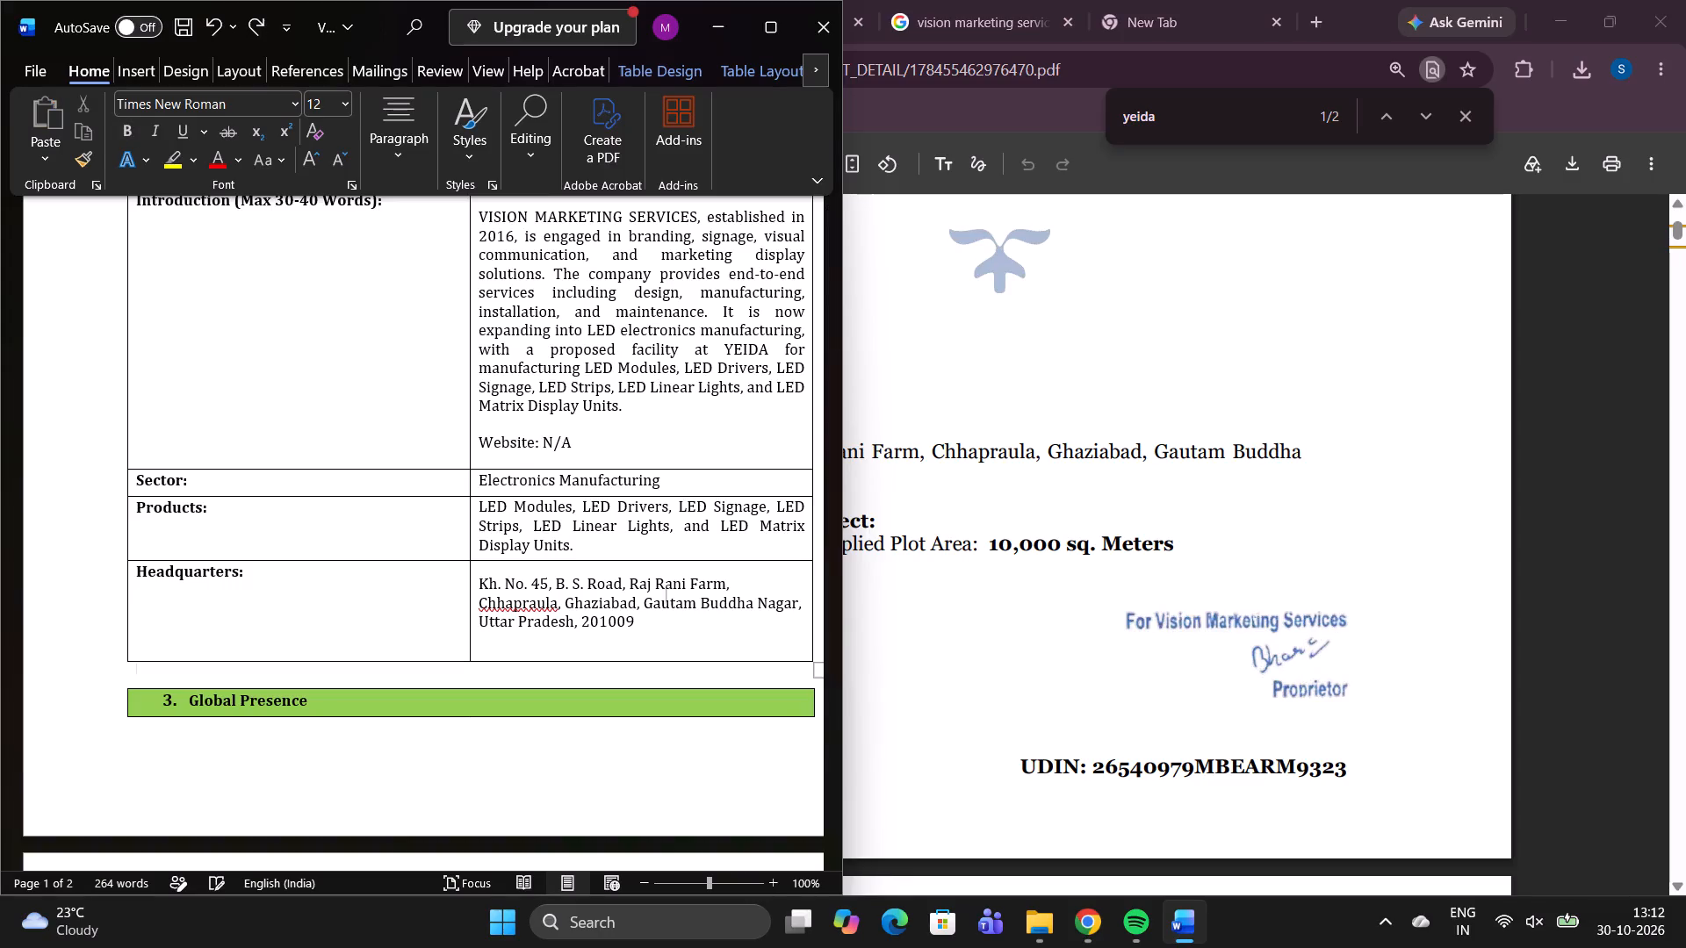
Insert a blank line between the Company Overview table and Global Presence, moving the Global Presence heading to the second page.
left_click(133, 672)
key("Return")
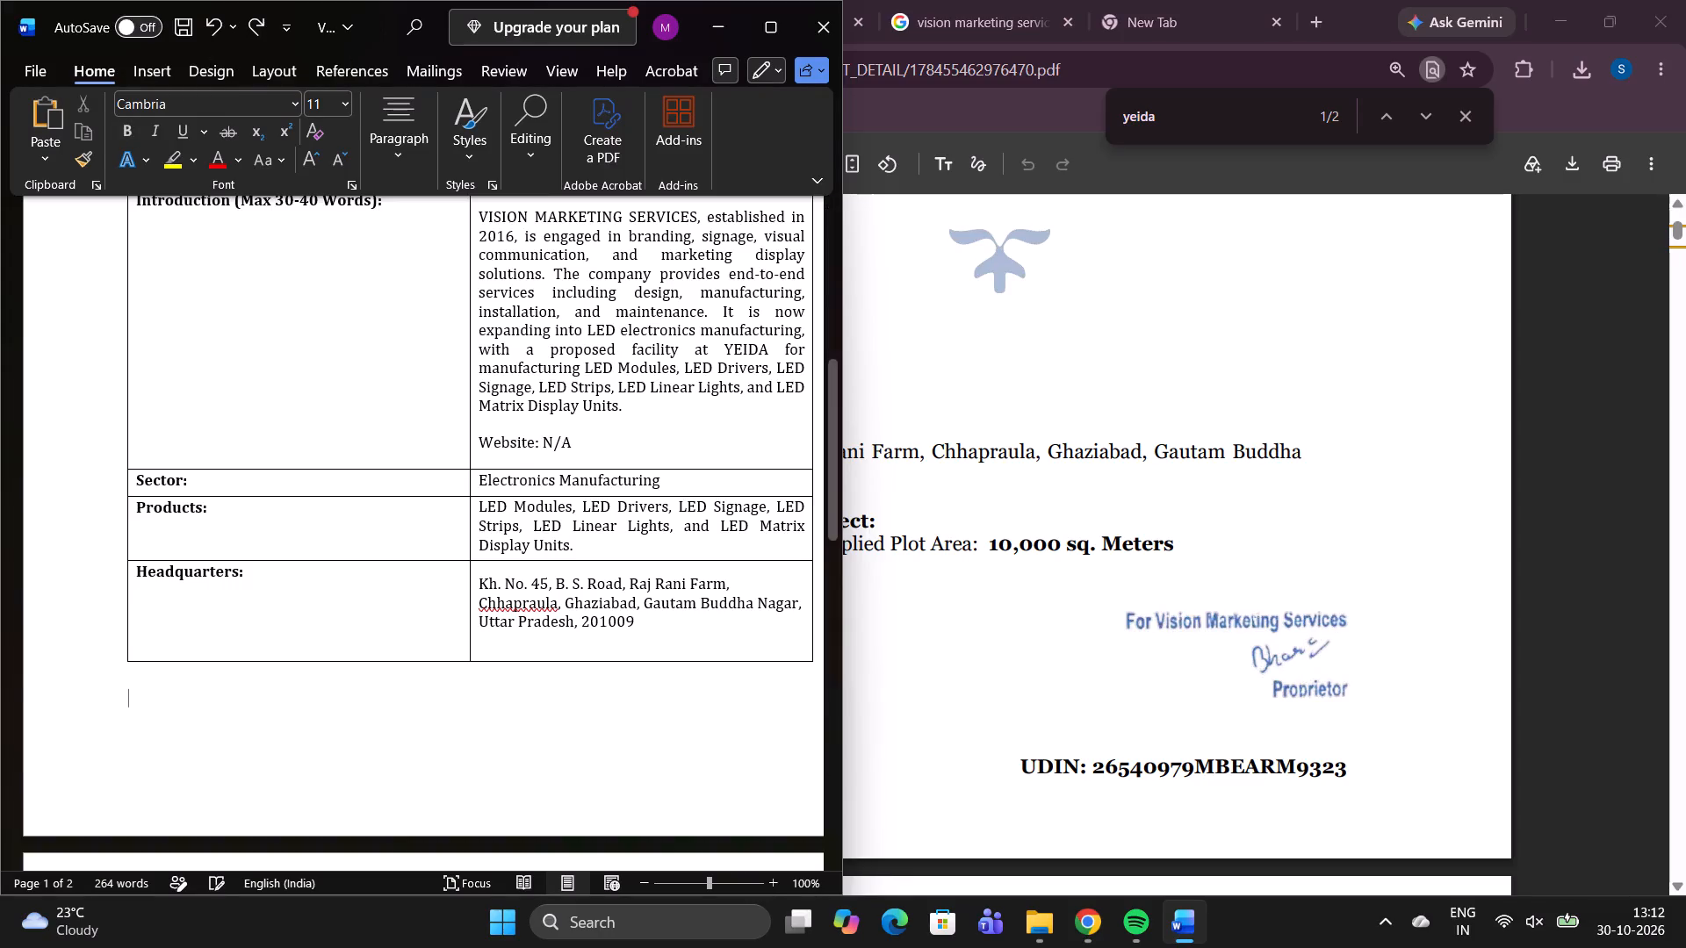
Switch to the Google results in Chrome, search for "vision marketing services turnover" and expand the AI answer.
scroll(133, 672, "down", 4)
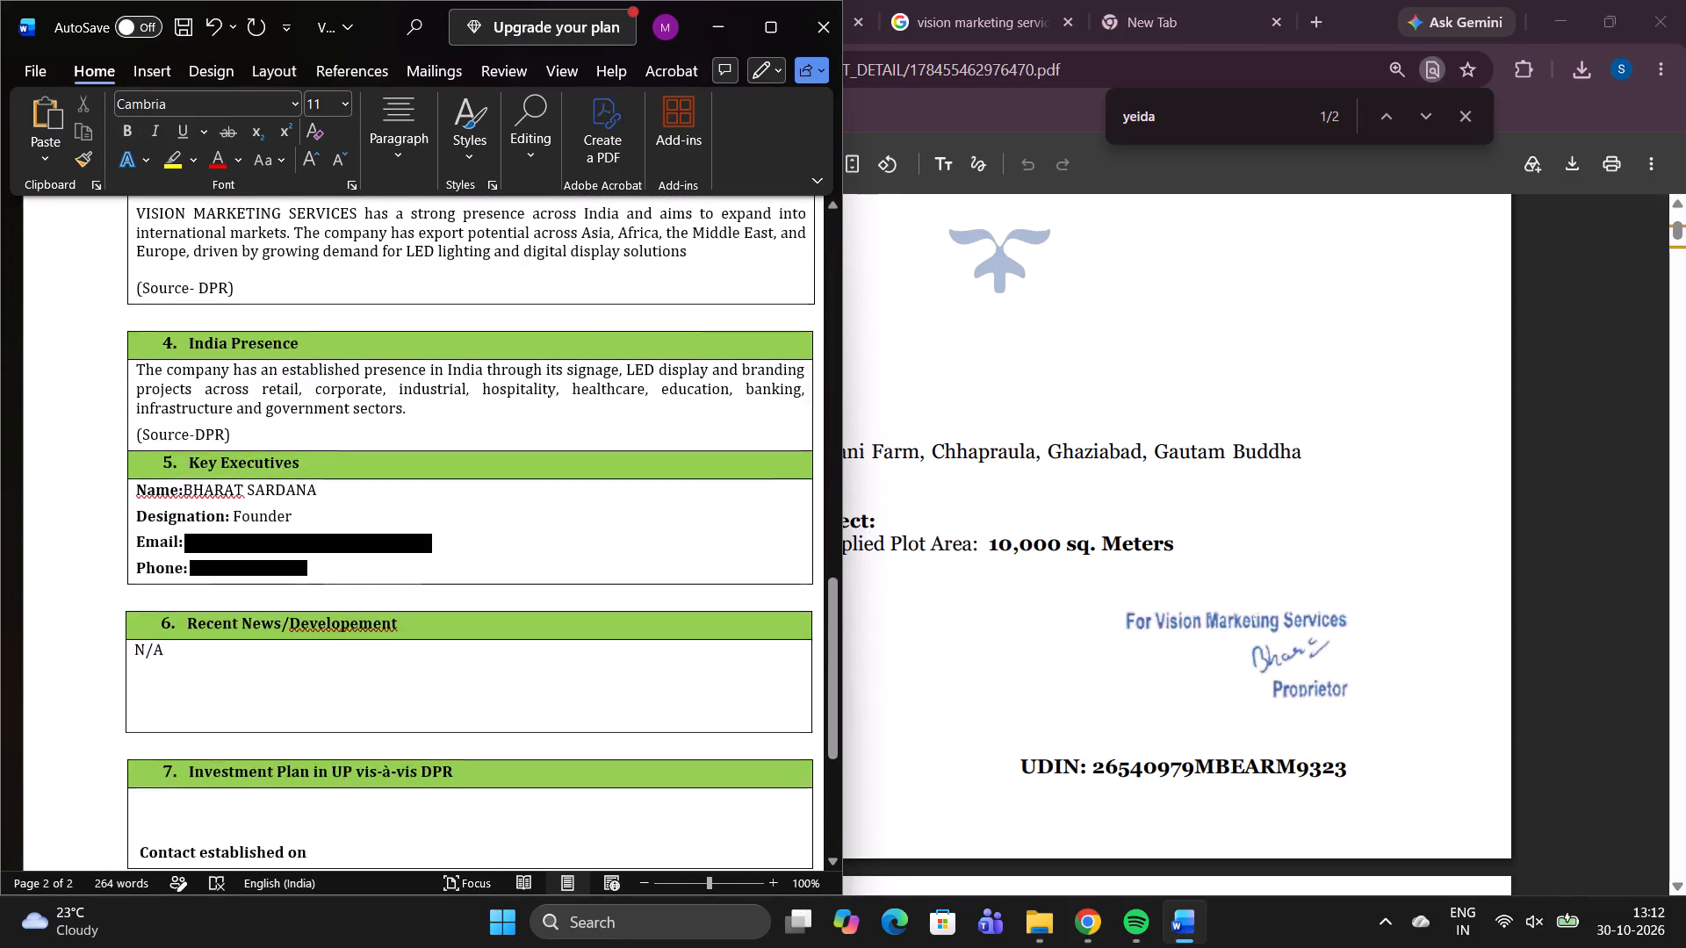
scroll(133, 672, "down", 2)
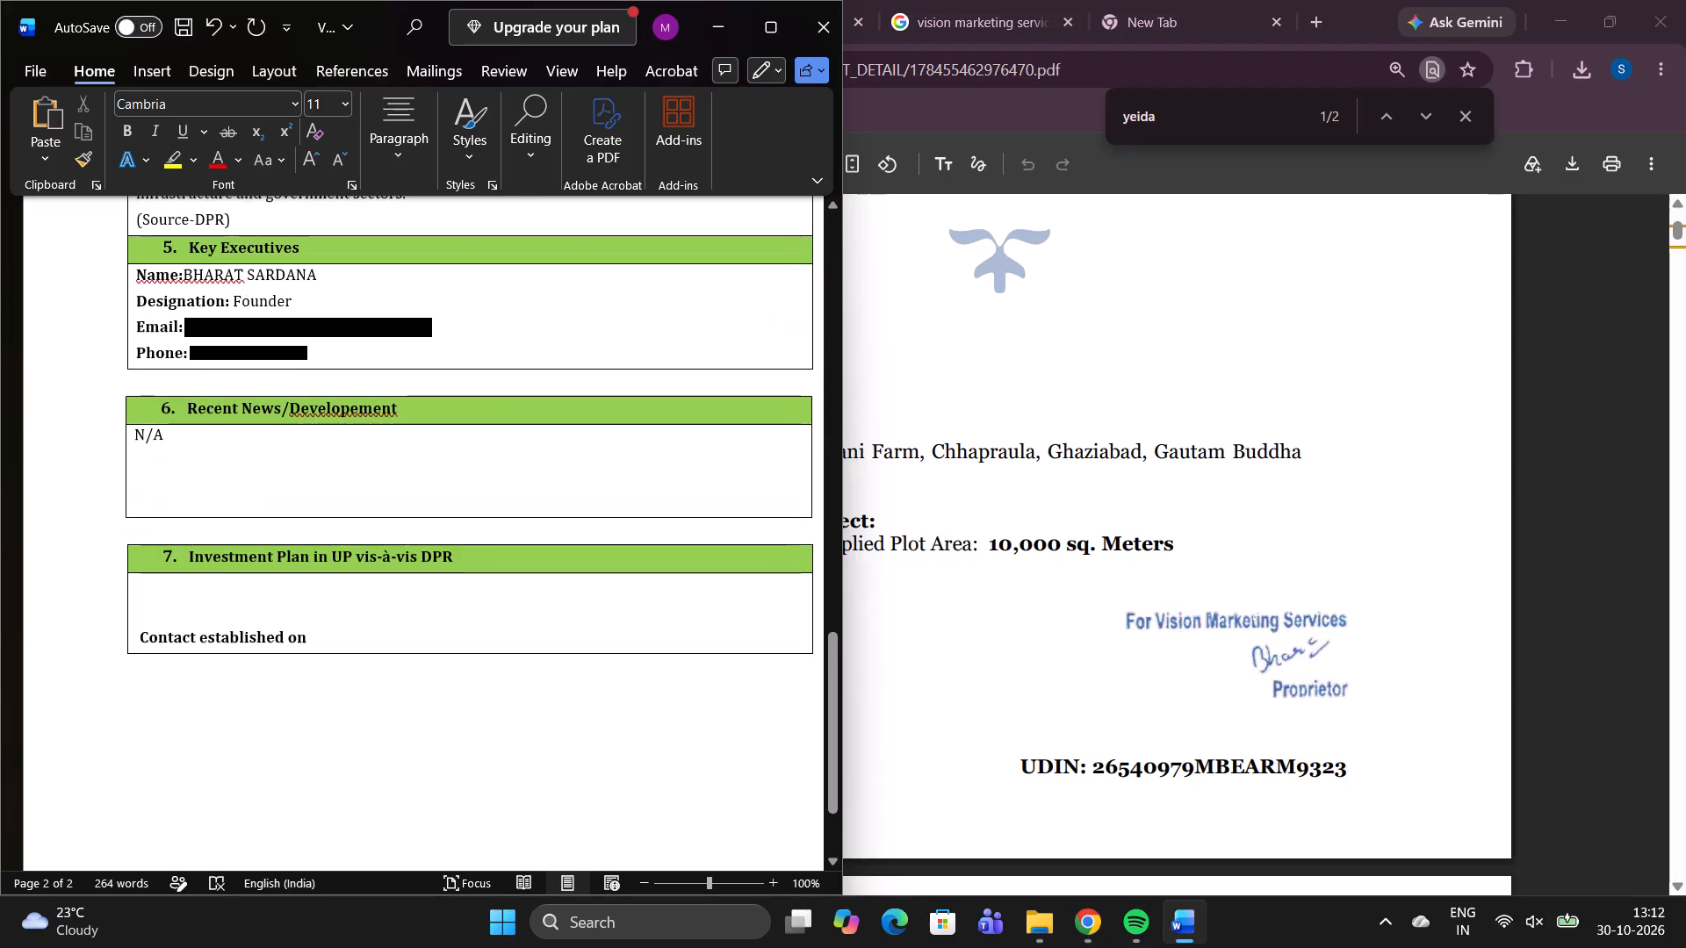
left_click(939, 28)
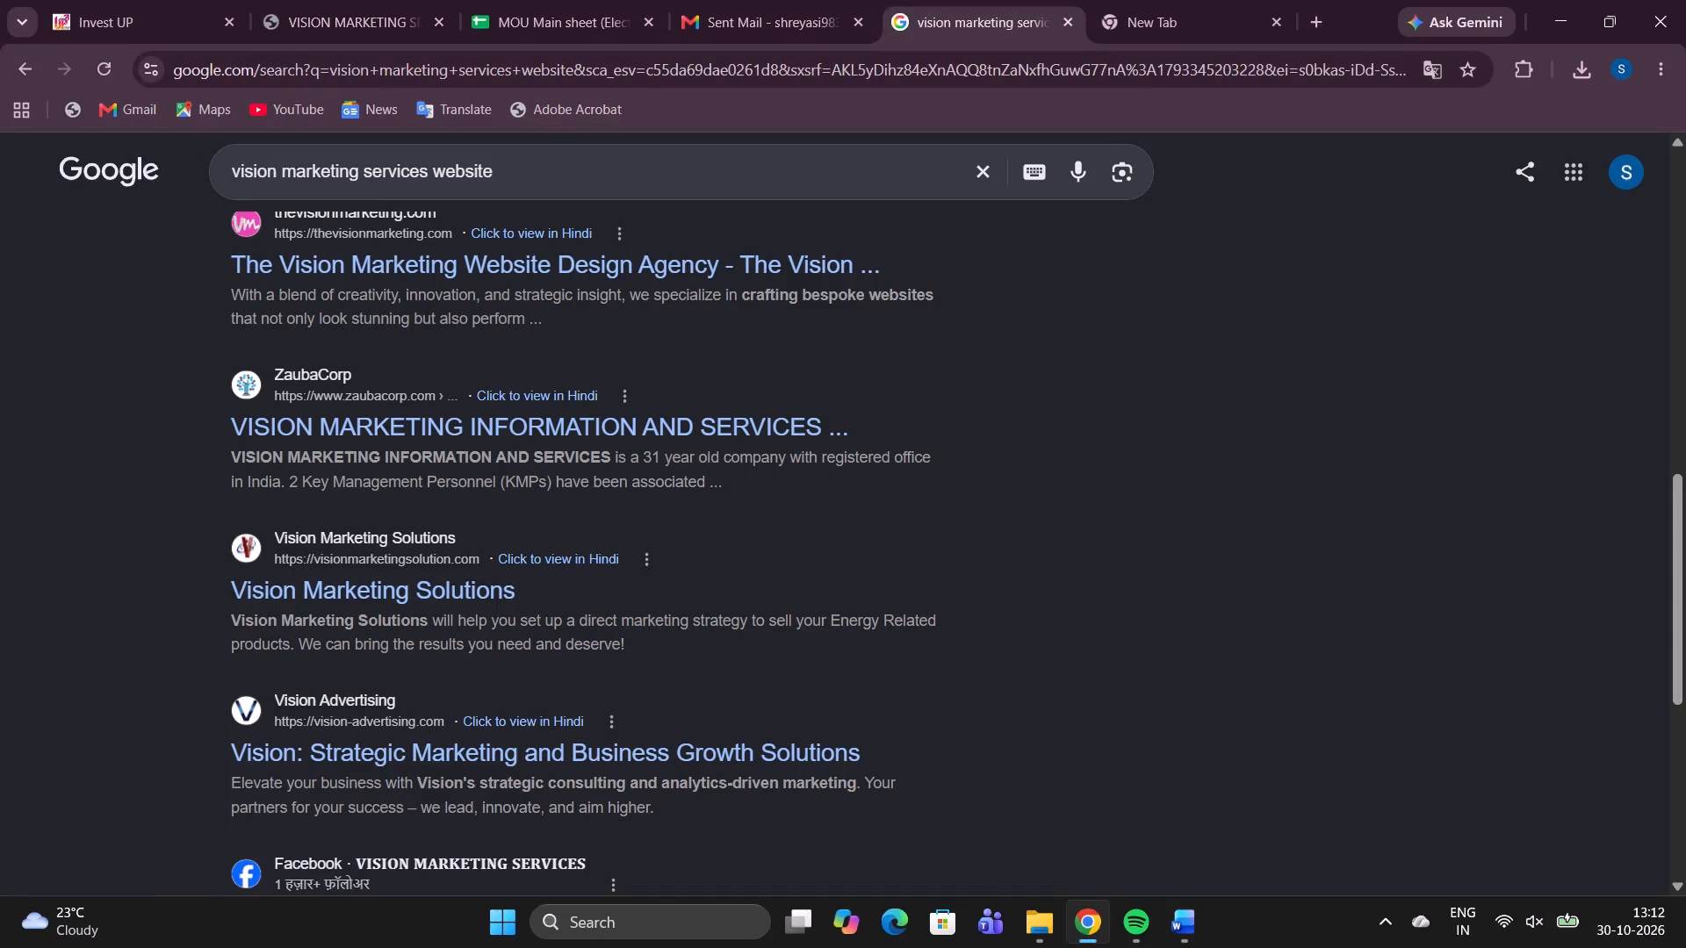
left_click_drag(518, 174, 431, 165)
key("BackSpace")
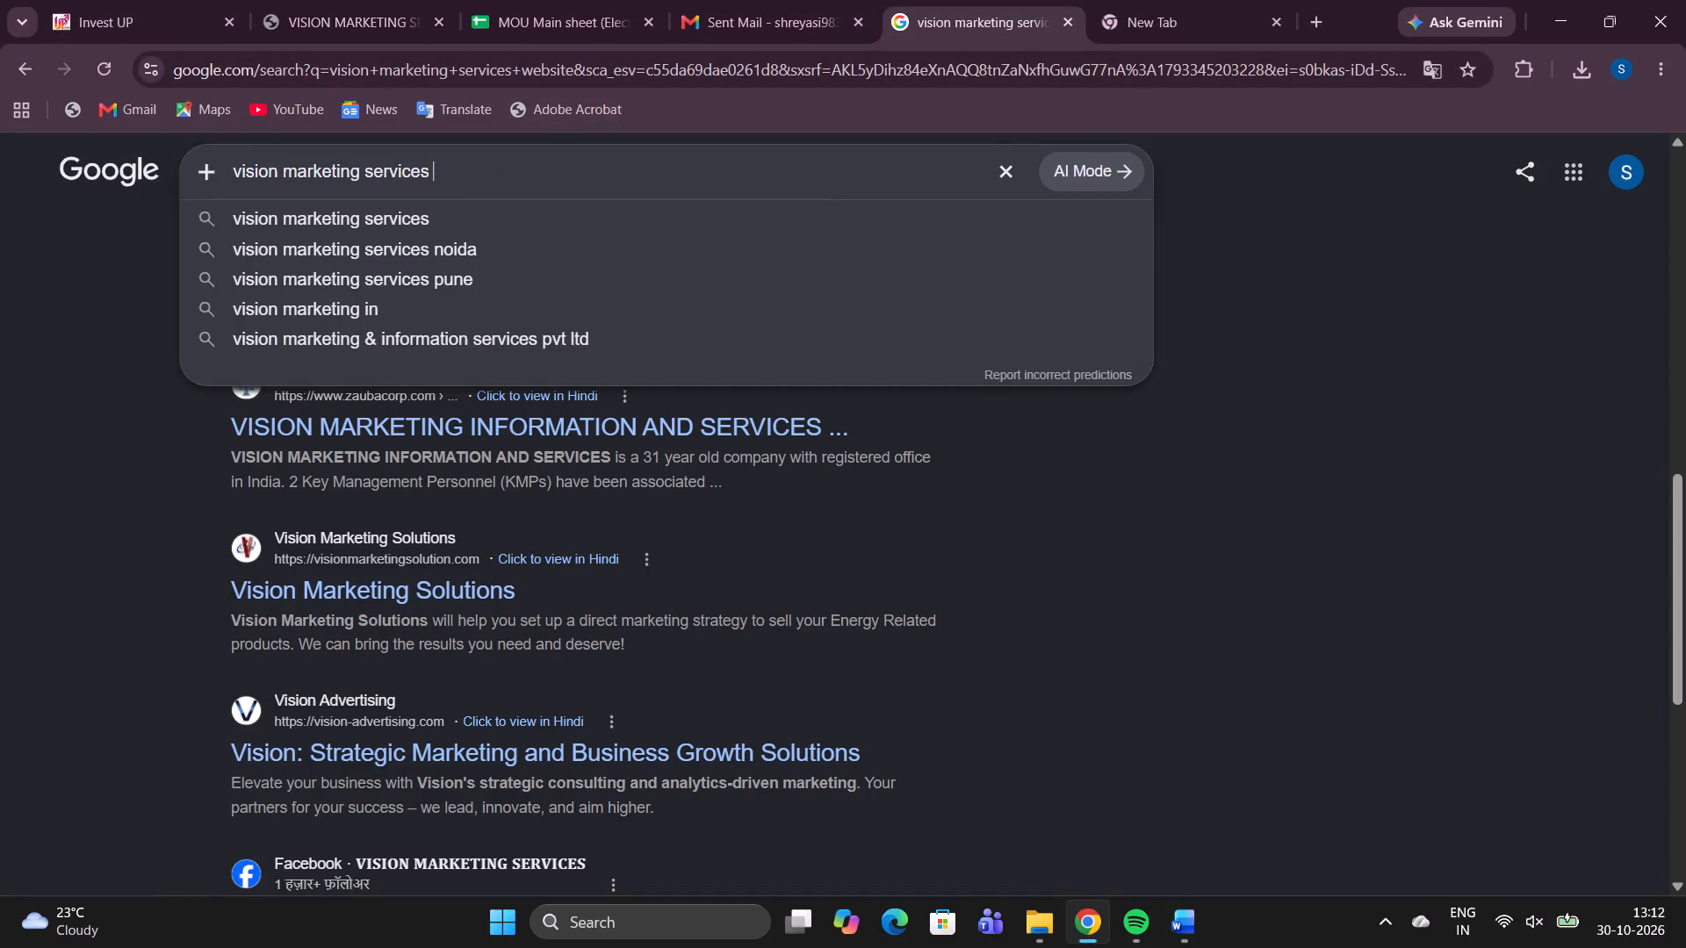
type("turnovser")
key("BackSpace")
key("BackSpace")
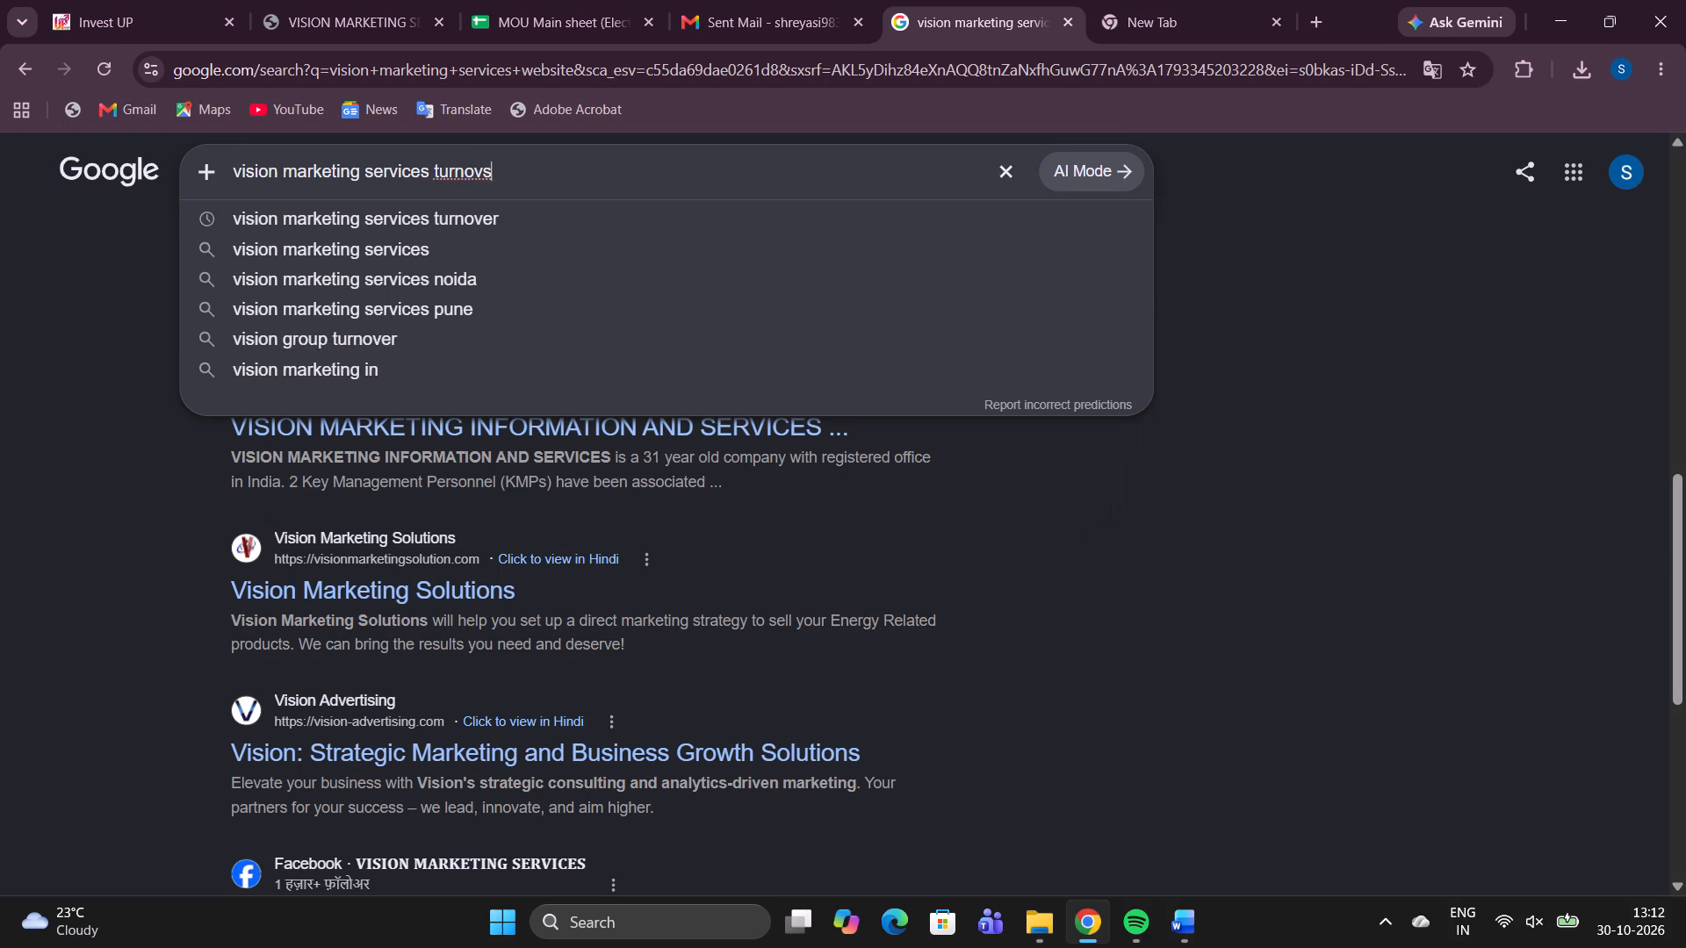
key("BackSpace")
type("er")
key("Return")
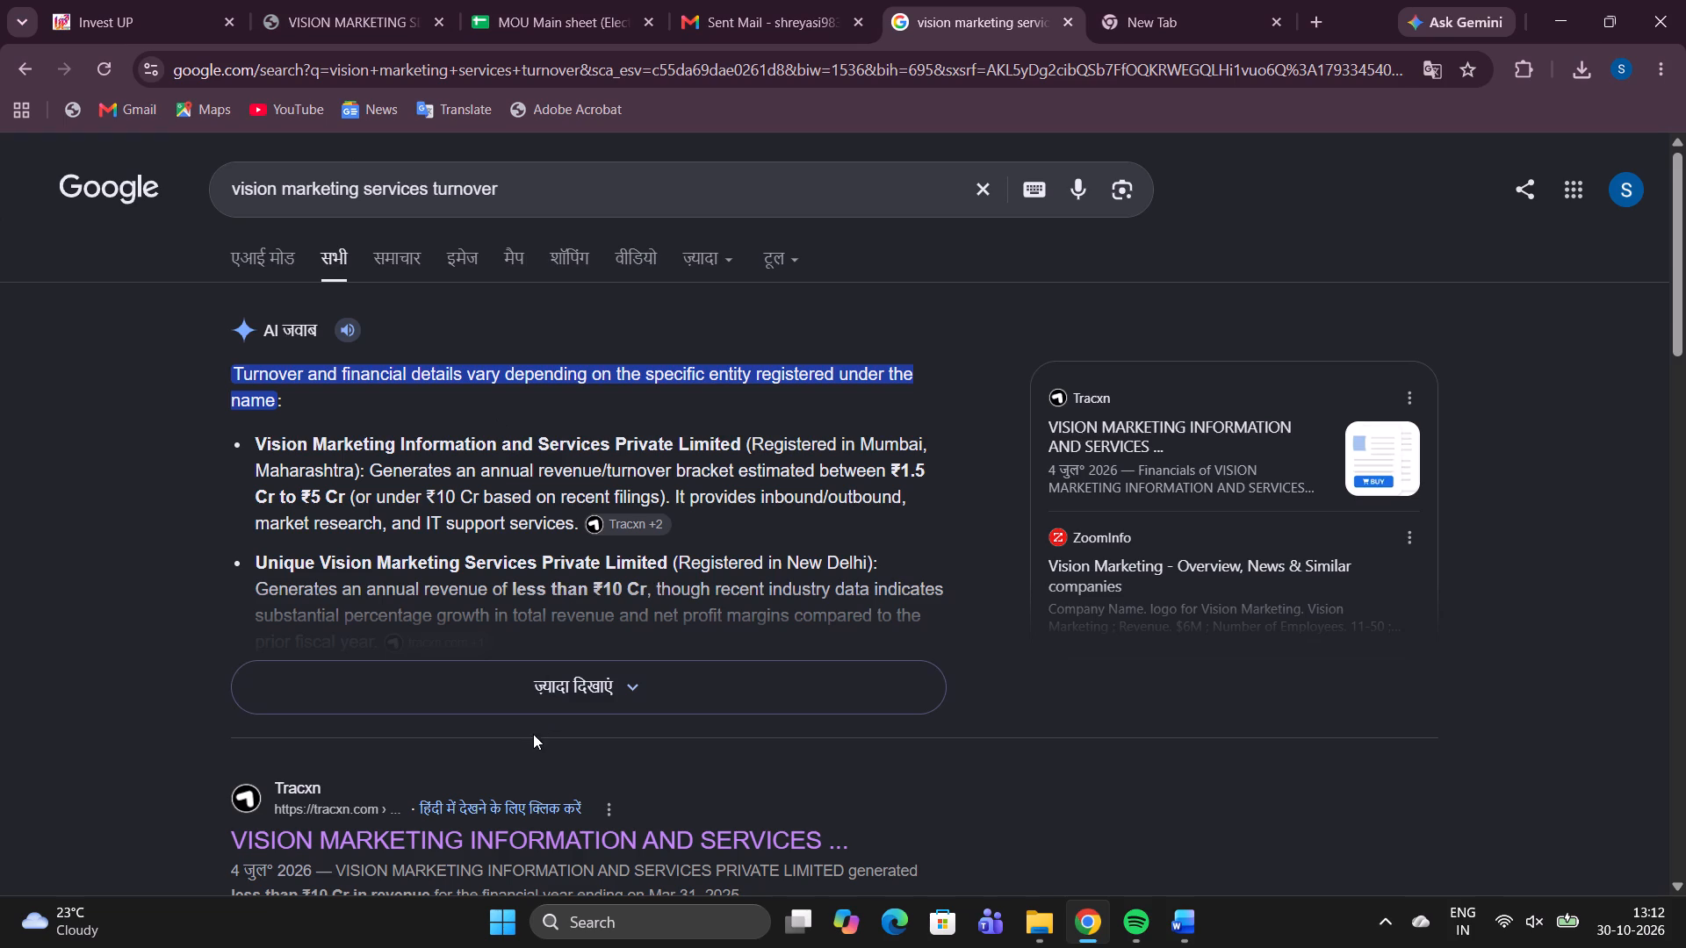
left_click(540, 693)
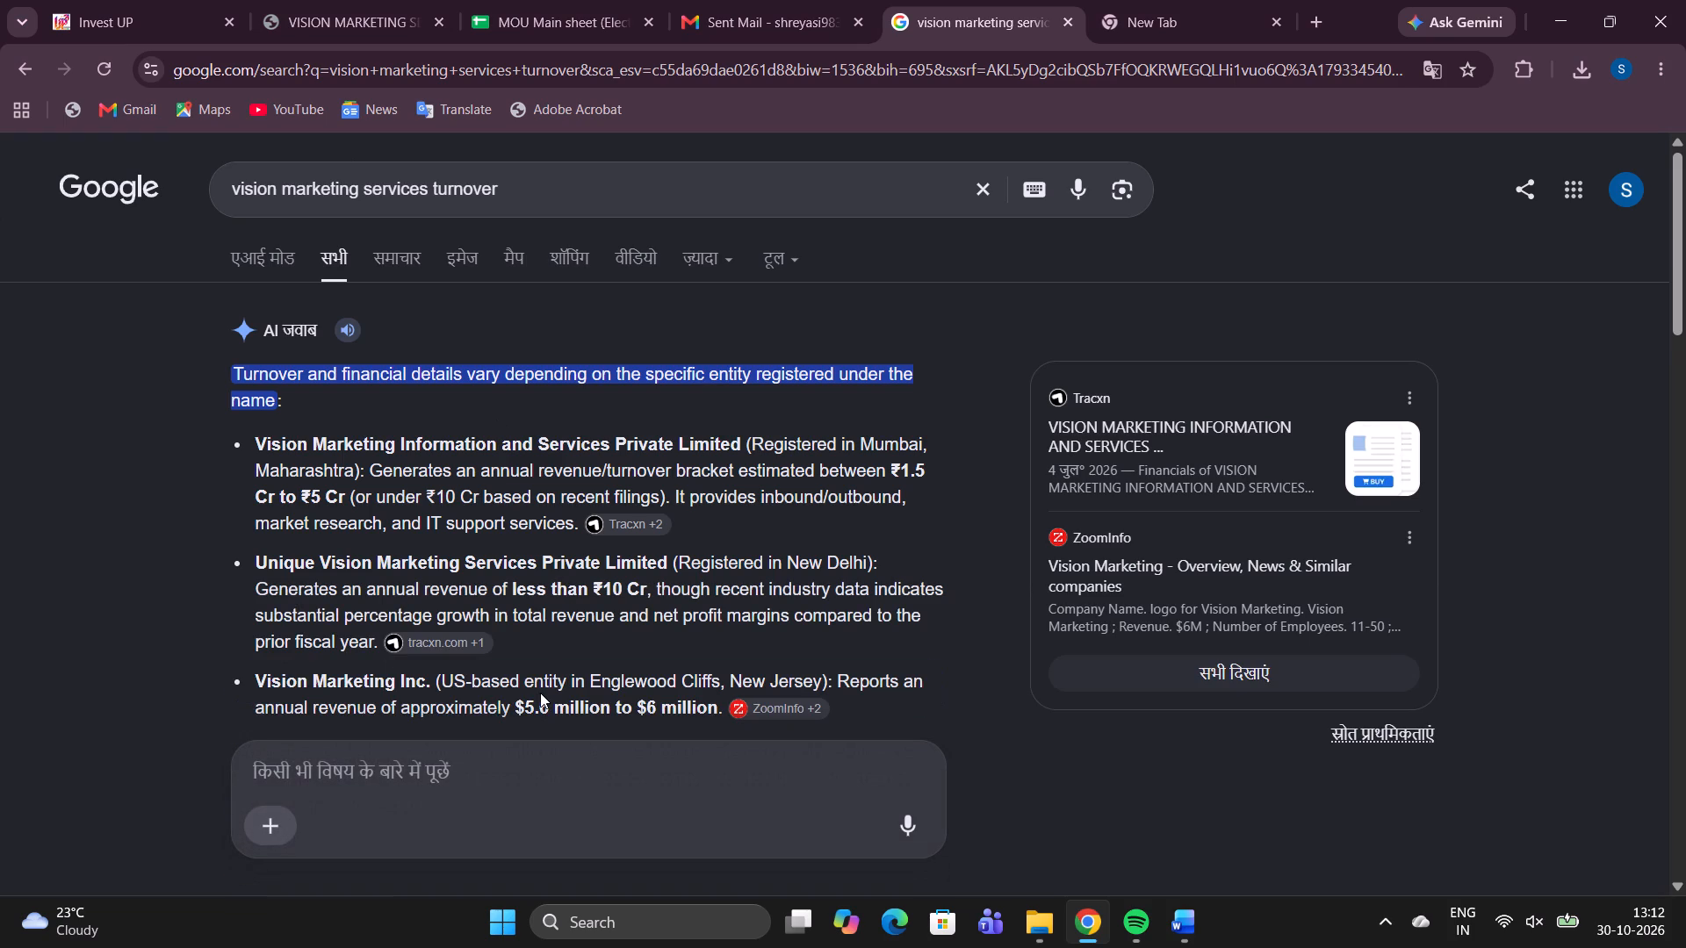